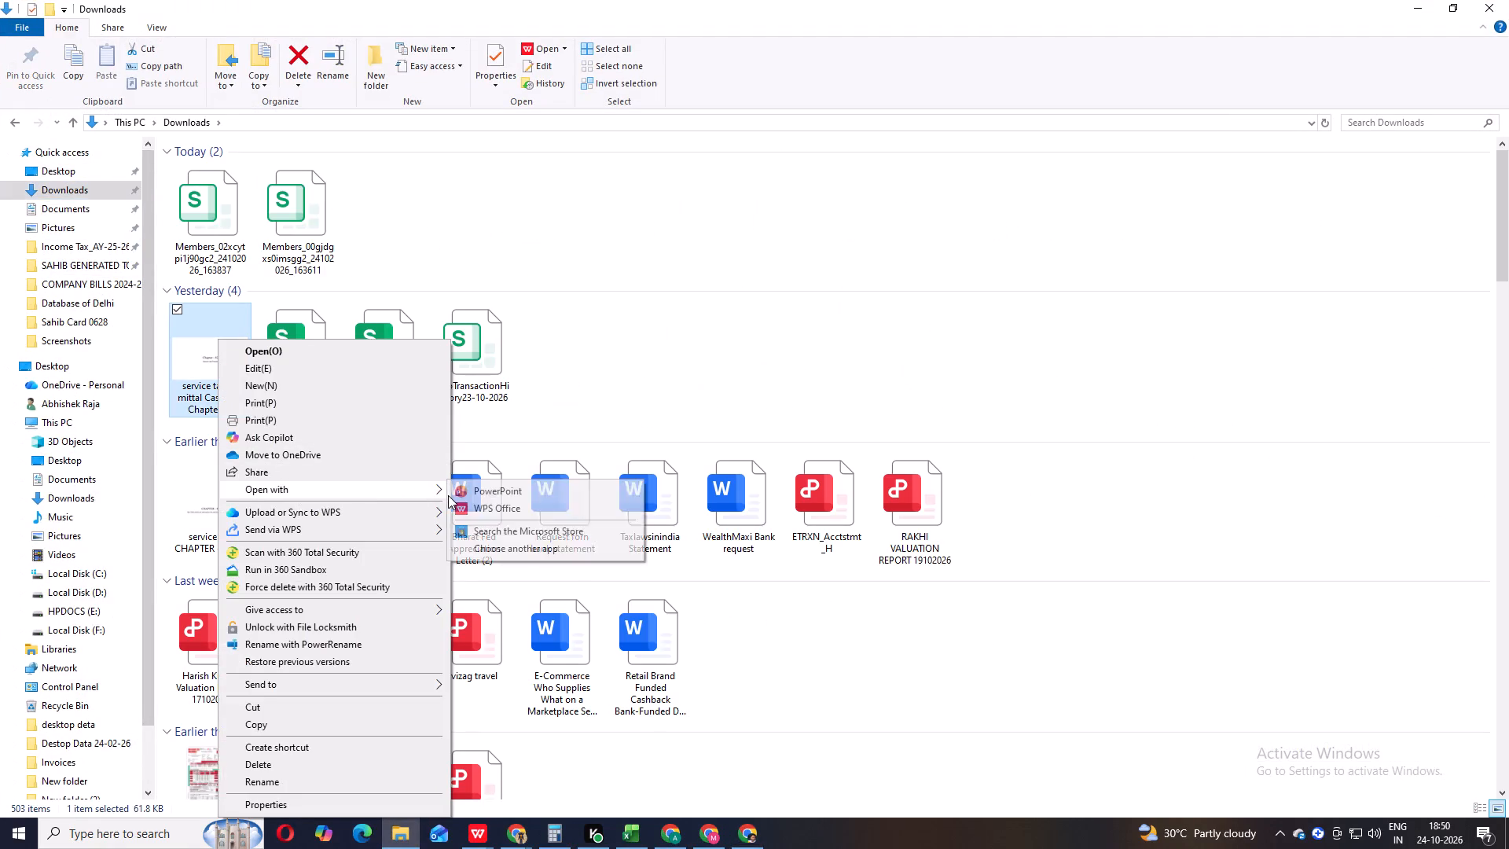
Open the service tax J.K mittal Case Law Chapter 82 file from Downloads in PowerPoint.
{"action": "left_click", "coordinate": [460, 488]}
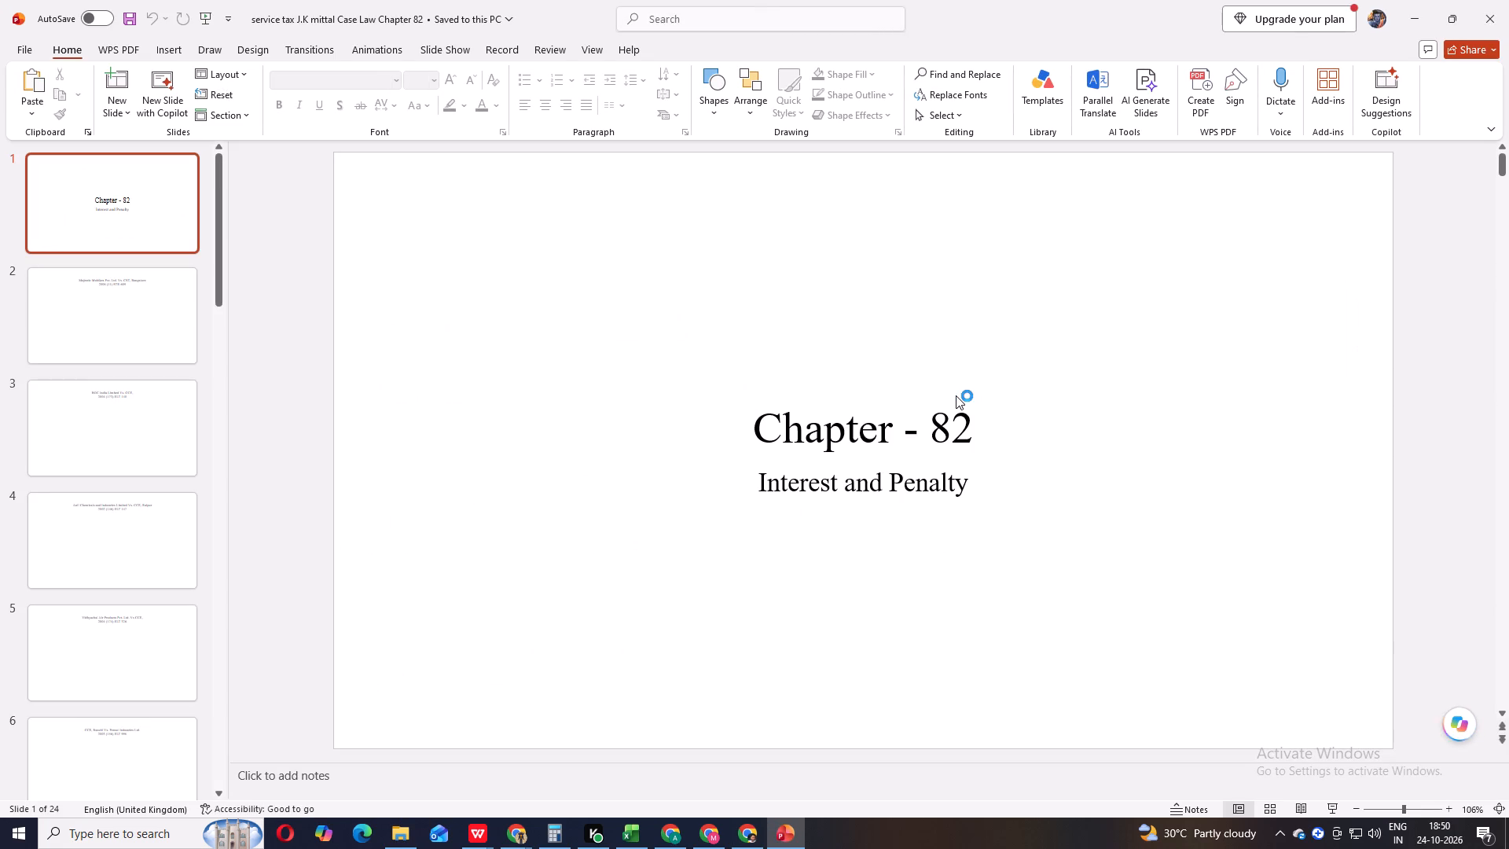
Look through the Chapter 82 case-law slides to check which ones already have case titles and which are still blank.
{"action": "scroll", "coordinate": [956, 395], "scroll_direction": "down", "scroll_amount": 3}
{"action": "scroll", "coordinate": [824, 398], "scroll_direction": "down", "scroll_amount": 2}
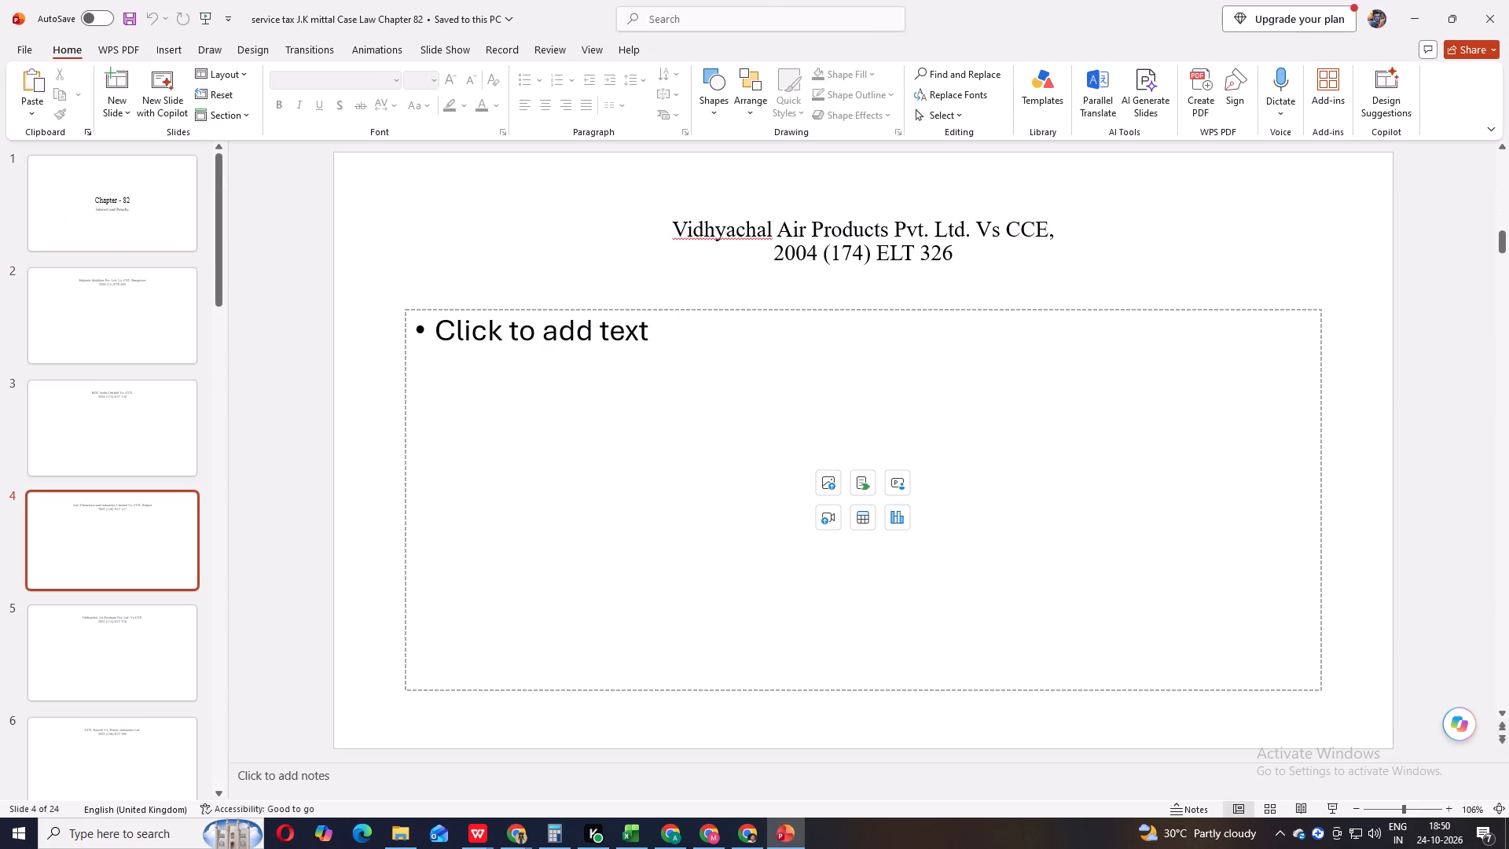
{"action": "scroll", "coordinate": [806, 384], "scroll_direction": "down", "scroll_amount": 1}
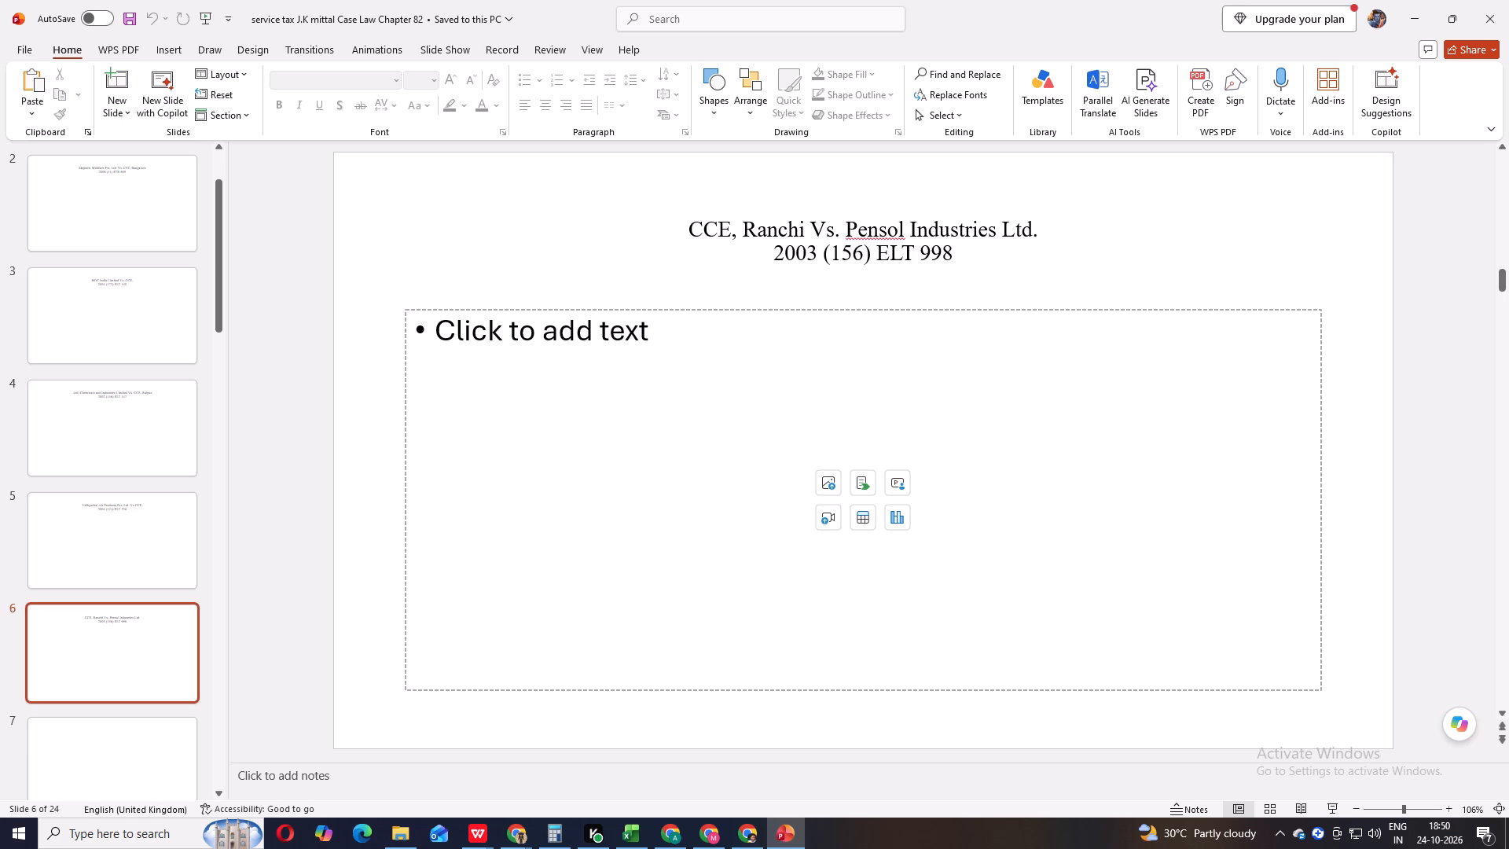
{"action": "scroll", "coordinate": [806, 384], "scroll_direction": "down", "scroll_amount": 4}
{"action": "scroll", "coordinate": [806, 384], "scroll_direction": "up", "scroll_amount": 2}
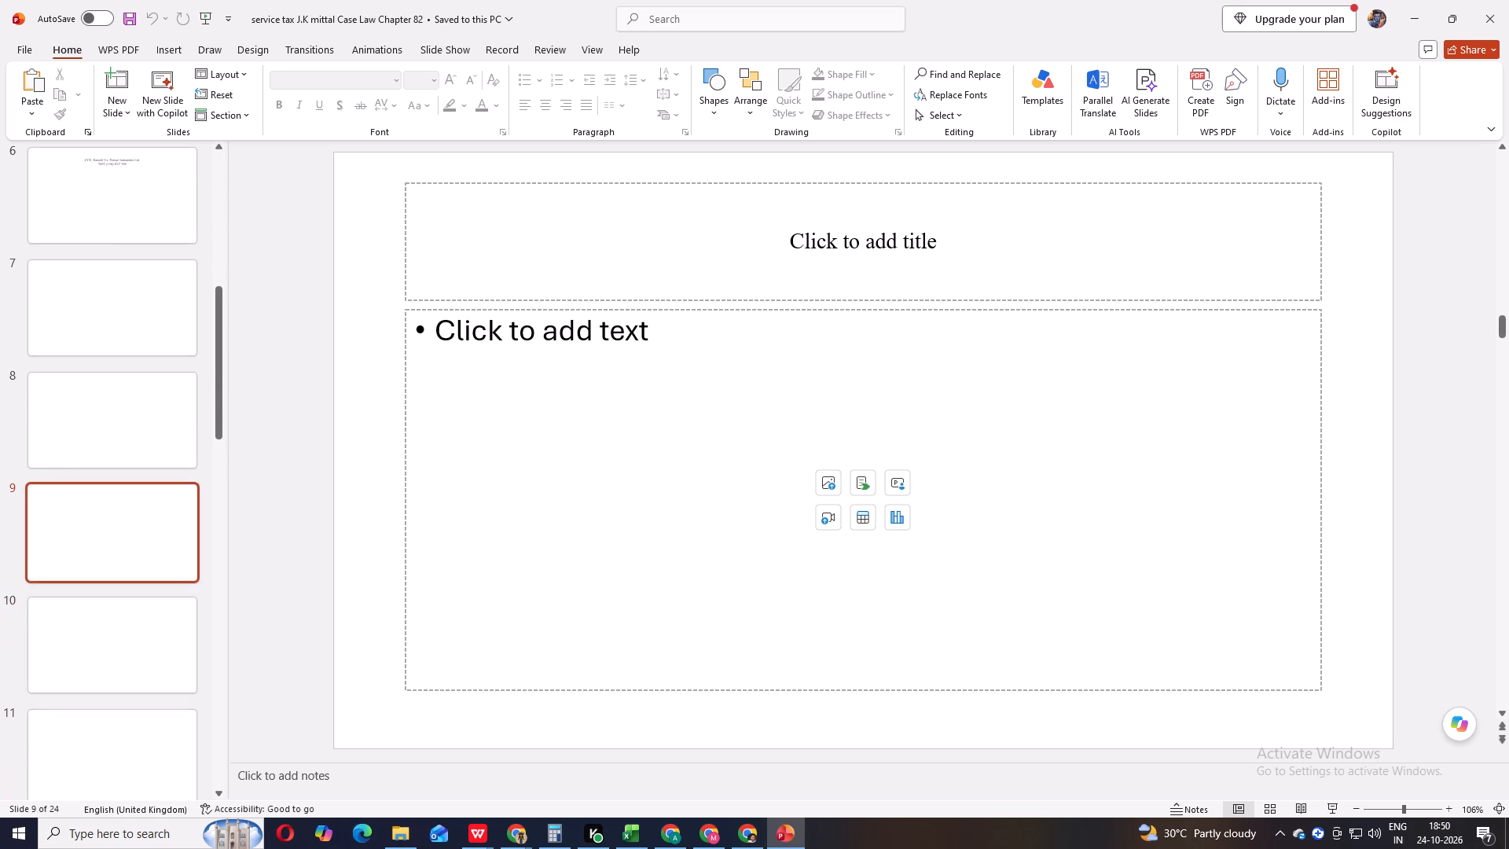
{"action": "scroll", "coordinate": [806, 384], "scroll_direction": "up", "scroll_amount": 2}
{"action": "scroll", "coordinate": [806, 384], "scroll_direction": "down", "scroll_amount": 1}
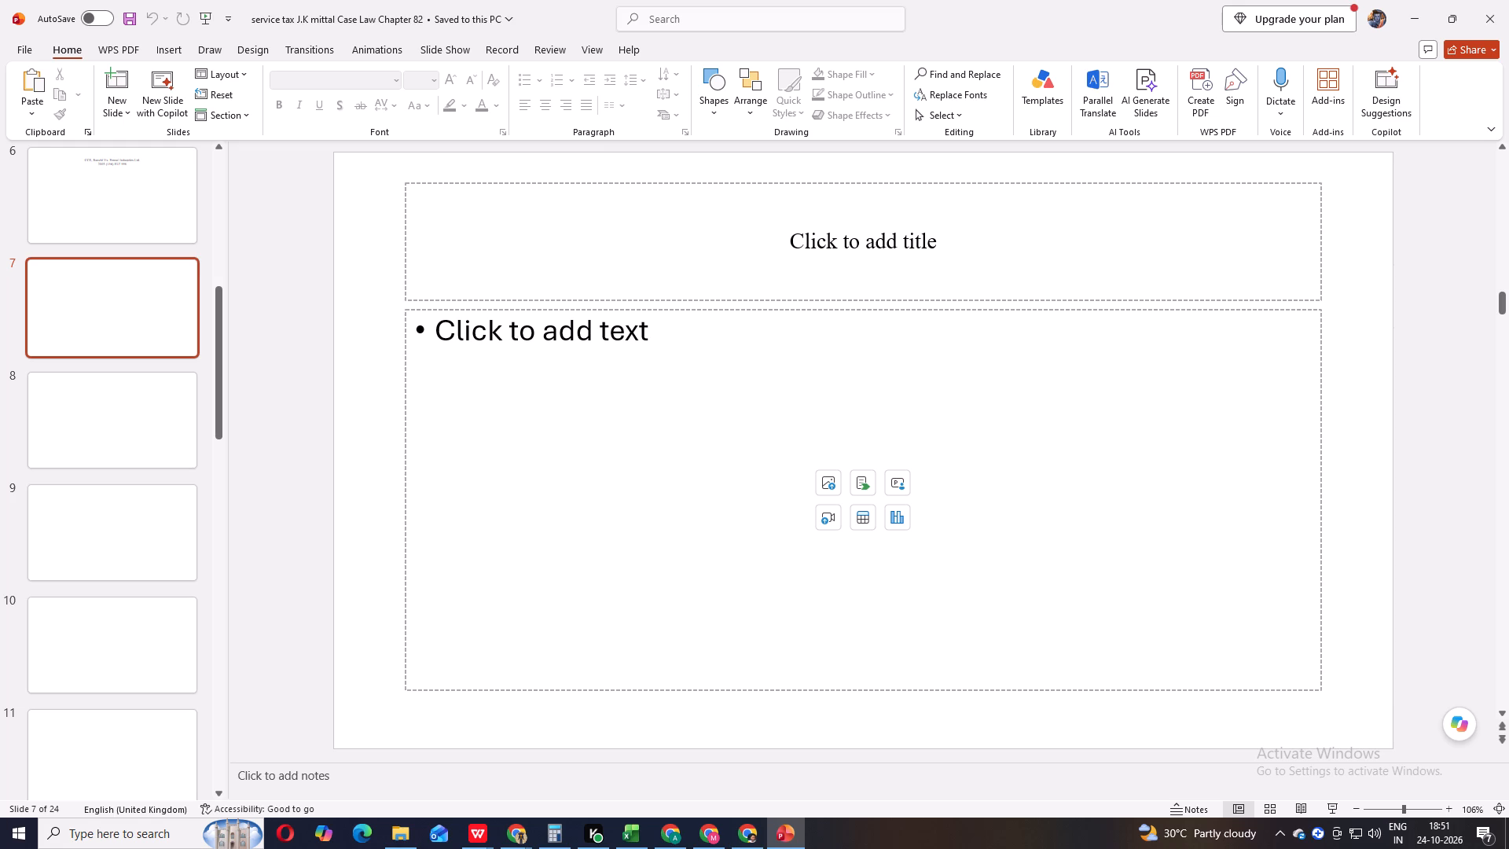
{"action": "scroll", "coordinate": [795, 423], "scroll_direction": "up", "scroll_amount": 1}
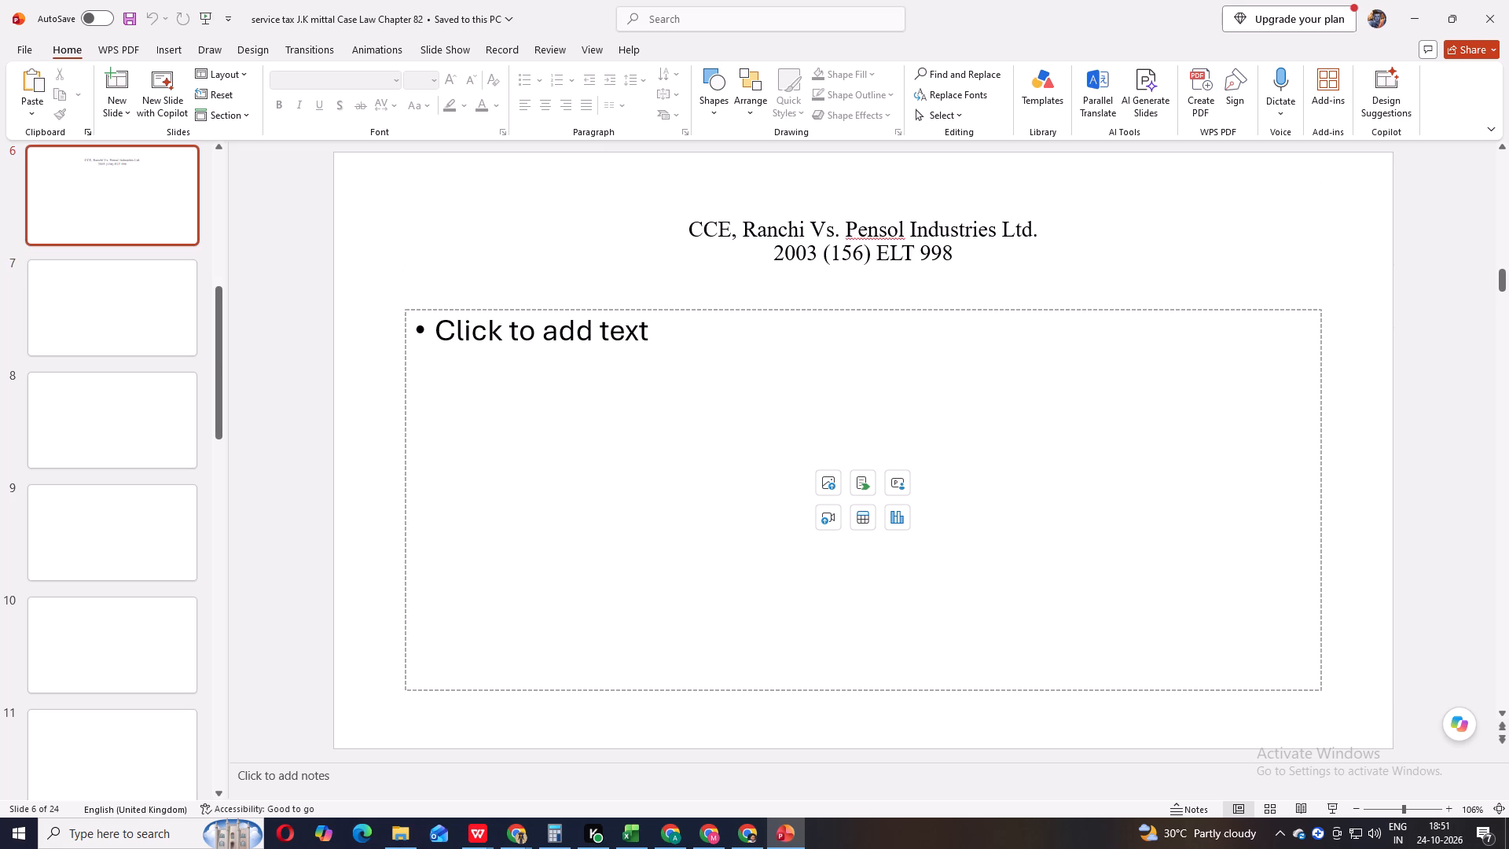
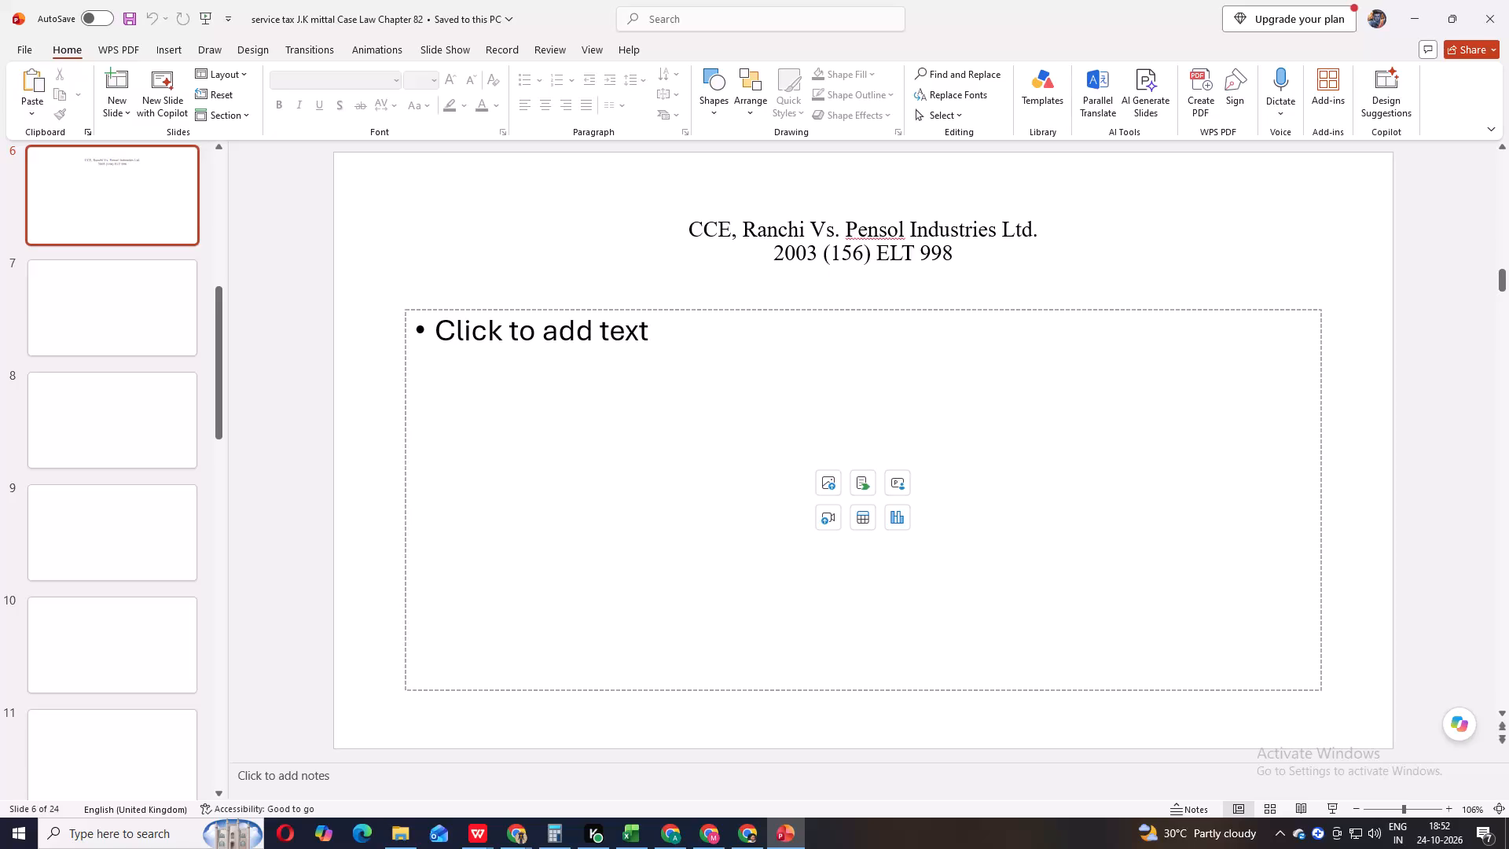
Paste slide 7's title as "Kody Teck Ltd. Vs. Commissioner of Customs, Chennai," with "2007 (212) ELT 428" on a second line.
{"action": "scroll", "coordinate": [774, 402], "scroll_direction": "down", "scroll_amount": 1}
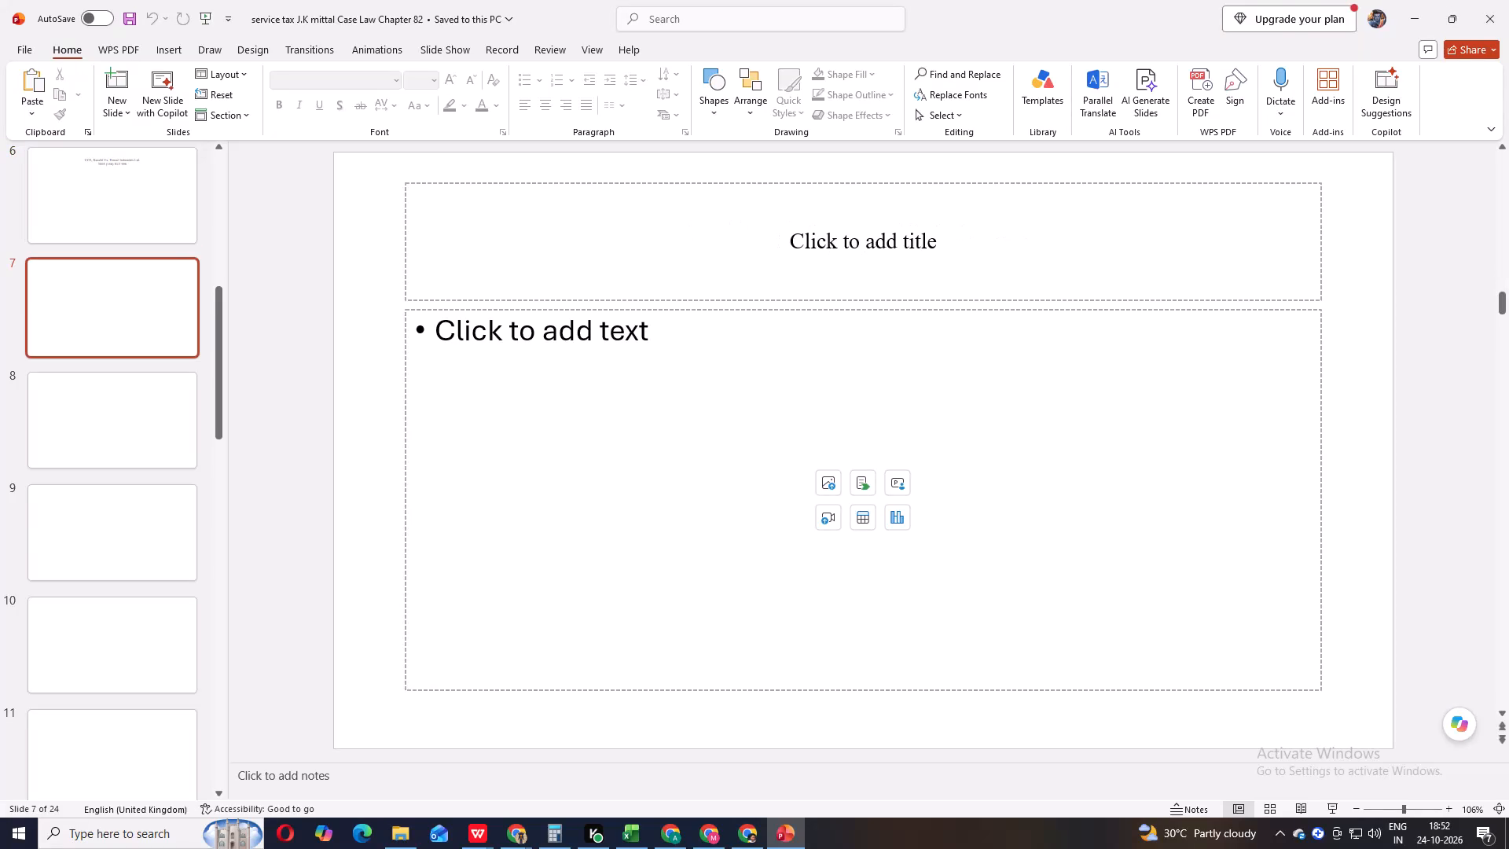
{"action": "left_click", "coordinate": [823, 245]}
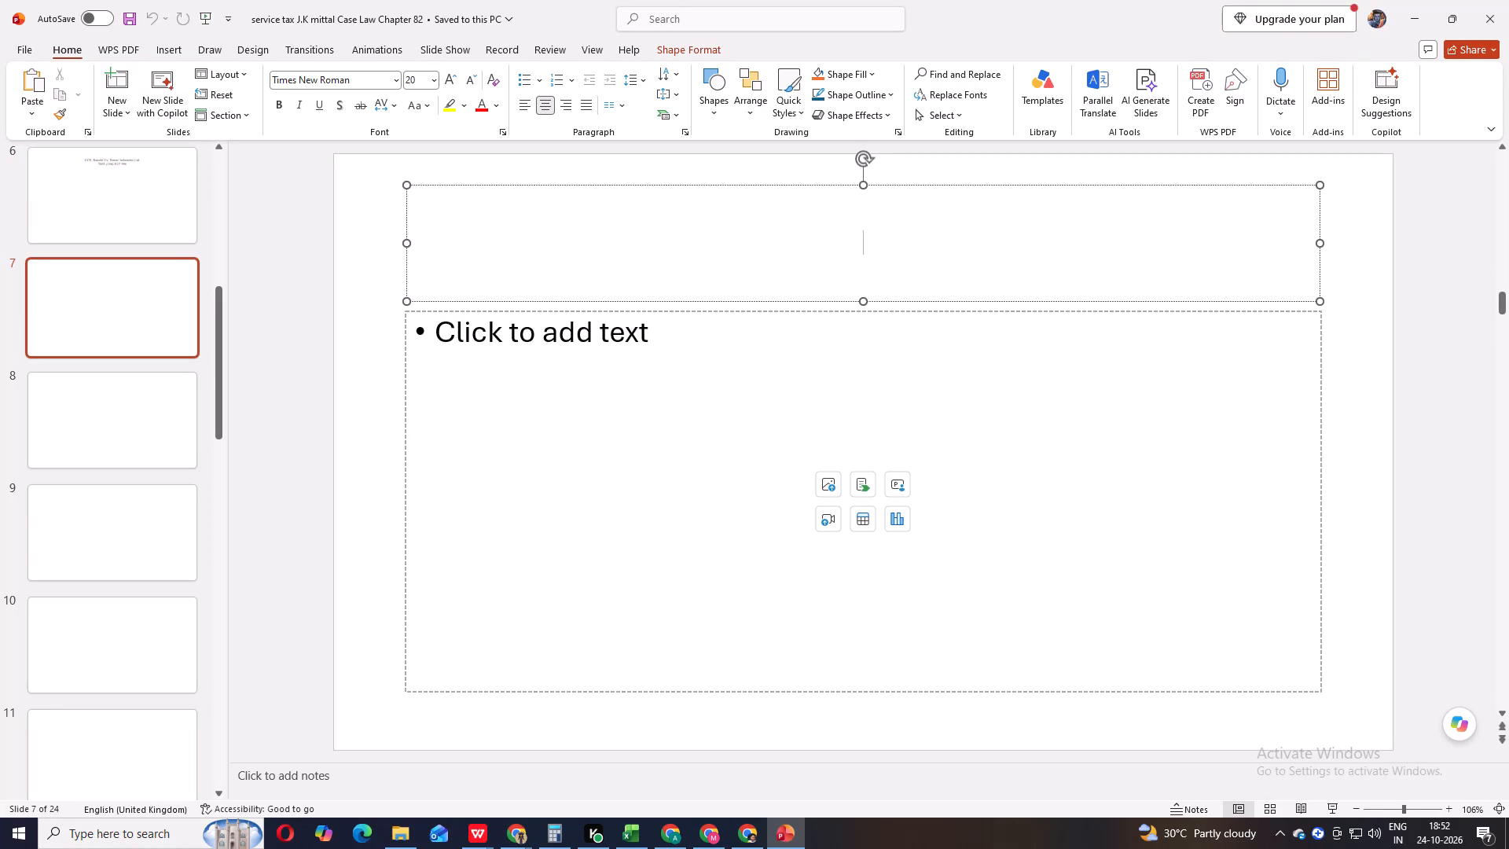
{"action": "key", "text": "ctrl+v"}
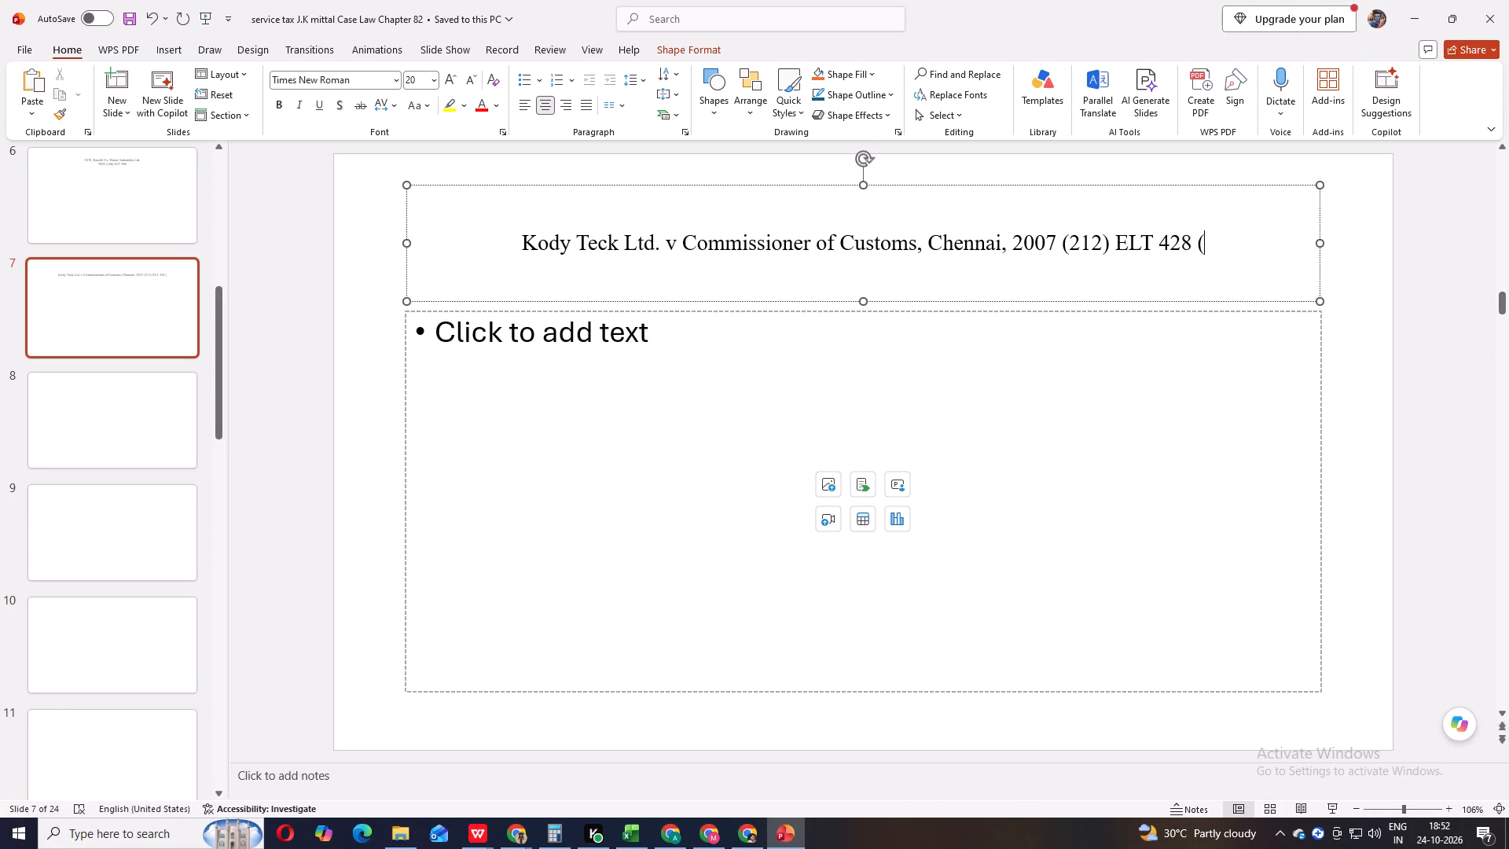
{"action": "key", "text": "BackSpace"}
{"action": "left_click", "coordinate": [1021, 242]}
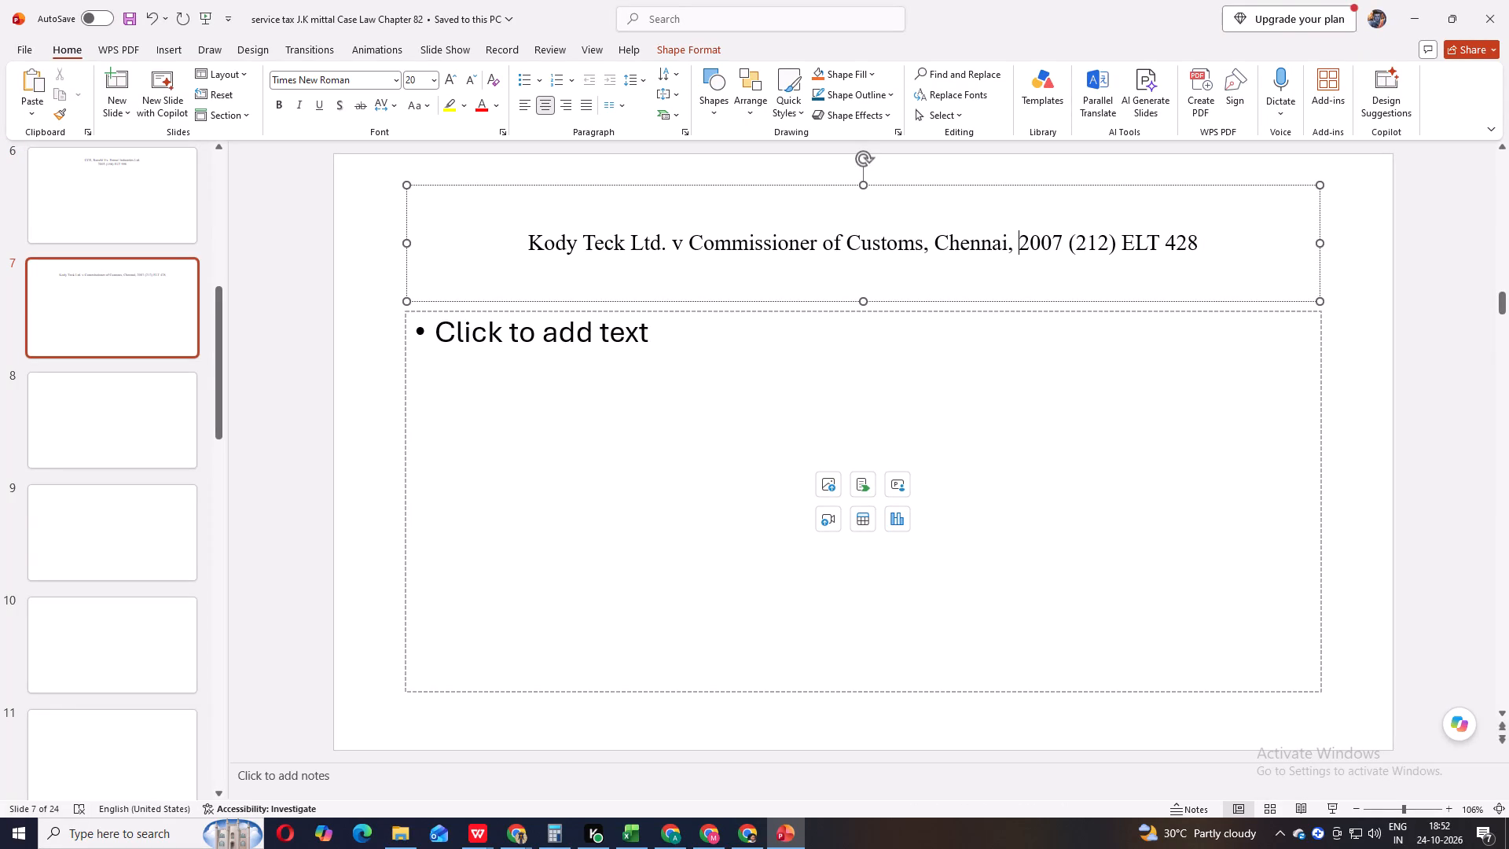
{"action": "key", "text": "Return"}
{"action": "left_click", "coordinate": [774, 230]}
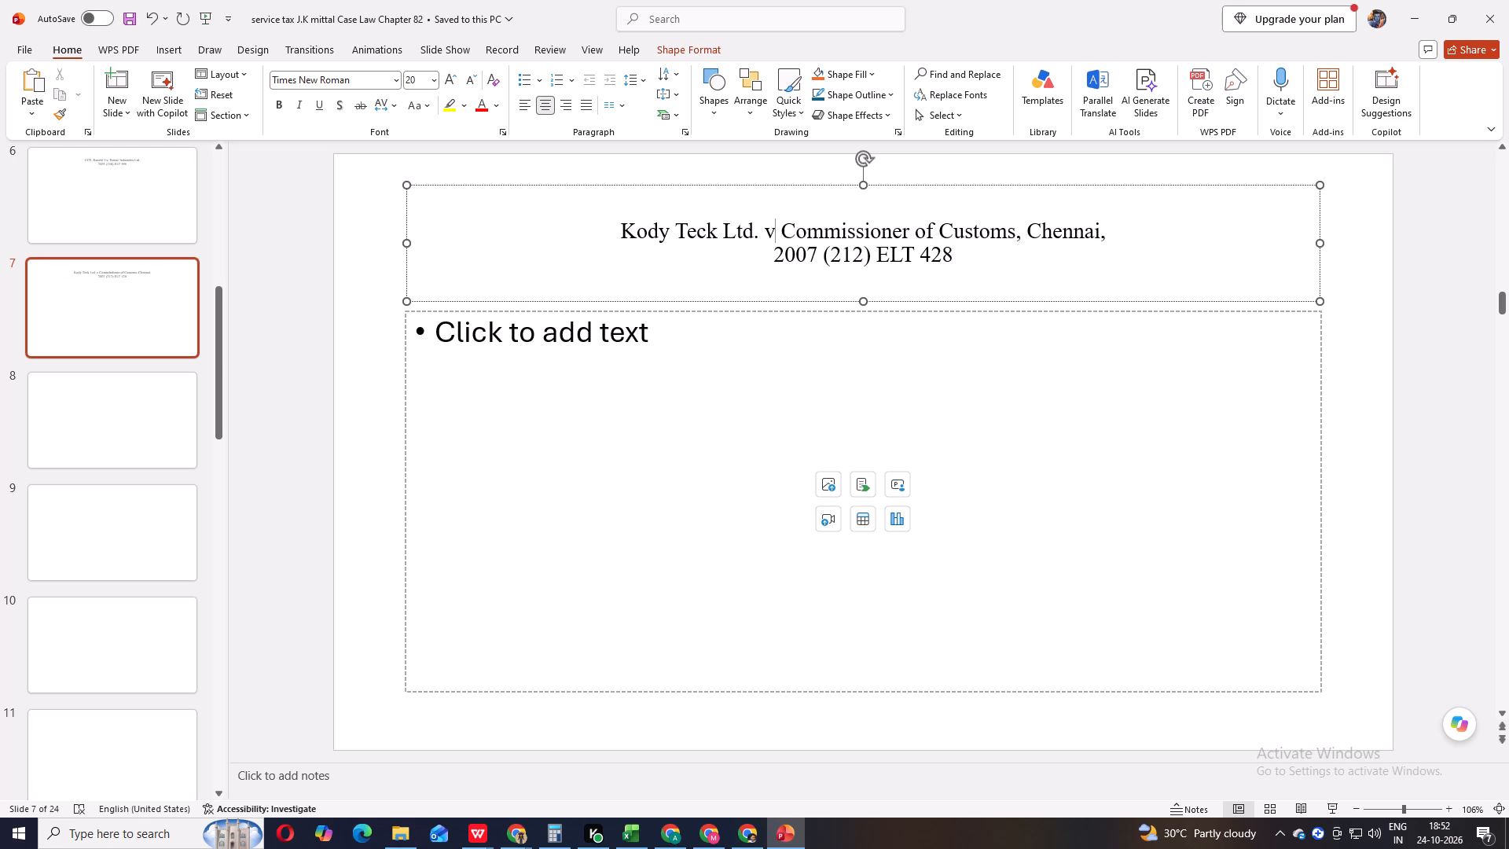
{"action": "key", "text": "BackSpace"}
{"action": "type", "text": "Vs."}
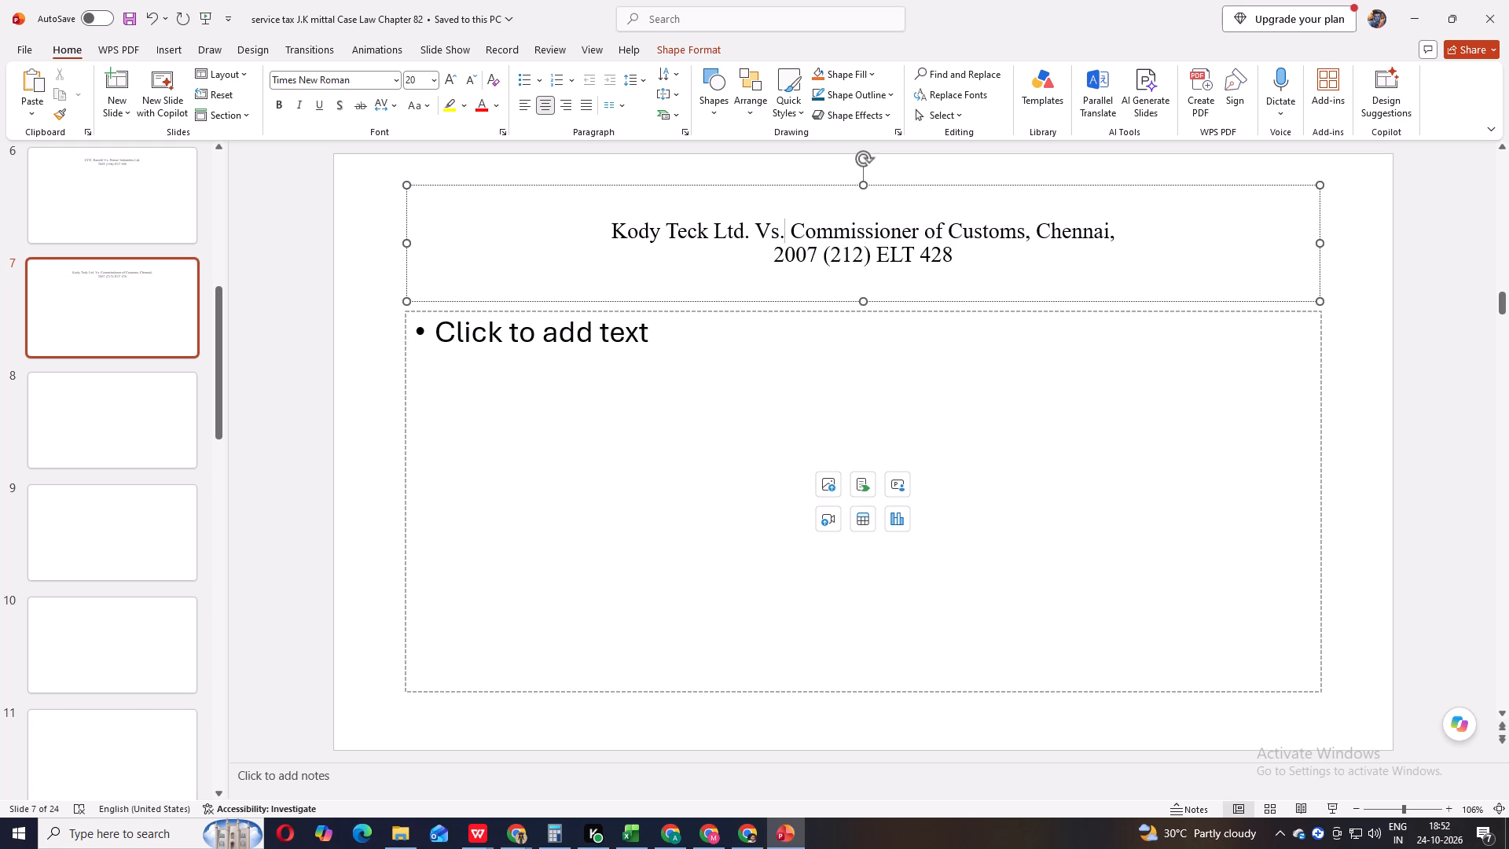
Paste the case name into slide 8's title and clean it up to read "Hindustan Steel Ltd. Vs. State of Orissa".
{"action": "scroll", "coordinate": [807, 244], "scroll_direction": "down", "scroll_amount": 1}
{"action": "left_click", "coordinate": [873, 226]}
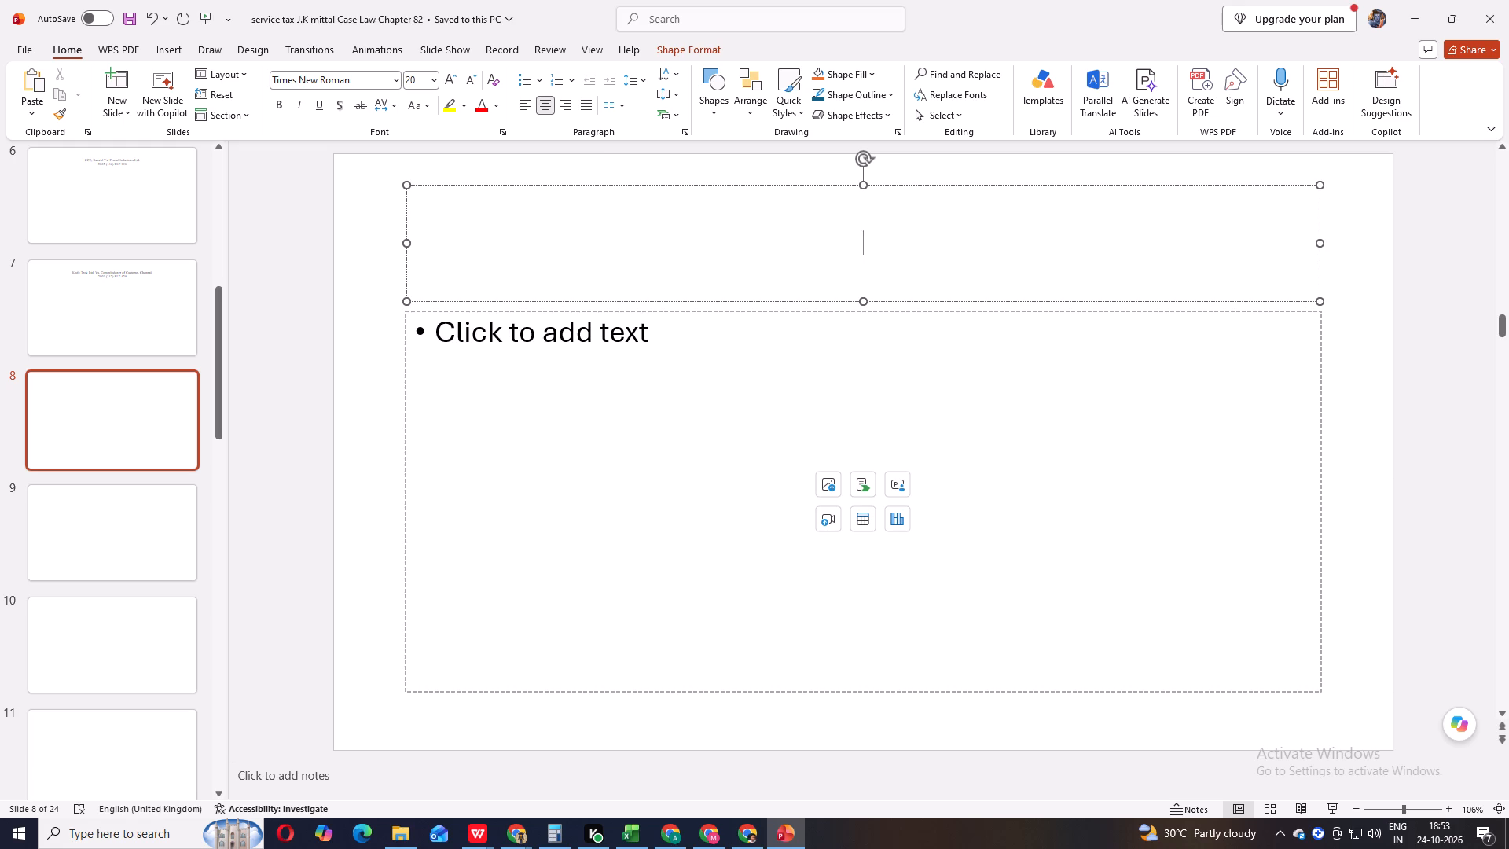
{"action": "key", "text": "ctrl+v"}
{"action": "key", "text": "BackSpace"}
{"action": "key", "text": "BackSpace"}
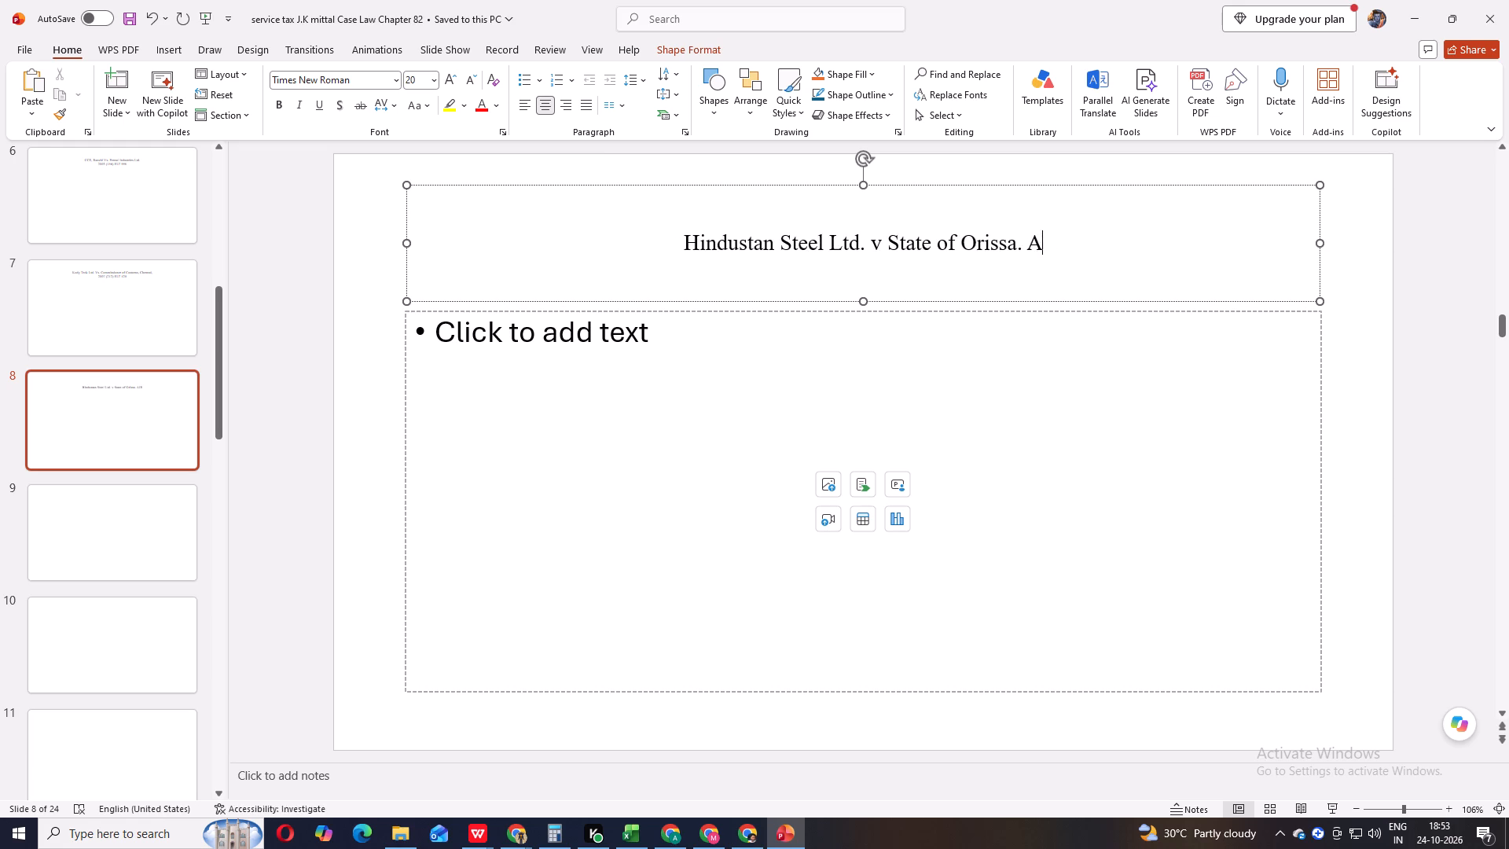
{"action": "key", "text": "BackSpace"}
{"action": "key", "text": "BackSpace"}
{"action": "key", "text": "BackSpace"}
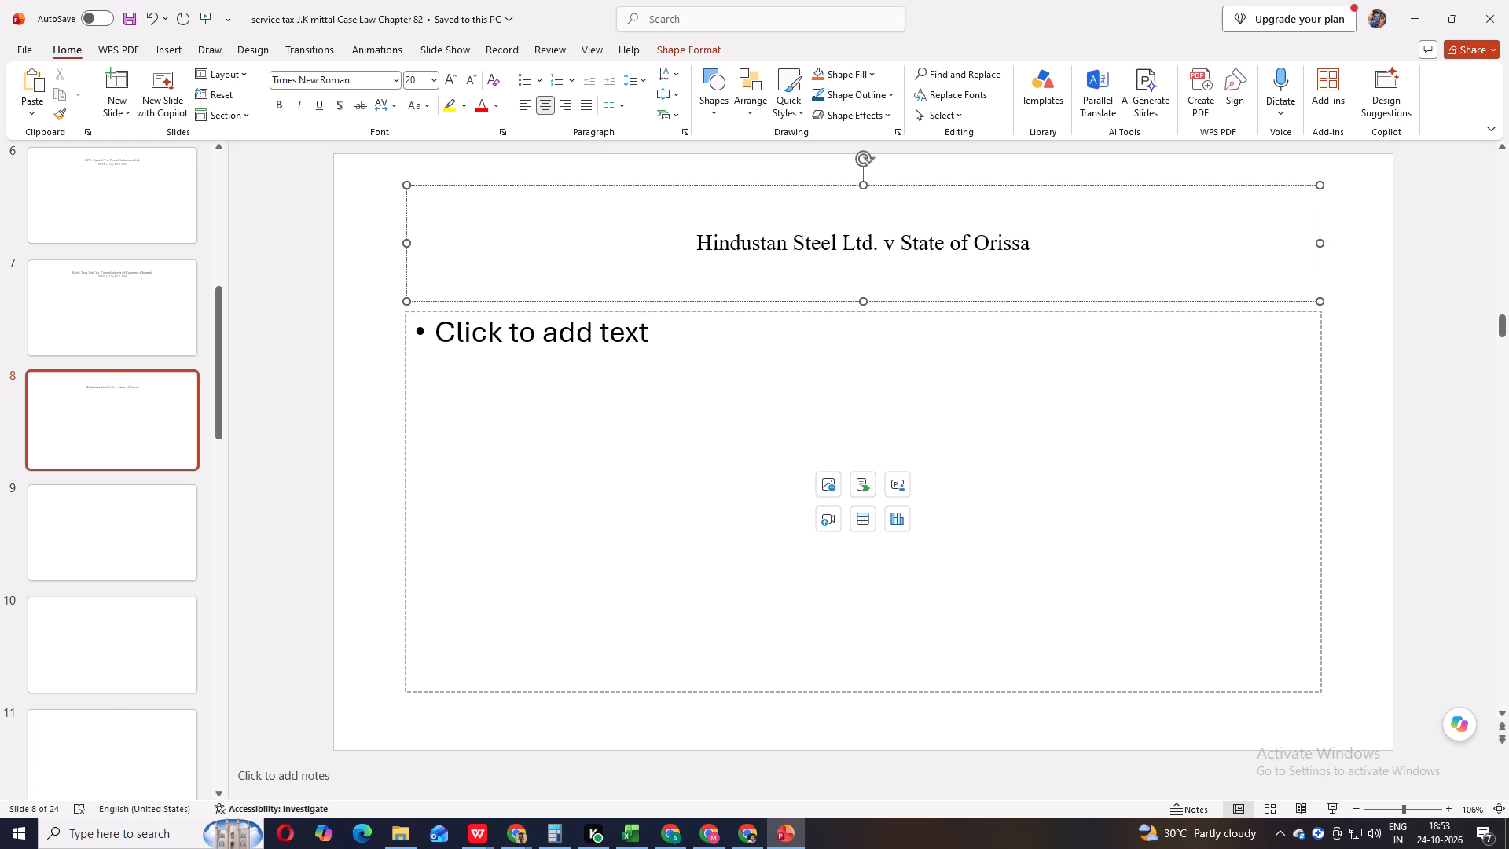
{"action": "left_click", "coordinate": [894, 241]}
{"action": "key", "text": "BackSpace"}
{"action": "type", "text": "Vs"}
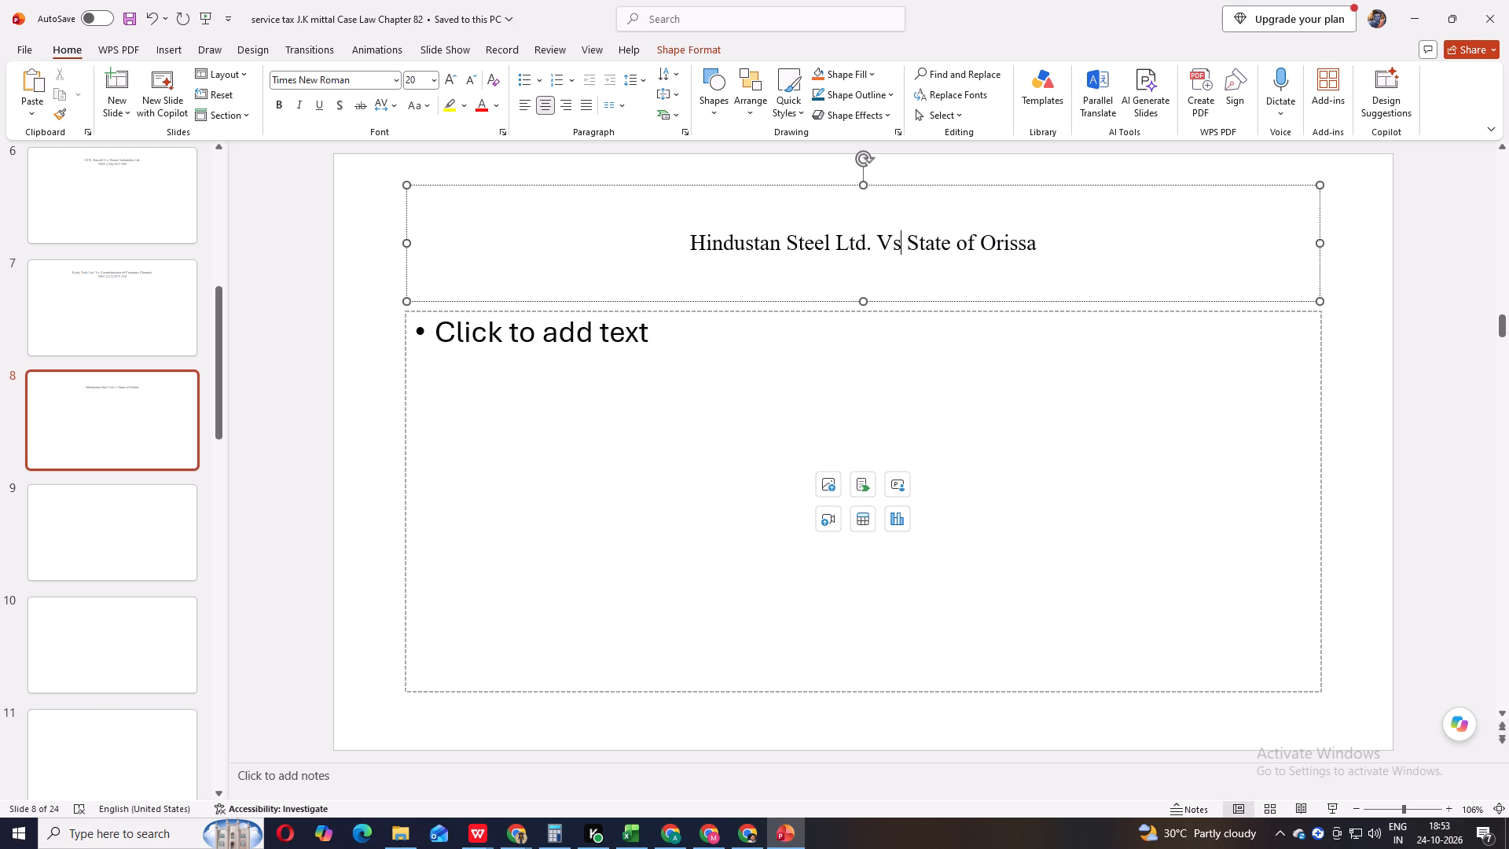
{"action": "key", "text": "period"}
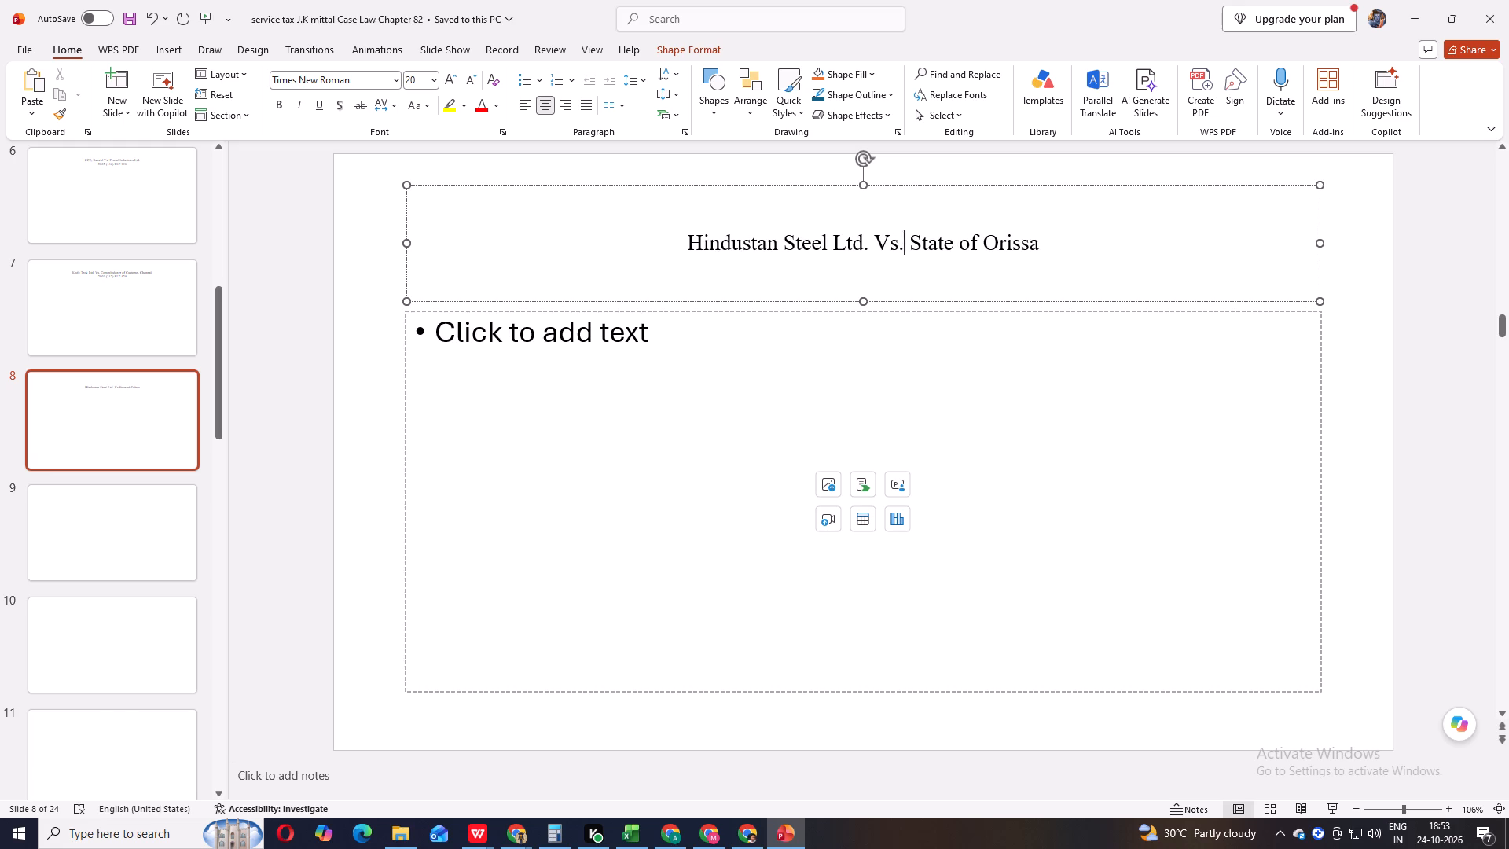
Add the citation "1978 (2) ELT 159" on a second line of slide 8's title and save the presentation.
{"action": "left_click", "coordinate": [1093, 245]}
{"action": "key", "text": "Return"}
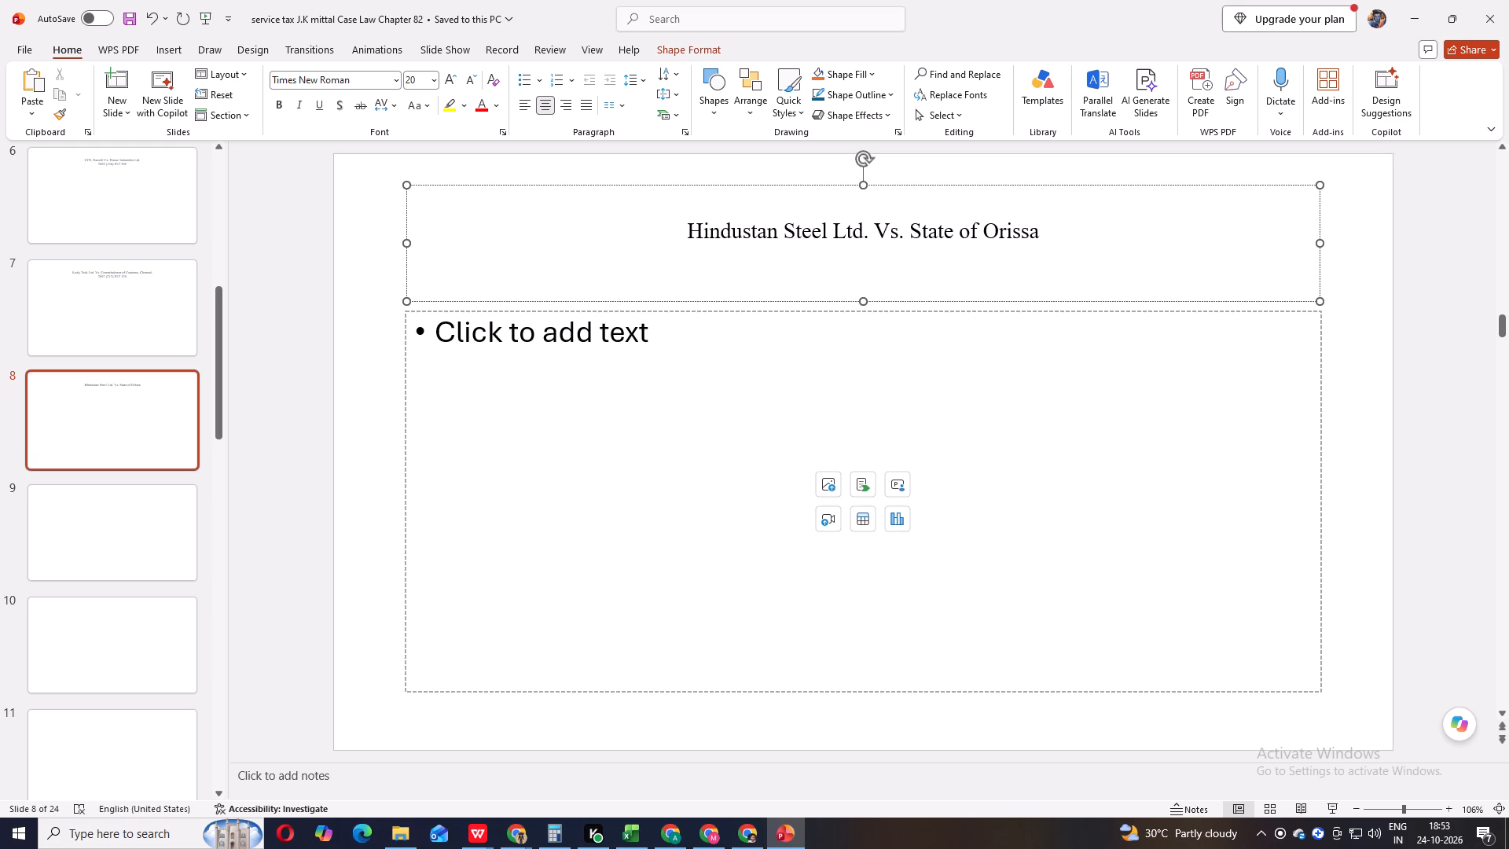
{"action": "key", "text": "ctrl+v"}
{"action": "key", "text": "BackSpace"}
{"action": "key", "text": "BackSpace"}
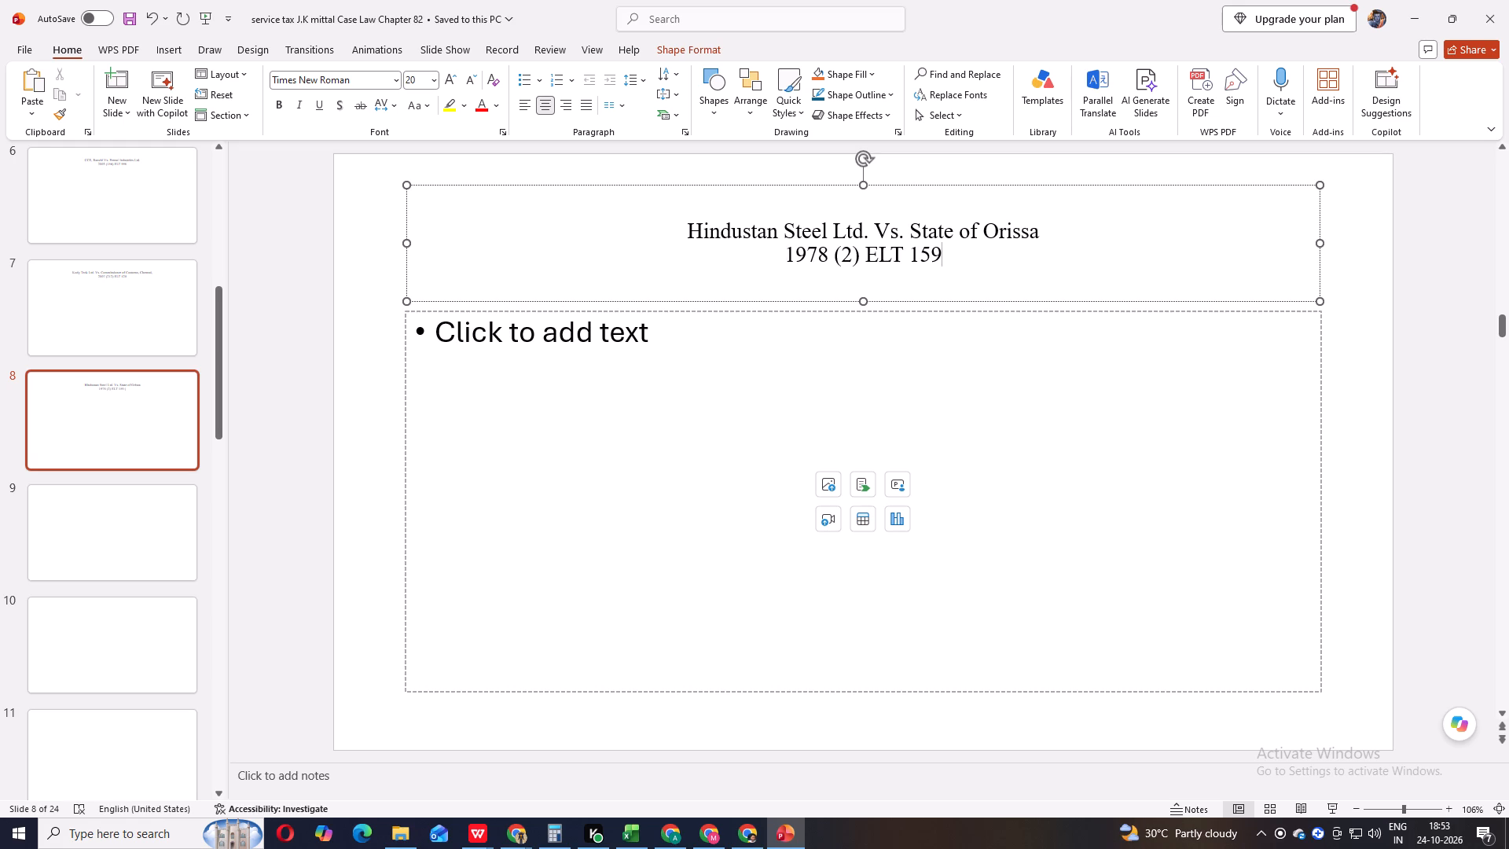
{"action": "key", "text": "ctrl+s"}
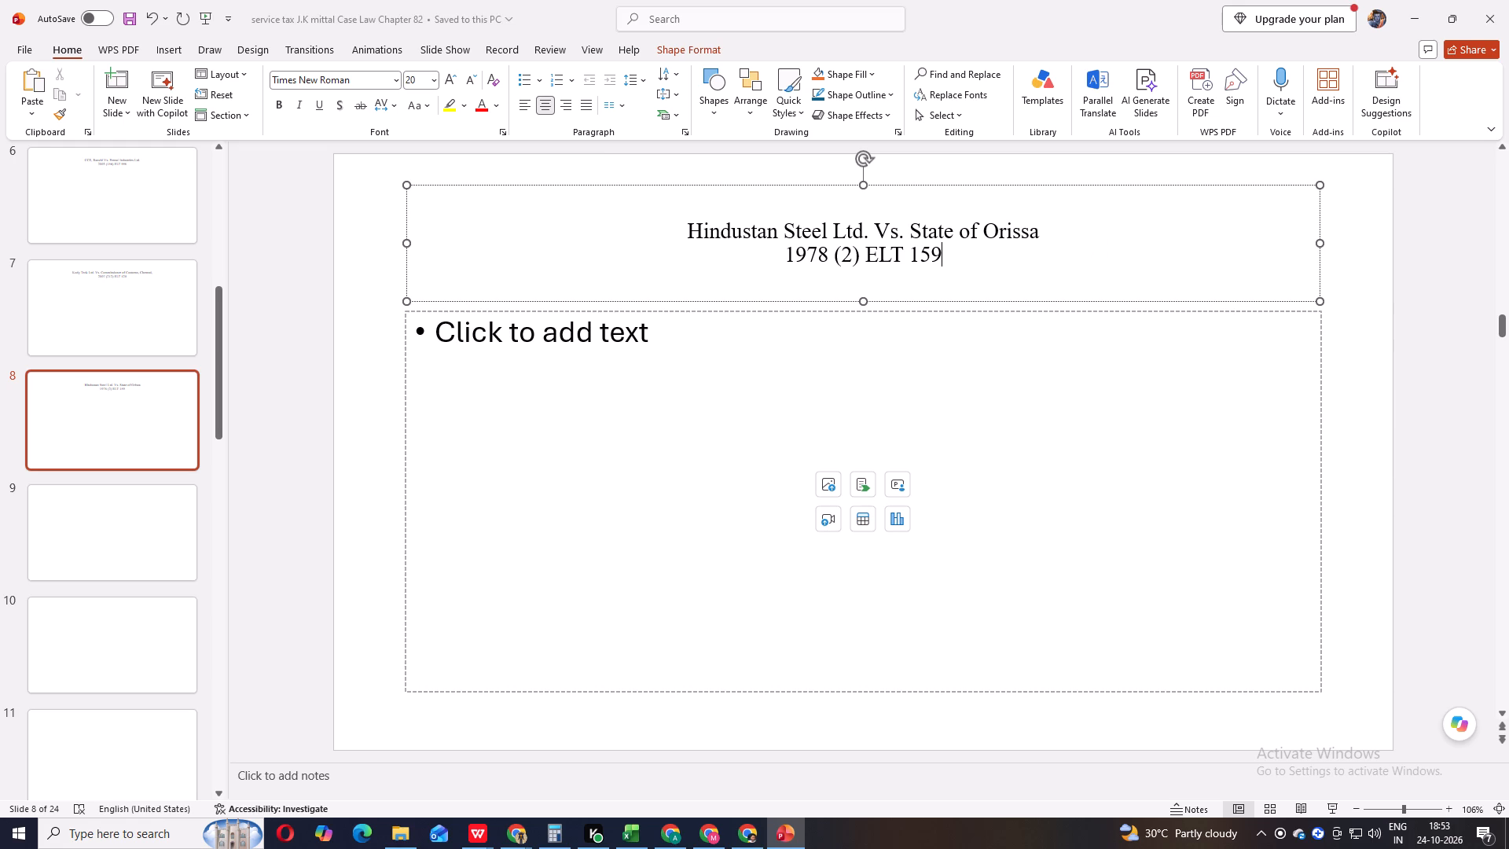
Open the blank title on slide 9 for entering a case-law title.
{"action": "scroll", "coordinate": [1069, 262], "scroll_direction": "down", "scroll_amount": 1}
{"action": "left_click", "coordinate": [974, 272]}
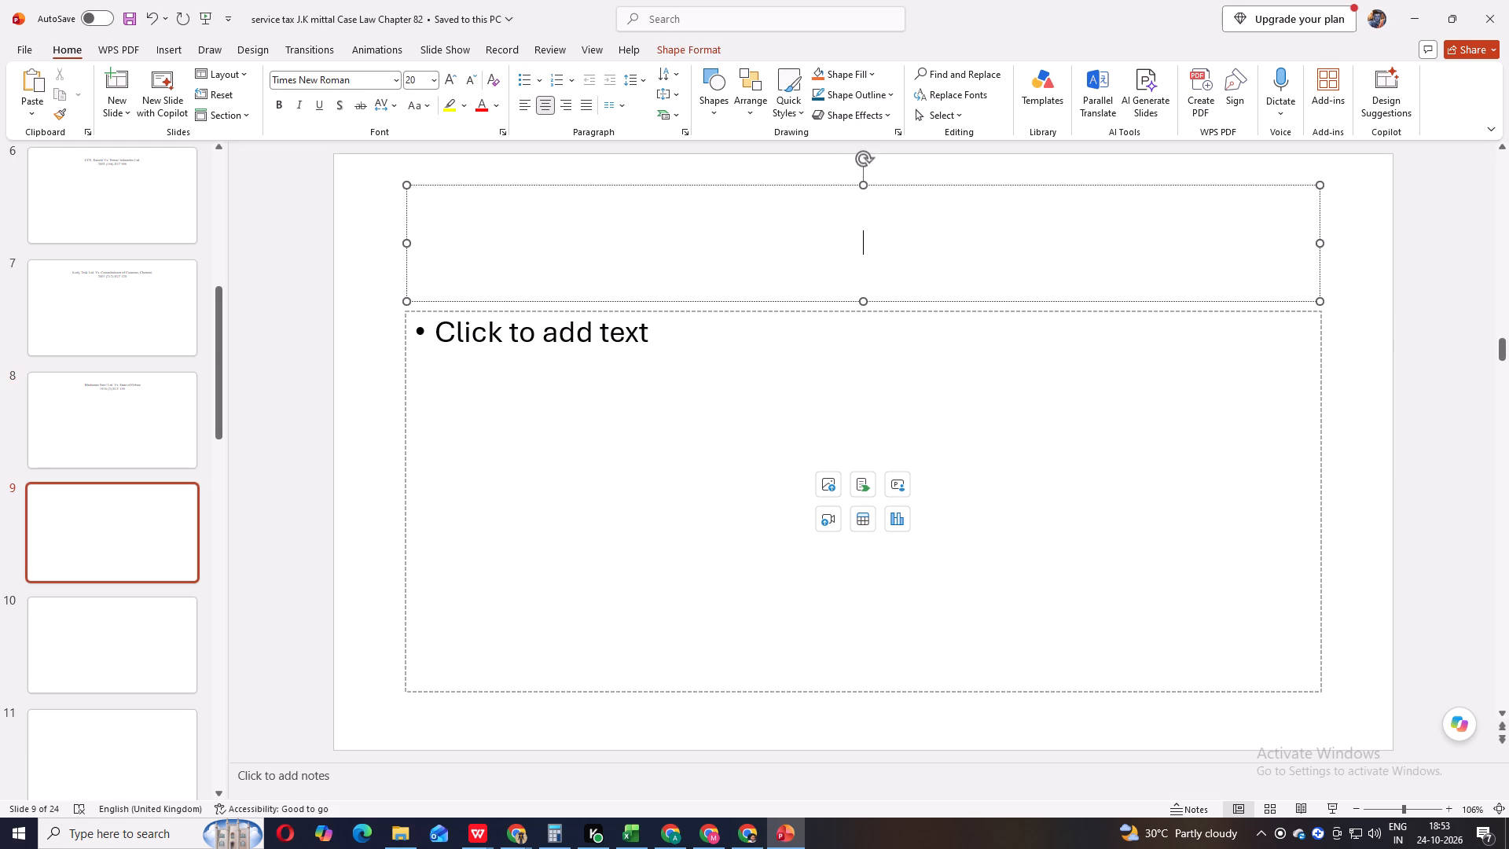
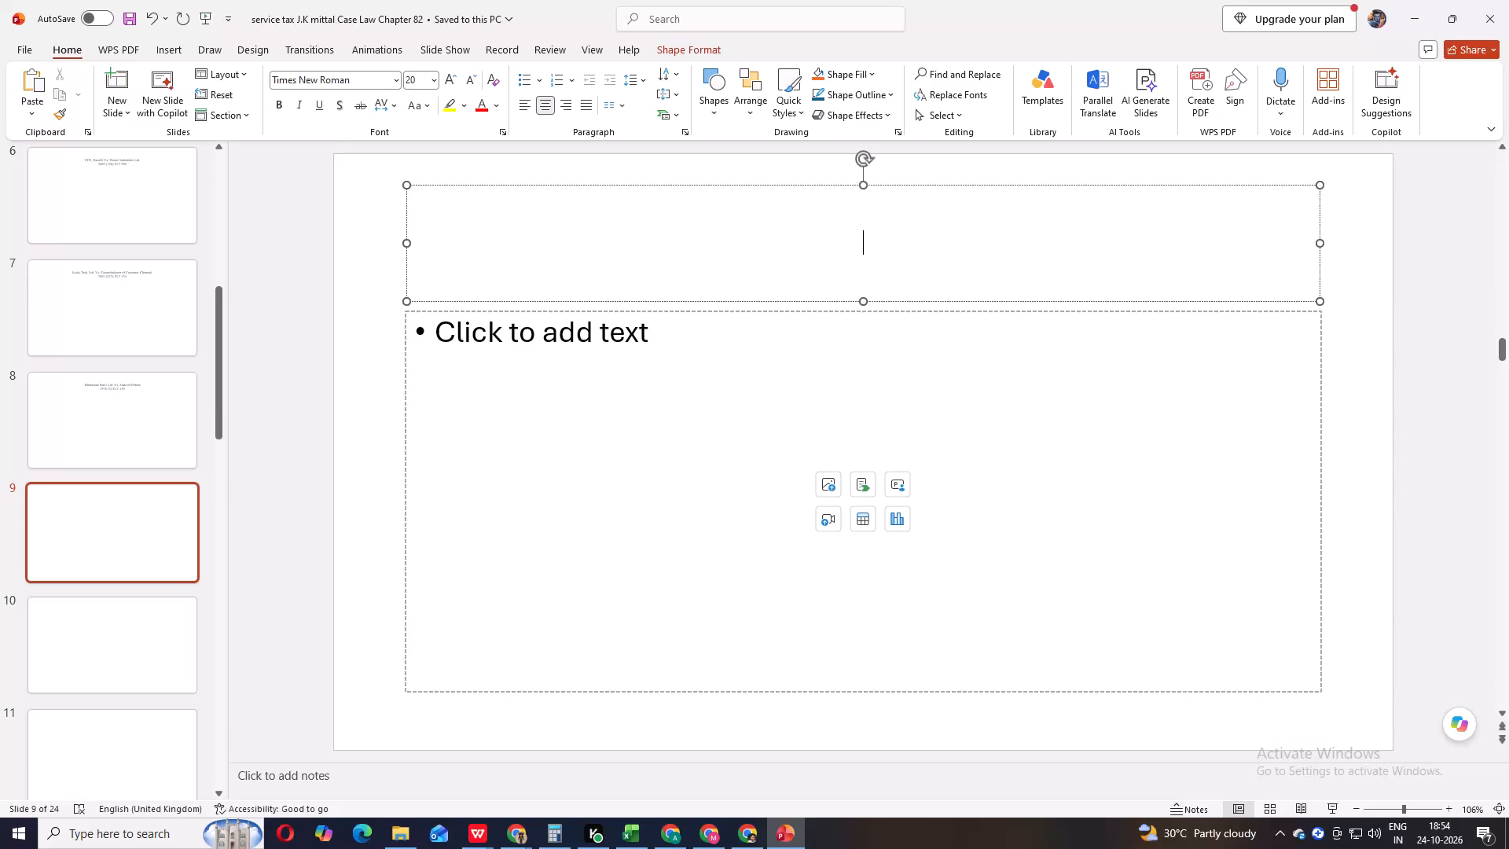
Paste slide 9's title as "Sumeet Industries Ltd. Vs. CCE, Surat," with "2004 (164) ELT 335" on a second line, and save the presentation.
{"action": "key", "text": "ctrl+v"}
{"action": "key", "text": "BackSpace"}
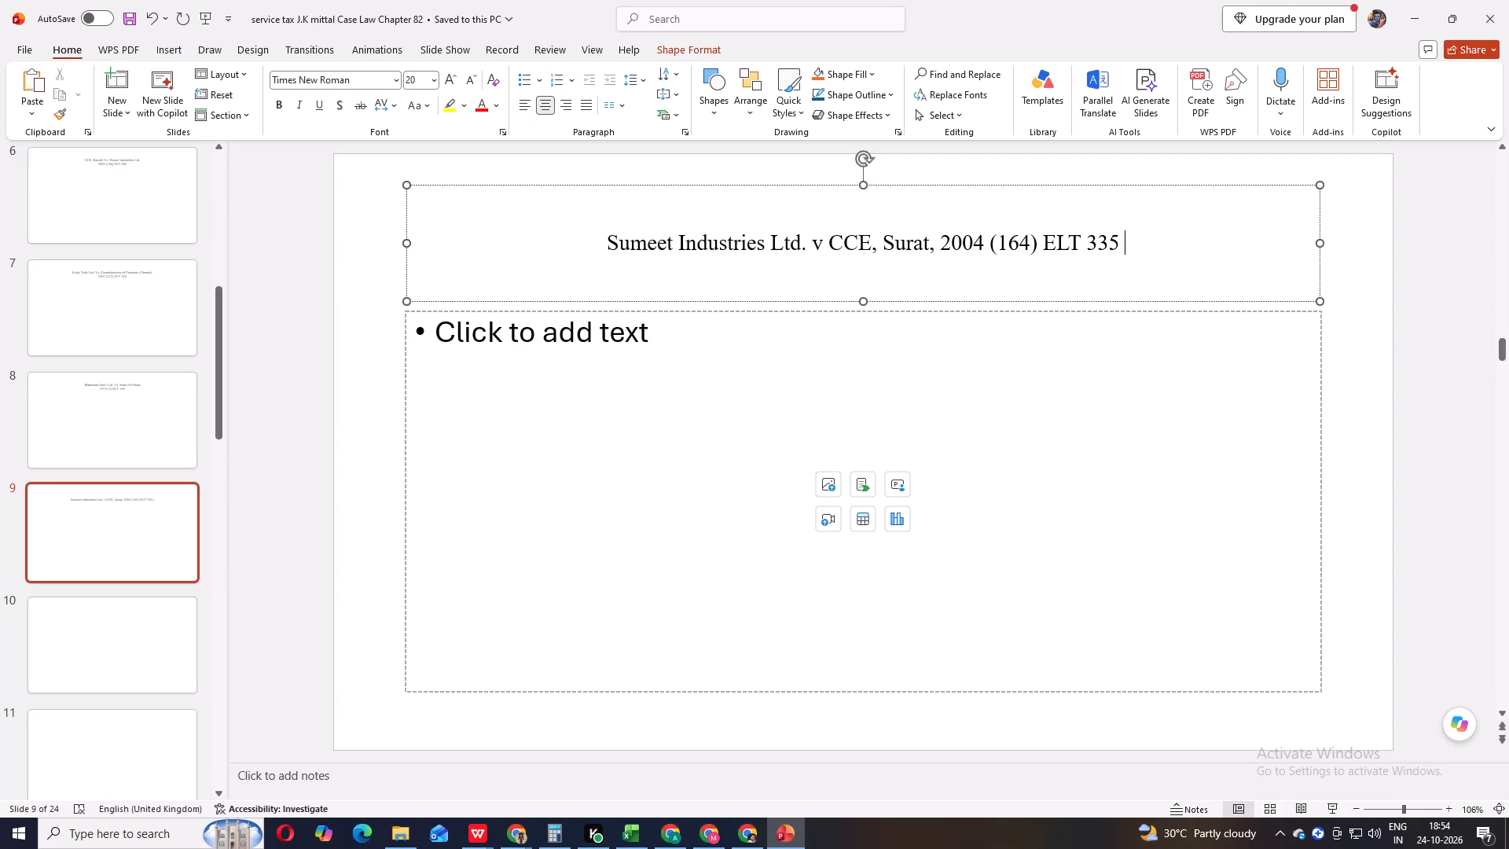
{"action": "left_click", "coordinate": [939, 243]}
{"action": "key", "text": "Return"}
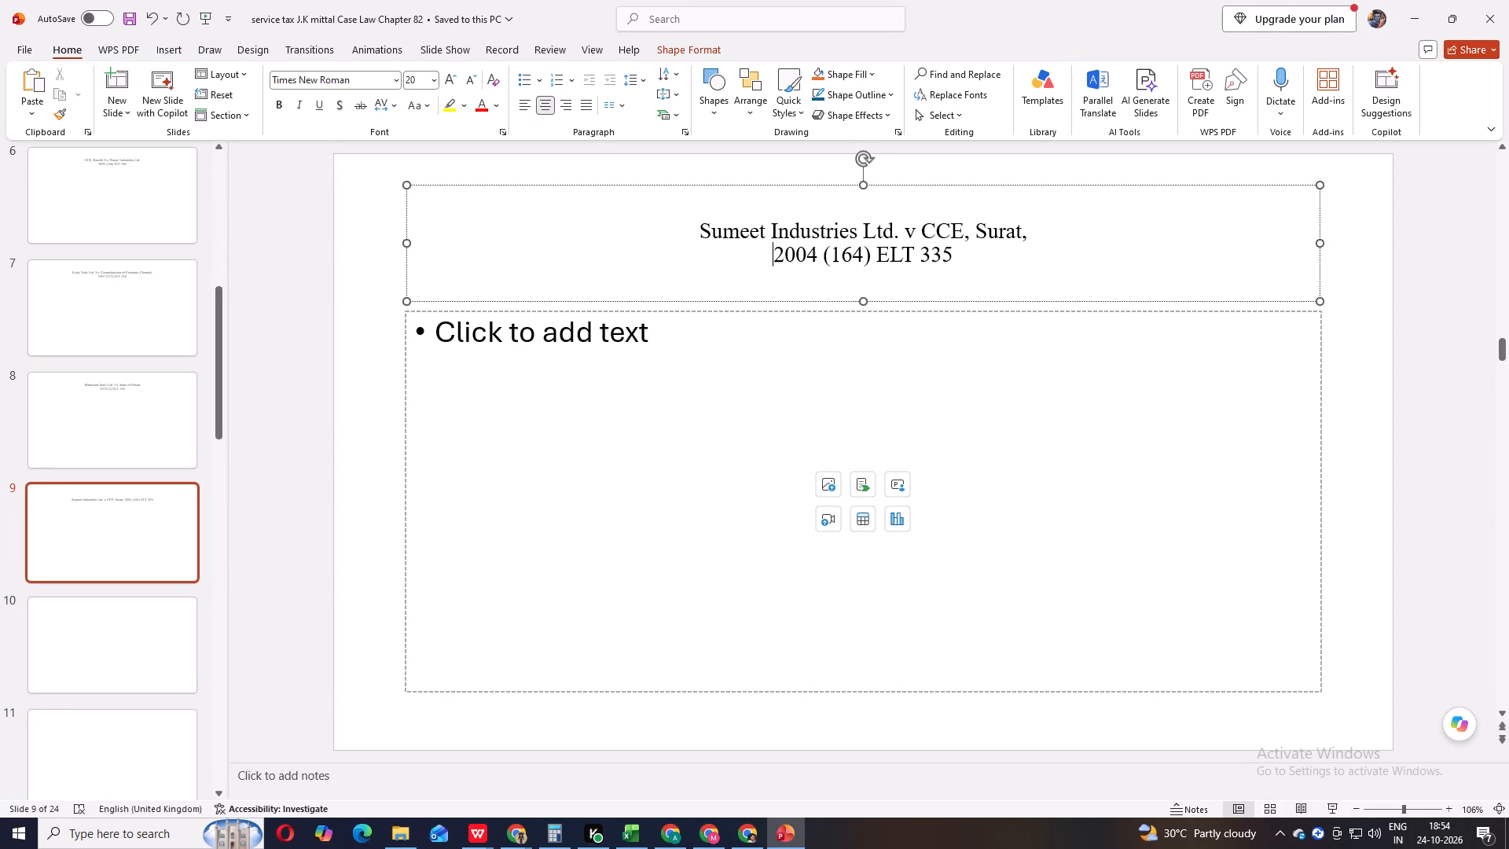
{"action": "left_click", "coordinate": [912, 230]}
{"action": "key", "text": "BackSpace"}
{"action": "type", "text": "Vs"}
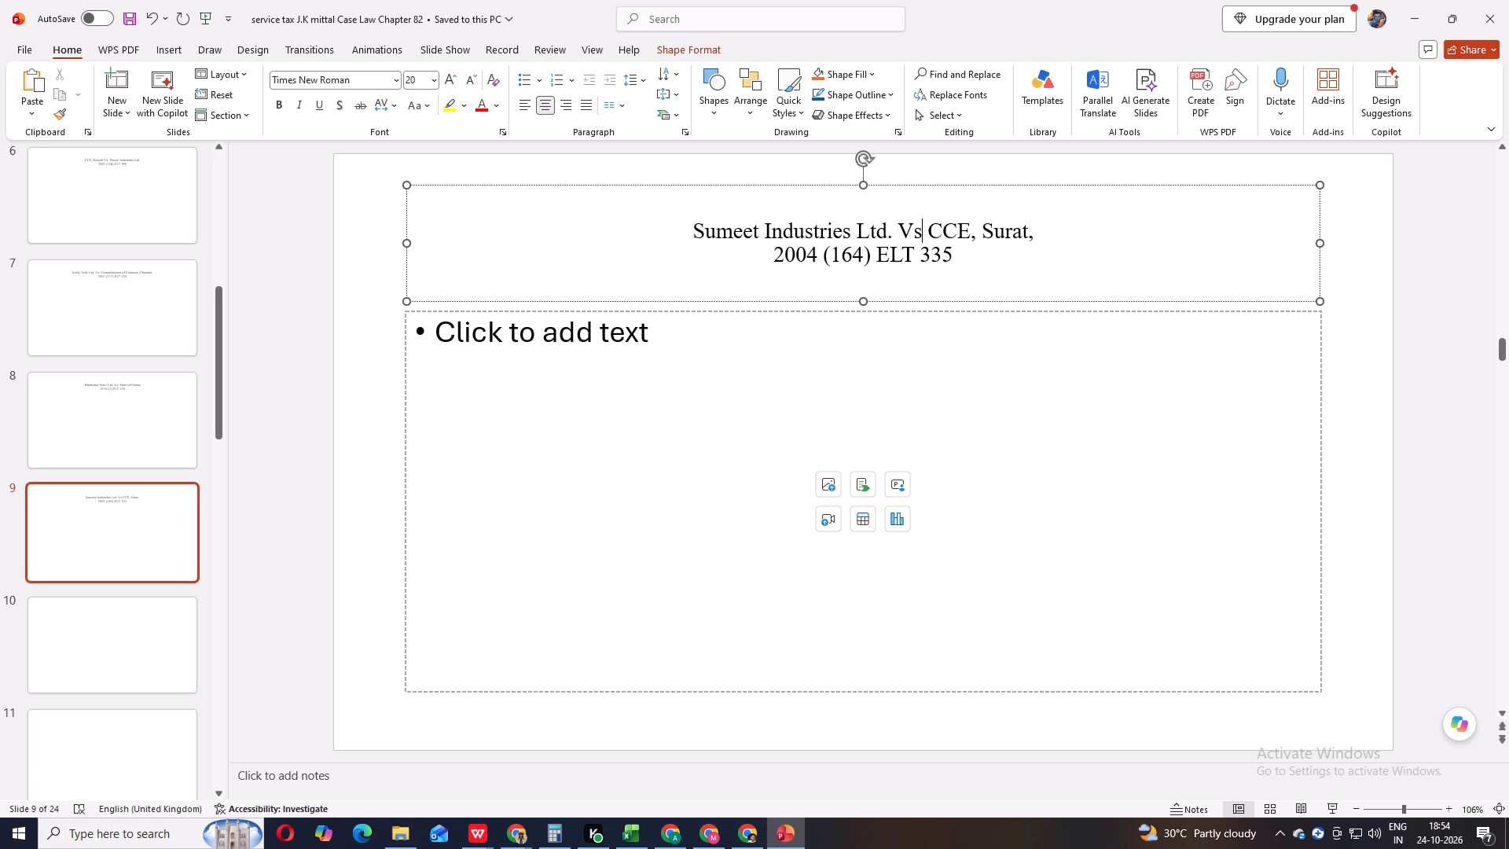
{"action": "key", "text": "period"}
{"action": "key", "text": "ctrl+s"}
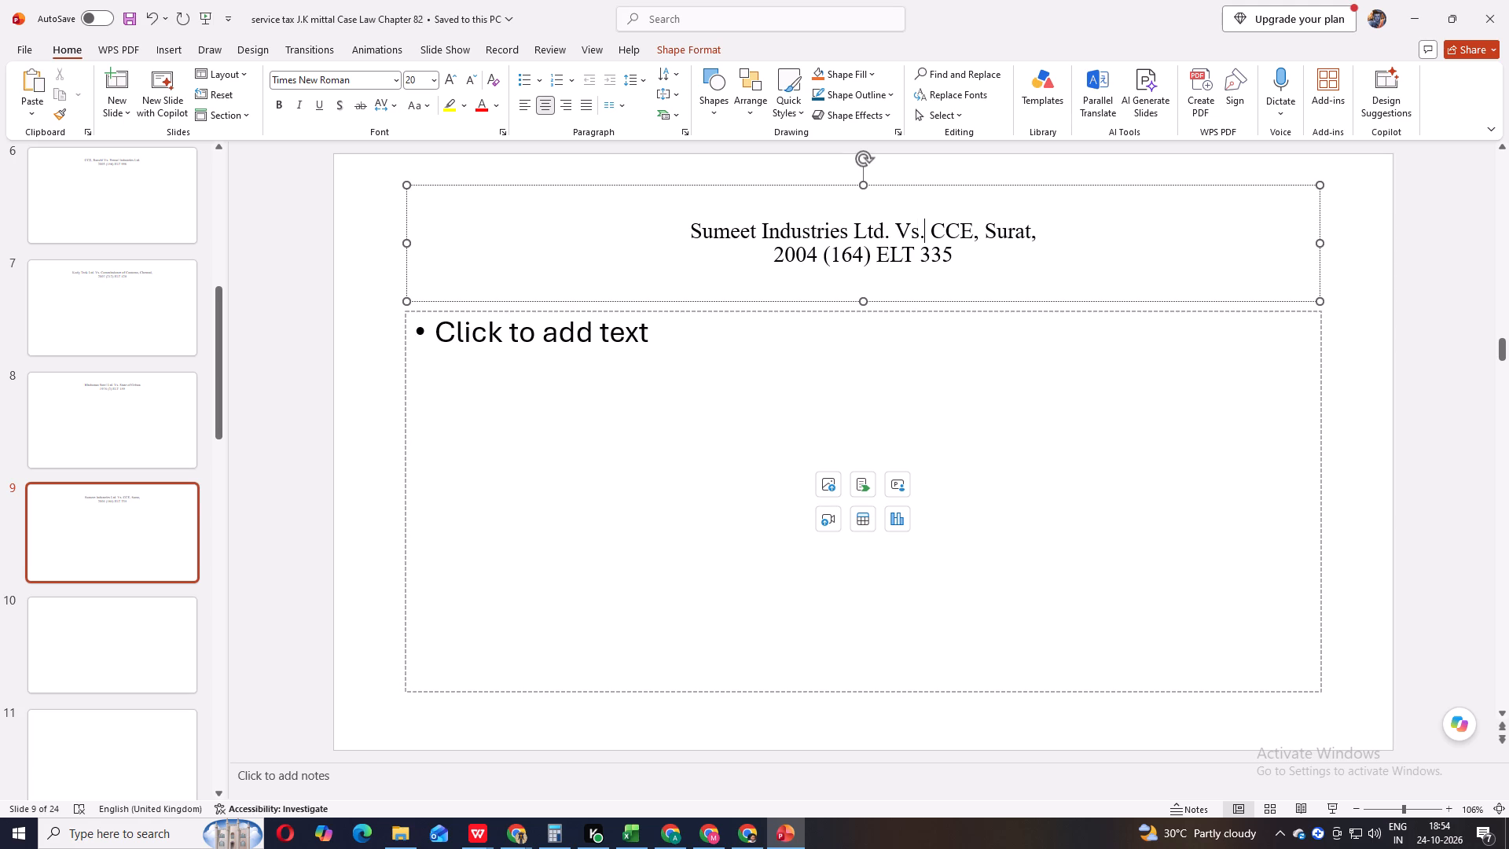
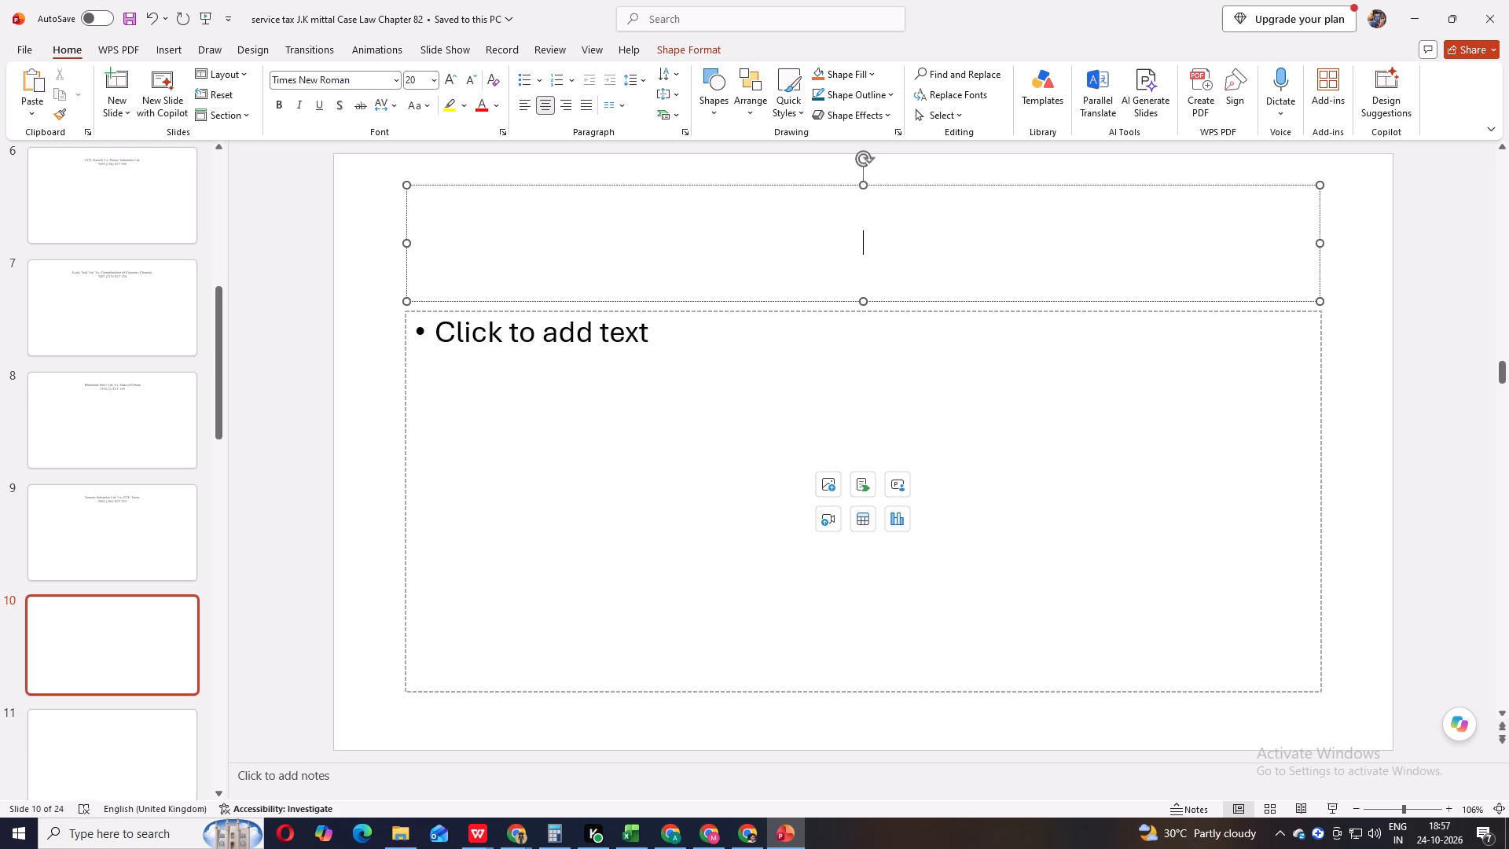
Paste slide 10's title, dropping the TIOL citation, as "CST, Division-I, Kolkata v Krishna Sales Agency," with "2007 (6) STR 371" on a second line.
{"action": "key", "text": "ctrl+v"}
{"action": "key", "text": "BackSpace"}
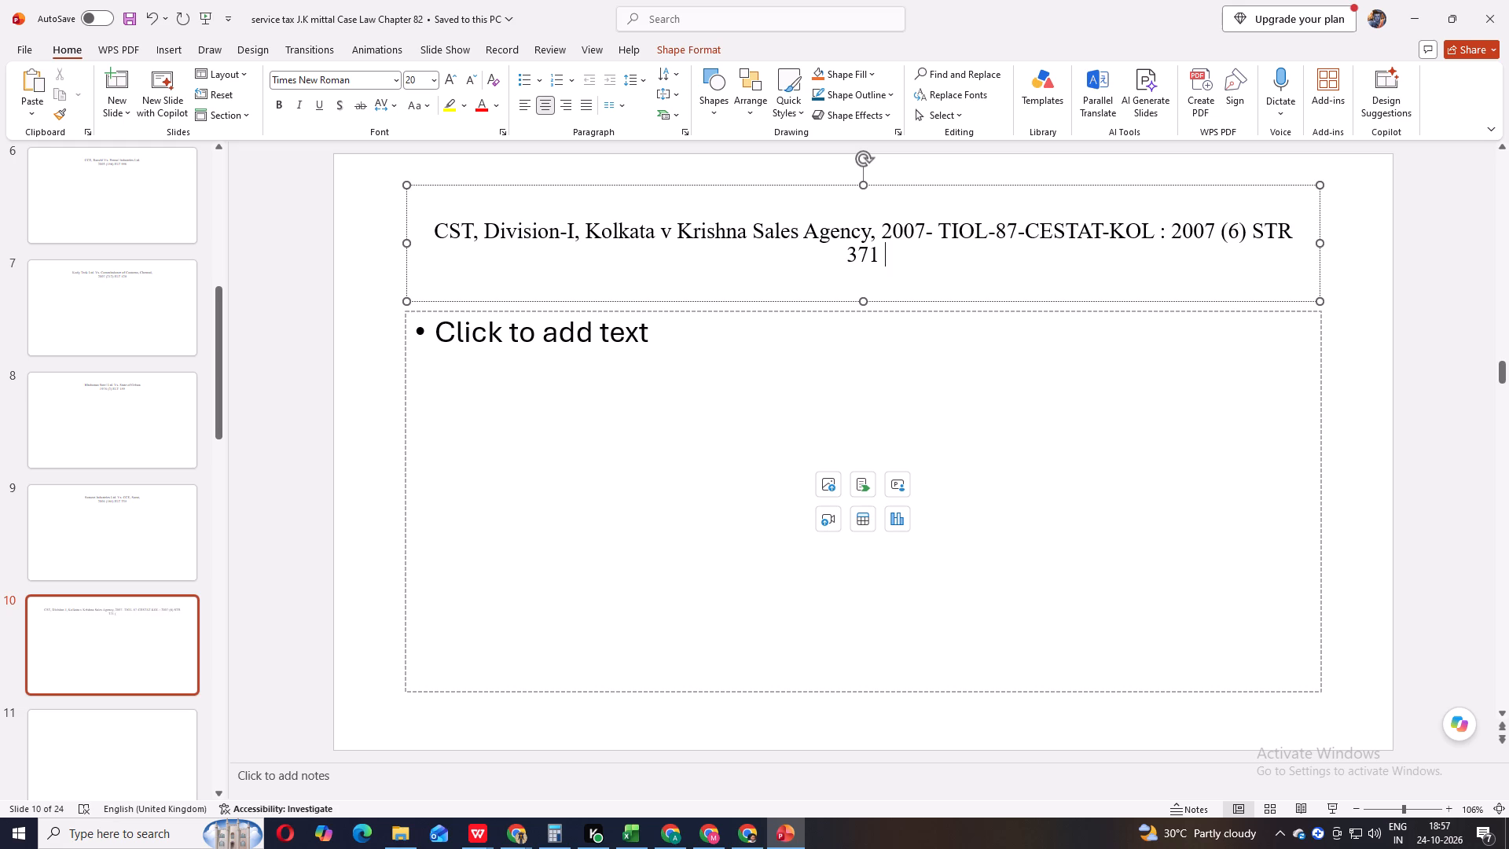
{"action": "left_click", "coordinate": [1172, 222]}
{"action": "key", "text": "BackSpace"}
{"action": "key", "text": "BackSpace"}
{"action": "key", "text": "BackSpace"}
{"action": "key", "text": "BackSpace"}
{"action": "key", "text": "BackSpace"}
{"action": "key", "text": "BackSpace"}
{"action": "key", "text": "BackSpace"}
{"action": "key", "text": "BackSpace"}
{"action": "key", "text": "BackSpace"}
{"action": "key", "text": "BackSpace"}
{"action": "key", "text": "BackSpace"}
{"action": "key", "text": "BackSpace"}
{"action": "key", "text": "BackSpace"}
{"action": "key", "text": "BackSpace"}
{"action": "key", "text": "BackSpace"}
{"action": "key", "text": "BackSpace"}
{"action": "key", "text": "BackSpace"}
{"action": "key", "text": "BackSpace"}
{"action": "key", "text": "BackSpace"}
{"action": "key", "text": "BackSpace"}
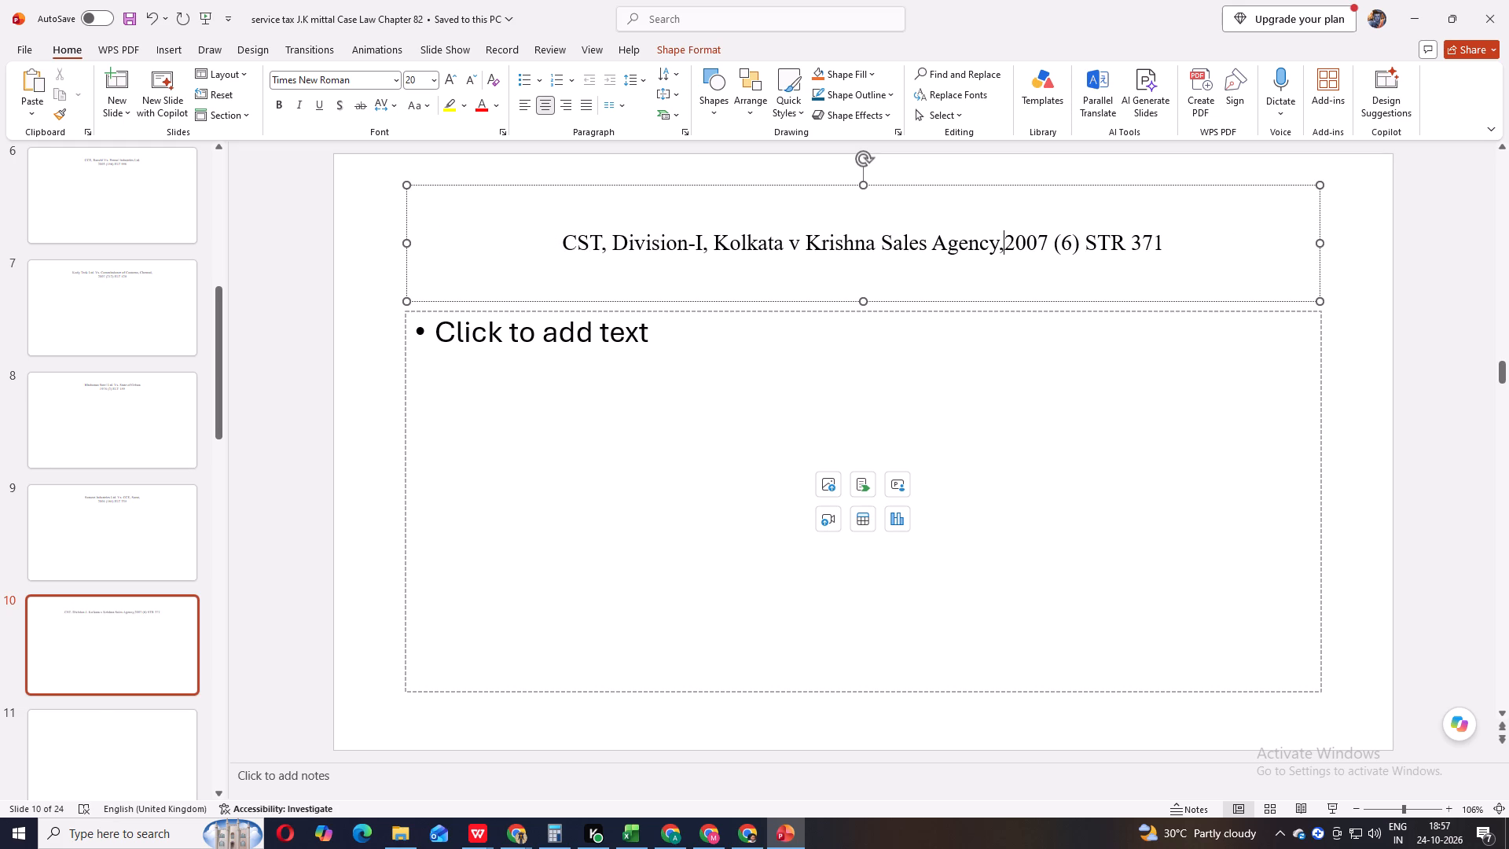
{"action": "key", "text": "Return"}
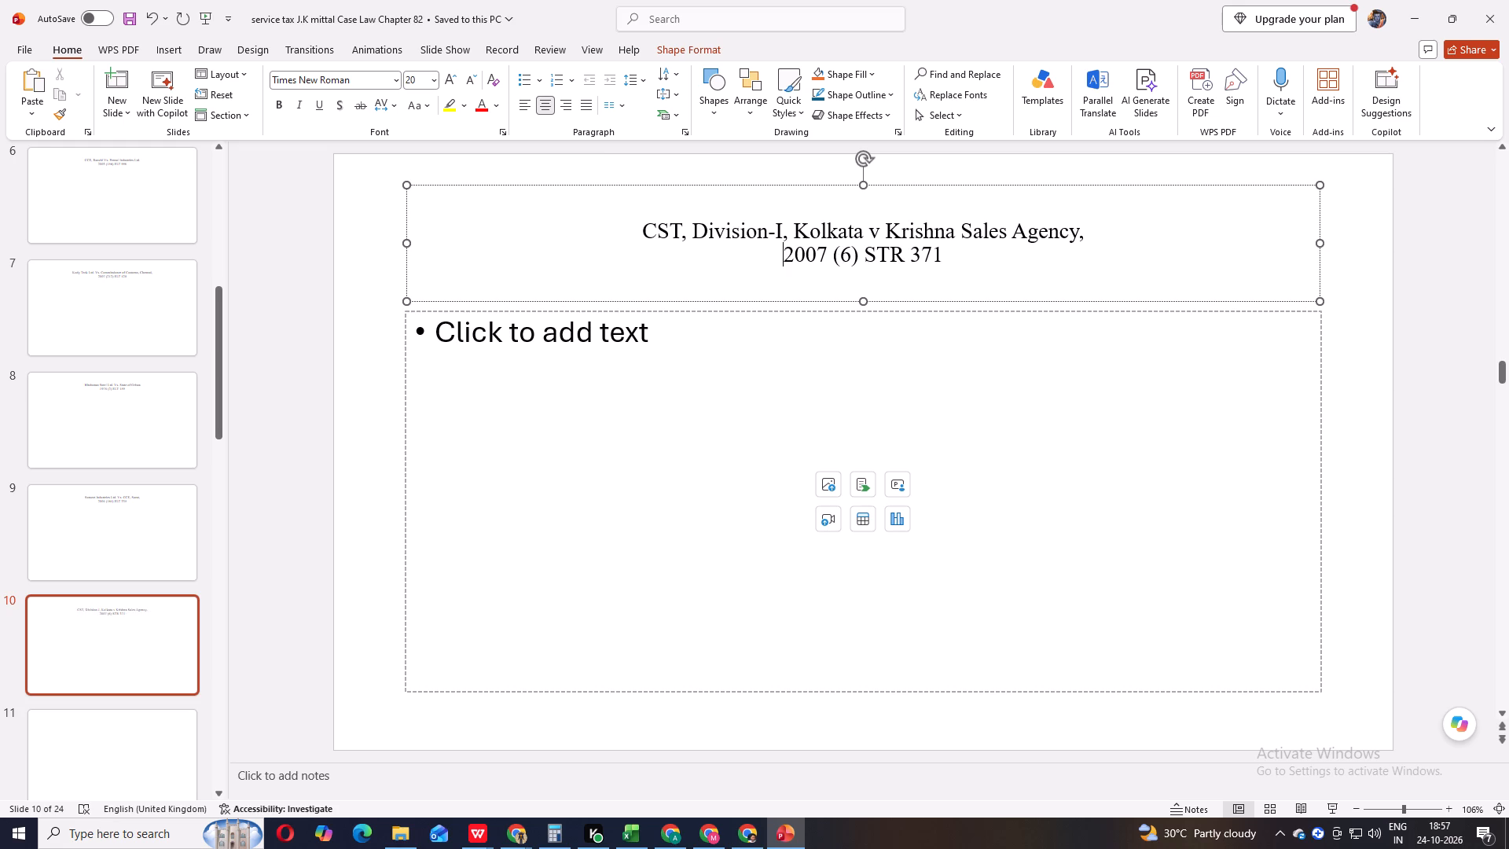
Replace the "v" between the party names in slide 10's title with "Vs." and save the presentation.
{"action": "left_click", "coordinate": [879, 235]}
{"action": "key", "text": "BackSpace"}
{"action": "type", "text": "Vs."}
{"action": "key", "text": "ctrl+s"}
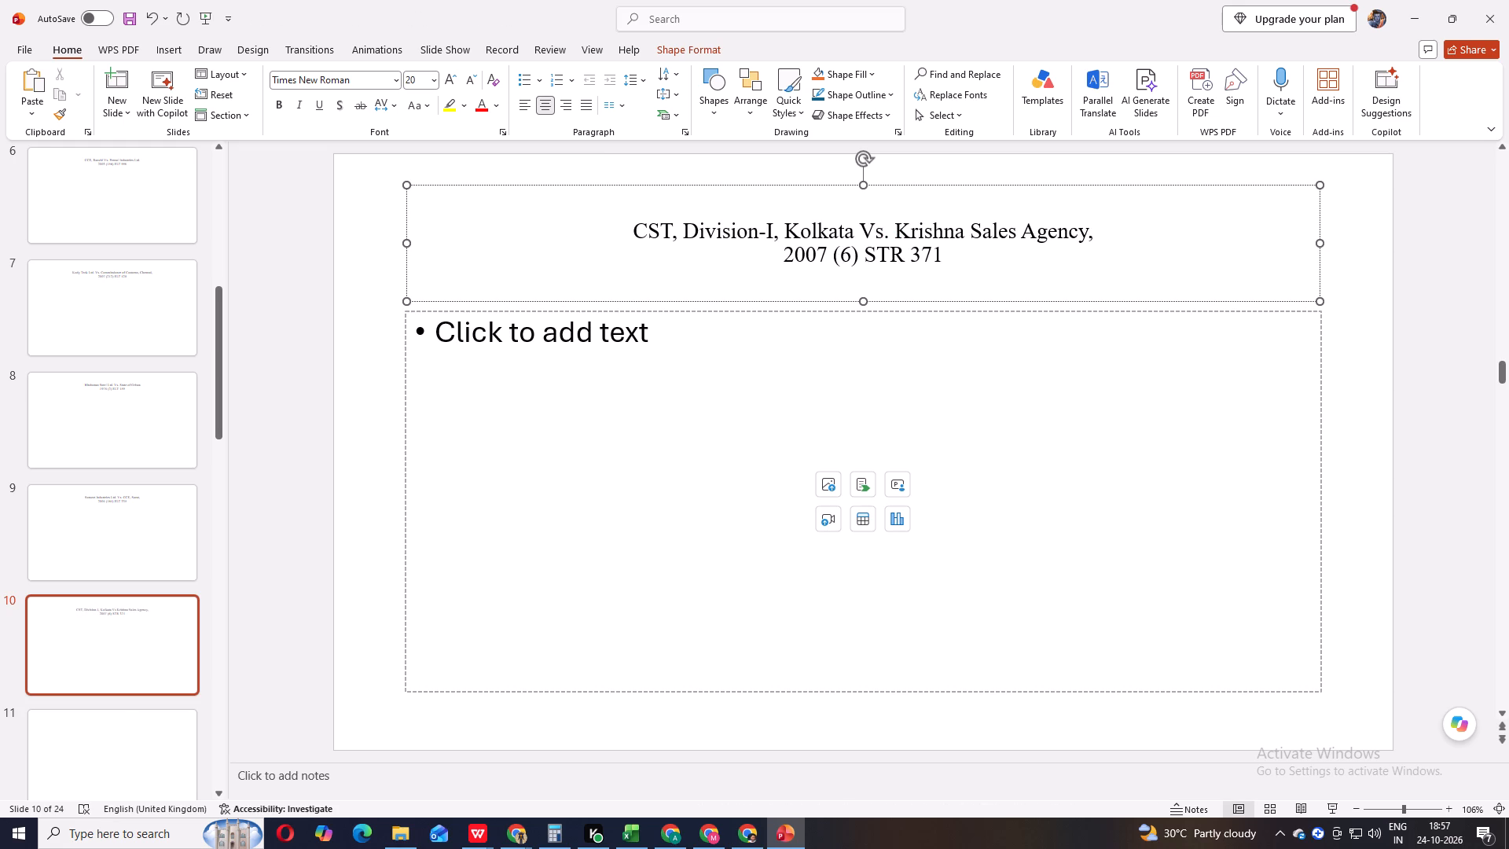
Open the empty title of slide 11 for text entry.
{"action": "scroll", "coordinate": [901, 240], "scroll_direction": "down", "scroll_amount": 1}
{"action": "left_click", "coordinate": [901, 240]}
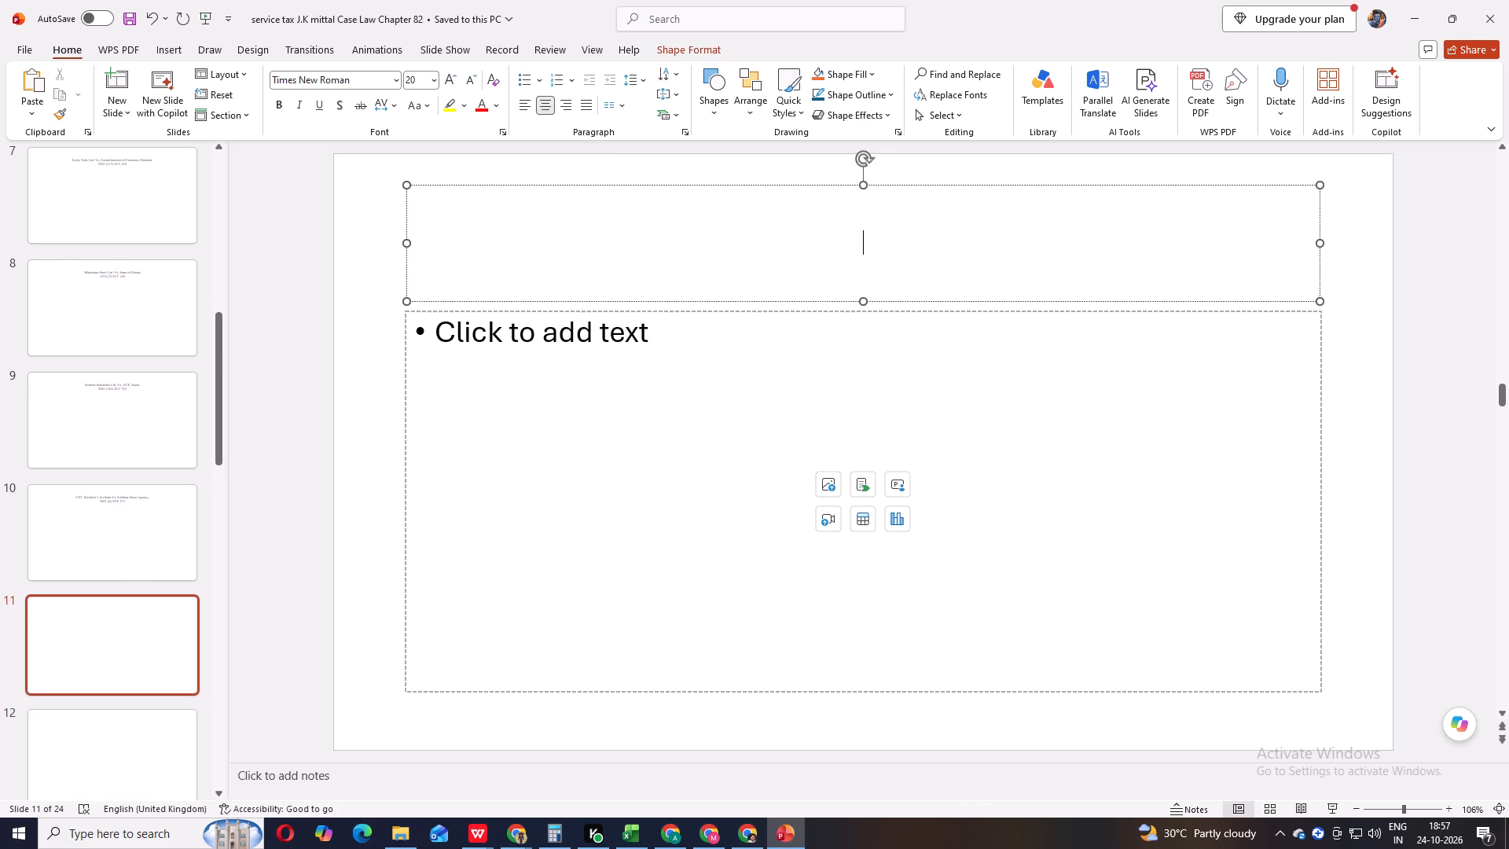
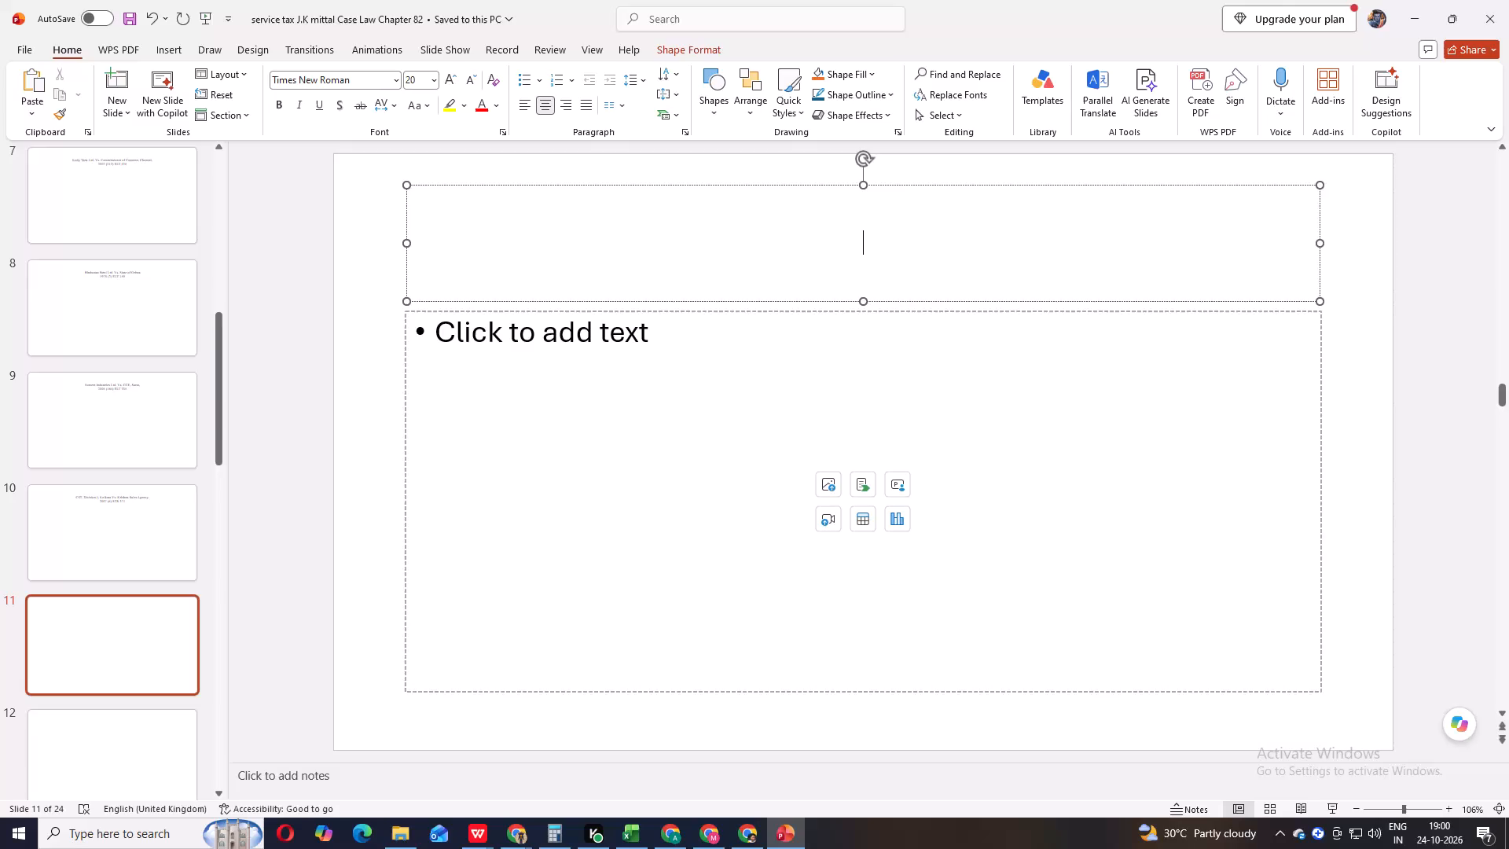
Paste the copied case name as slide 11's title and trim the trailing year, leaving "Kakkar Complex Steels (P) Ltd. v CCE,".
{"action": "key", "text": "ctrl+v"}
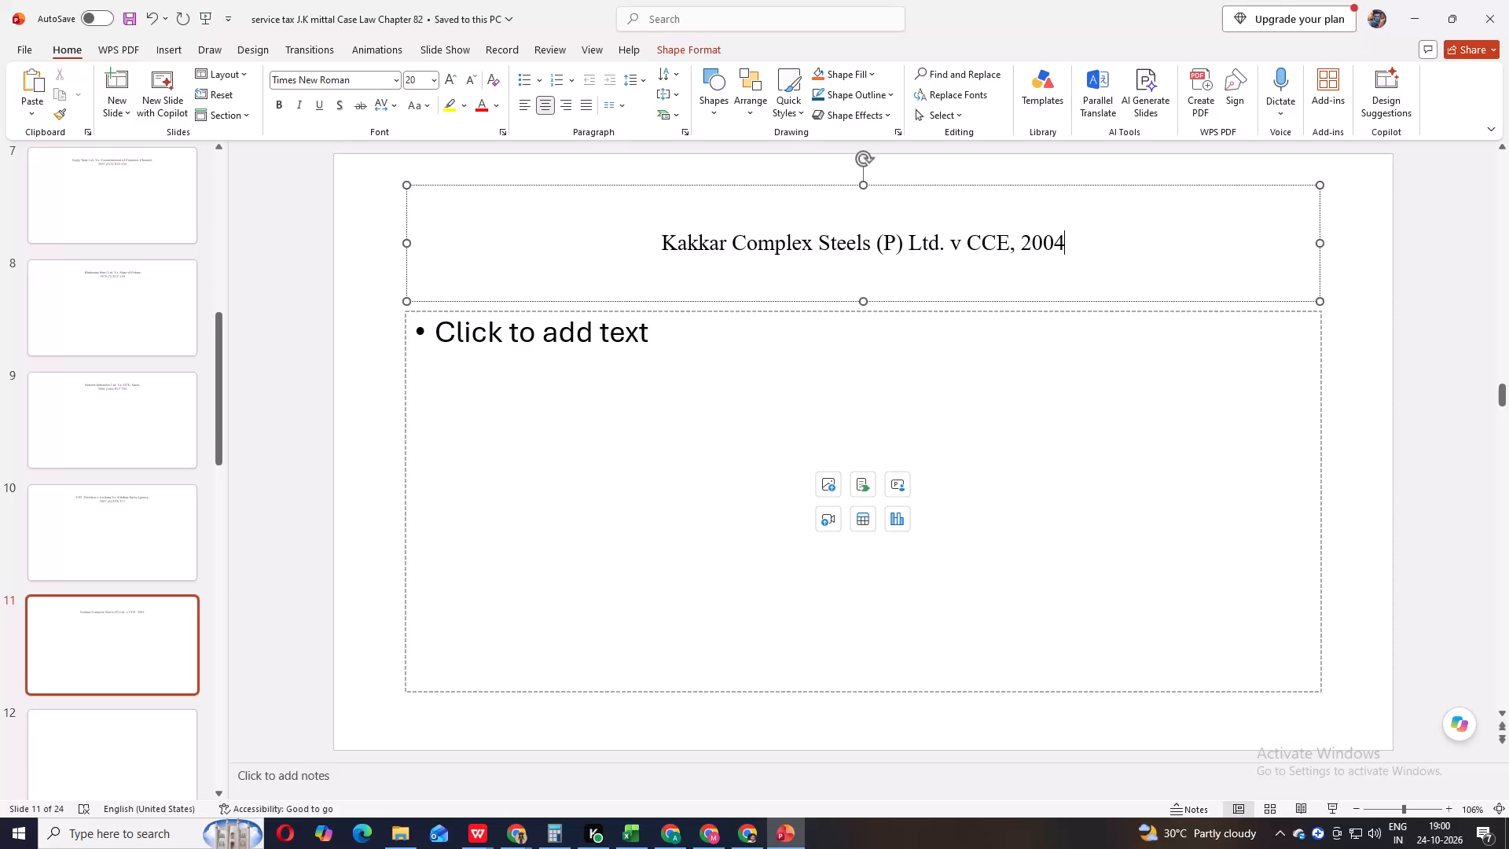
{"action": "key", "text": "BackSpace"}
{"action": "key", "text": "BackSpace"}
{"action": "key", "text": "BackSpace"}
{"action": "key", "text": "BackSpace"}
{"action": "key", "text": "BackSpace"}
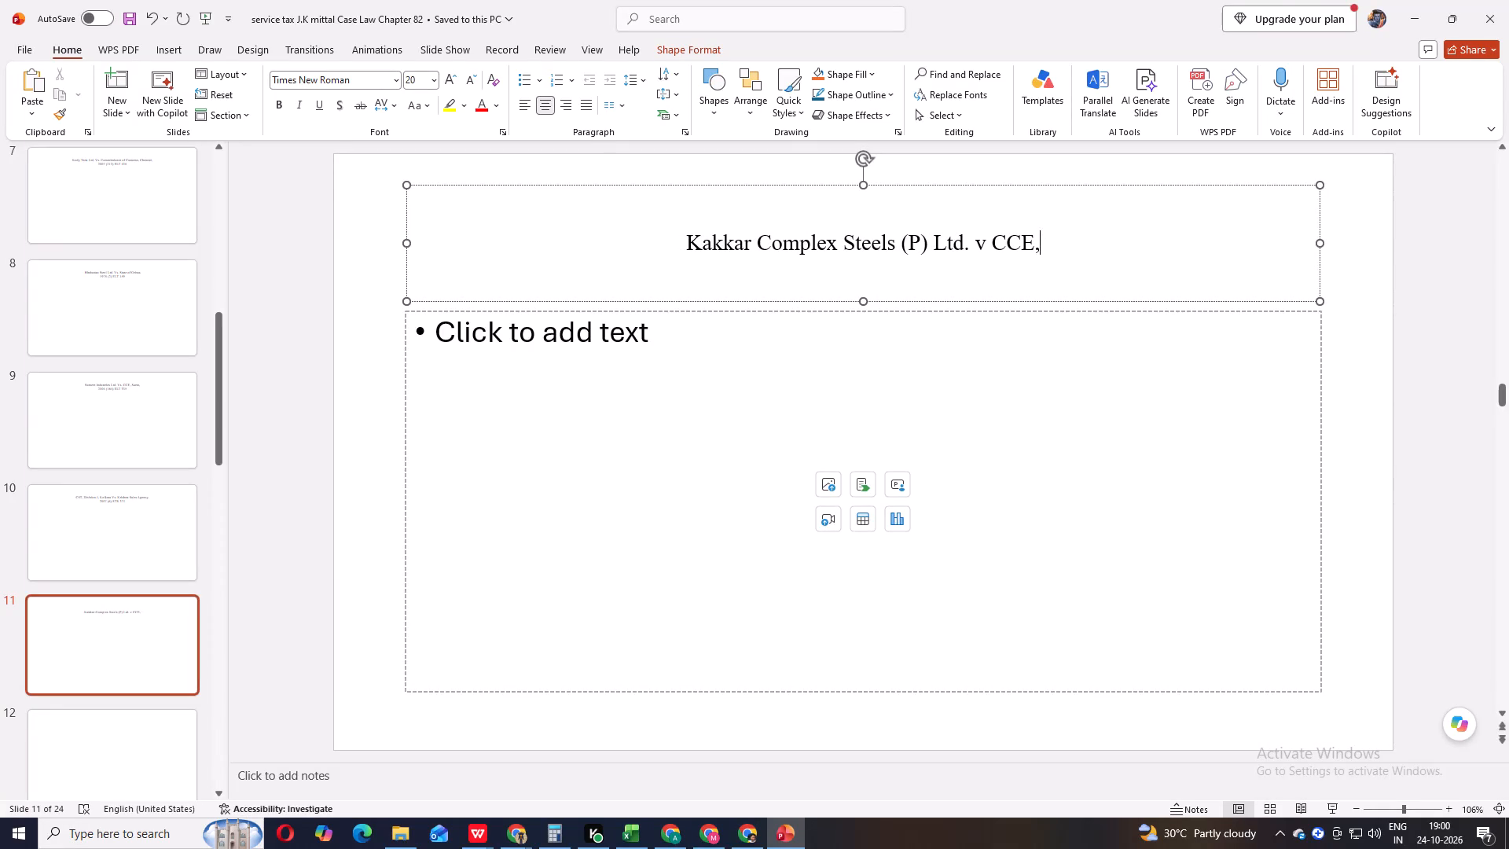
Replace the "v" between the party names in slide 11's title with "Vs.".
{"action": "left_click", "coordinate": [986, 238]}
{"action": "key", "text": "BackSpace"}
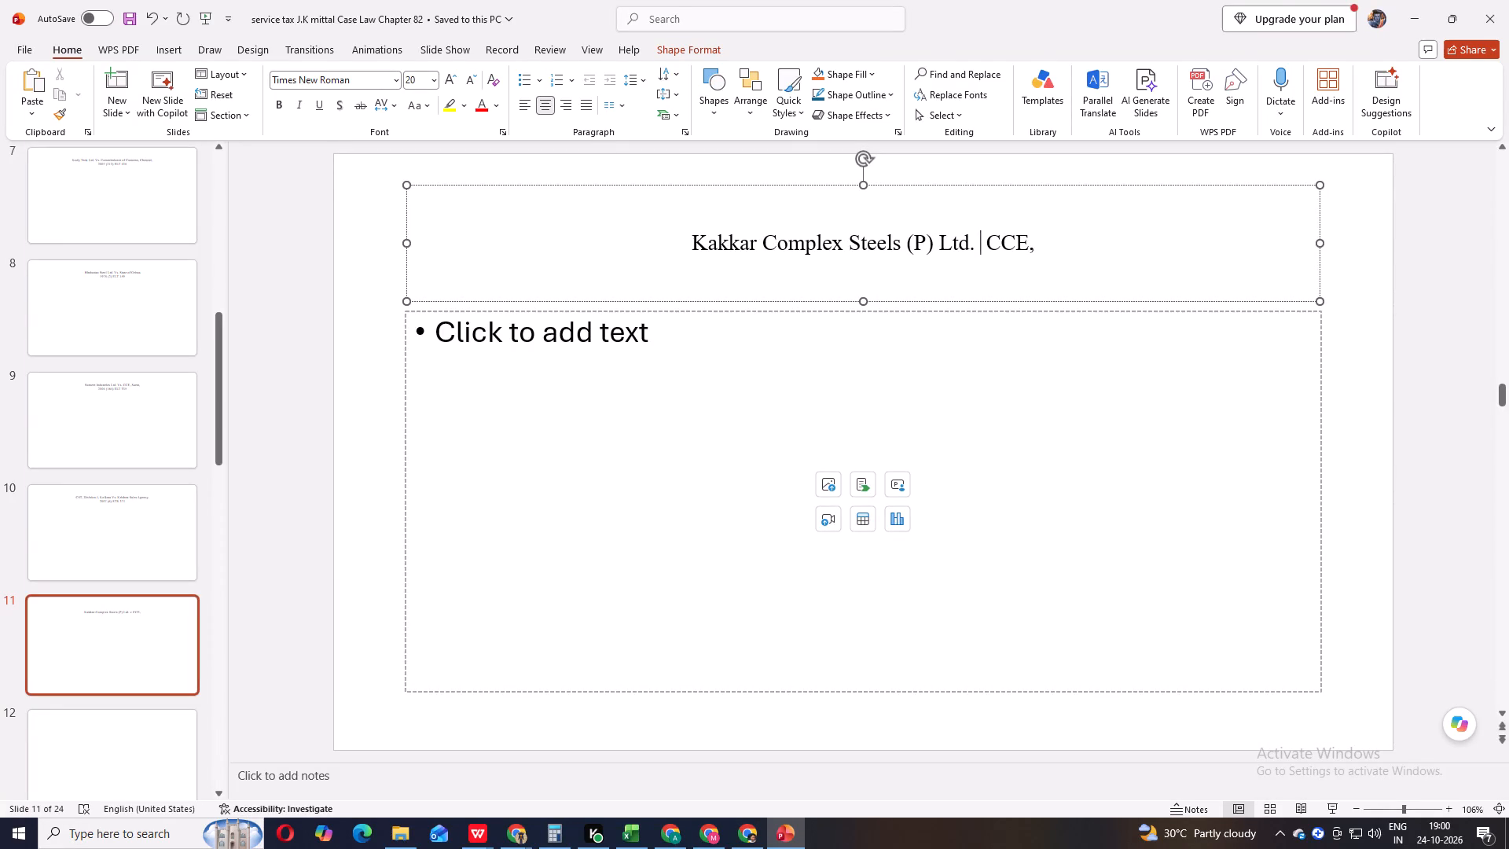
{"action": "type", "text": "Vas"}
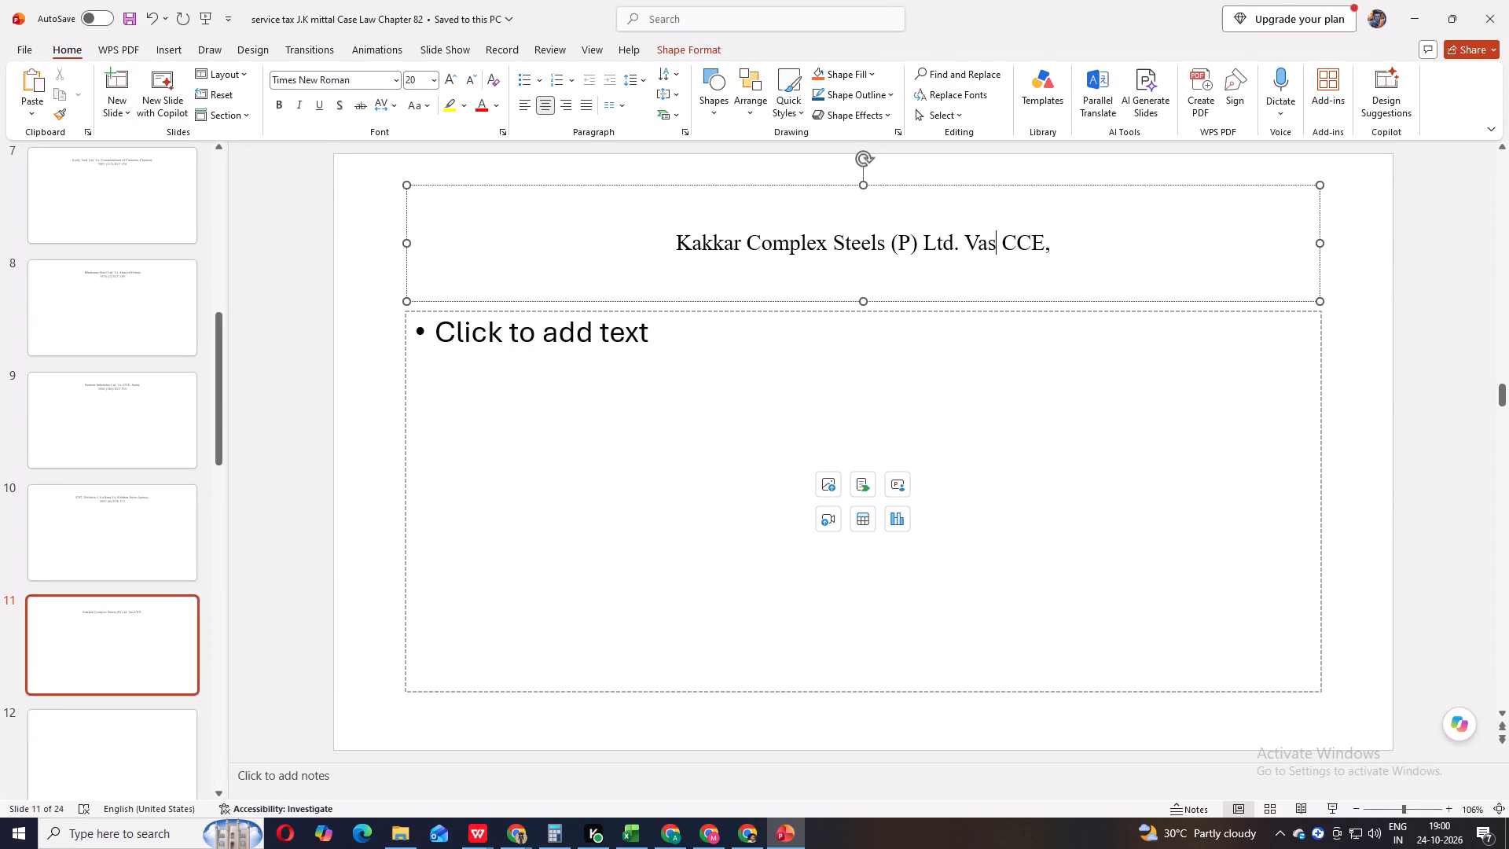
{"action": "key", "text": "BackSpace"}
{"action": "key", "text": "BackSpace"}
{"action": "key", "text": "s"}
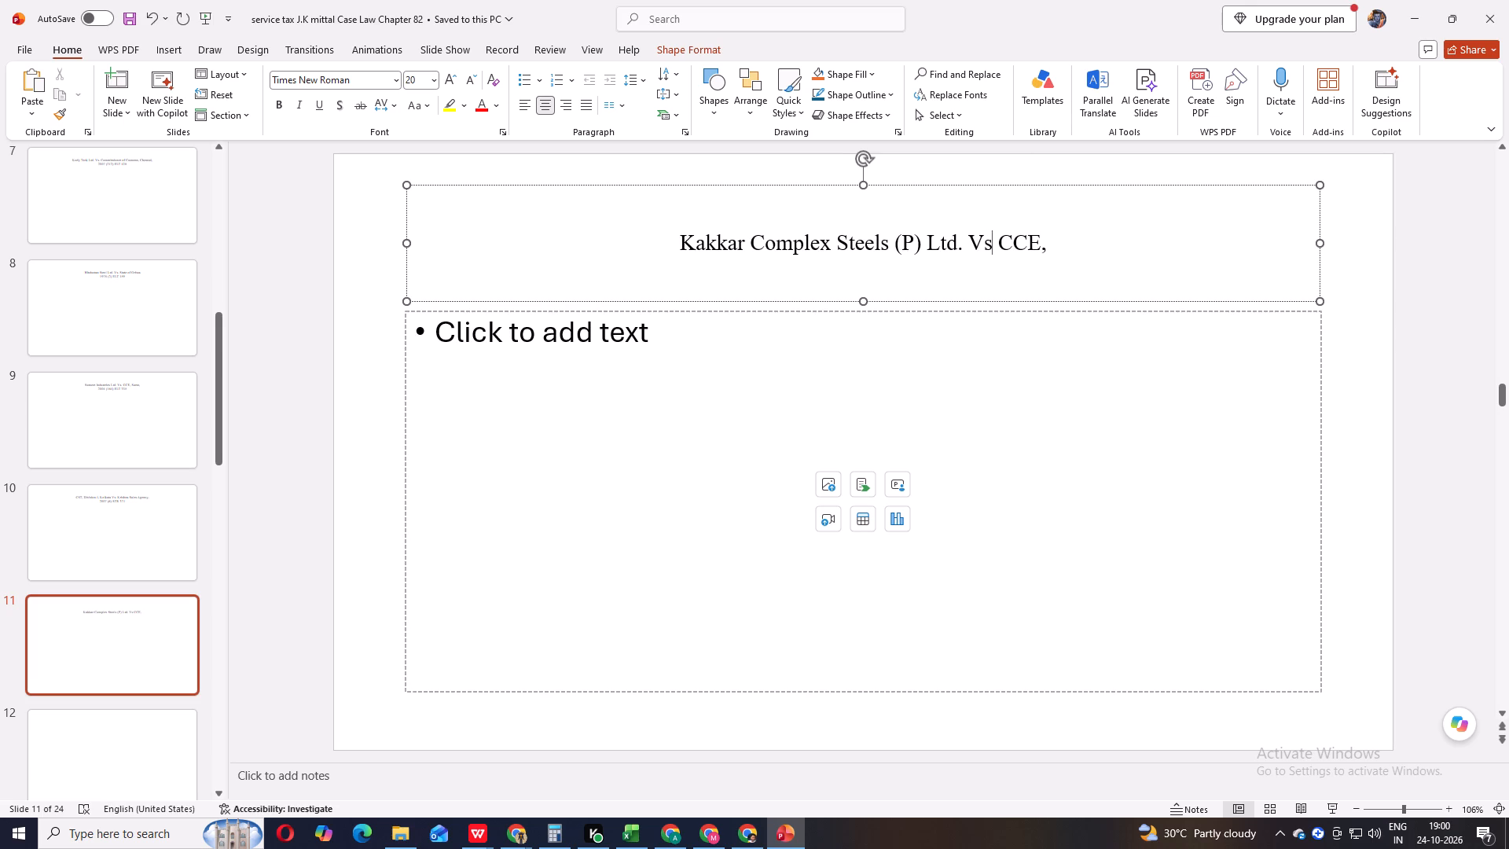
{"action": "key", "text": "period"}
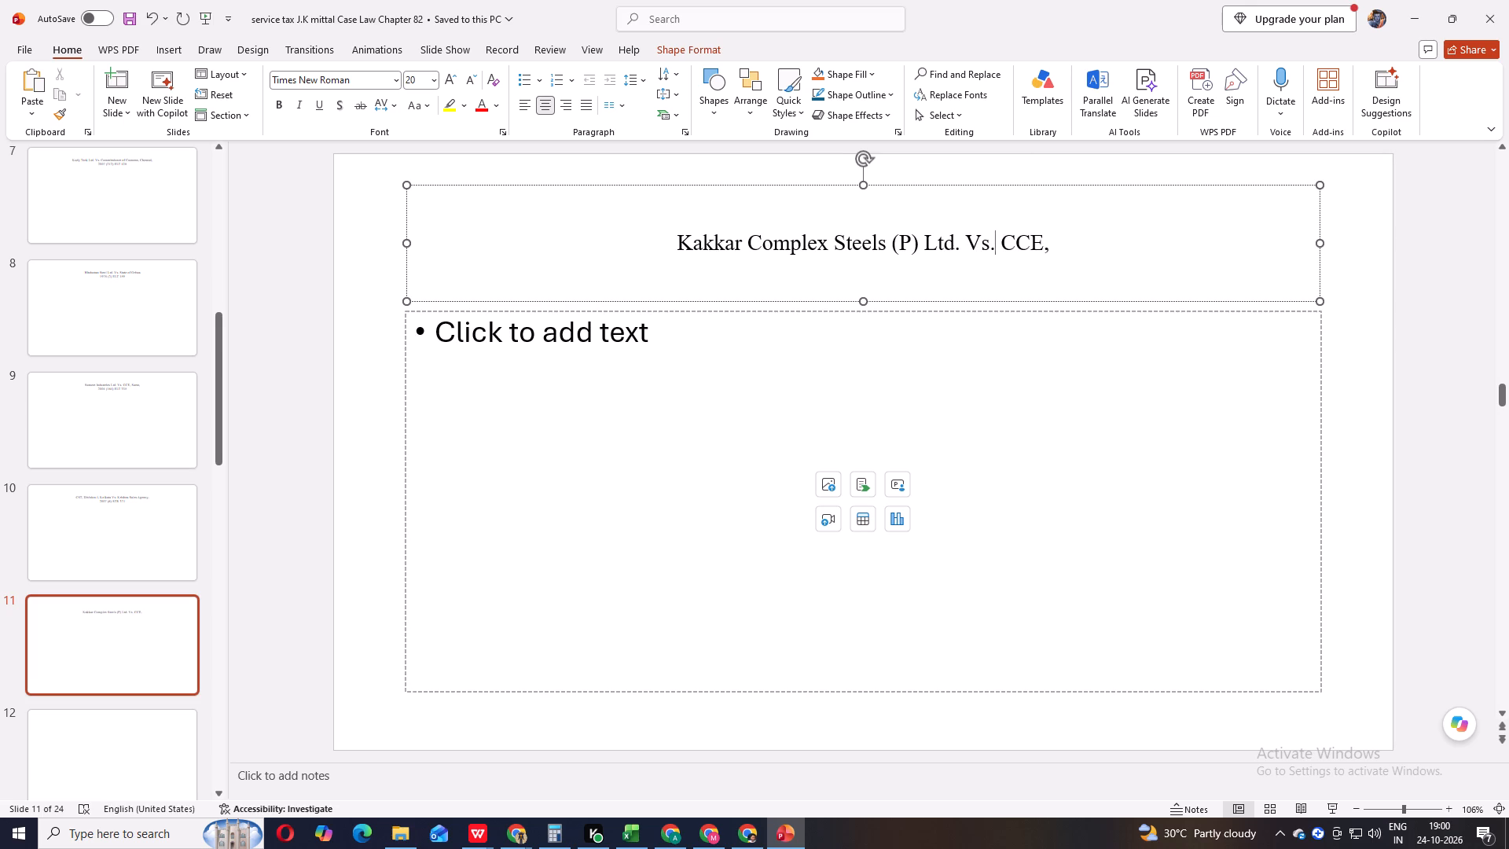
Add the citation "2006 (206) ELT 869" on a second line of slide 11's title.
{"action": "left_click", "coordinate": [1177, 248]}
{"action": "key", "text": "Return"}
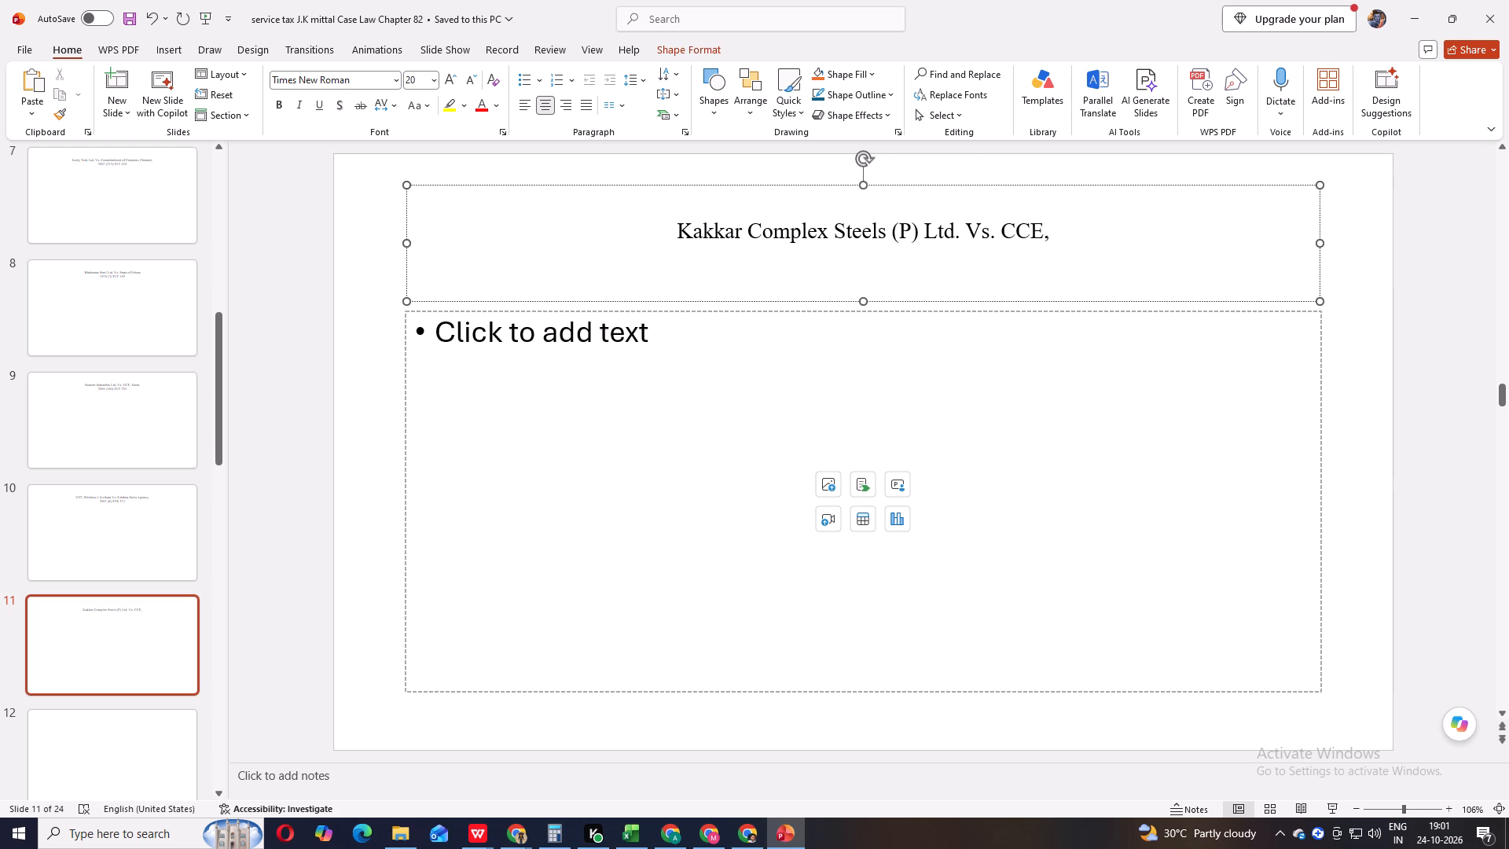
{"action": "type", "text": "2006"}
{"action": "key", "text": "space"}
{"action": "type", "text": "(20"}
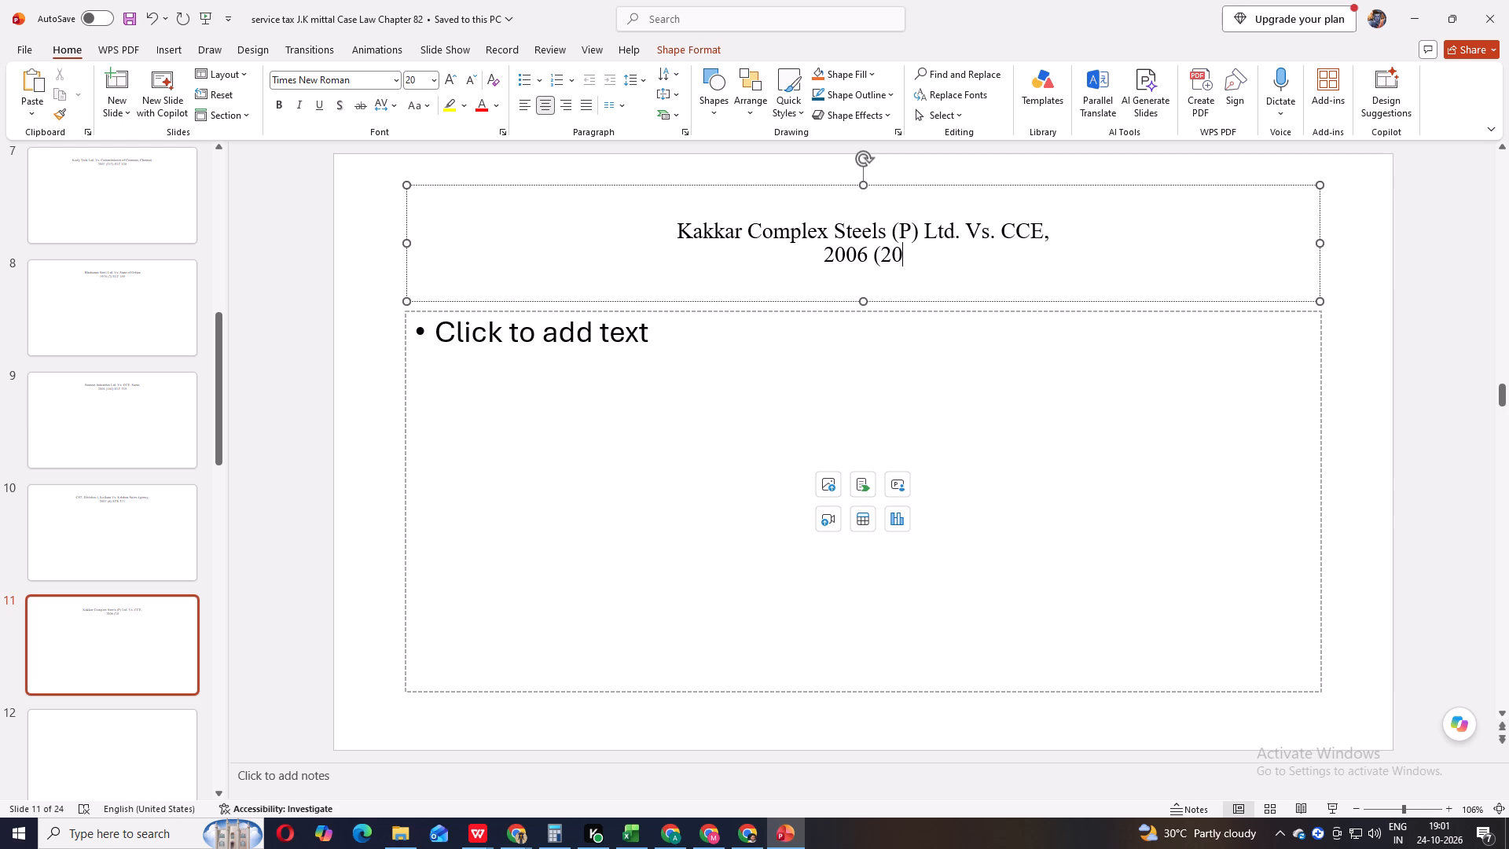
{"action": "key", "text": "6"}
{"action": "type", "text": ")"}
{"action": "key", "text": "space"}
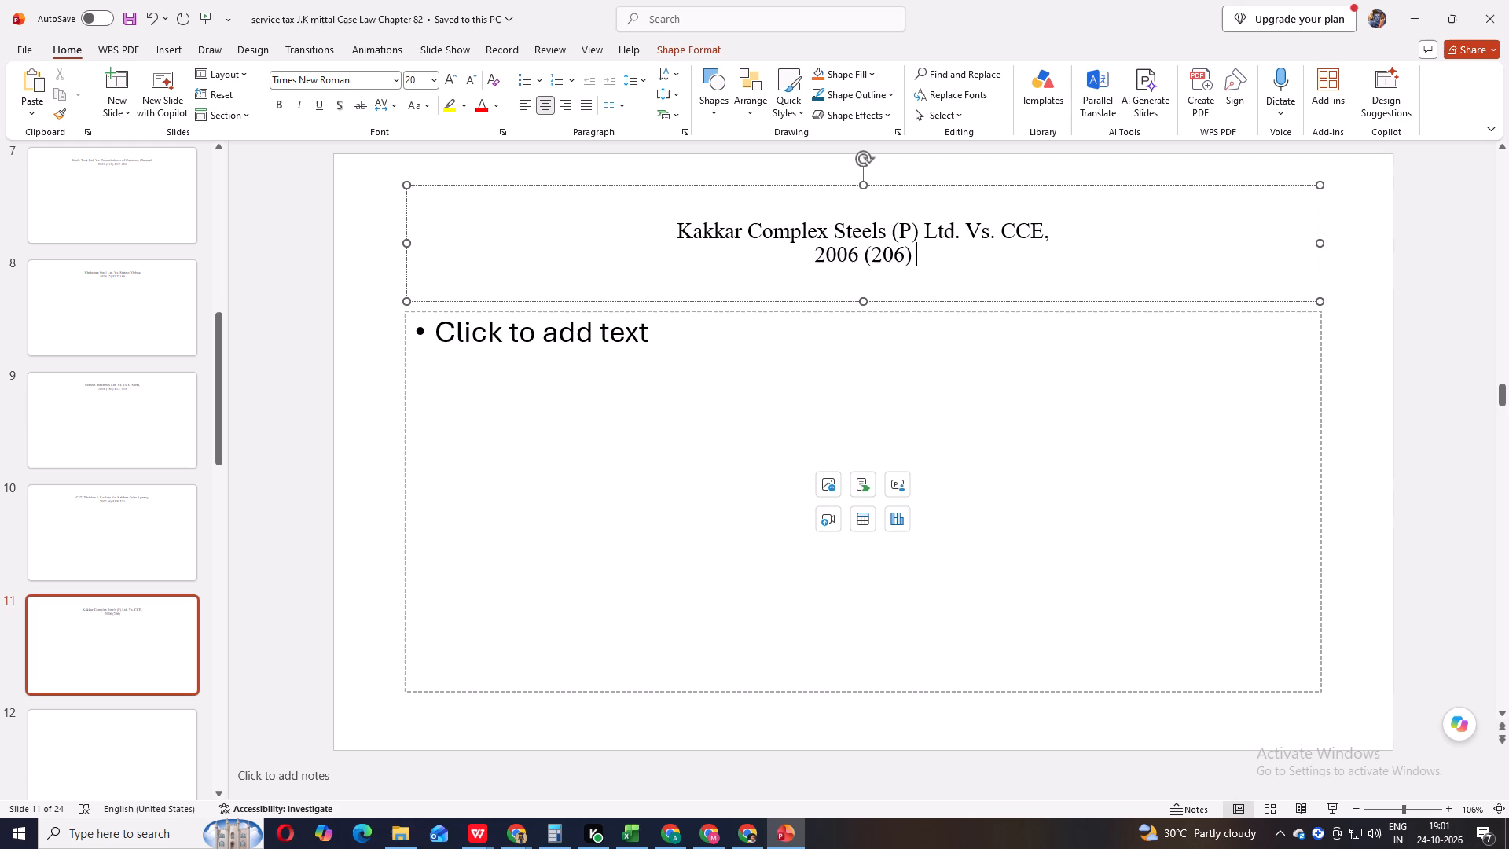
{"action": "type", "text": "ELT"}
{"action": "key", "text": "space"}
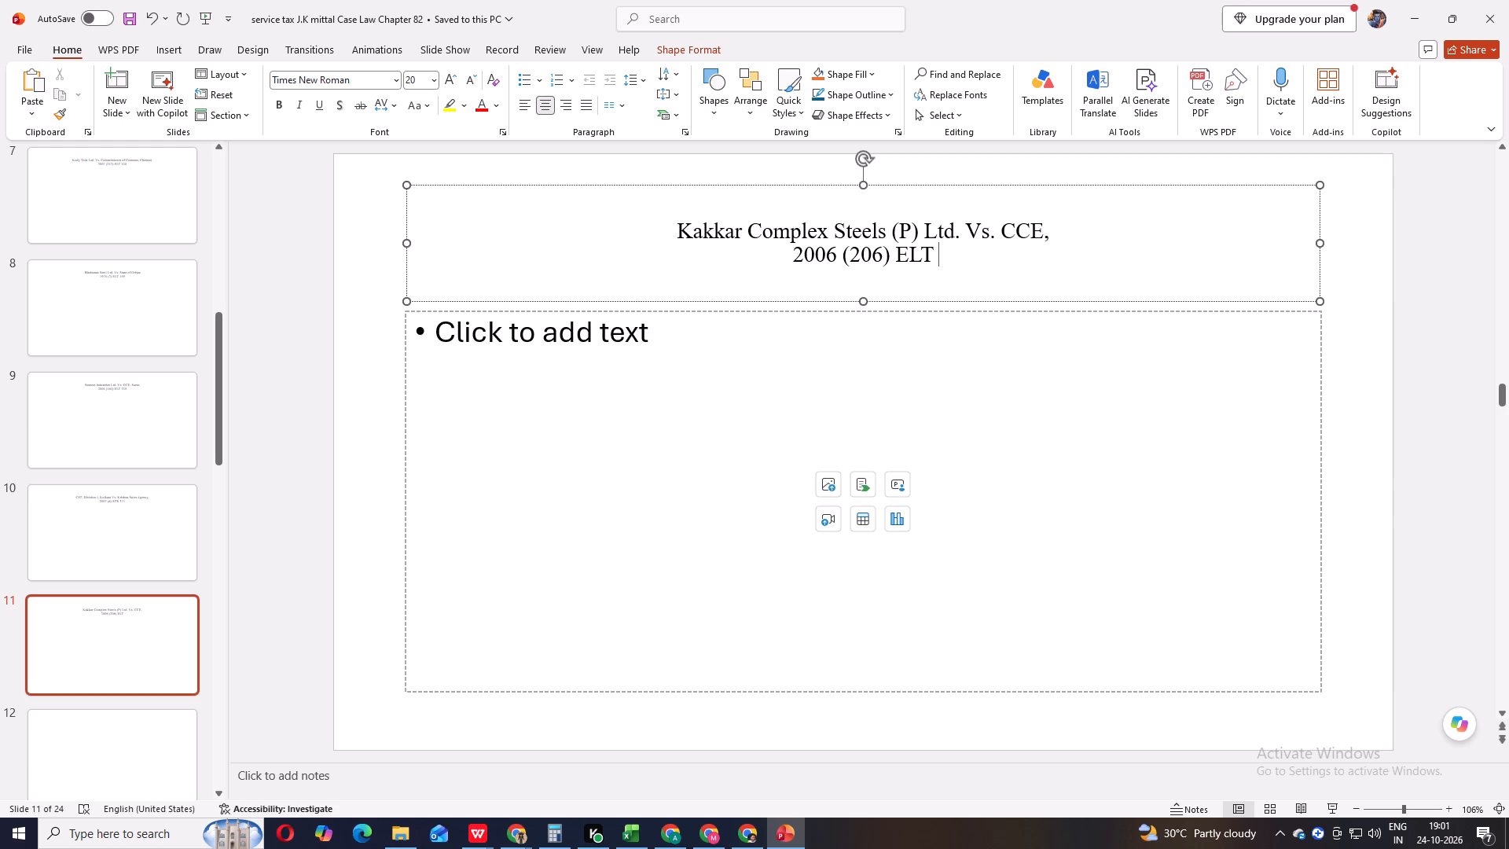
{"action": "key", "text": "space"}
{"action": "key", "text": "BackSpace"}
{"action": "key", "text": "BackSpace"}
{"action": "key", "text": "space"}
{"action": "type", "text": "869"}
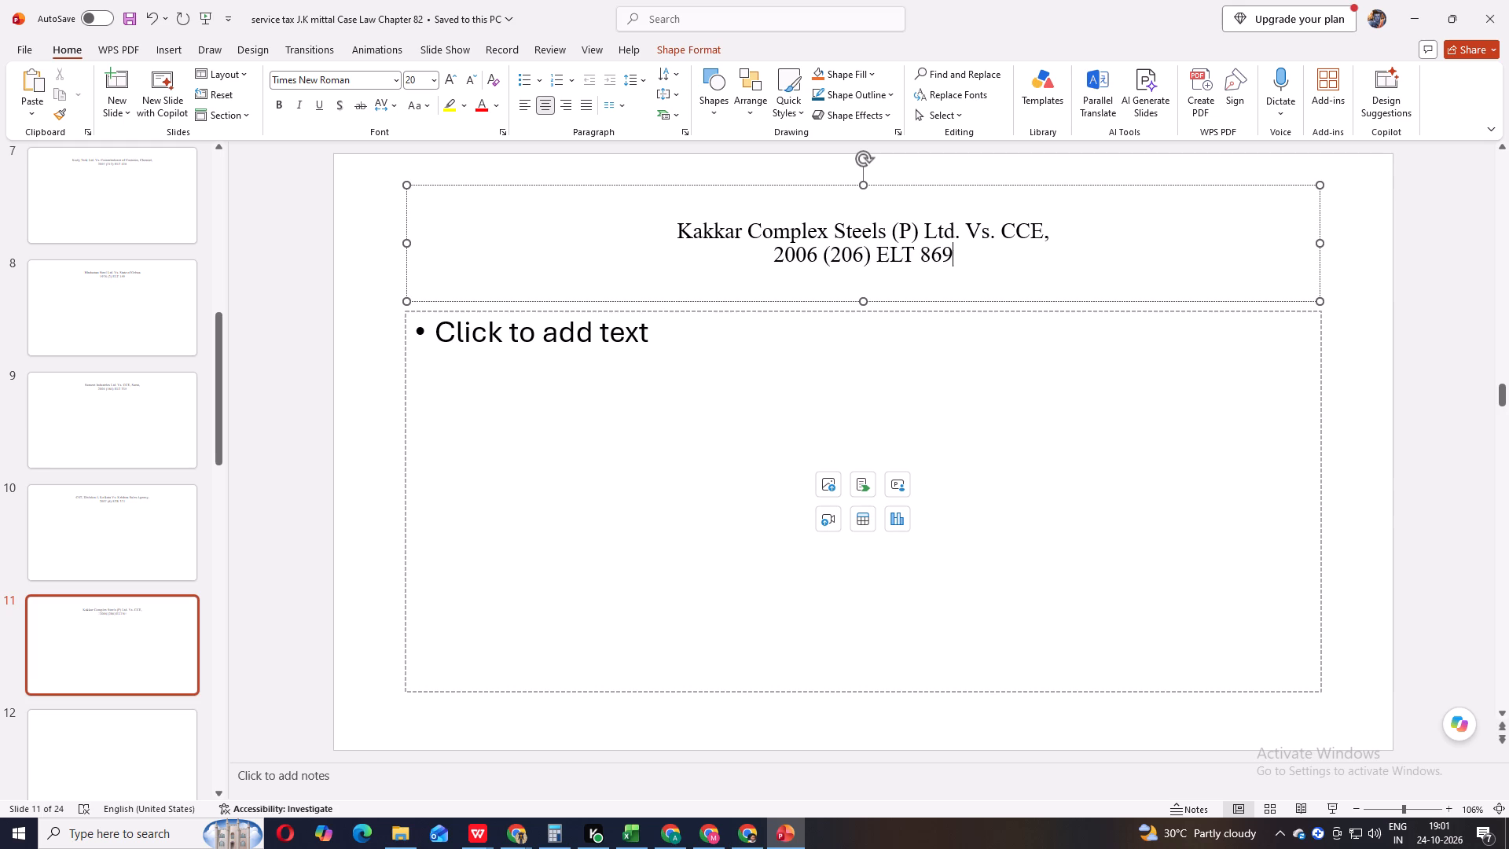
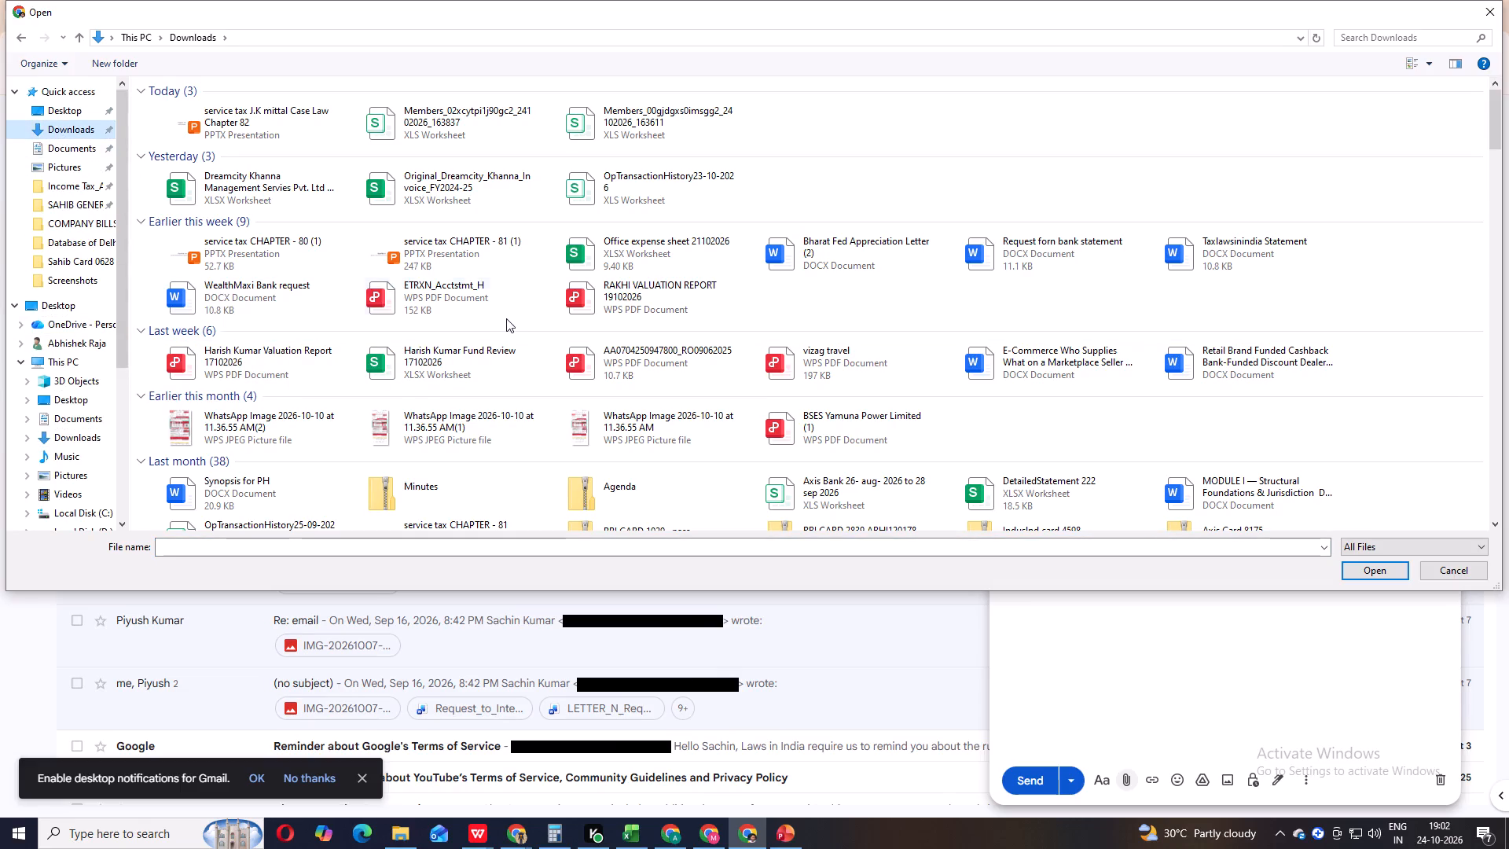
Look through the Downloads folder, from recent files back to the oldest ones, for the file to attach to the new email.
{"action": "scroll", "coordinate": [439, 338], "scroll_direction": "down", "scroll_amount": 6}
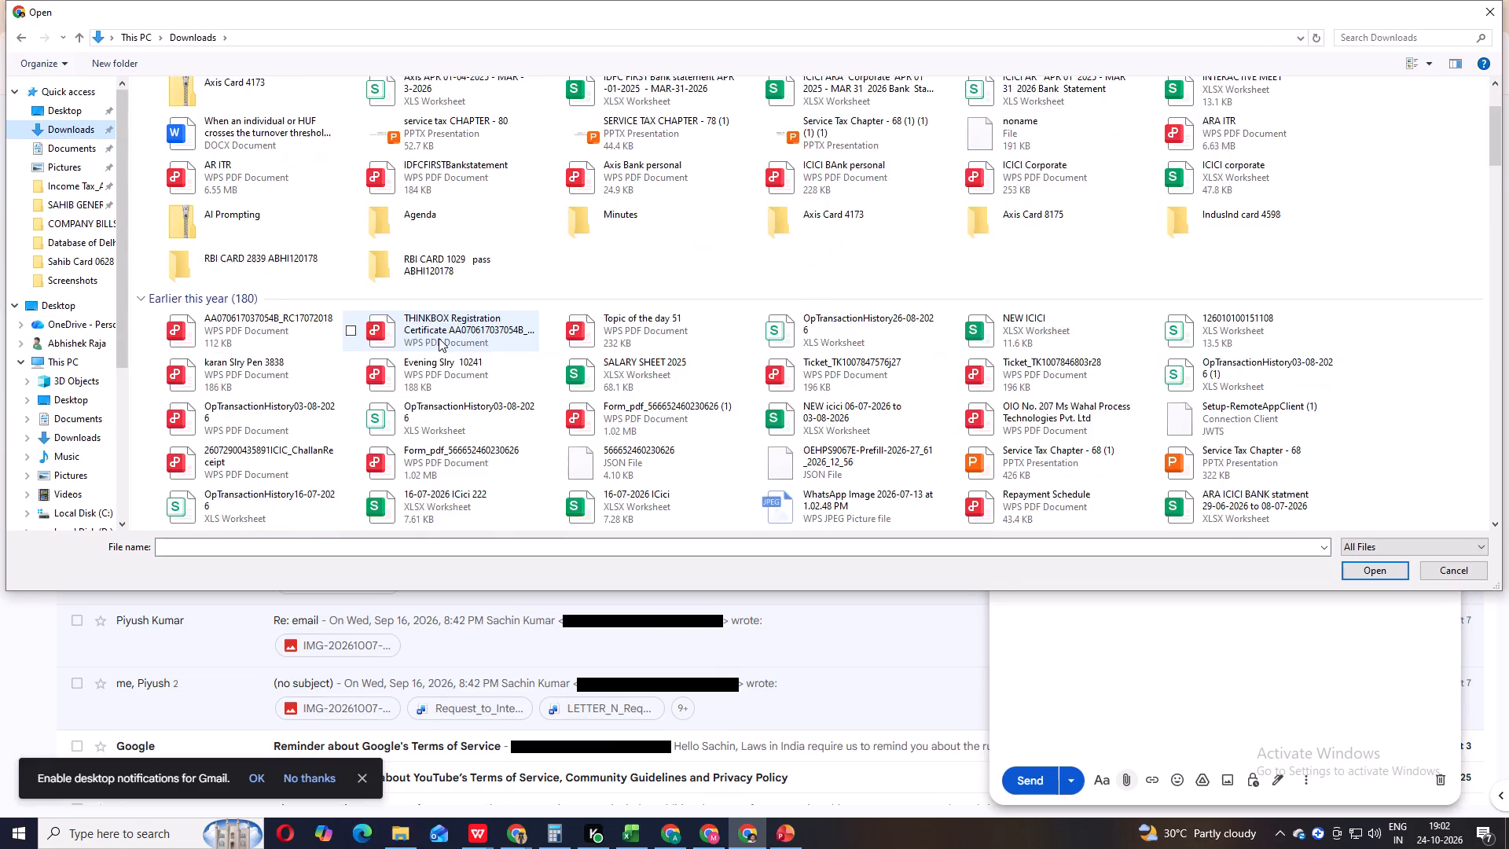
{"action": "scroll", "coordinate": [439, 338], "scroll_direction": "down", "scroll_amount": 3}
{"action": "scroll", "coordinate": [597, 359], "scroll_direction": "down", "scroll_amount": 1}
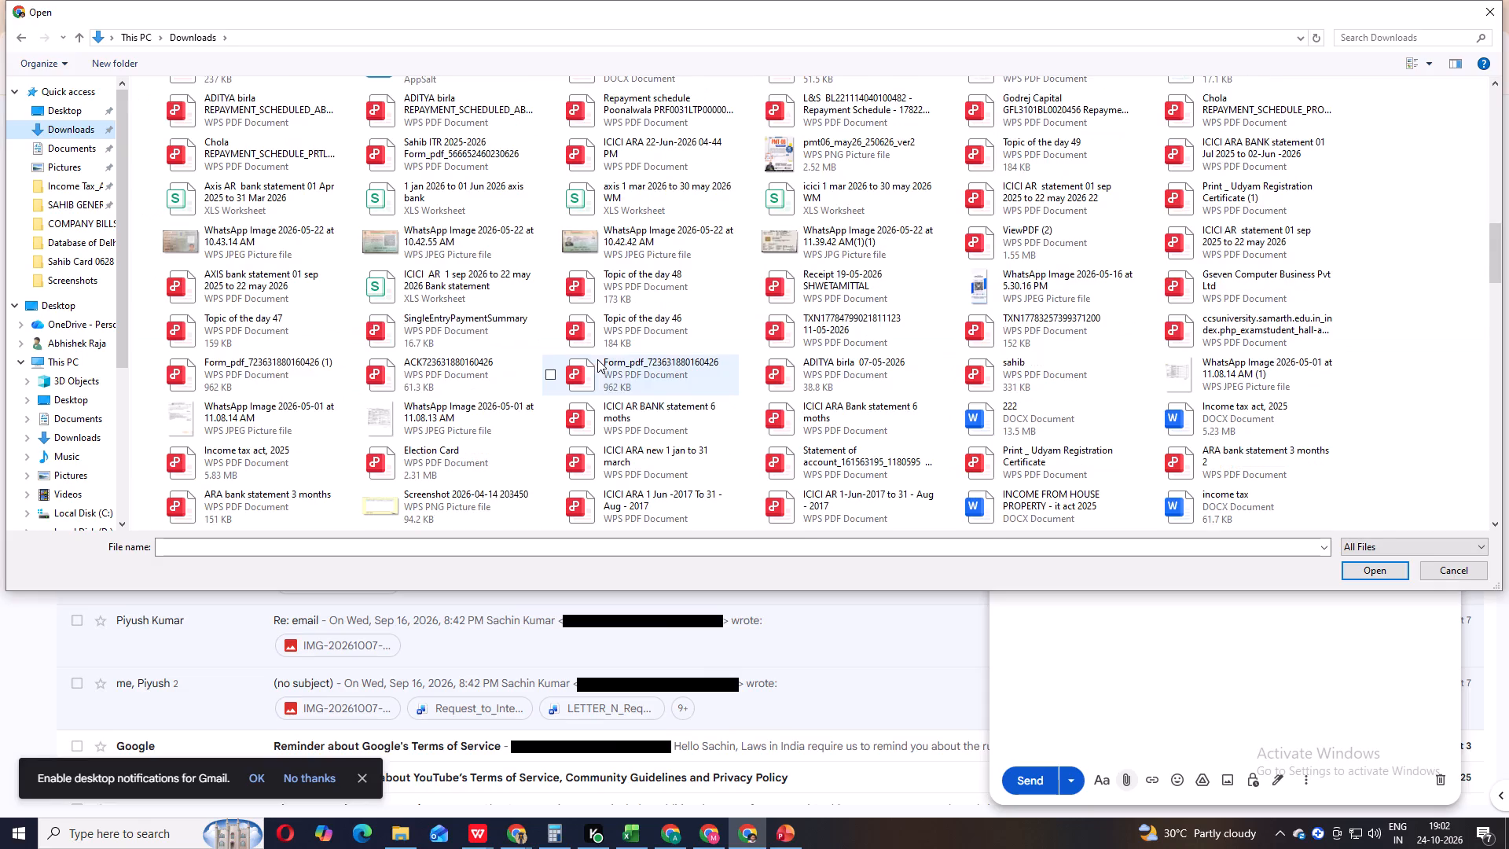
{"action": "scroll", "coordinate": [597, 359], "scroll_direction": "down", "scroll_amount": 2}
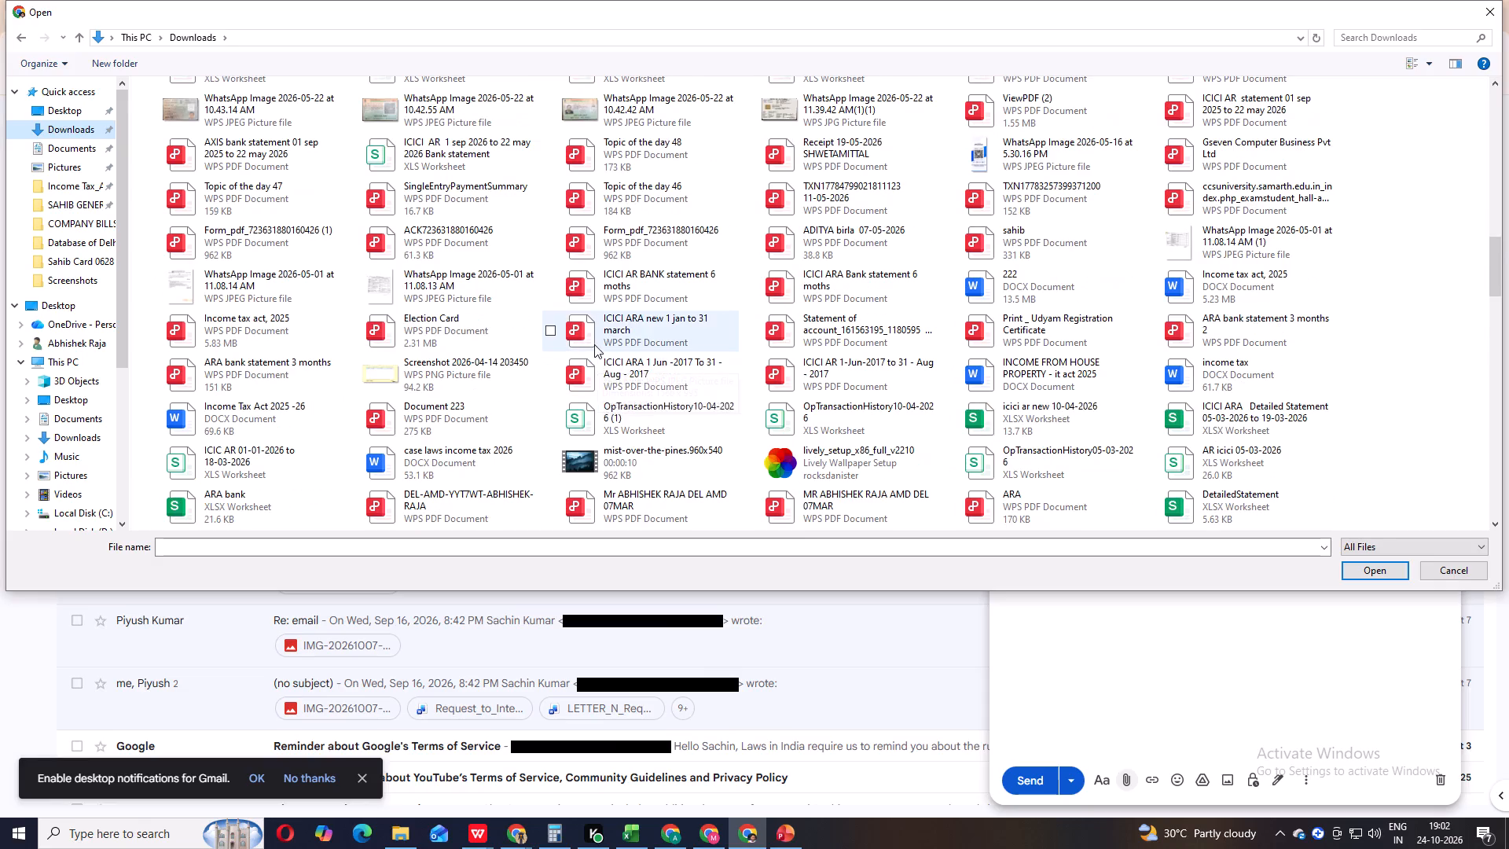
{"action": "scroll", "coordinate": [542, 330], "scroll_direction": "down", "scroll_amount": 1}
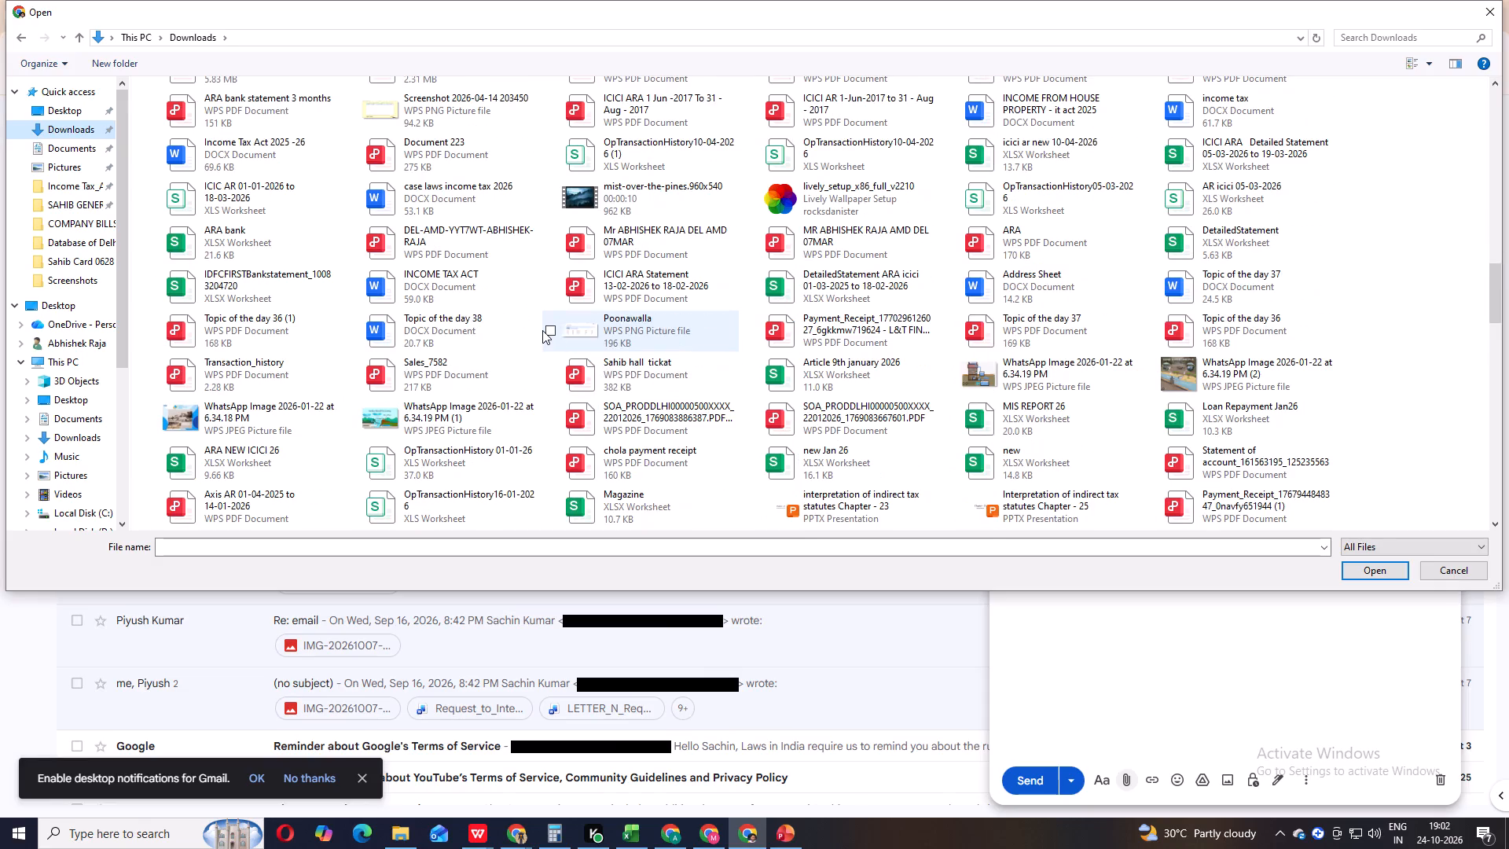
{"action": "scroll", "coordinate": [587, 344], "scroll_direction": "down", "scroll_amount": 1}
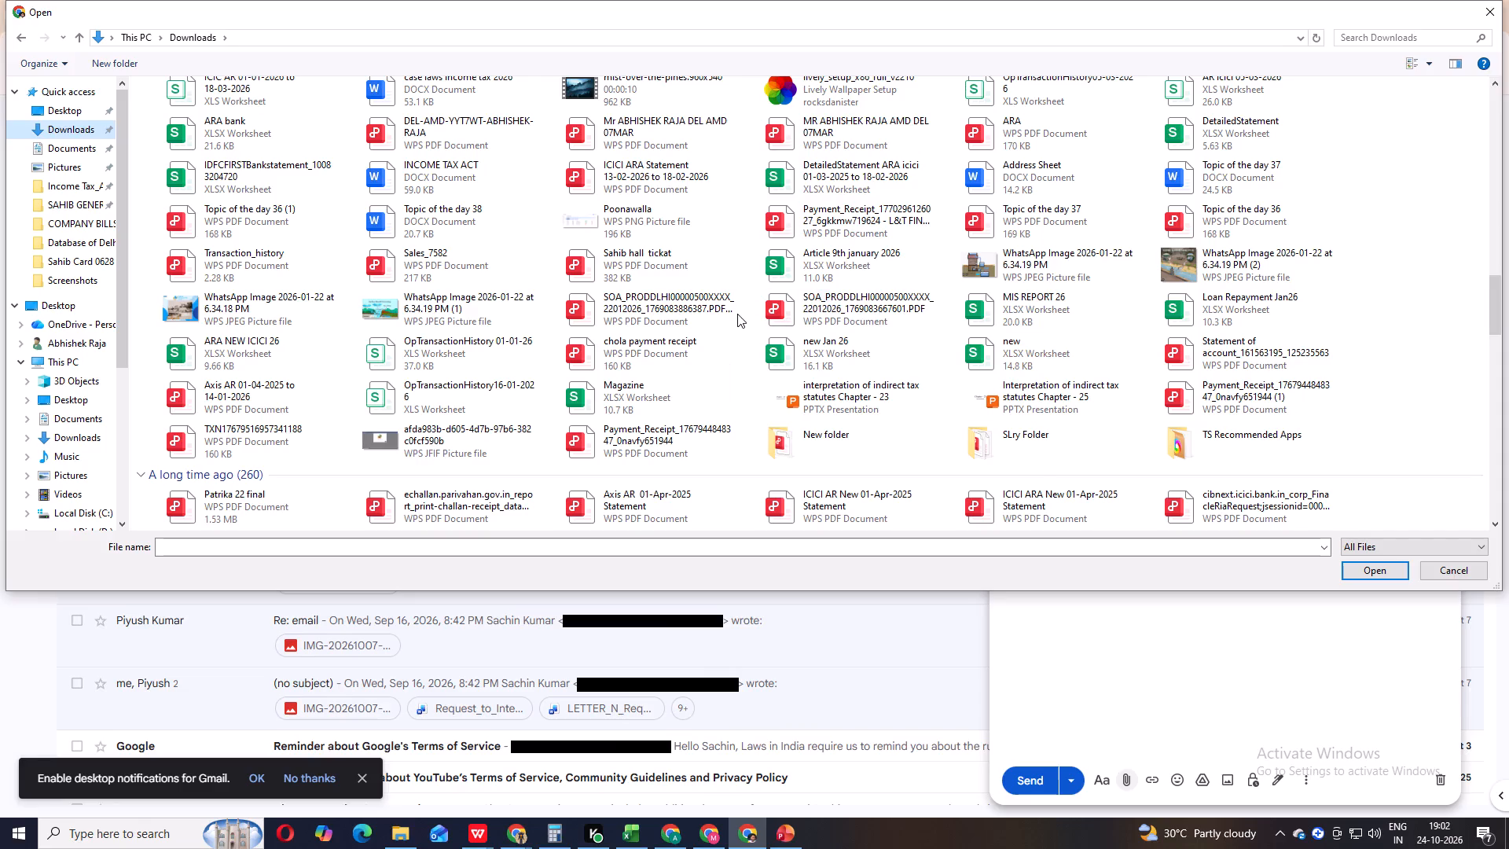
{"action": "scroll", "coordinate": [737, 314], "scroll_direction": "down", "scroll_amount": 2}
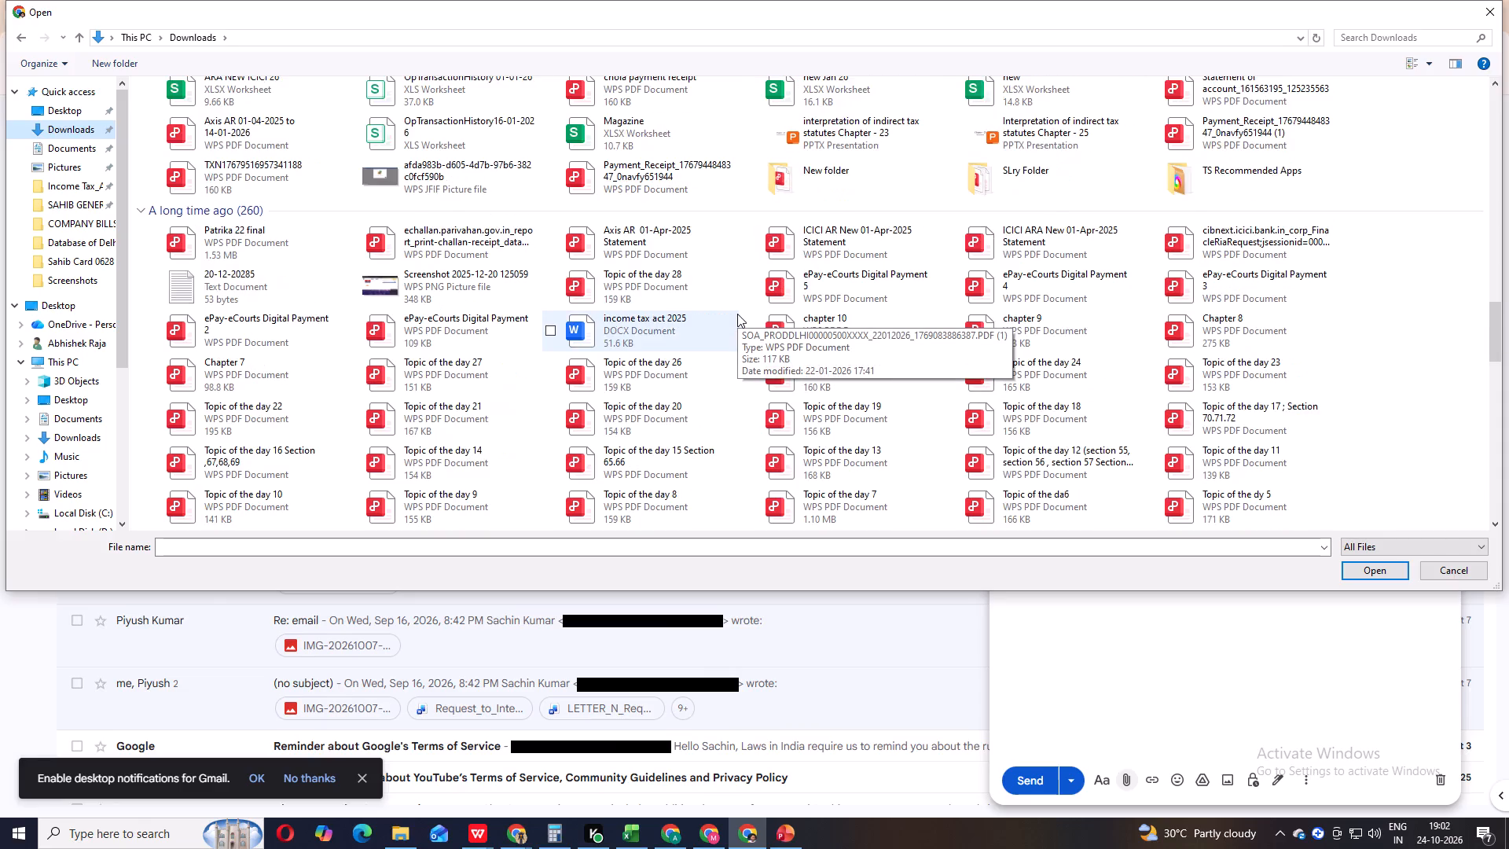
{"action": "scroll", "coordinate": [737, 314], "scroll_direction": "down", "scroll_amount": 3}
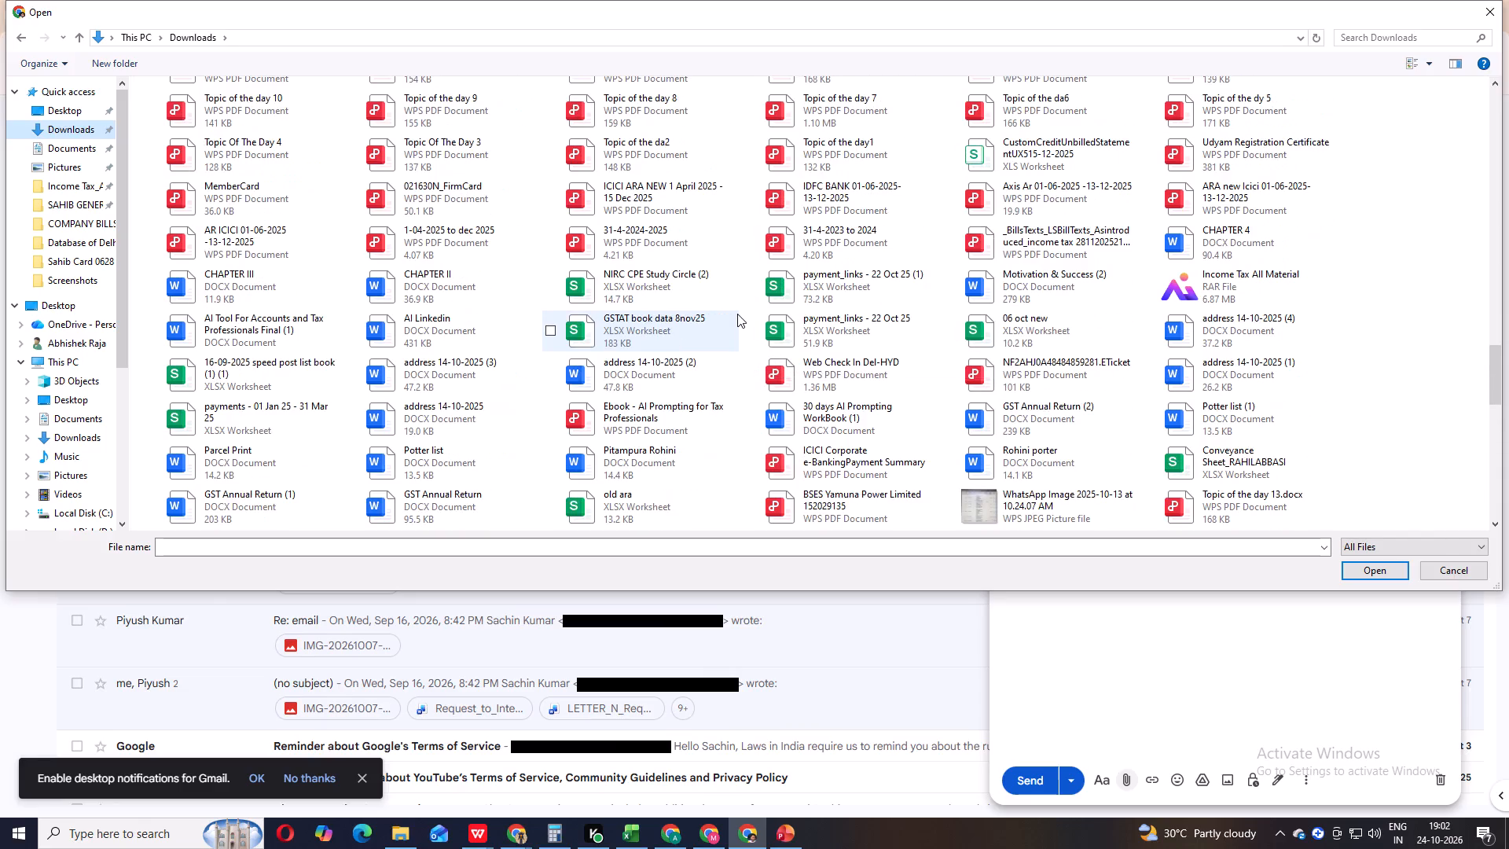
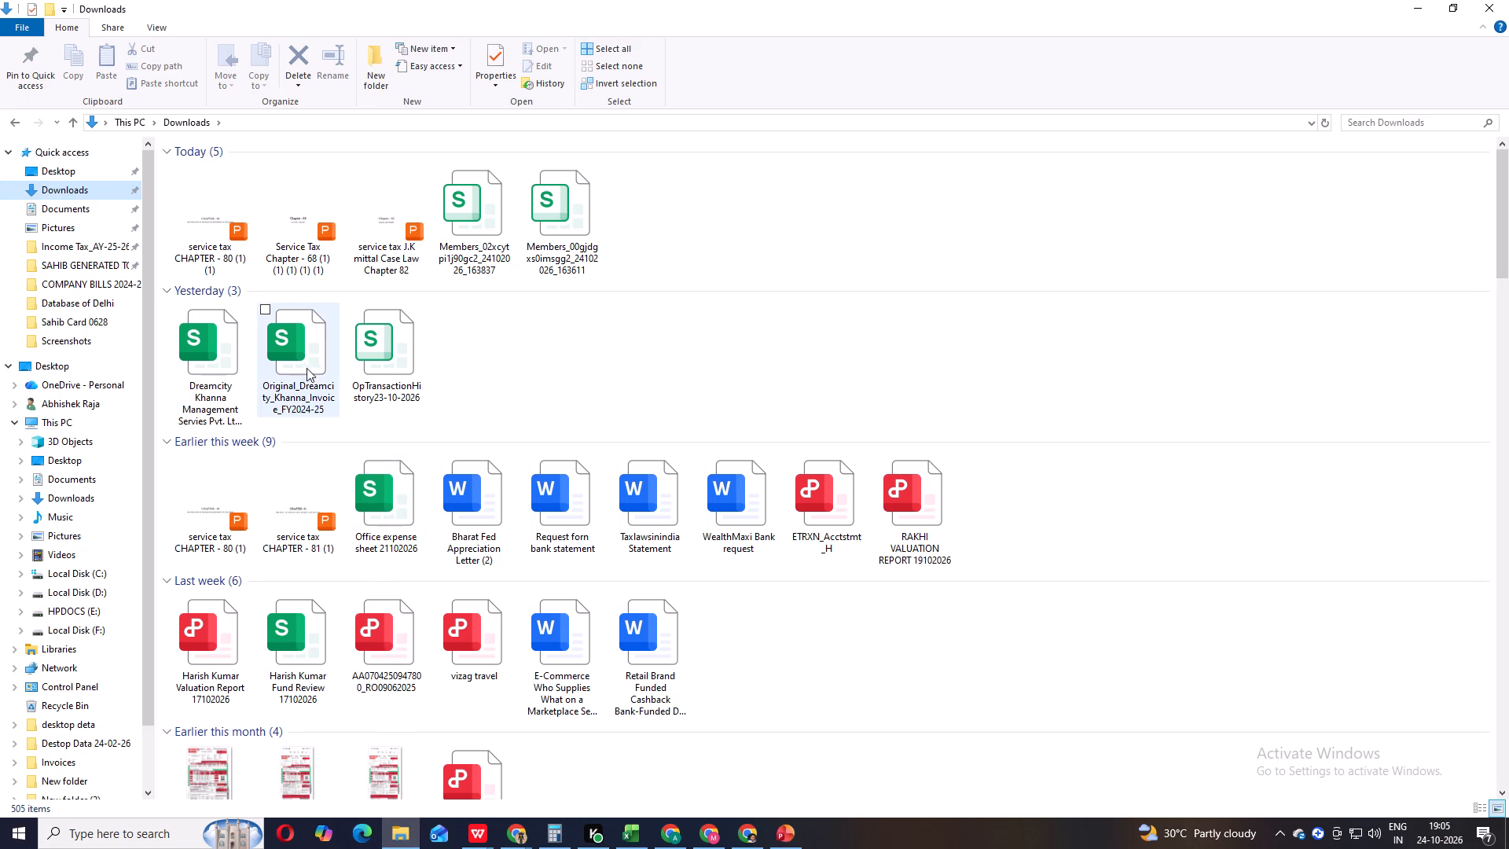
Try to open the "service tax CHAPTER - 80 (1)" presentation from the Earlier this week group in Downloads.
{"action": "scroll", "coordinate": [351, 368], "scroll_direction": "down", "scroll_amount": 1}
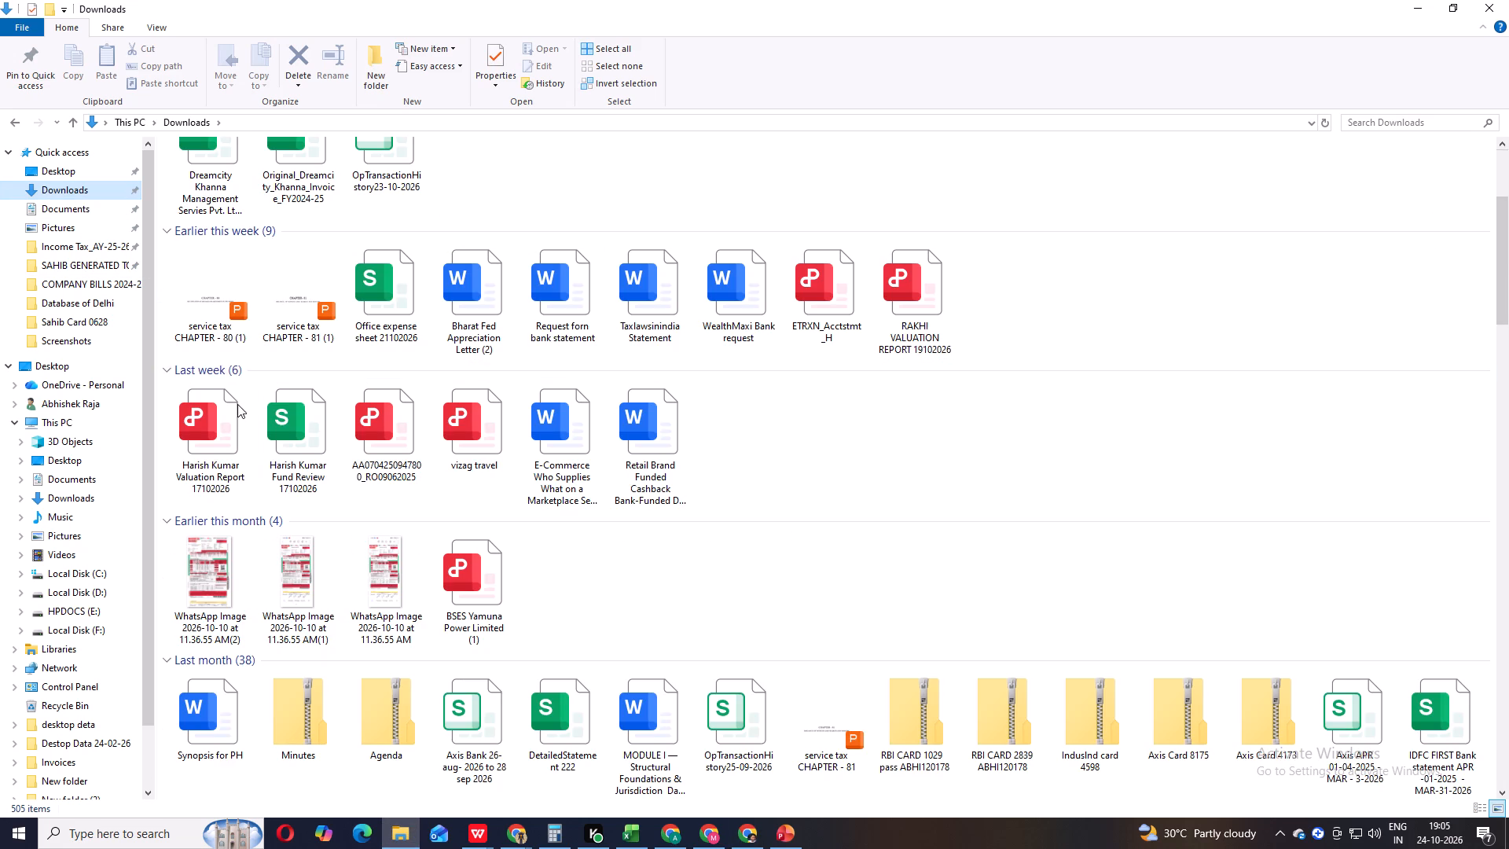
{"action": "double_click", "coordinate": [196, 299]}
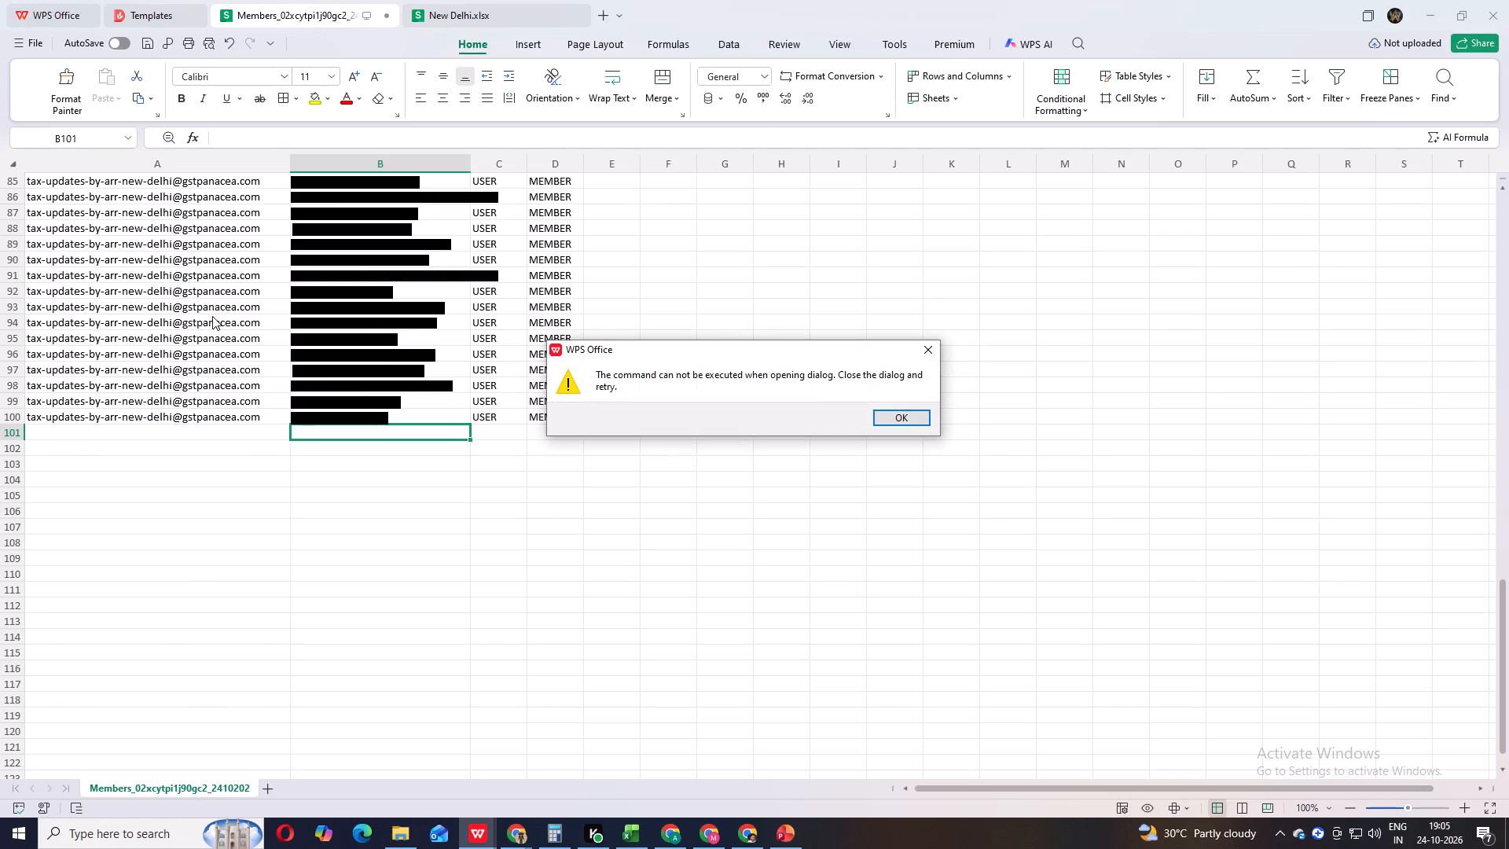
Cancel the pending Save As and close WPS Office, choosing to save the changes to the Members_02xcytpi1j90gc2_24102026_163837 file.
{"action": "left_click", "coordinate": [931, 344]}
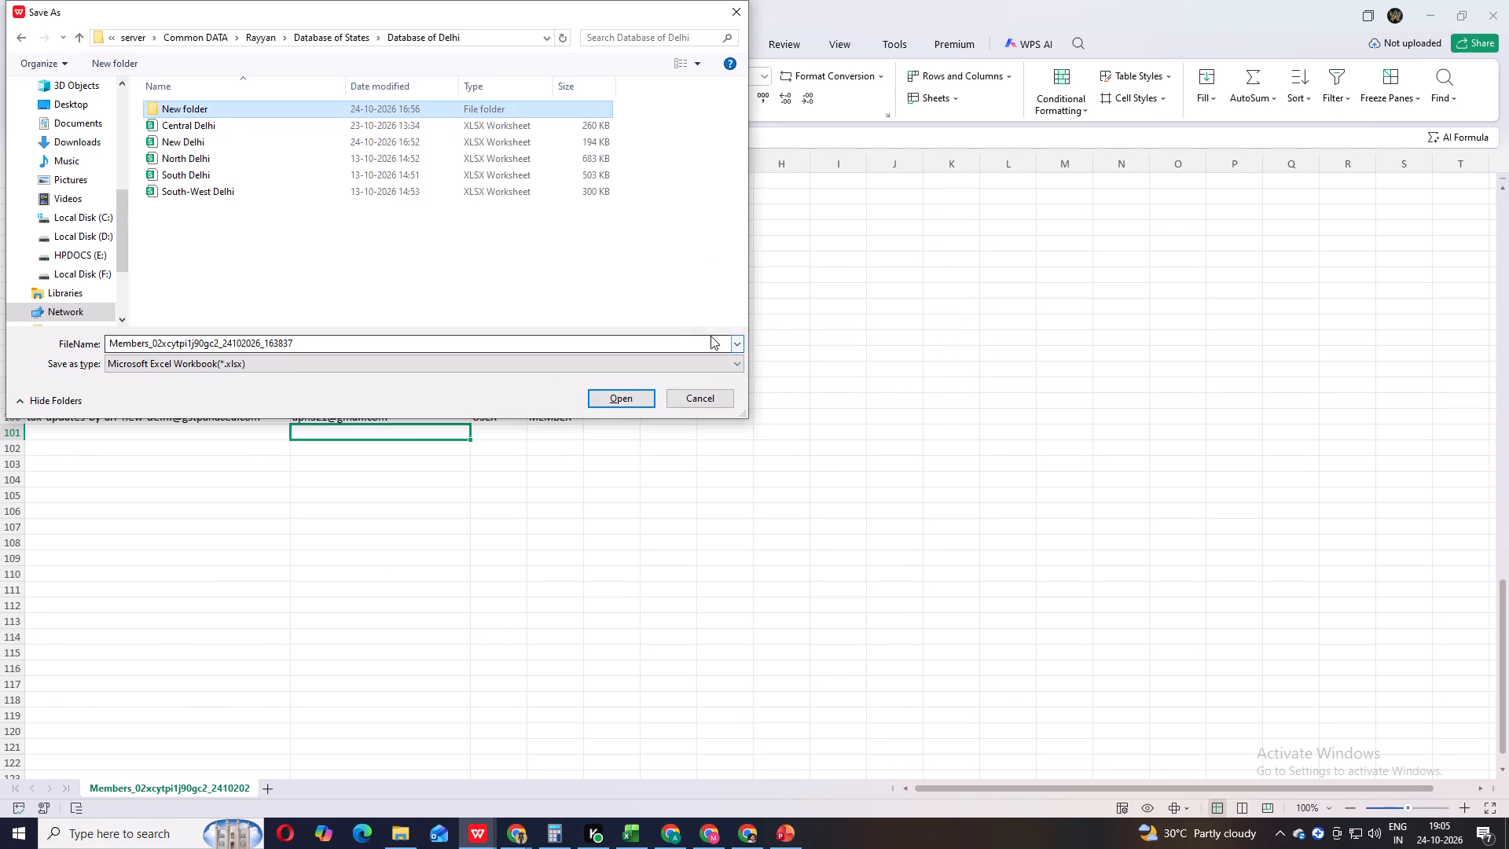
{"action": "left_click", "coordinate": [726, 5]}
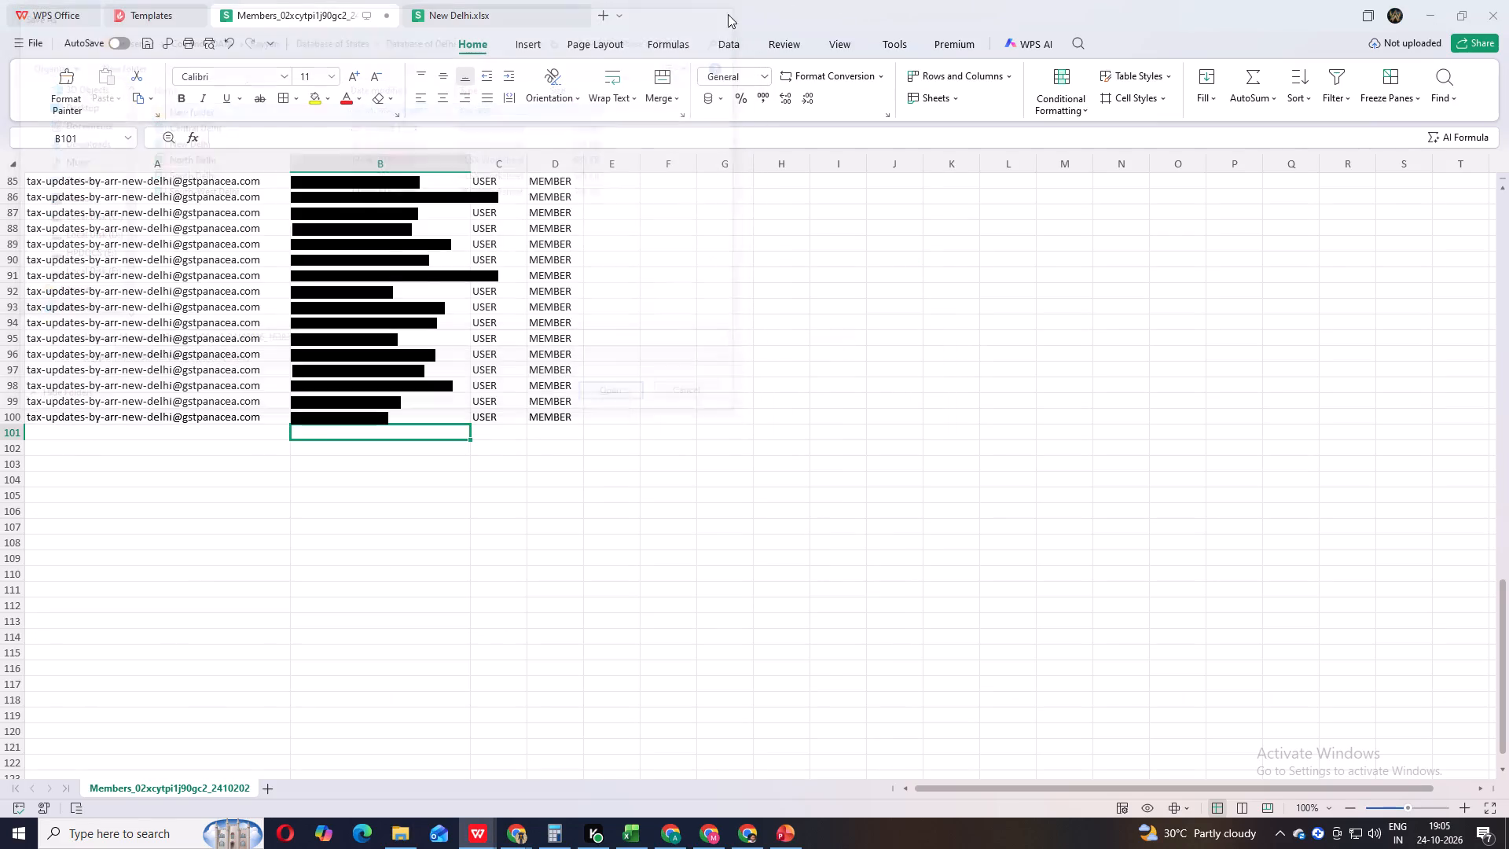
{"action": "left_click", "coordinate": [1507, 0]}
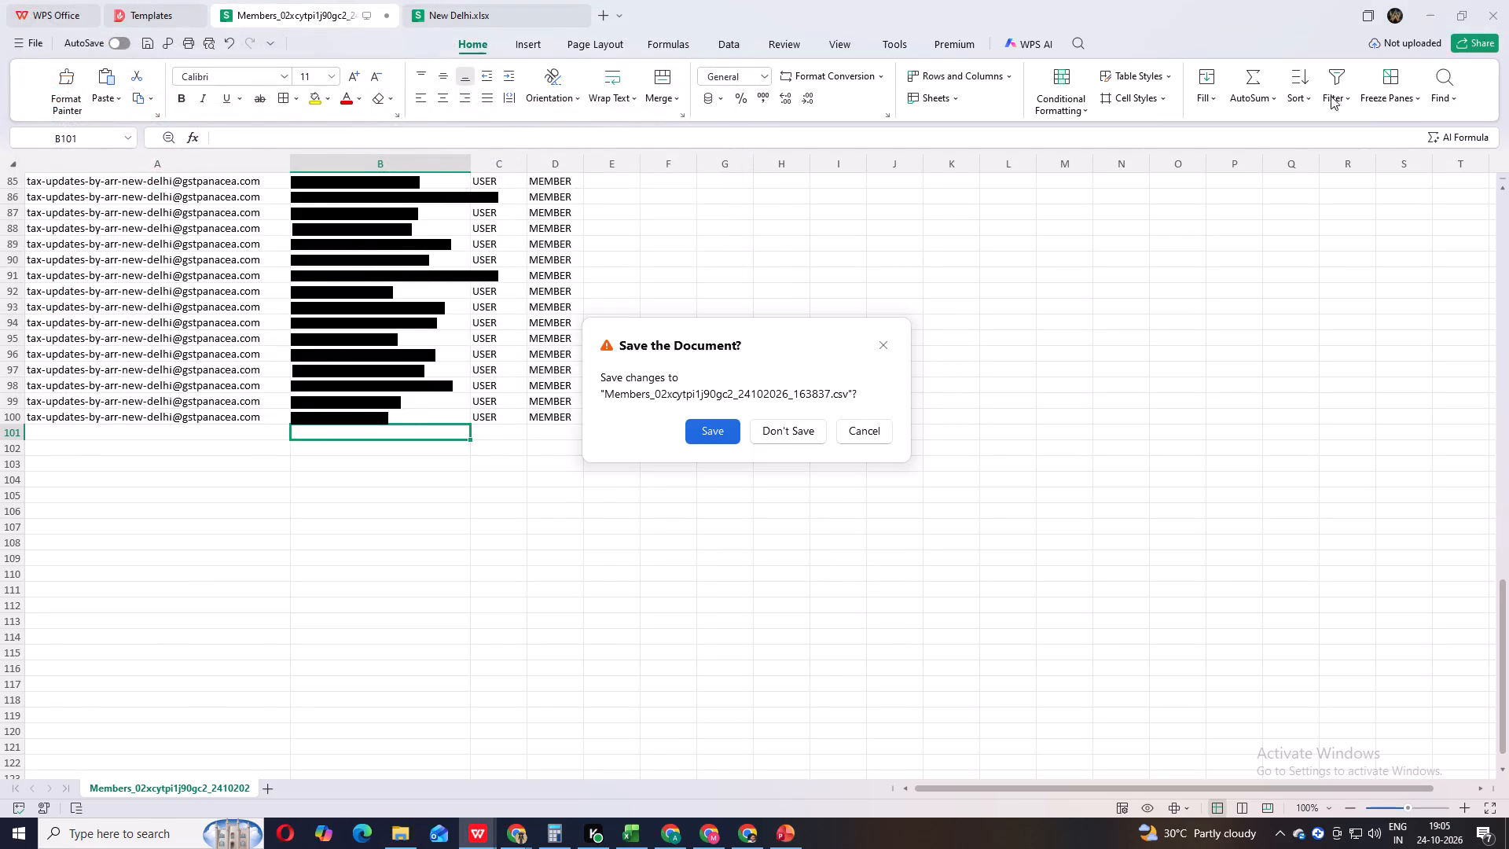
{"action": "left_click", "coordinate": [727, 432]}
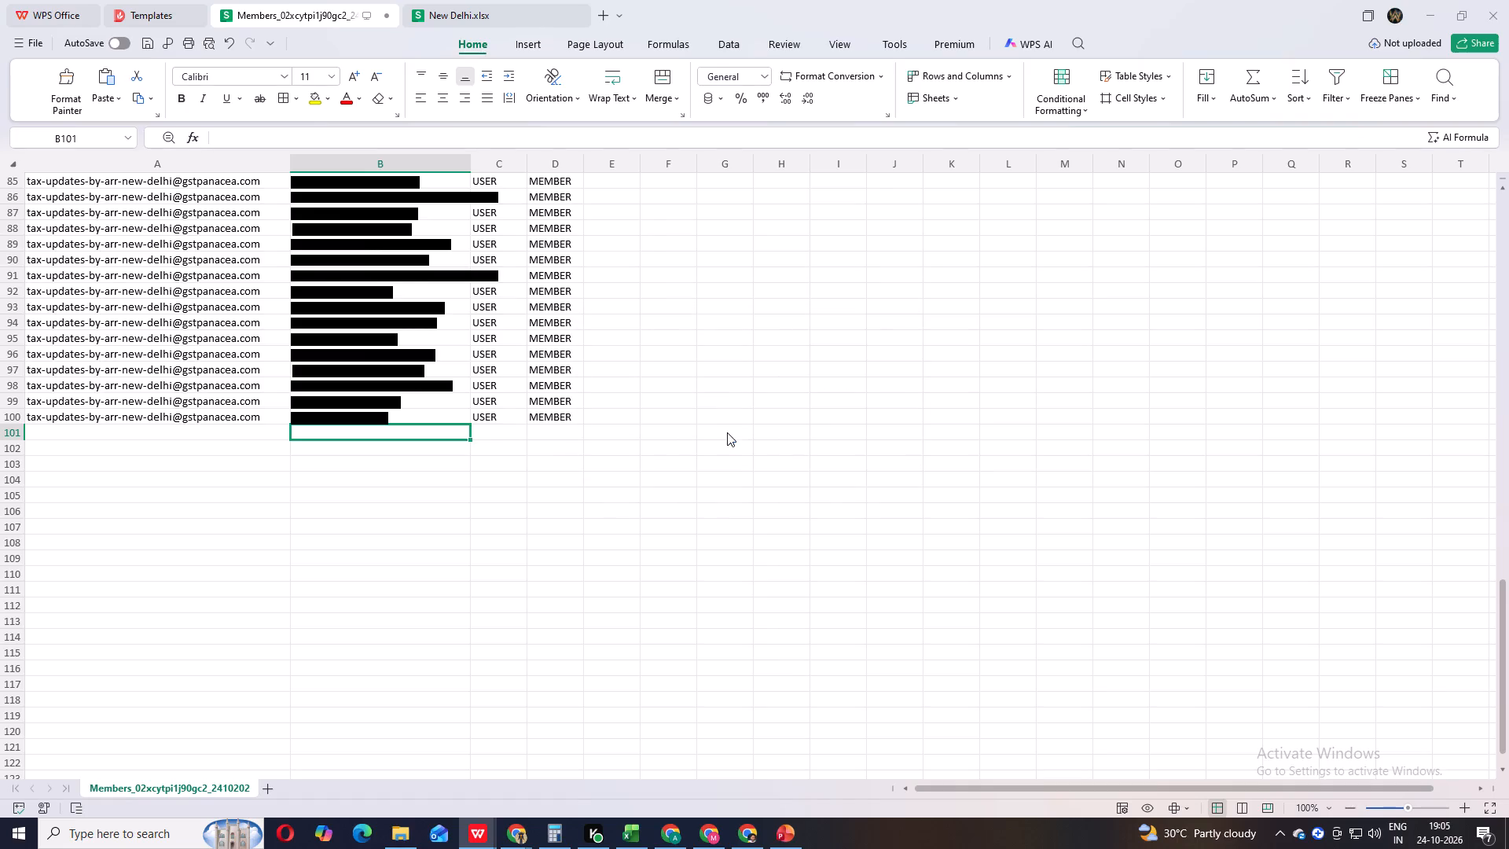
{"action": "left_click", "coordinate": [838, 428]}
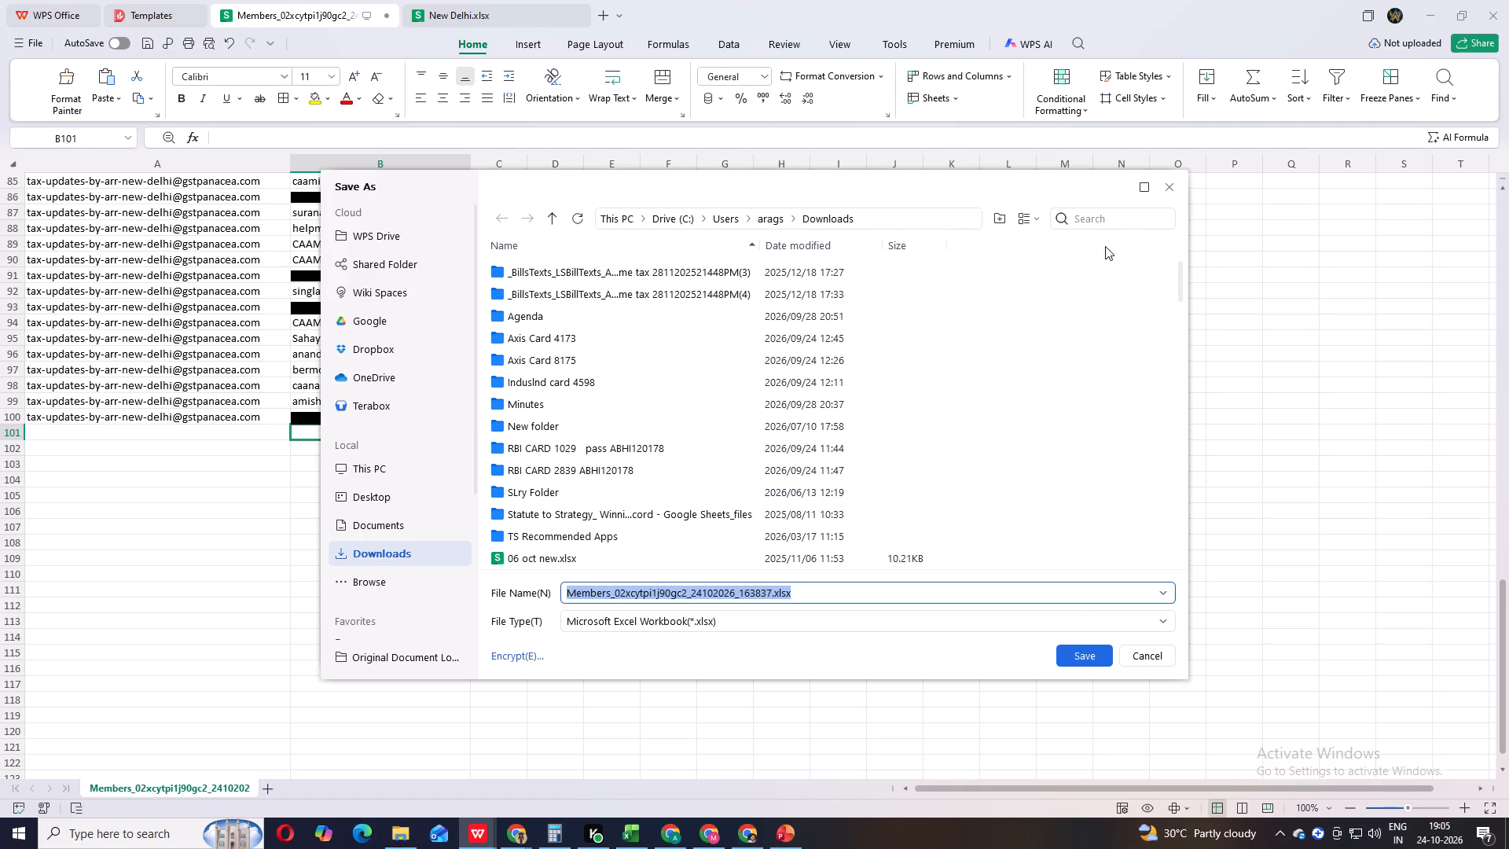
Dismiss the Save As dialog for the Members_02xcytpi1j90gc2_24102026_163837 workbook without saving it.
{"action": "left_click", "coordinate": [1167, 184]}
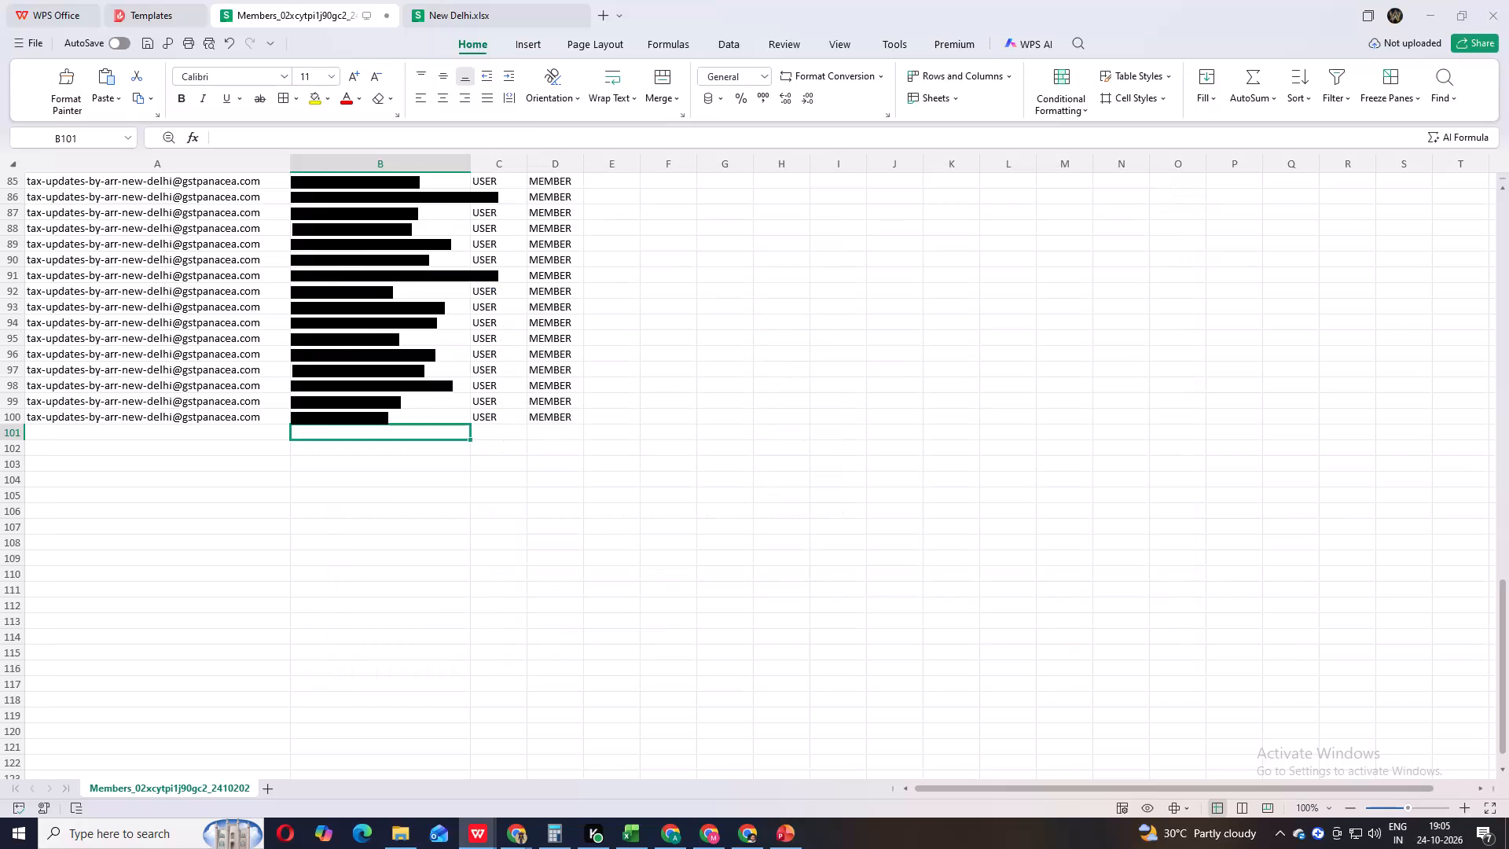
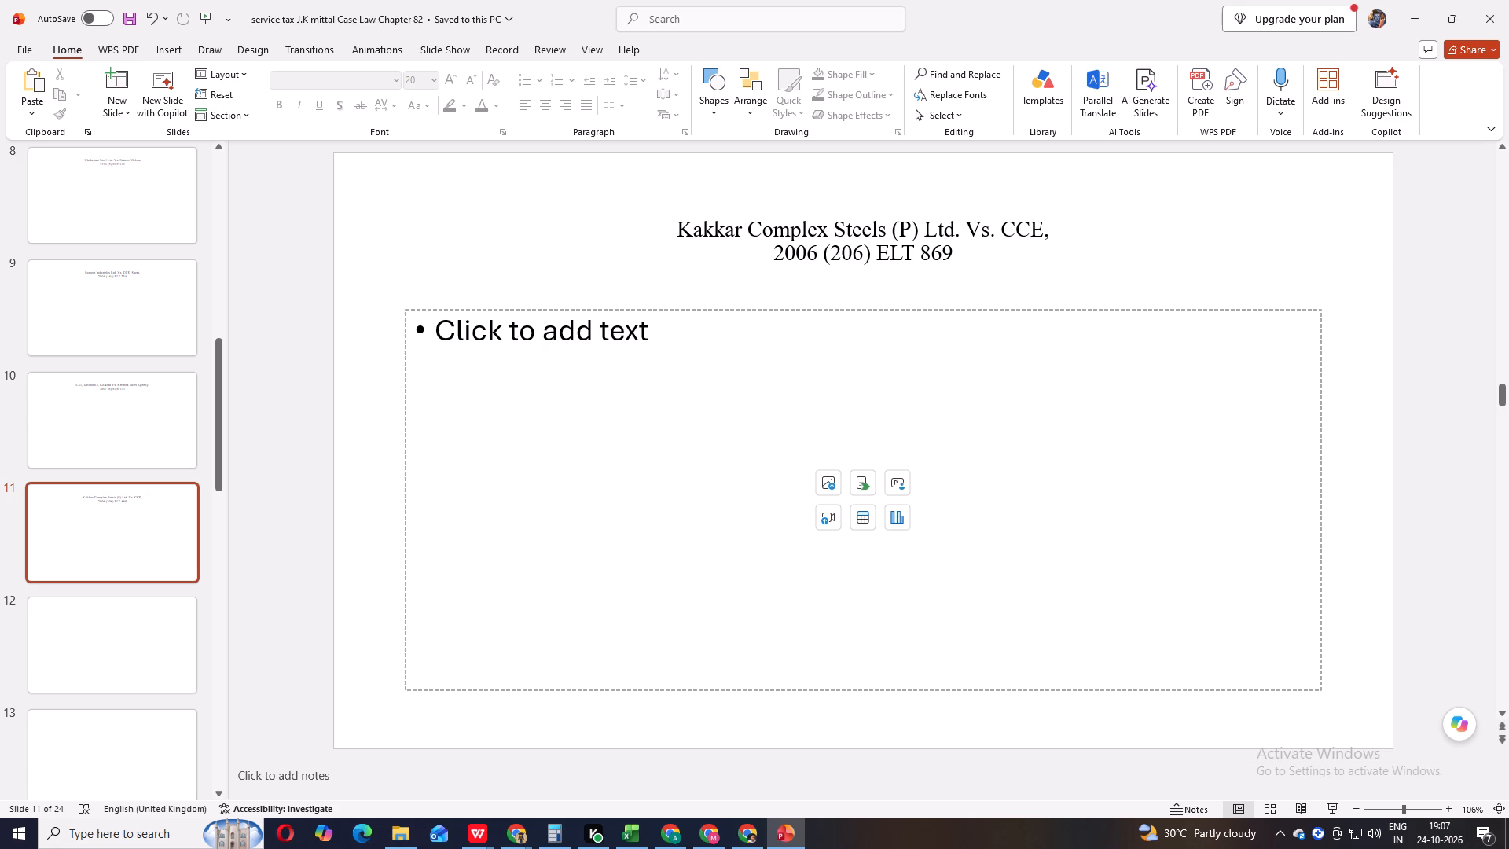
Enter the case name "UOI Vs. Dharamendra Textile Processors" as the title of slide 12.
{"action": "scroll", "coordinate": [864, 296], "scroll_direction": "down", "scroll_amount": 1}
{"action": "left_click", "coordinate": [859, 265]}
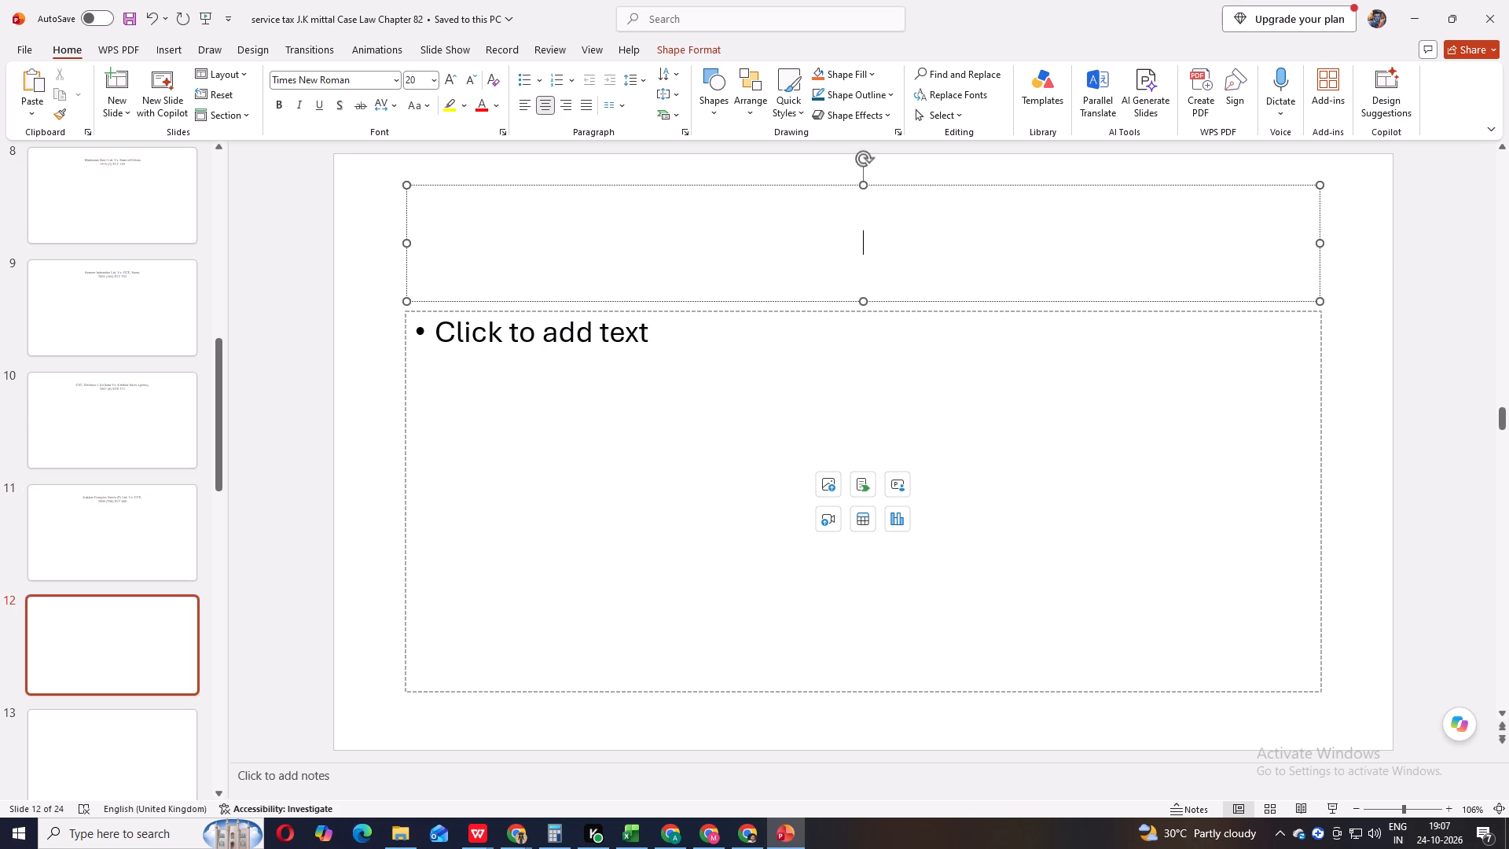
{"action": "type", "text": "UOI"}
{"action": "key", "text": "space"}
{"action": "type", "text": "Vs."}
{"action": "key", "text": "space"}
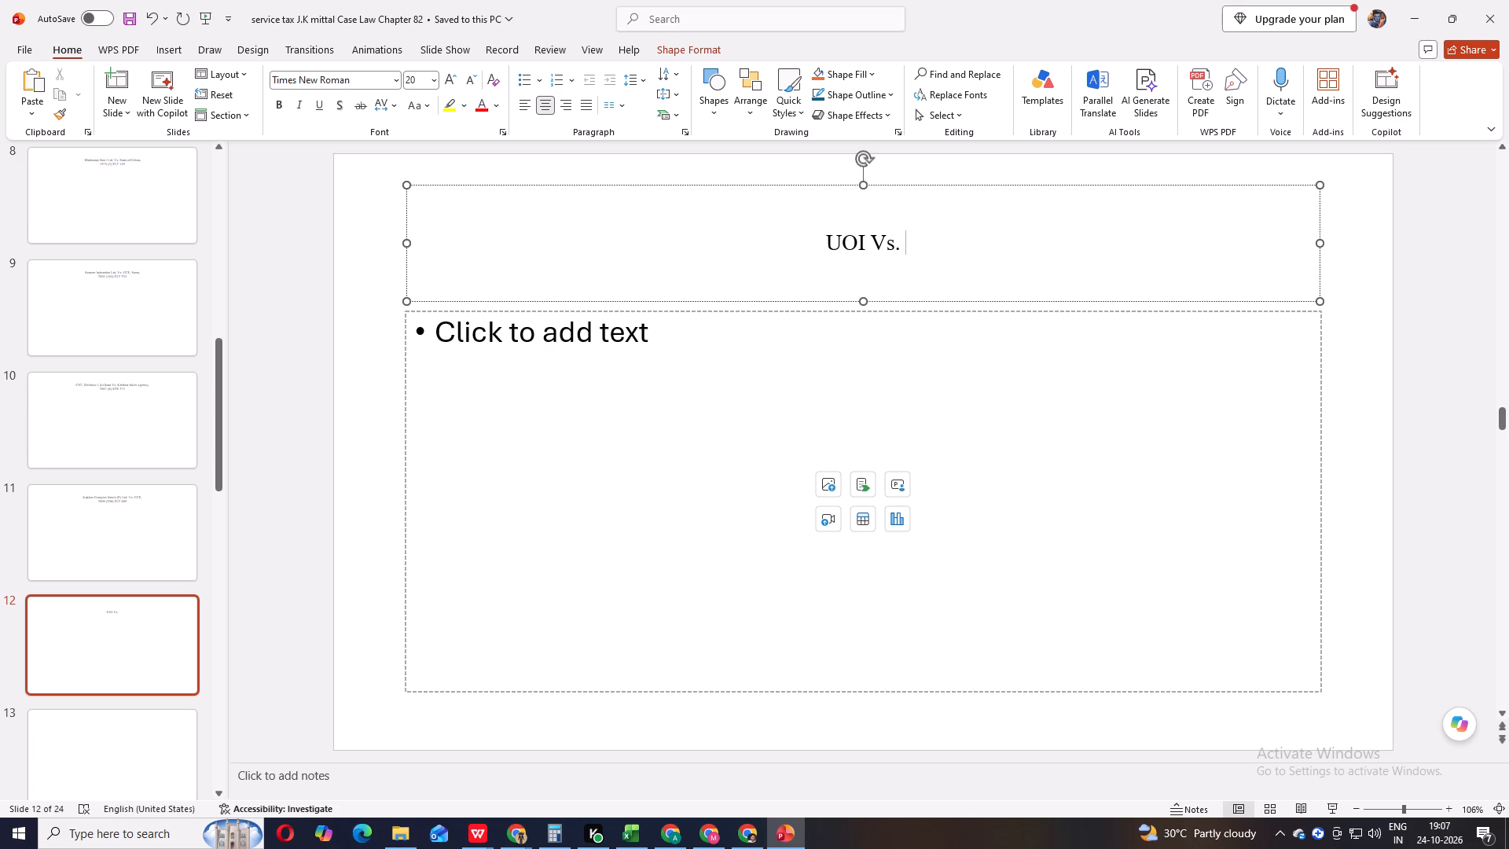
{"action": "type", "text": "Dhara"}
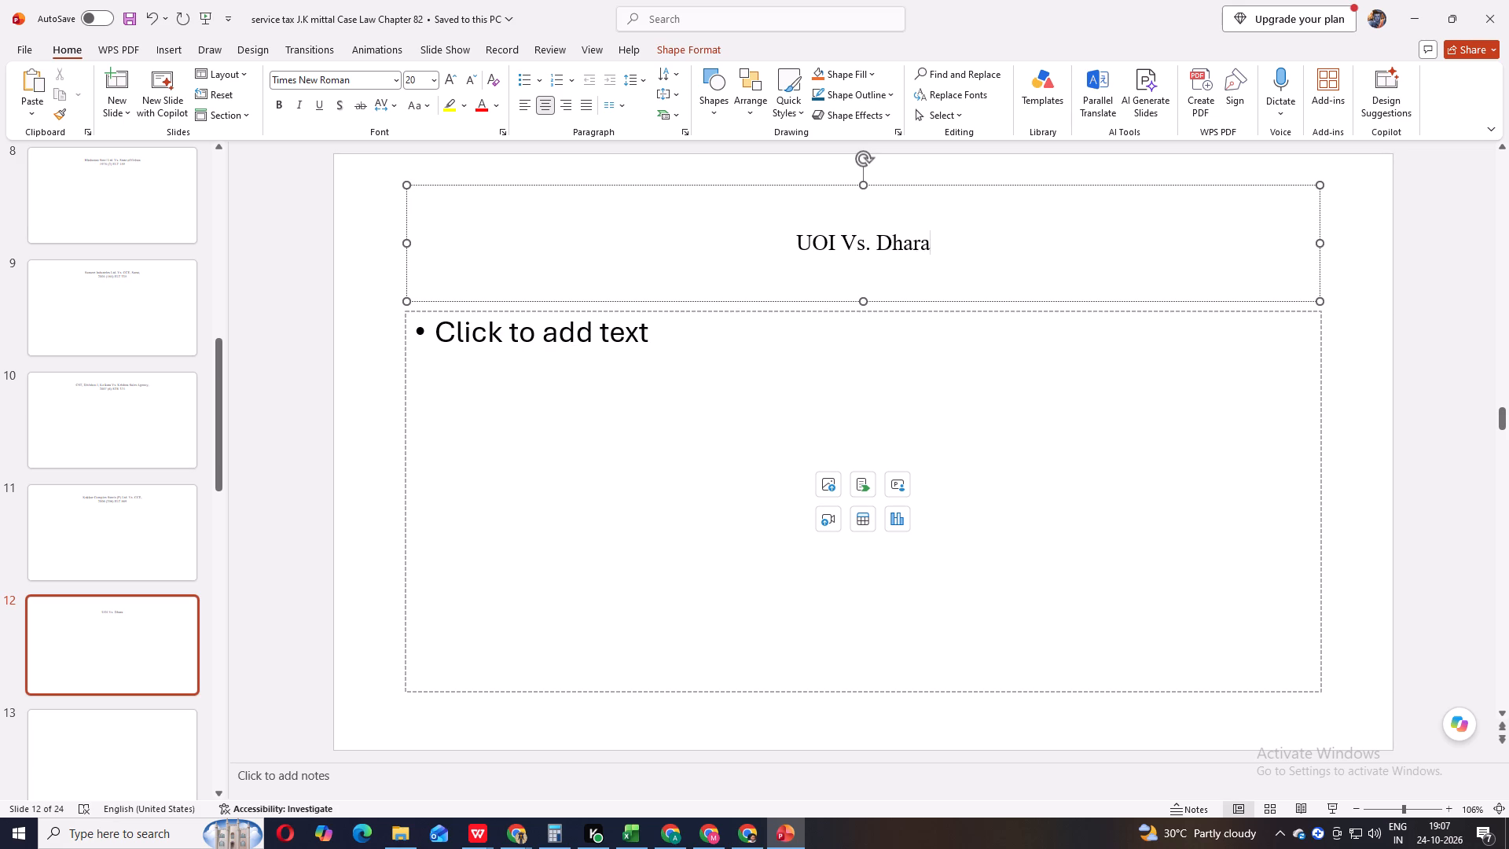
{"action": "type", "text": "mendra"}
{"action": "key", "text": "space"}
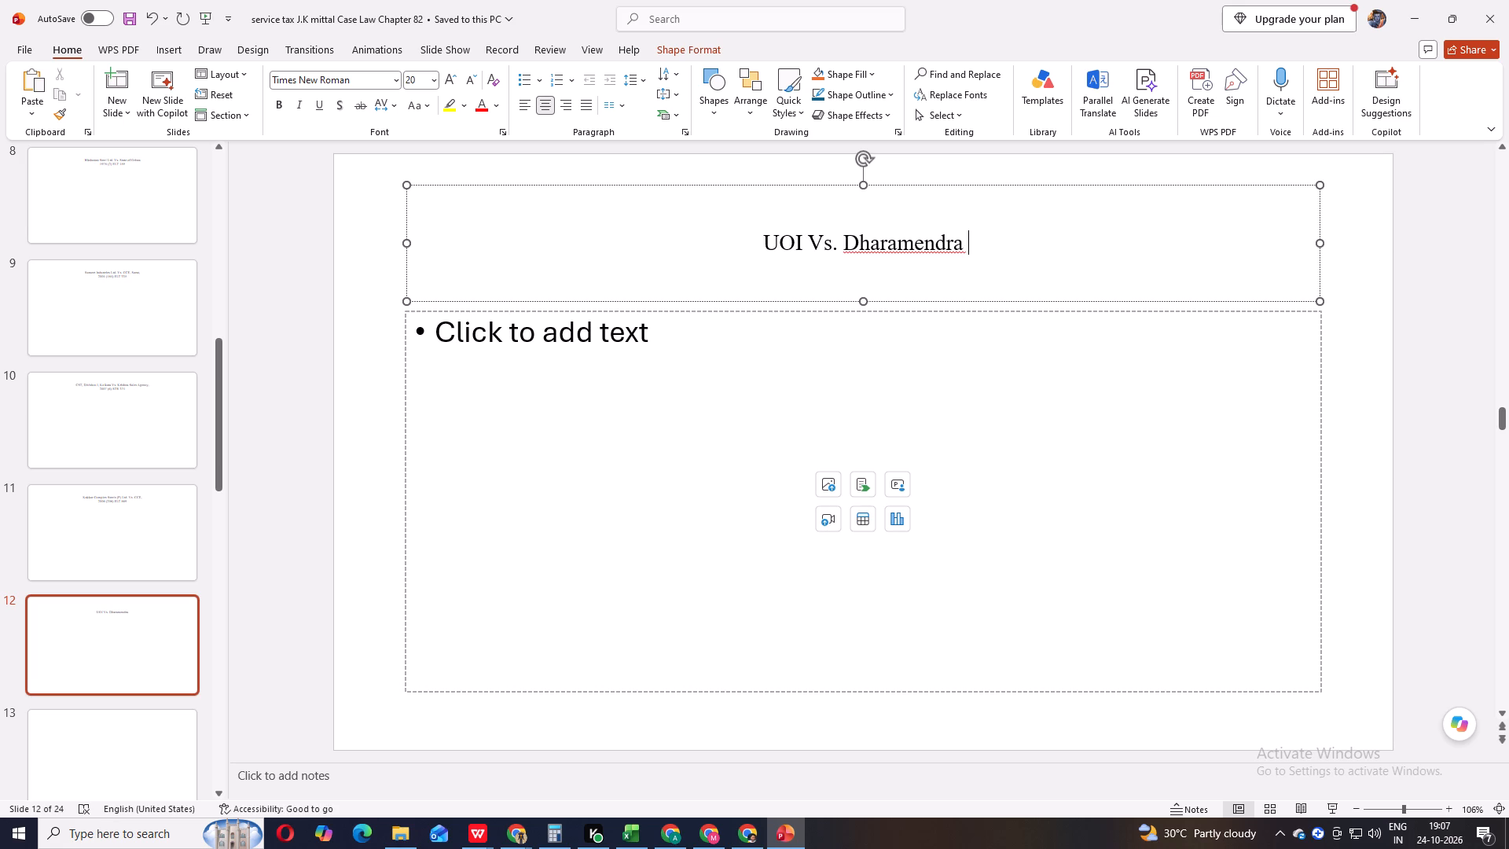
{"action": "type", "text": "Textile"}
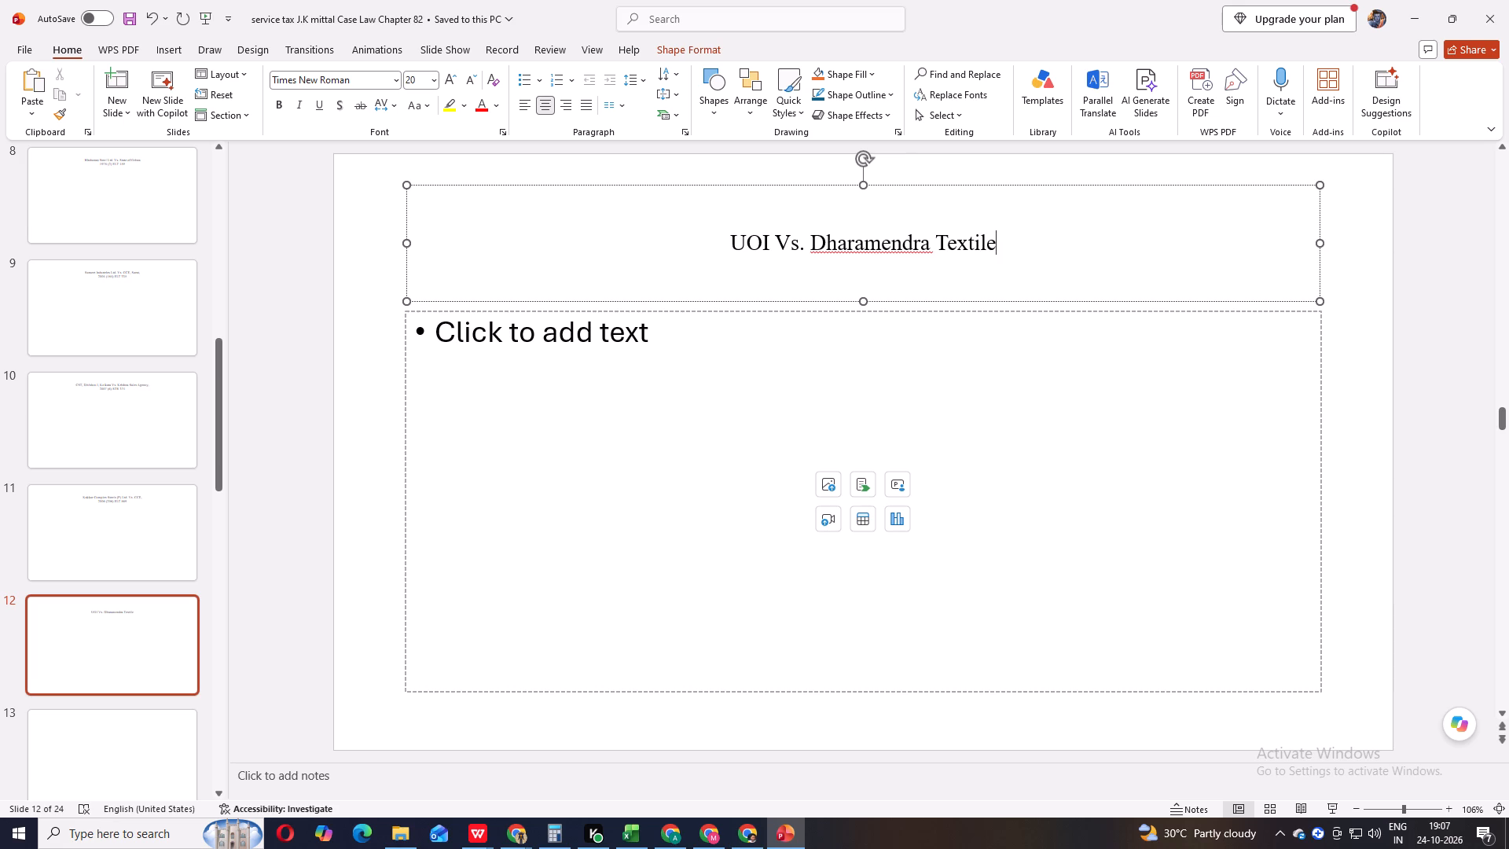
{"action": "key", "text": "space"}
{"action": "type", "text": "Proc"}
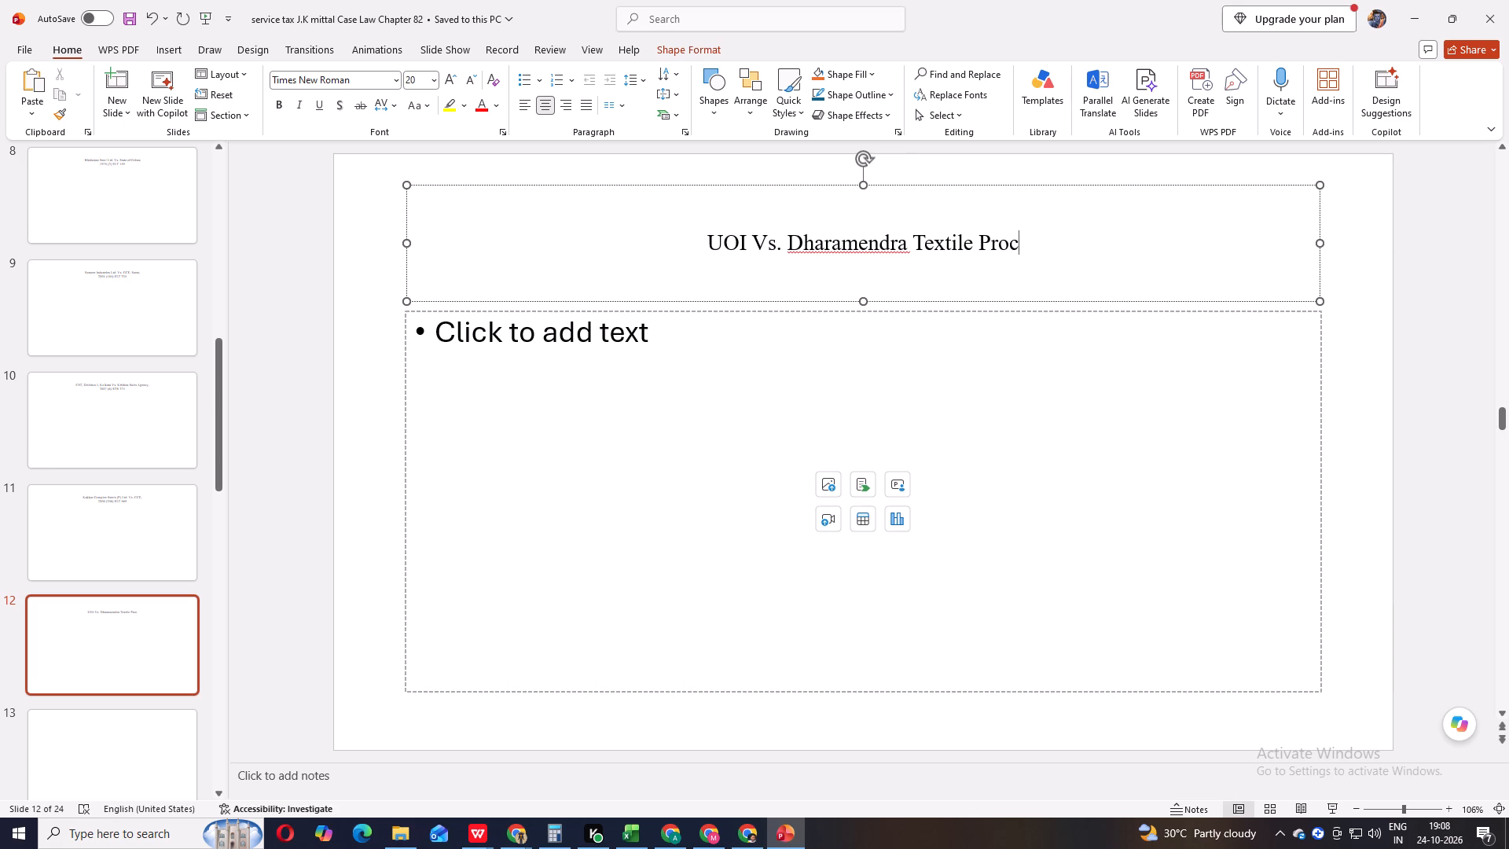
{"action": "key", "text": "e"}
{"action": "type", "text": "ss"}
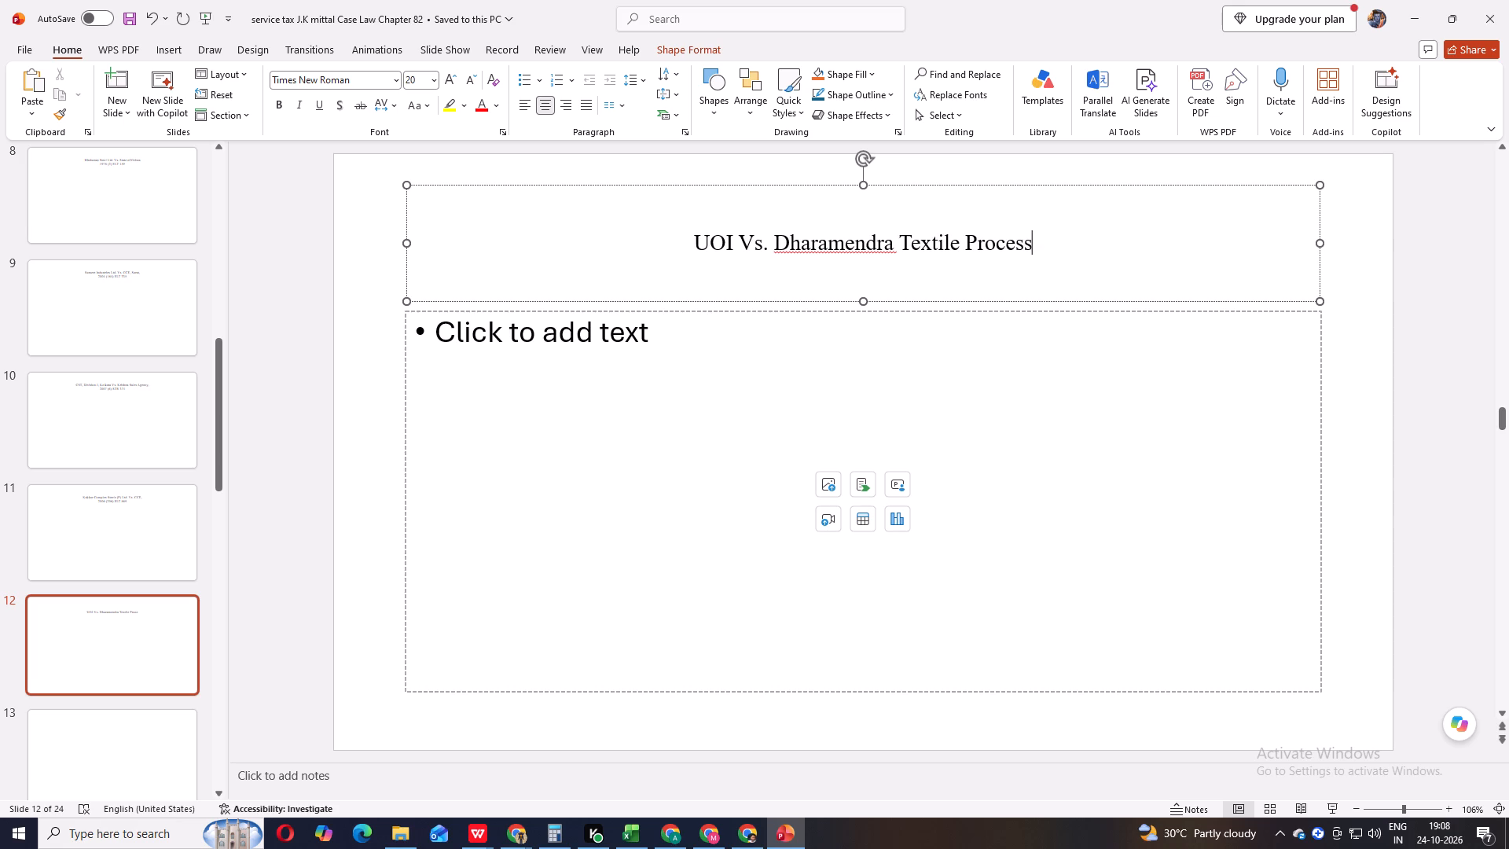
{"action": "type", "text": "ors"}
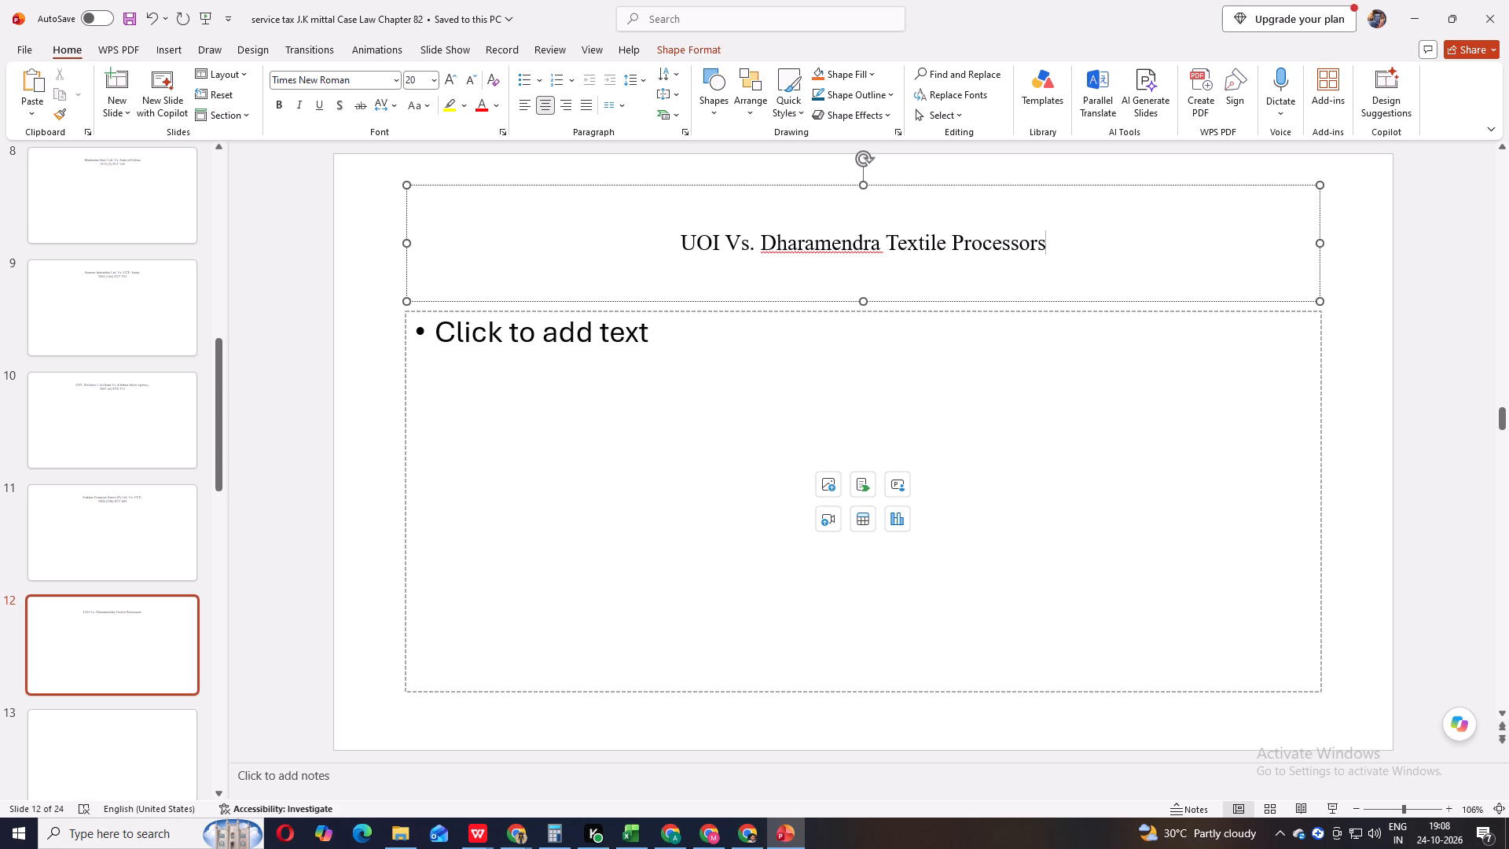
Add the citation "2008 (231) ELT 3" on a second line of slide 12's title.
{"action": "key", "text": "Return"}
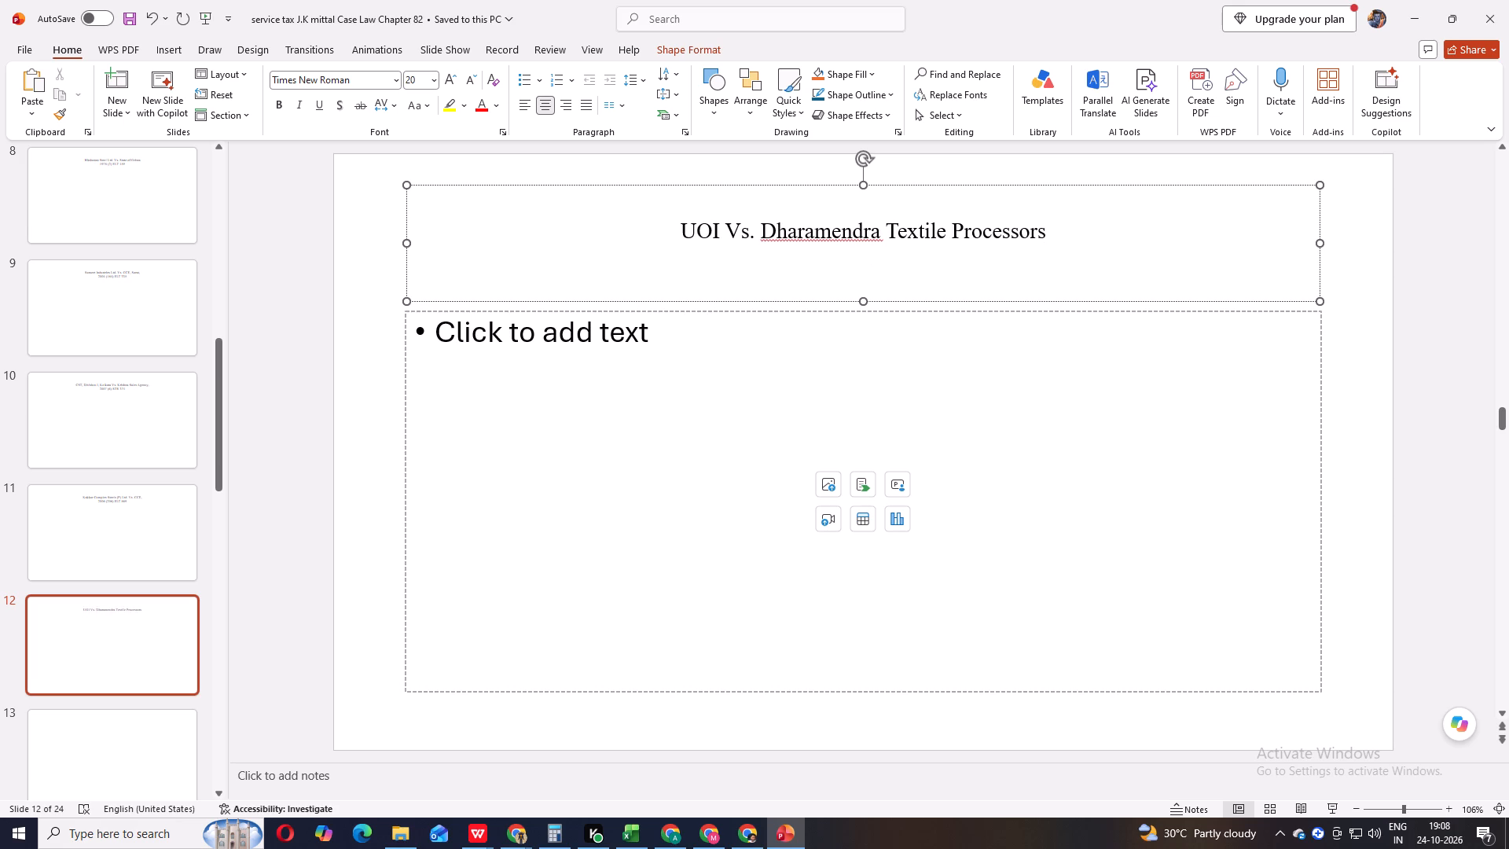
{"action": "type", "text": "2008"}
{"action": "key", "text": "space"}
{"action": "key", "text": "shift+parenleft"}
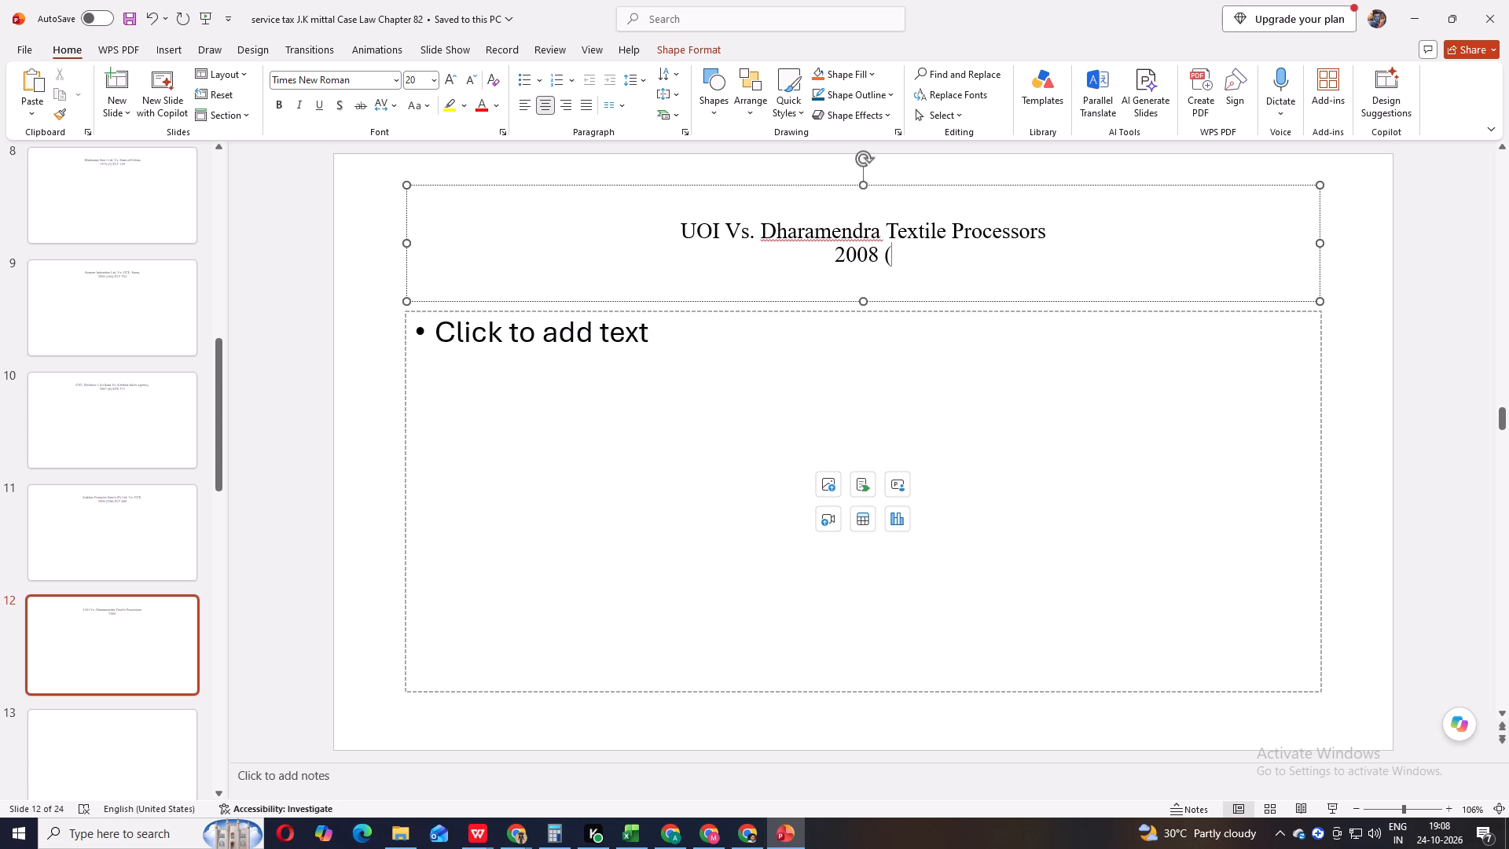
{"action": "type", "text": "231)"}
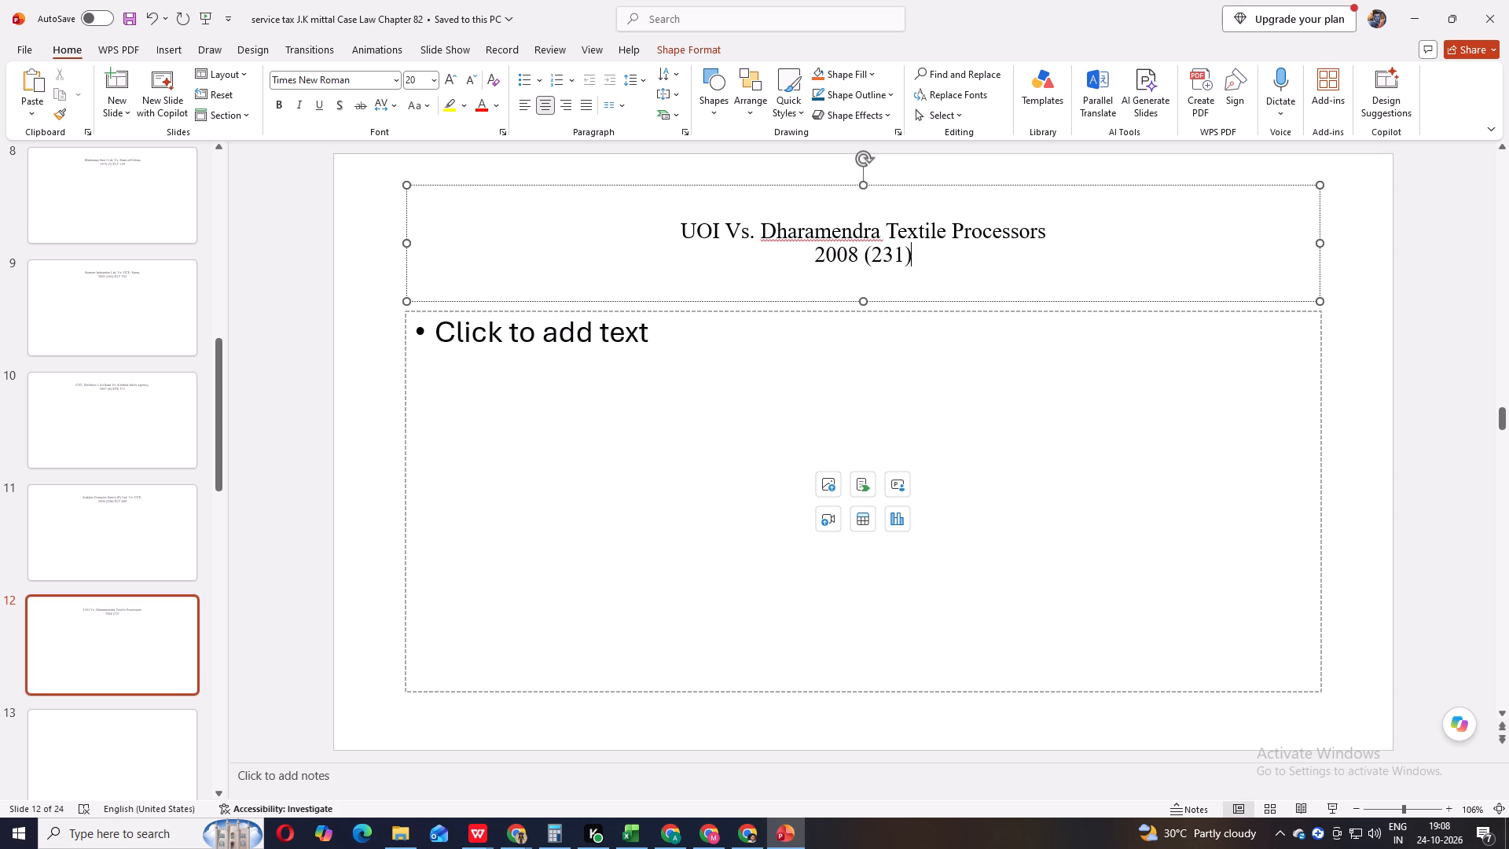
{"action": "key", "text": "space"}
{"action": "type", "text": "ELT"}
{"action": "key", "text": "space"}
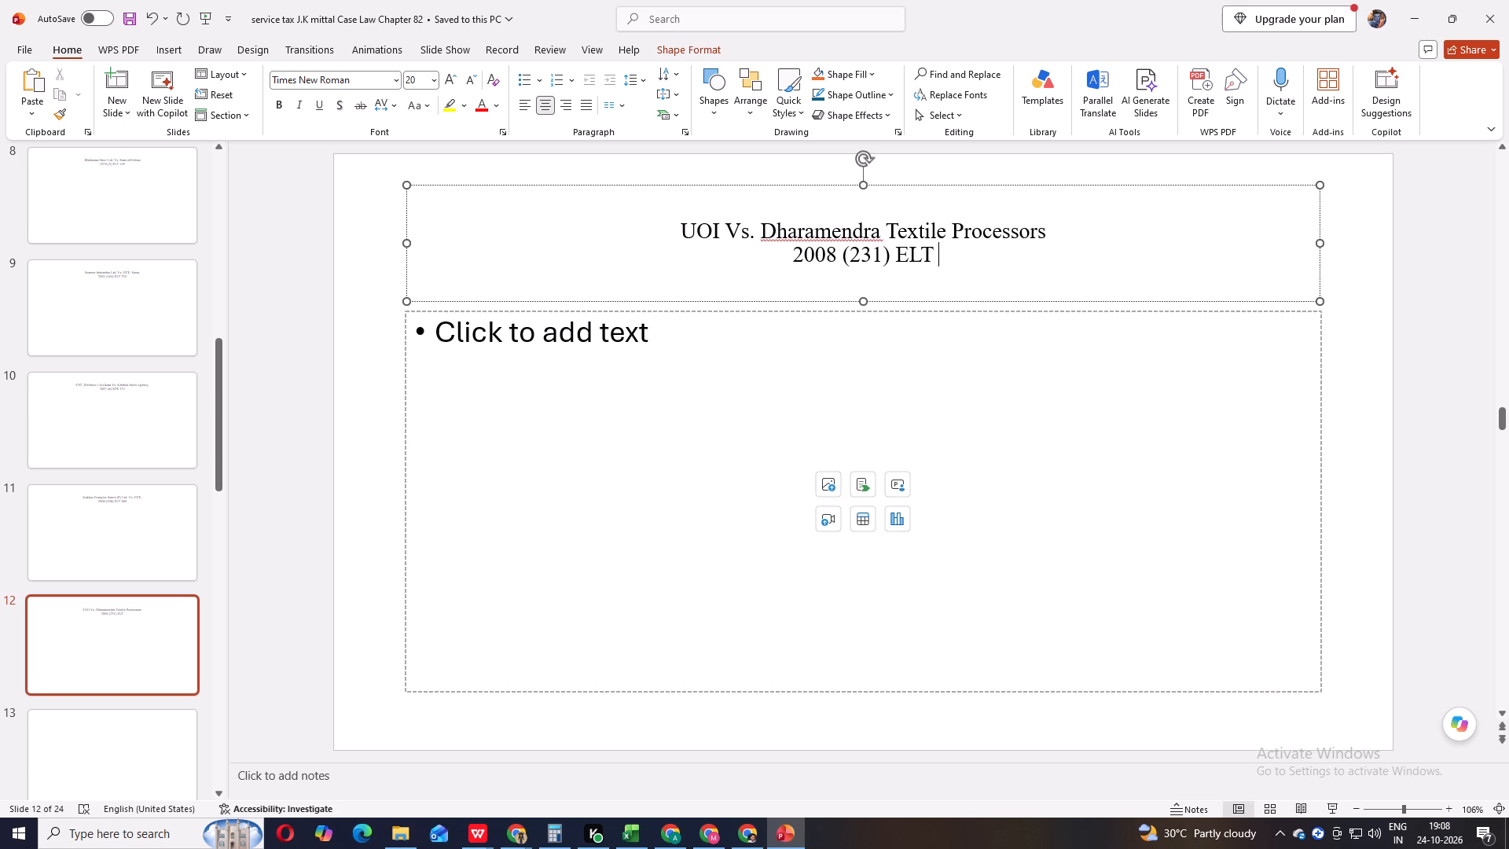
{"action": "key", "text": "3"}
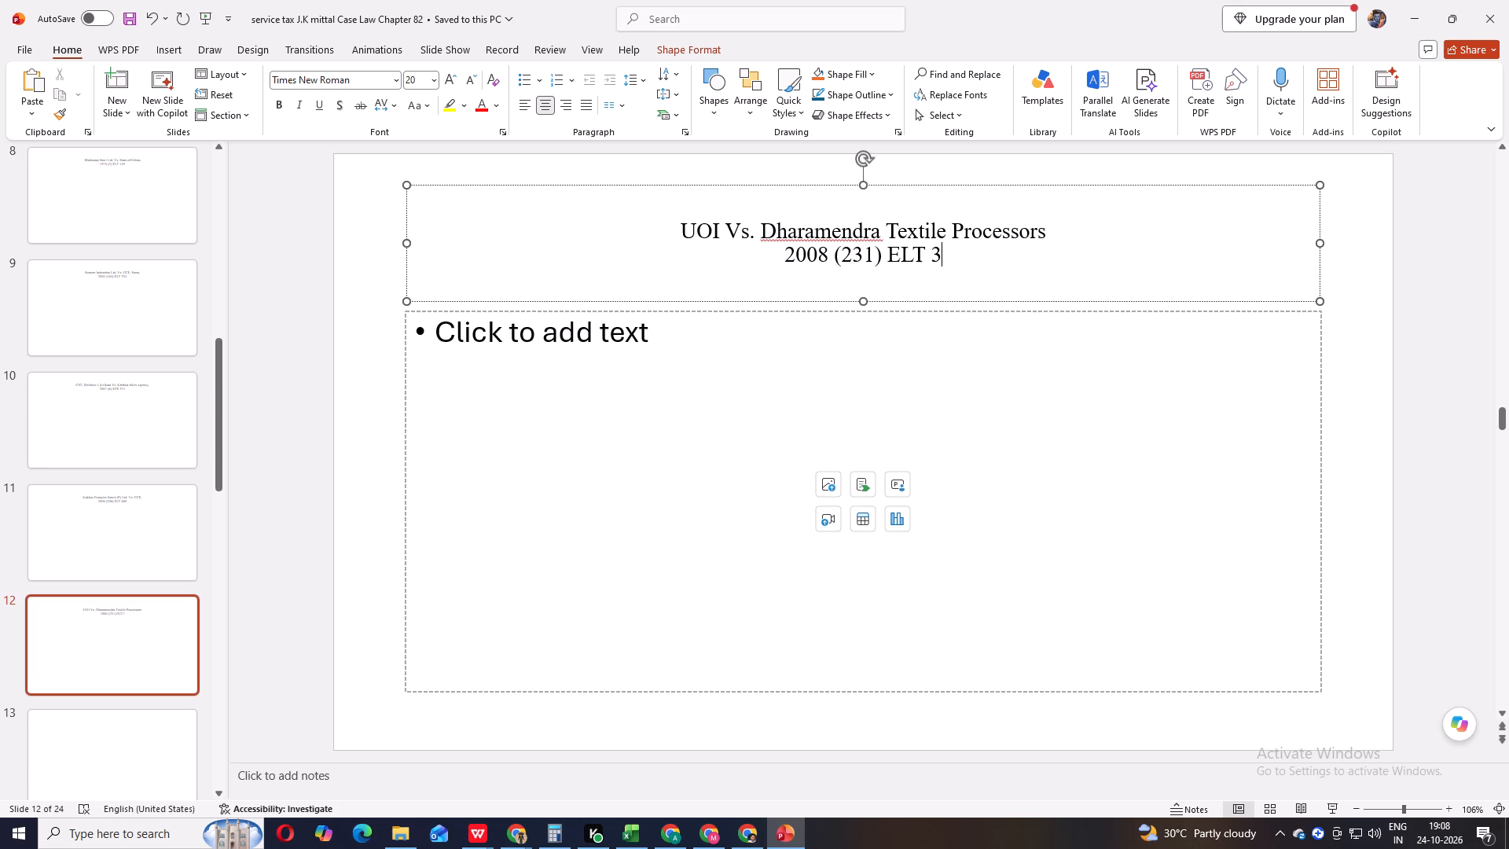
Enter the case name "CCE Vs. Nachiketa Paper Ltd." as the title of slide 13.
{"action": "scroll", "coordinate": [858, 265], "scroll_direction": "down", "scroll_amount": 1}
{"action": "left_click", "coordinate": [837, 253]}
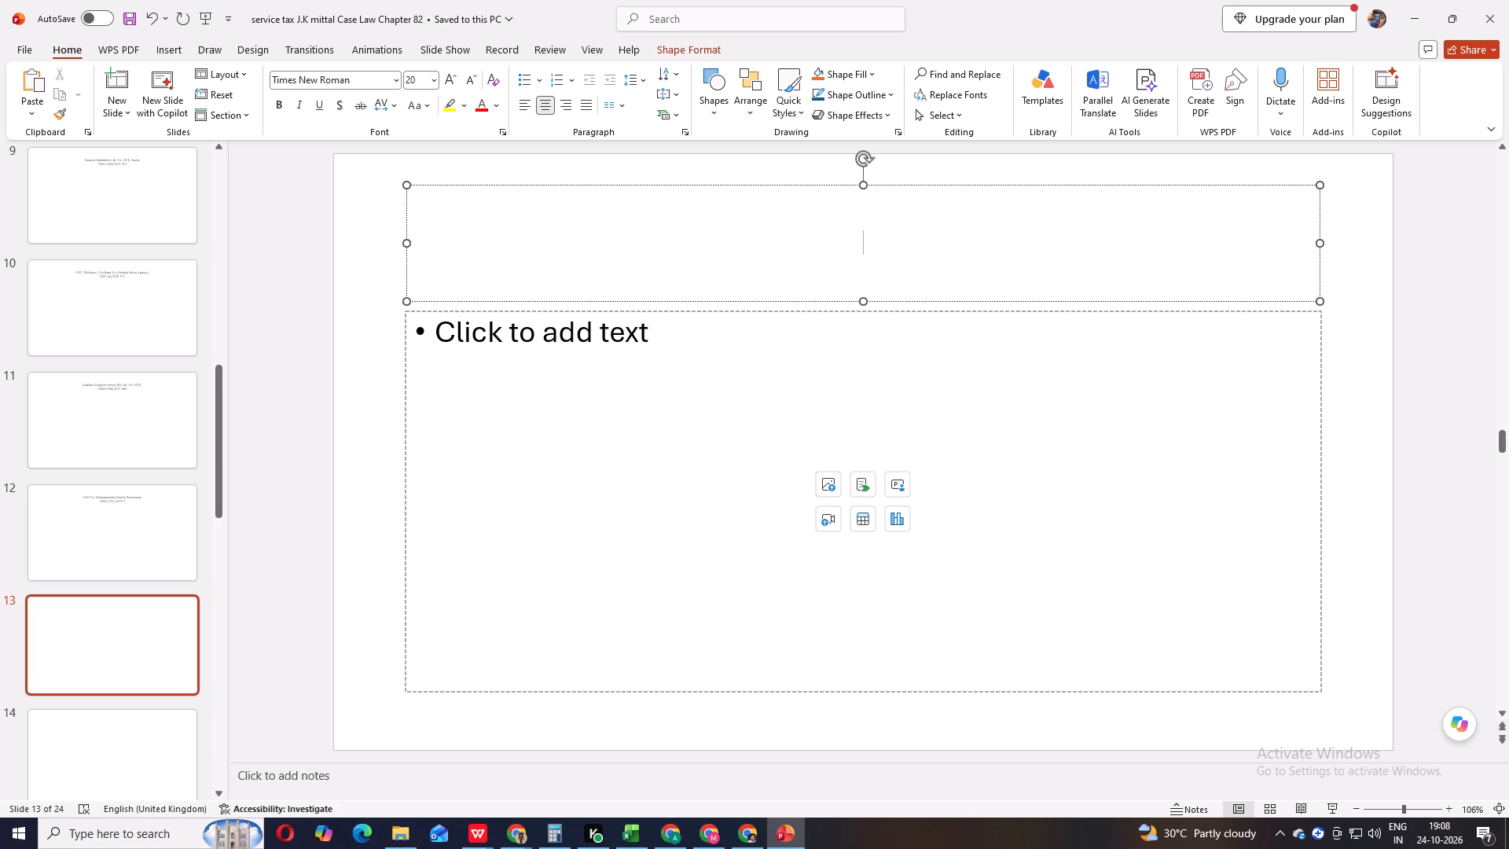
{"action": "type", "text": "CCE Vs."}
{"action": "key", "text": "space"}
{"action": "type", "text": "Nachi"}
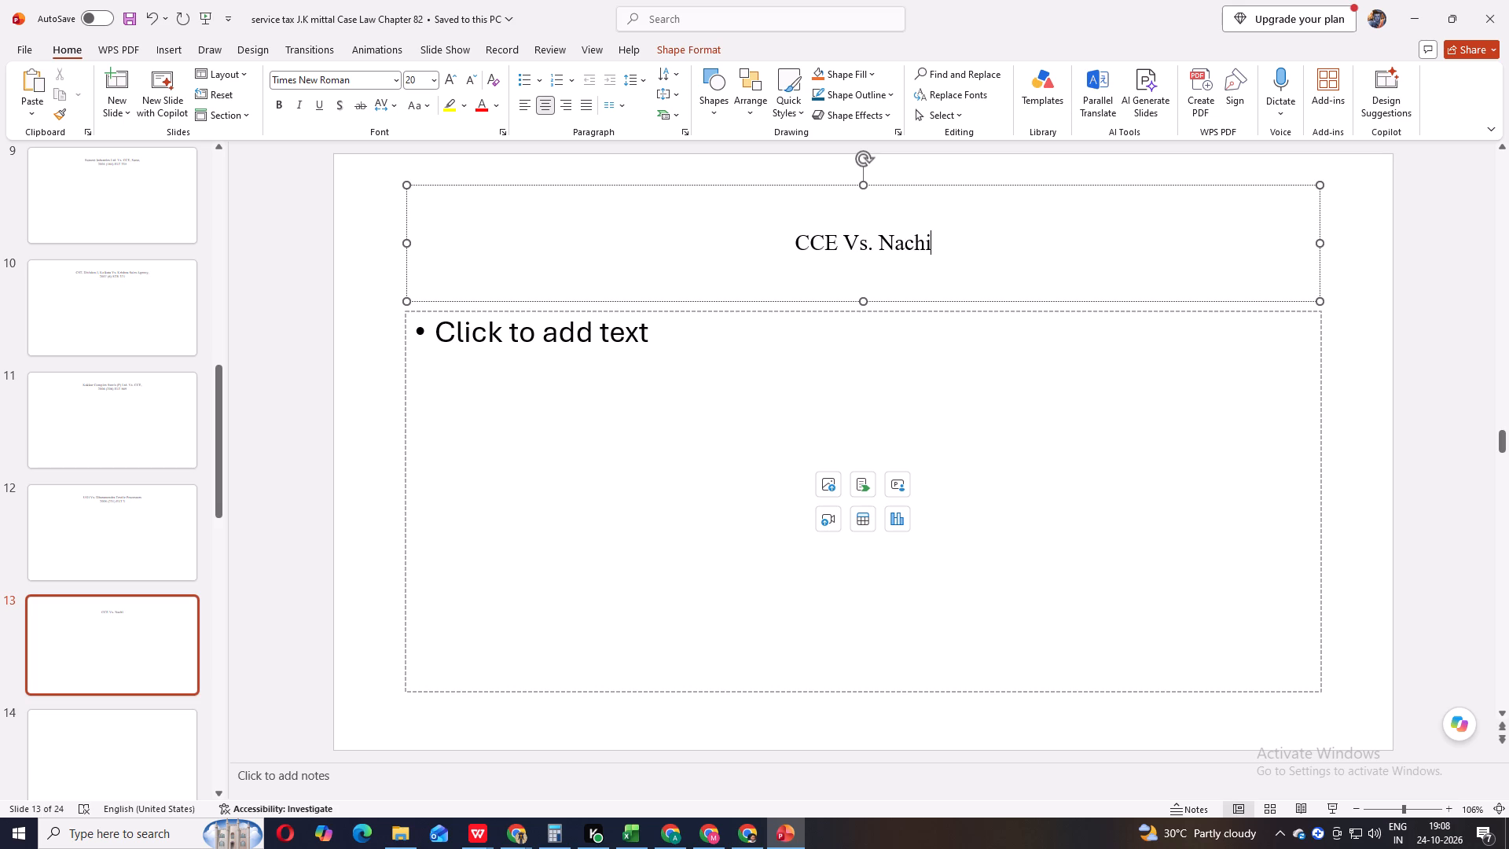
{"action": "type", "text": "keta"}
{"action": "key", "text": "space"}
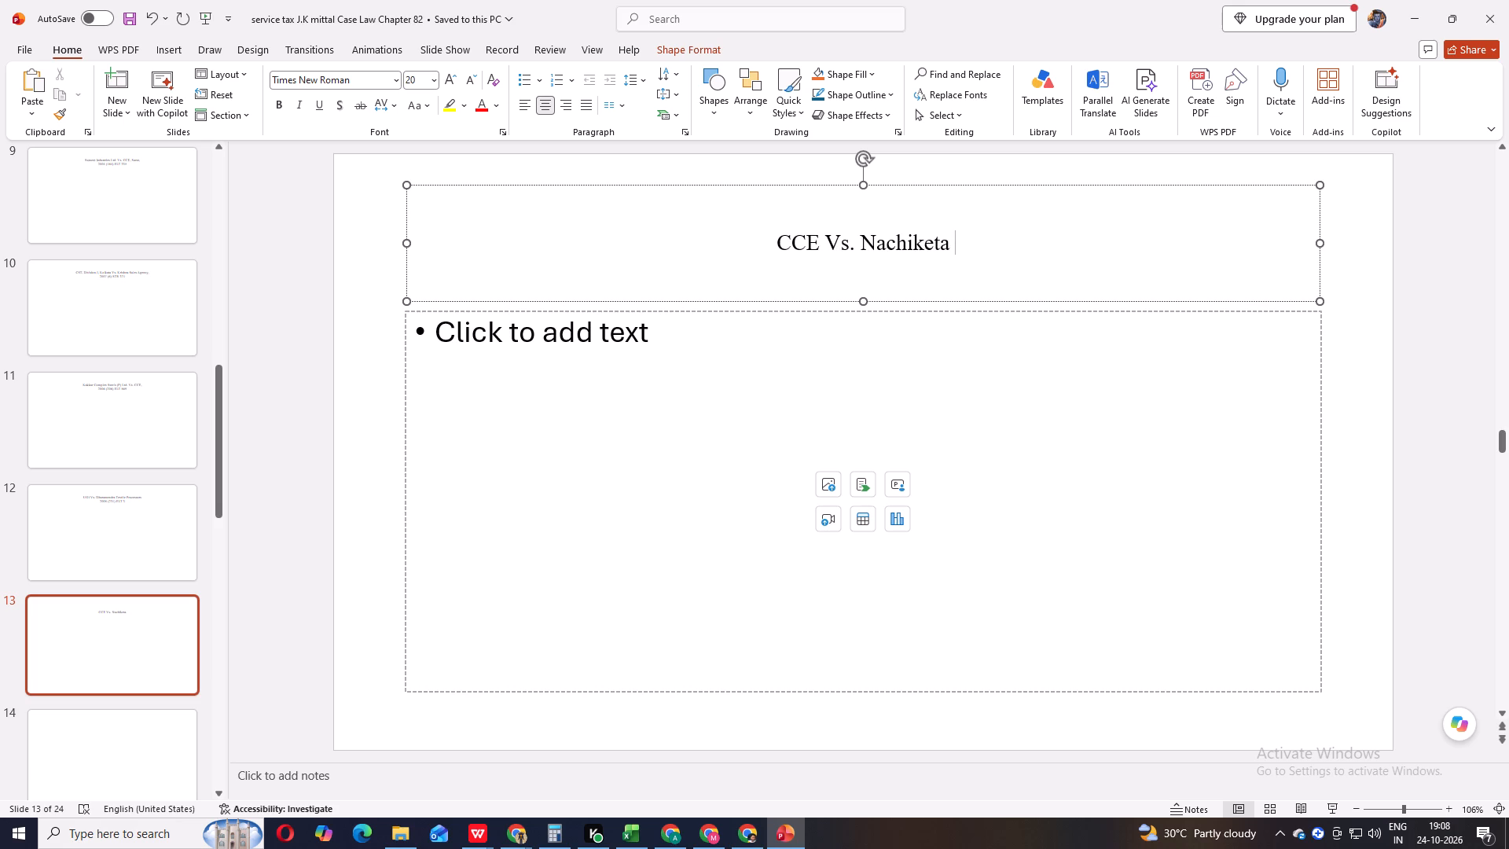
{"action": "type", "text": "Paper"}
{"action": "key", "text": "space"}
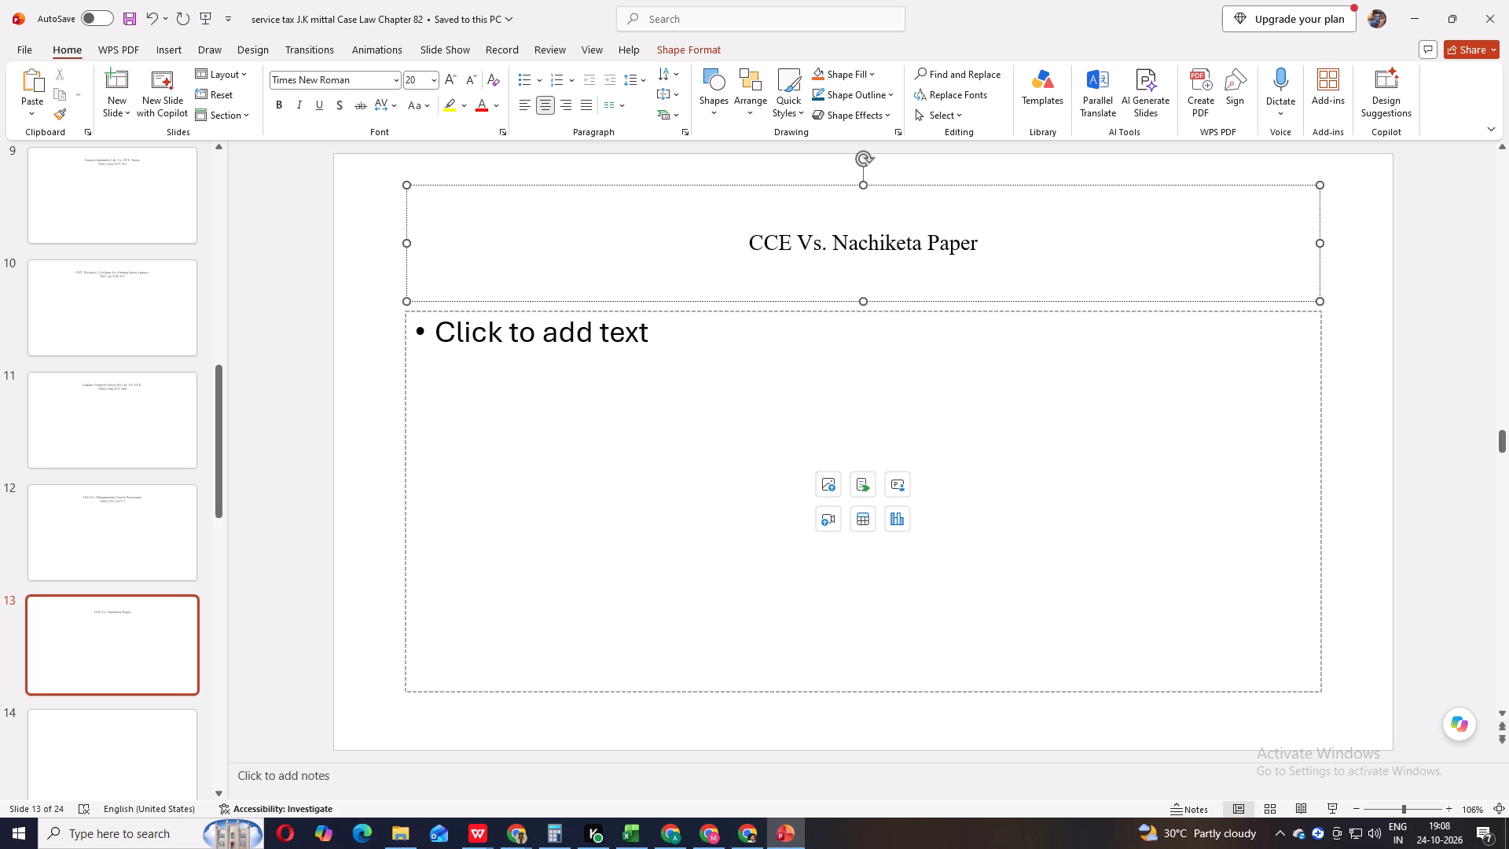
{"action": "type", "text": "Ltd."}
{"action": "key", "text": "space"}
Add the citation "2008 (225) ELT 194" on a second line of slide 13's title.
{"action": "key", "text": "Return"}
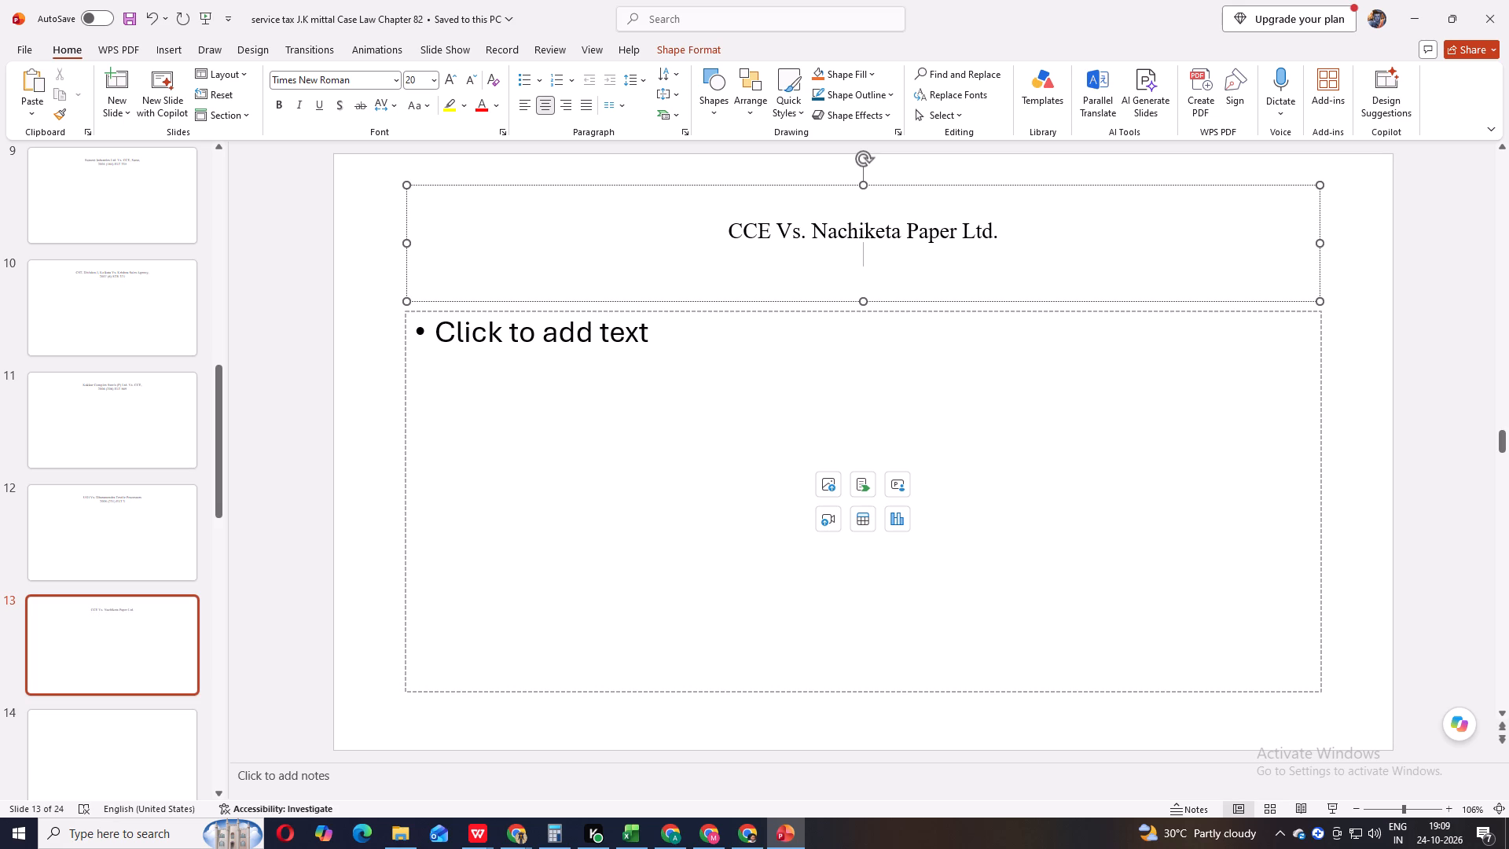
{"action": "type", "text": "2998"}
{"action": "key", "text": "space"}
{"action": "key", "text": "BackSpace"}
{"action": "key", "text": "BackSpace"}
{"action": "key", "text": "BackSpace"}
{"action": "key", "text": "BackSpace"}
{"action": "type", "text": "008"}
{"action": "key", "text": "space"}
{"action": "type", "text": "(225()"}
{"action": "key", "text": "BackSpace"}
{"action": "key", "text": "BackSpace"}
{"action": "type", "text": ")"}
{"action": "key", "text": "space"}
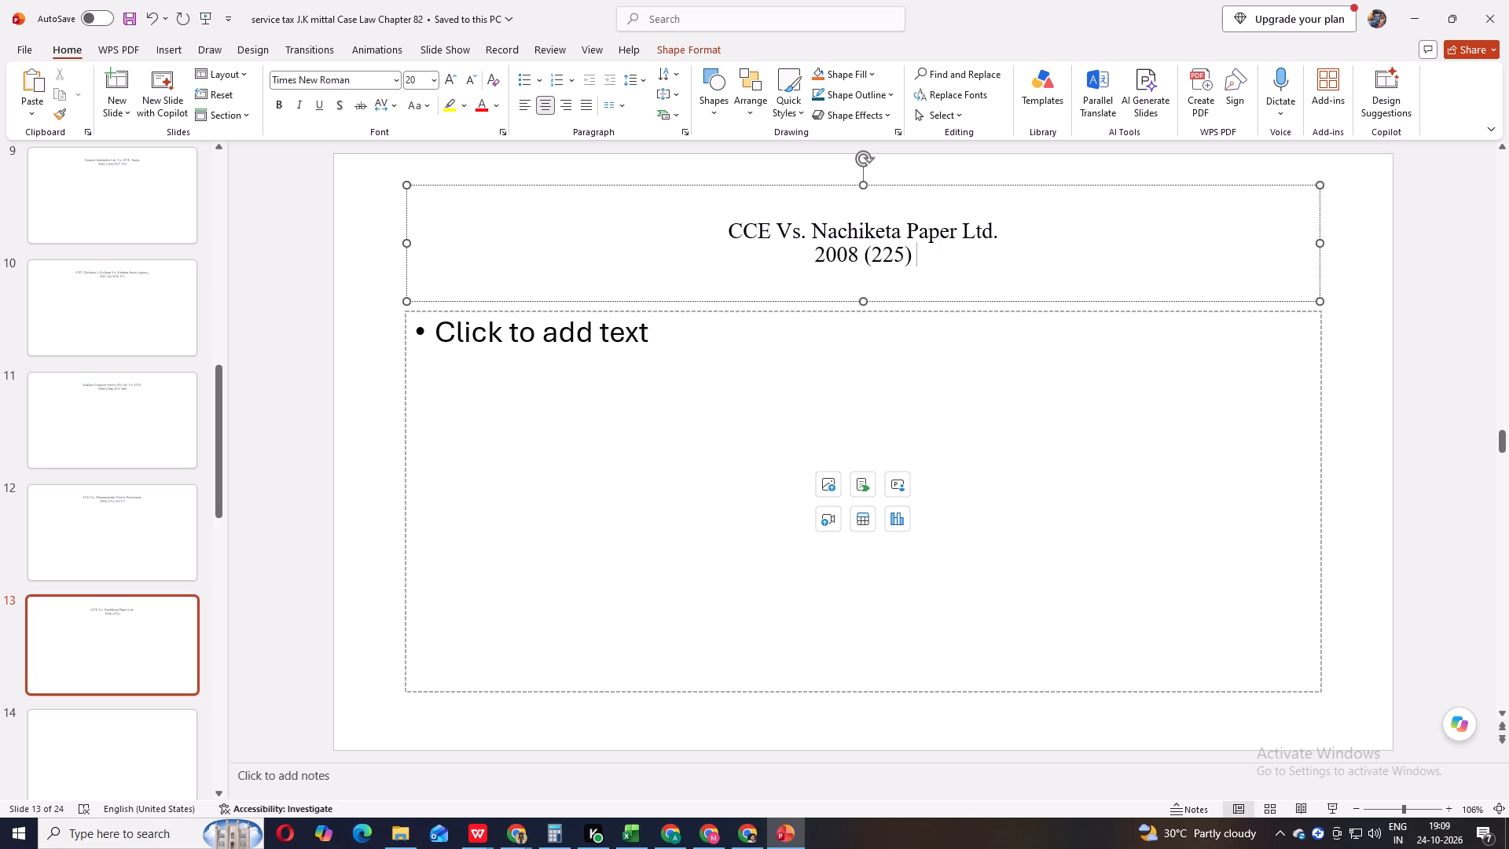
{"action": "type", "text": "ELT"}
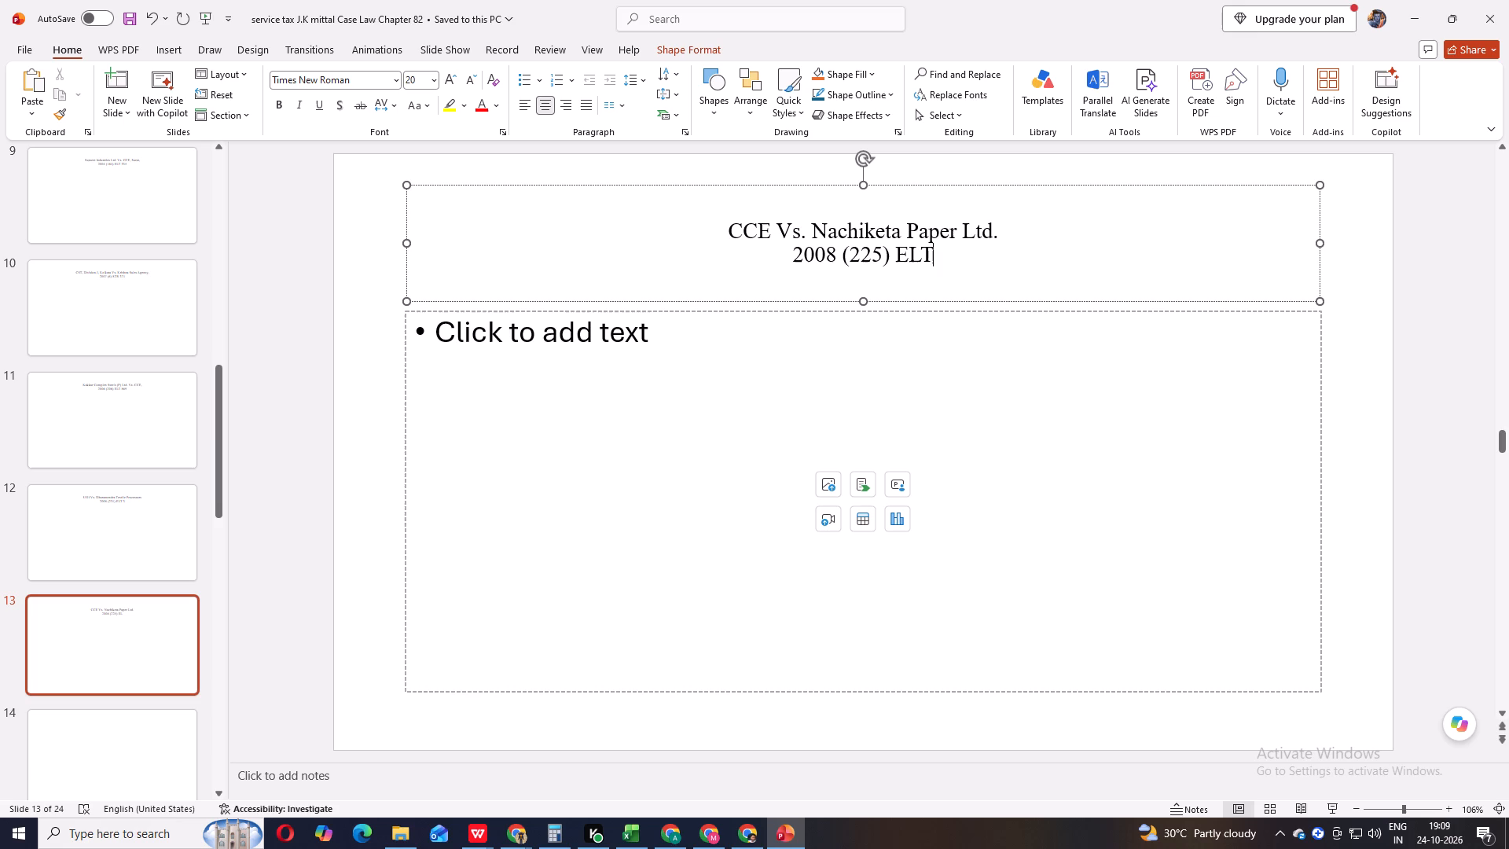
{"action": "key", "text": "space"}
{"action": "key", "text": "1"}
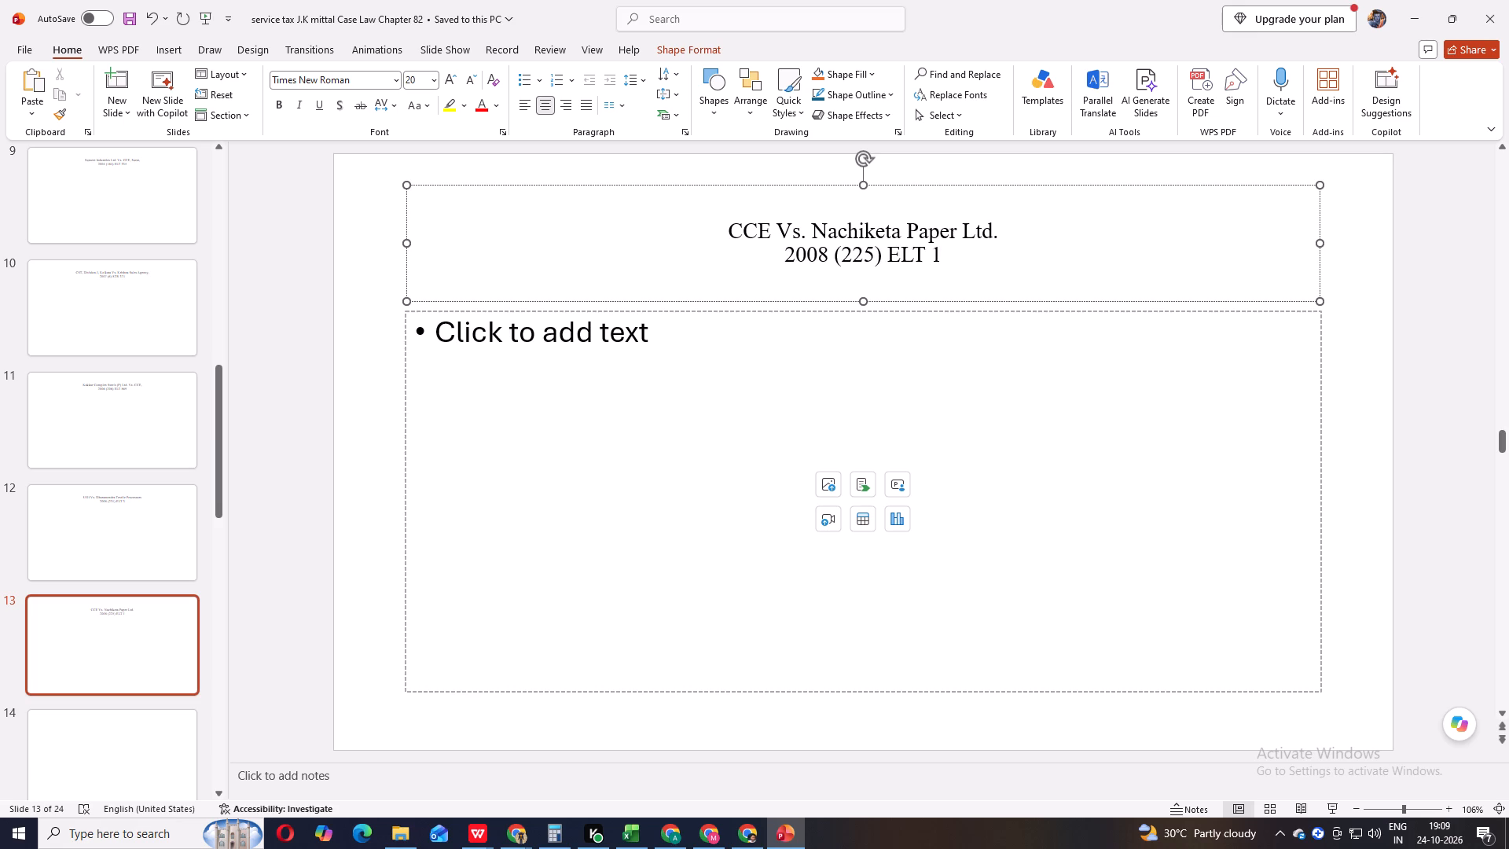
{"action": "key", "text": "9"}
{"action": "key", "text": "4"}
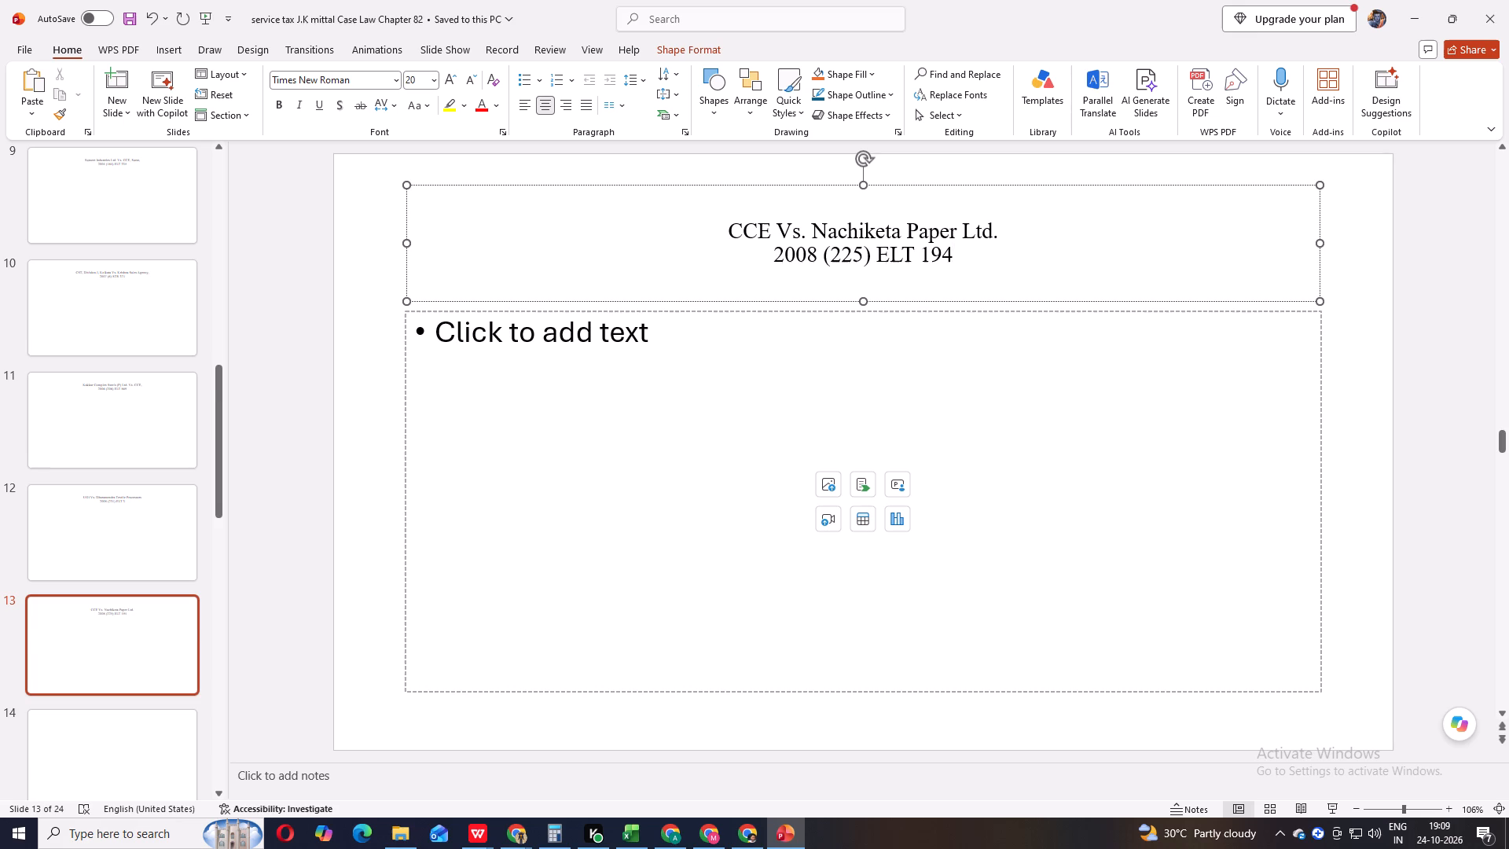
Place the cursor in slide 14's title placeholder and save the presentation.
{"action": "scroll", "coordinate": [839, 250], "scroll_direction": "down", "scroll_amount": 1}
{"action": "left_click", "coordinate": [888, 248]}
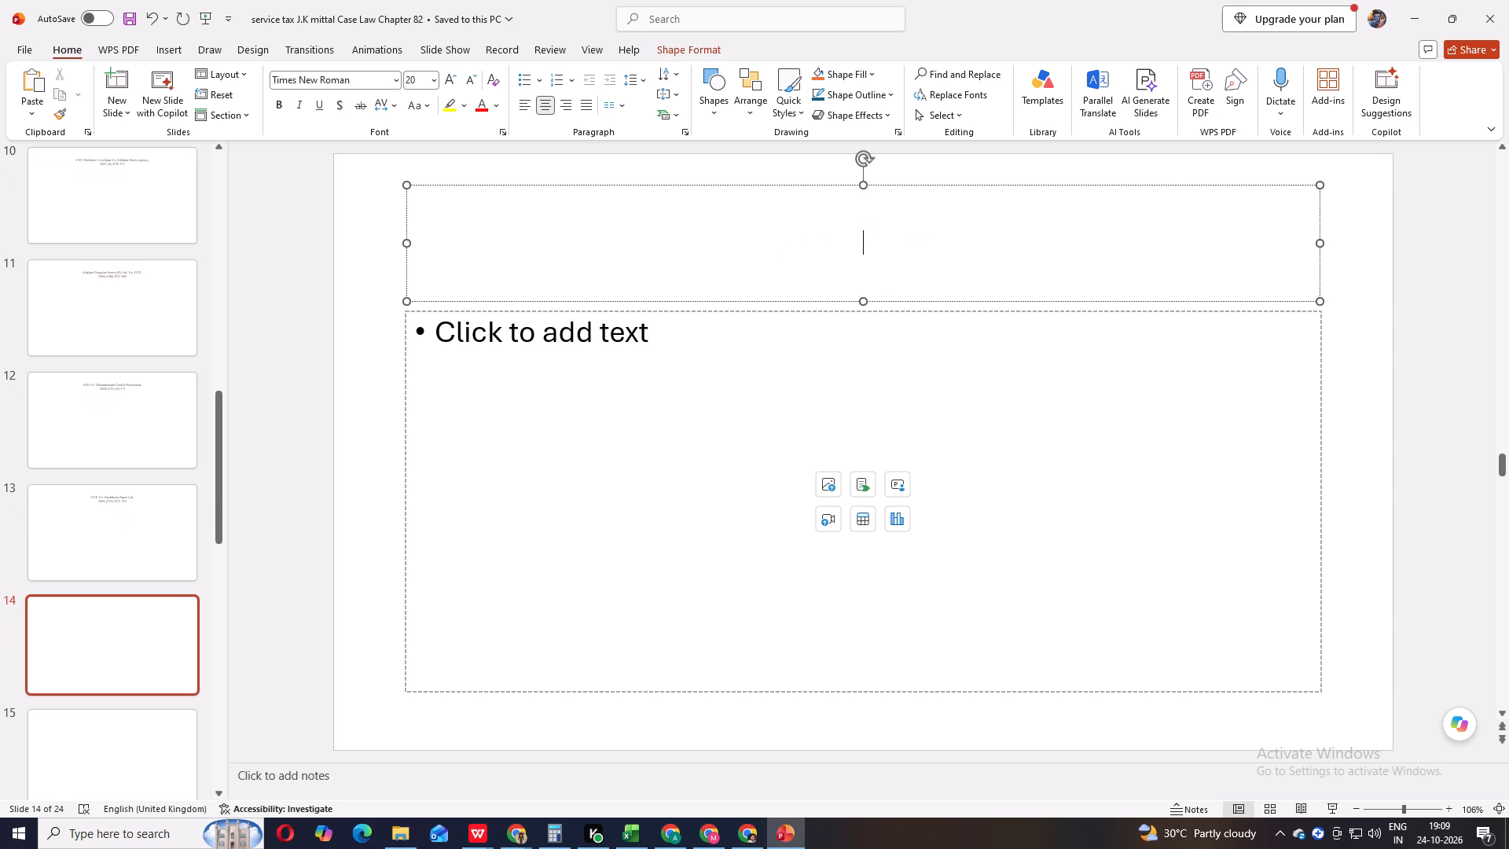
{"action": "key", "text": "ctrl+s"}
Enter the case name "Chaitanya Advertising Vs. CC&CE, Ahmedabad" as the title of slide 14.
{"action": "type", "text": "Cha"}
{"action": "type", "text": "itanya"}
{"action": "key", "text": "space"}
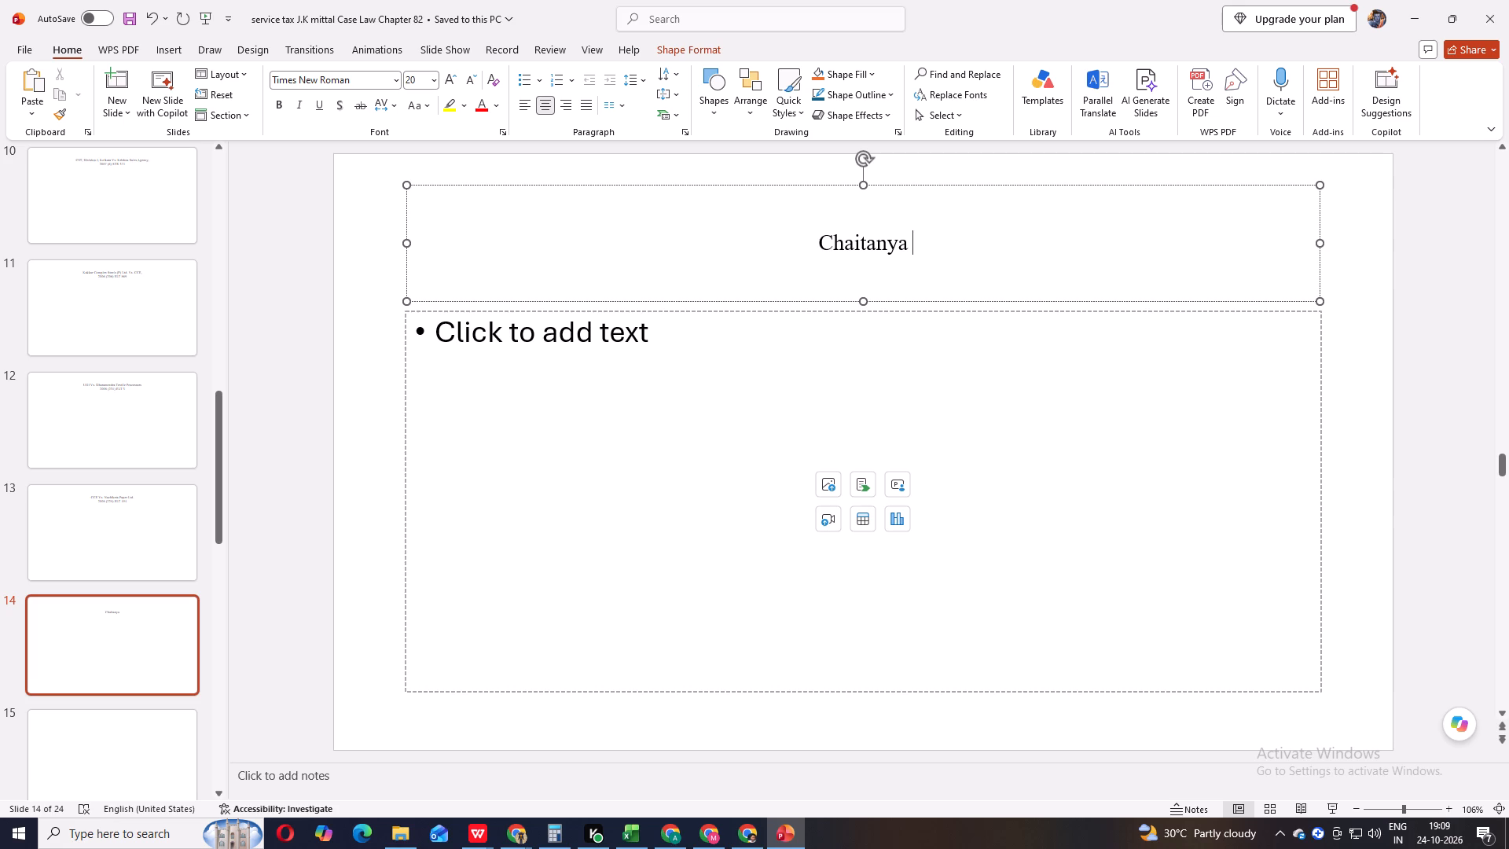
{"action": "type", "text": "Adver"}
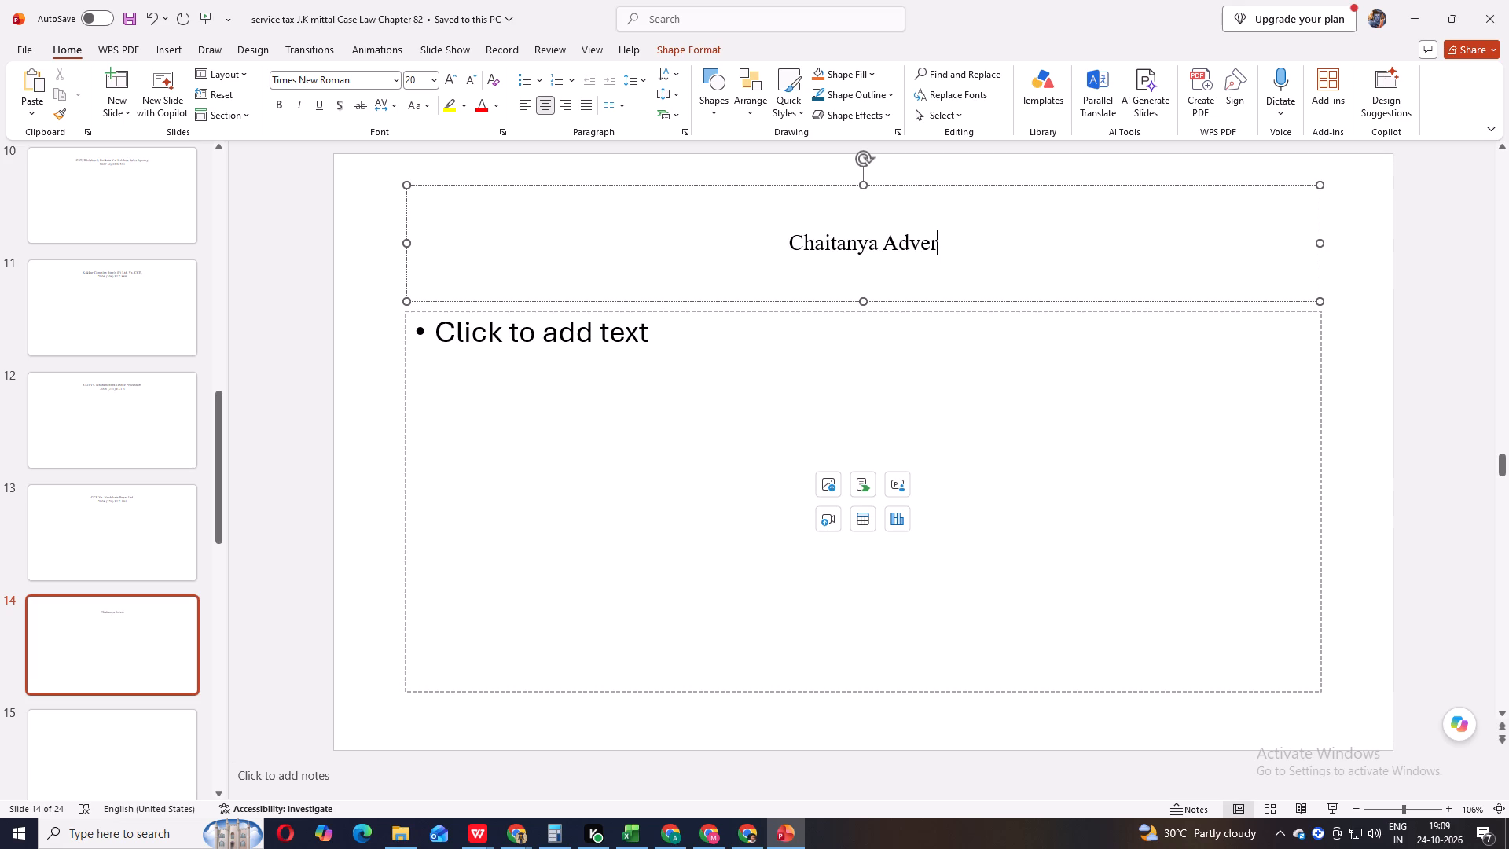
{"action": "type", "text": "tising"}
{"action": "key", "text": "space"}
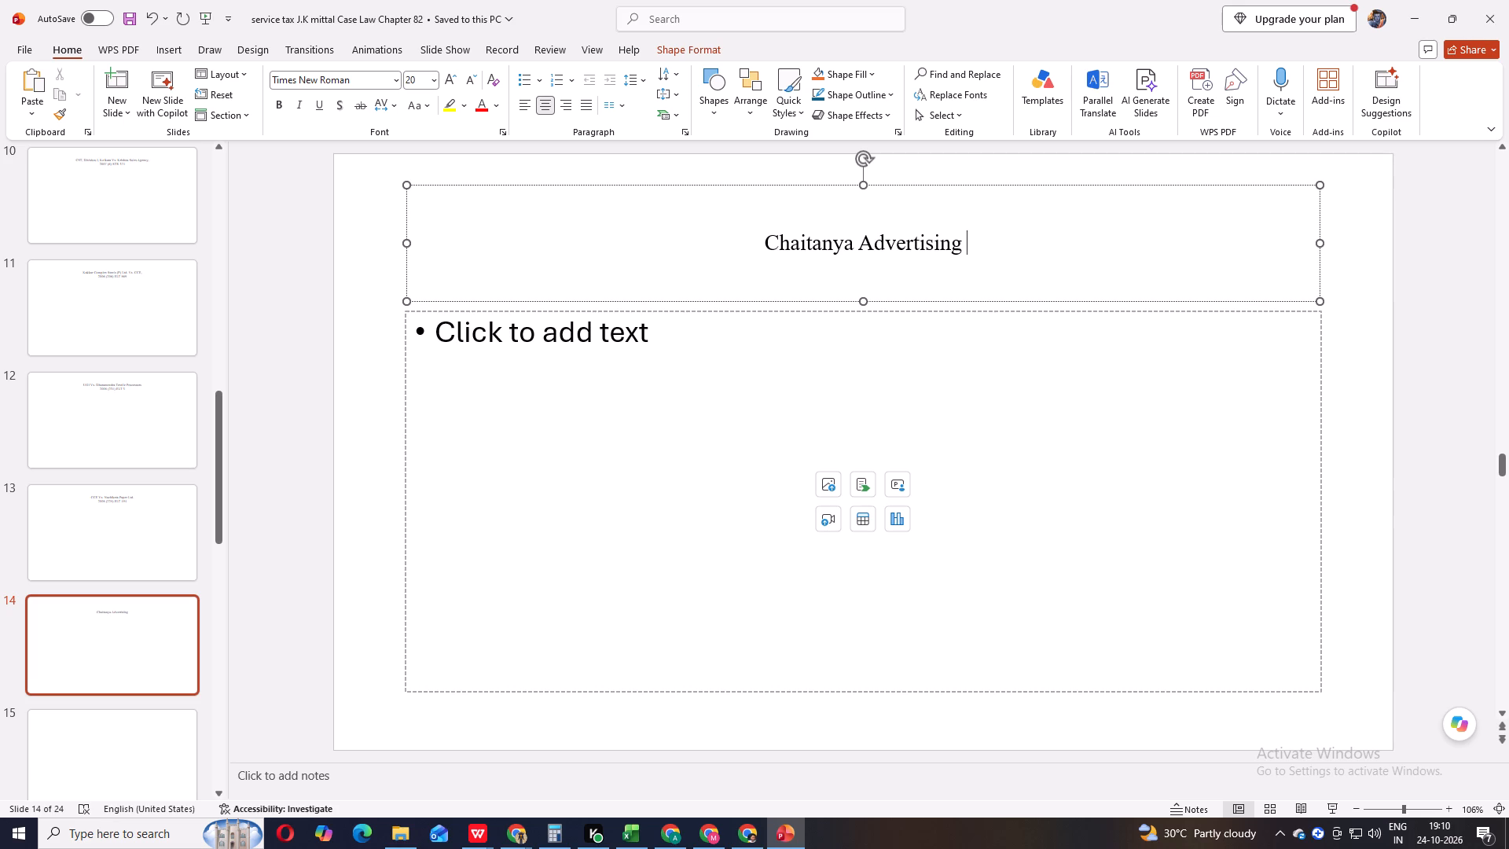
{"action": "type", "text": "Vs."}
{"action": "key", "text": "space"}
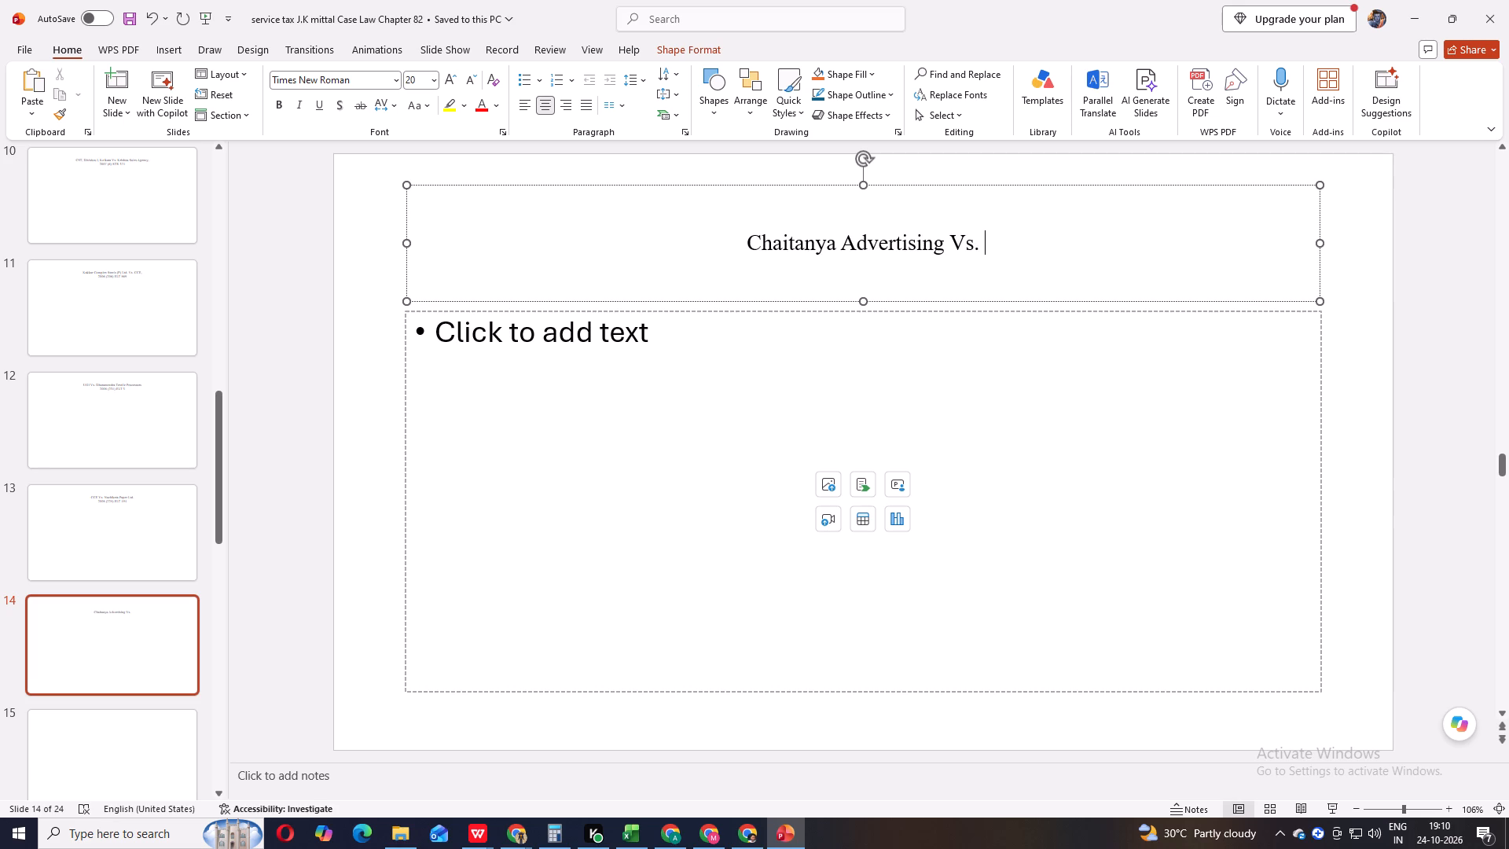
{"action": "type", "text": "CCe"}
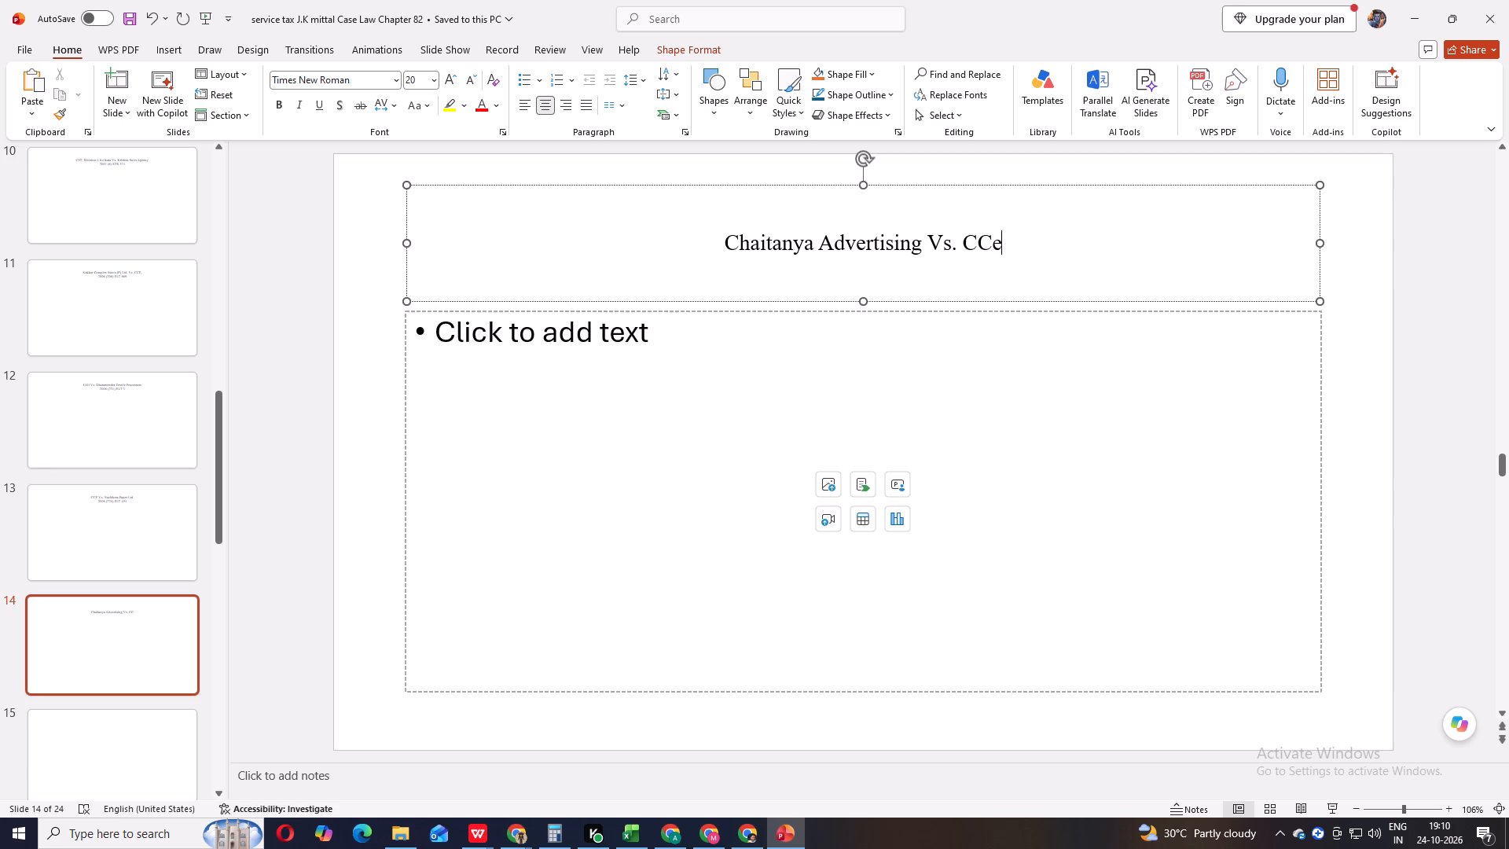
{"action": "key", "text": "BackSpace"}
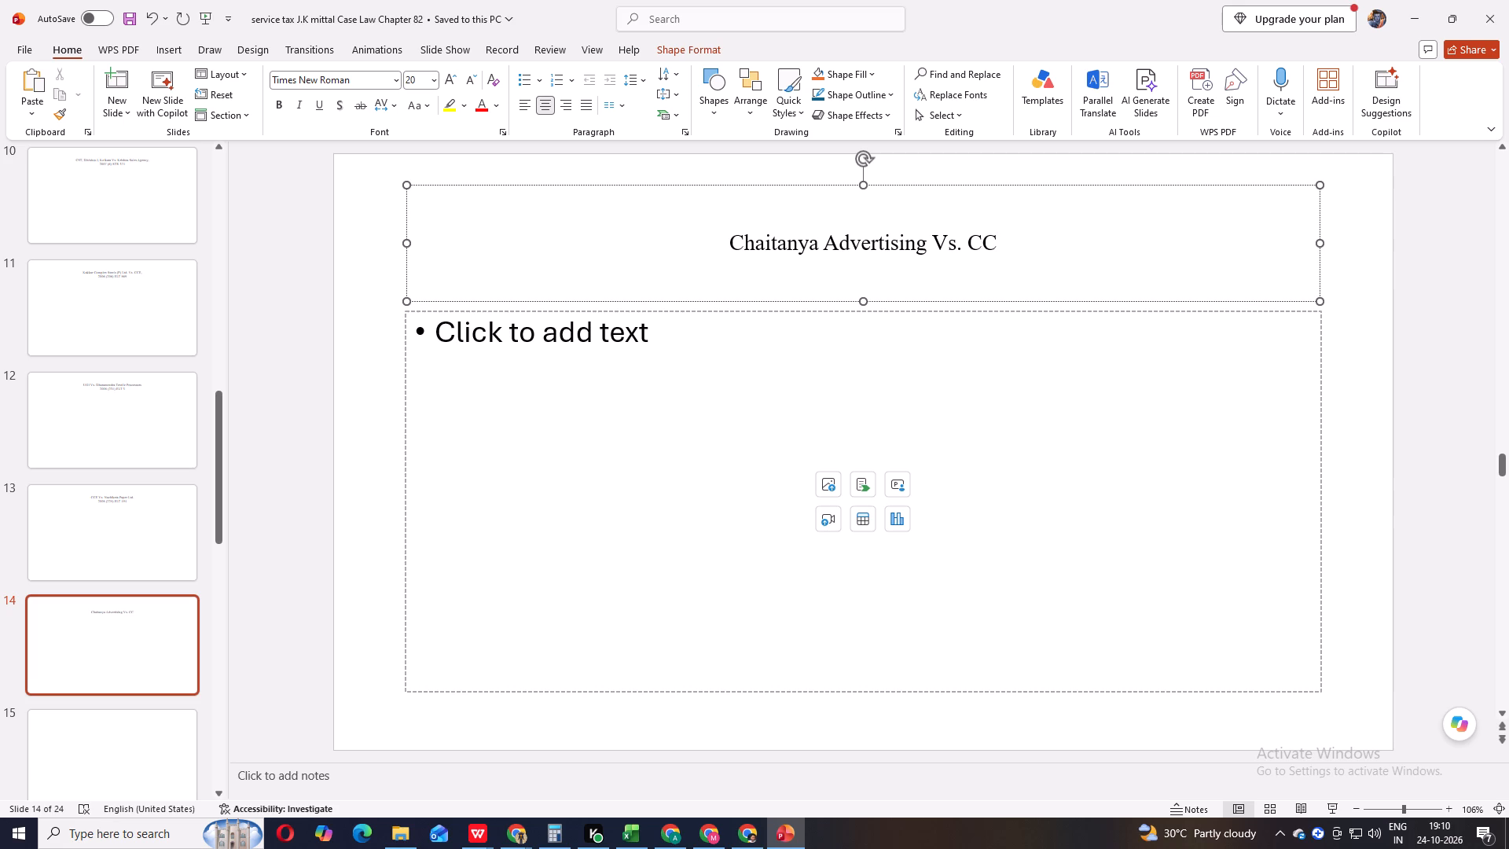
{"action": "key", "text": "shift+ampersand"}
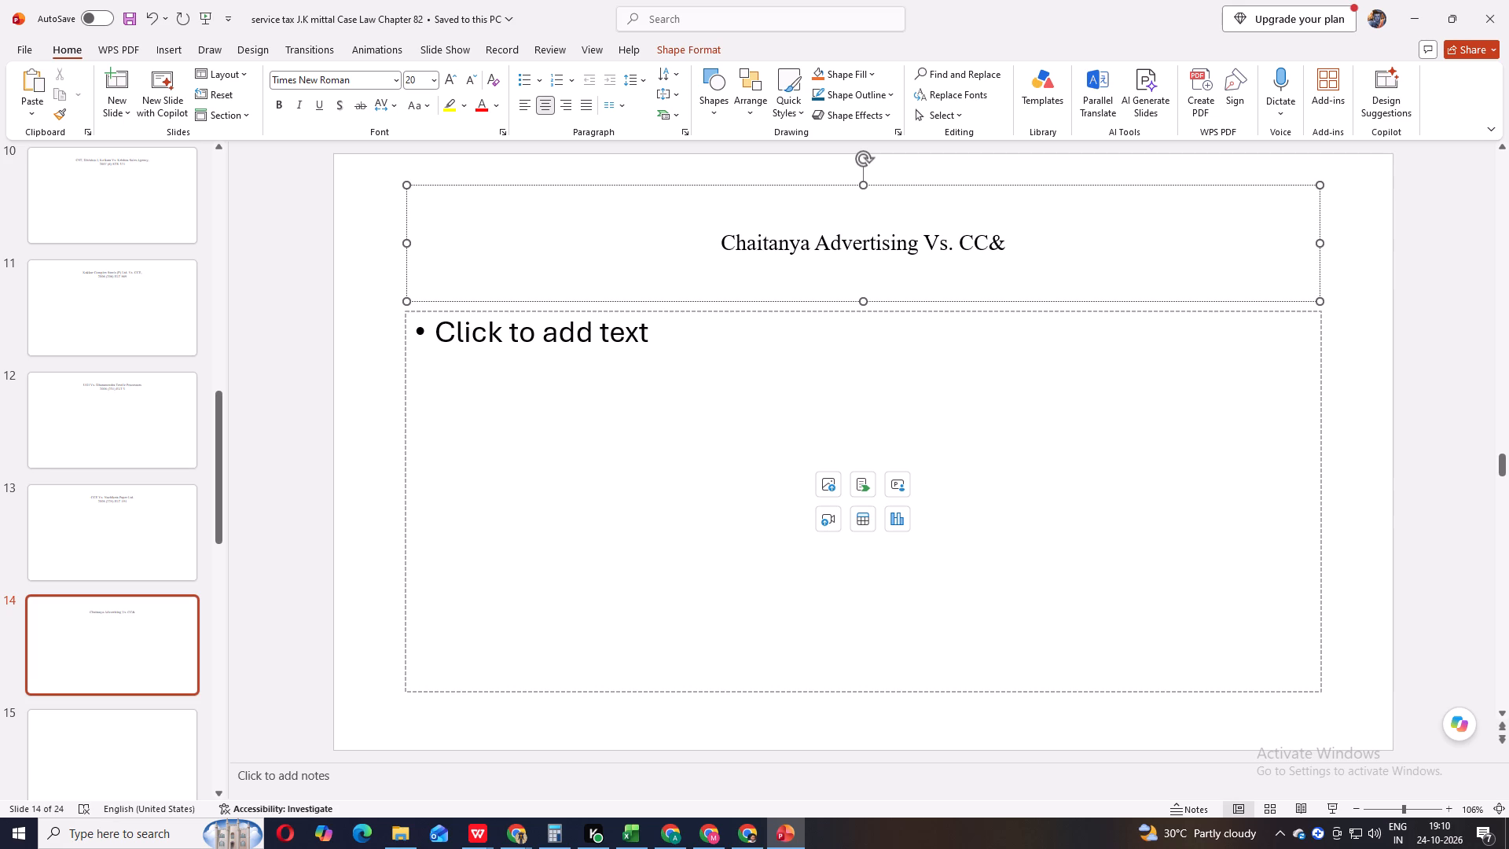
{"action": "type", "text": "CE"}
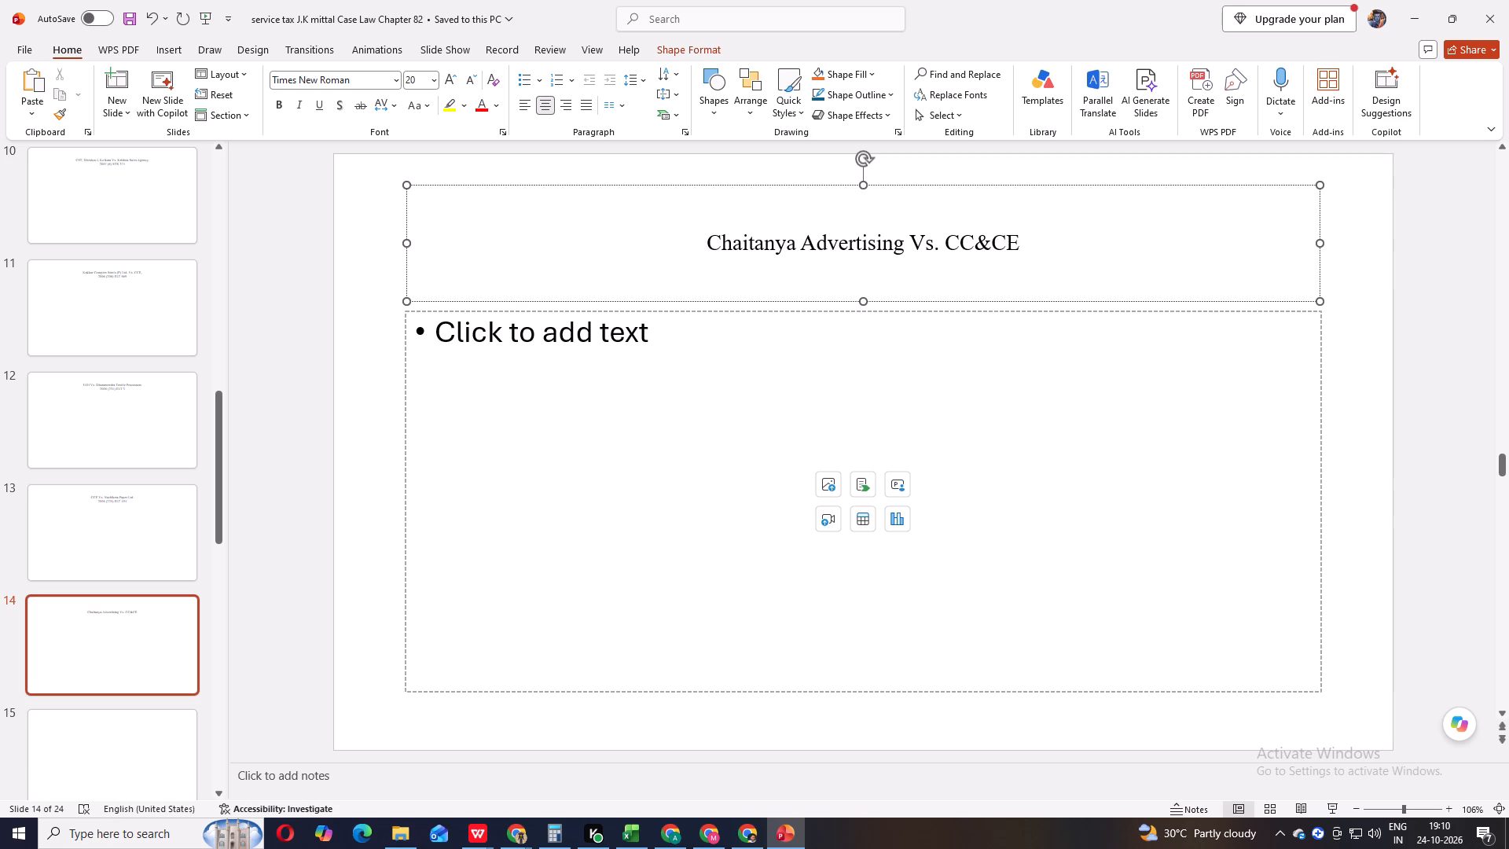
{"action": "key", "text": "comma"}
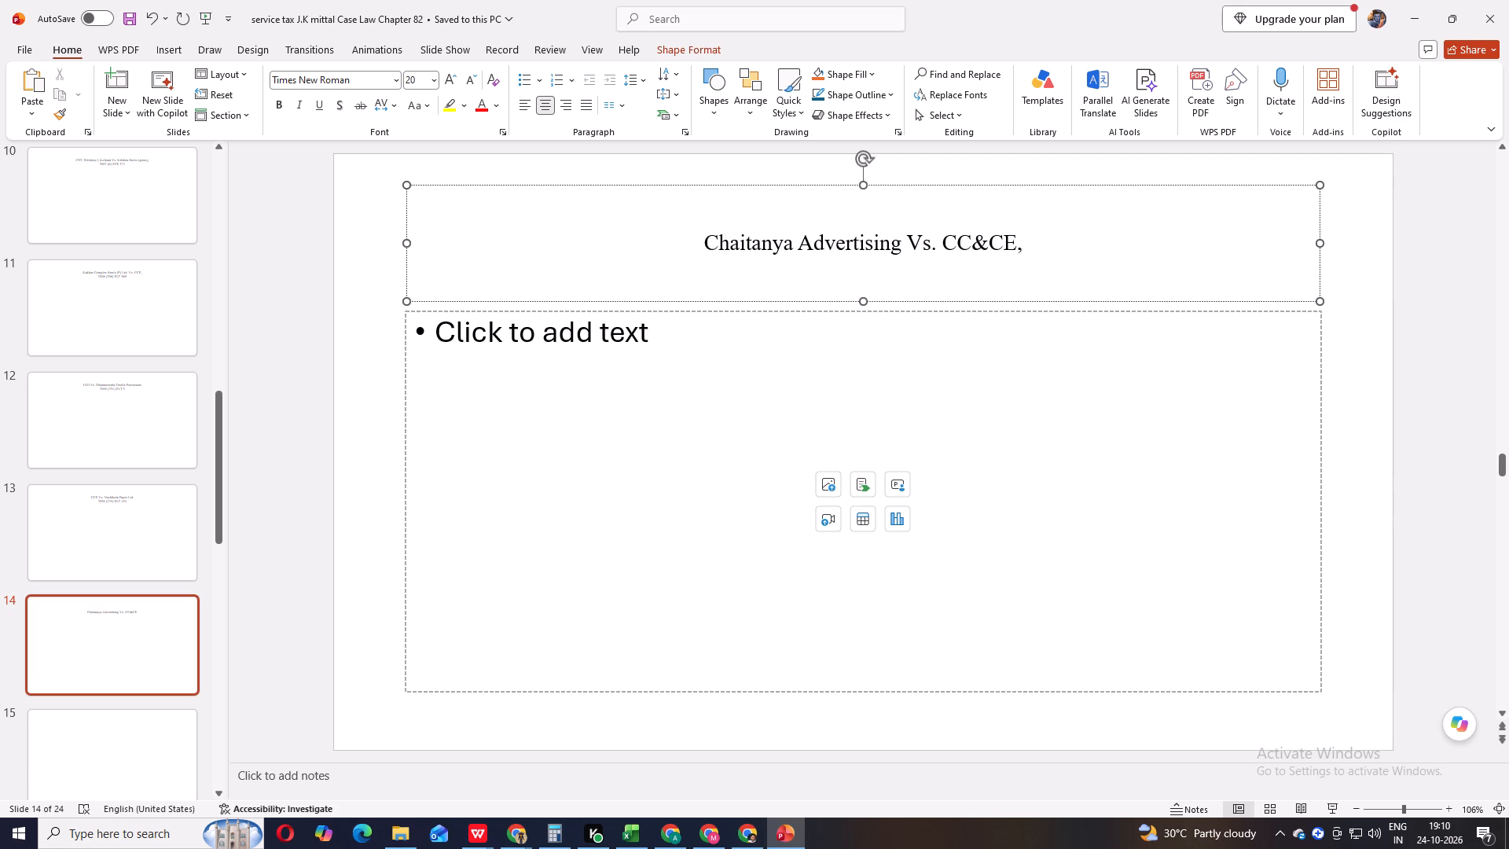
{"action": "key", "text": "space"}
{"action": "type", "text": "Ahme"}
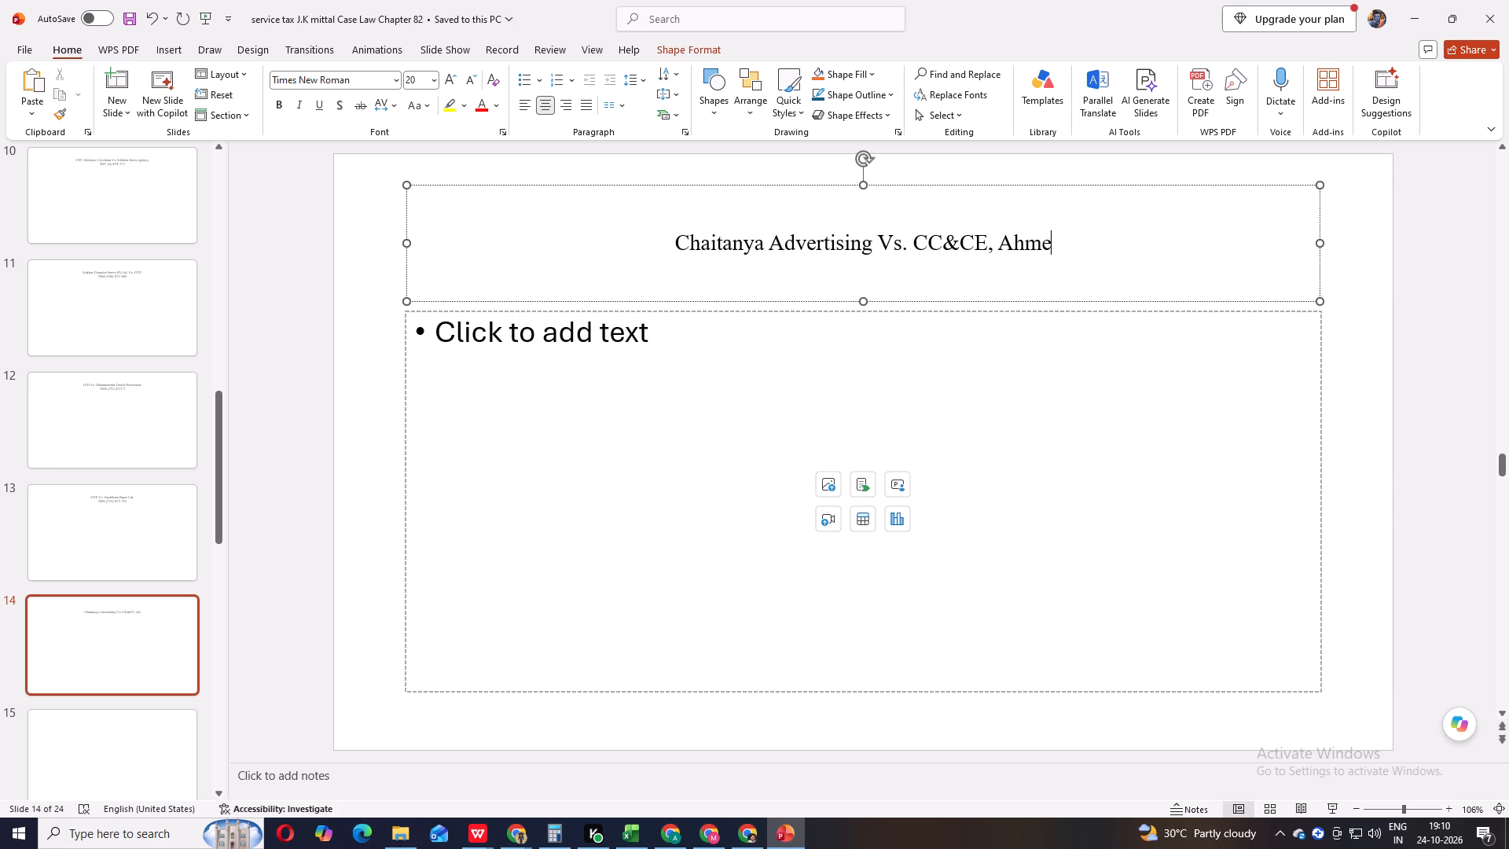
{"action": "type", "text": "dabad"}
{"action": "key", "text": "space"}
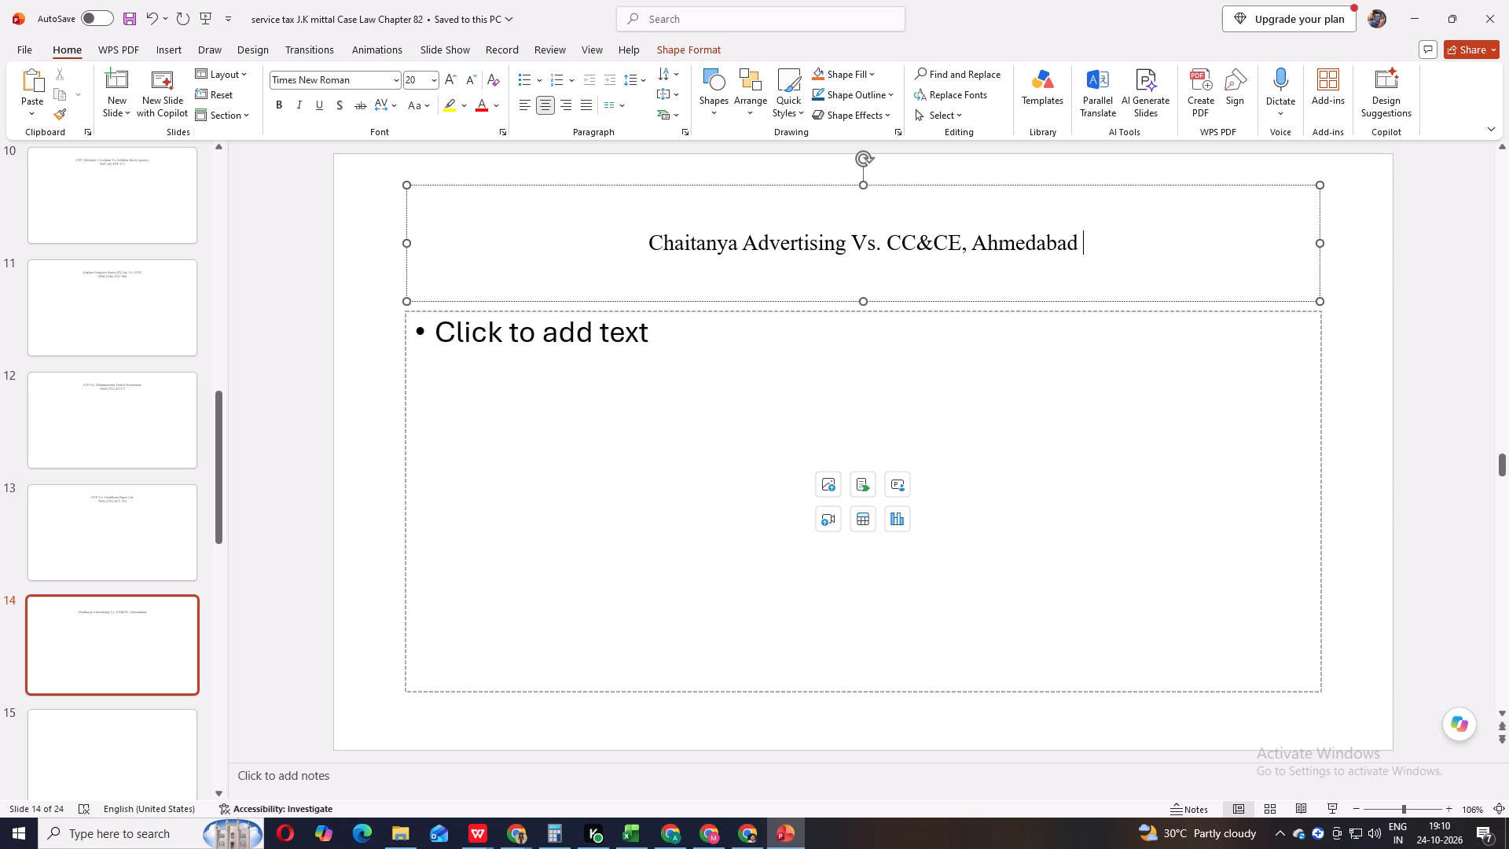
Add the citation "2007 (5) STR 204" on a second line of slide 14's title.
{"action": "key", "text": "Return"}
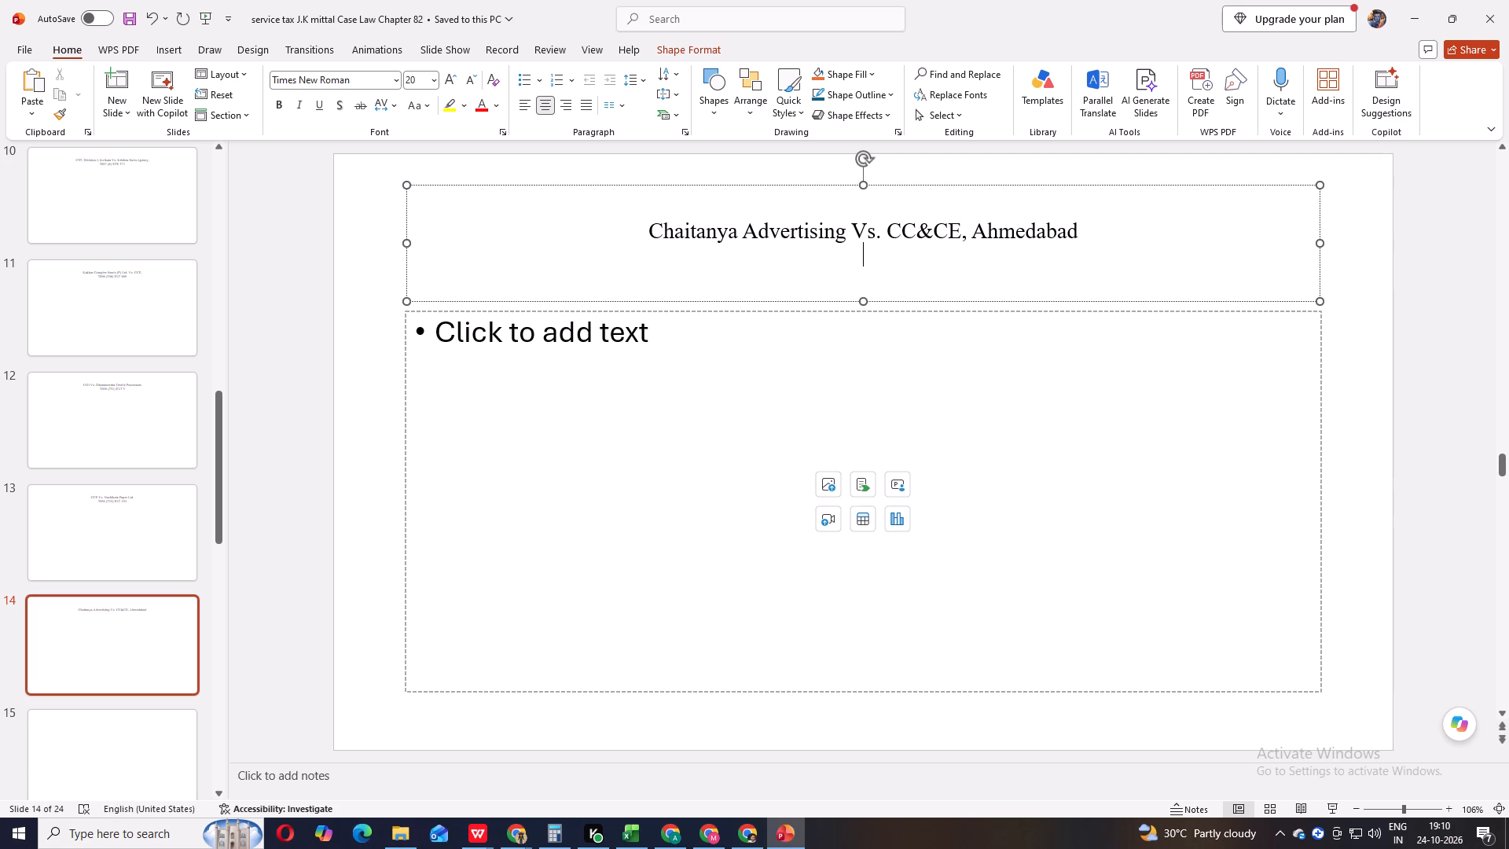
{"action": "type", "text": "2007"}
{"action": "key", "text": "space"}
{"action": "key", "text": "shift+parenright"}
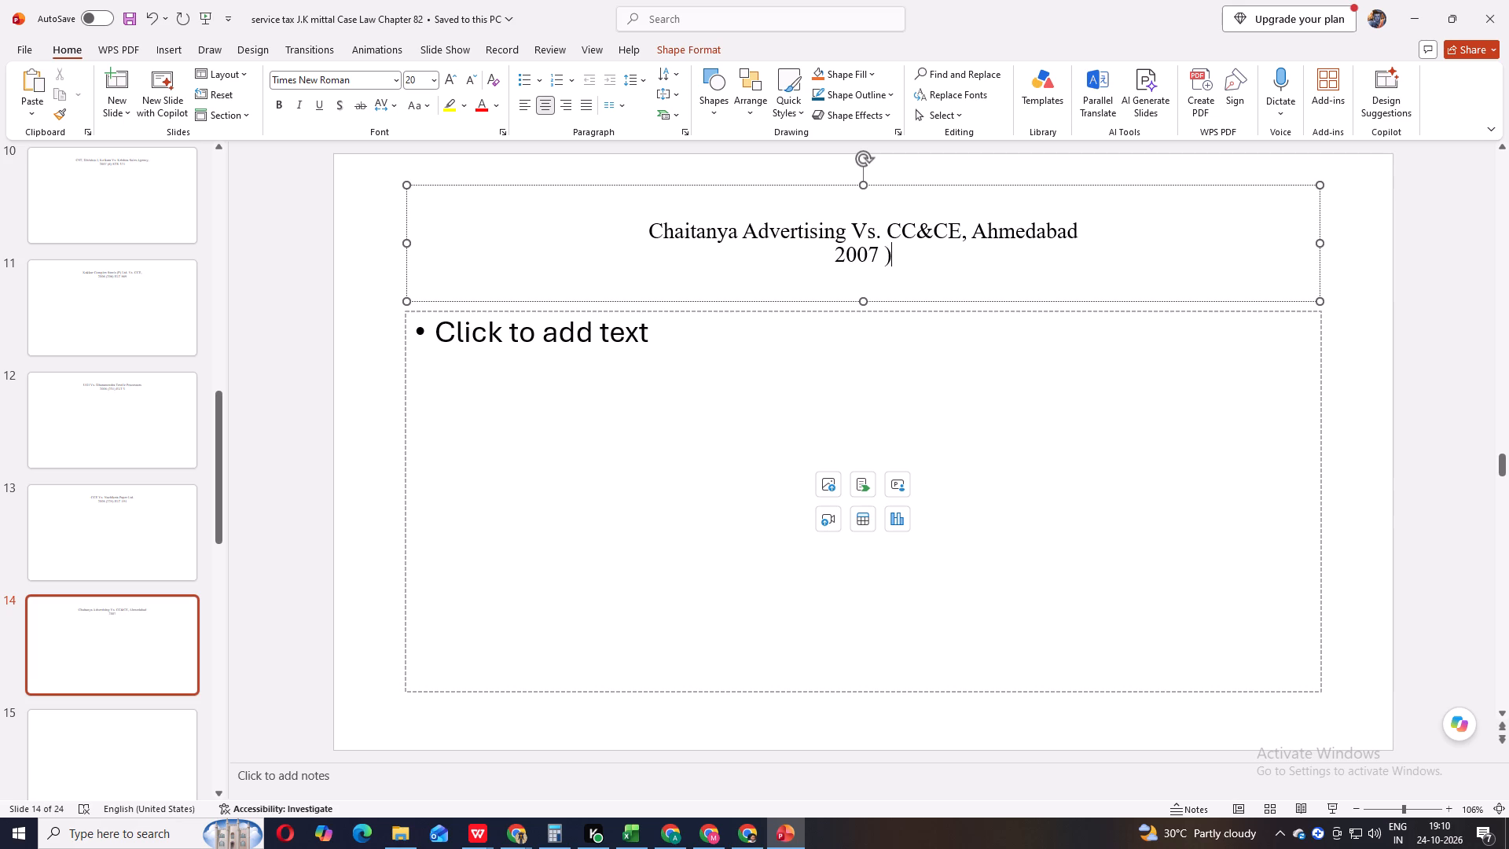
{"action": "key", "text": "BackSpace"}
{"action": "key", "text": "shift+parenleft"}
{"action": "type", "text": "5)"}
{"action": "key", "text": "space"}
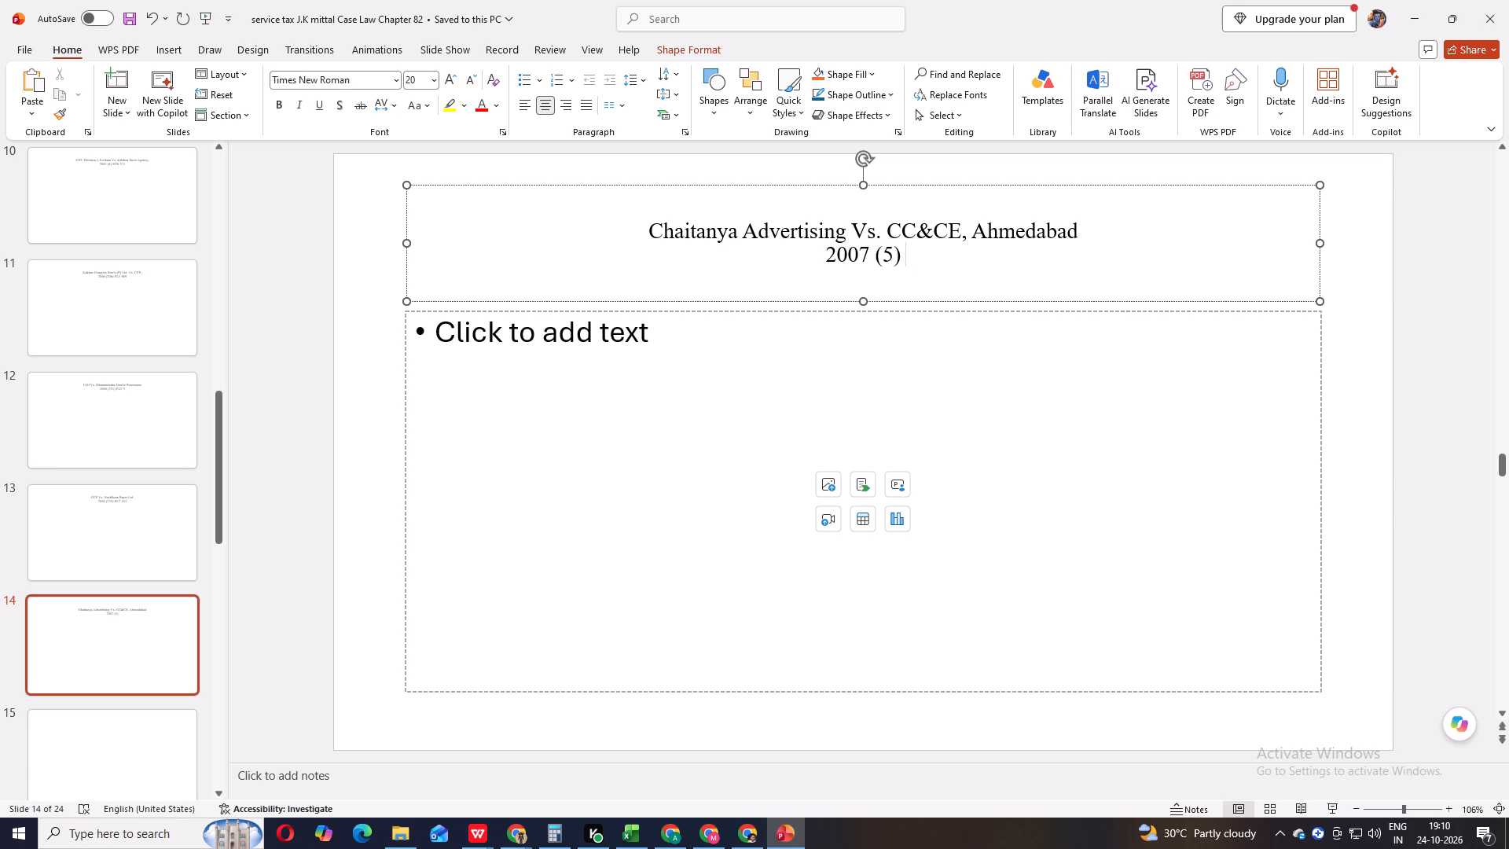
{"action": "type", "text": "STR"}
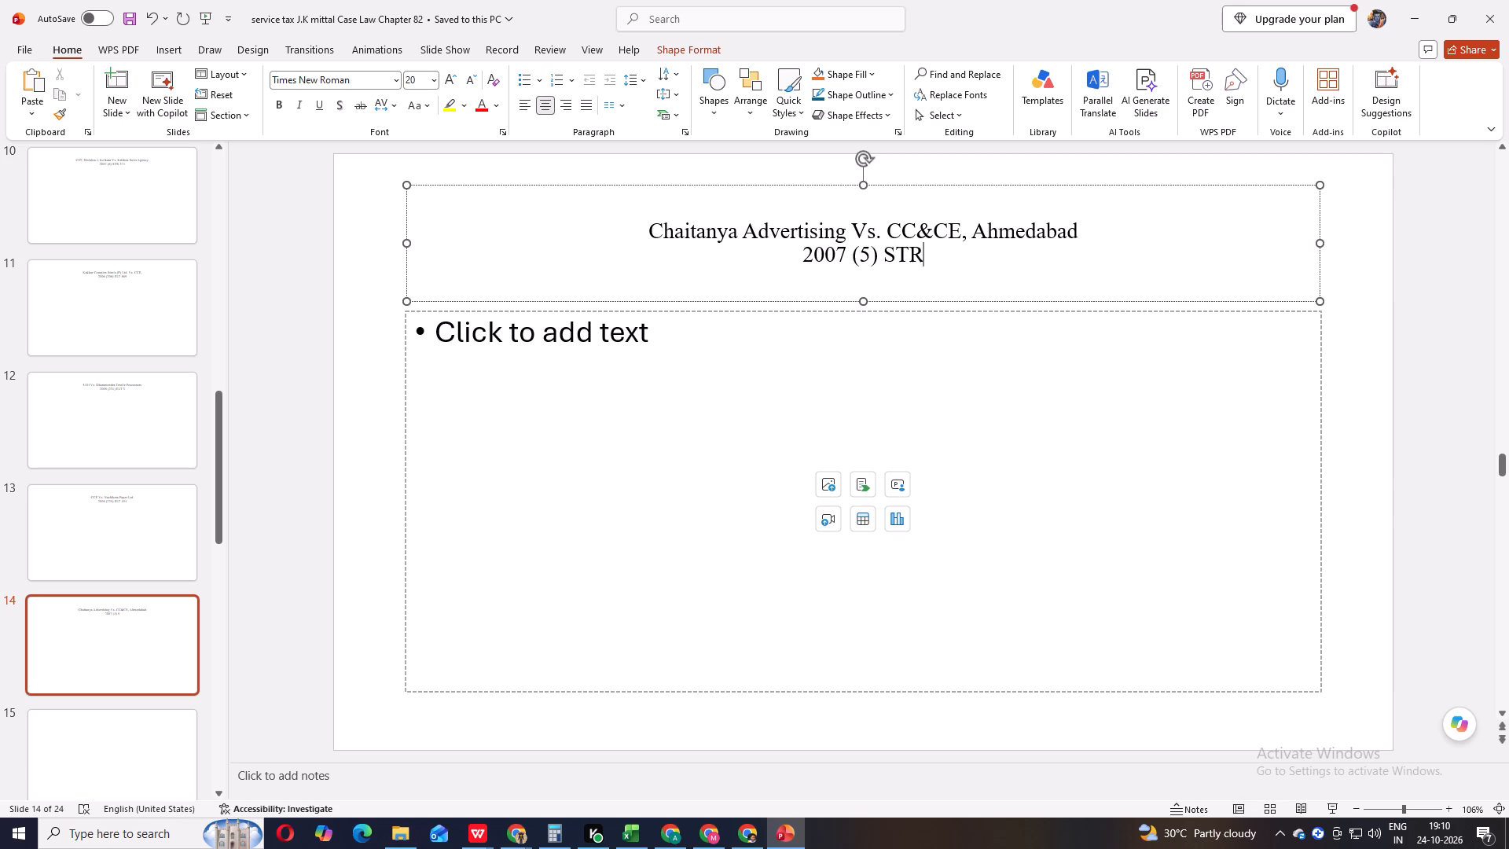
{"action": "key", "text": "space"}
{"action": "type", "text": "204"}
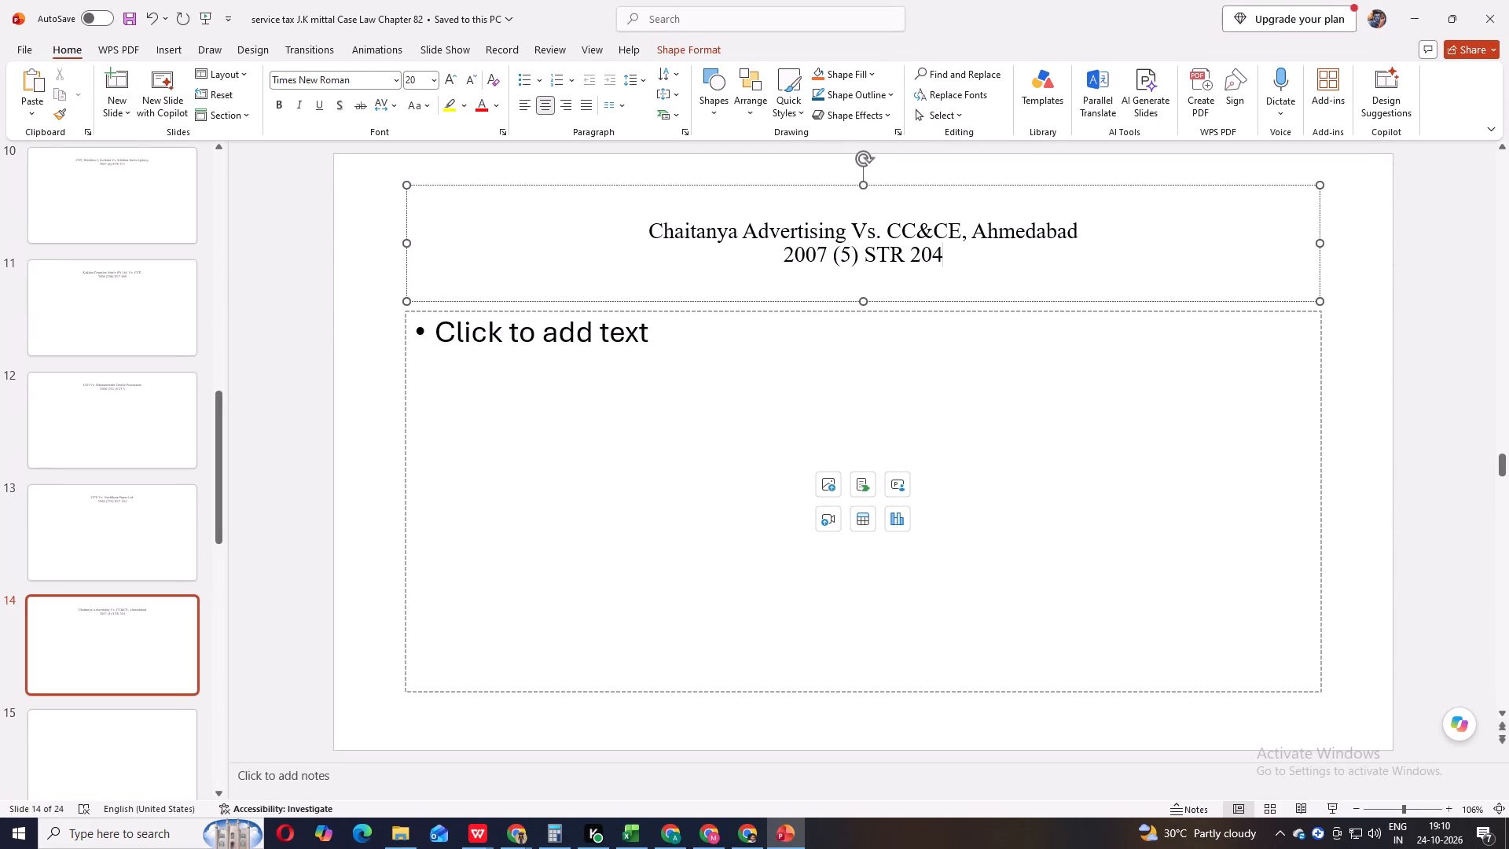
Enter the case name "CST, UP Vs. Sanjiv Fabrics" as the title of slide 15.
{"action": "scroll", "coordinate": [923, 274], "scroll_direction": "down", "scroll_amount": 2}
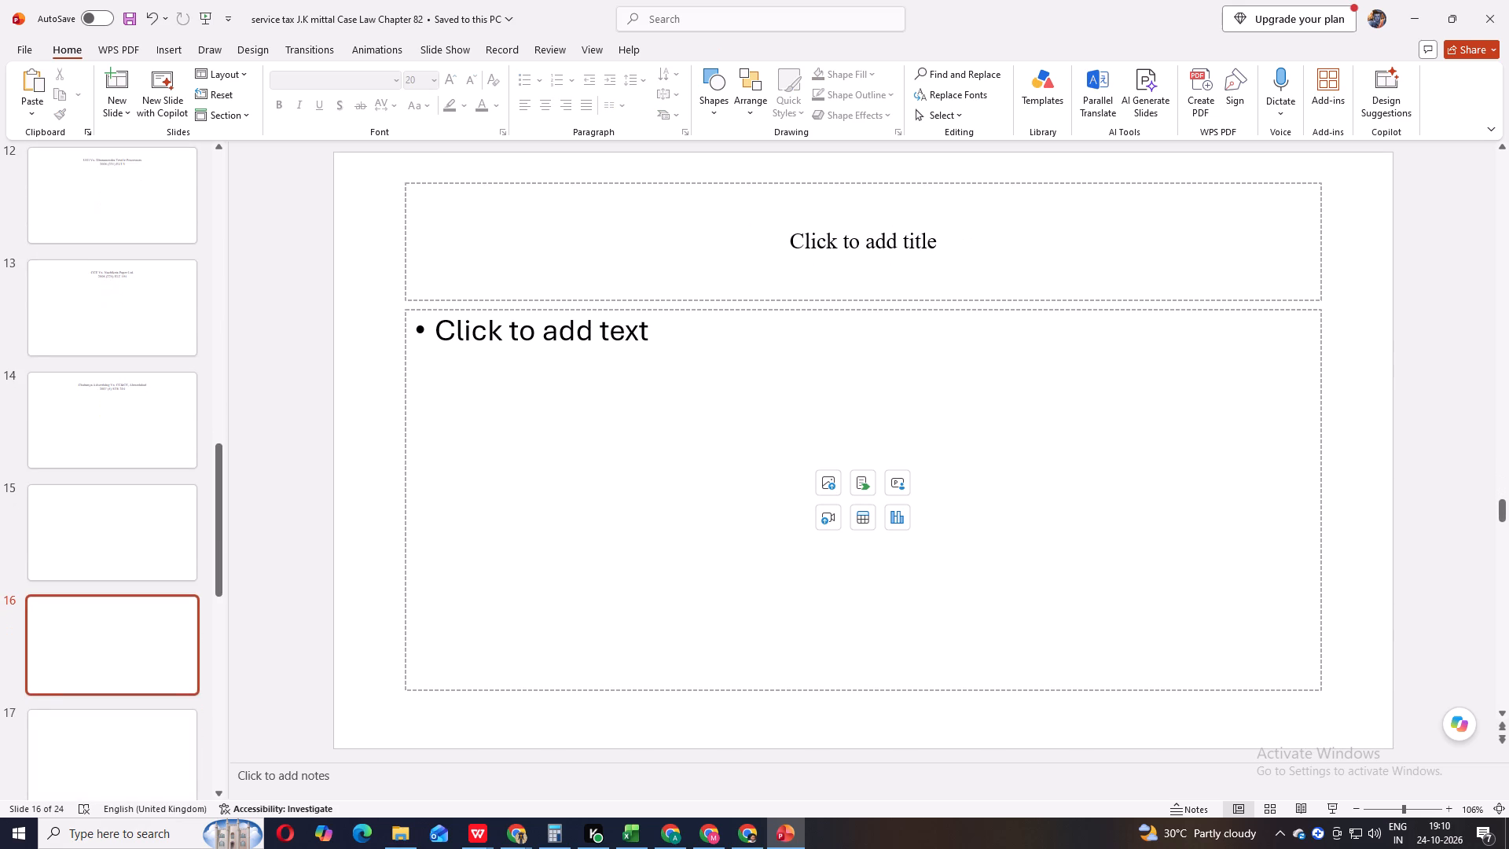
{"action": "scroll", "coordinate": [919, 265], "scroll_direction": "up", "scroll_amount": 1}
{"action": "left_click", "coordinate": [919, 265]}
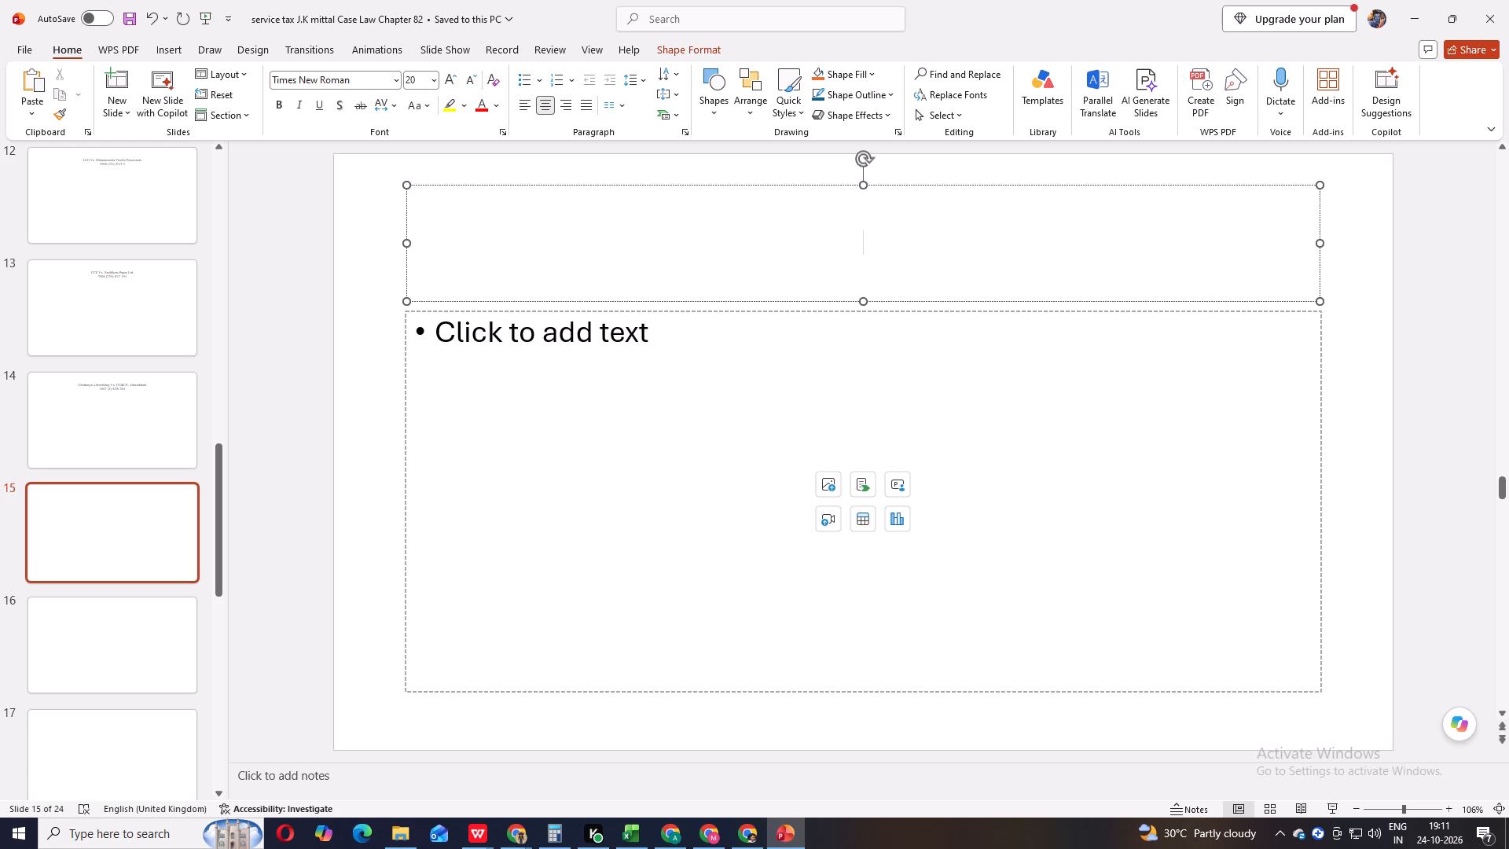
{"action": "type", "text": "CST"}
{"action": "type", "text": ".,"}
{"action": "key", "text": "BackSpace"}
{"action": "key", "text": "BackSpace"}
{"action": "key", "text": "m"}
{"action": "key", "text": "BackSpace"}
{"action": "type", "text": ","}
{"action": "key", "text": "space"}
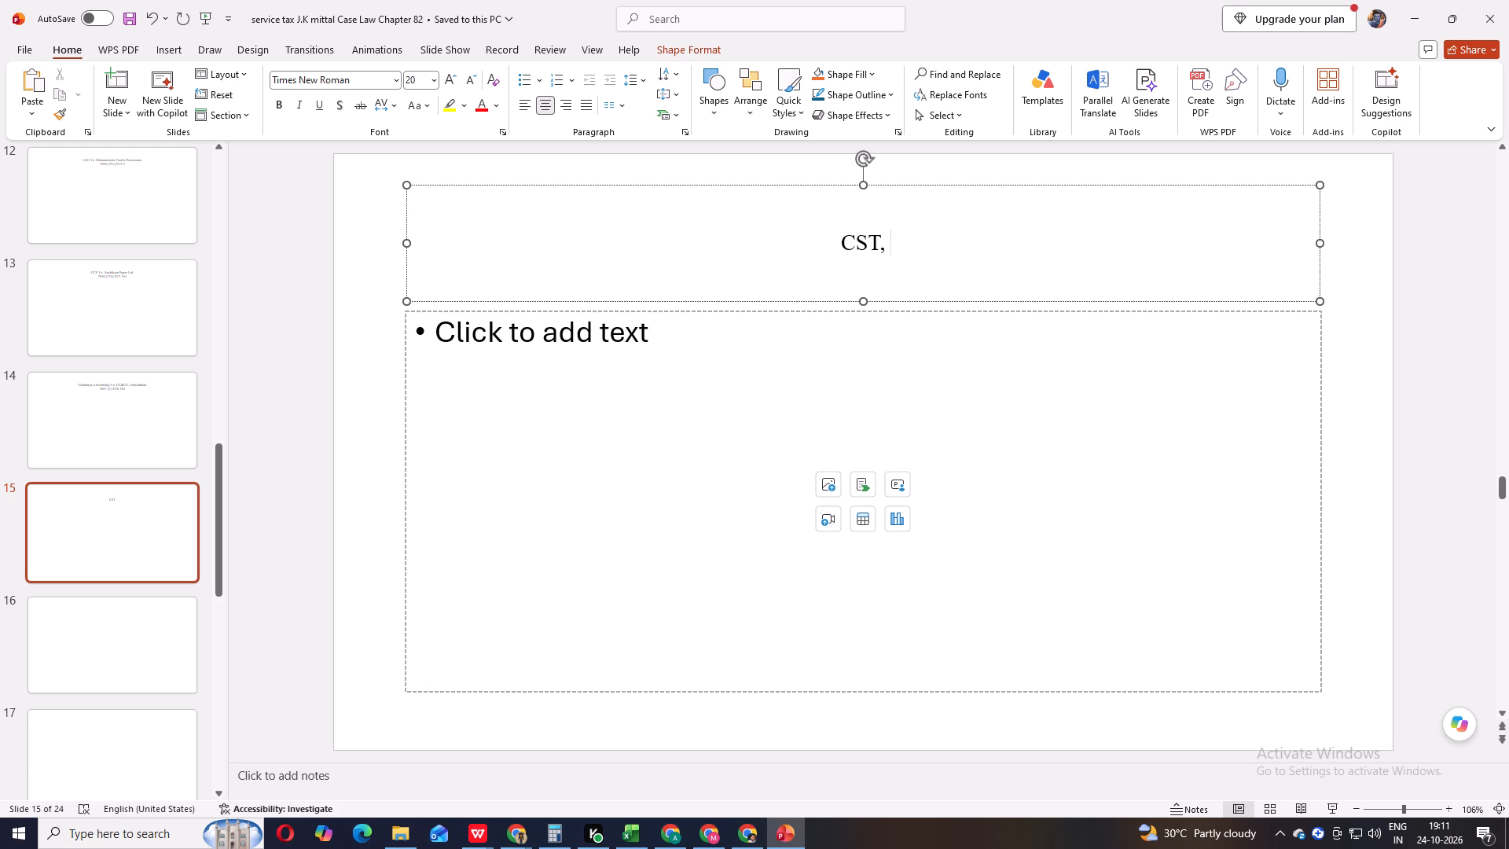
{"action": "type", "text": "UP"}
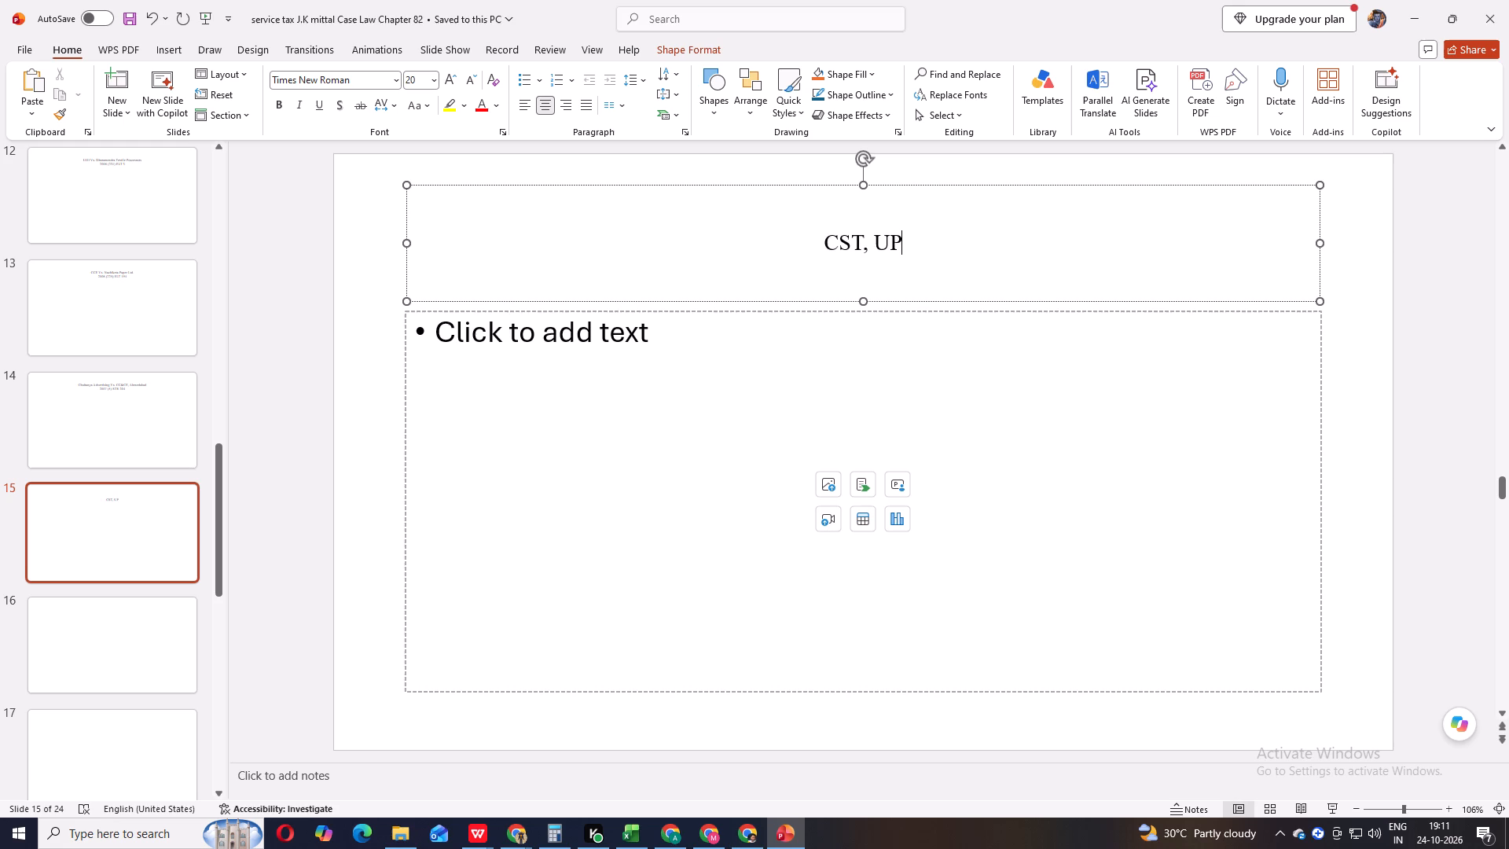
{"action": "key", "text": "space"}
{"action": "type", "text": "Vs"}
{"action": "type", "text": "."}
{"action": "key", "text": "space"}
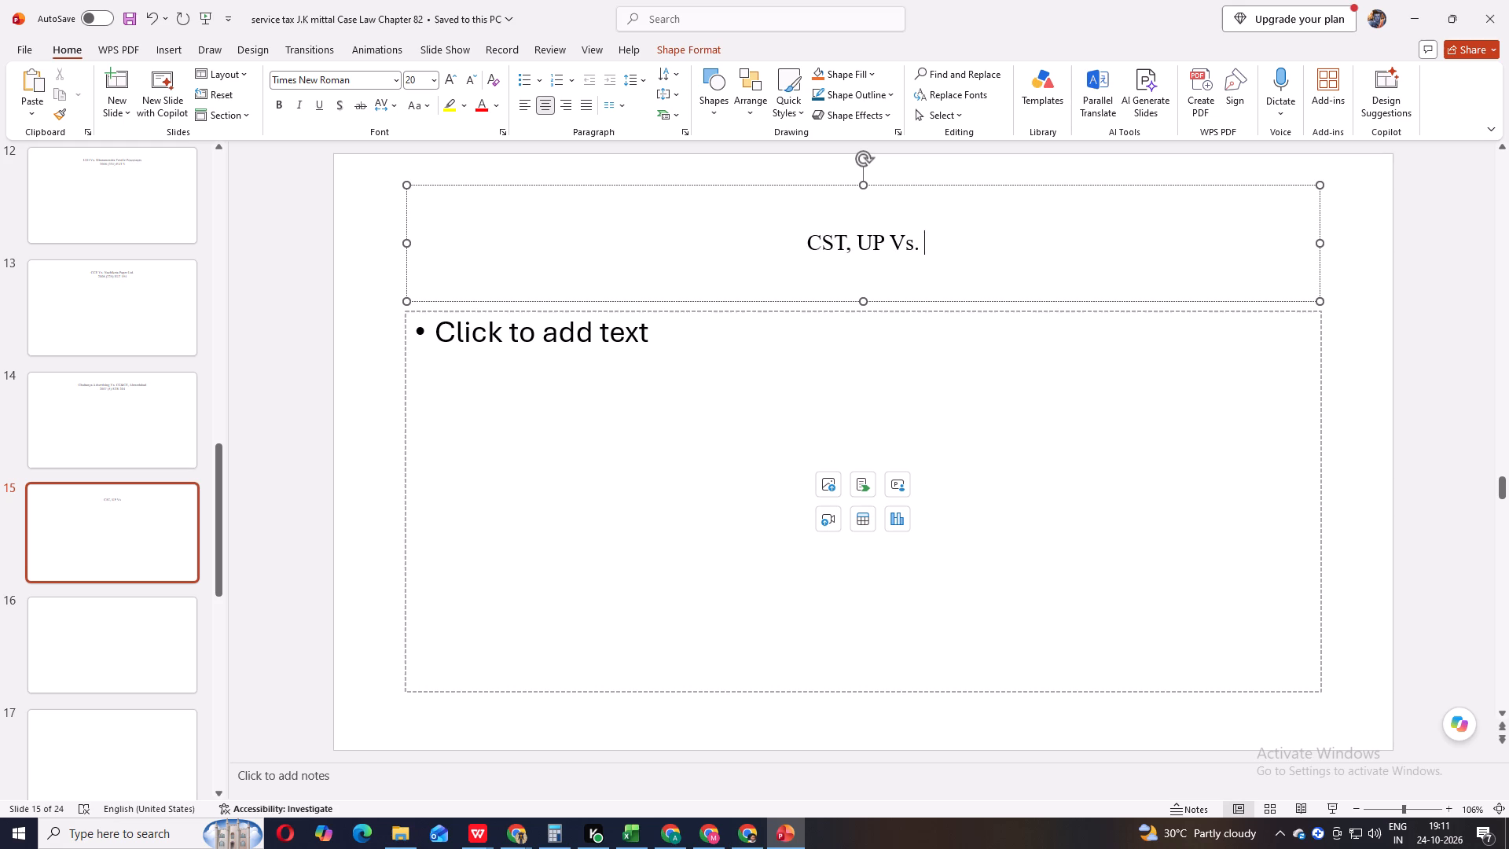
{"action": "type", "text": "Sanju"}
{"action": "key", "text": "BackSpace"}
{"action": "type", "text": "in"}
{"action": "key", "text": "BackSpace"}
{"action": "type", "text": "v"}
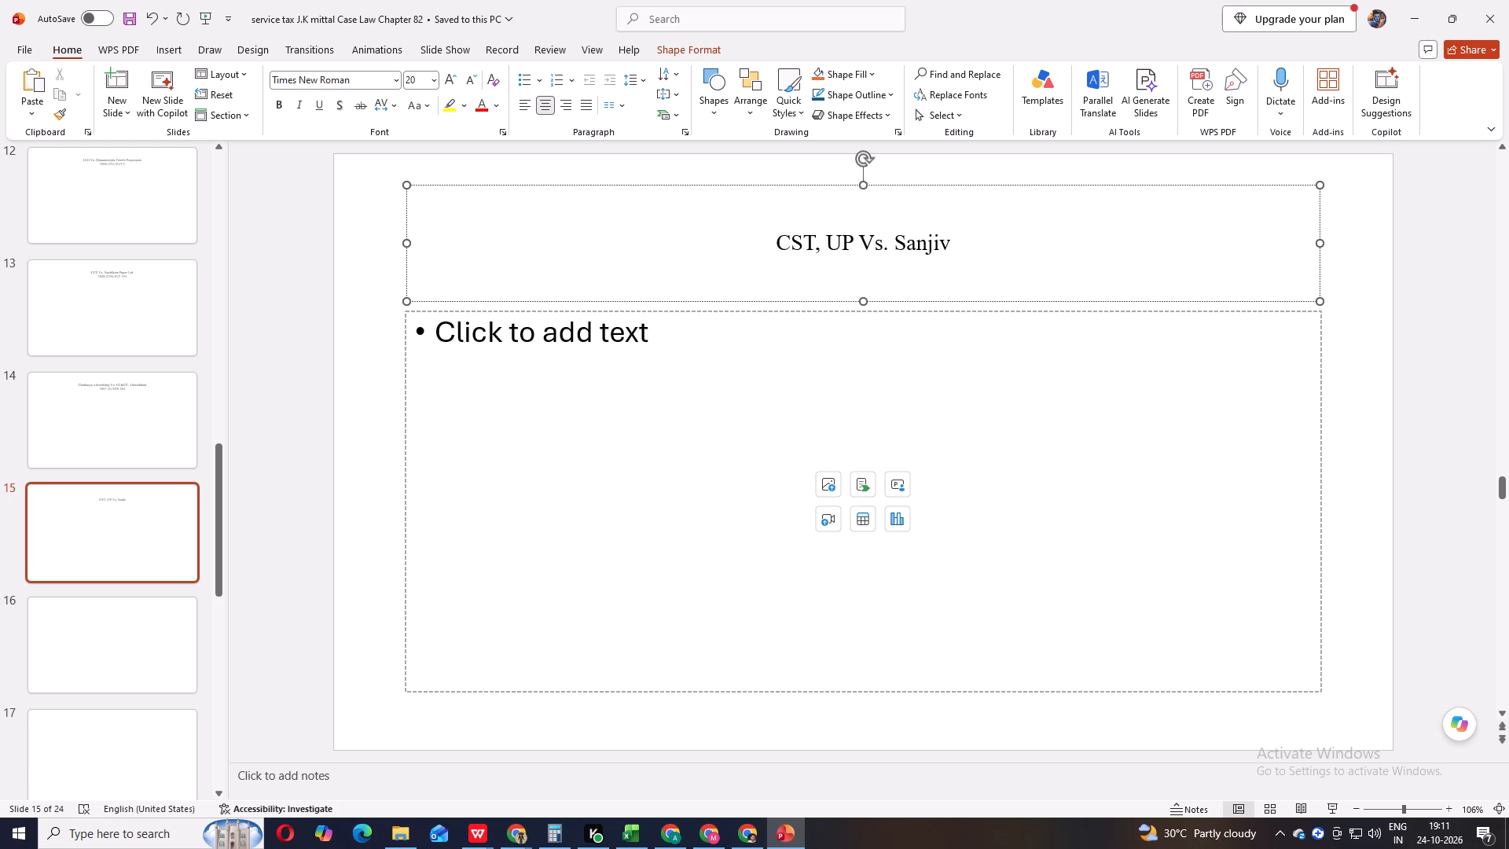
{"action": "key", "text": "space"}
{"action": "type", "text": "Fabro"}
{"action": "key", "text": "BackSpace"}
{"action": "type", "text": "ic"}
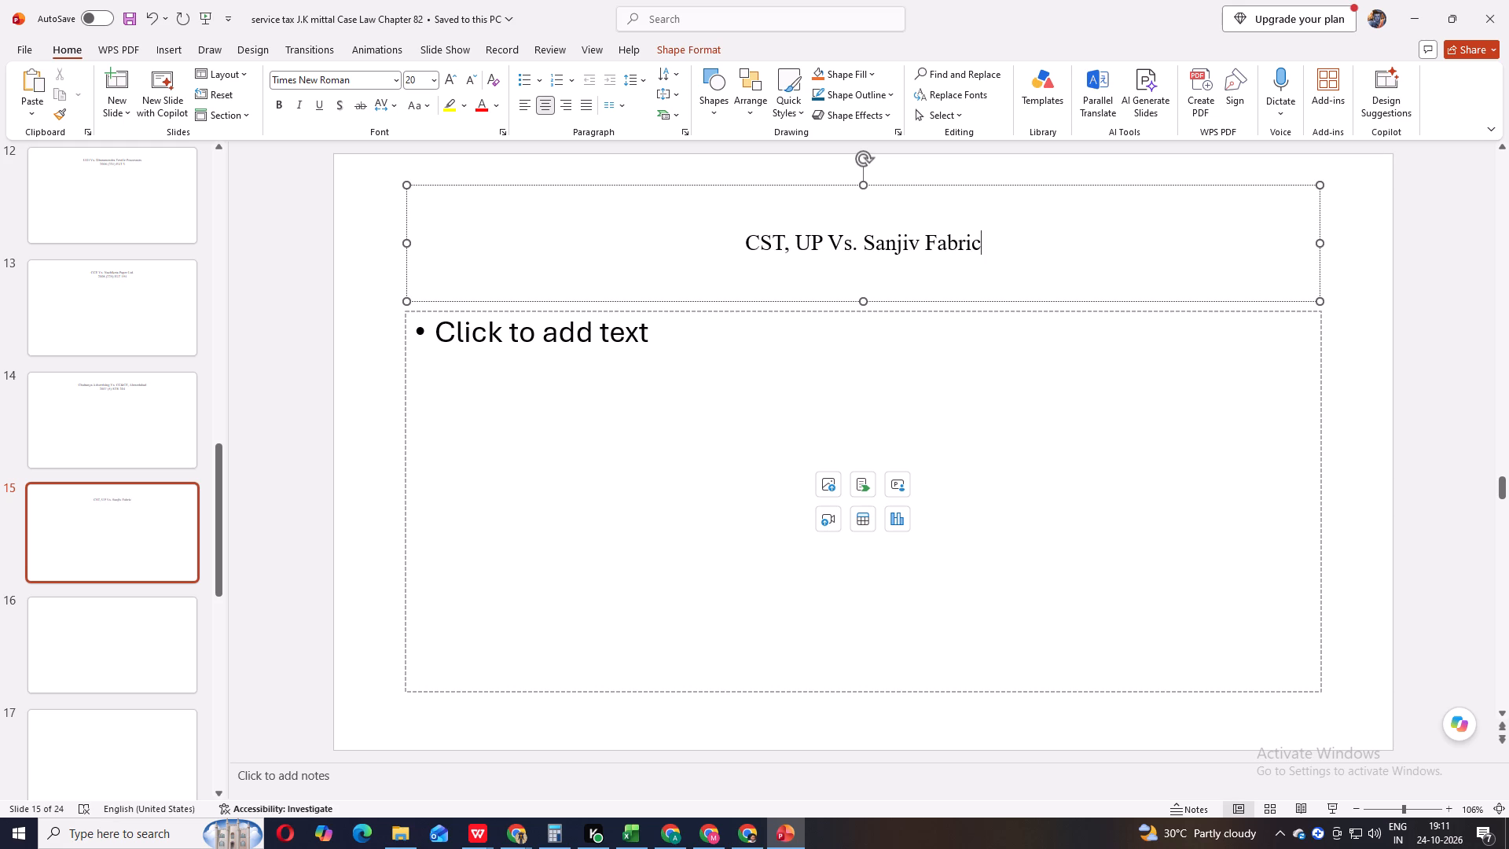
{"action": "key", "text": "Return"}
{"action": "key", "text": "BackSpace"}
{"action": "key", "text": "s"}
Add the citation "2010 (258) ELT 465" on a second line of slide 15's title and save the presentation.
{"action": "key", "text": "Return"}
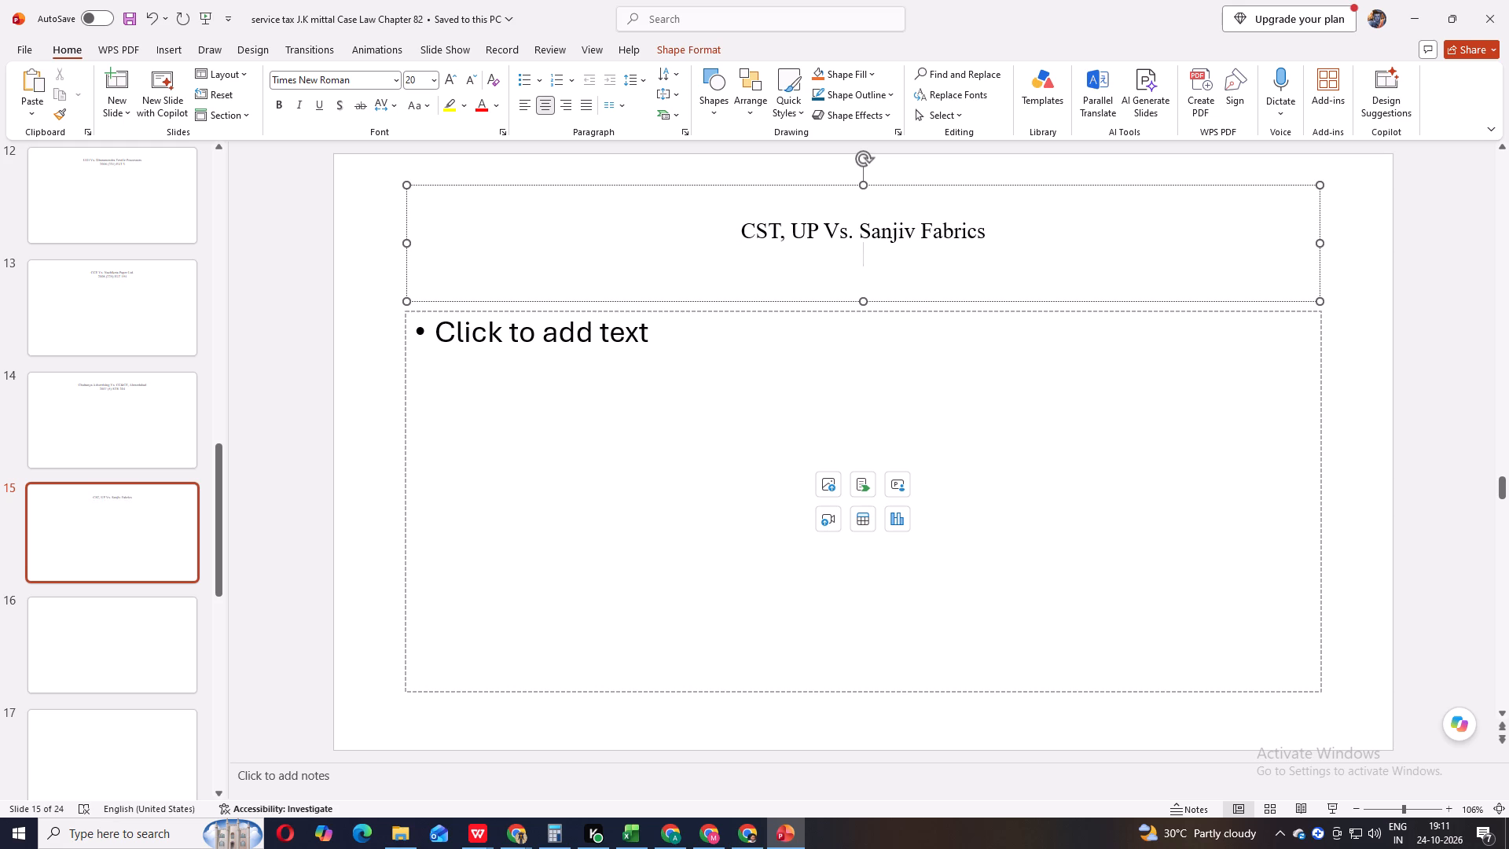
{"action": "type", "text": "2010"}
{"action": "key", "text": "space"}
{"action": "key", "text": "shift+parenleft"}
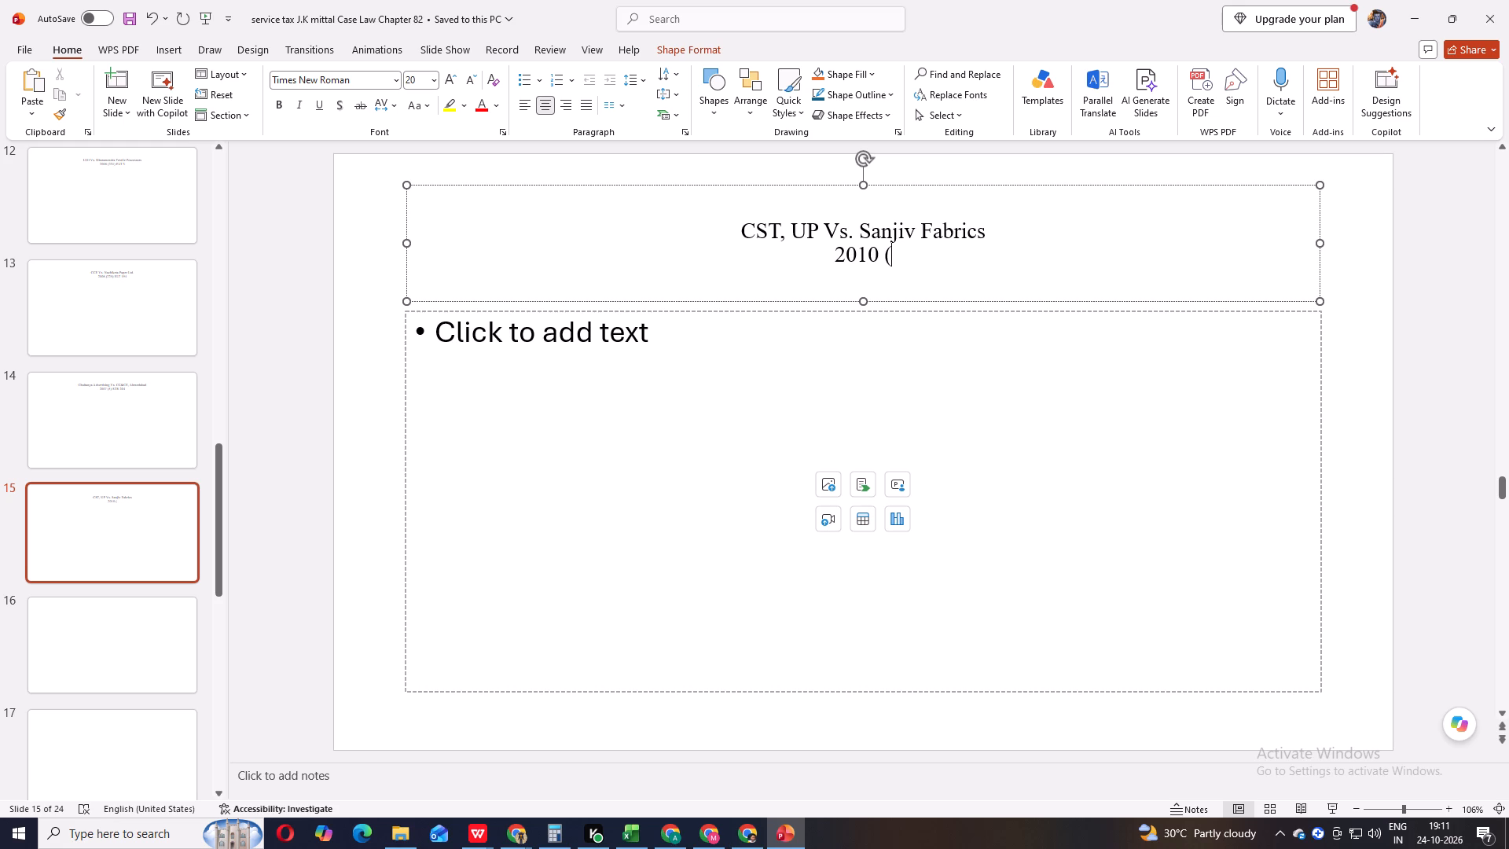
{"action": "type", "text": "258)"}
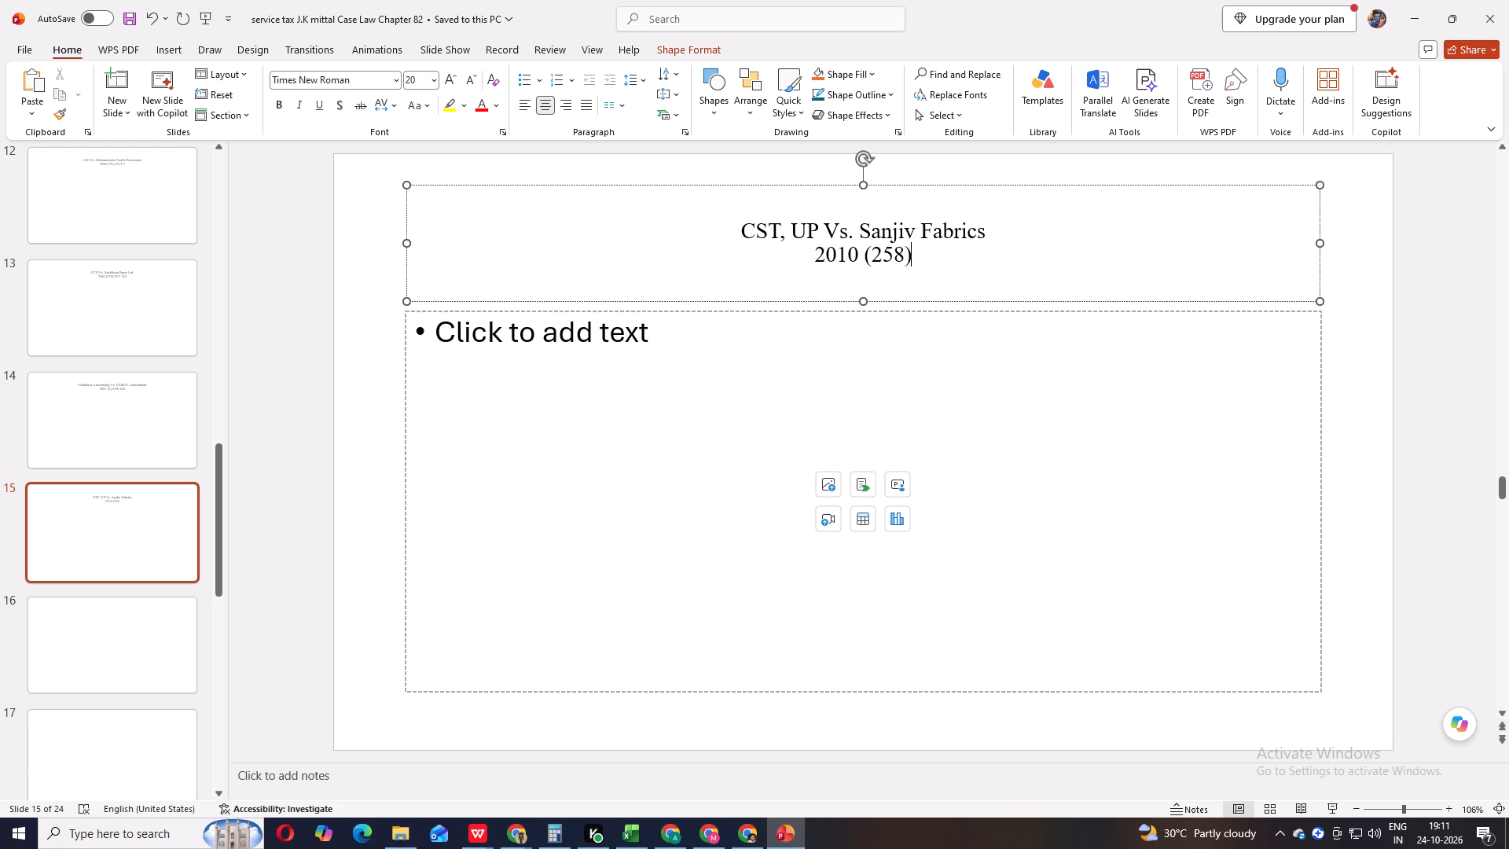
{"action": "key", "text": "space"}
{"action": "type", "text": "ELT"}
{"action": "key", "text": "space"}
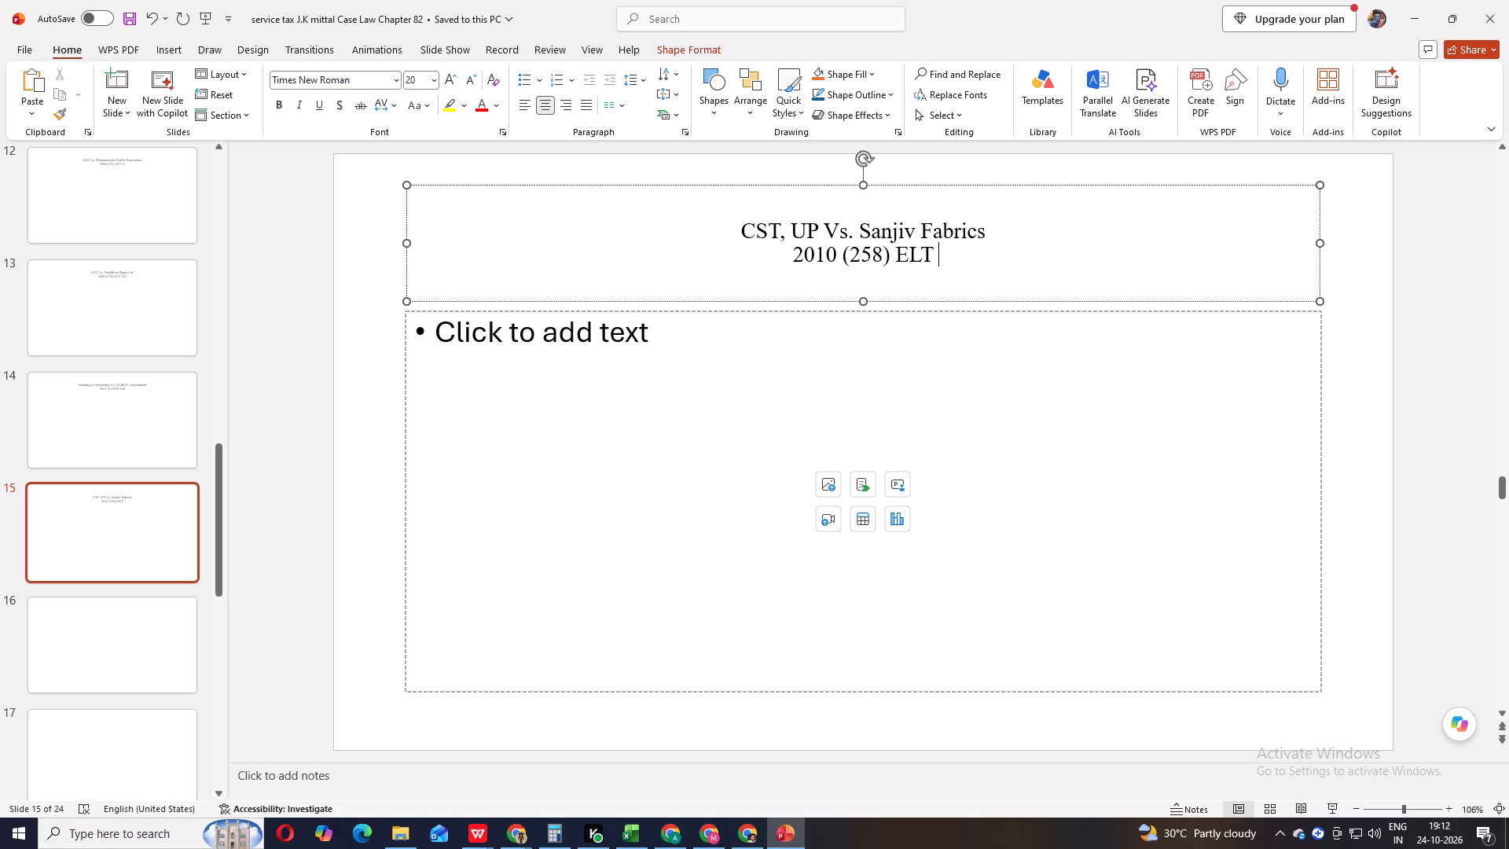
{"action": "type", "text": "465"}
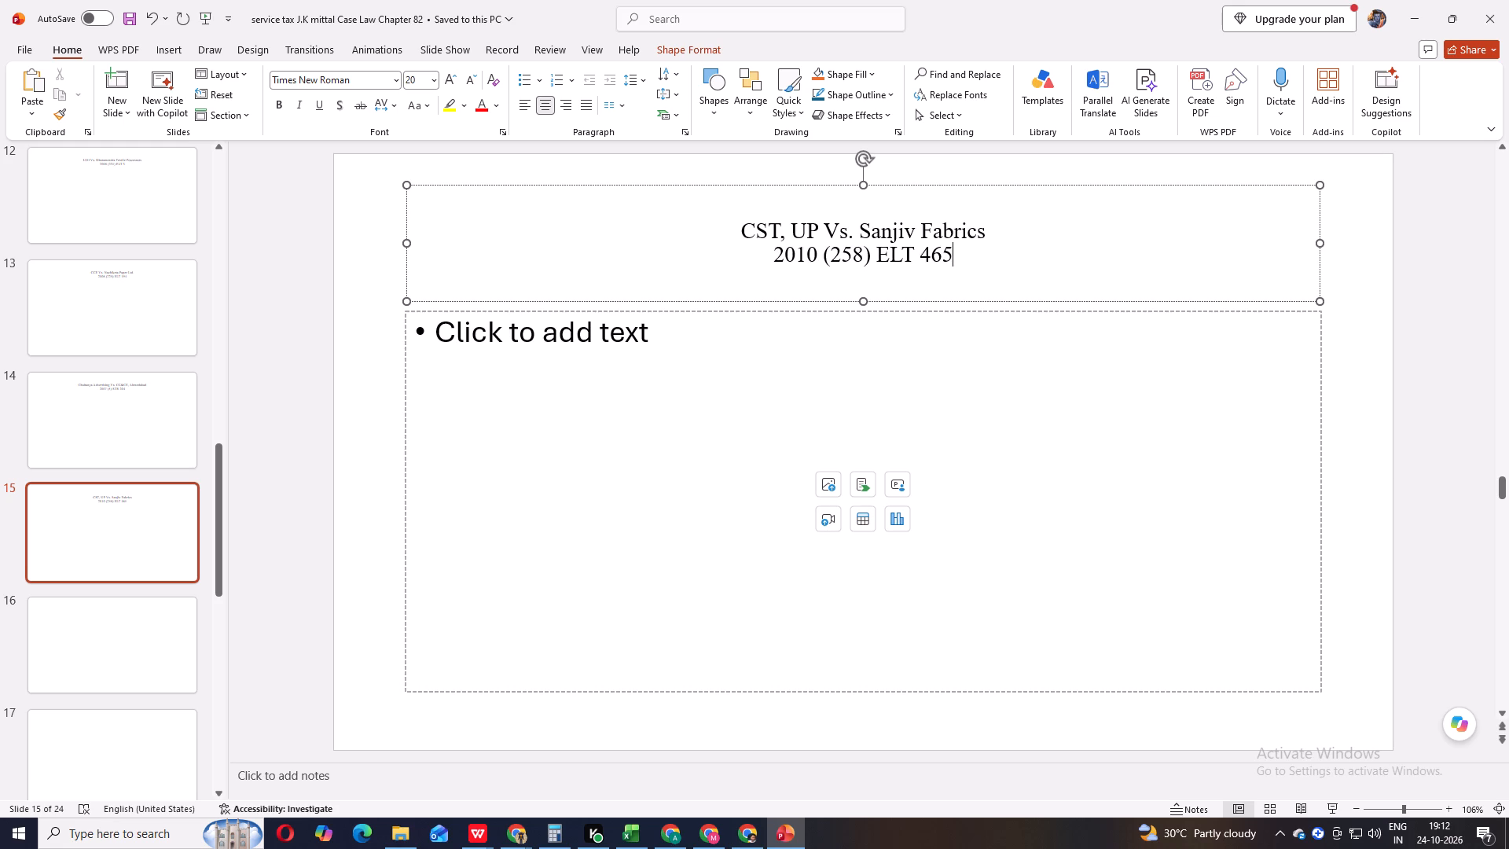
{"action": "key", "text": "ctrl+s"}
Place the cursor in the empty title placeholder of slide 16.
{"action": "scroll", "coordinate": [919, 274], "scroll_direction": "down", "scroll_amount": 1}
{"action": "left_click", "coordinate": [917, 275]}
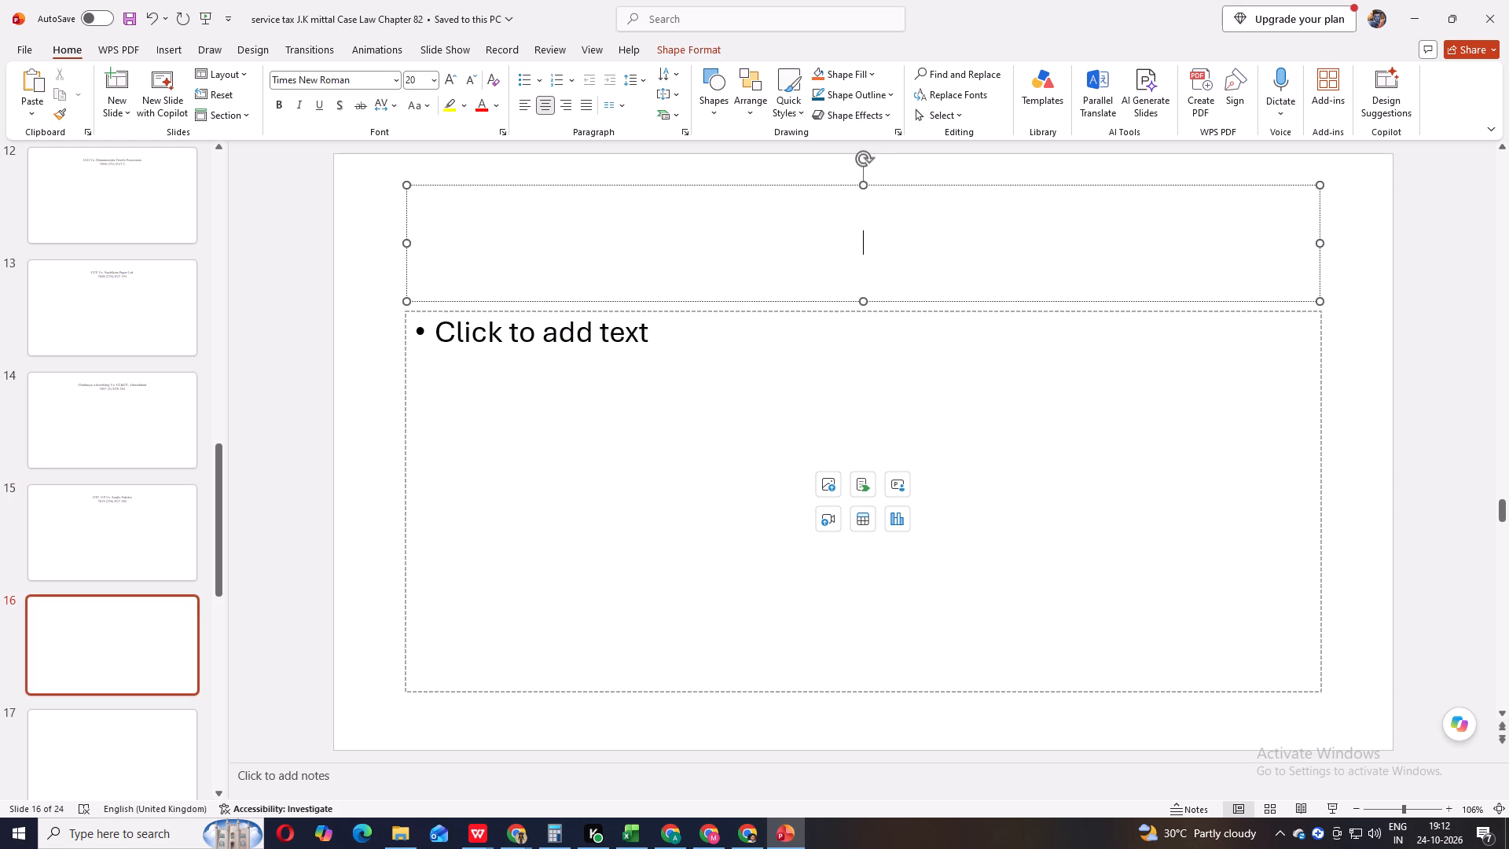
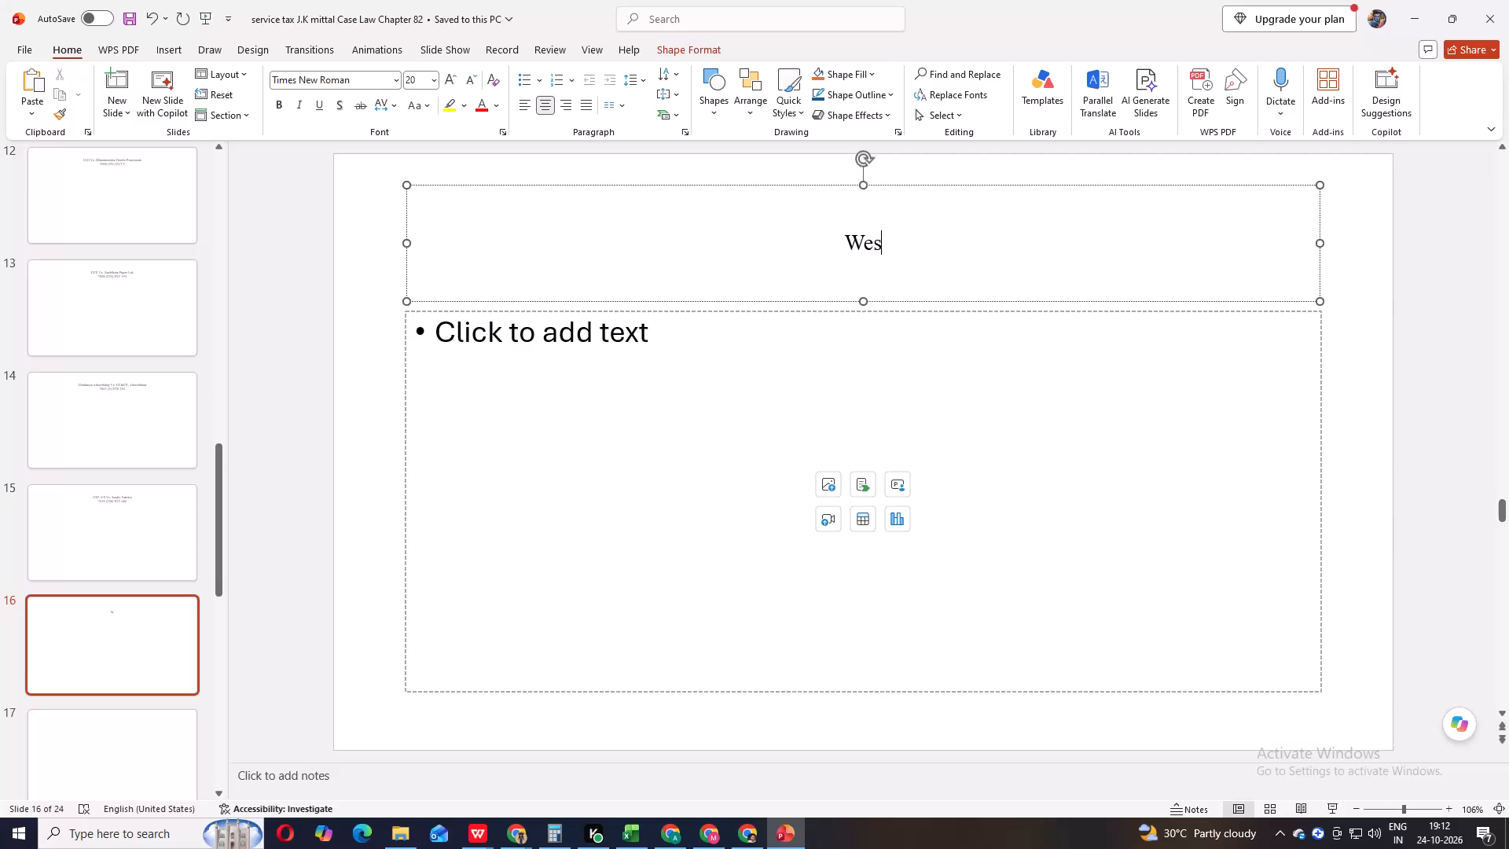
Complete the case name "West Minister International (P) Limited Vs. CCE, New Delhi" as the title of slide 16.
{"action": "type", "text": "Mi"}
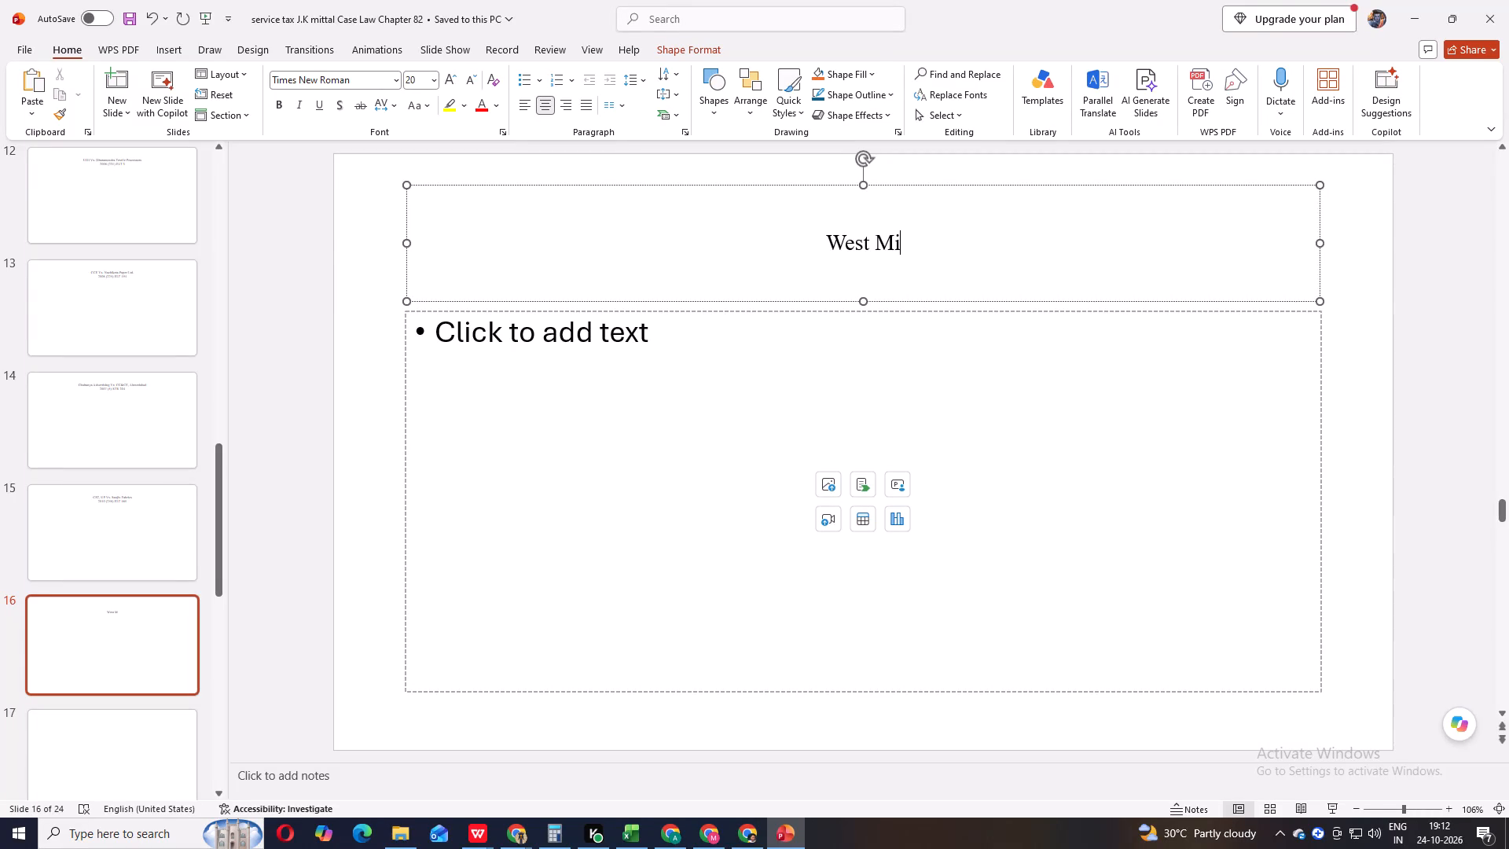
{"action": "type", "text": "nister"}
{"action": "key", "text": "space"}
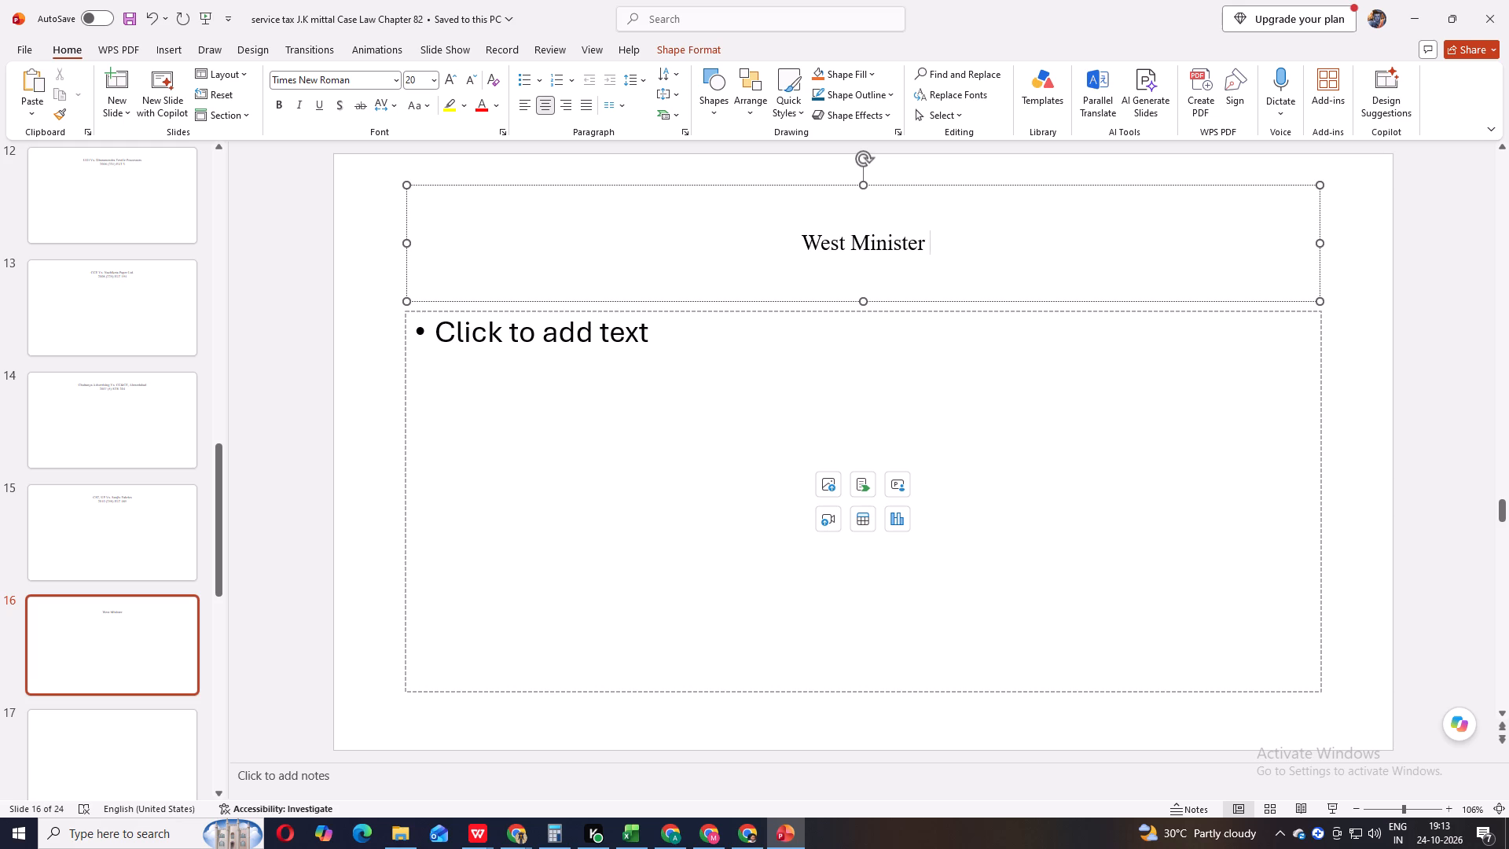
{"action": "type", "text": "Inter"}
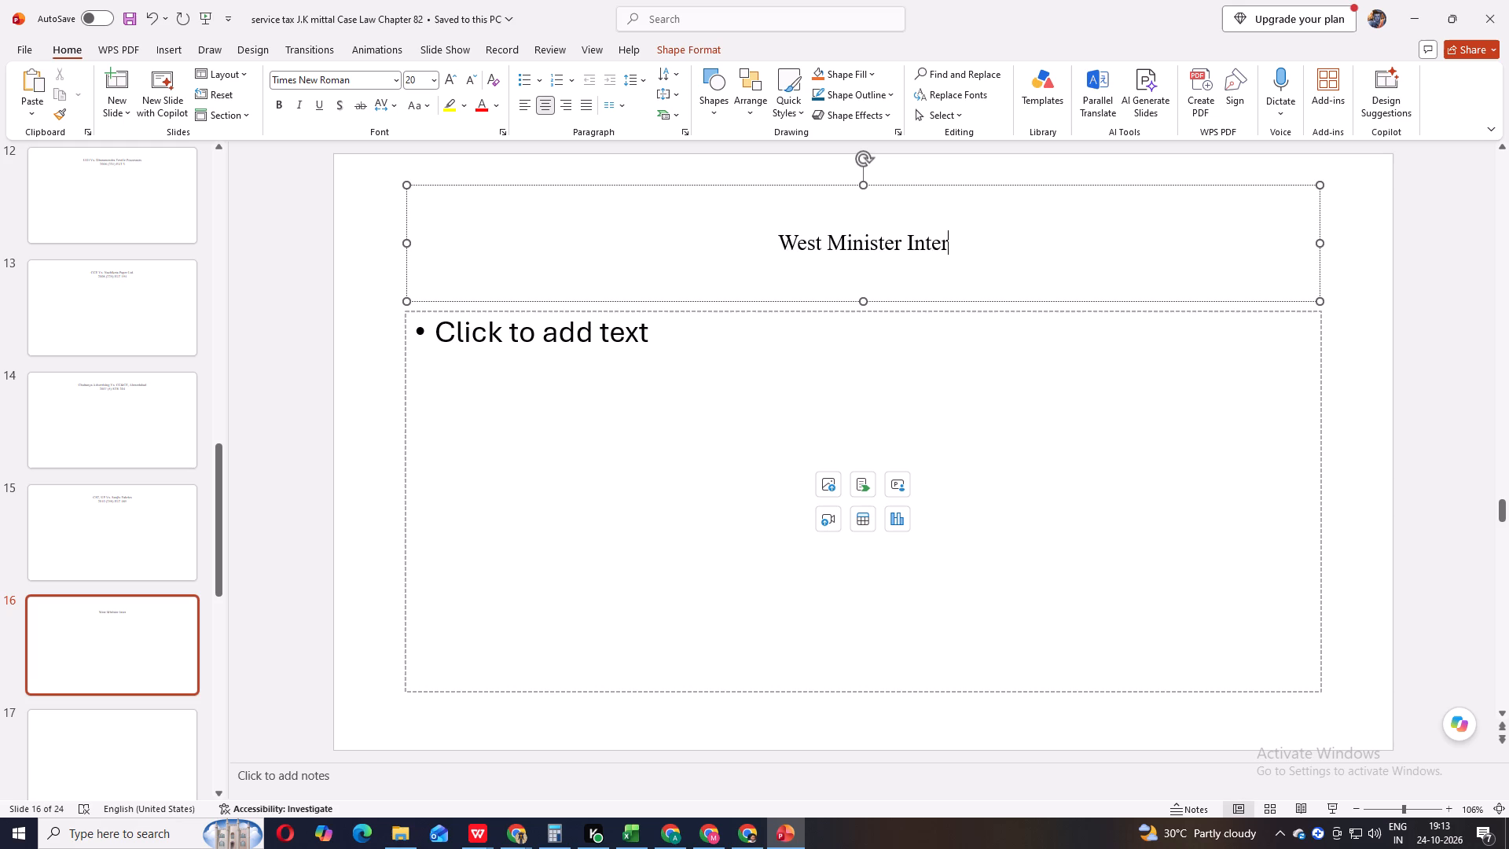
{"action": "type", "text": "national"}
{"action": "key", "text": "space"}
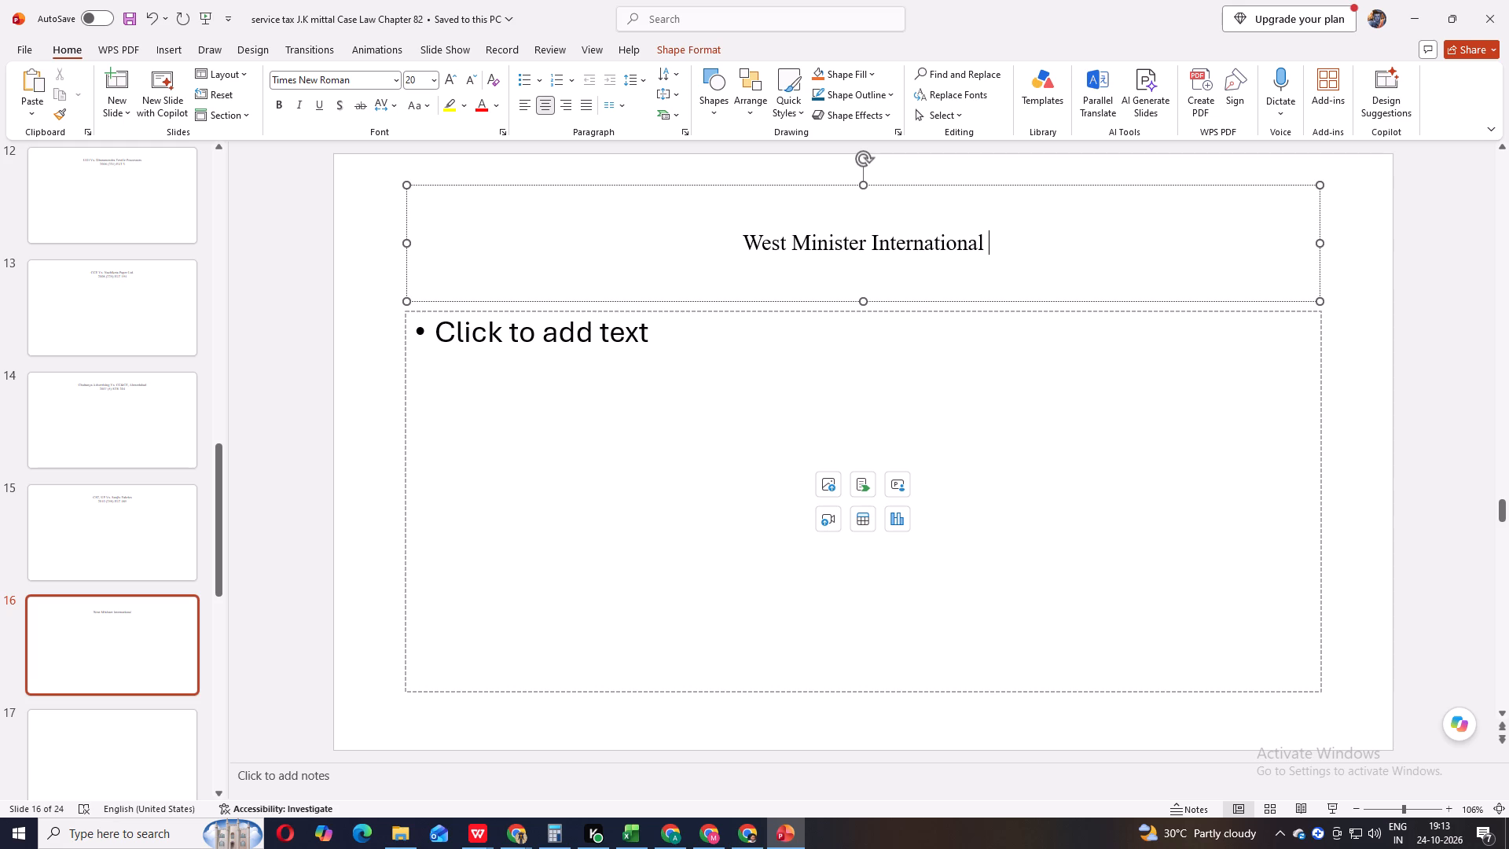
{"action": "key", "text": "shift+parenleft"}
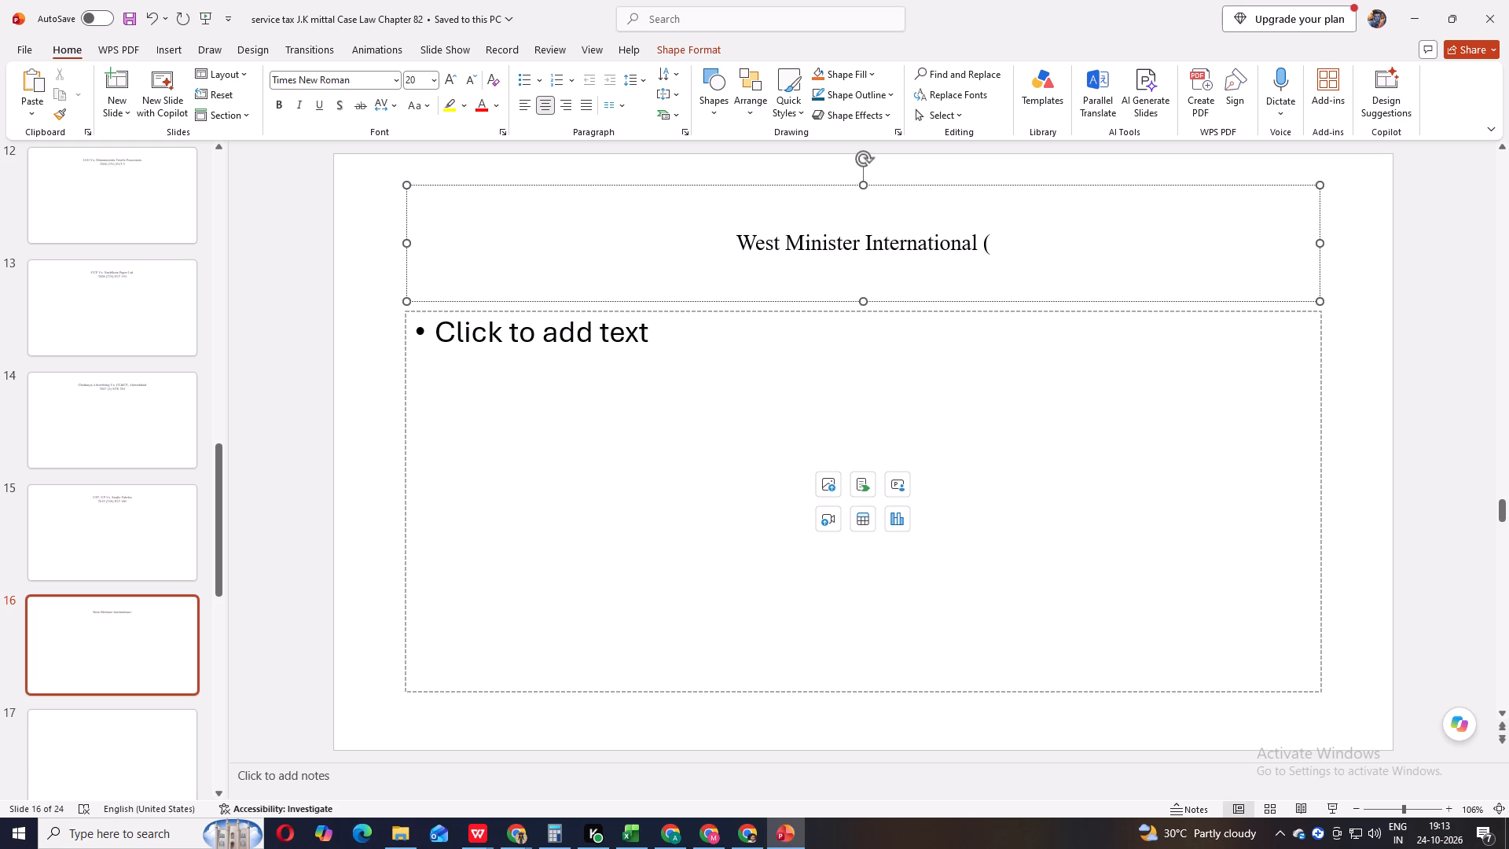
{"action": "type", "text": "p)"}
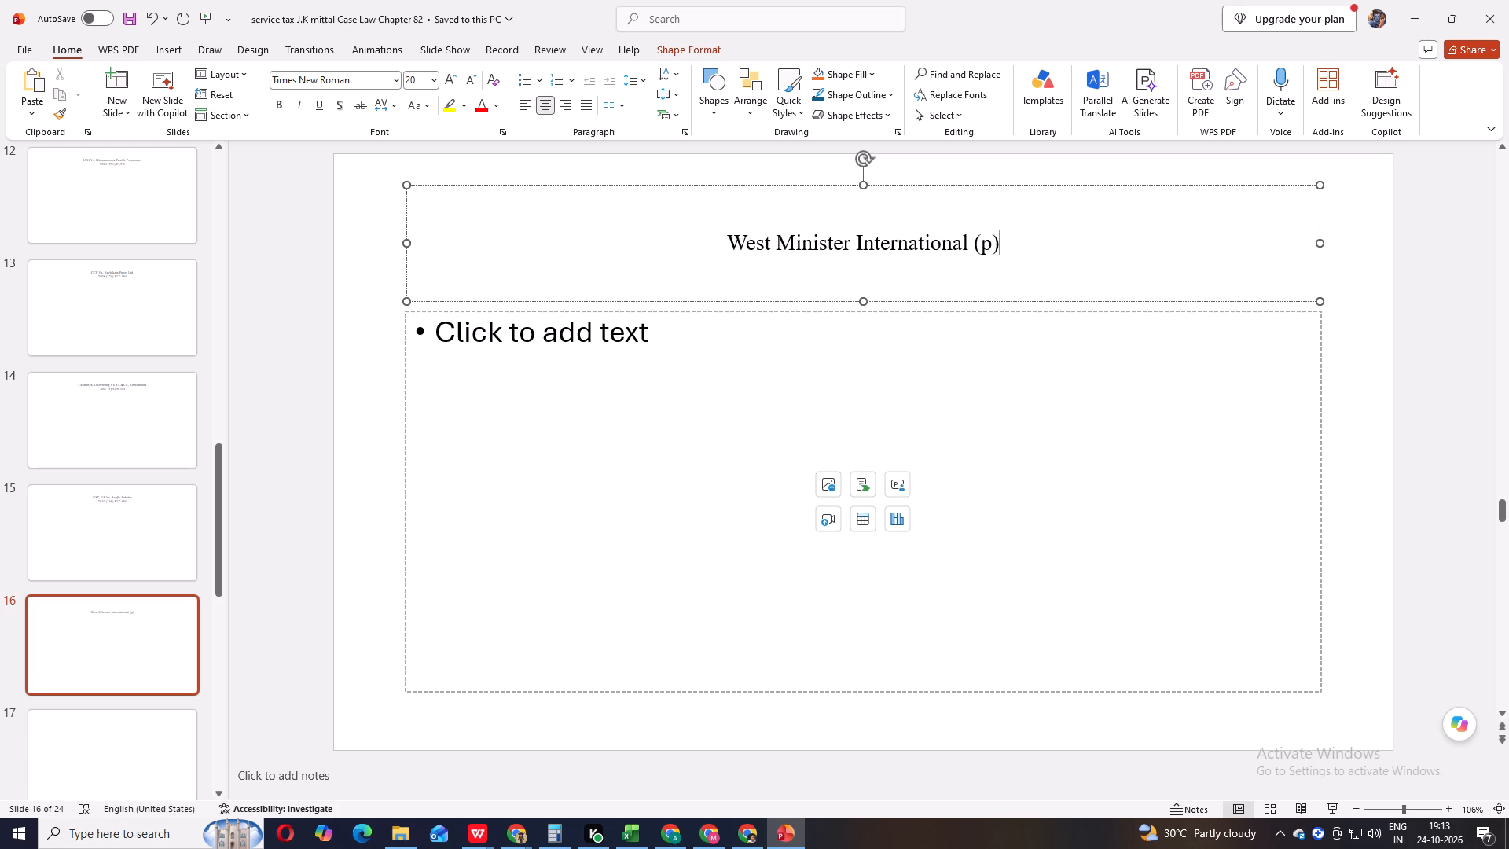
{"action": "key", "text": "BackSpace"}
{"action": "key", "text": "BackSpace"}
{"action": "type", "text": "P)"}
{"action": "key", "text": "space"}
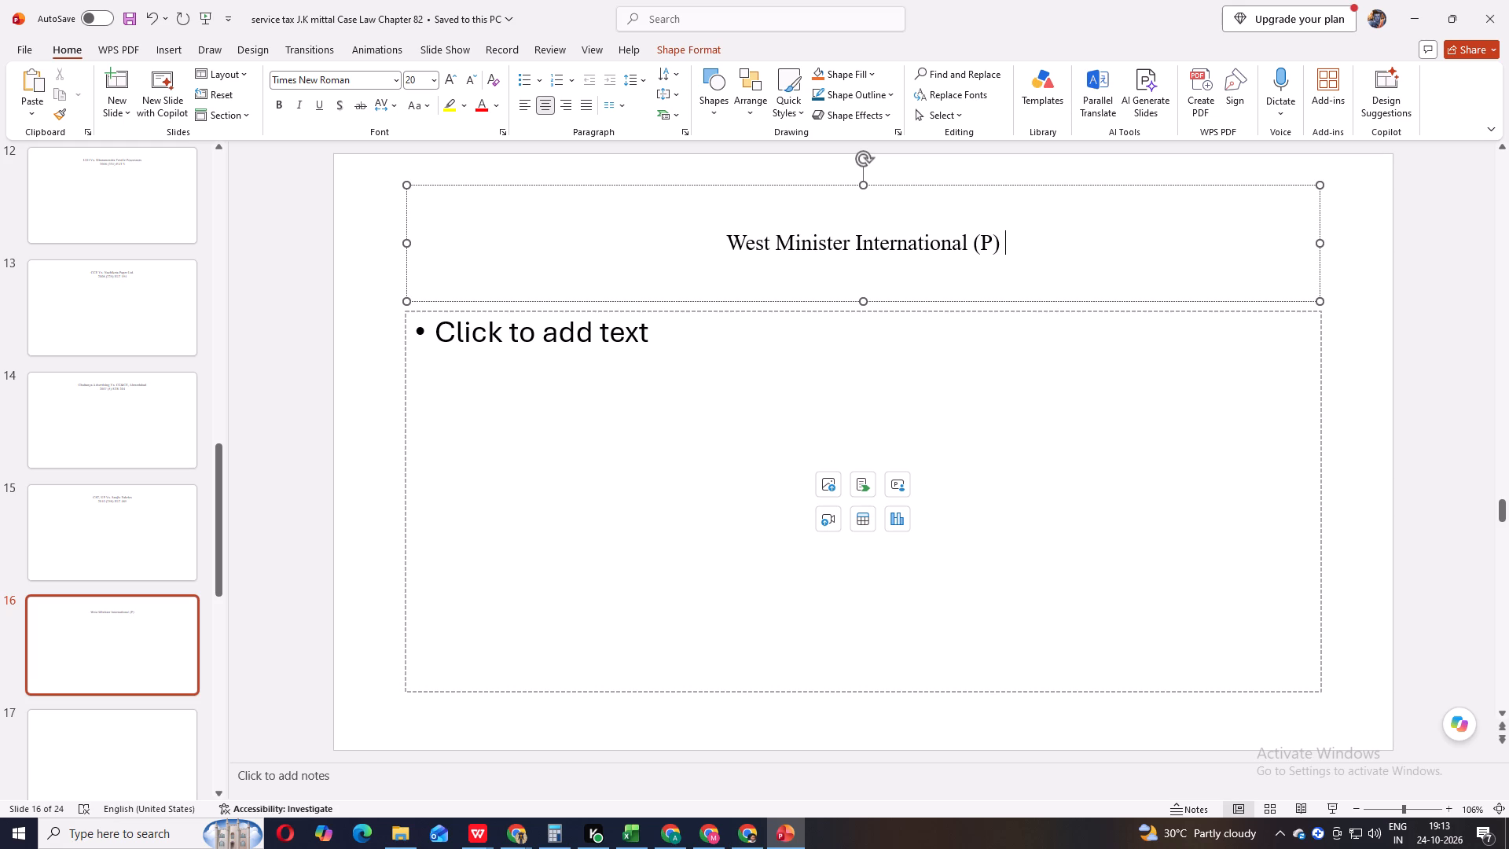
{"action": "type", "text": "Limited"}
{"action": "key", "text": "space"}
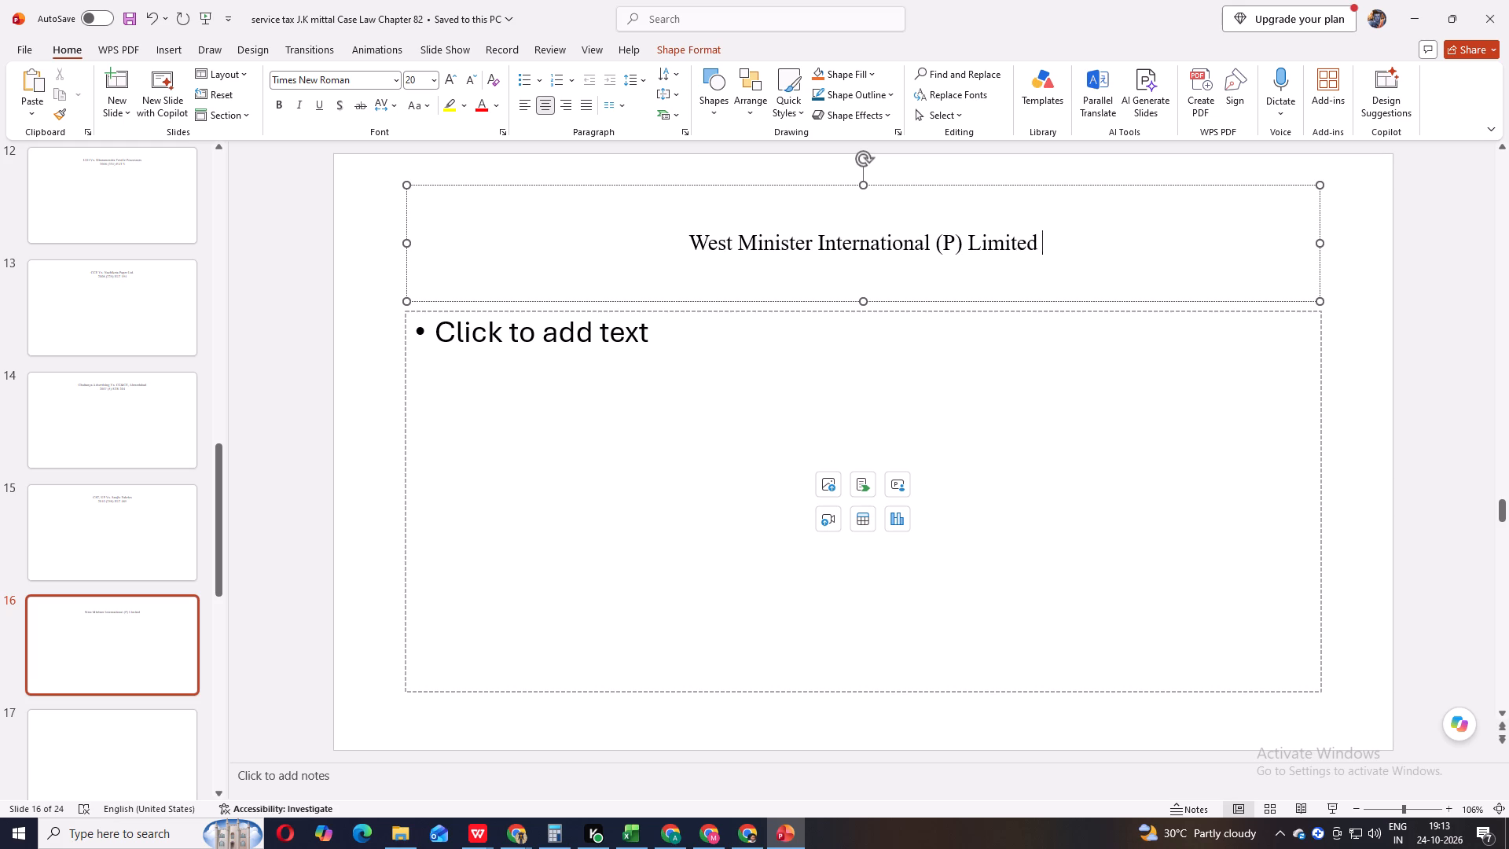
{"action": "type", "text": "Vs."}
{"action": "key", "text": "space"}
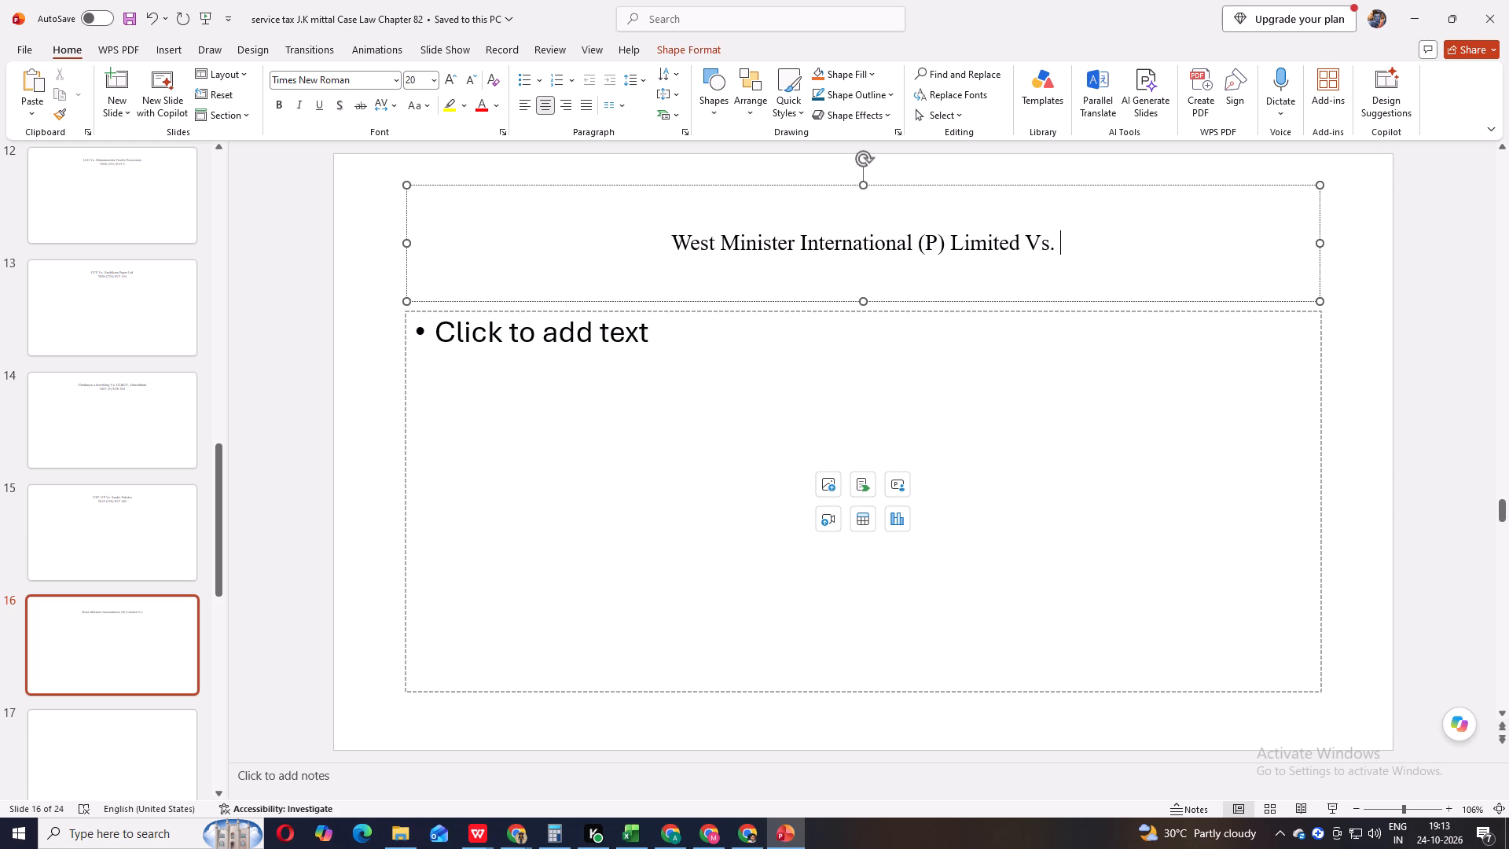
{"action": "type", "text": "CCE"}
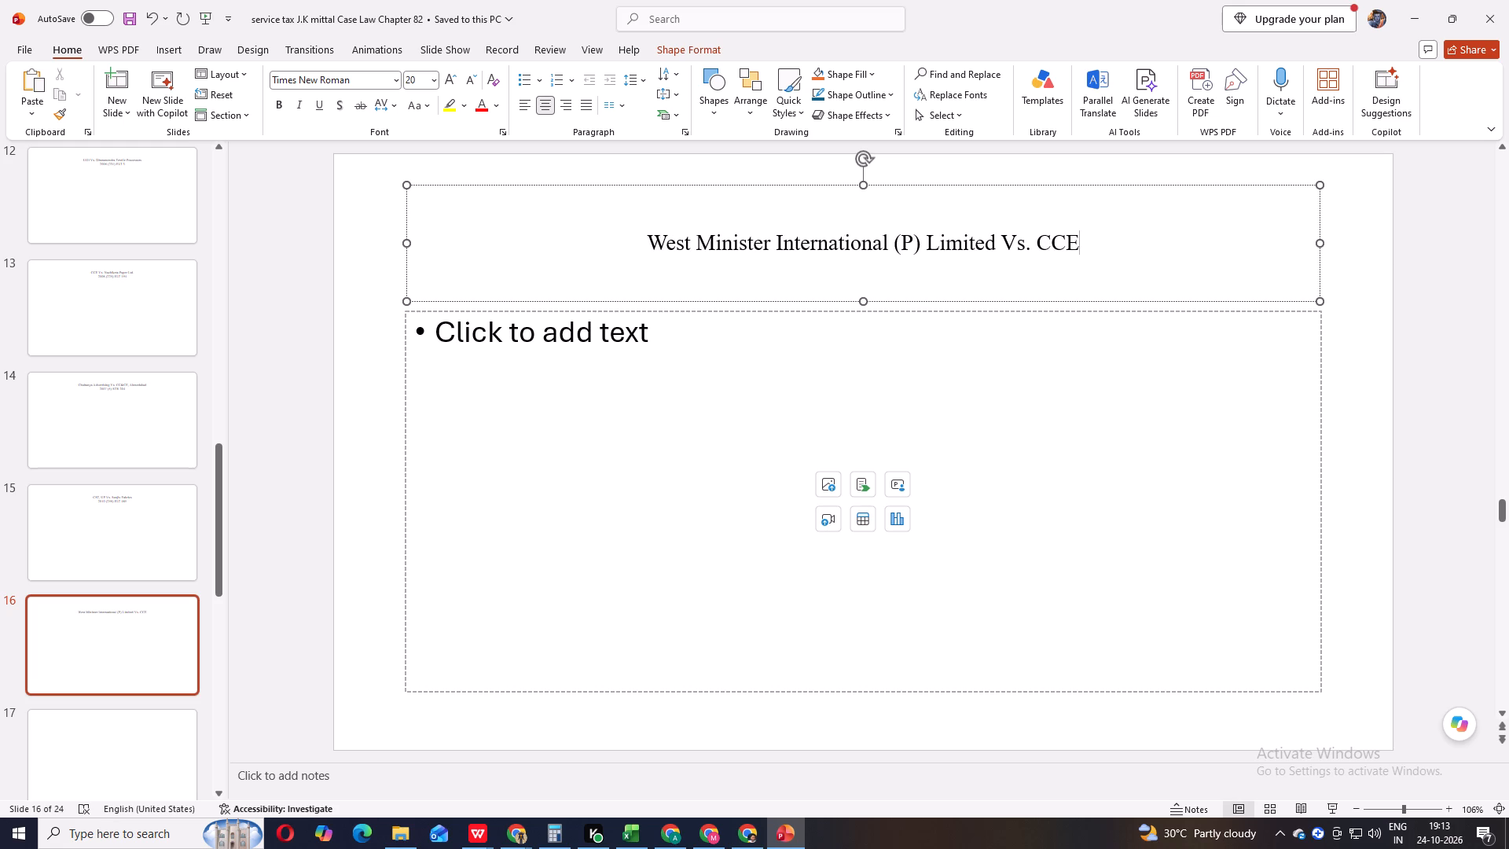
{"action": "type", "text": ","}
{"action": "key", "text": "space"}
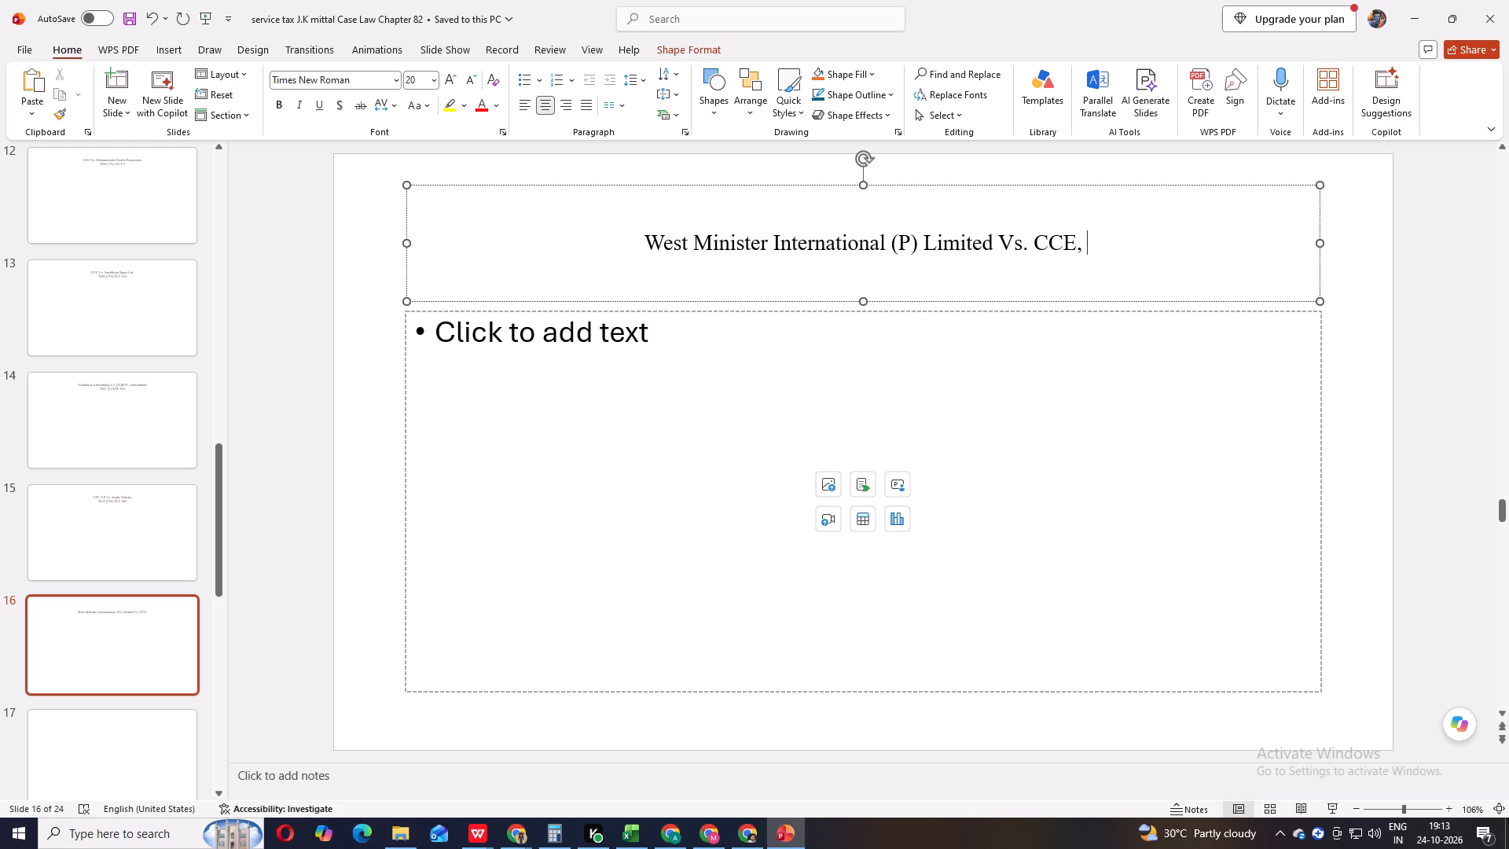
{"action": "type", "text": "New"}
{"action": "key", "text": "space"}
{"action": "type", "text": "Delhi"}
{"action": "key", "text": "space"}
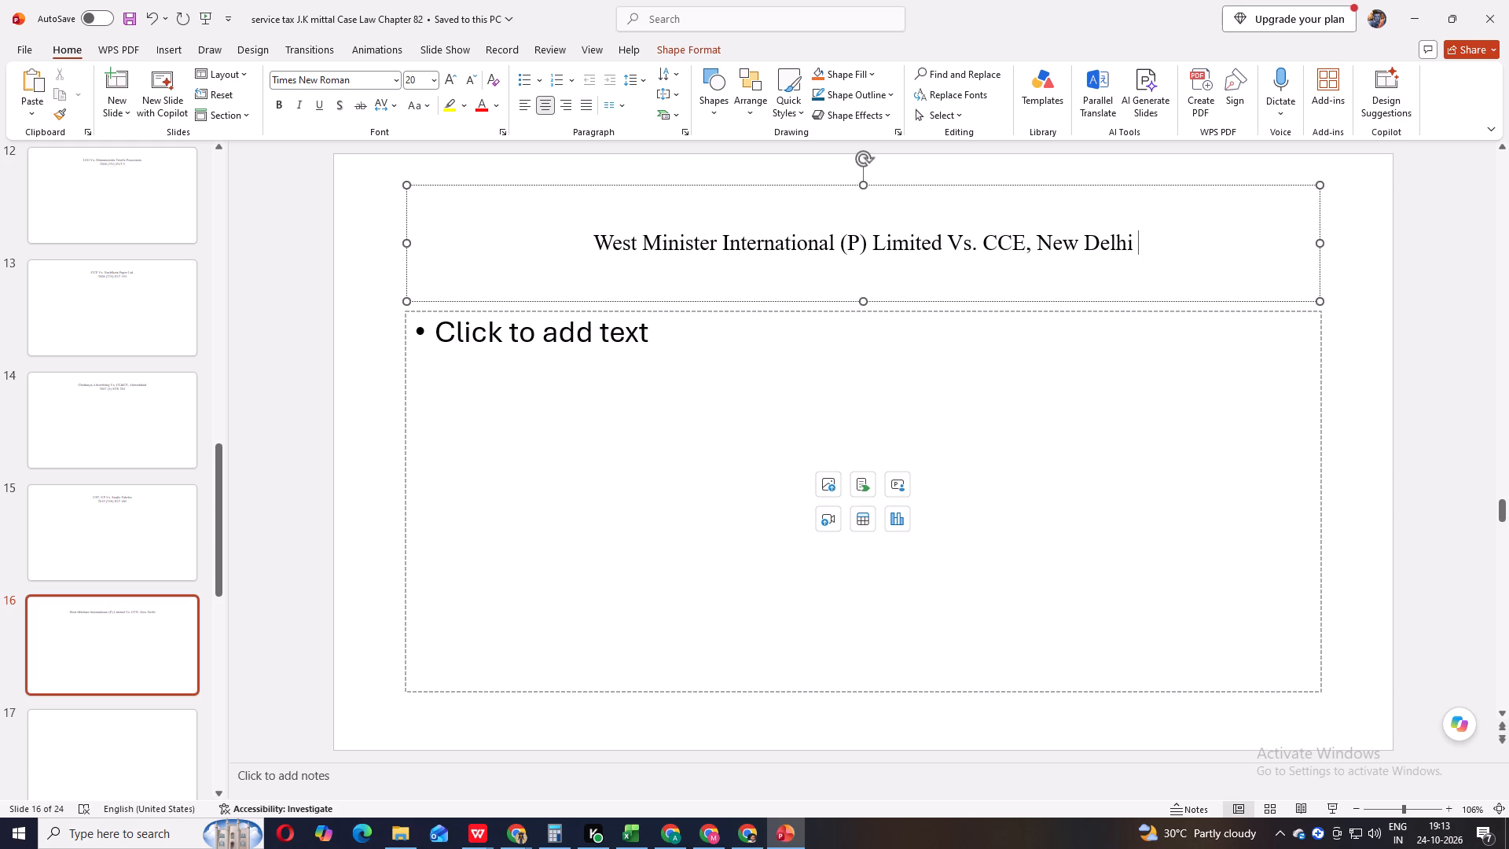
Add the citation "2002 (140) ELT 244" on a second line of slide 16's title.
{"action": "key", "text": "Return"}
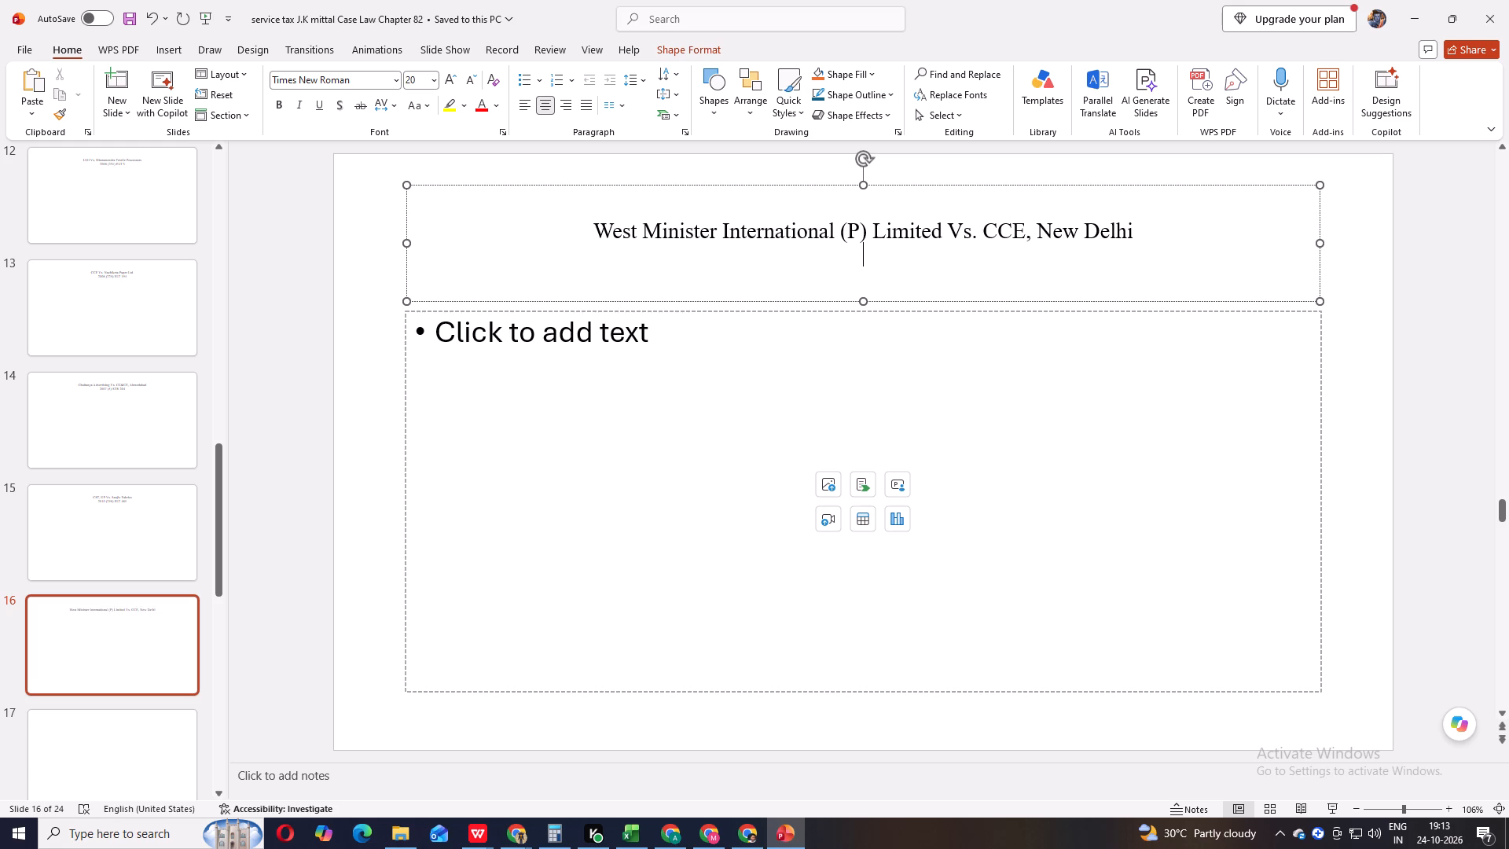
{"action": "type", "text": "2002"}
{"action": "key", "text": "space"}
{"action": "type", "text": "(140)"}
{"action": "key", "text": "space"}
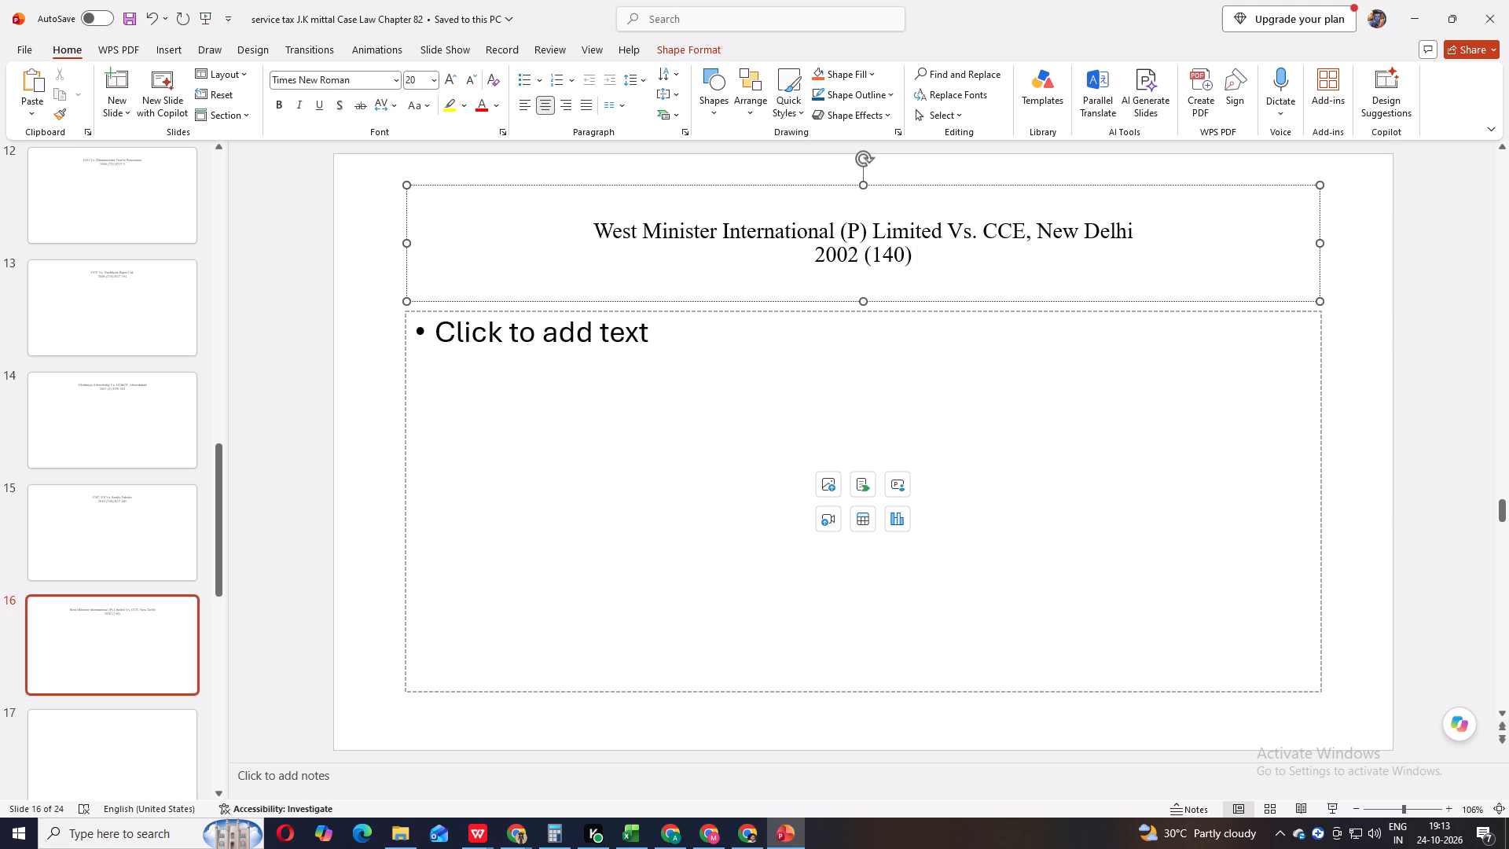
{"action": "type", "text": "ELT"}
{"action": "key", "text": "space"}
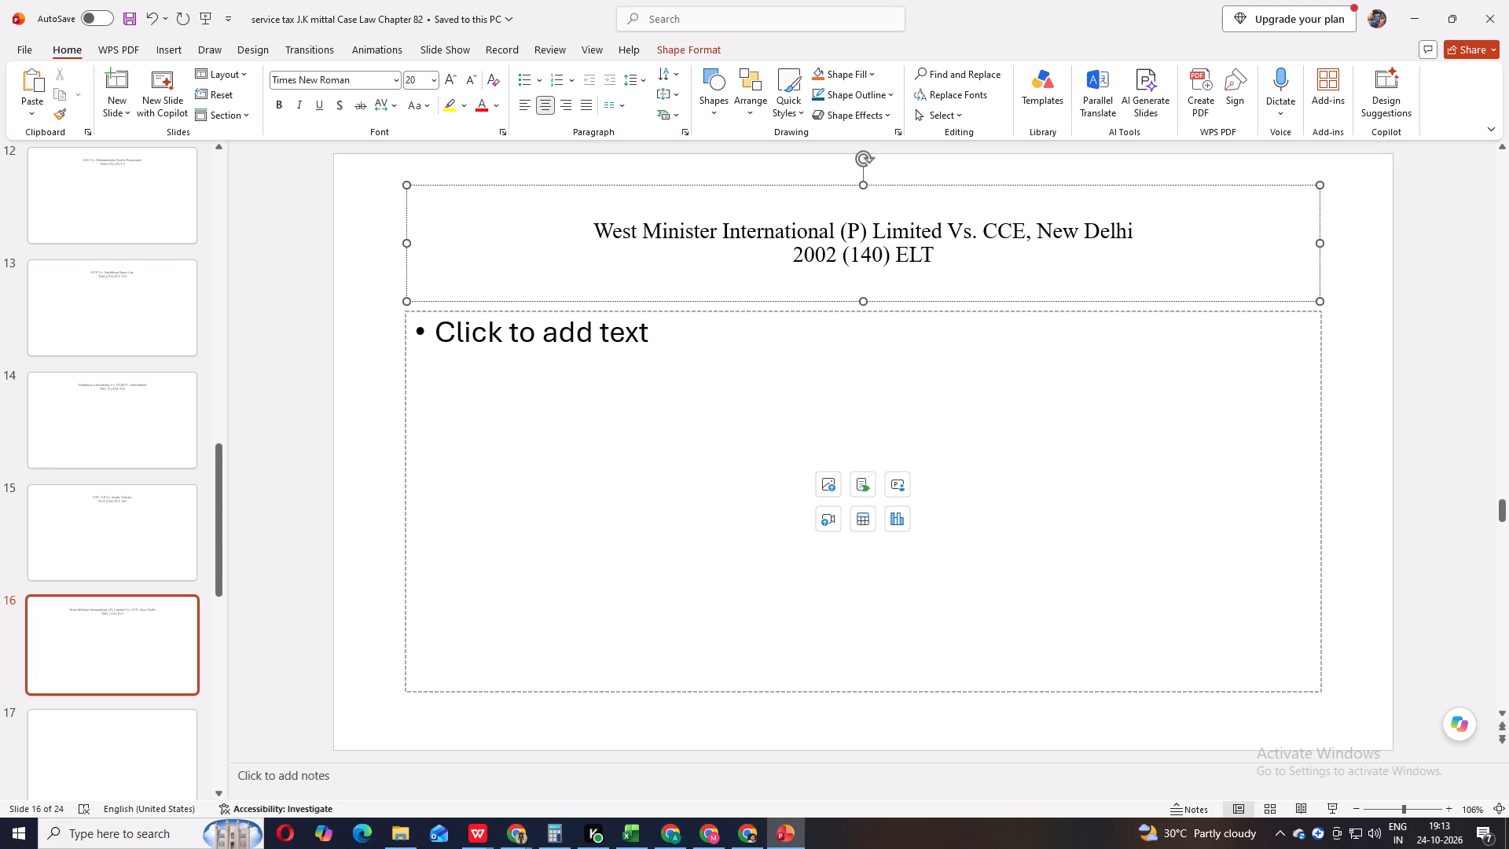
{"action": "type", "text": "244"}
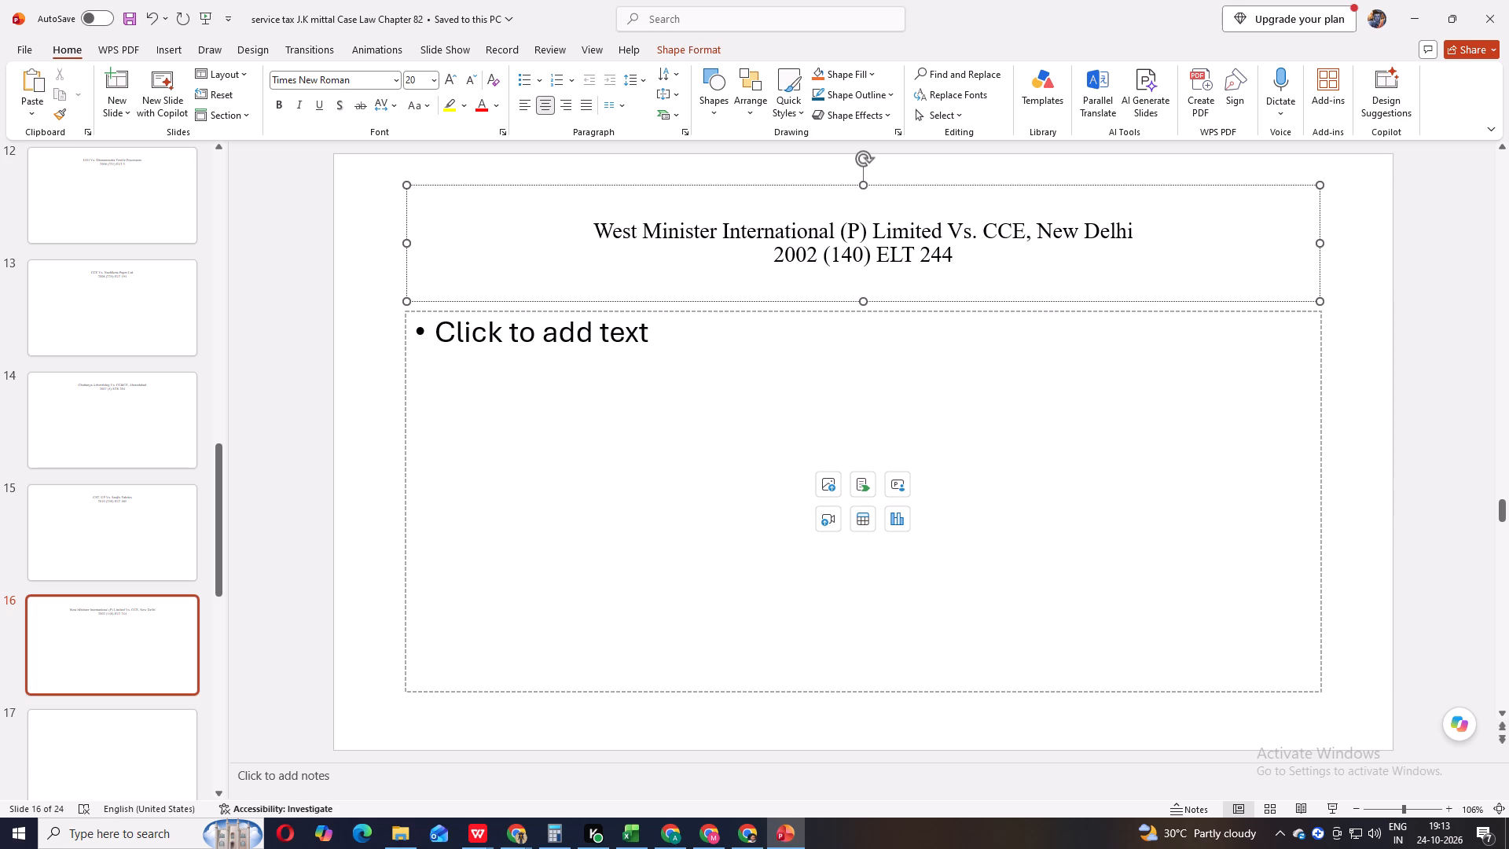
Enter the case name "Utkal Agro Industries Pvt. Ltd. Vs. CCE&C," in the empty title of slide 17.
{"action": "scroll", "coordinate": [917, 275], "scroll_direction": "down", "scroll_amount": 1}
{"action": "left_click", "coordinate": [964, 255]}
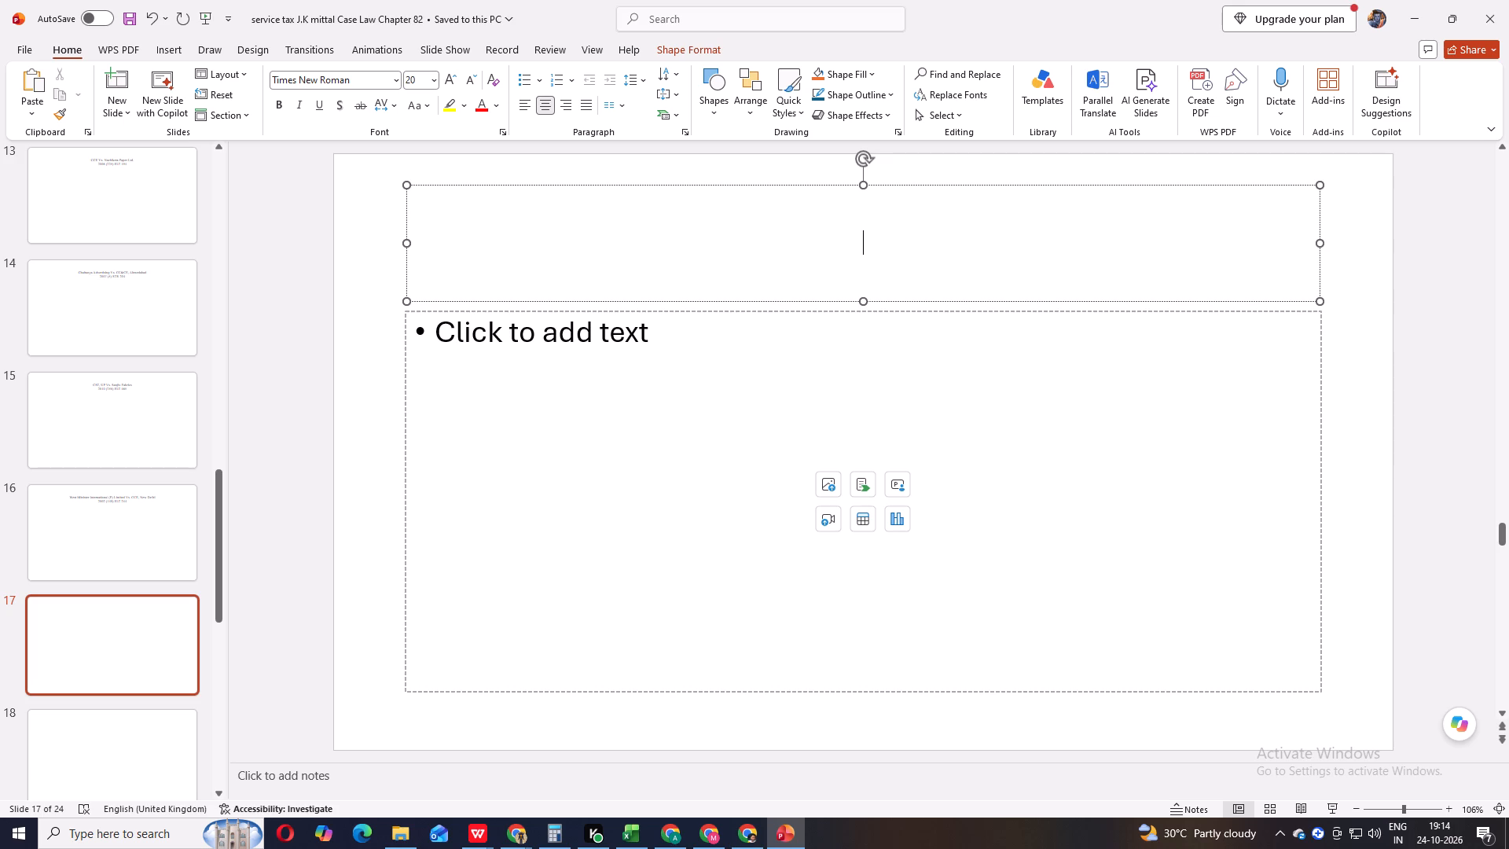
{"action": "type", "text": "Utkal"}
{"action": "key", "text": "space"}
{"action": "type", "text": "Agro"}
{"action": "key", "text": "space"}
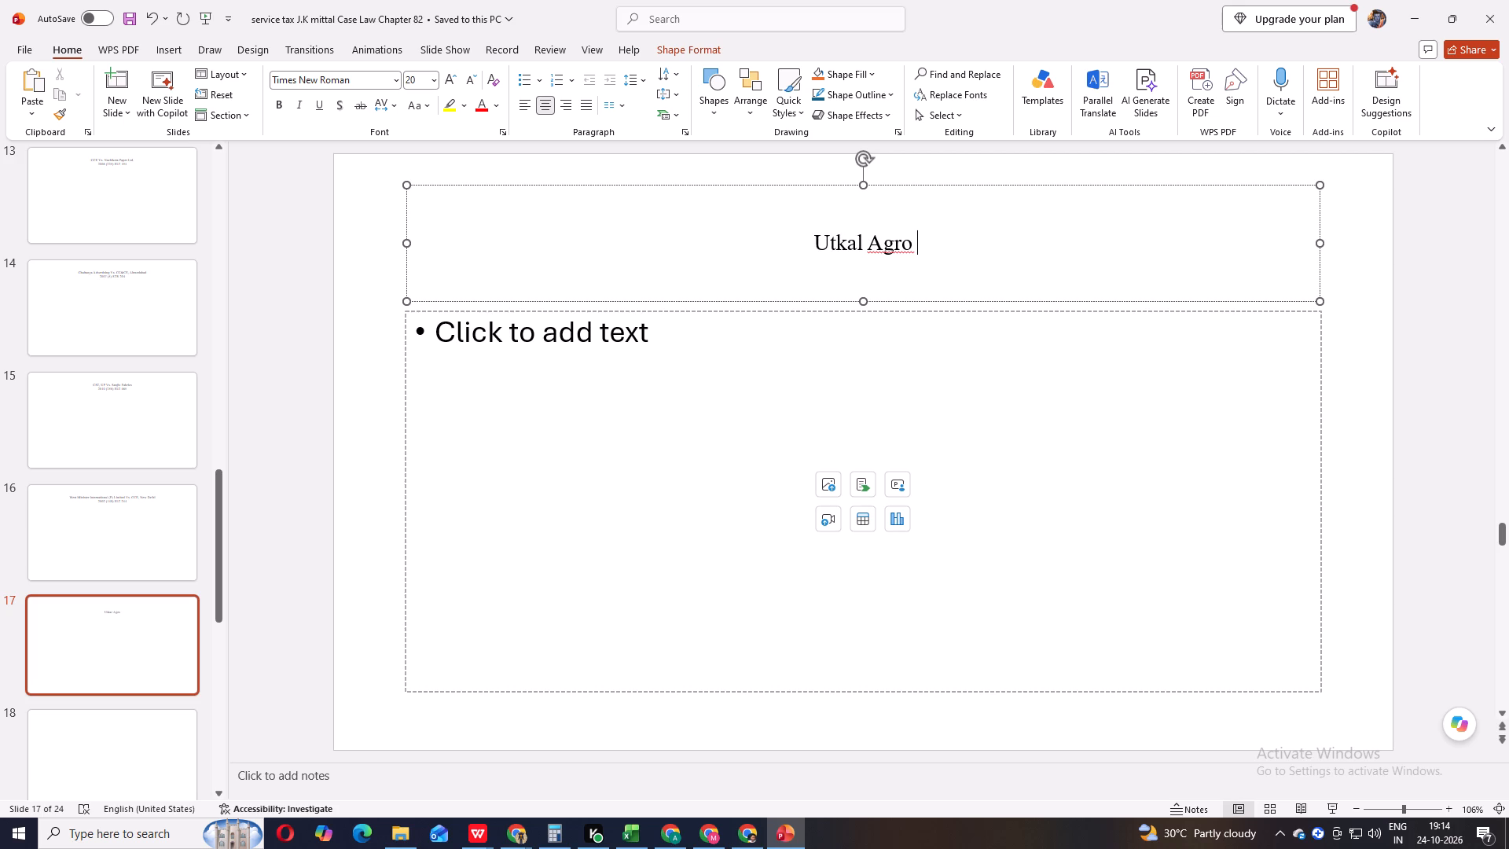
{"action": "type", "text": "Industries"}
{"action": "key", "text": "space"}
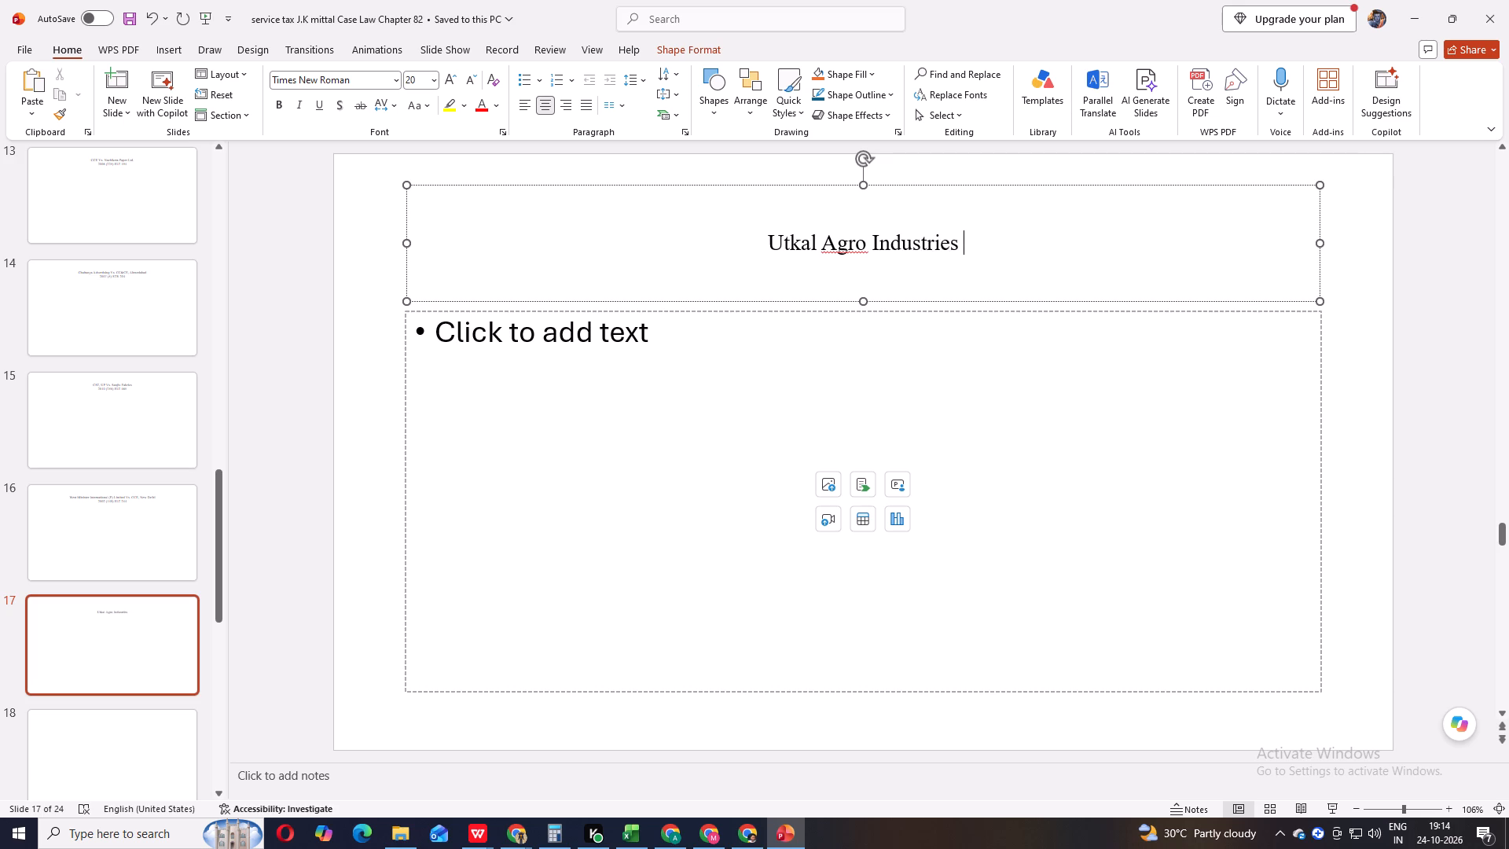
{"action": "type", "text": "Pvt"}
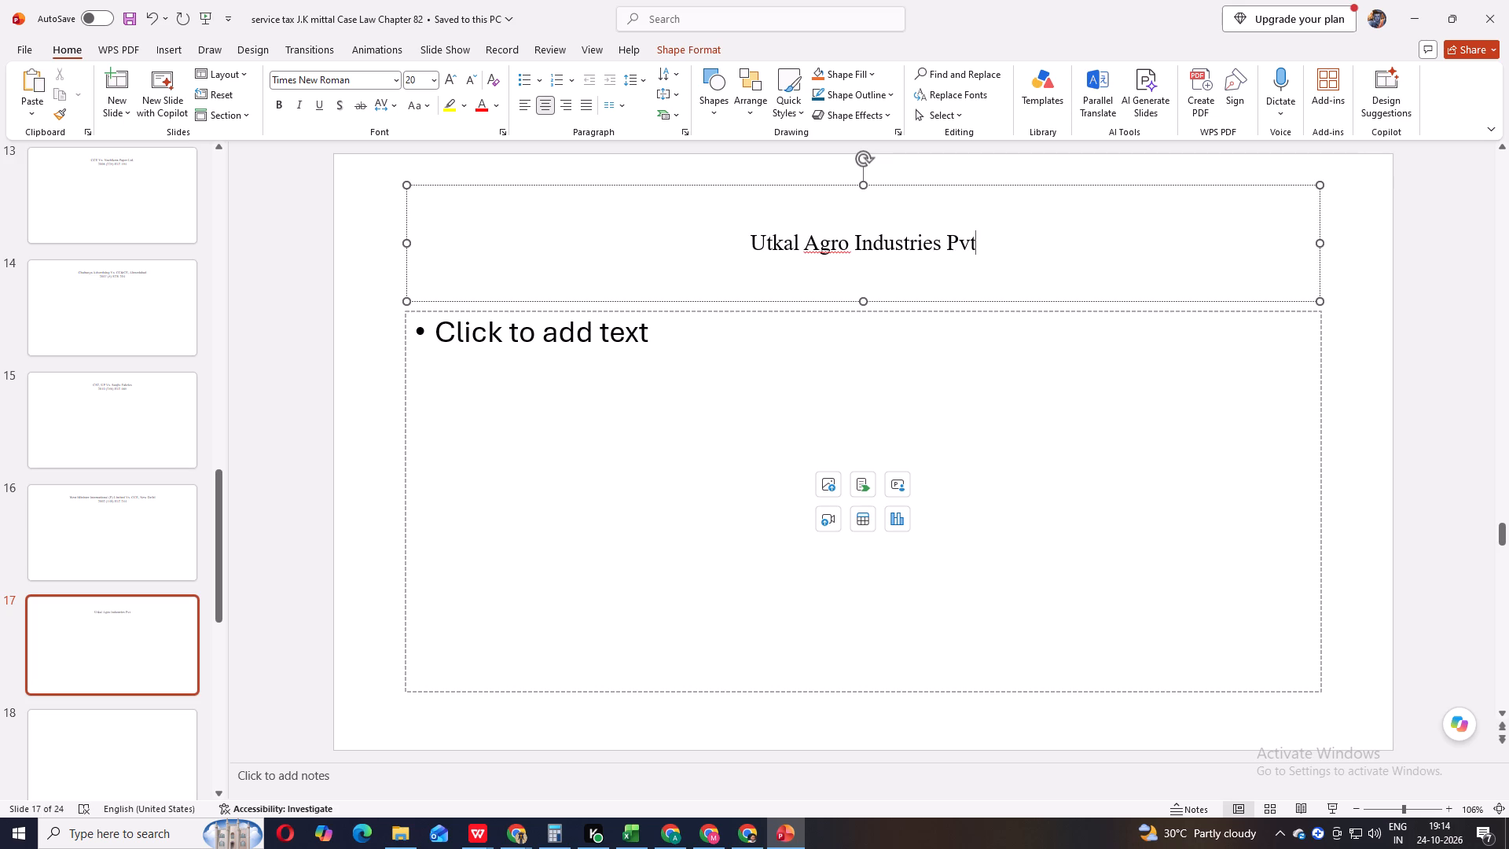
{"action": "type", "text": "."}
{"action": "key", "text": "space"}
{"action": "key", "text": "shift+colon"}
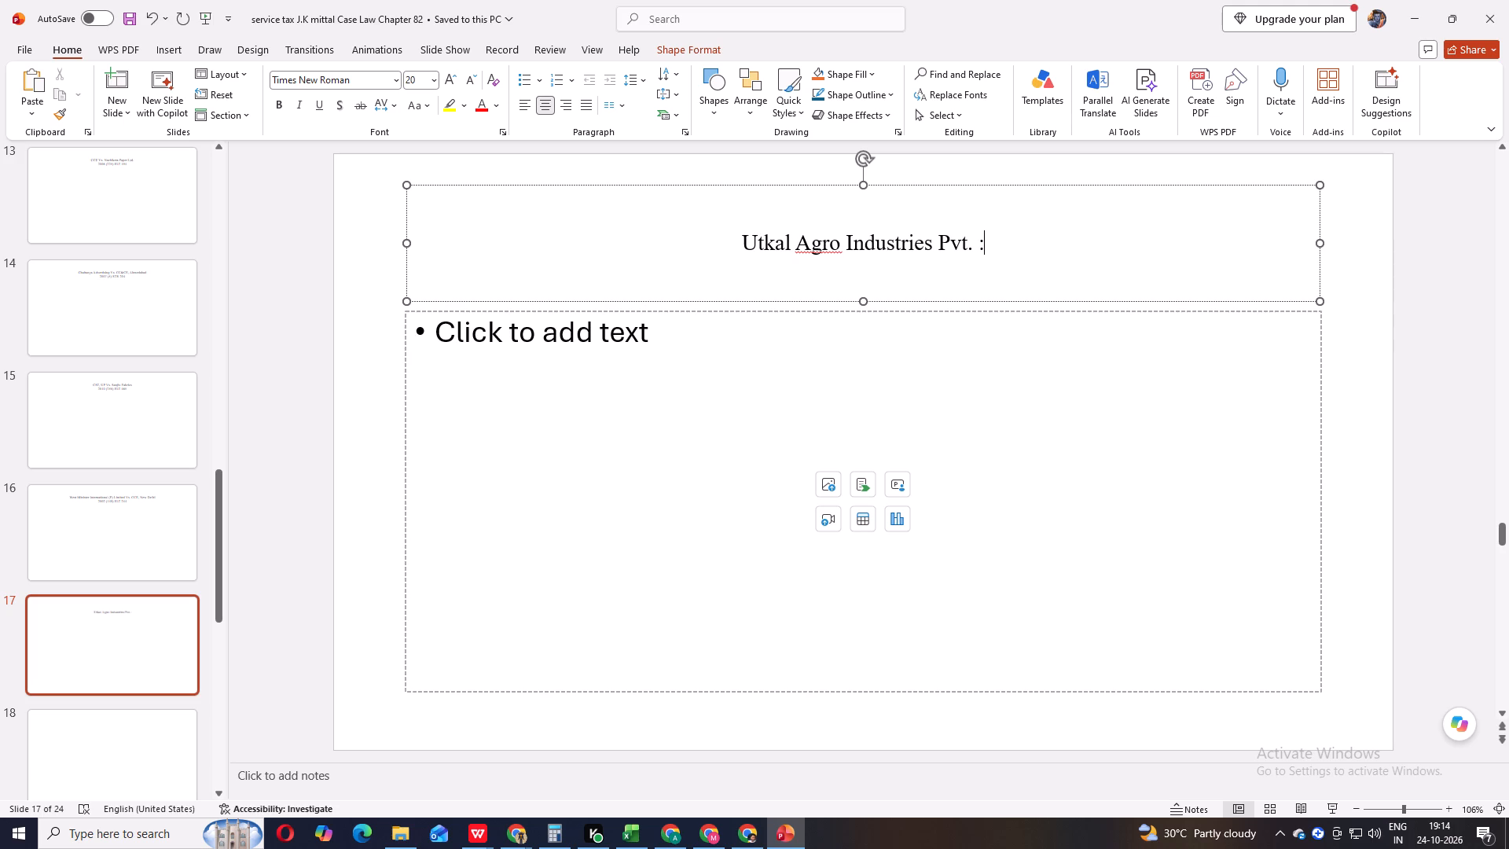
{"action": "key", "text": "BackSpace"}
{"action": "type", "text": "Ltd."}
{"action": "key", "text": "space"}
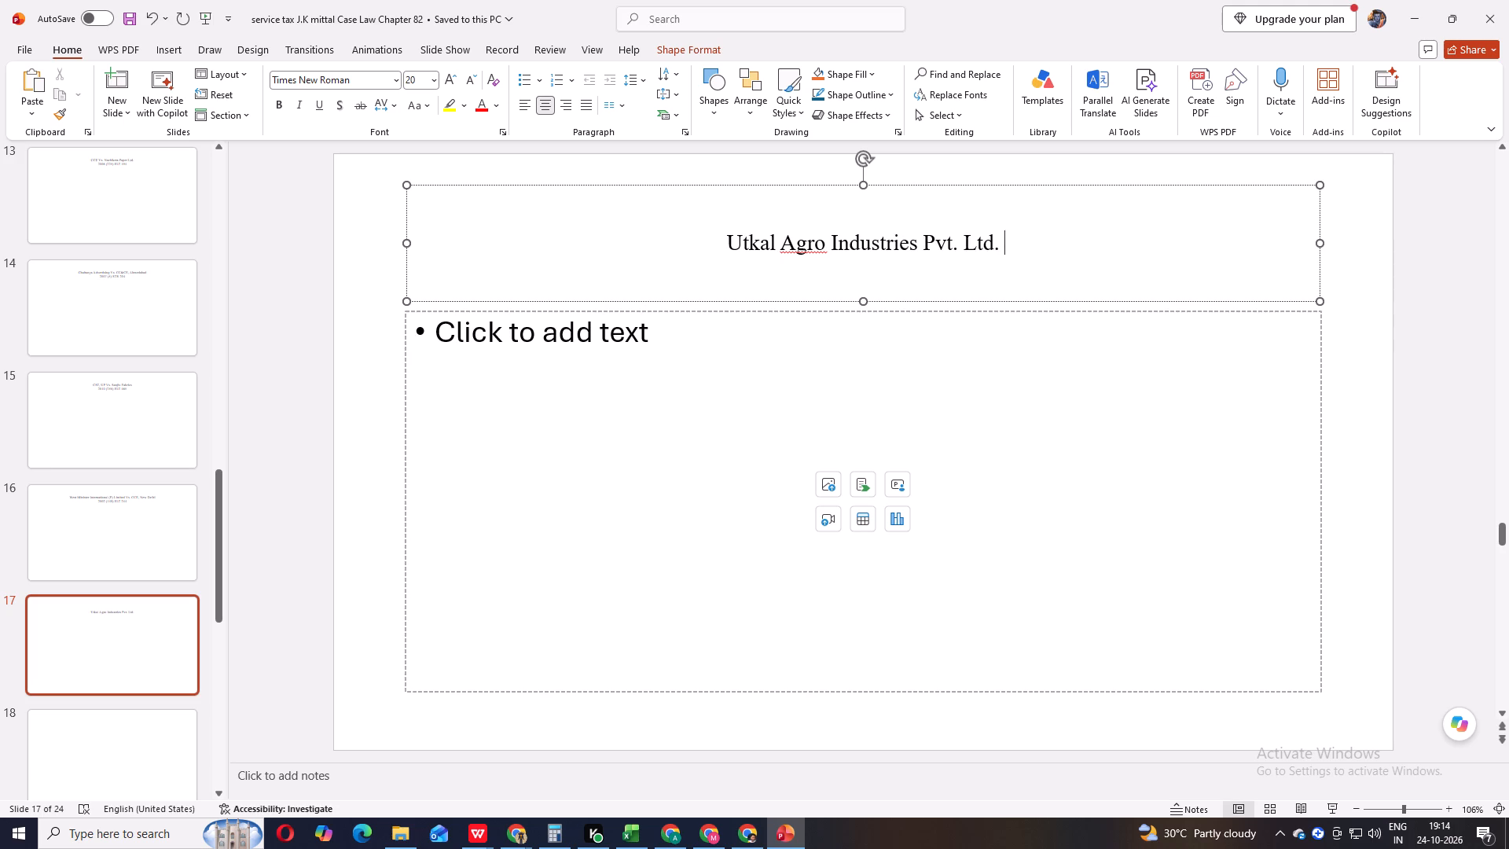
{"action": "type", "text": "Vs"}
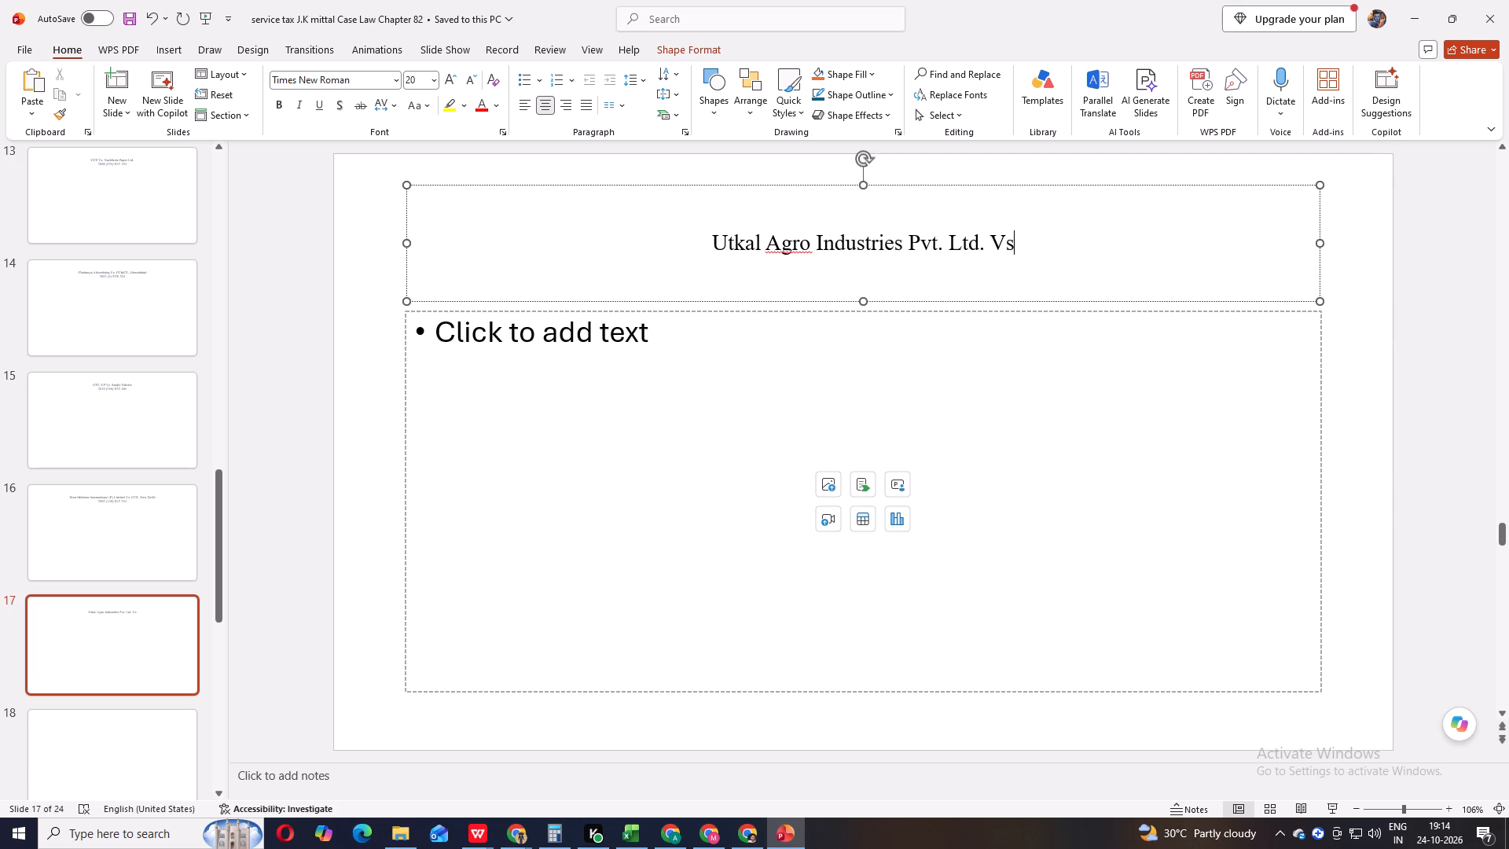
{"action": "type", "text": "."}
{"action": "key", "text": "space"}
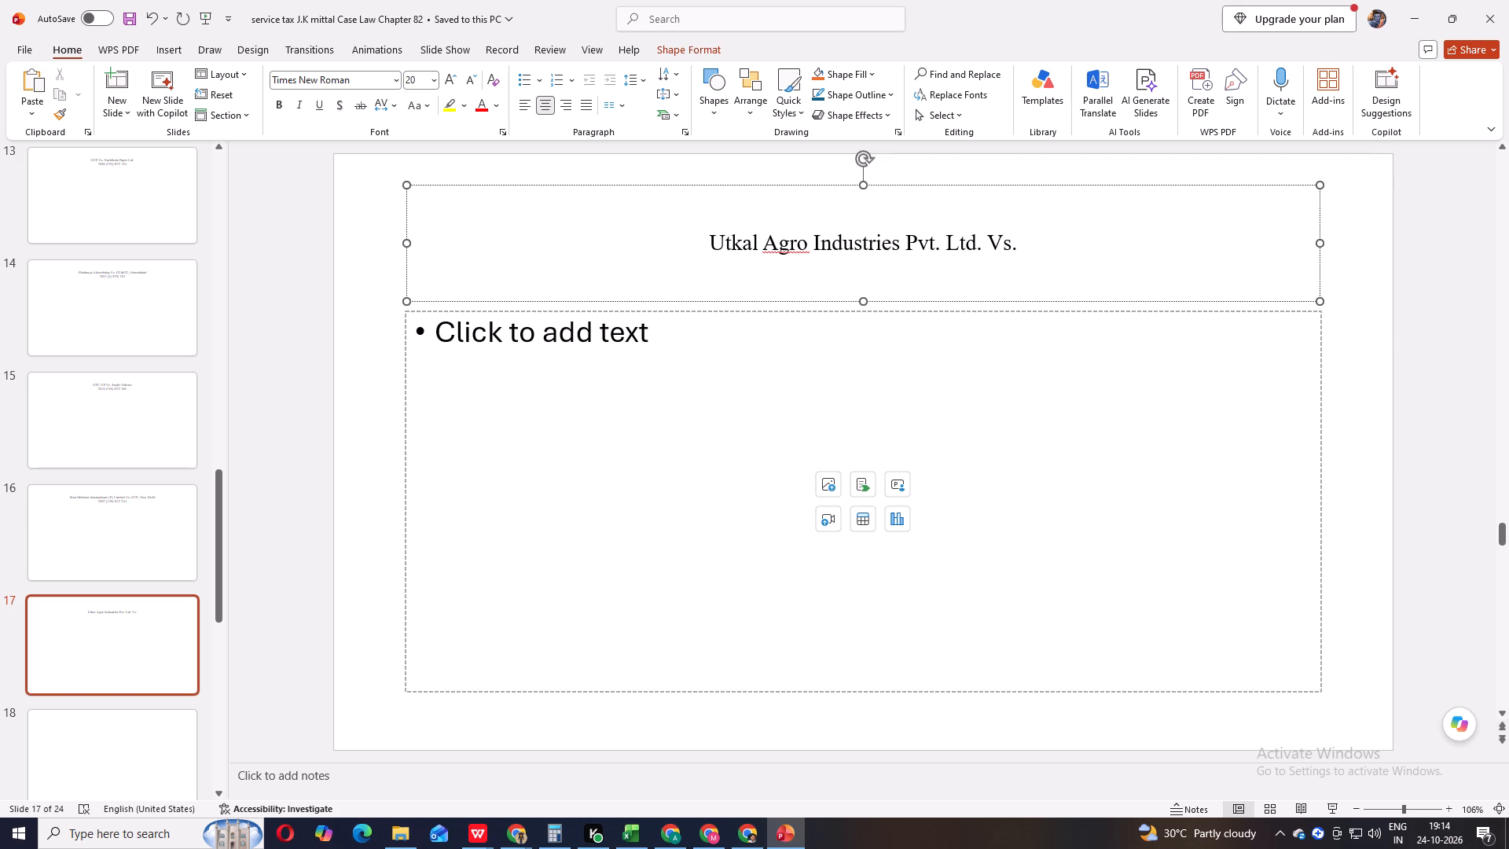
{"action": "type", "text": "CCCE"}
{"action": "key", "text": "BackSpace"}
{"action": "key", "text": "BackSpace"}
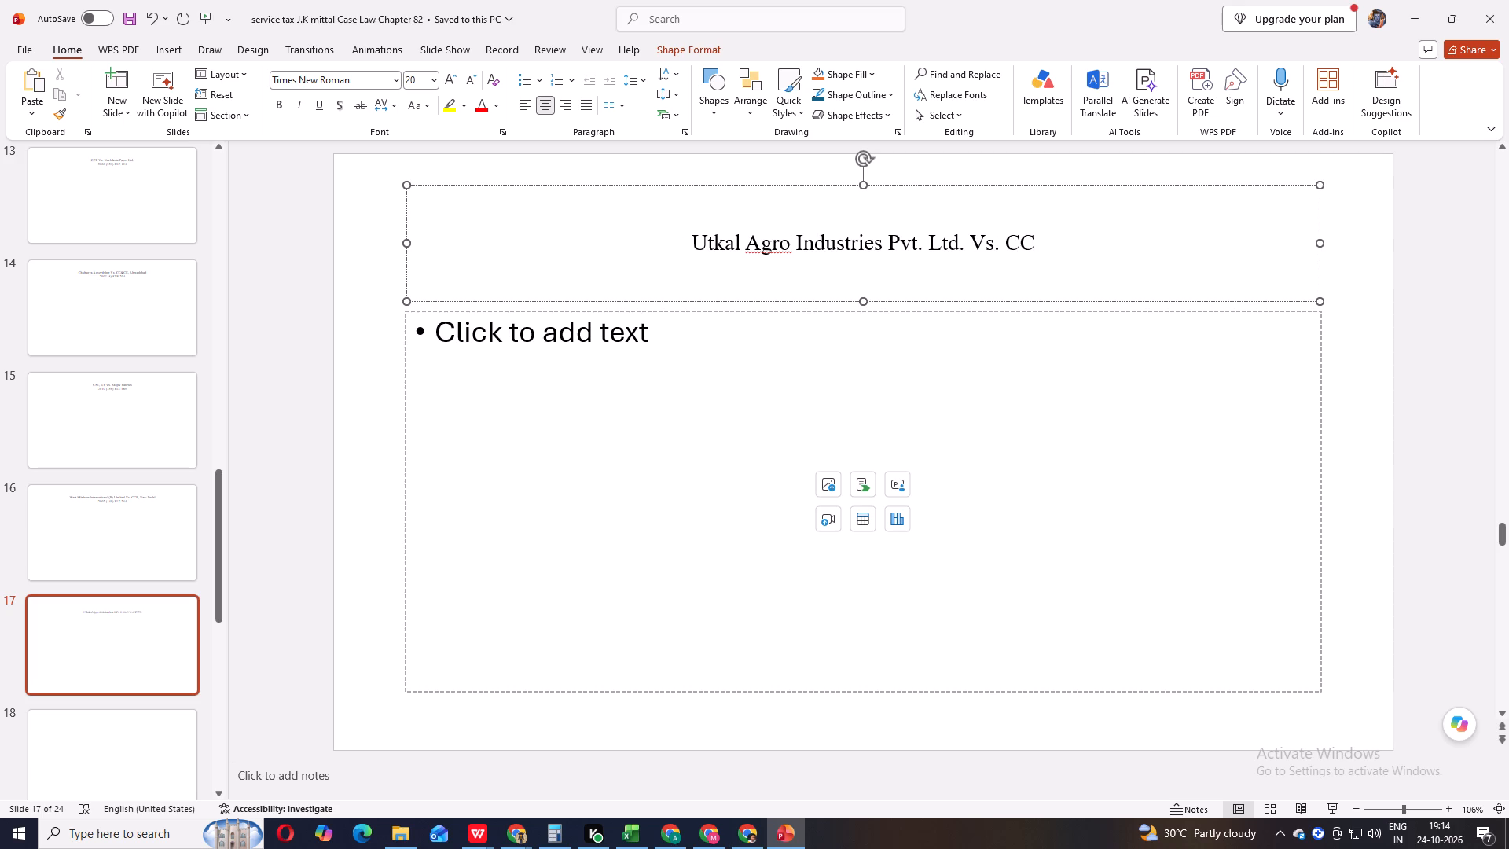
{"action": "key", "text": "shift+e"}
{"action": "key", "text": "shift+ampersand"}
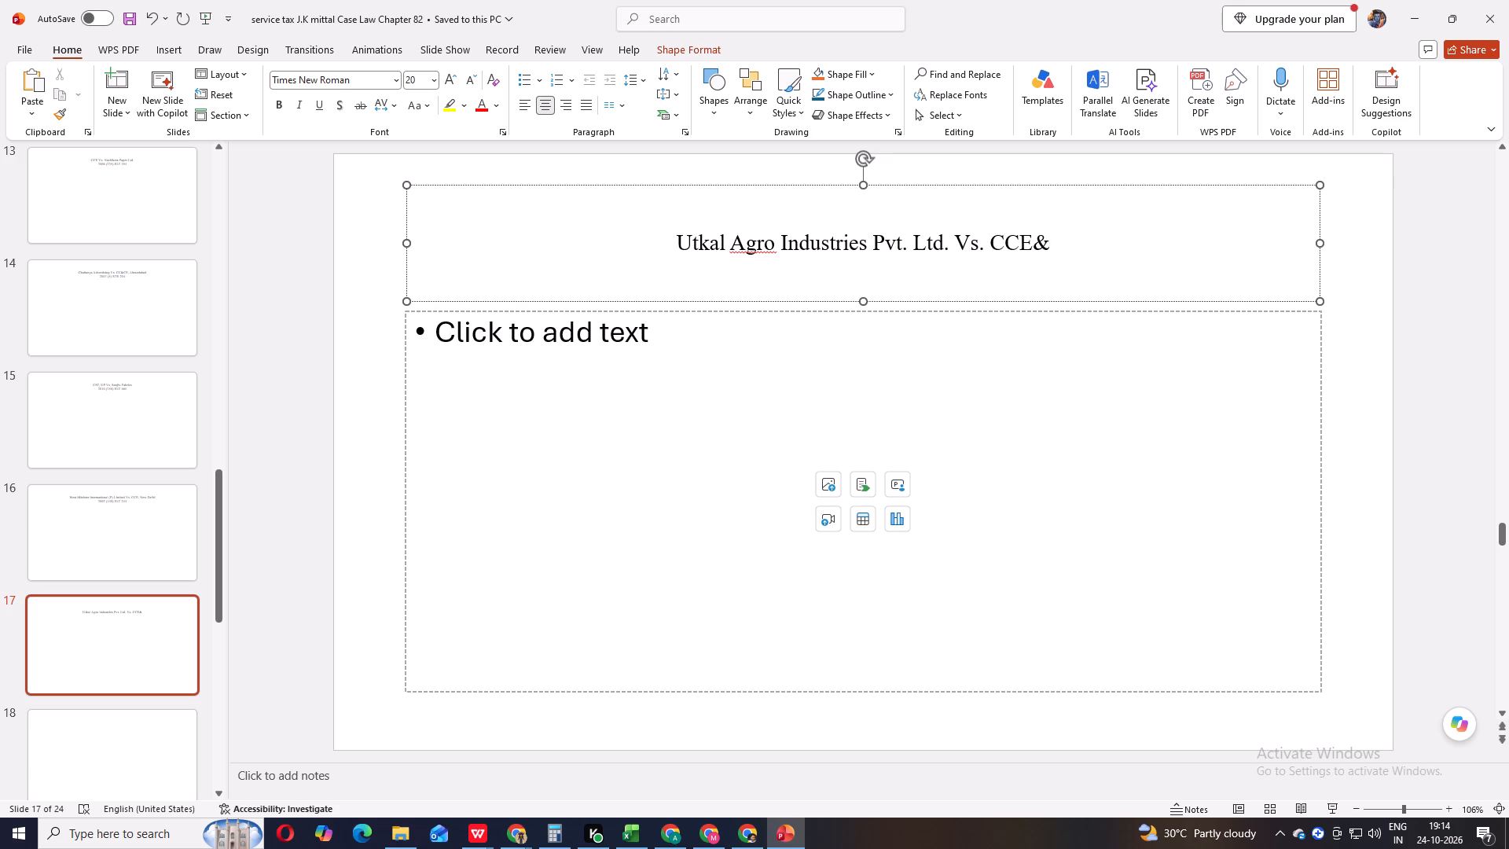
{"action": "key", "text": "shift+c"}
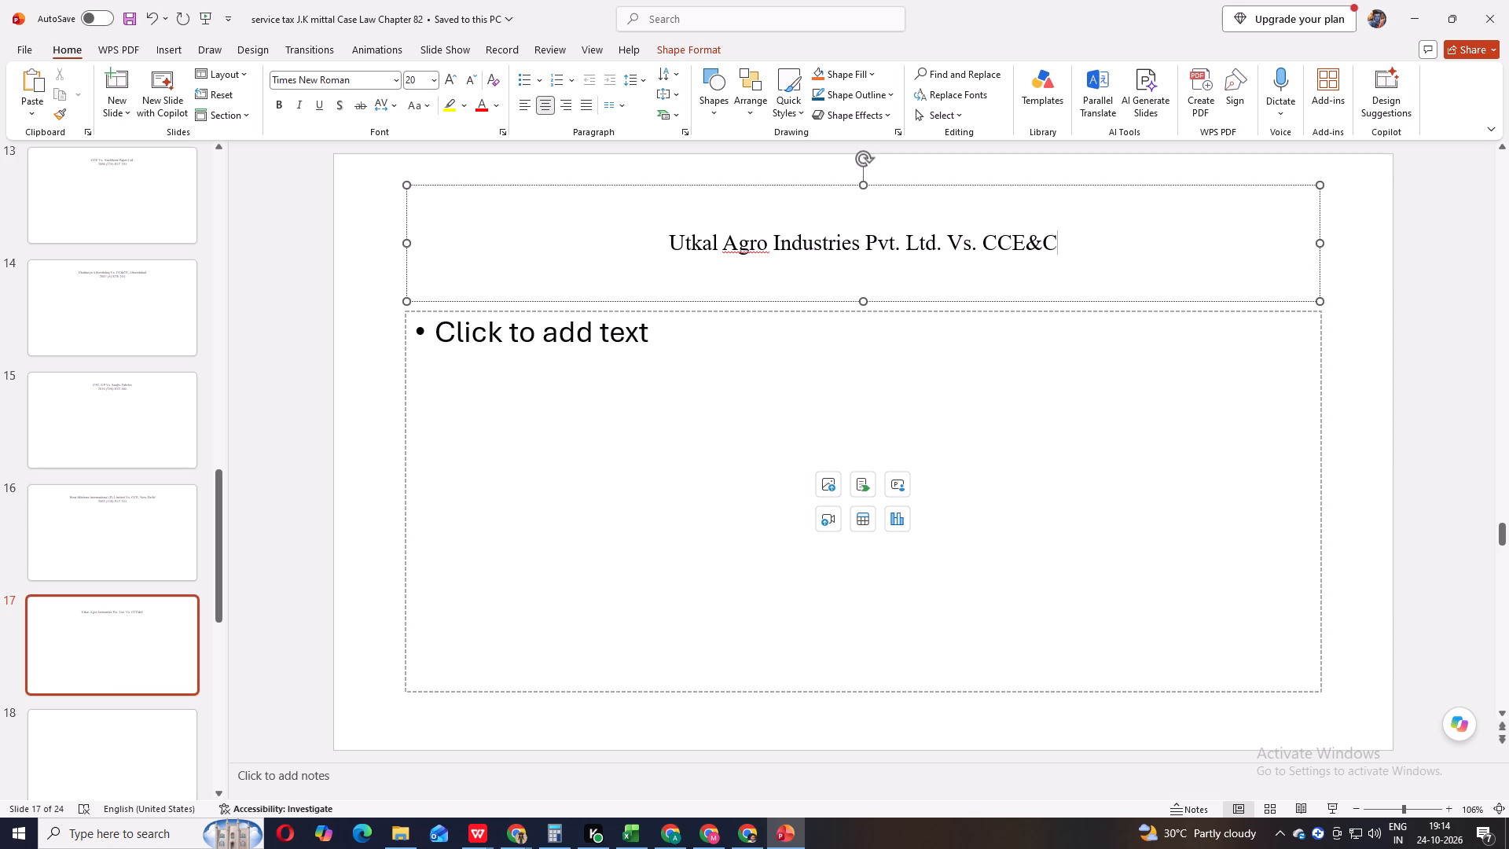
{"action": "key", "text": "comma"}
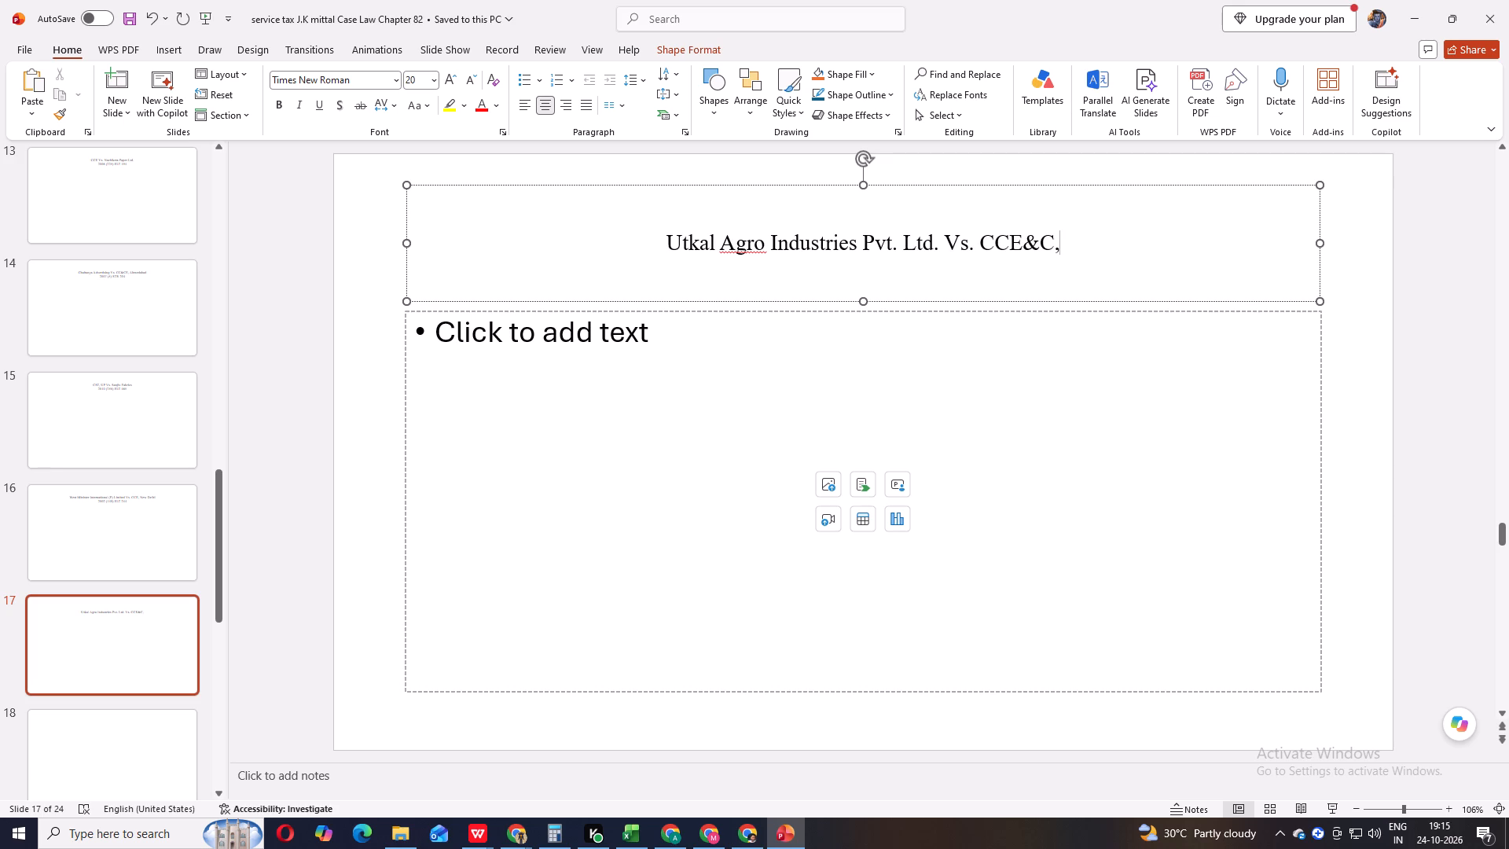
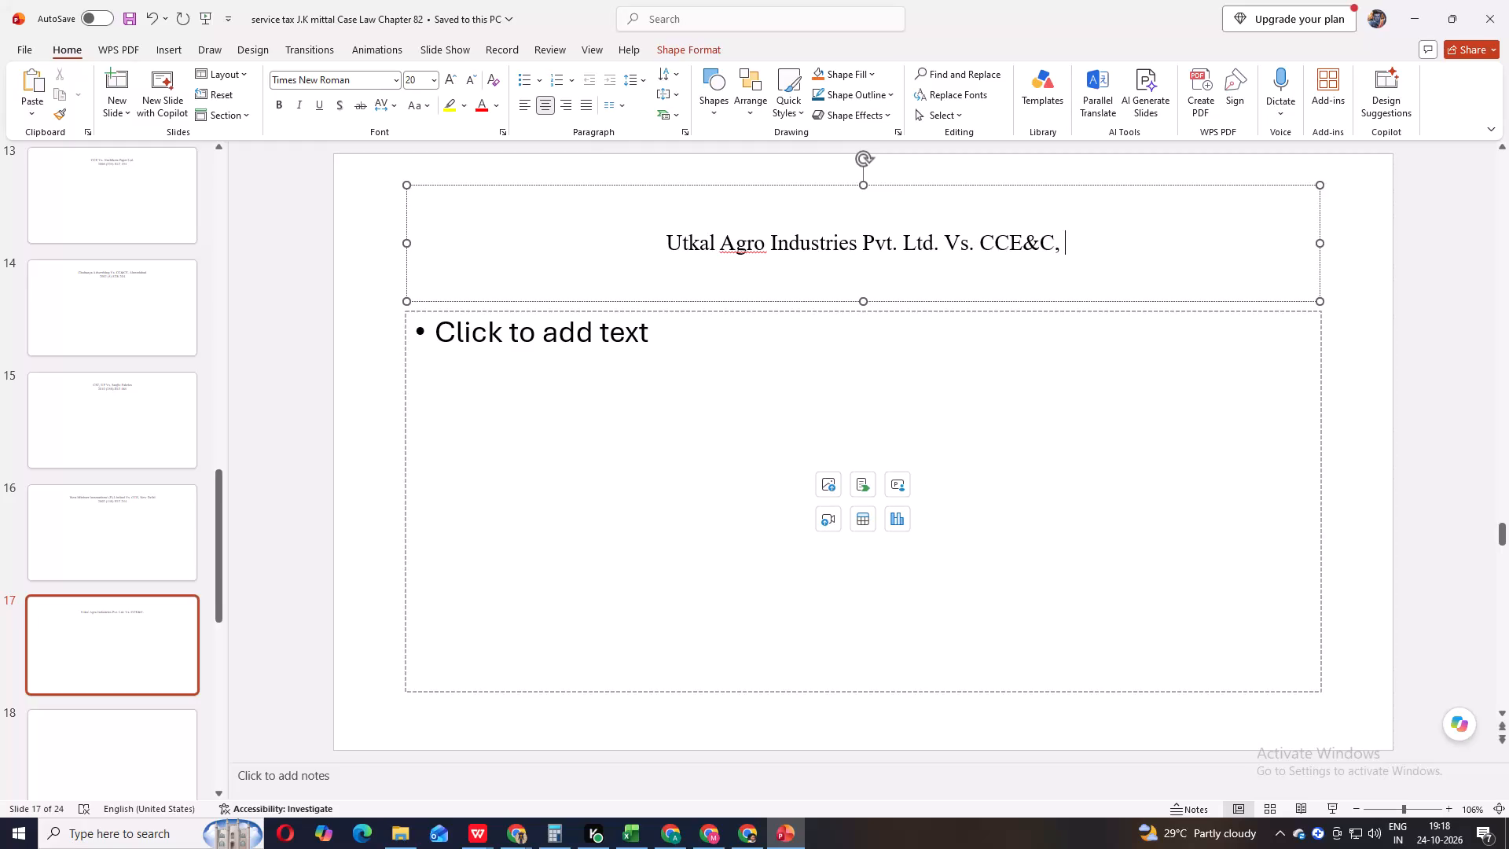
Complete the case name in slide 17's title by adding "BBSR-I," after "CCE&C,".
{"action": "type", "text": "BBSR"}
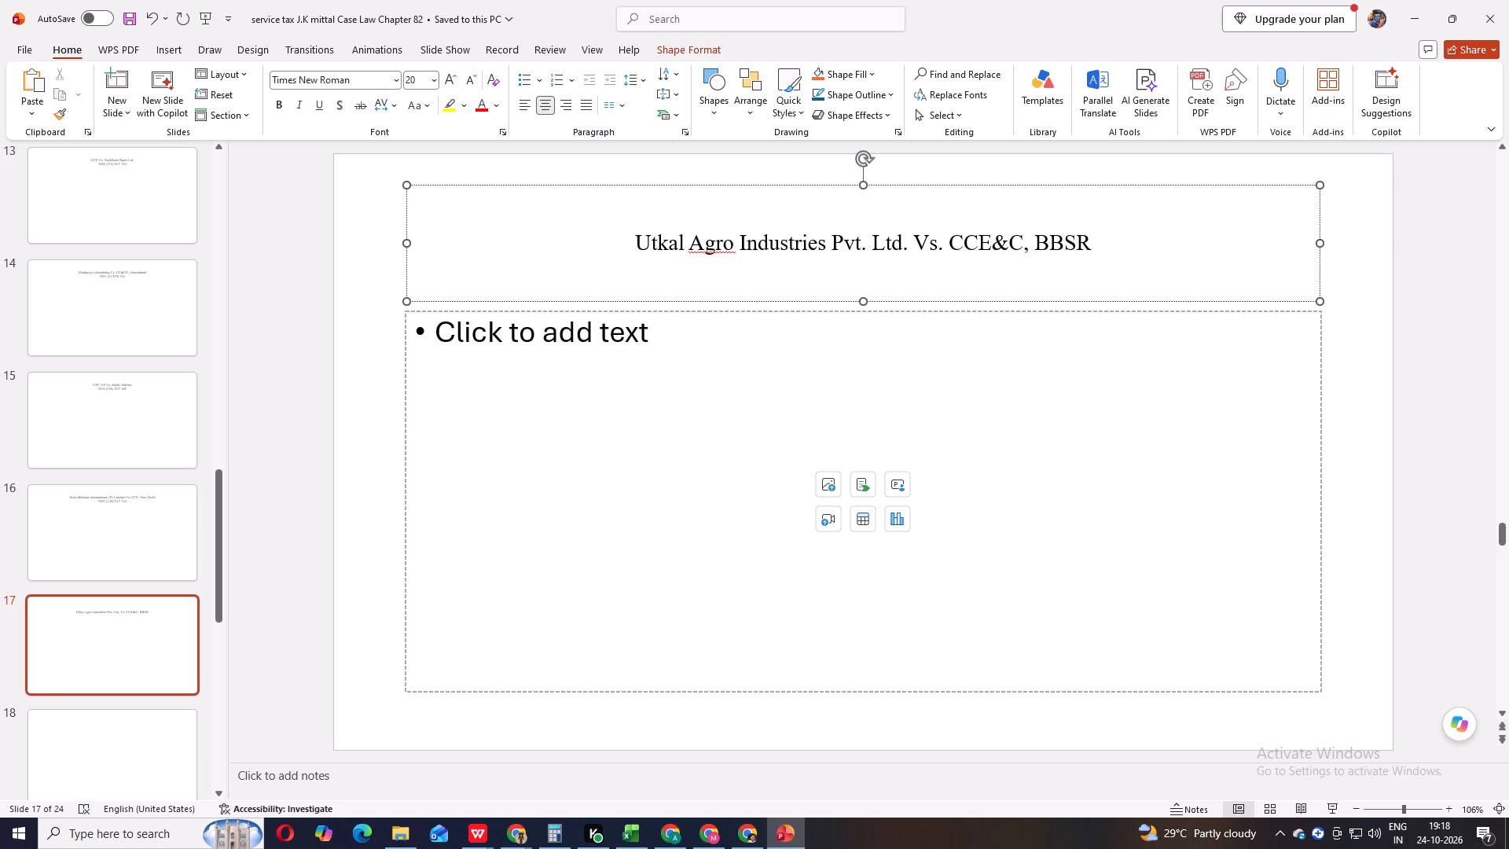
{"action": "key", "text": "0"}
{"action": "key", "text": "BackSpace"}
{"action": "key", "text": "minus"}
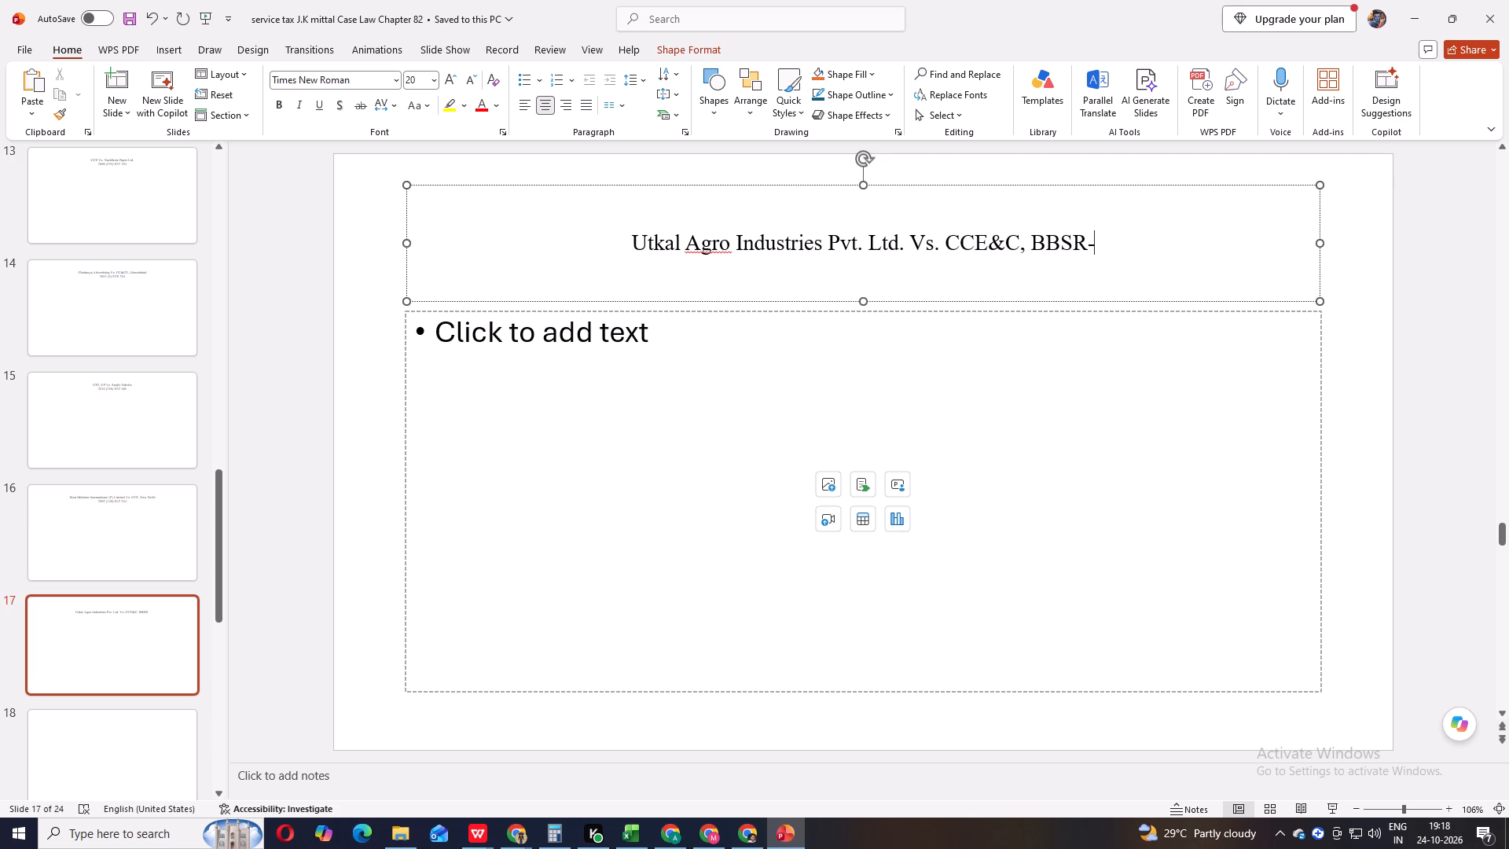
{"action": "key", "text": "shift+i"}
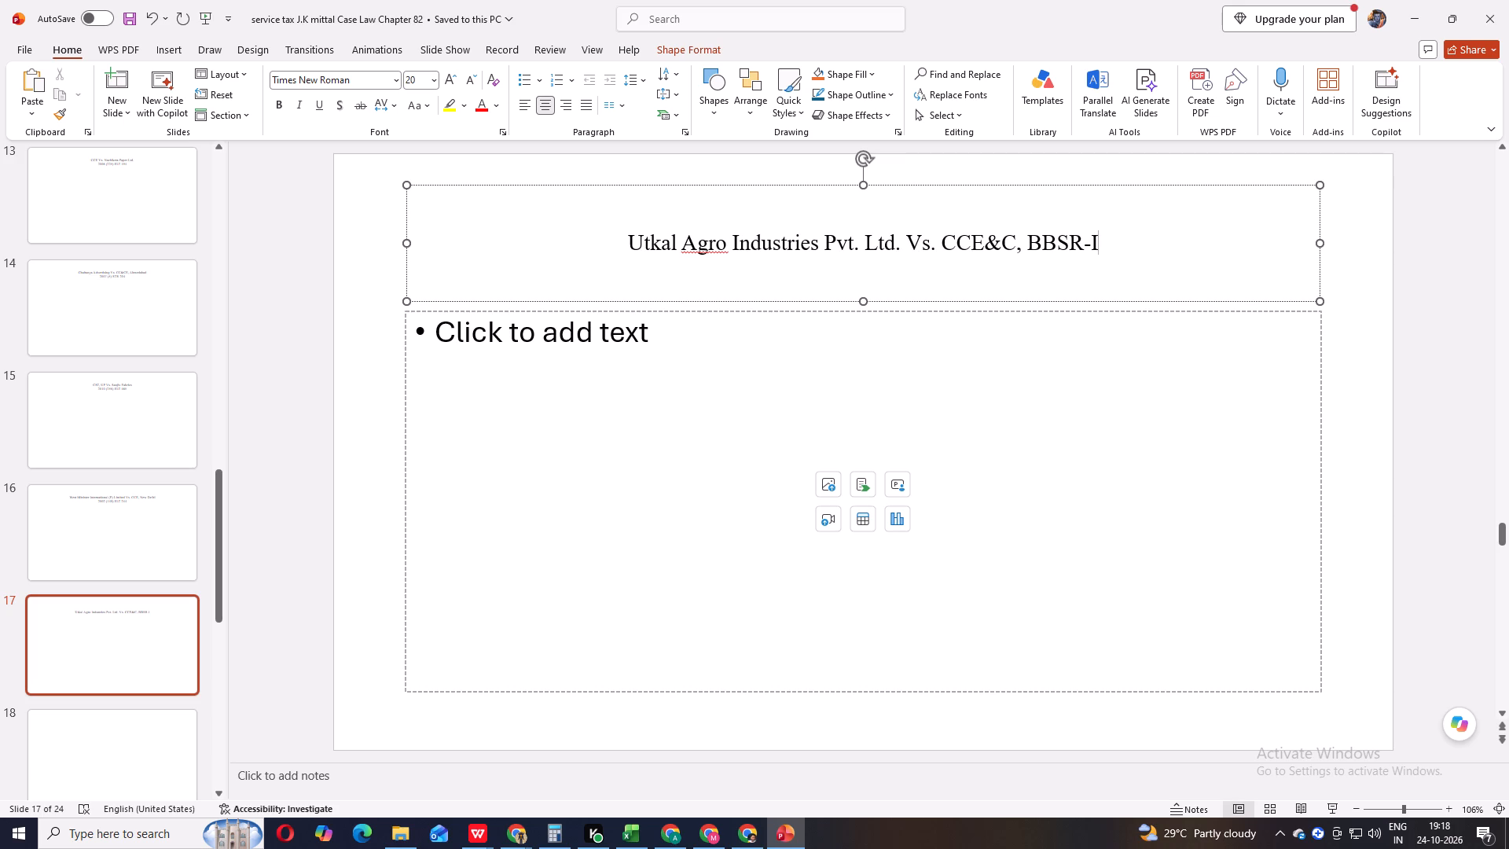
{"action": "key", "text": "comma"}
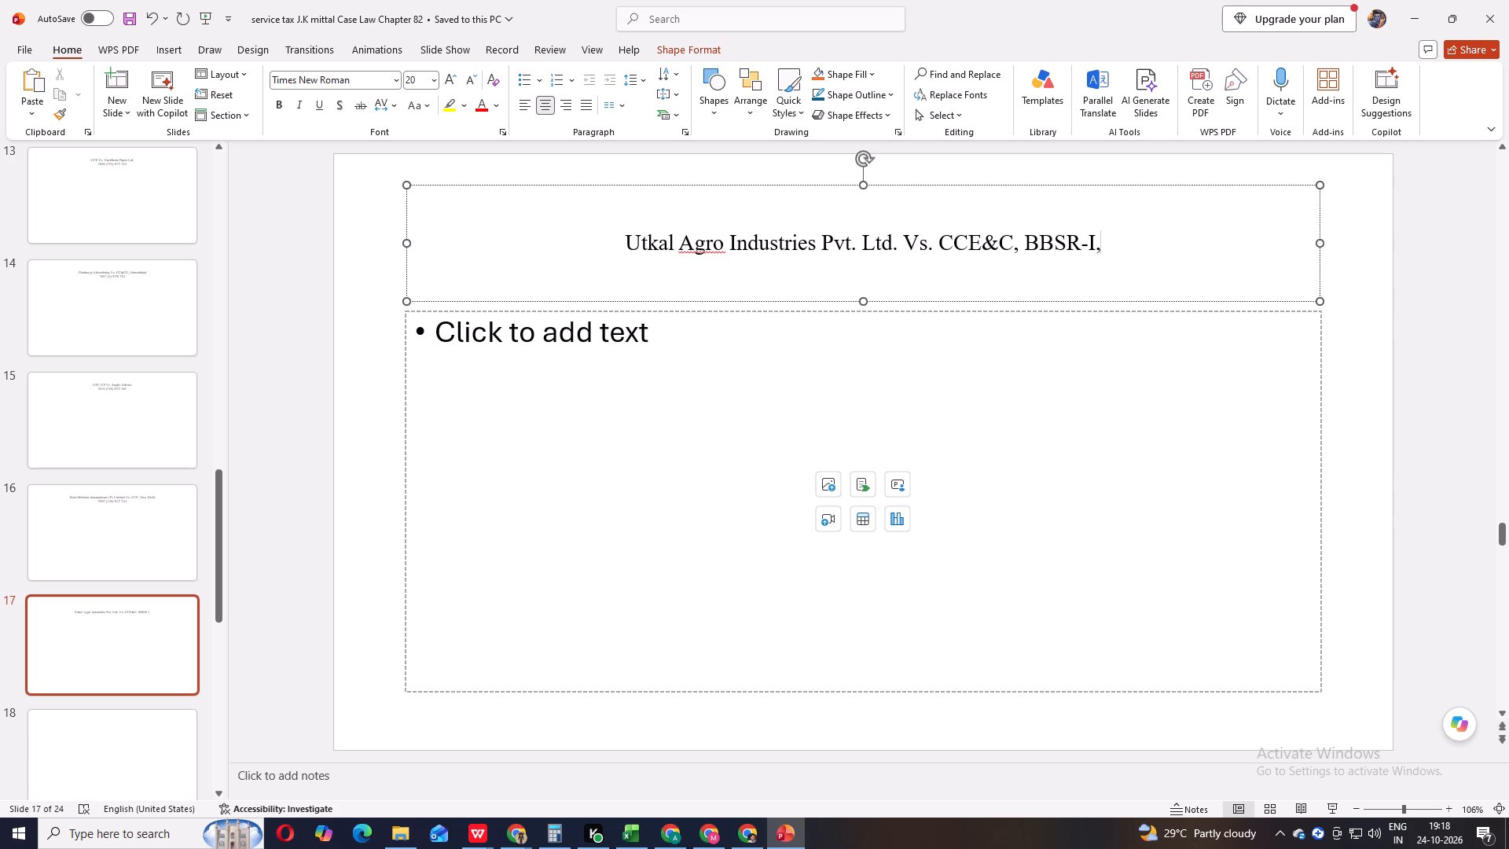
Add the citation "(2003) 162 ELT 225" on a second line of slide 17's title.
{"action": "key", "text": "Return"}
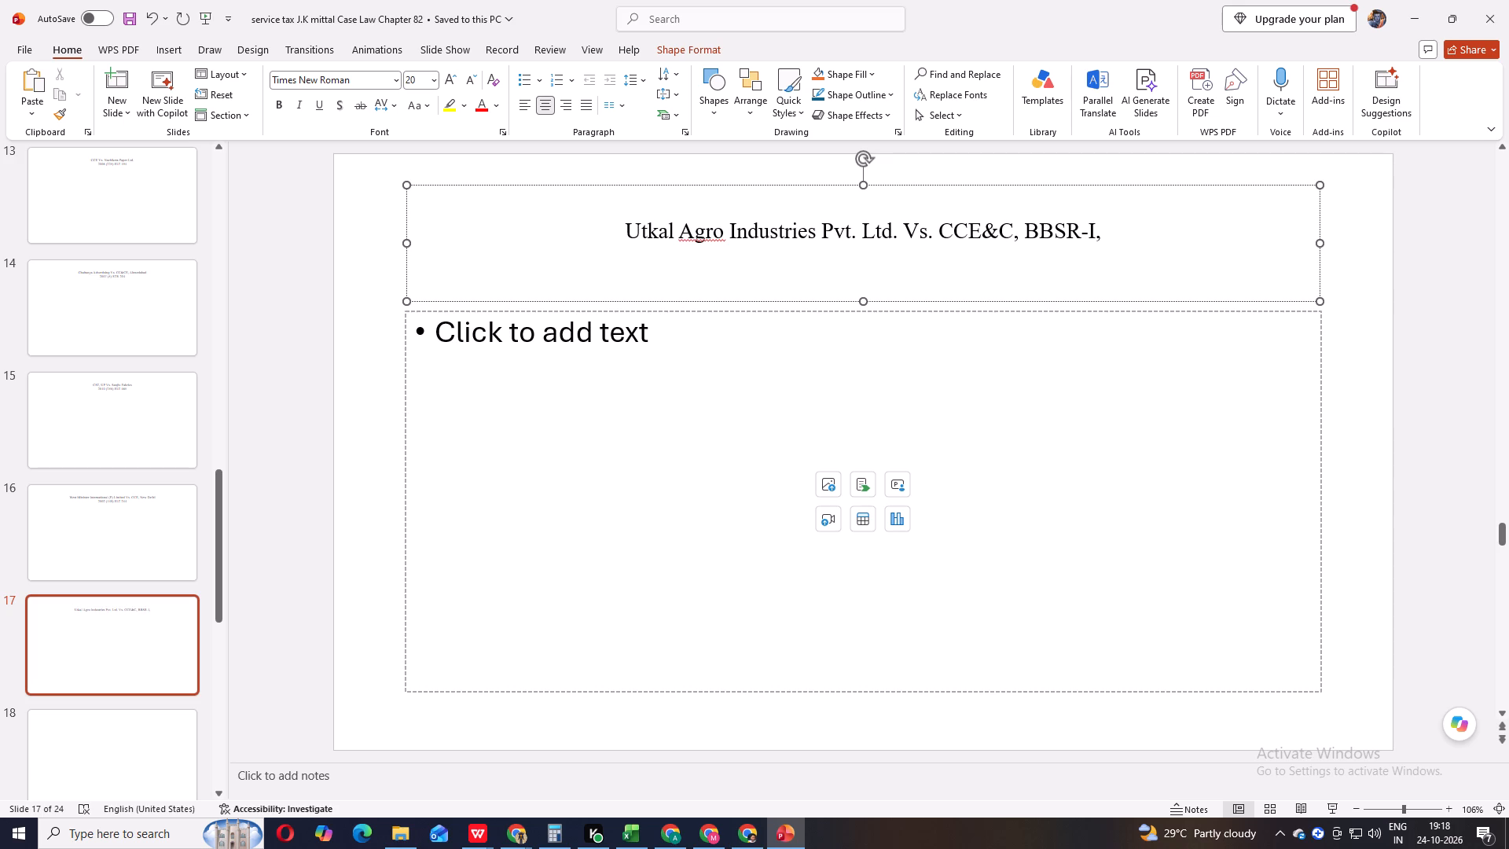
{"action": "type", "text": "(2003"}
{"action": "type", "text": ")"}
{"action": "key", "text": "space"}
{"action": "key", "text": "1"}
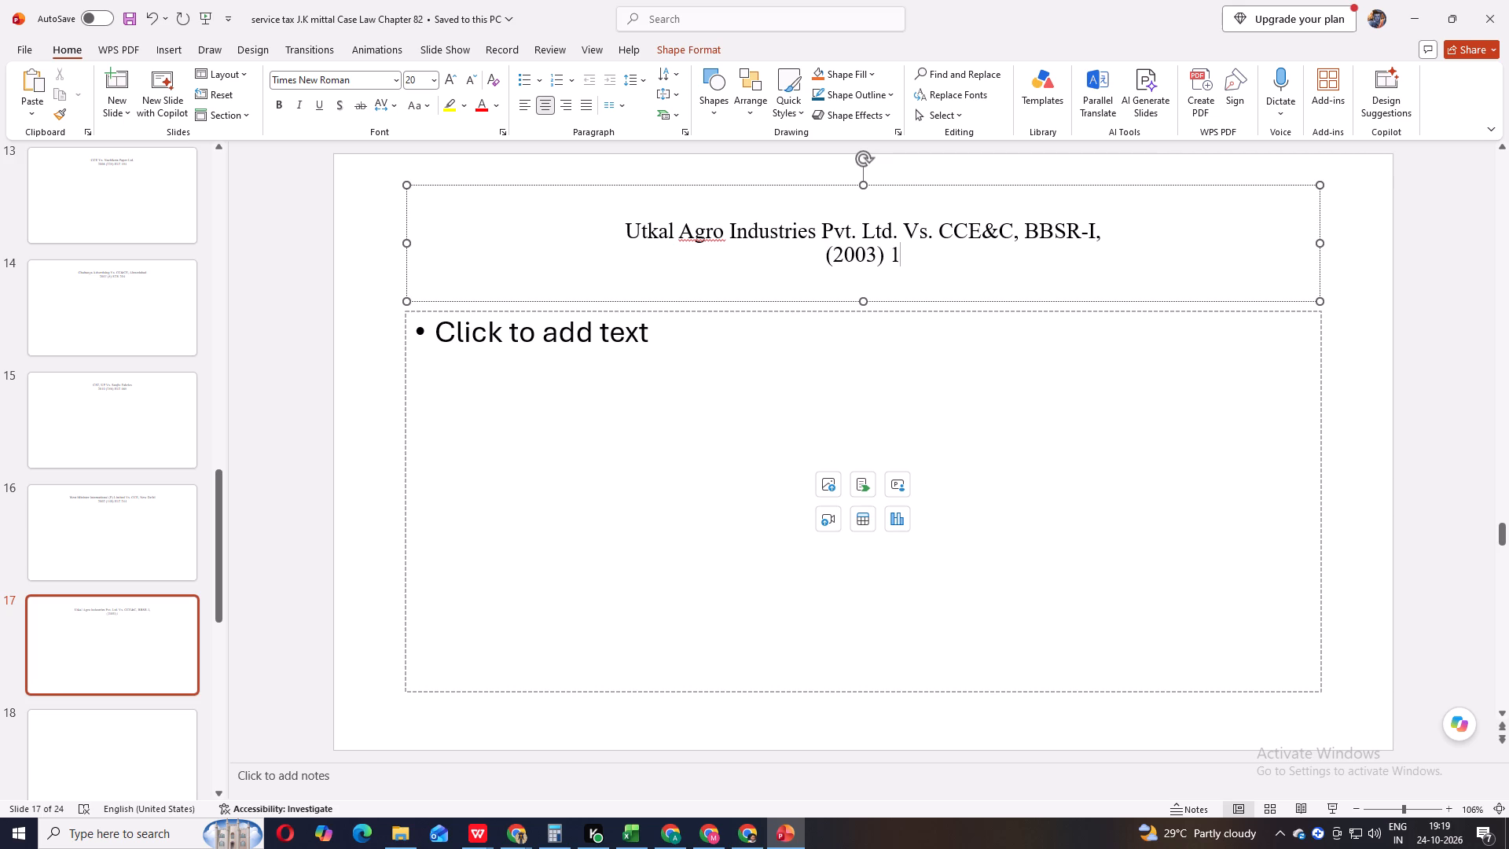
{"action": "type", "text": "62"}
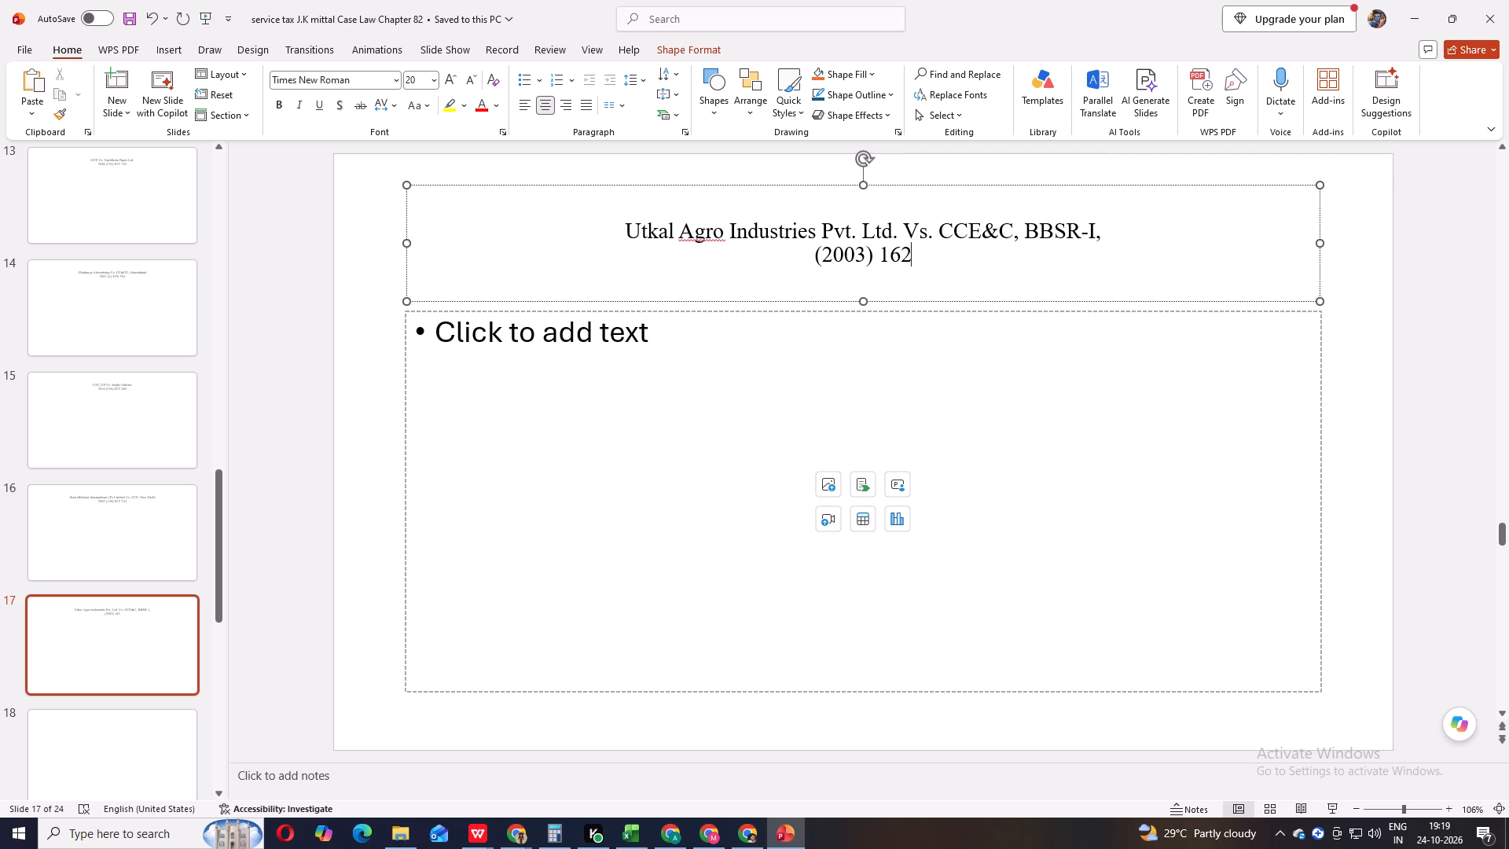
{"action": "key", "text": "space"}
{"action": "type", "text": "ELT"}
{"action": "key", "text": "space"}
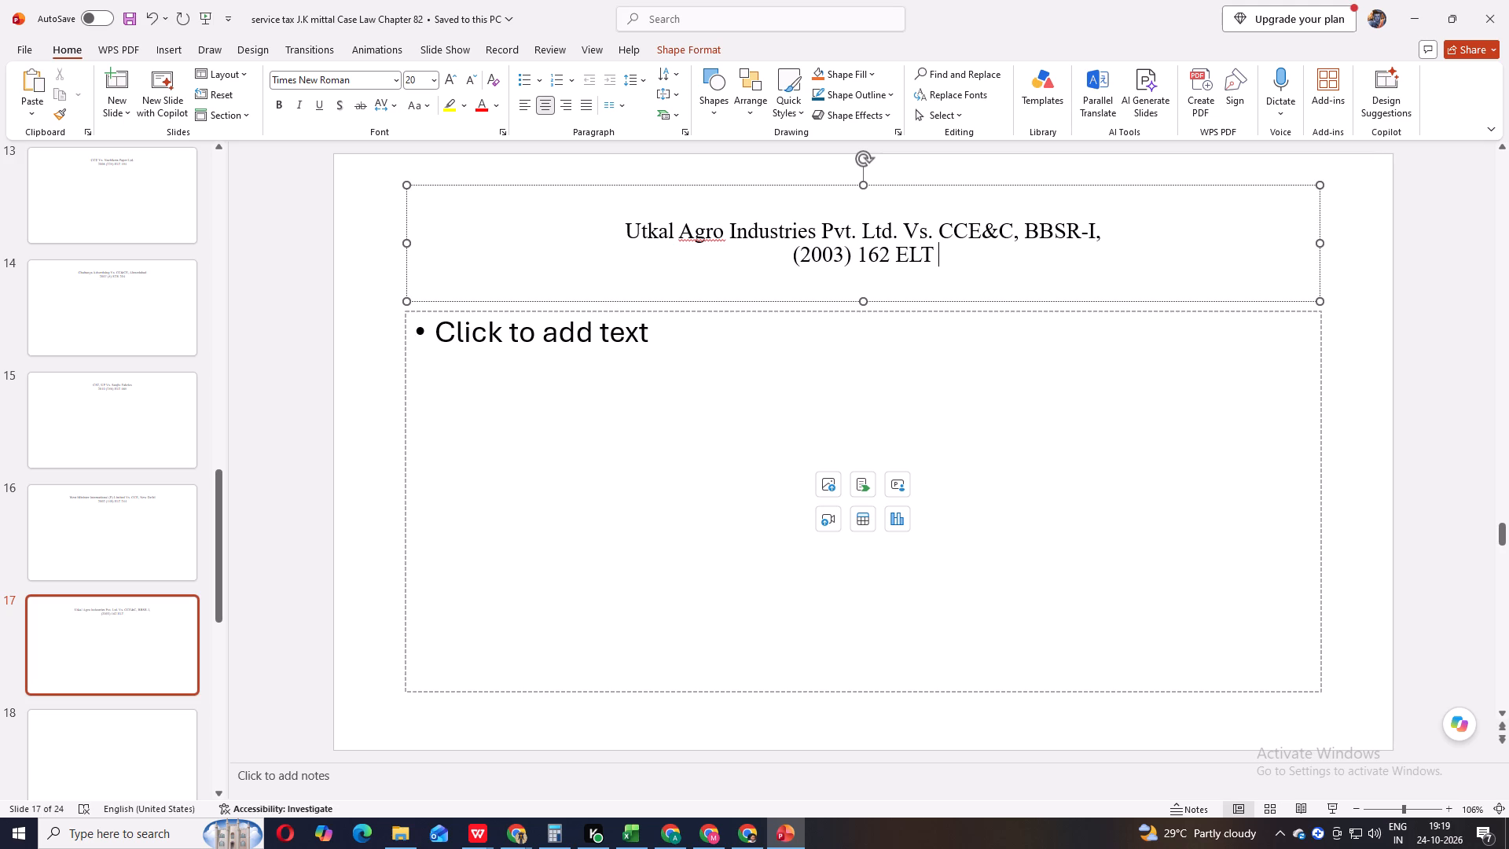
{"action": "type", "text": "225"}
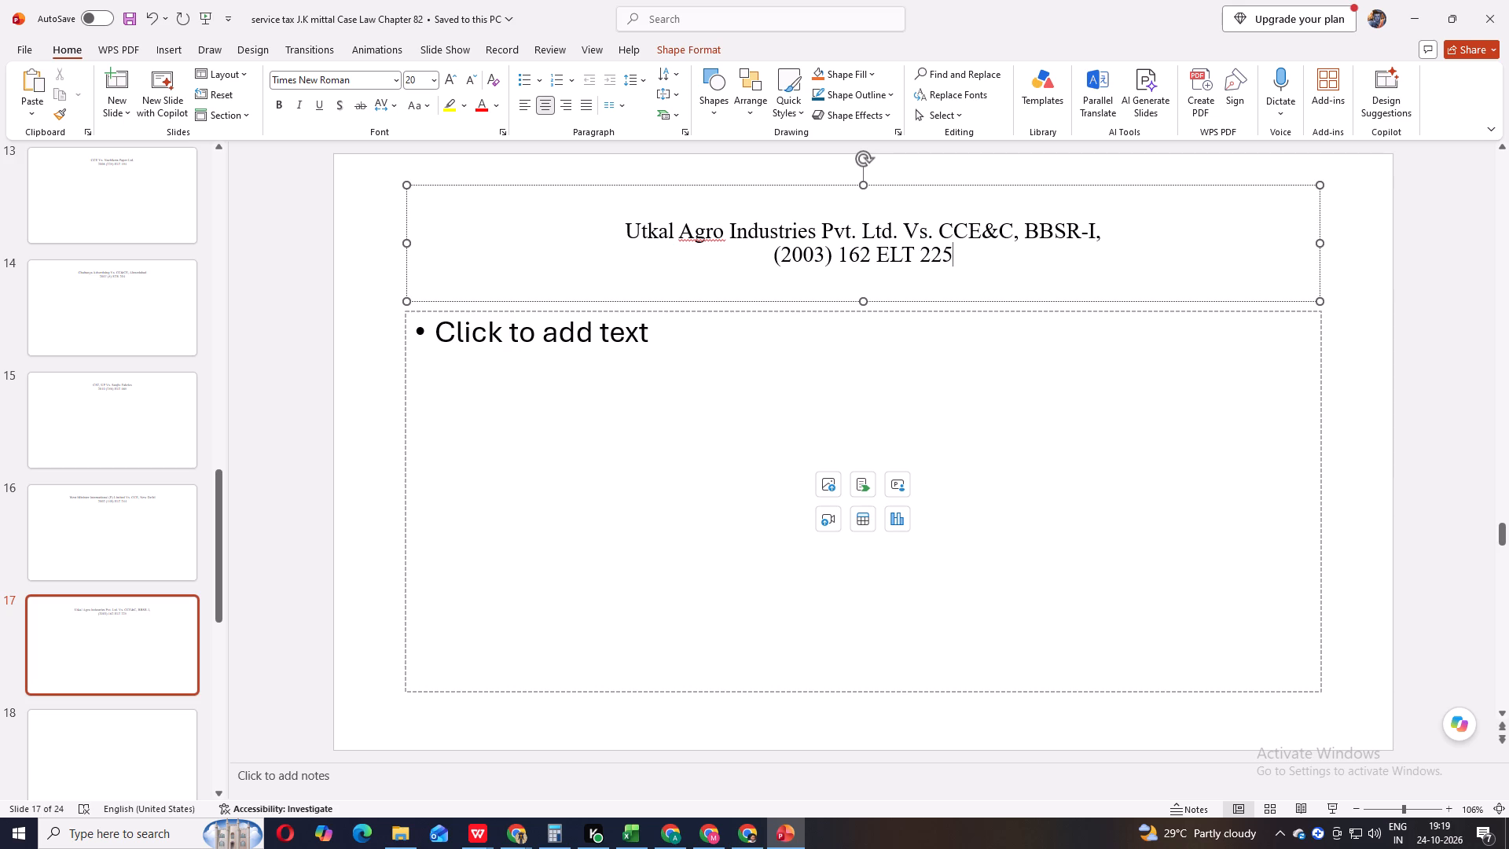
Open the empty title of slide 18 for text entry.
{"action": "scroll", "coordinate": [847, 295], "scroll_direction": "down", "scroll_amount": 1}
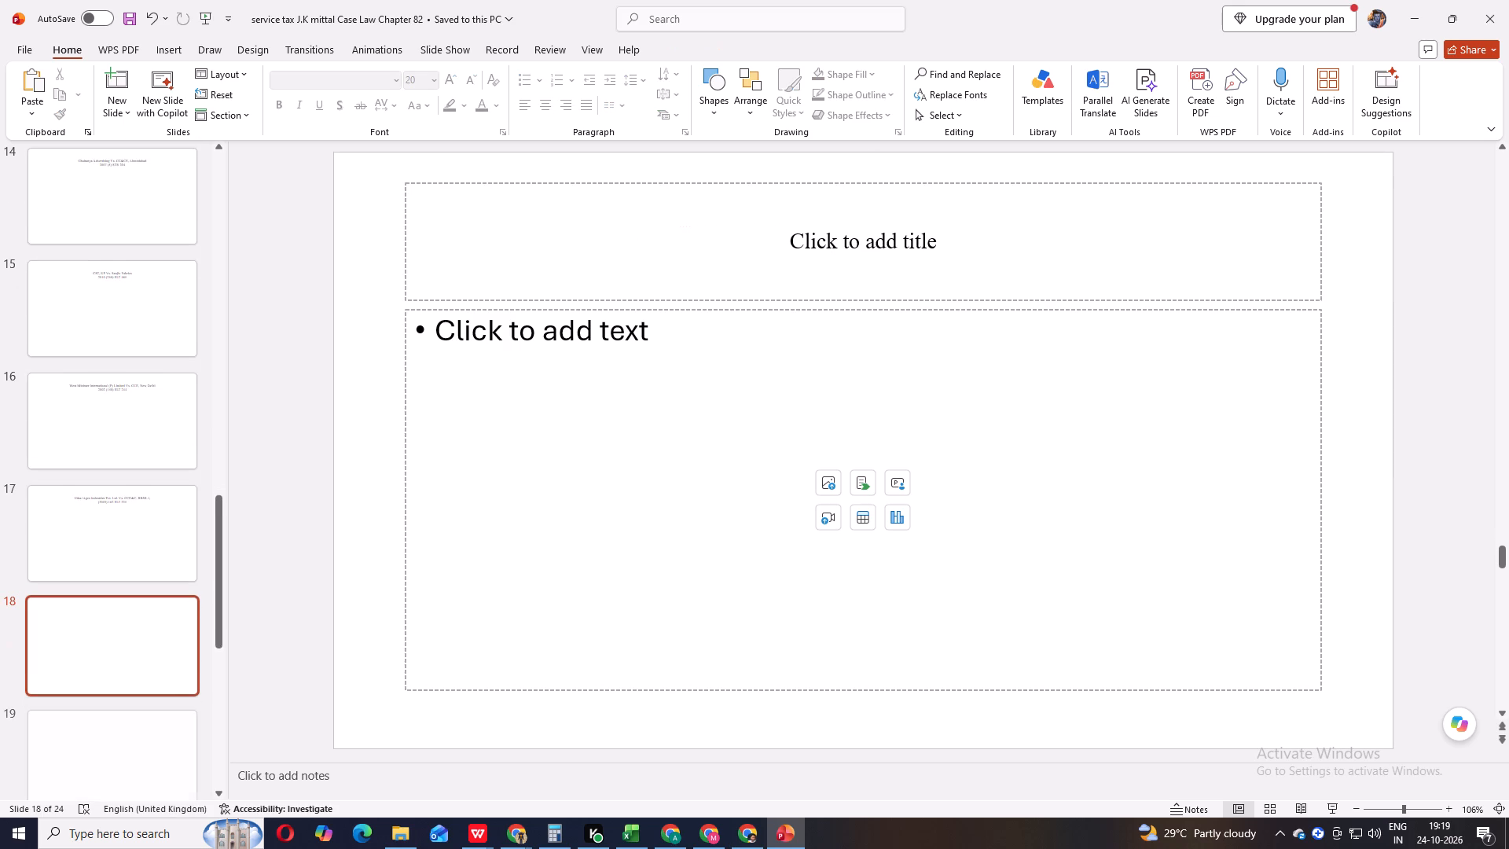
{"action": "left_click", "coordinate": [836, 262]}
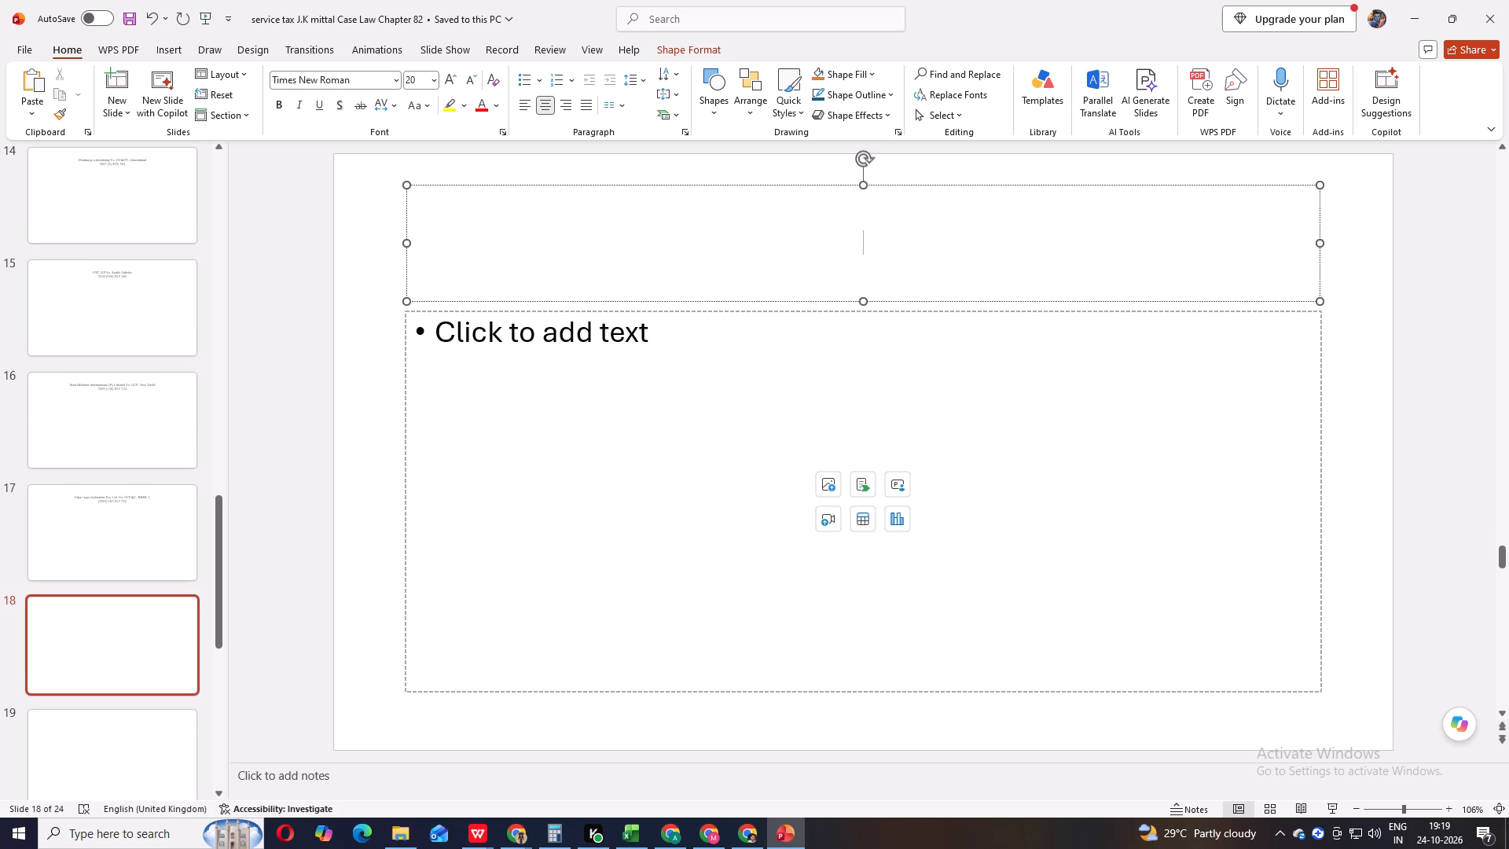
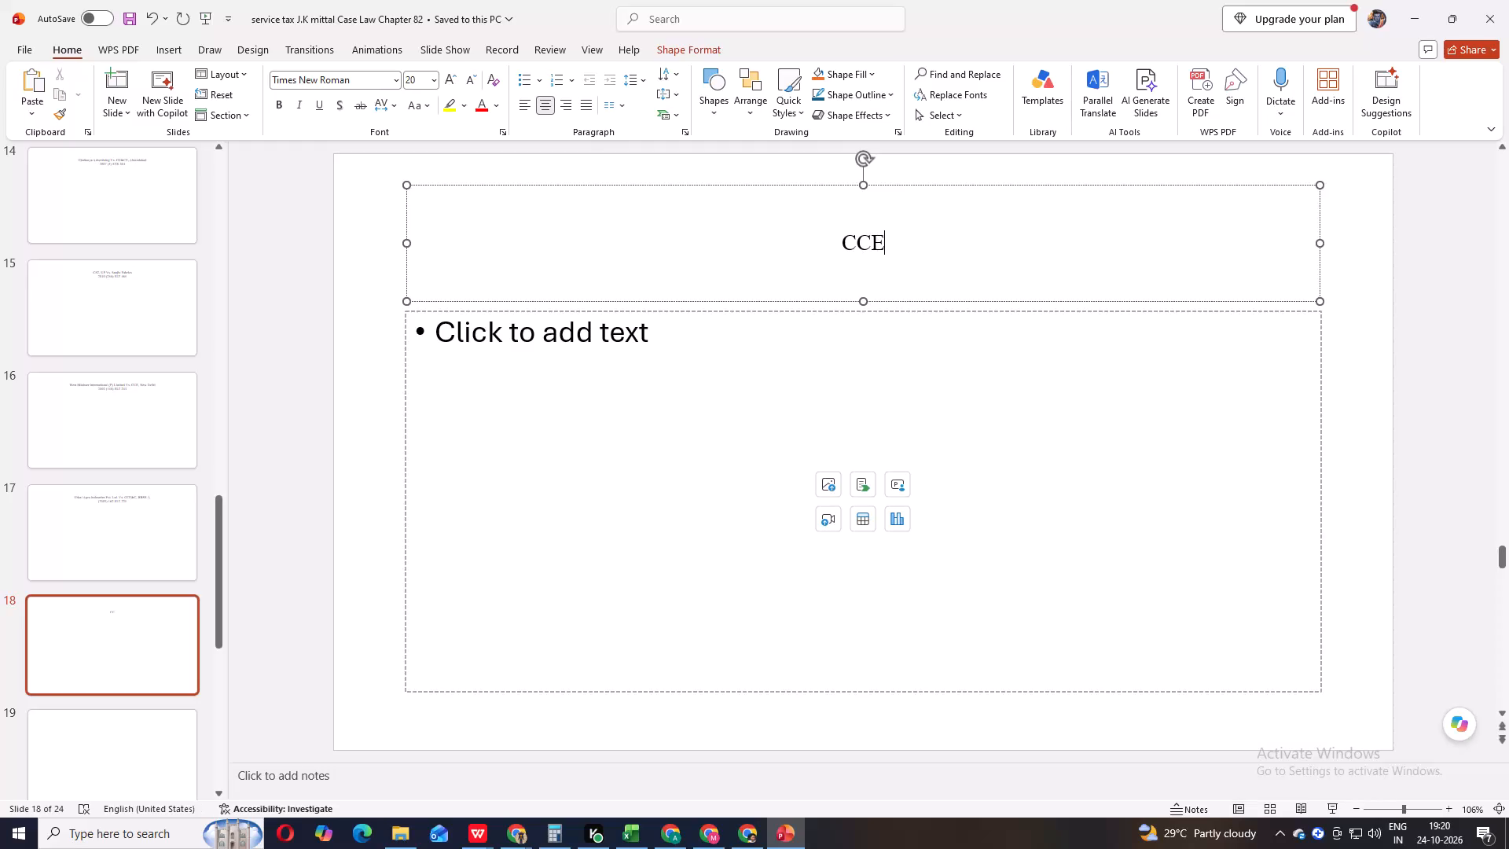
Complete the case name in slide 18's title so it reads "CCE, Coimbatore Vs. Elgi Equipments Ltd.".
{"action": "key", "text": "comma"}
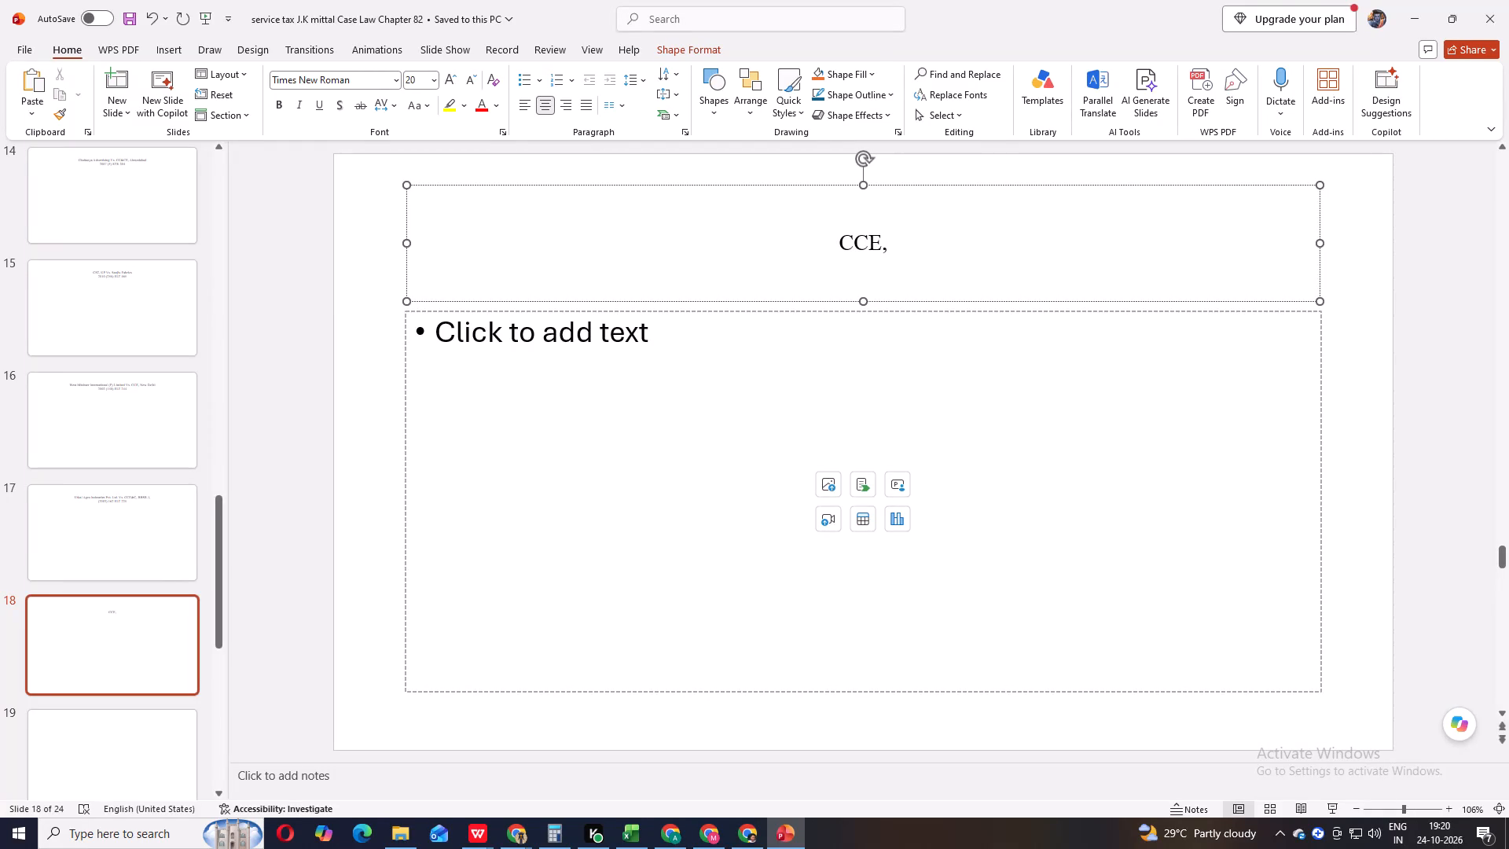
{"action": "key", "text": "space"}
{"action": "type", "text": "Coi"}
{"action": "key", "text": "m"}
{"action": "type", "text": "batore"}
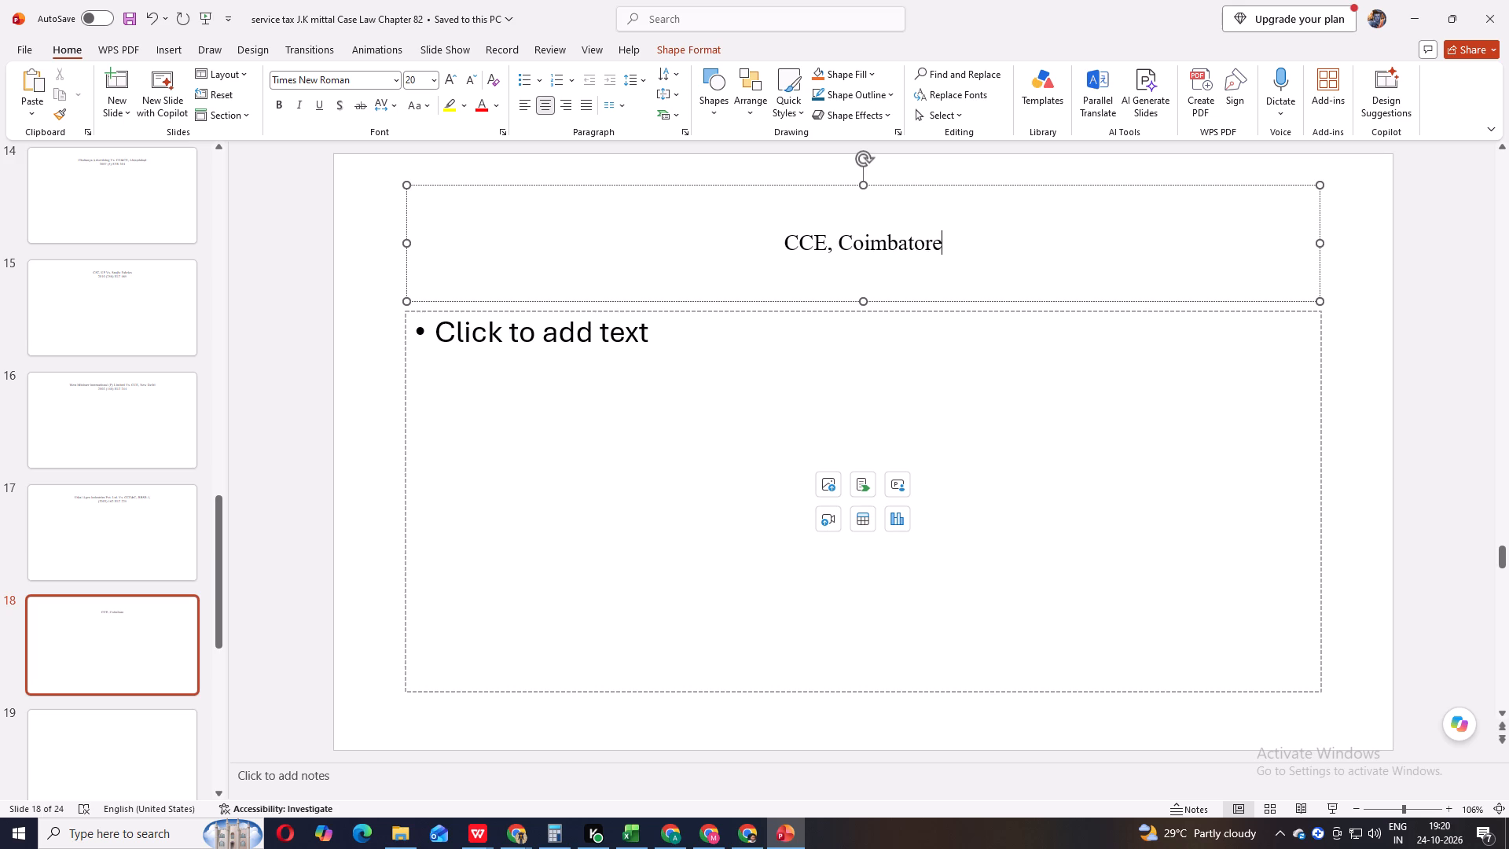
{"action": "key", "text": "space"}
{"action": "type", "text": "Vs."}
{"action": "key", "text": "space"}
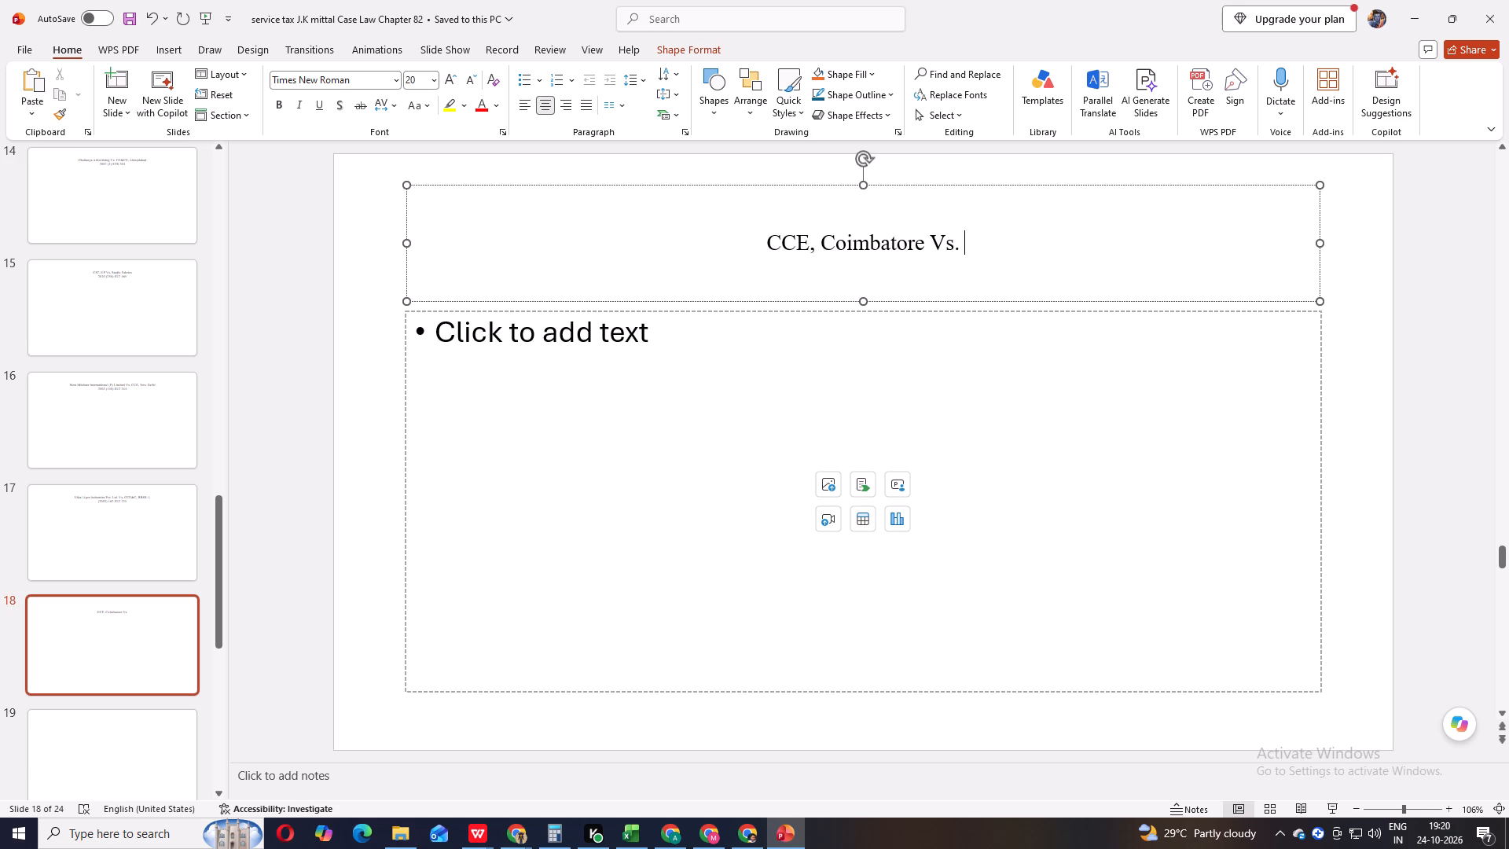
{"action": "type", "text": "Elgi"}
{"action": "key", "text": "space"}
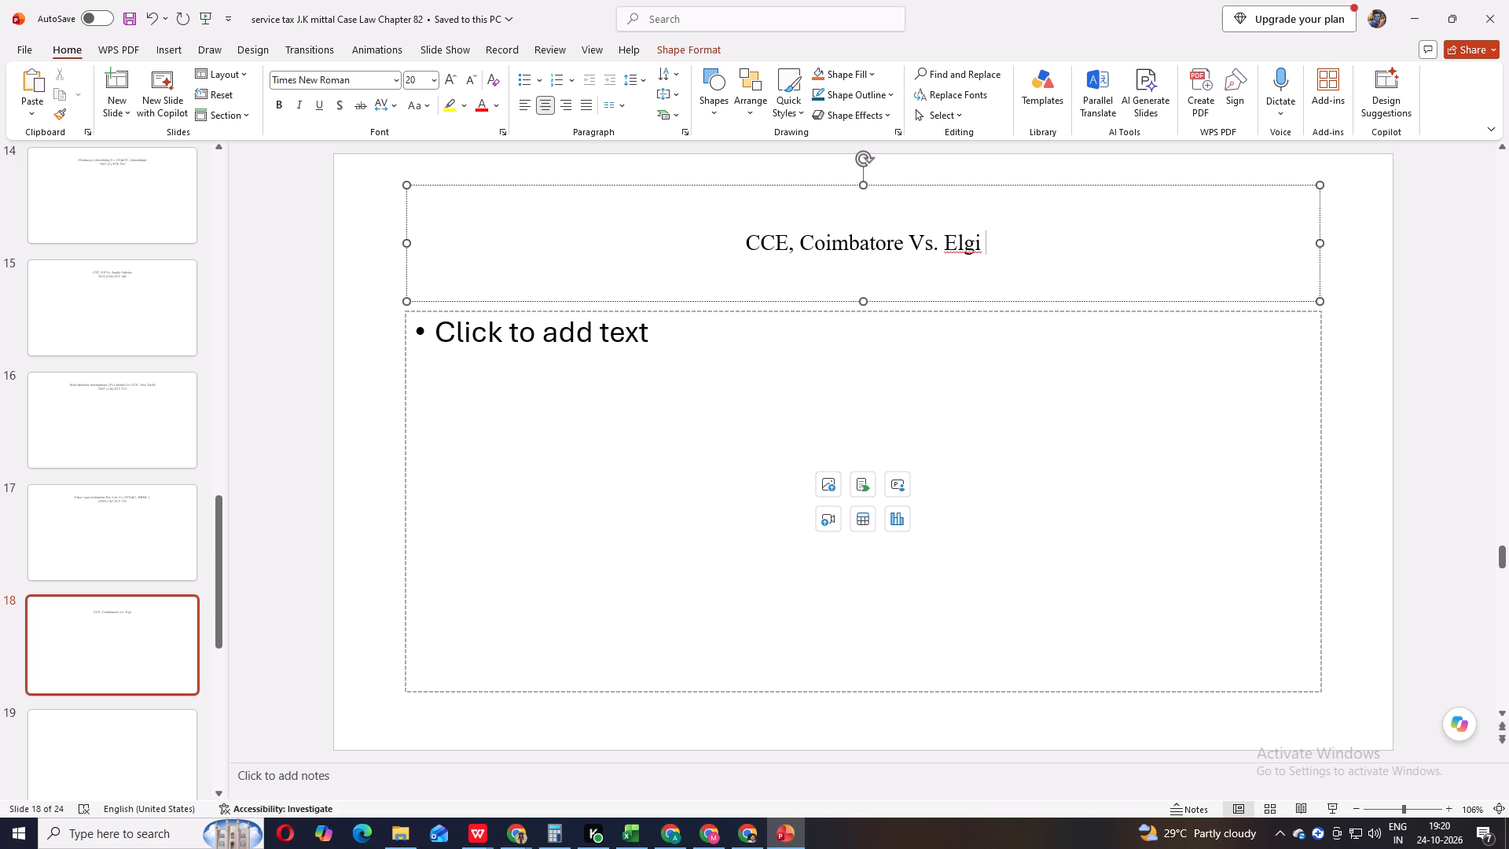
{"action": "key", "text": "shift+e"}
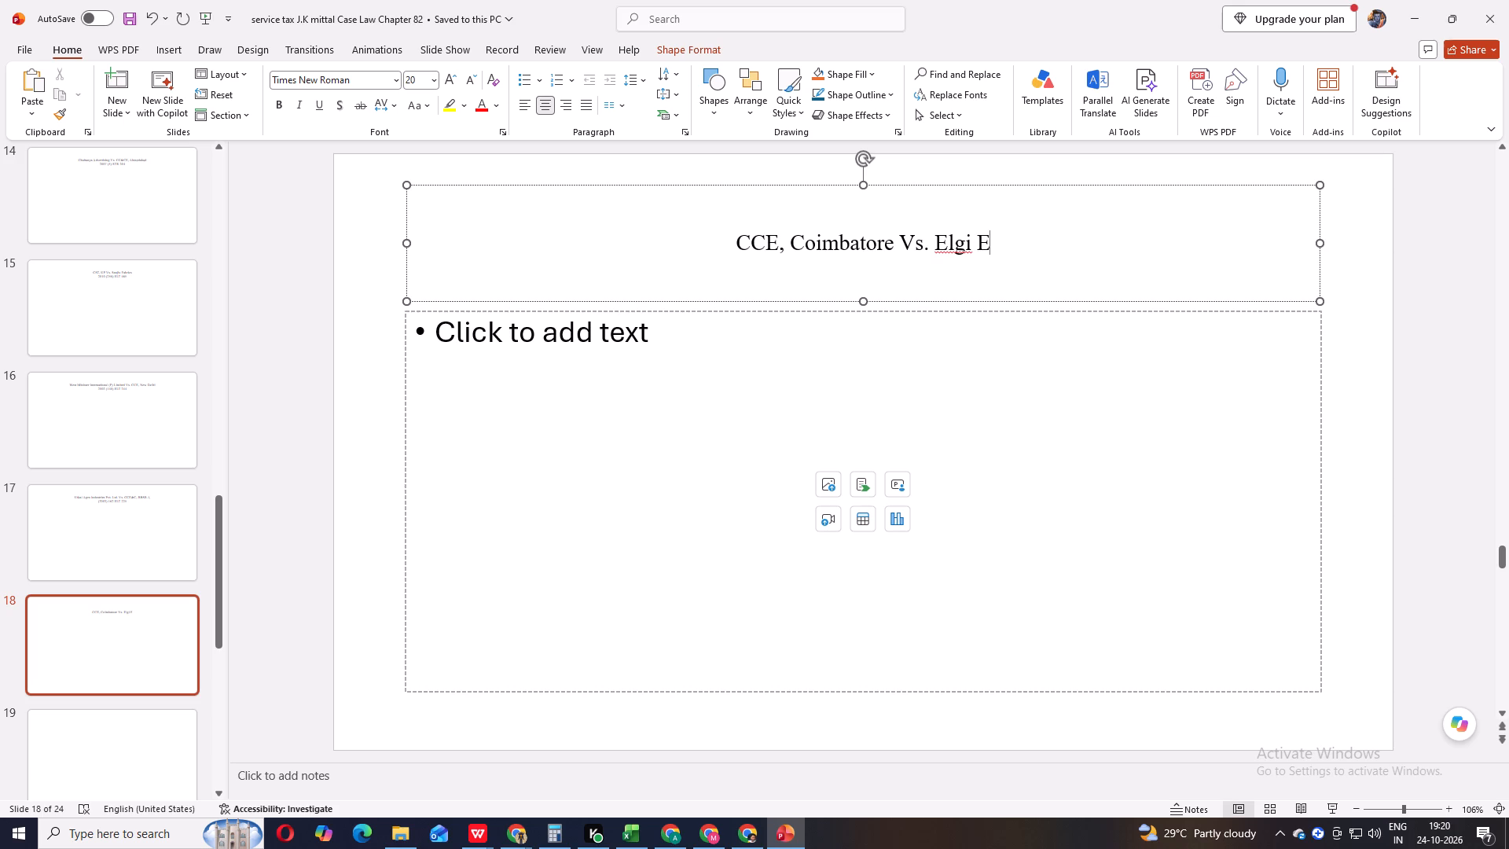
{"action": "type", "text": "qui"}
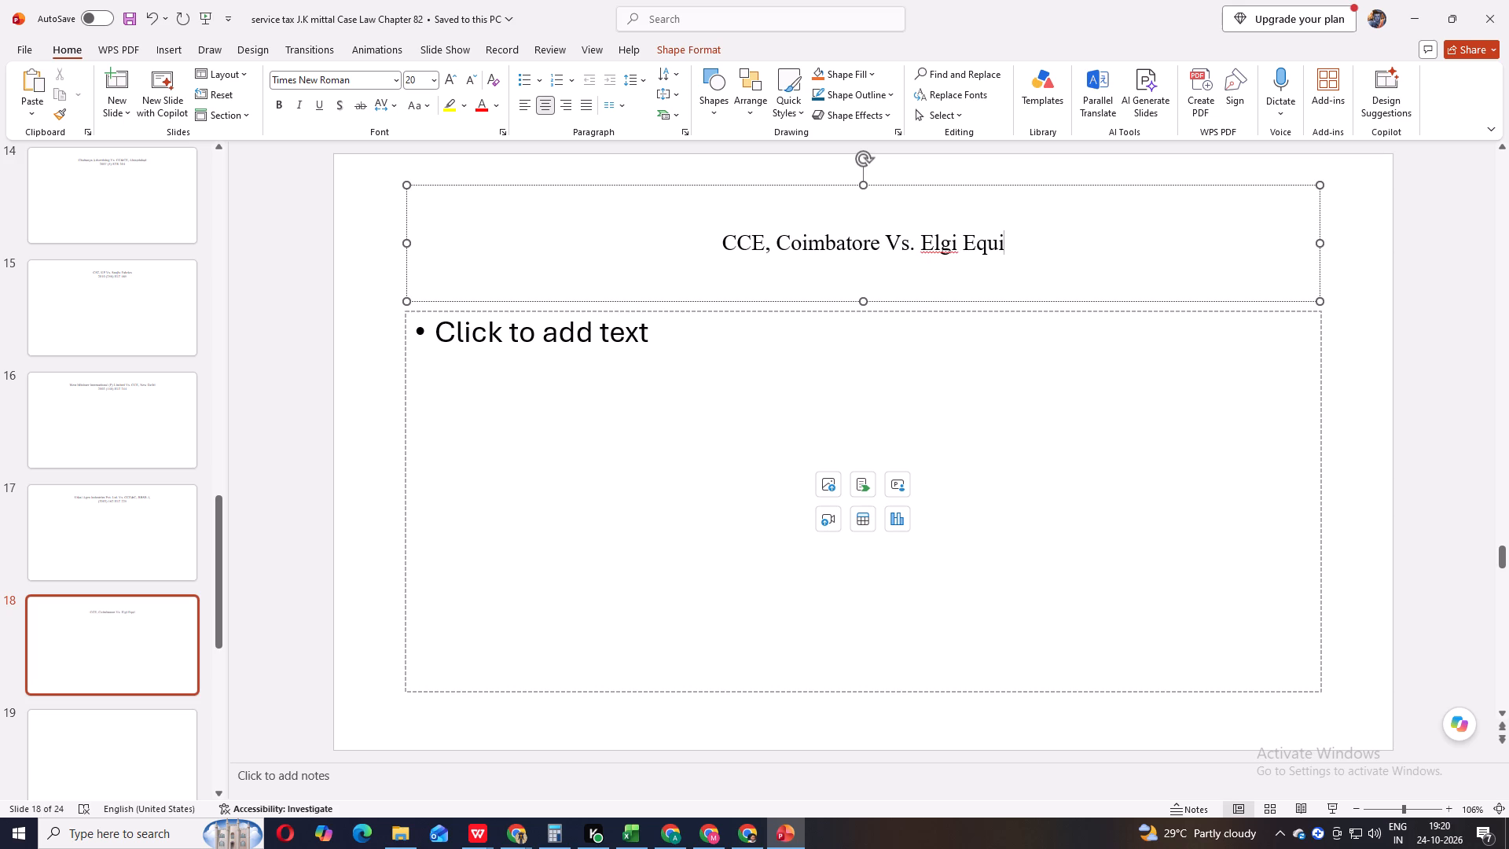
{"action": "key", "text": "p"}
{"action": "type", "text": "ment"}
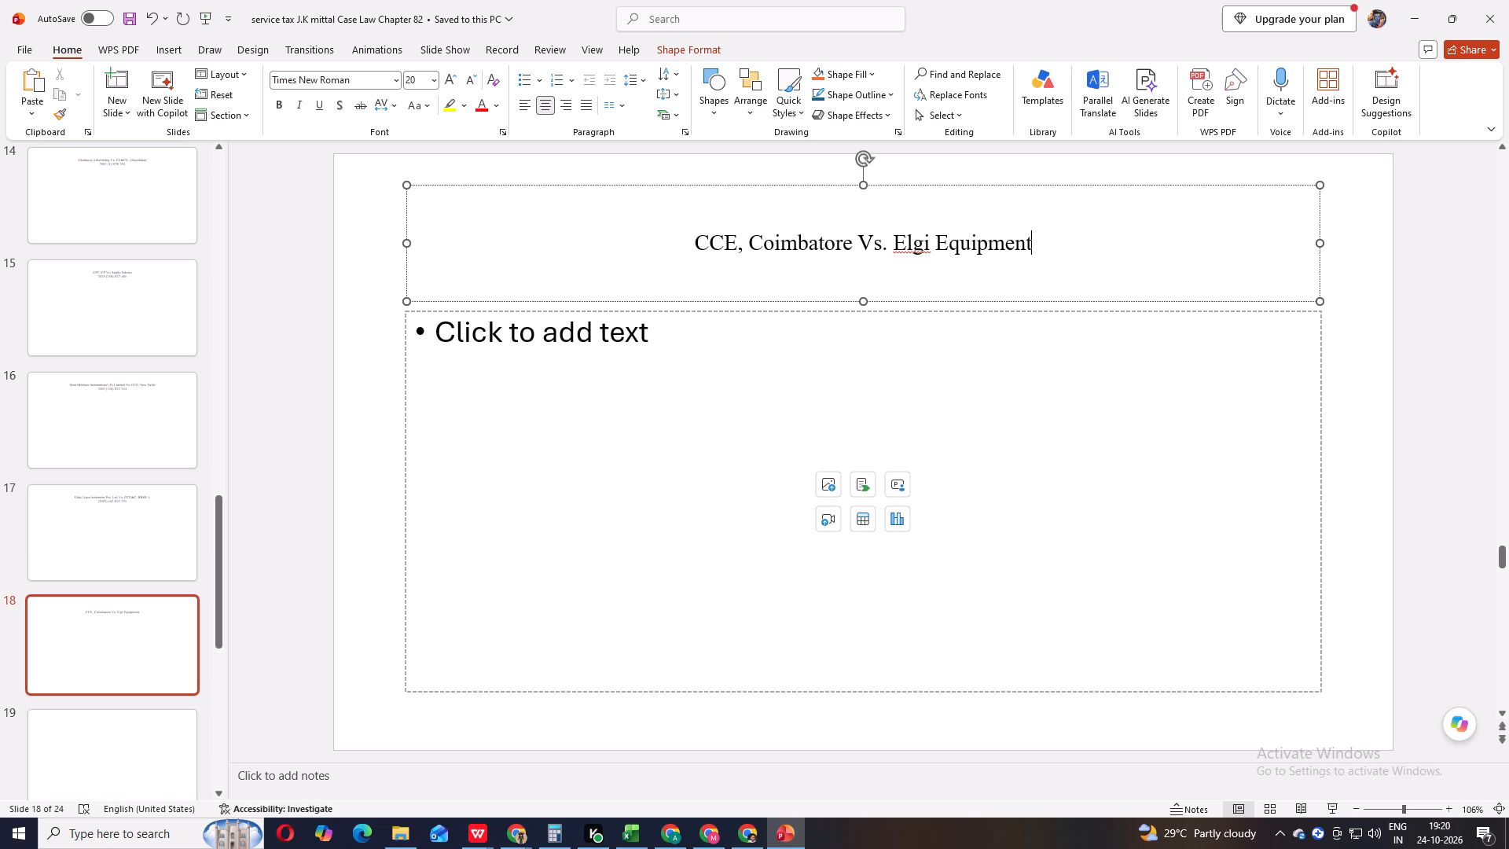
{"action": "type", "text": "s"}
{"action": "key", "text": "space"}
{"action": "type", "text": "Ltd"}
{"action": "type", "text": "."}
{"action": "key", "text": "space"}
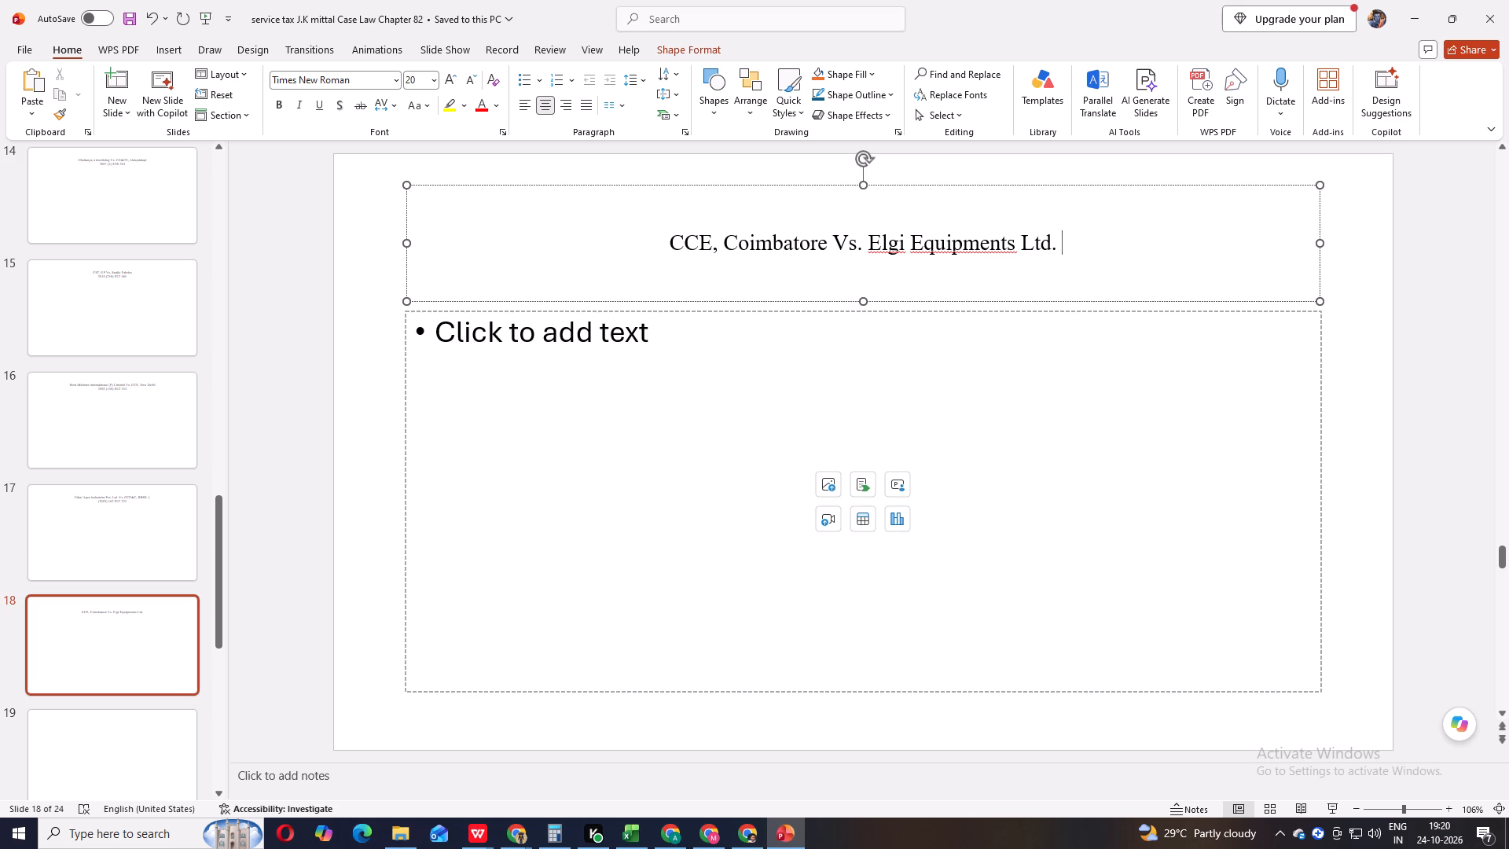
Add the citation "2001 (128) ELT 52" on a second line of slide 18's title.
{"action": "key", "text": "Return"}
{"action": "type", "text": "2001"}
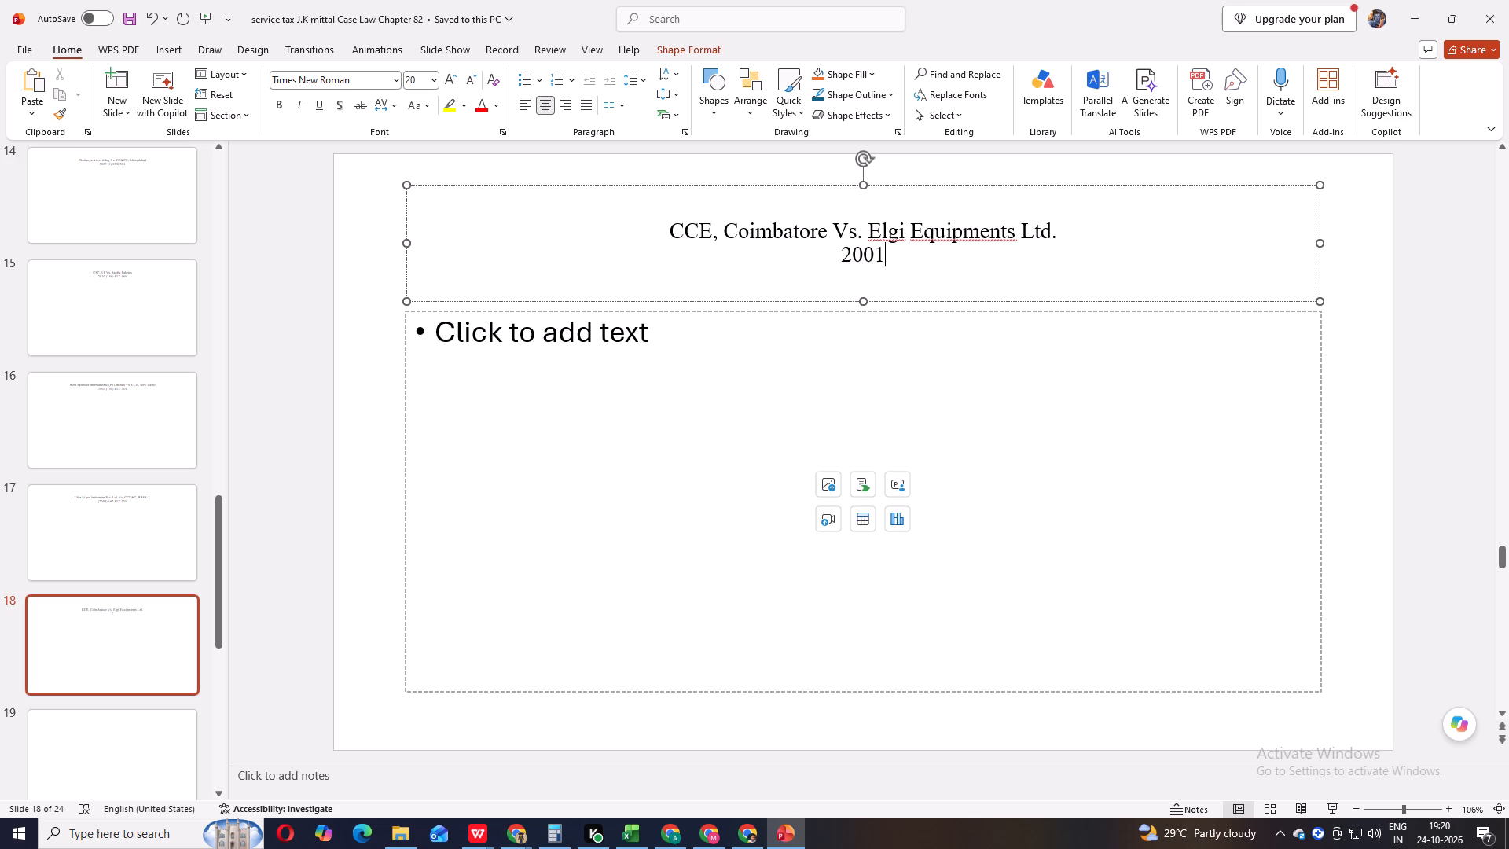
{"action": "key", "text": "space"}
{"action": "type", "text": "(128)"}
{"action": "key", "text": "space"}
{"action": "type", "text": "ELT"}
{"action": "key", "text": "space"}
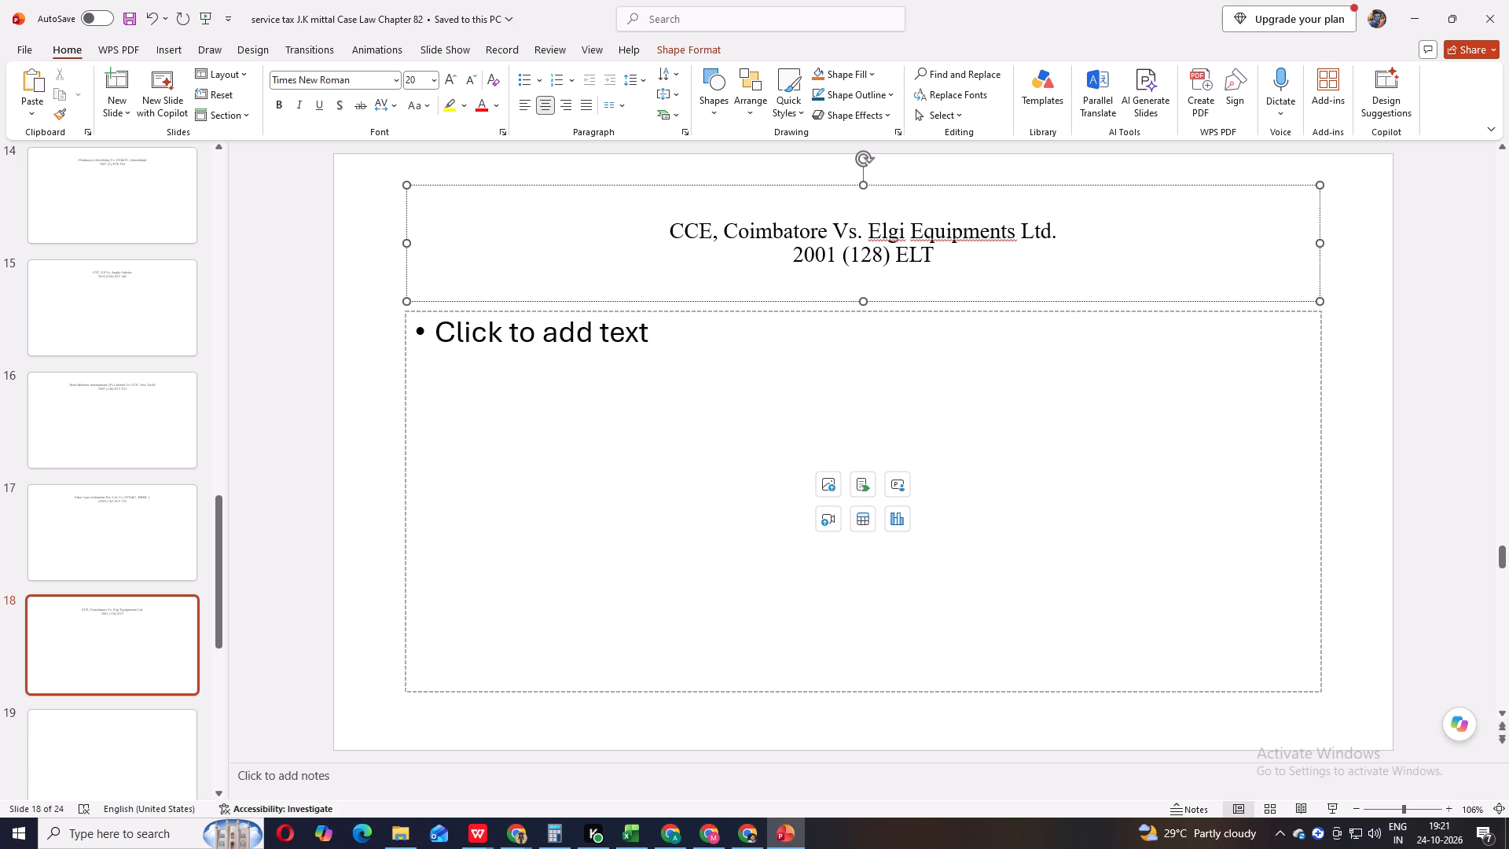
{"action": "type", "text": "52"}
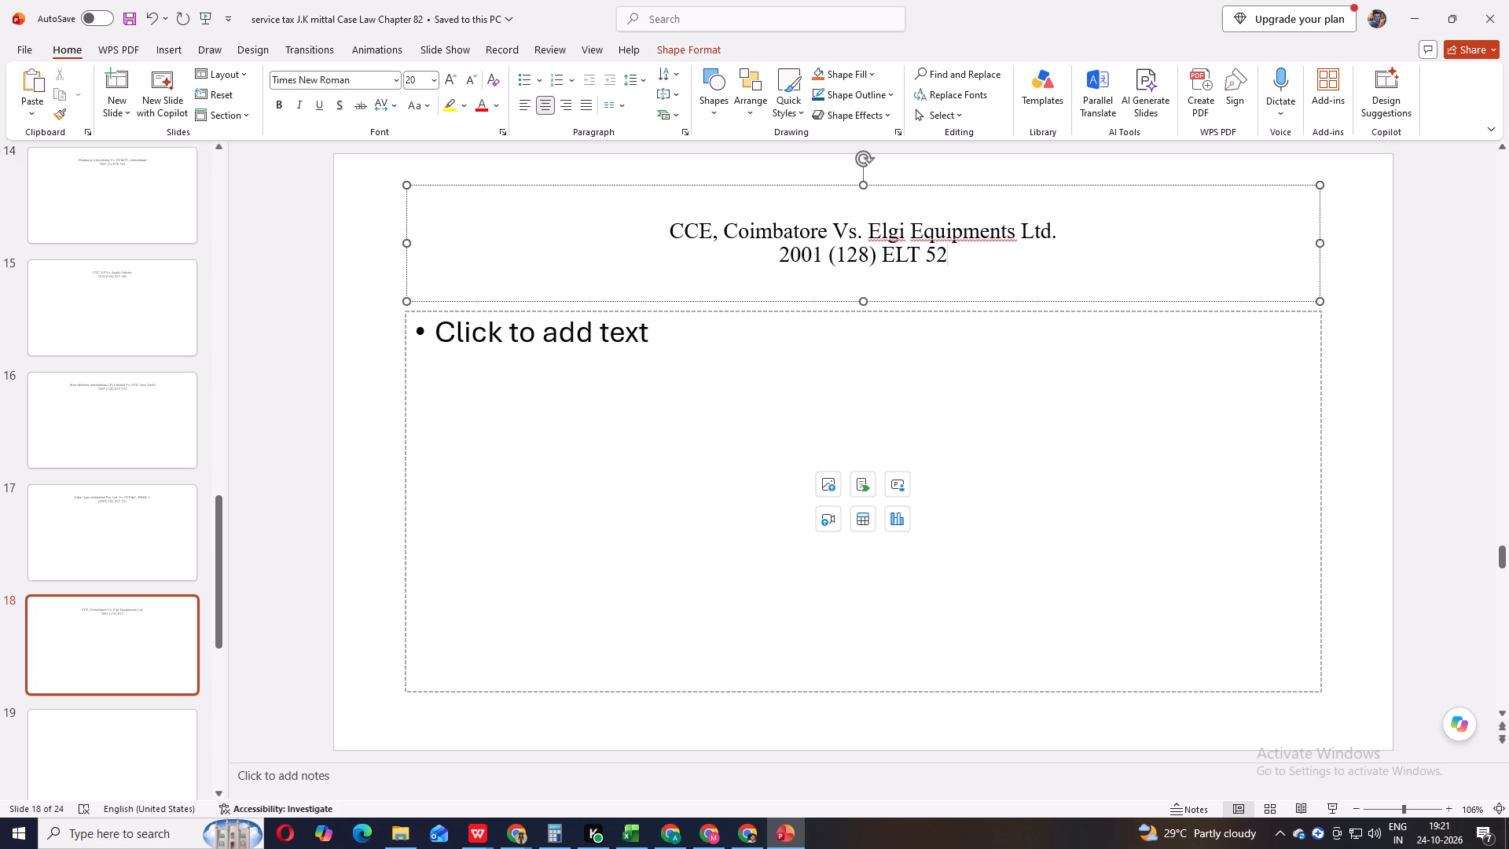
Open the empty title of slide 19 for text entry.
{"action": "scroll", "coordinate": [836, 262], "scroll_direction": "down", "scroll_amount": 1}
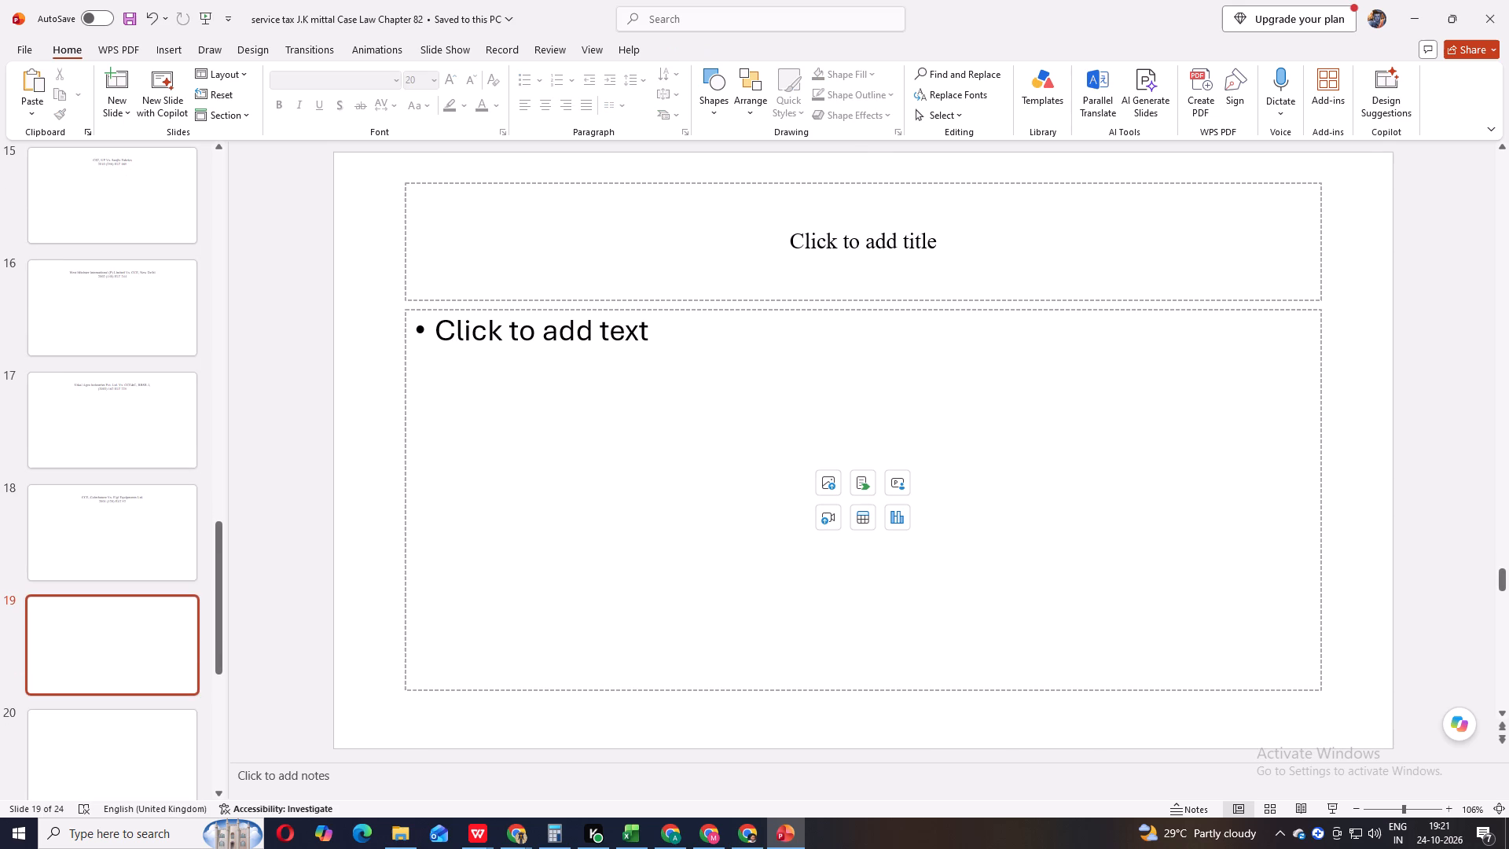
{"action": "left_click", "coordinate": [810, 250]}
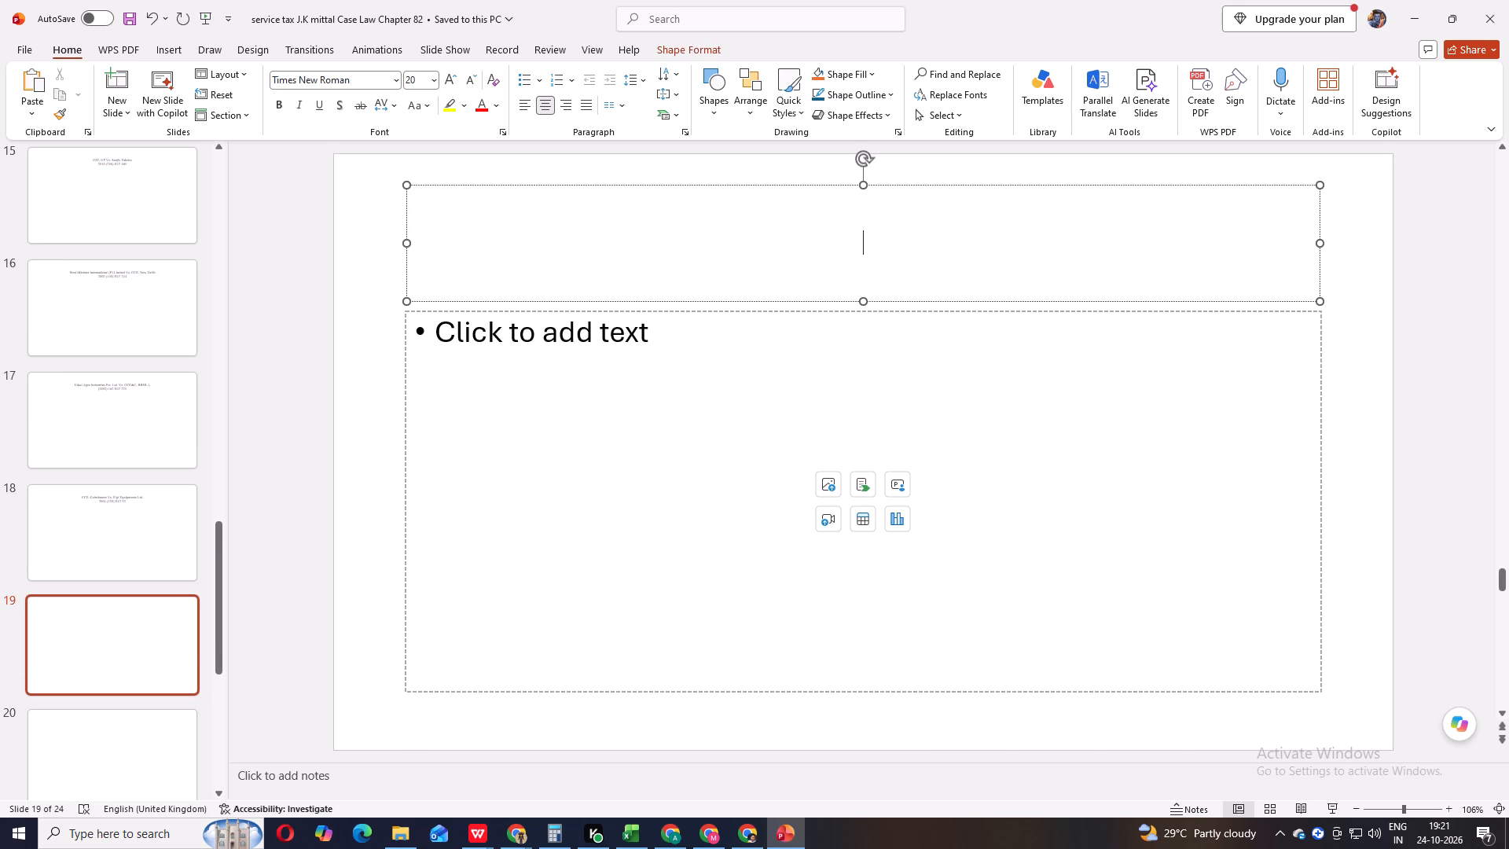
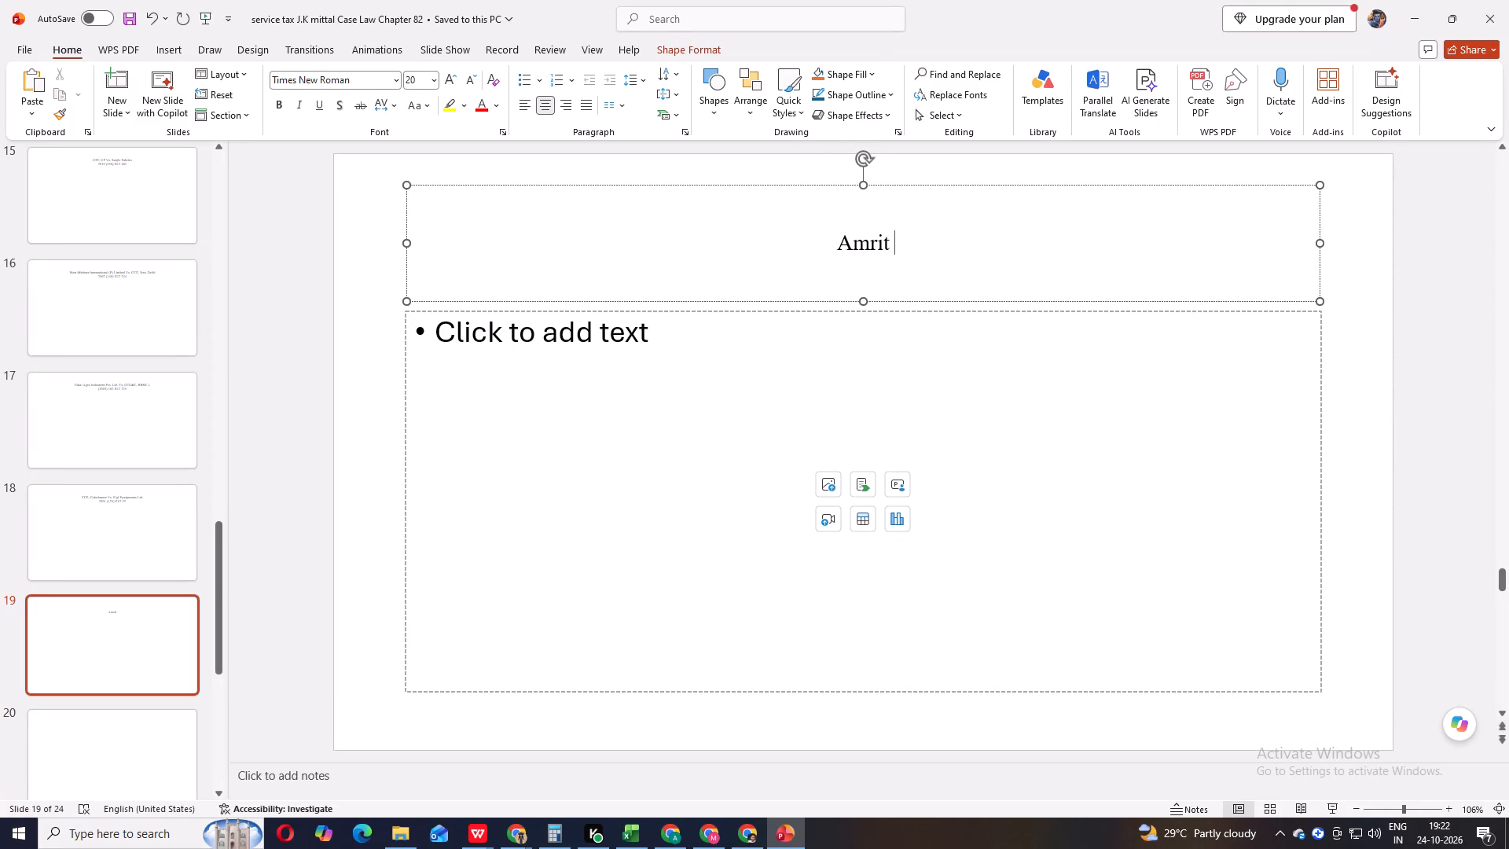
Complete the case name in slide 19's title so it reads "Amrit Foods Vs. CCE, U.P".
{"action": "type", "text": "Fi"}
{"action": "key", "text": "BackSpace"}
{"action": "type", "text": "oods"}
{"action": "key", "text": "space"}
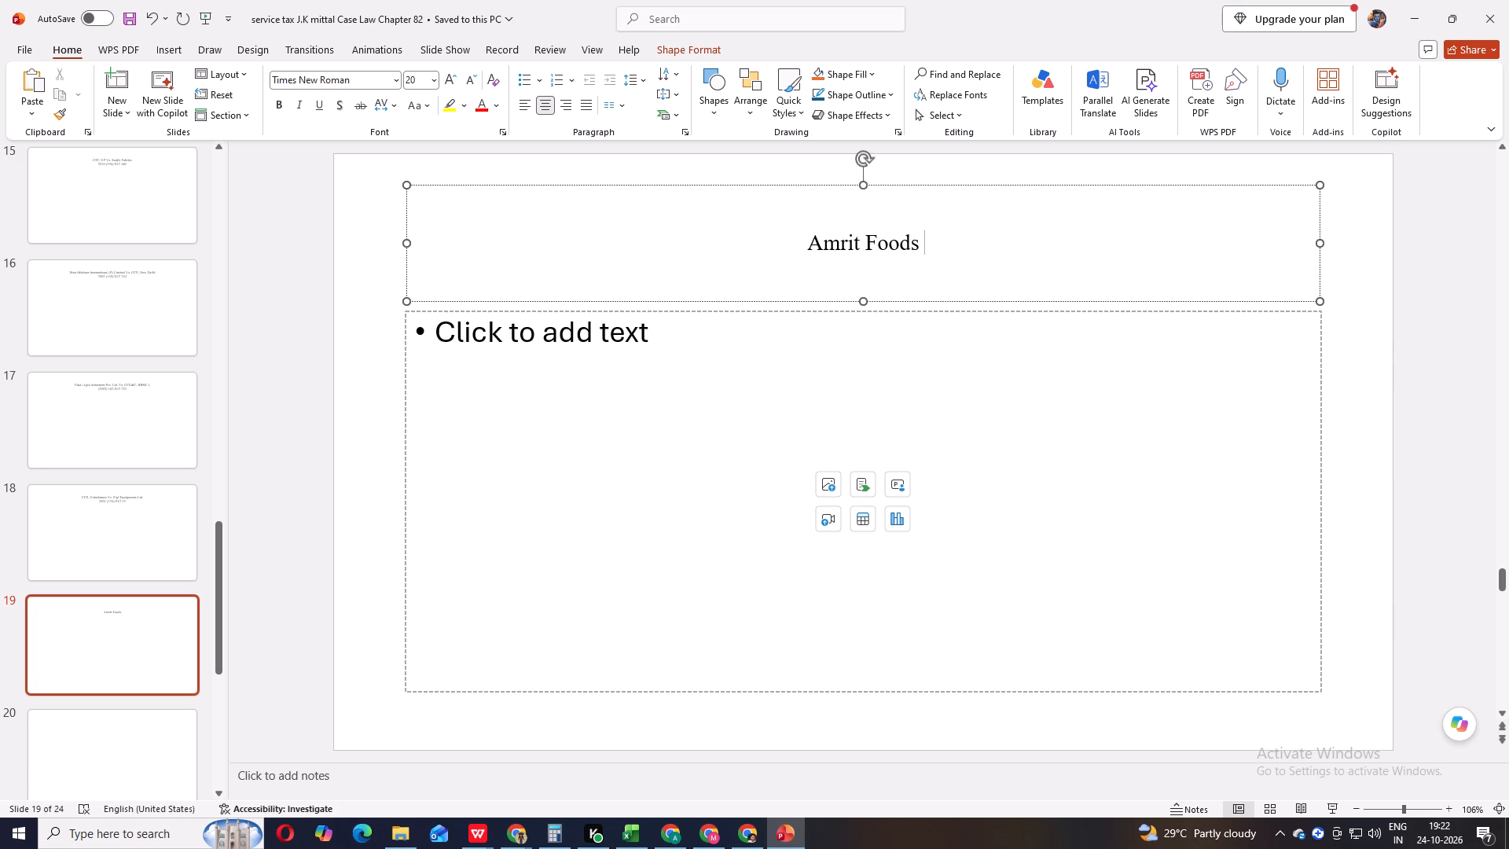
{"action": "type", "text": "Vs."}
{"action": "key", "text": "space"}
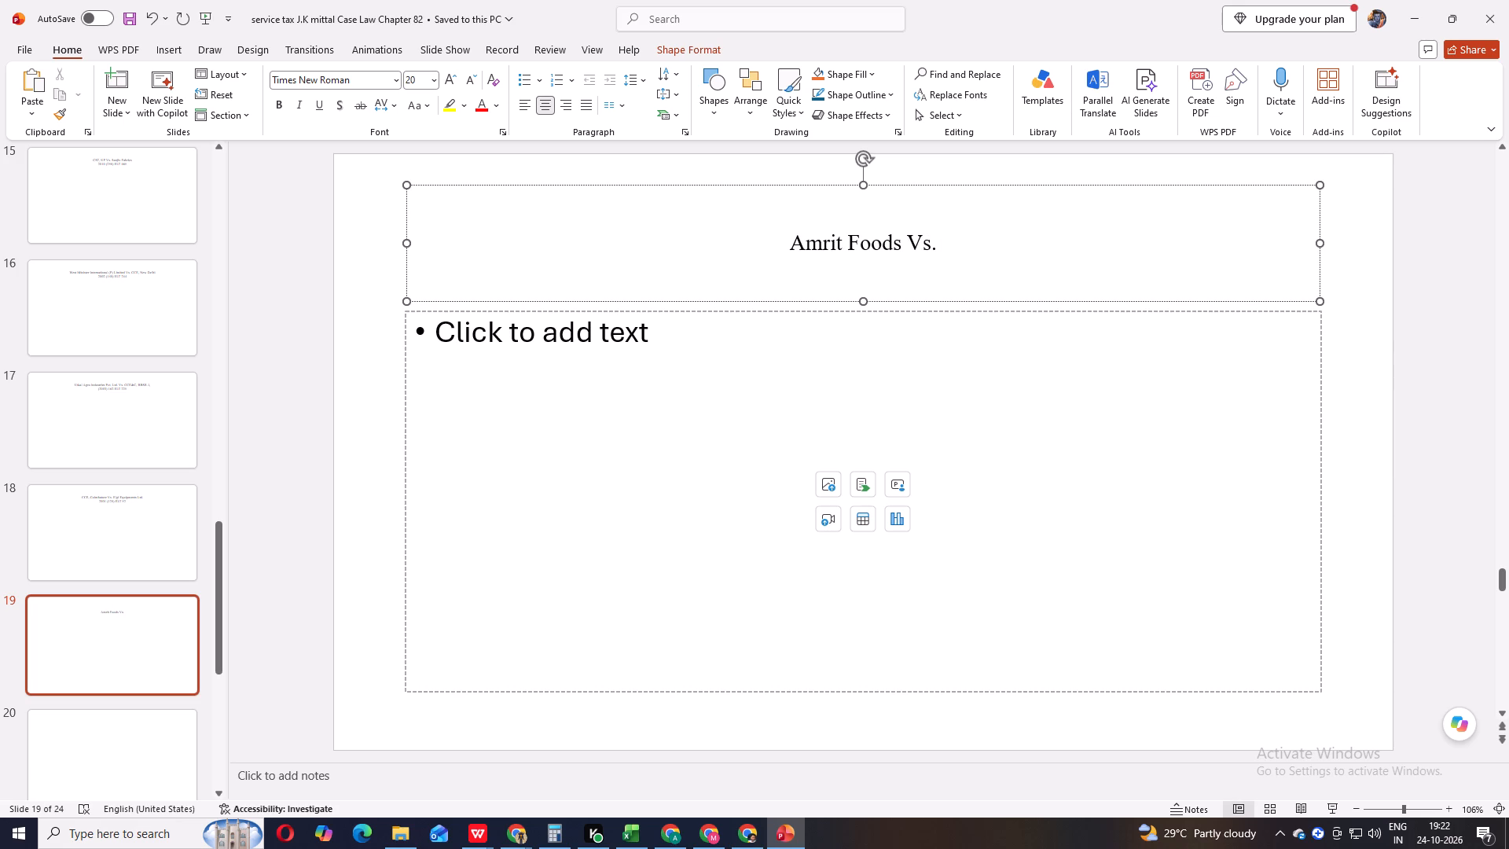
{"action": "type", "text": "CCe"}
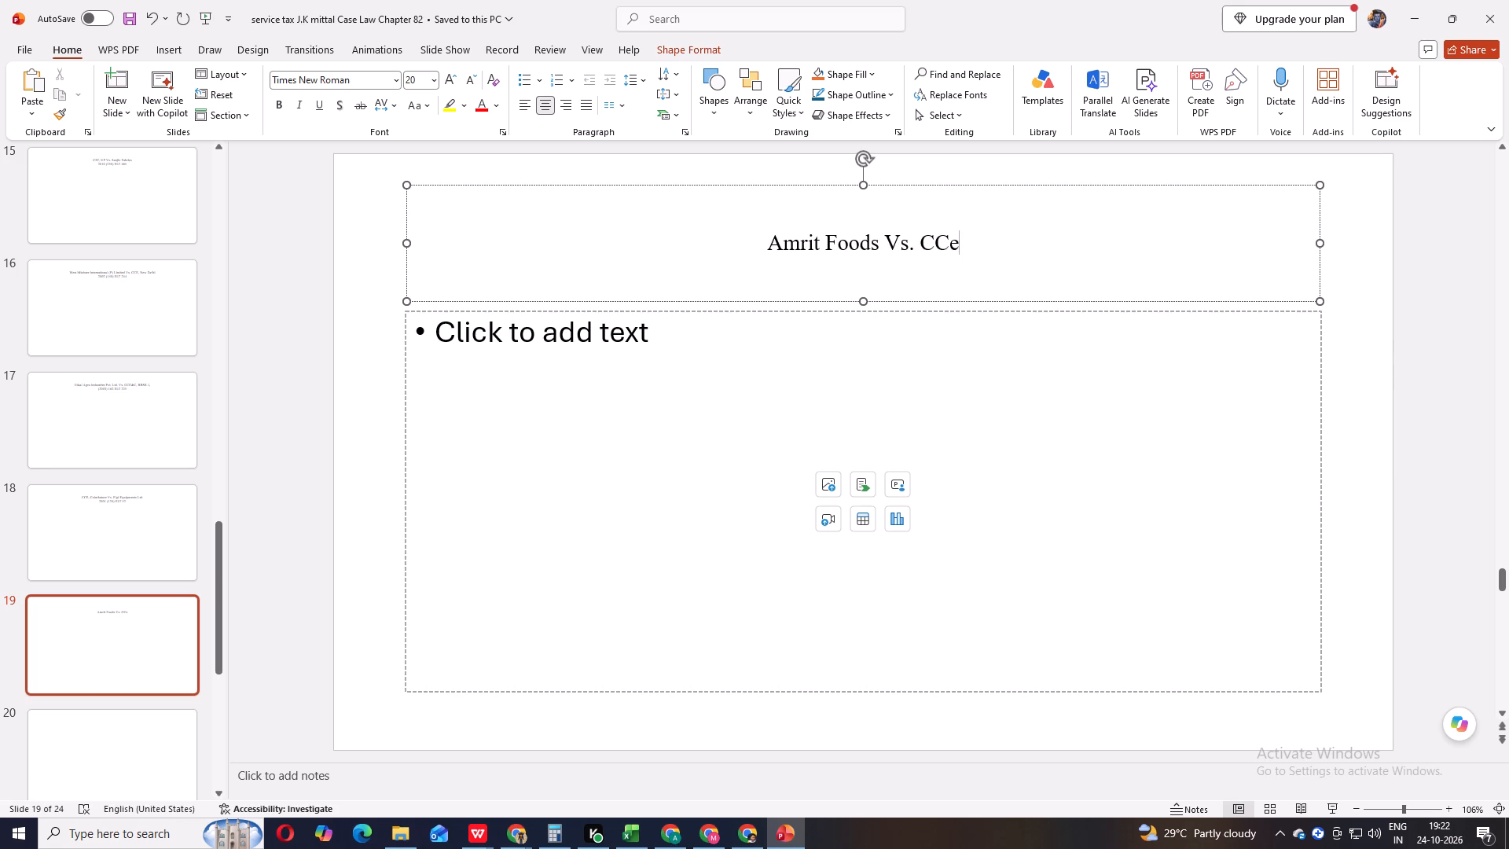
{"action": "key", "text": "BackSpace"}
{"action": "key", "text": "shift+e"}
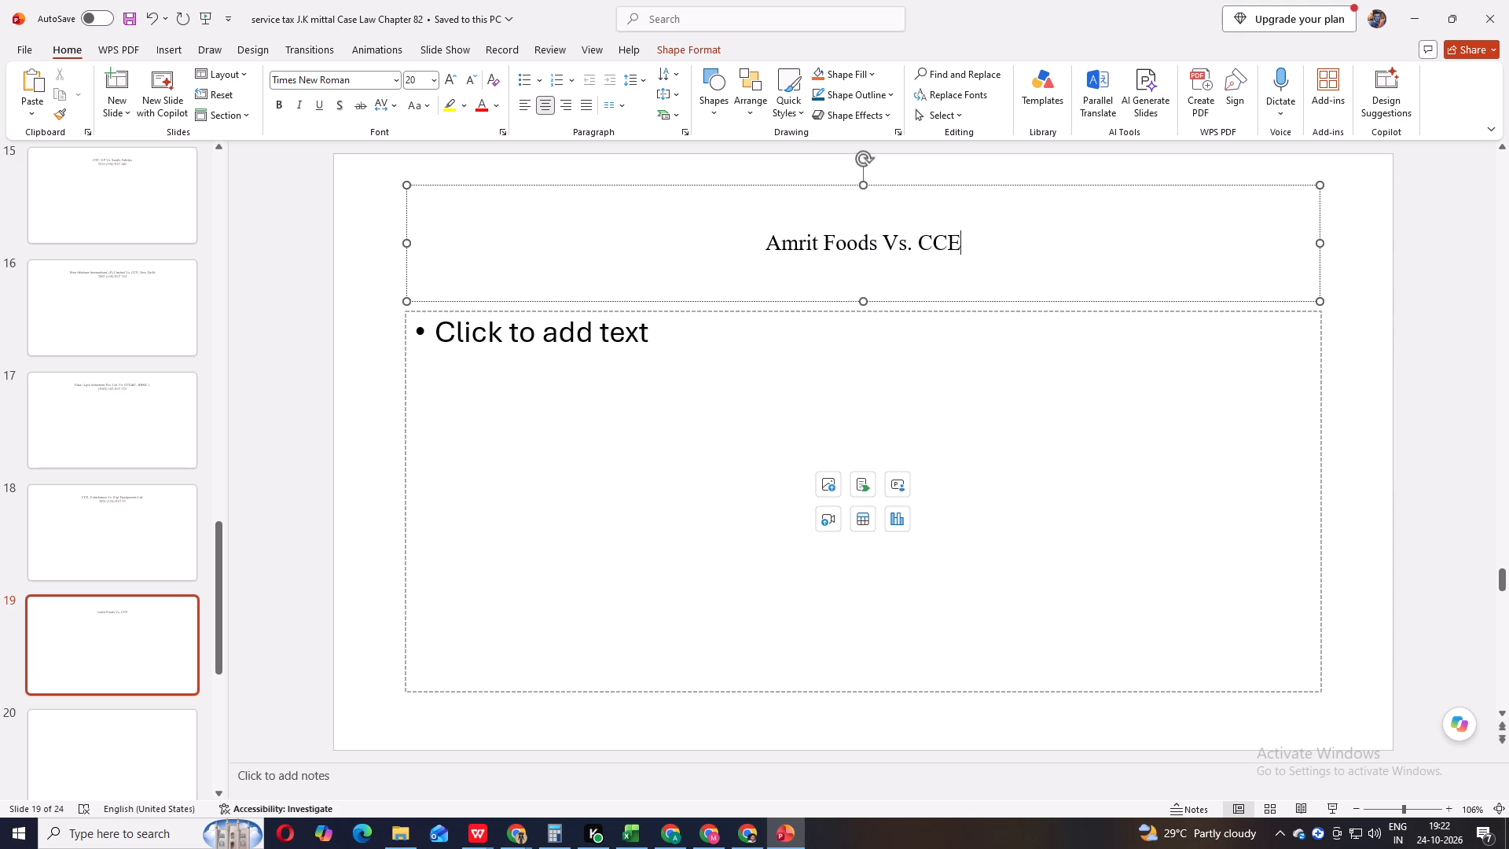
{"action": "type", "text": ","}
{"action": "key", "text": "space"}
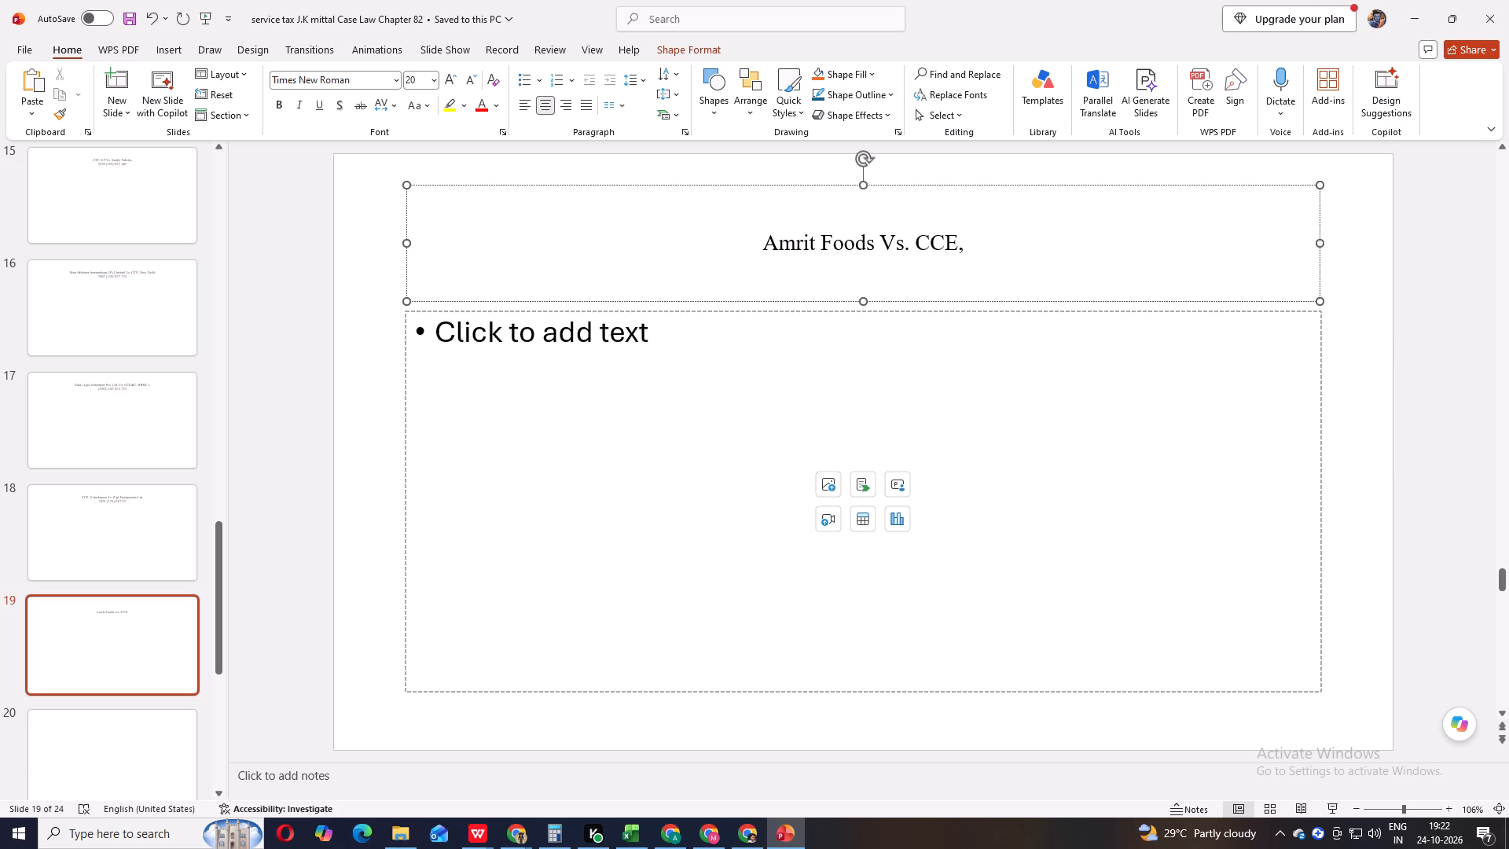
{"action": "type", "text": "U.P"}
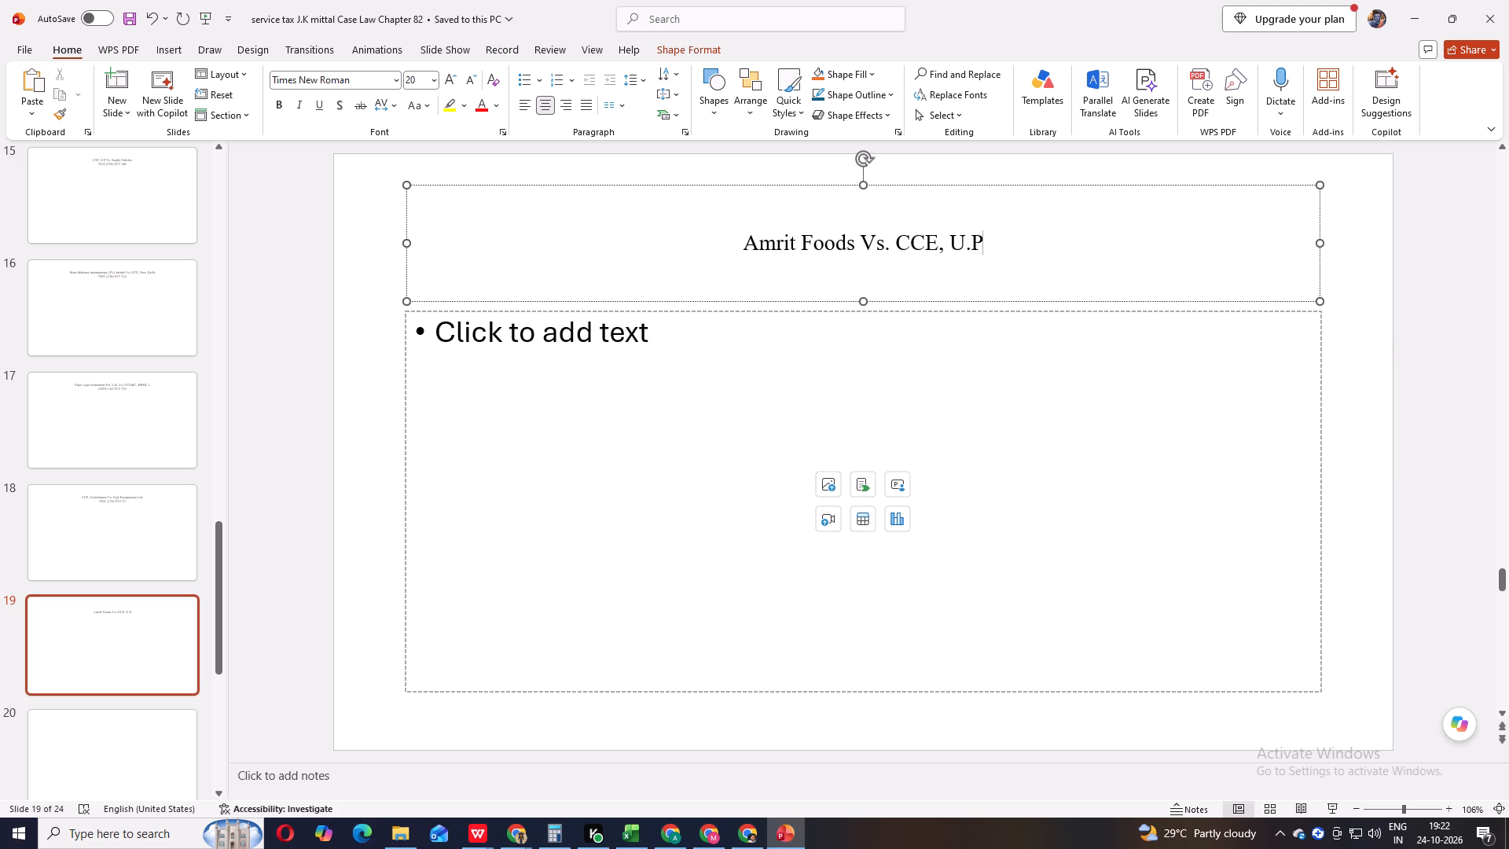
Add the citation "2005 (190) ELT 433" on a second line of slide 19's title.
{"action": "key", "text": "Return"}
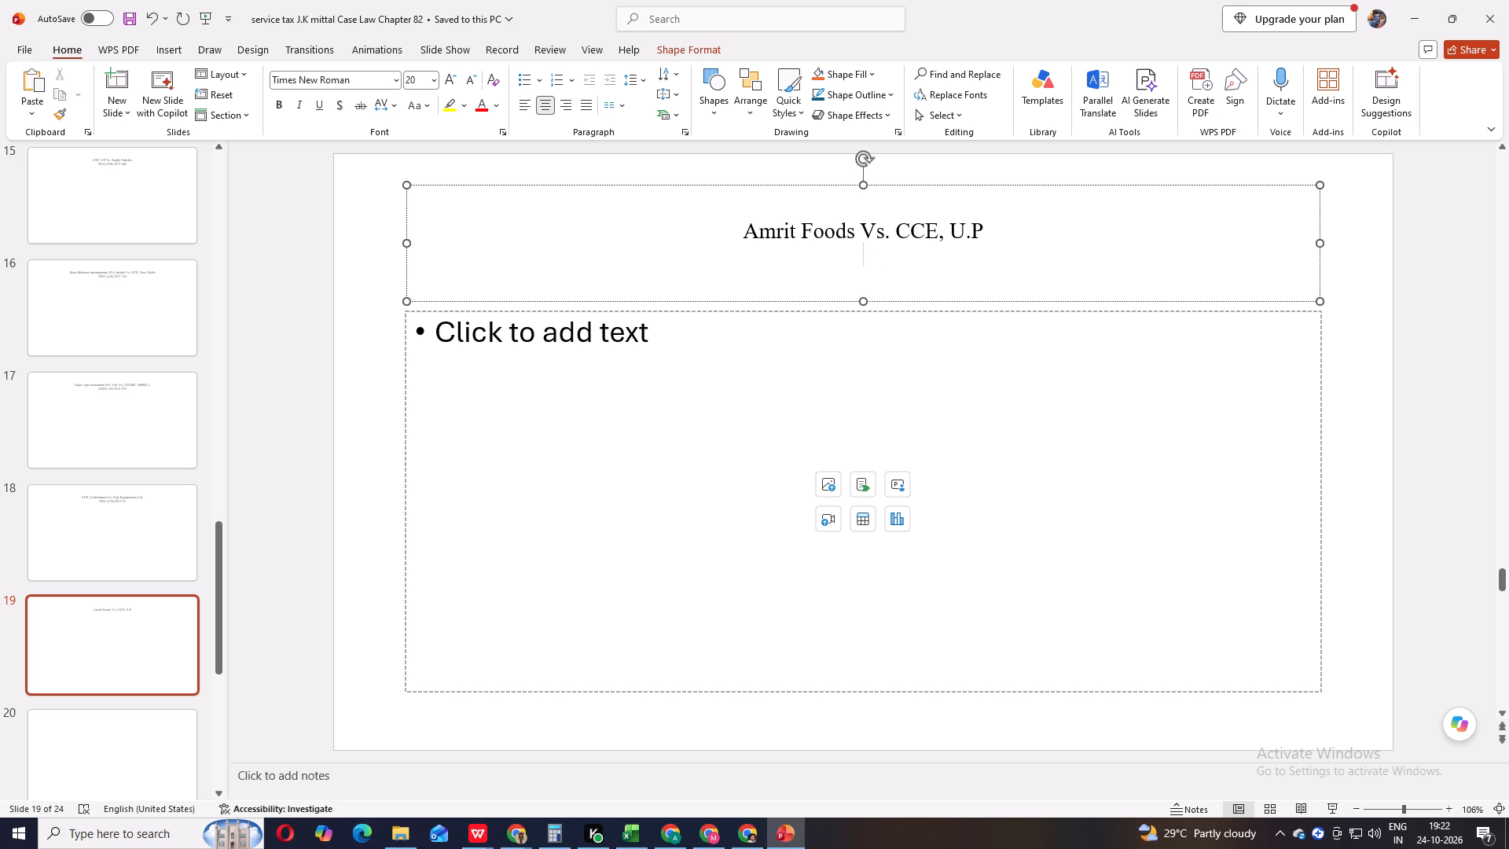
{"action": "type", "text": "2005"}
{"action": "key", "text": "space"}
{"action": "type", "text": "(190"}
{"action": "type", "text": ")"}
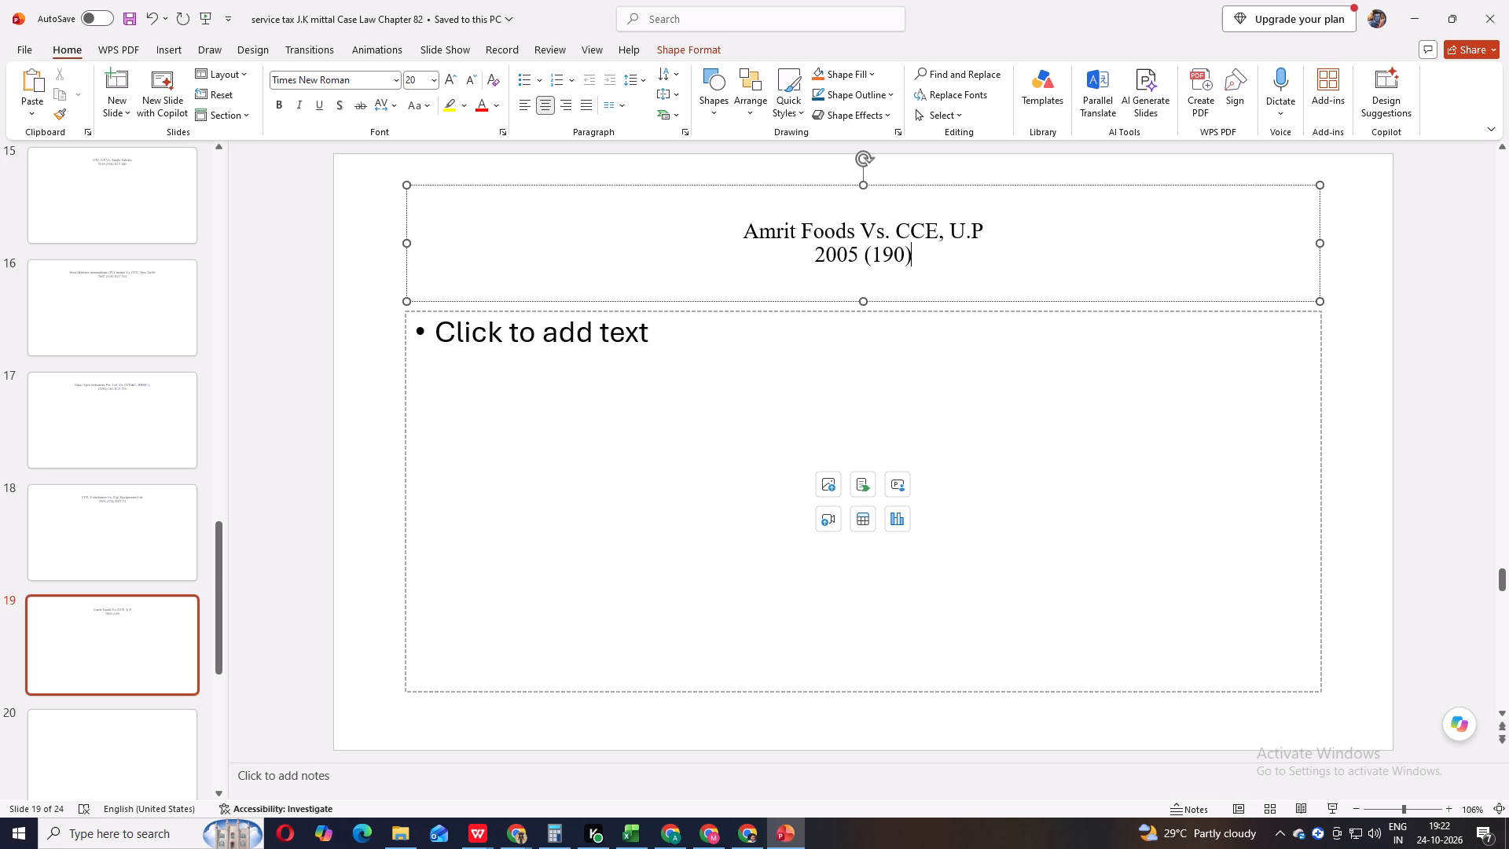
{"action": "key", "text": "space"}
{"action": "type", "text": "ELT"}
{"action": "key", "text": "space"}
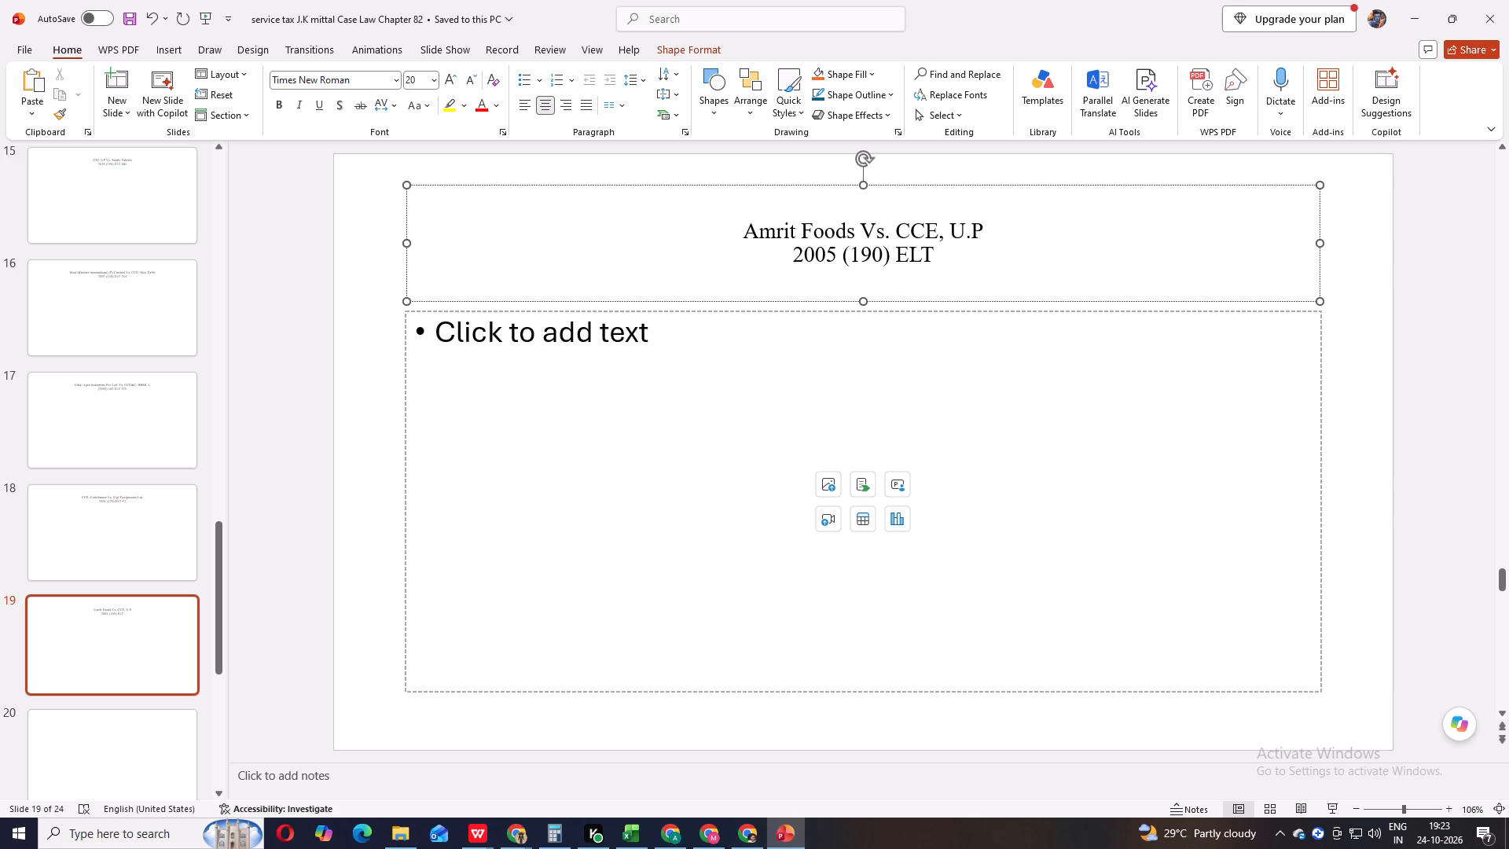
{"action": "type", "text": "433"}
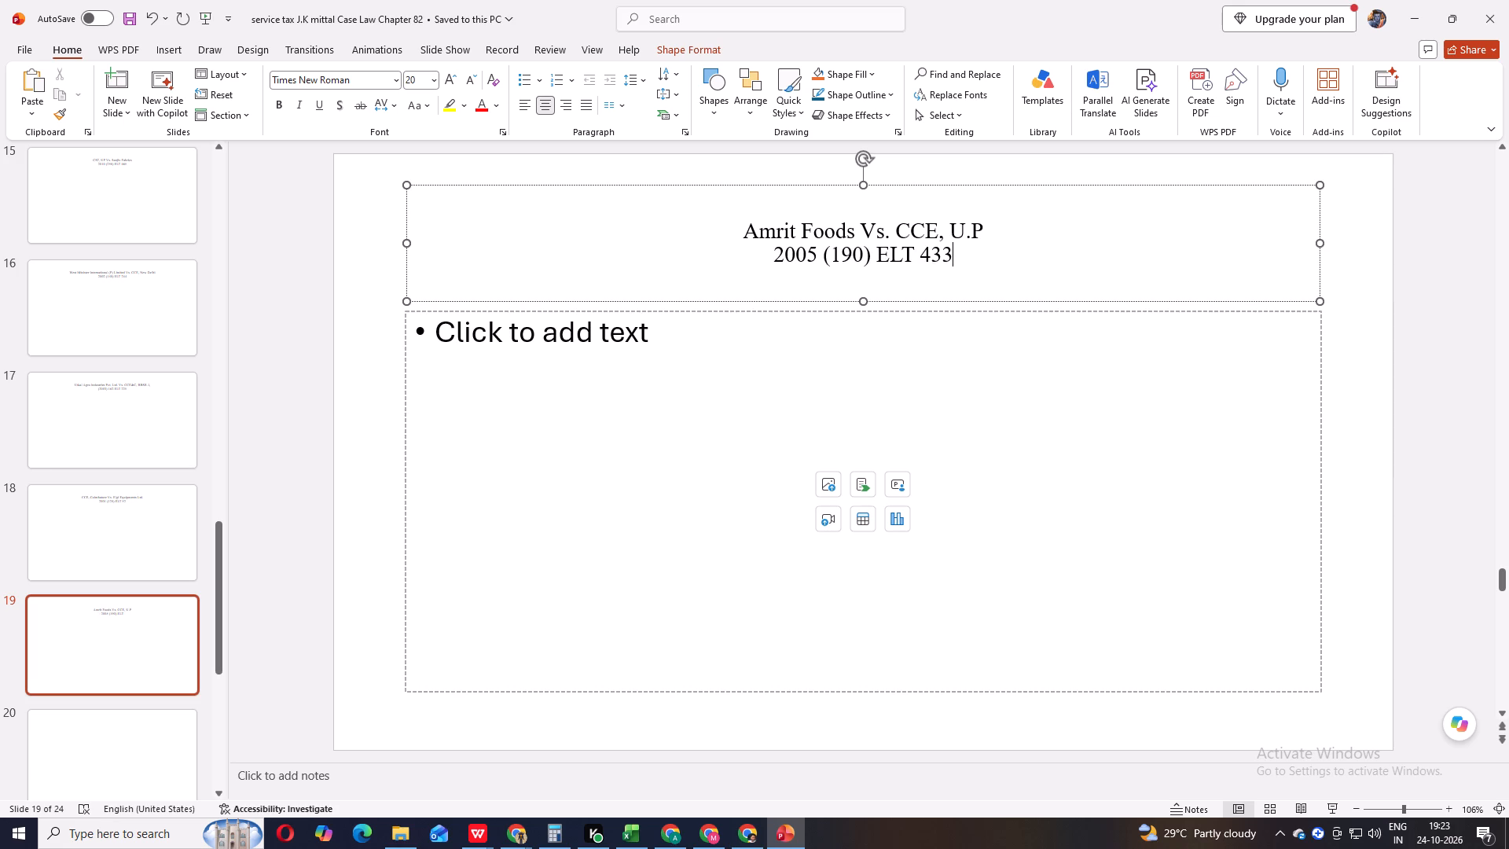
Open the empty title of slide 20 for text entry.
{"action": "scroll", "coordinate": [795, 246], "scroll_direction": "down", "scroll_amount": 1}
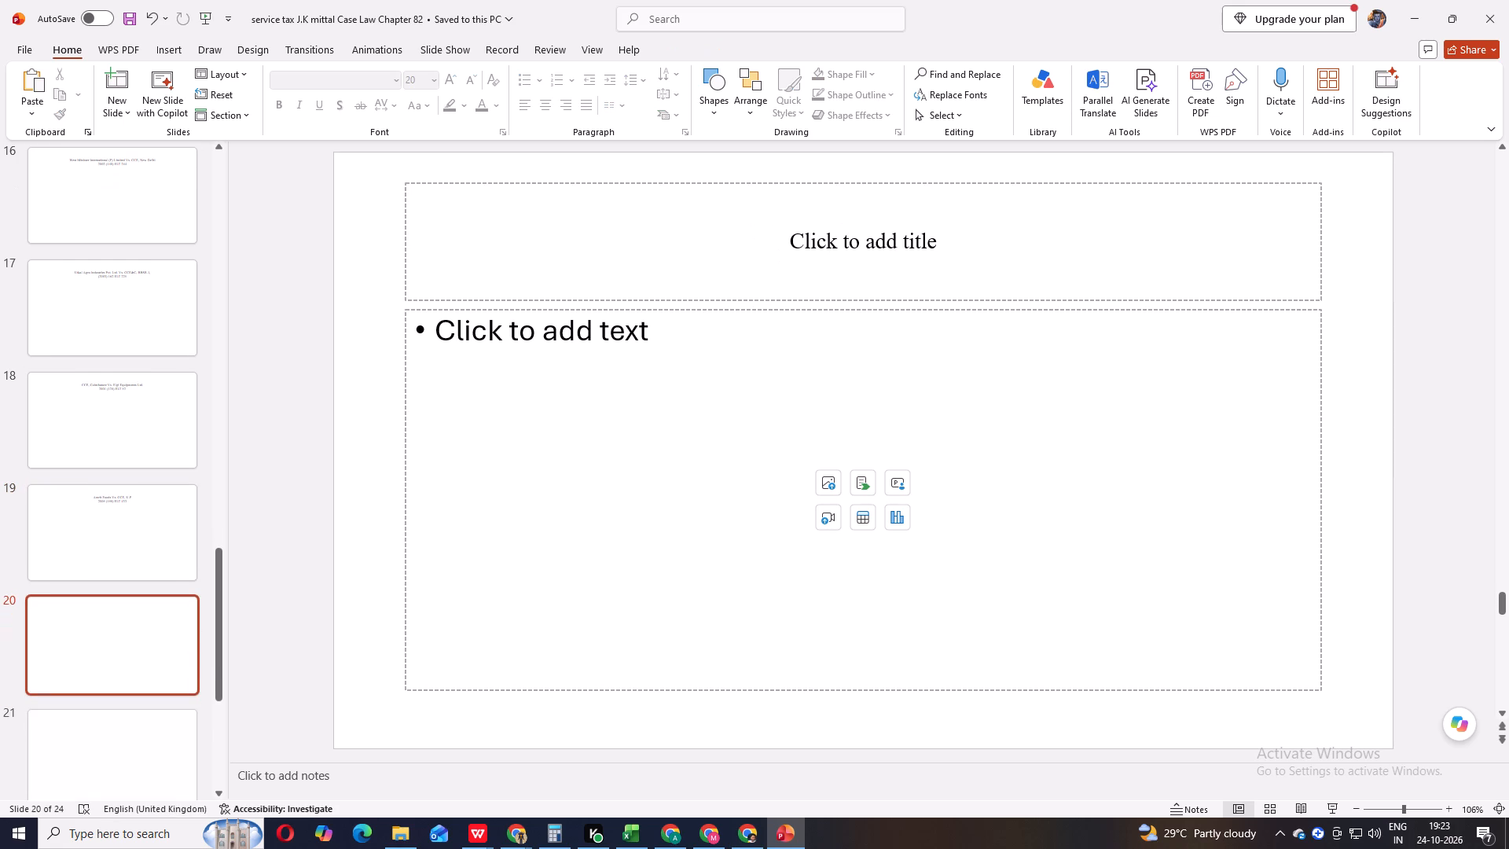
{"action": "left_click", "coordinate": [766, 233]}
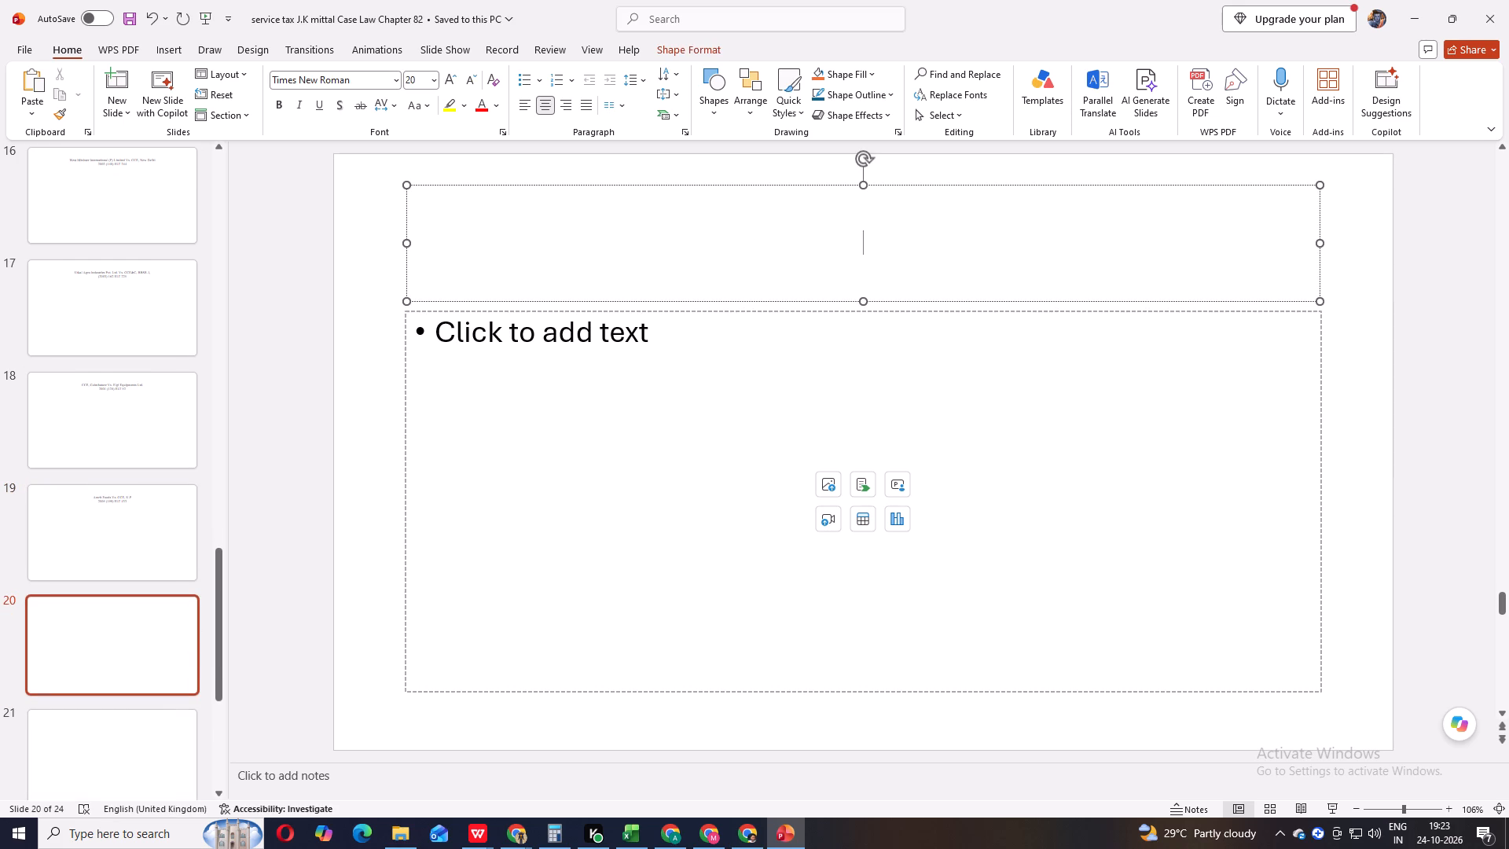
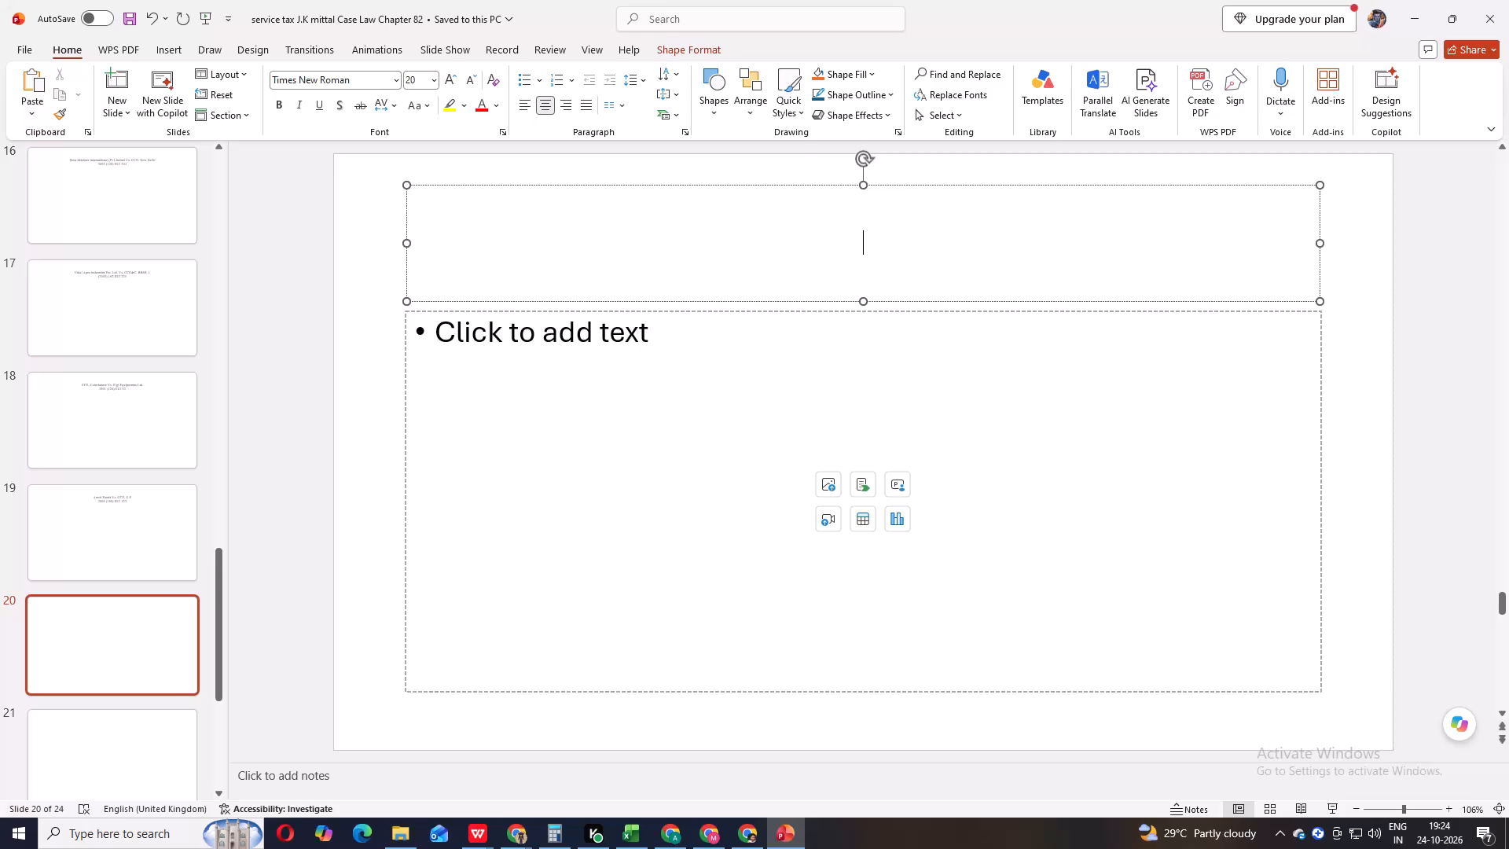
Enter the case name "Madhur Hosiery Inds. Vs. CCE, Meerut" in slide 20's title.
{"action": "type", "text": "Madhur"}
{"action": "key", "text": "space"}
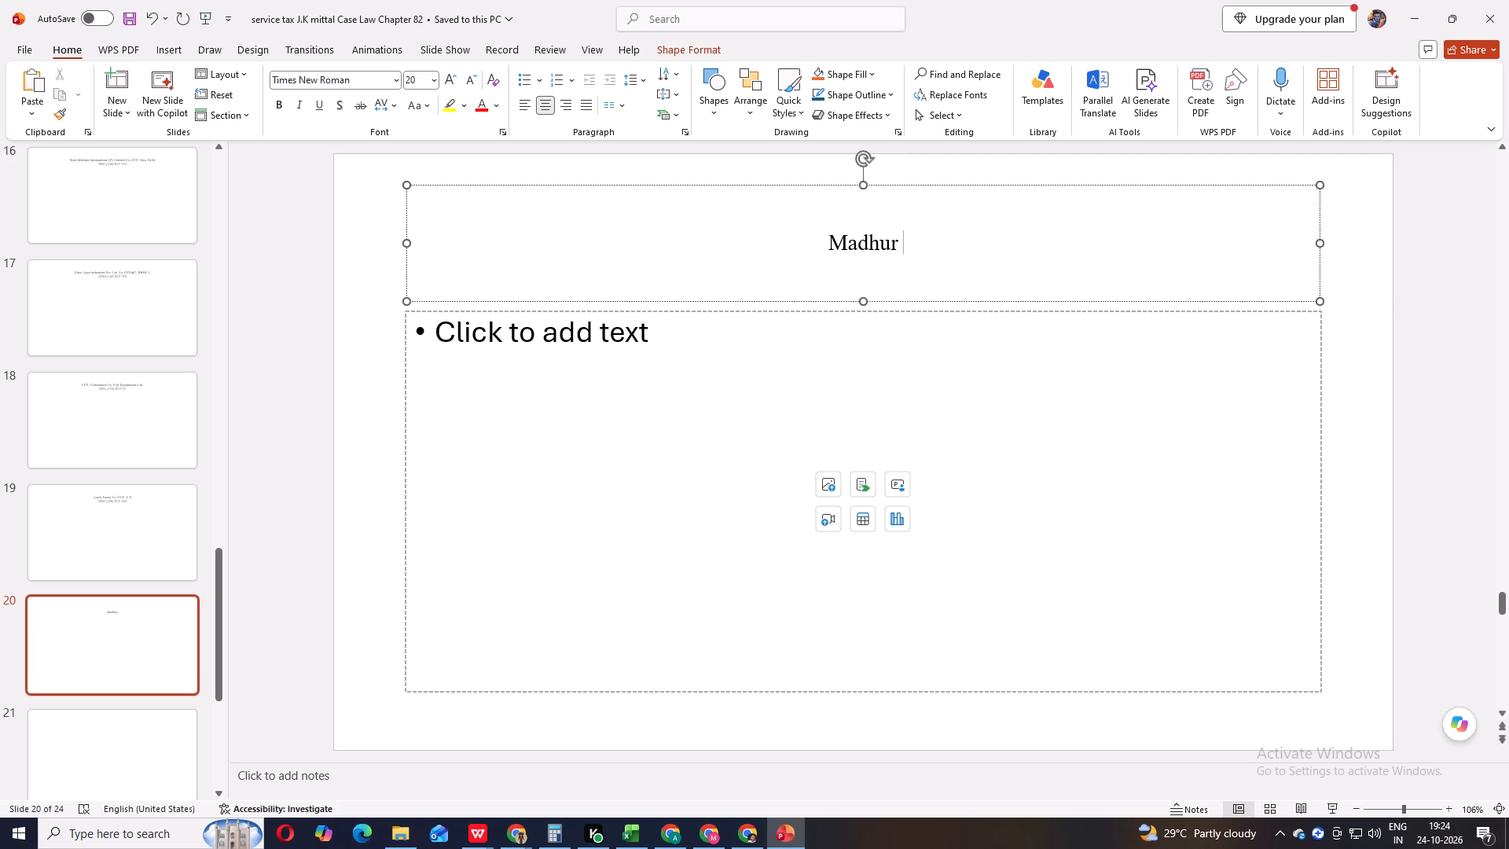
{"action": "type", "text": "Hosier"}
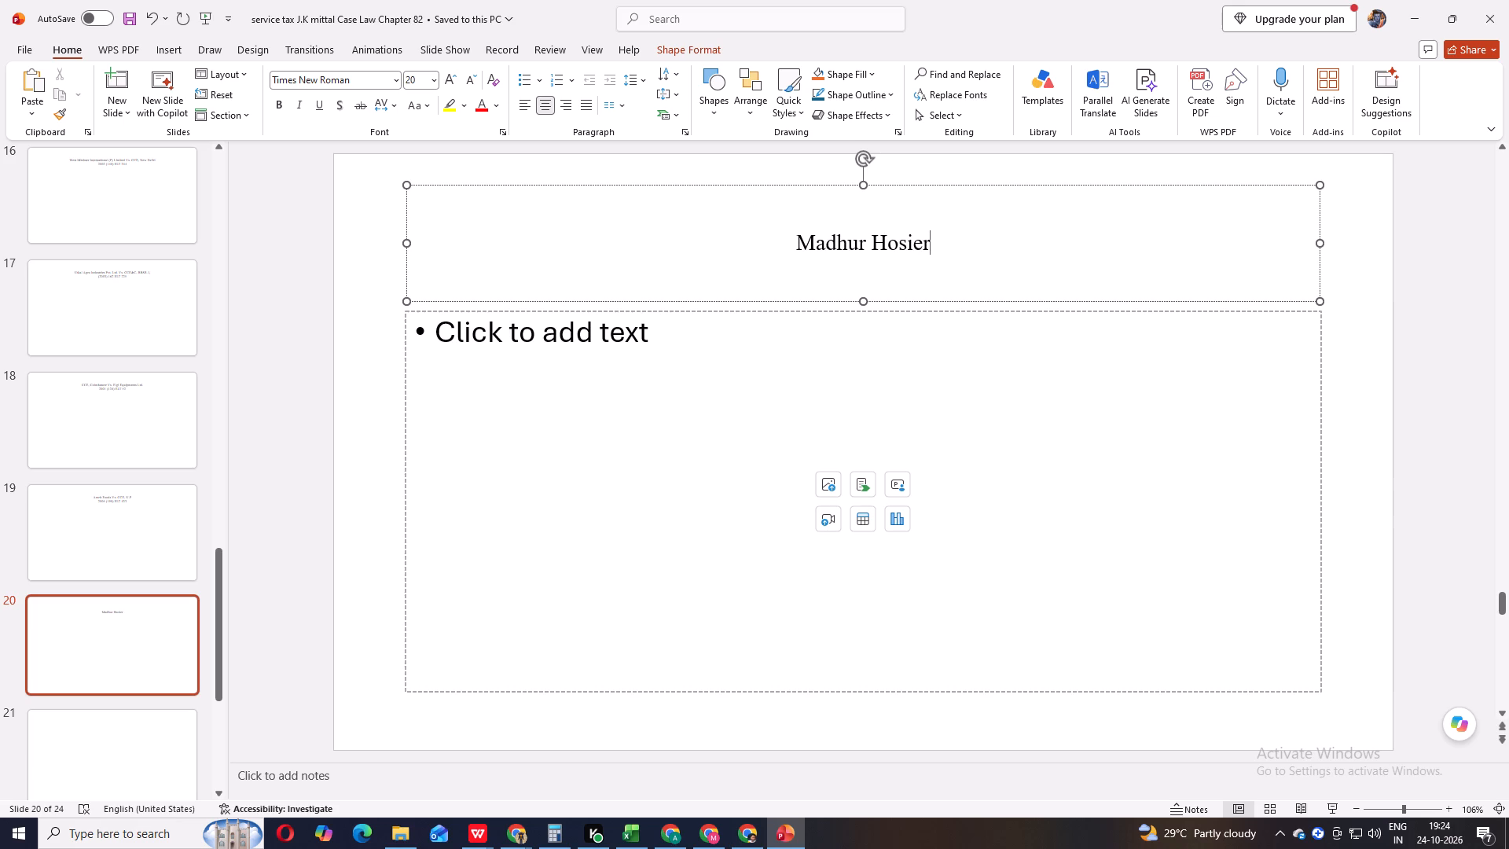
{"action": "key", "text": "y"}
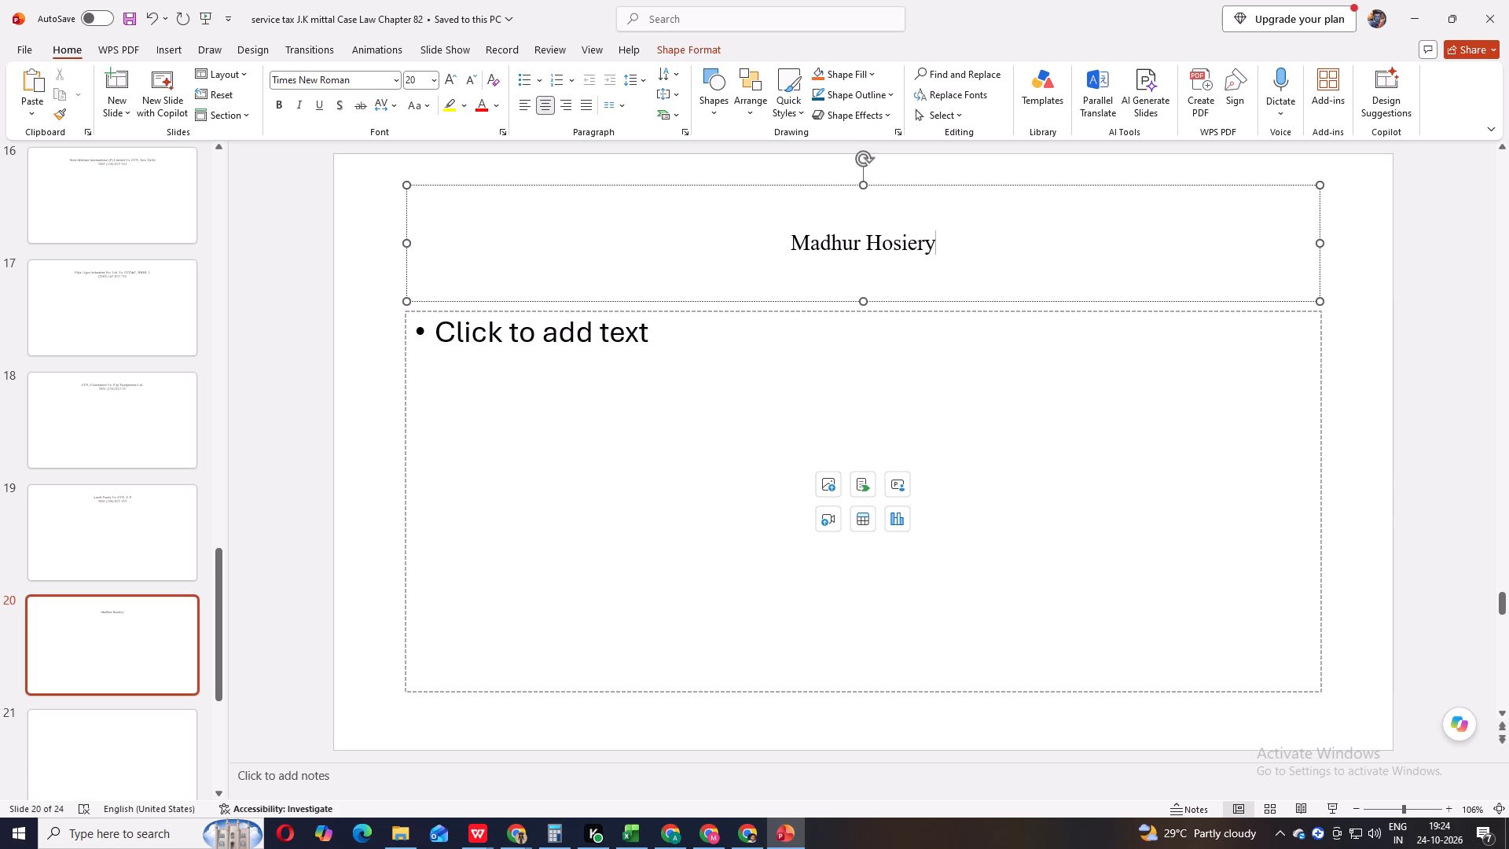
{"action": "key", "text": "space"}
{"action": "type", "text": "Inds."}
{"action": "key", "text": "space"}
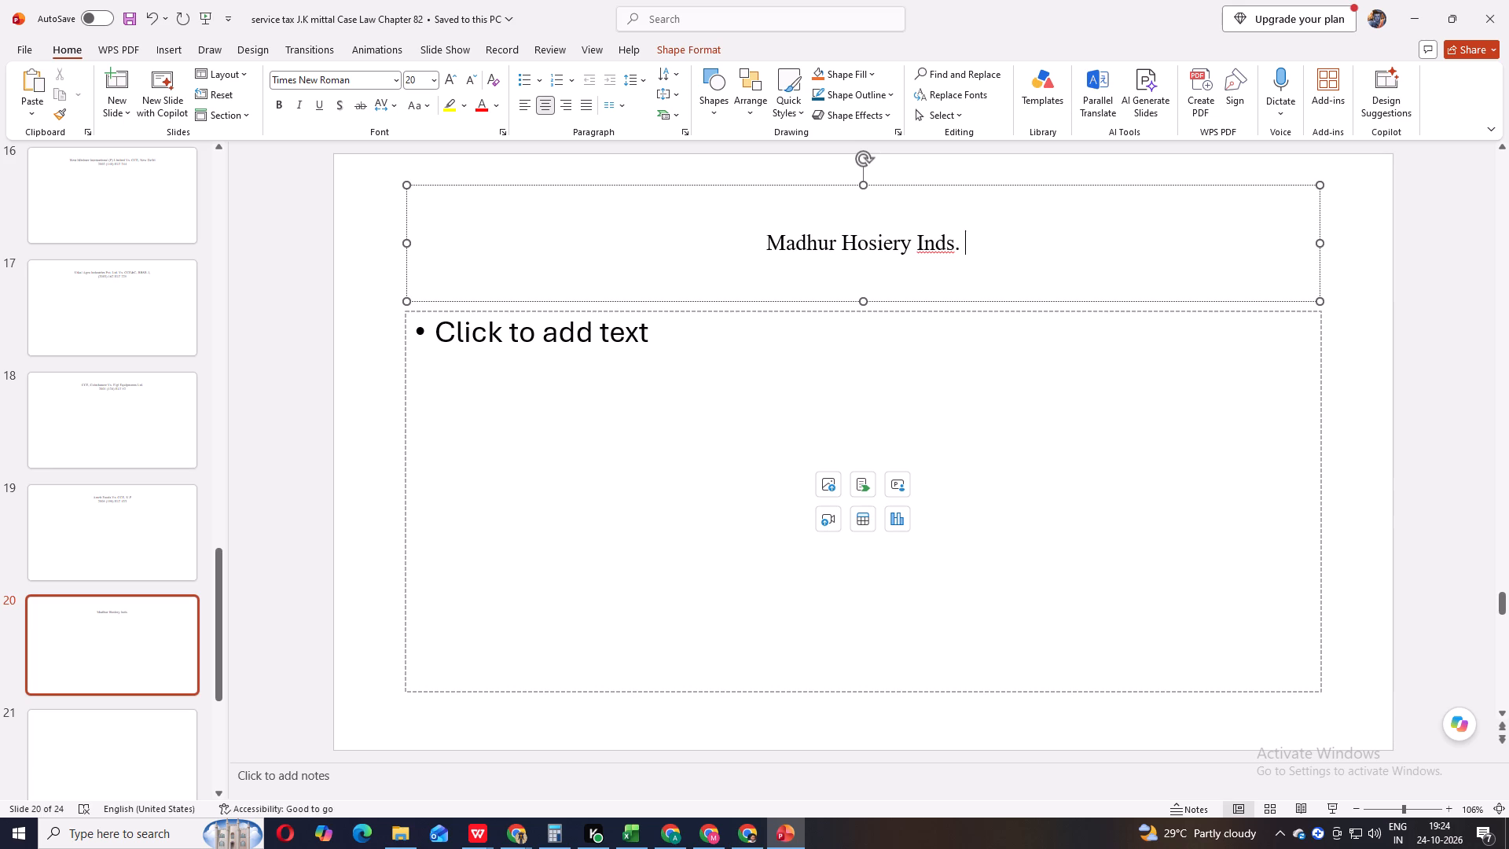
{"action": "type", "text": "Vs."}
{"action": "key", "text": "space"}
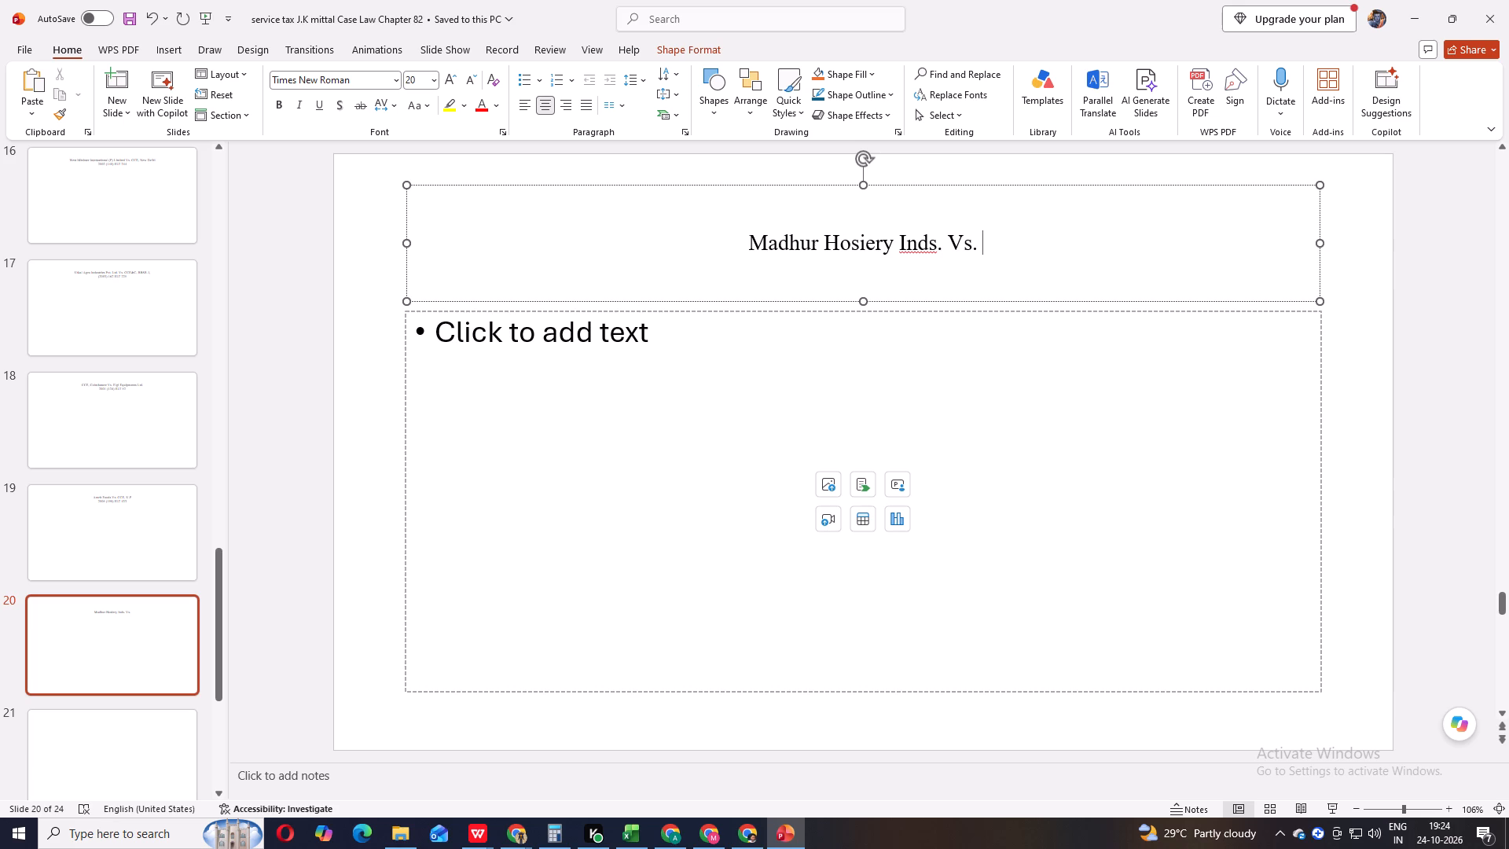
{"action": "type", "text": "CCe"}
{"action": "key", "text": "BackSpace"}
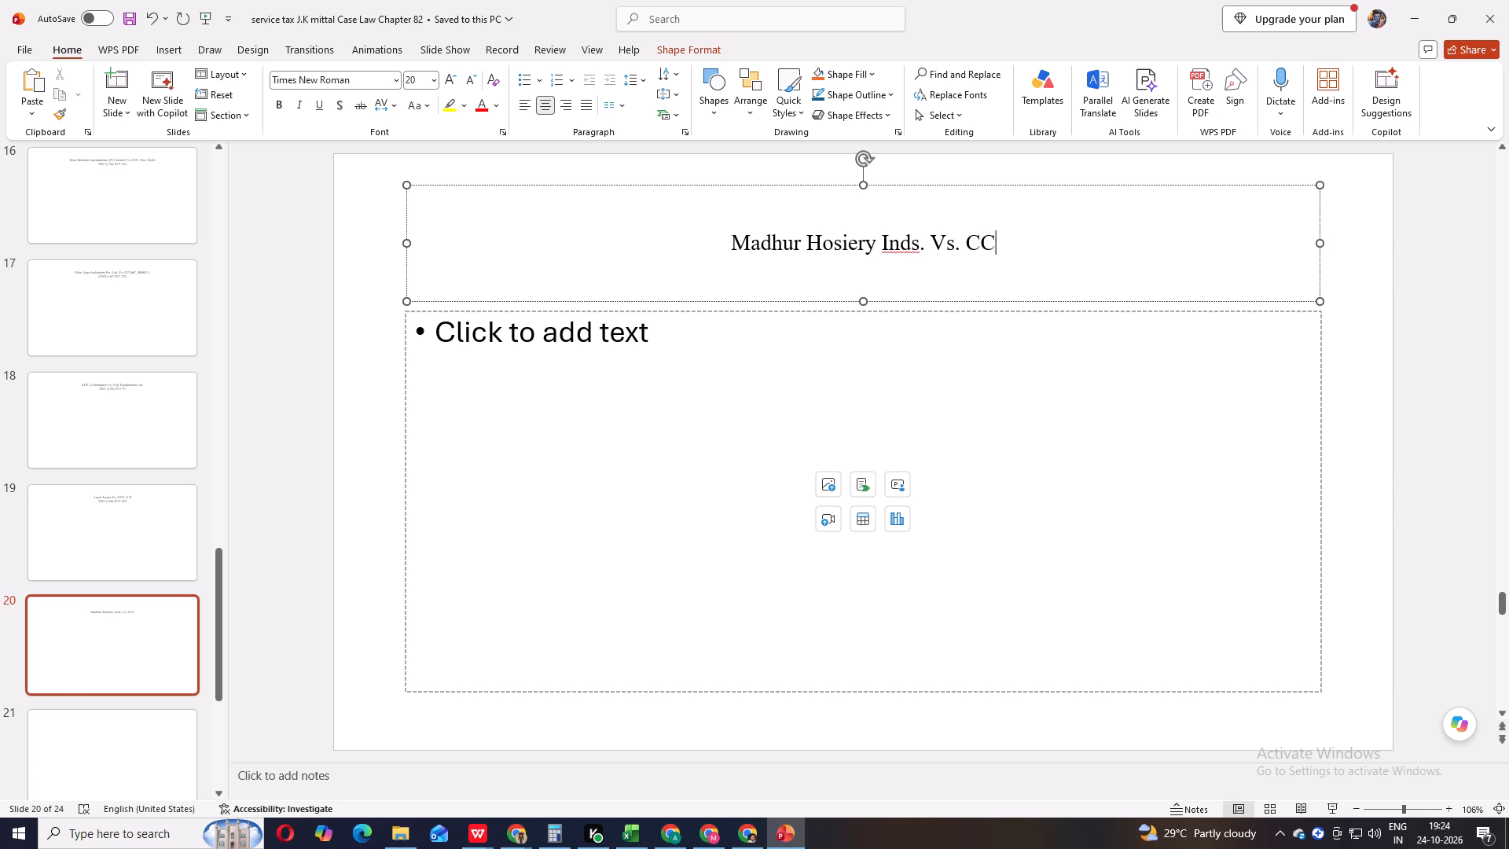
{"action": "key", "text": "shift+e"}
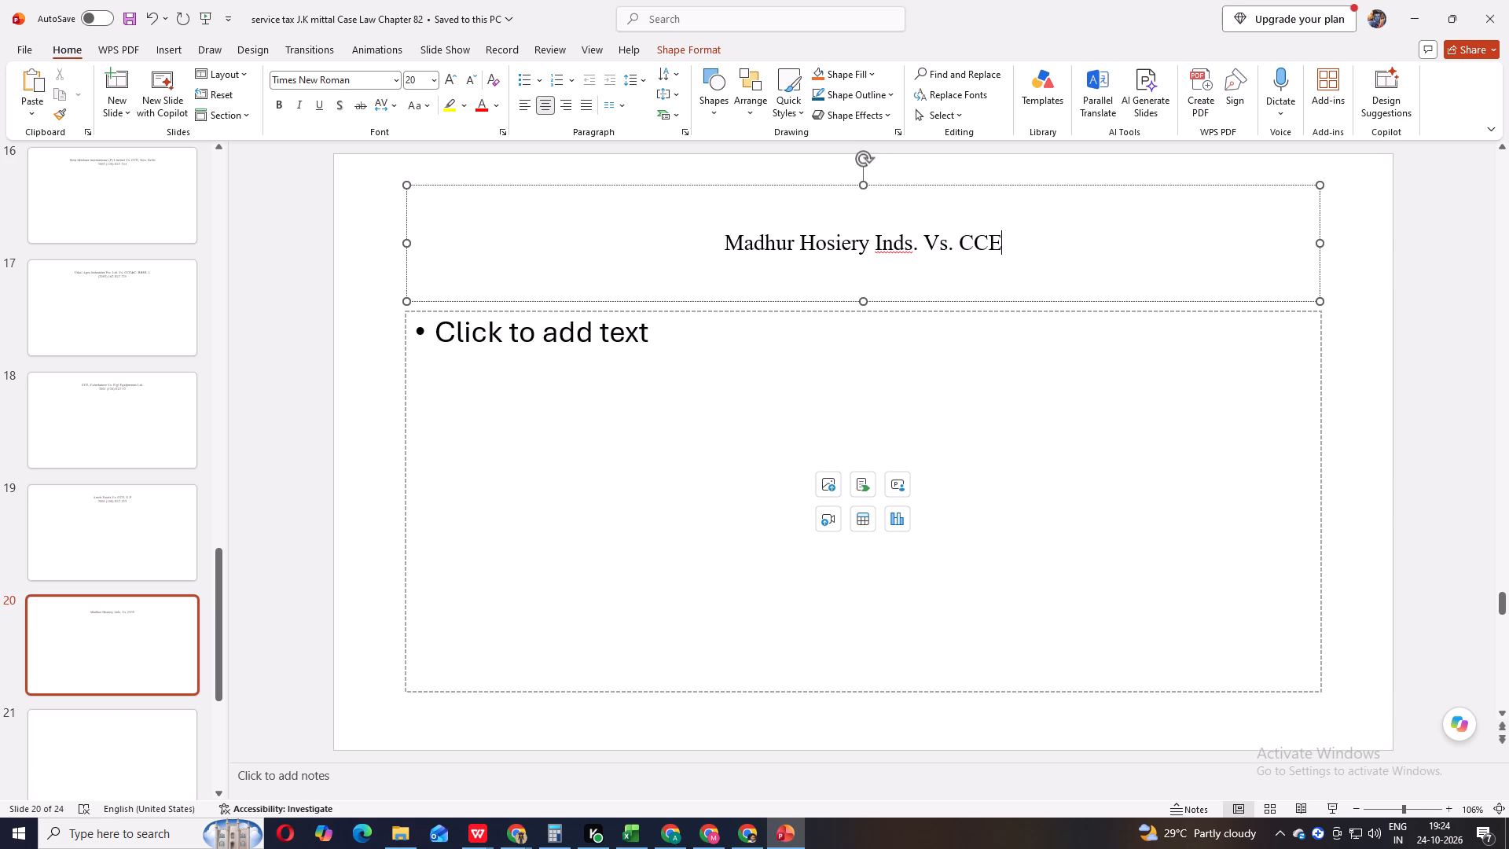
{"action": "type", "text": ", Me"}
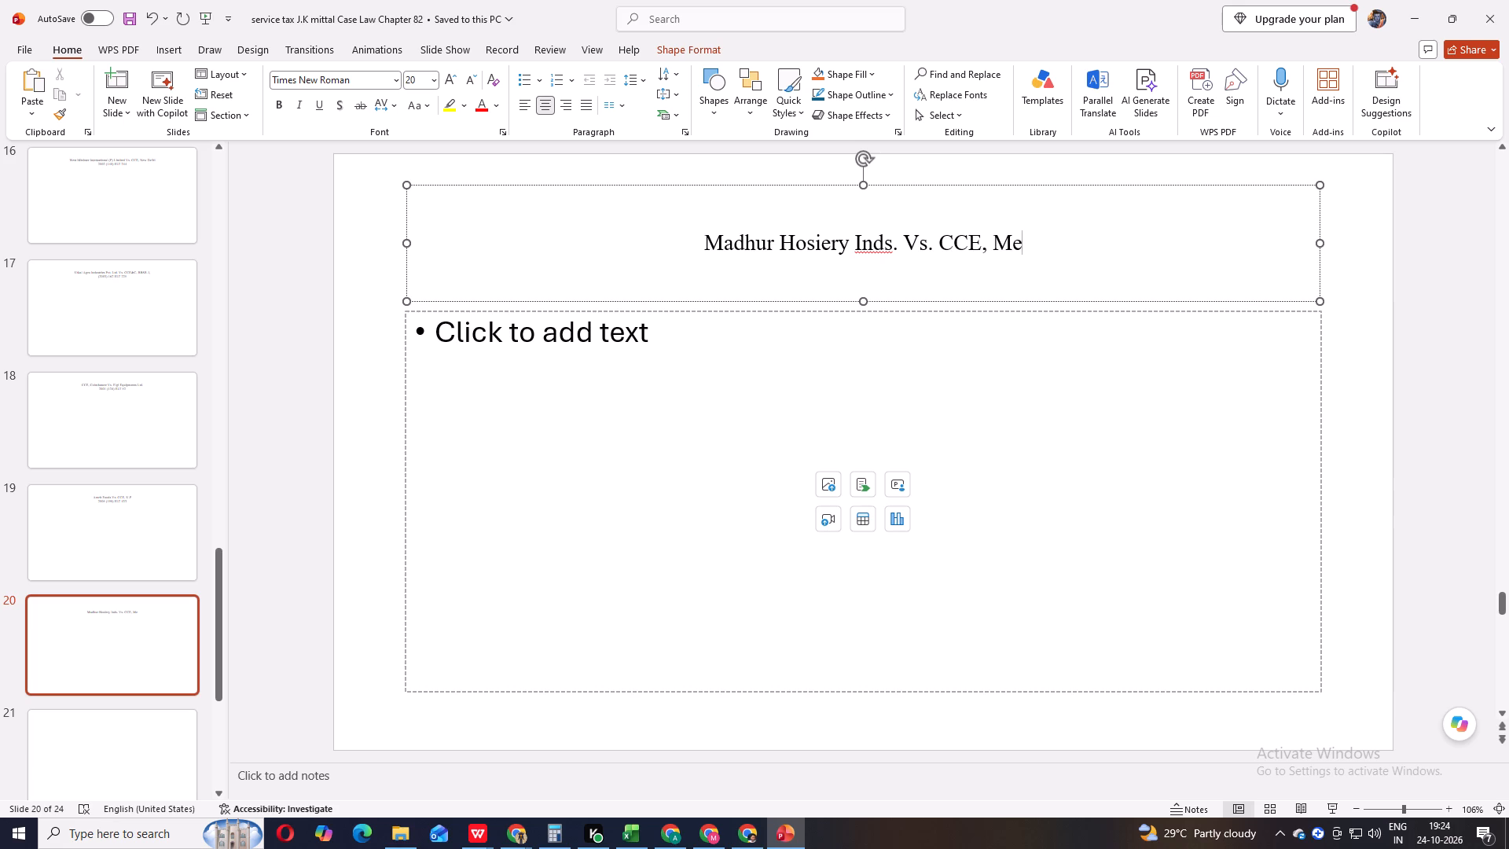
{"action": "type", "text": "erut"}
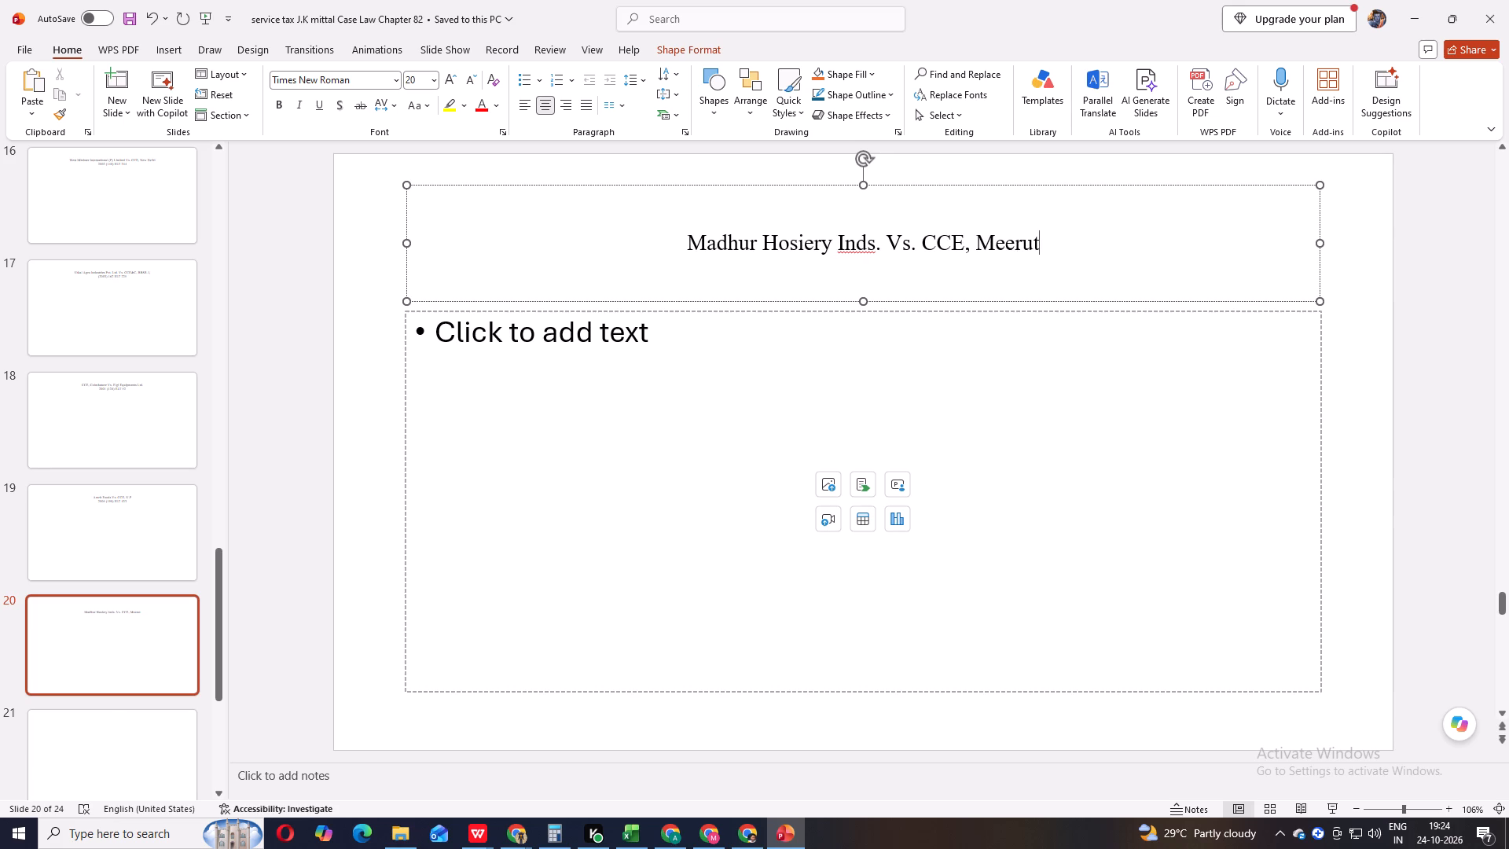
Add the citation "2006 (200) ELT 147" on a second line of slide 20's title and save the presentation.
{"action": "key", "text": "Return"}
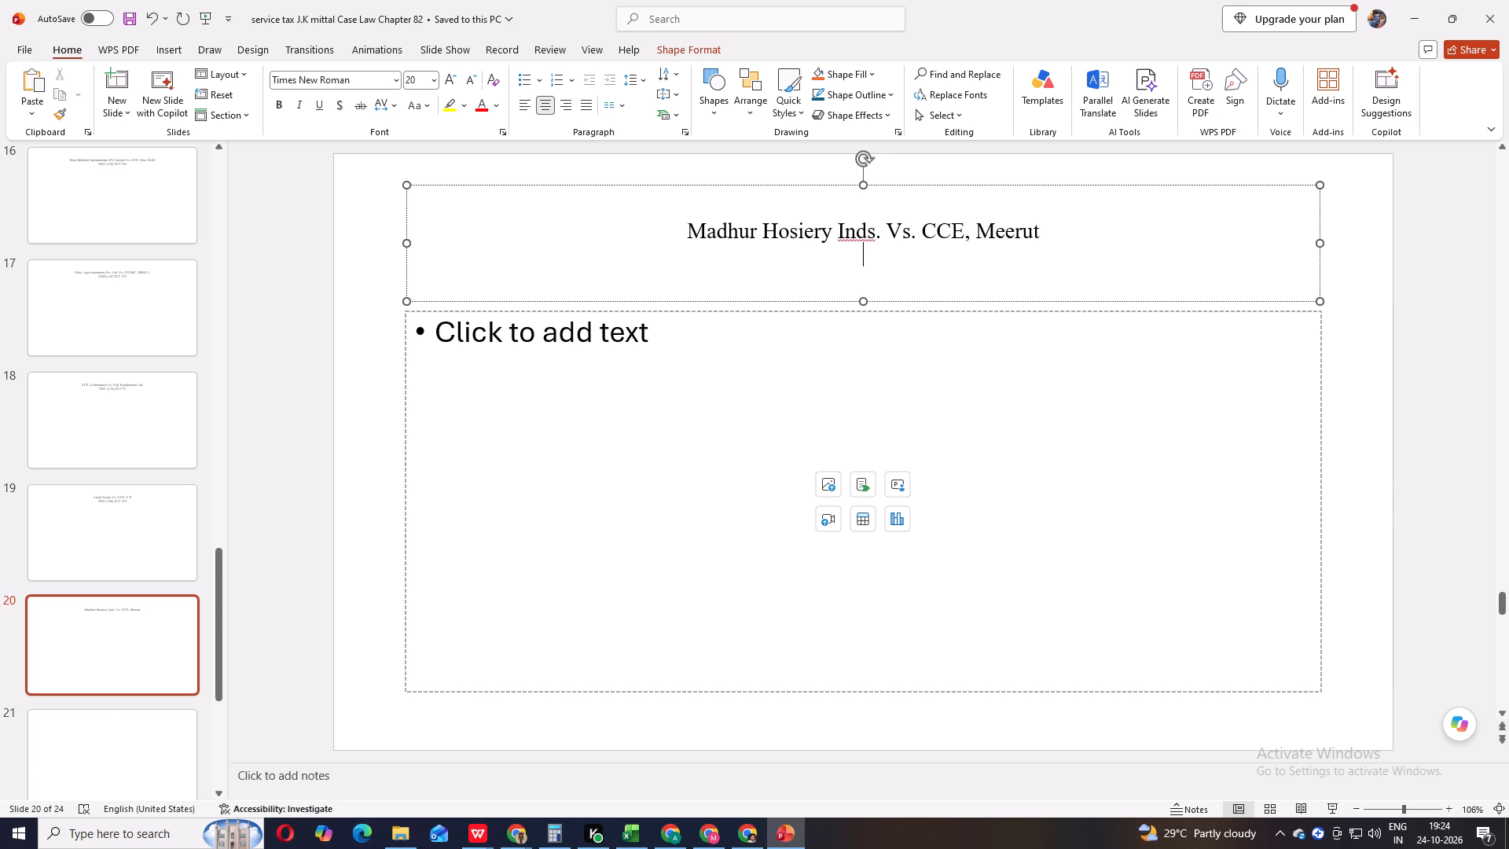
{"action": "type", "text": "22006"}
{"action": "key", "text": "BackSpace"}
{"action": "key", "text": "BackSpace"}
{"action": "key", "text": "BackSpace"}
{"action": "key", "text": "BackSpace"}
{"action": "type", "text": "006"}
{"action": "key", "text": "space"}
{"action": "type", "text": "(200)"}
{"action": "key", "text": "space"}
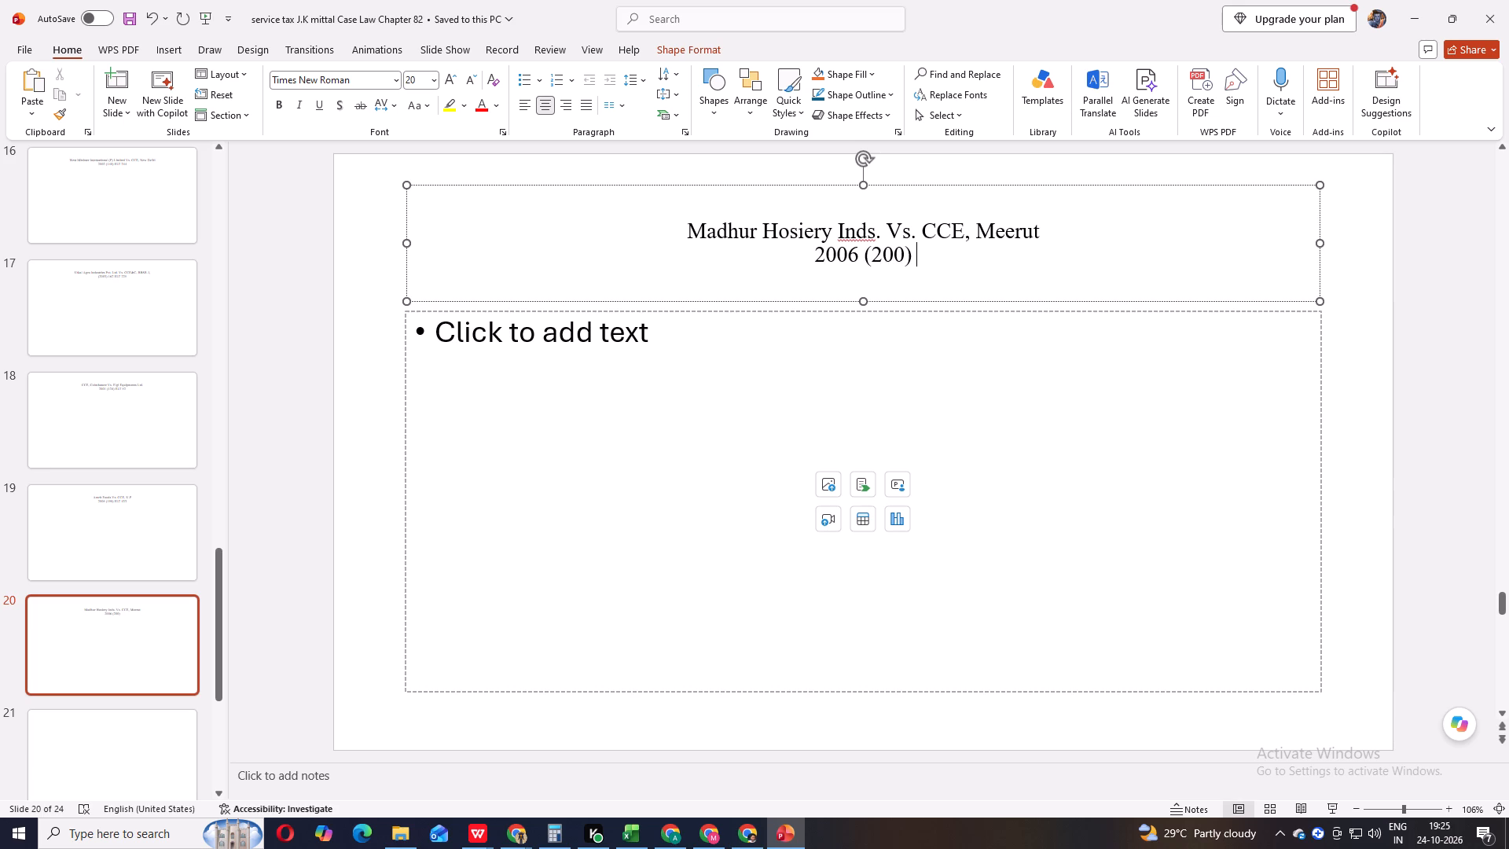
{"action": "type", "text": "ELT"}
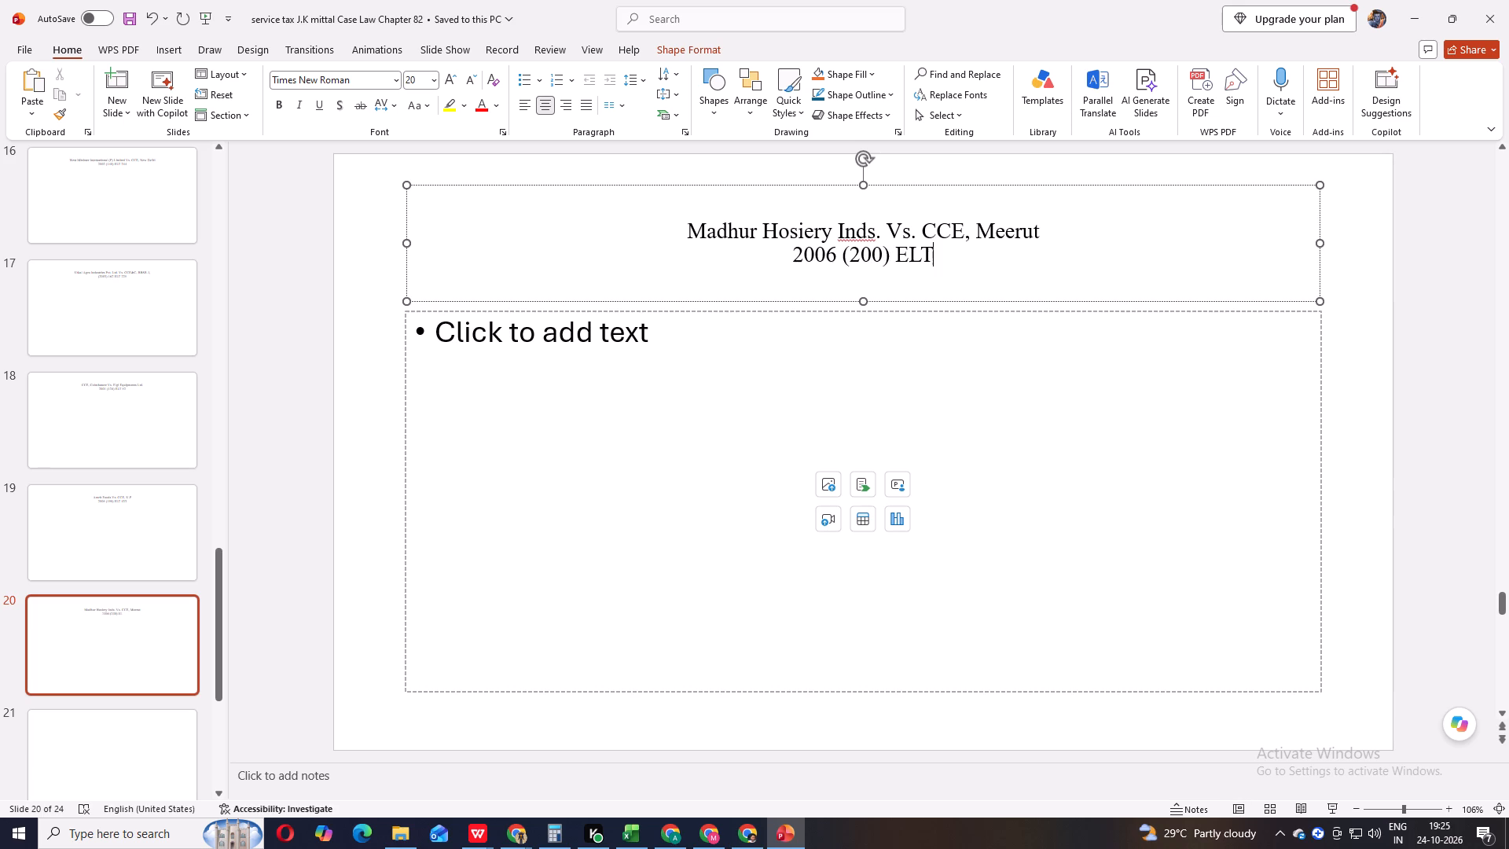
{"action": "key", "text": "space"}
{"action": "type", "text": "147"}
{"action": "key", "text": "ctrl+s"}
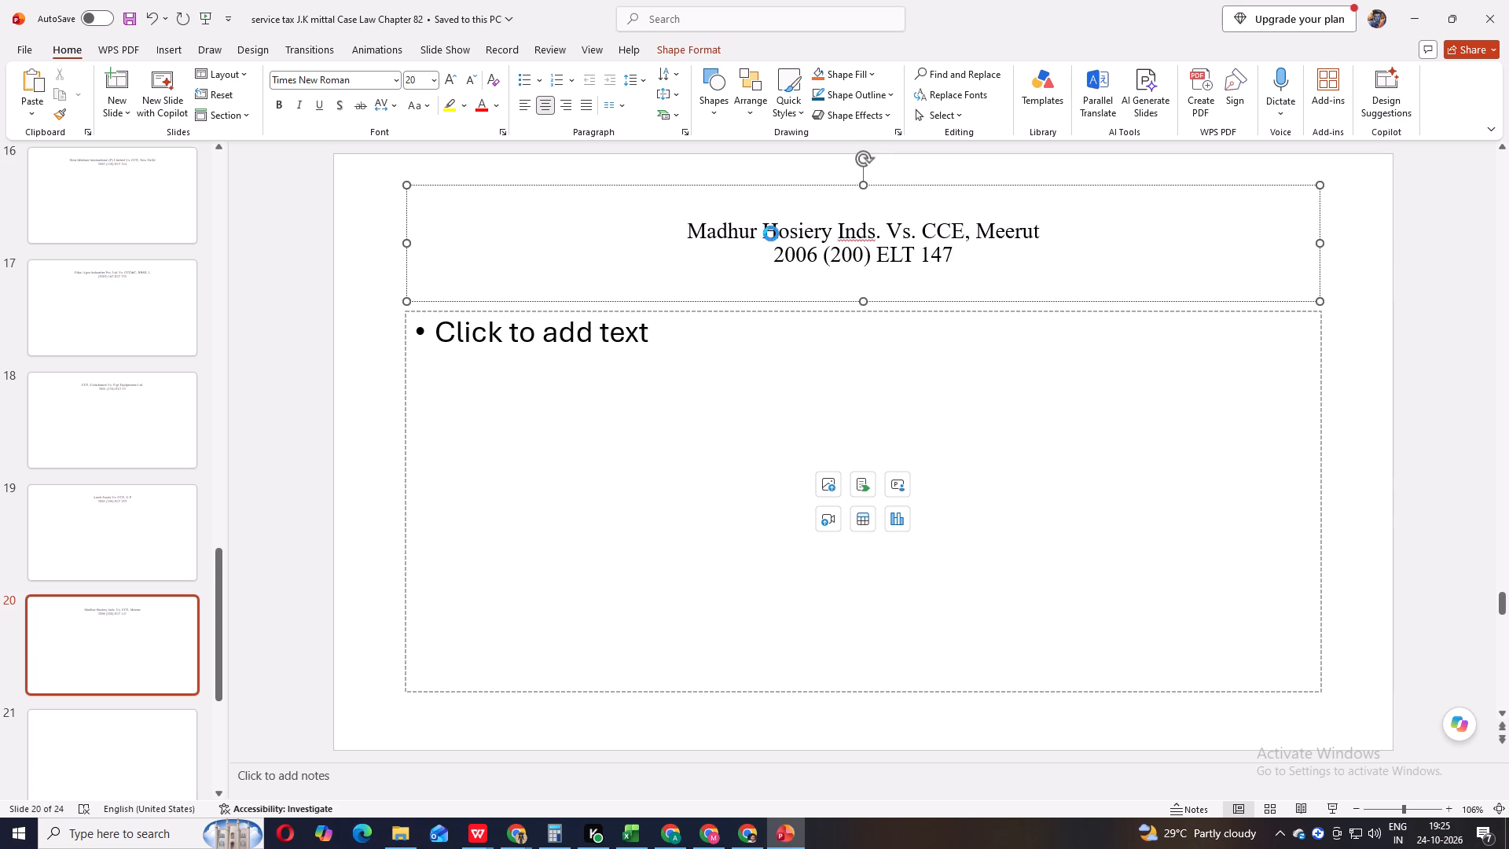
Start the case name in slide 21's empty title with "Total Motors".
{"action": "scroll", "coordinate": [771, 233], "scroll_direction": "down", "scroll_amount": 1}
{"action": "left_click", "coordinate": [768, 233]}
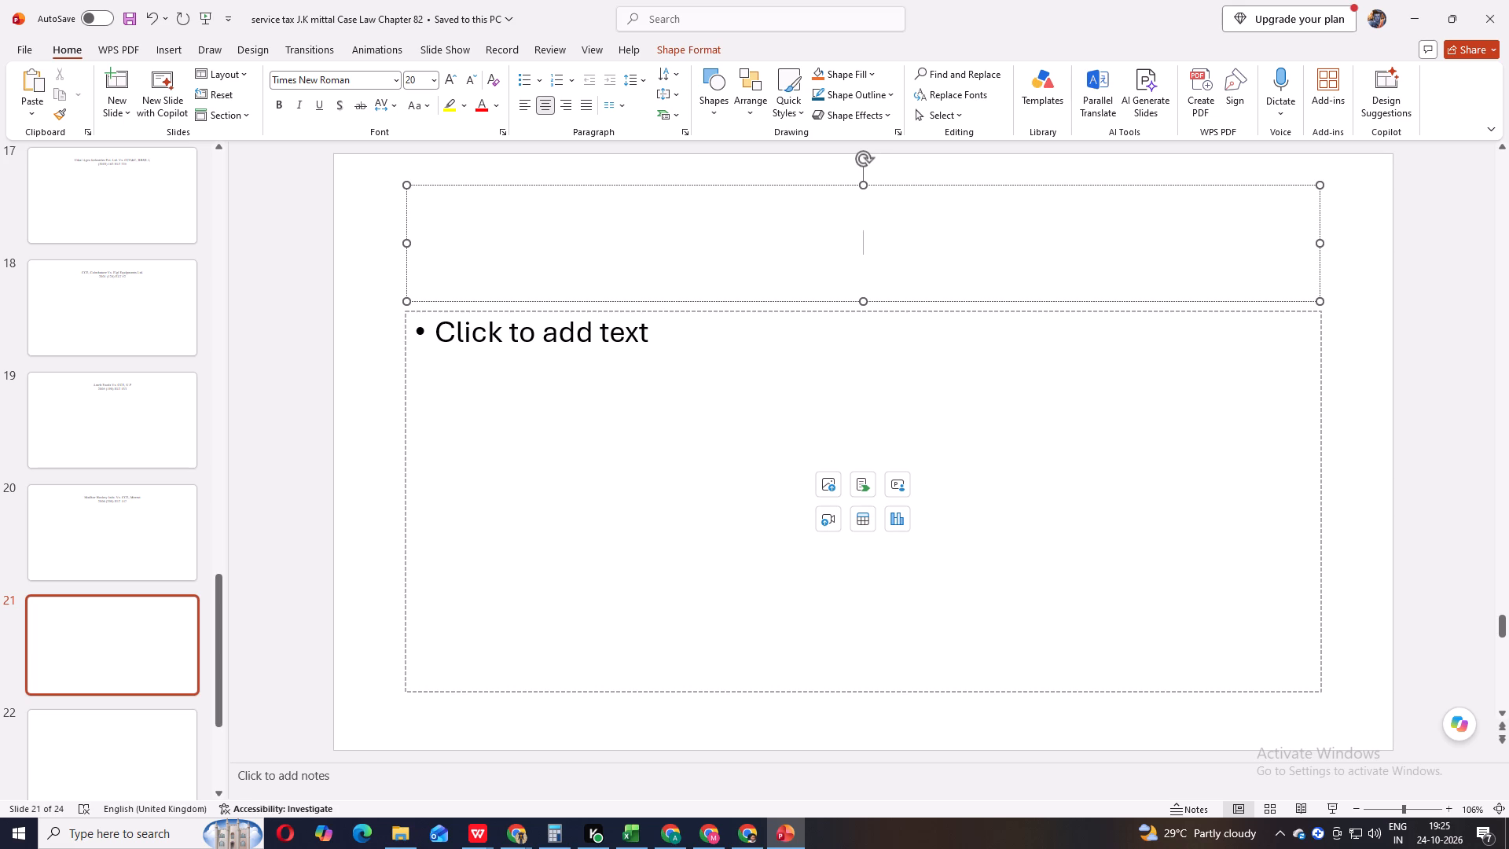
{"action": "key", "text": "shift+t"}
{"action": "type", "text": "otal"}
{"action": "key", "text": "space"}
{"action": "type", "text": "Mio"}
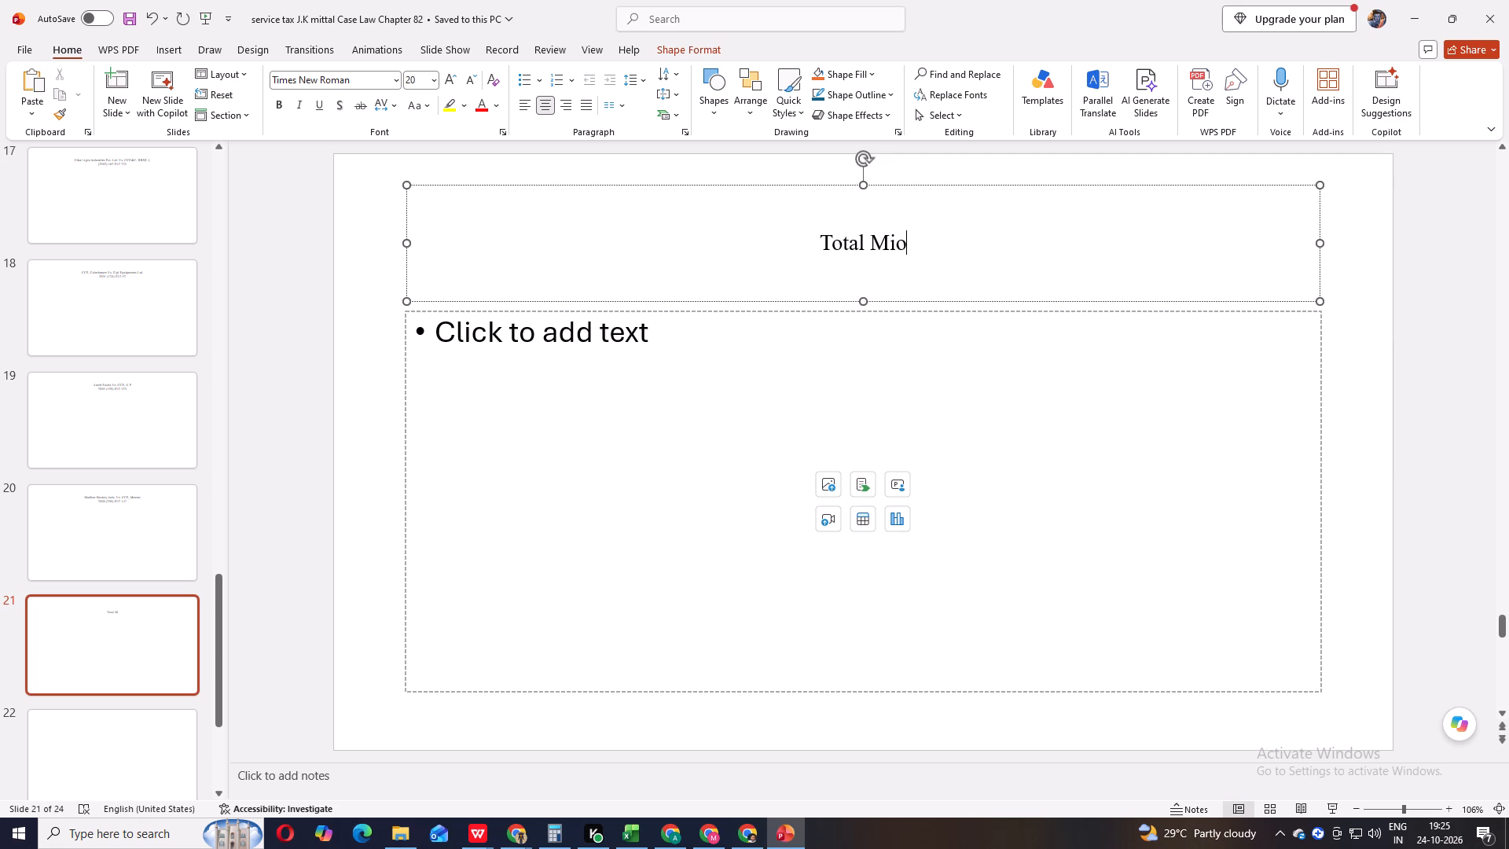
{"action": "key", "text": "BackSpace"}
{"action": "key", "text": "BackSpace"}
{"action": "type", "text": "otors"}
{"action": "key", "text": "space"}
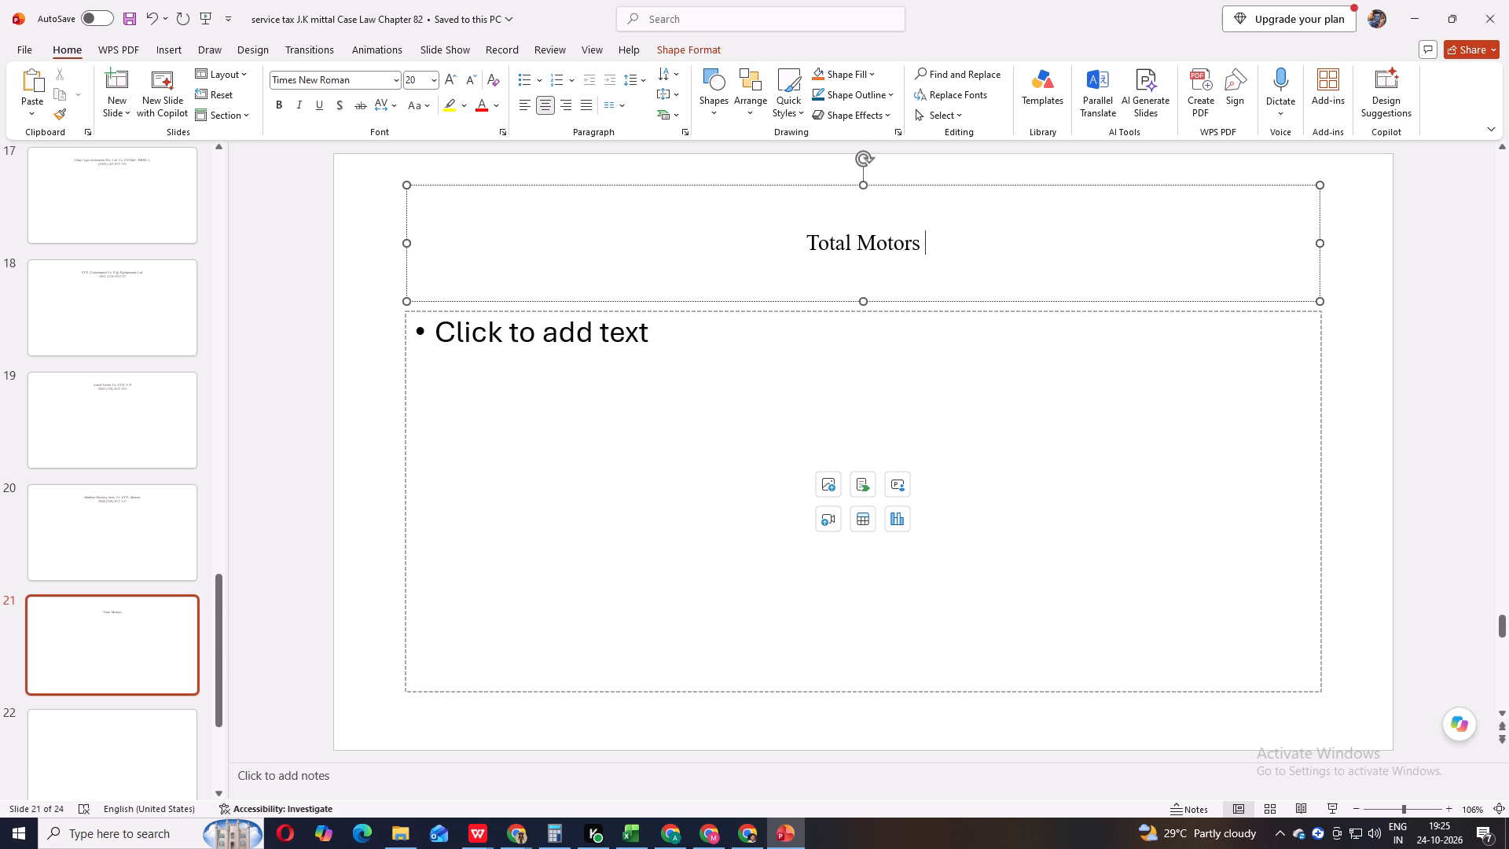
Extend the case name in slide 21's title with "Ltd. Vs." after "Total Motors".
{"action": "type", "text": "KL"}
{"action": "key", "text": "BackSpace"}
{"action": "key", "text": "BackSpace"}
{"action": "type", "text": "Ltyd."}
{"action": "key", "text": "space"}
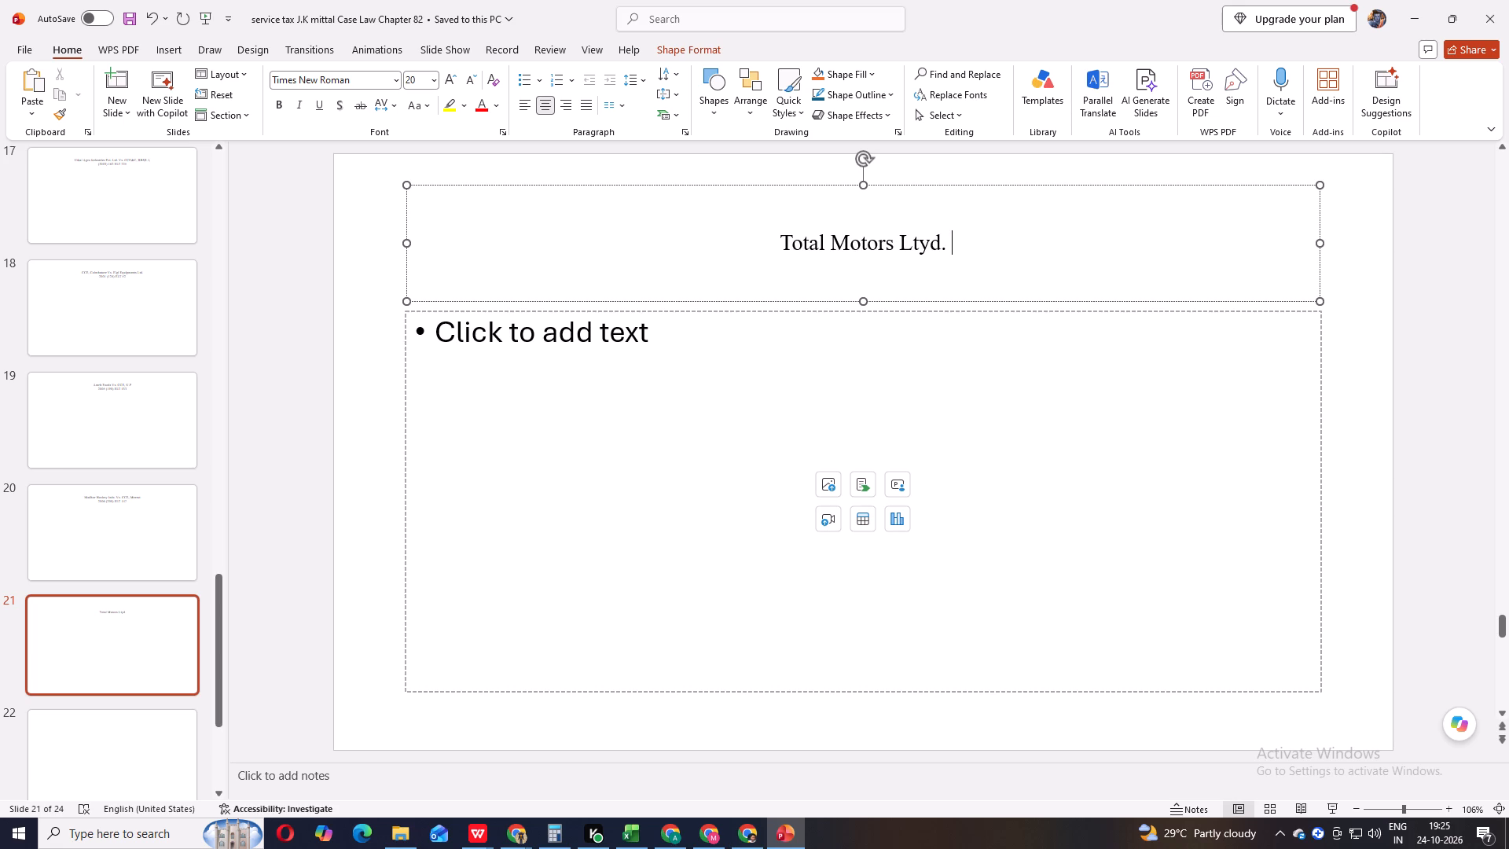
{"action": "key", "text": "BackSpace"}
{"action": "key", "text": "BackSpace"}
{"action": "key", "text": "BackSpace"}
{"action": "key", "text": "BackSpace"}
{"action": "type", "text": "d."}
{"action": "key", "text": "space"}
{"action": "type", "text": "Vs."}
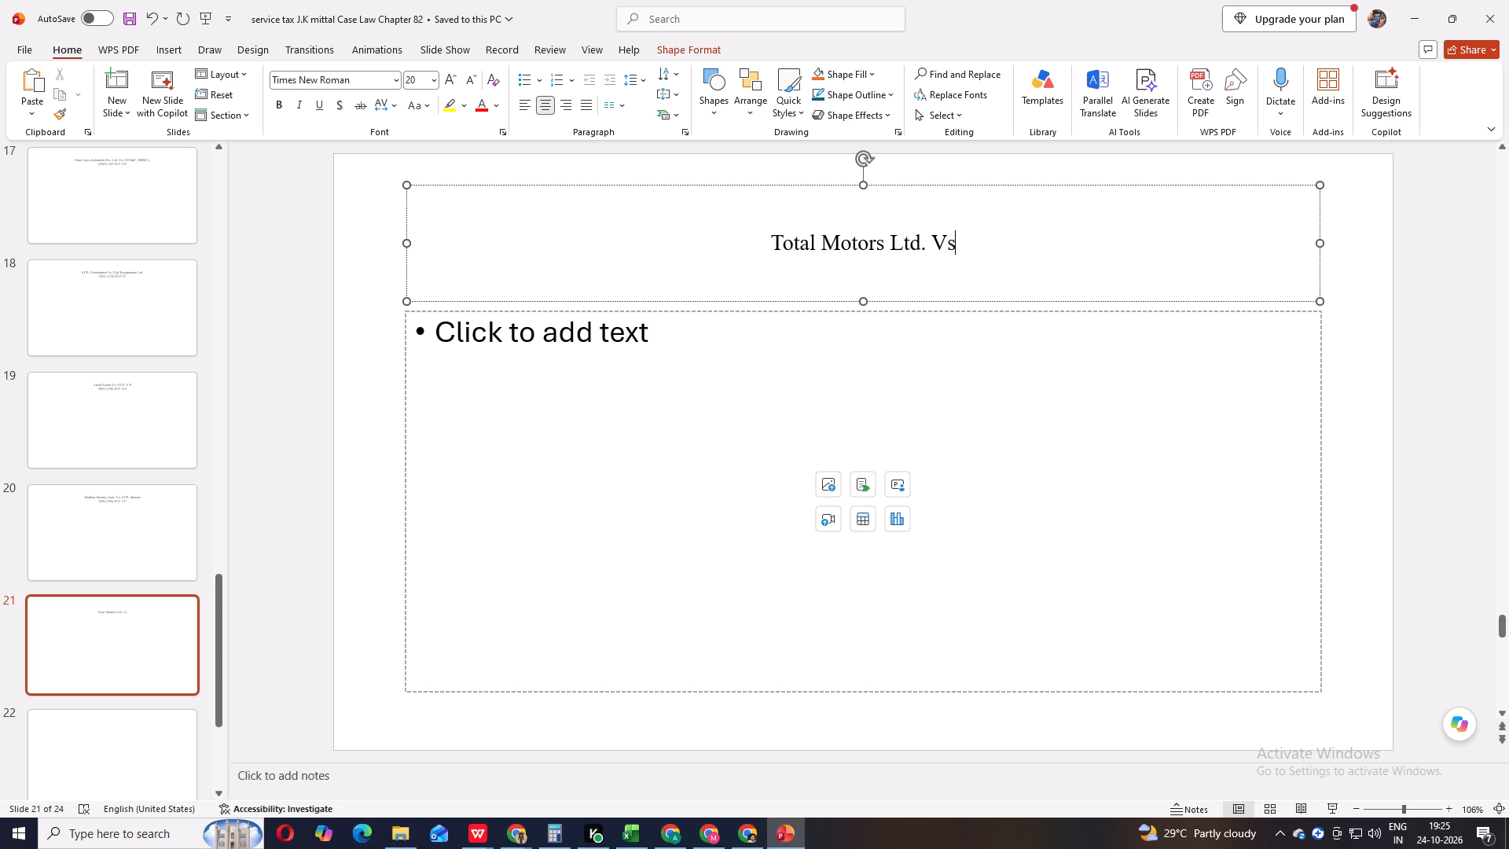
{"action": "key", "text": "space"}
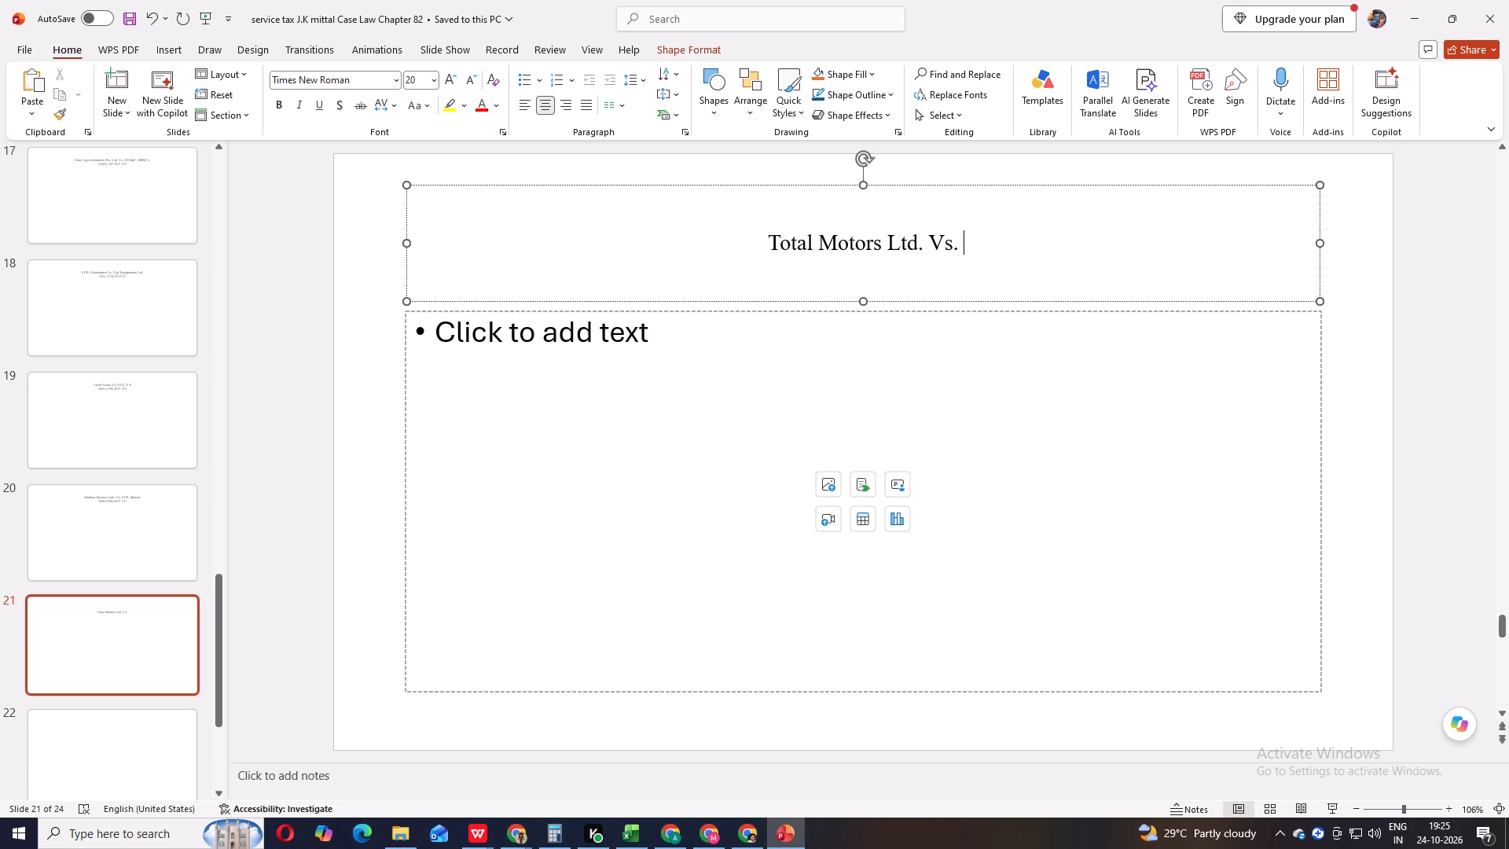
Continue the case name in slide 21's title with the respondent "CCE, Jamshedpu".
{"action": "type", "text": "CCE"}
{"action": "type", "text": ","}
{"action": "key", "text": "space"}
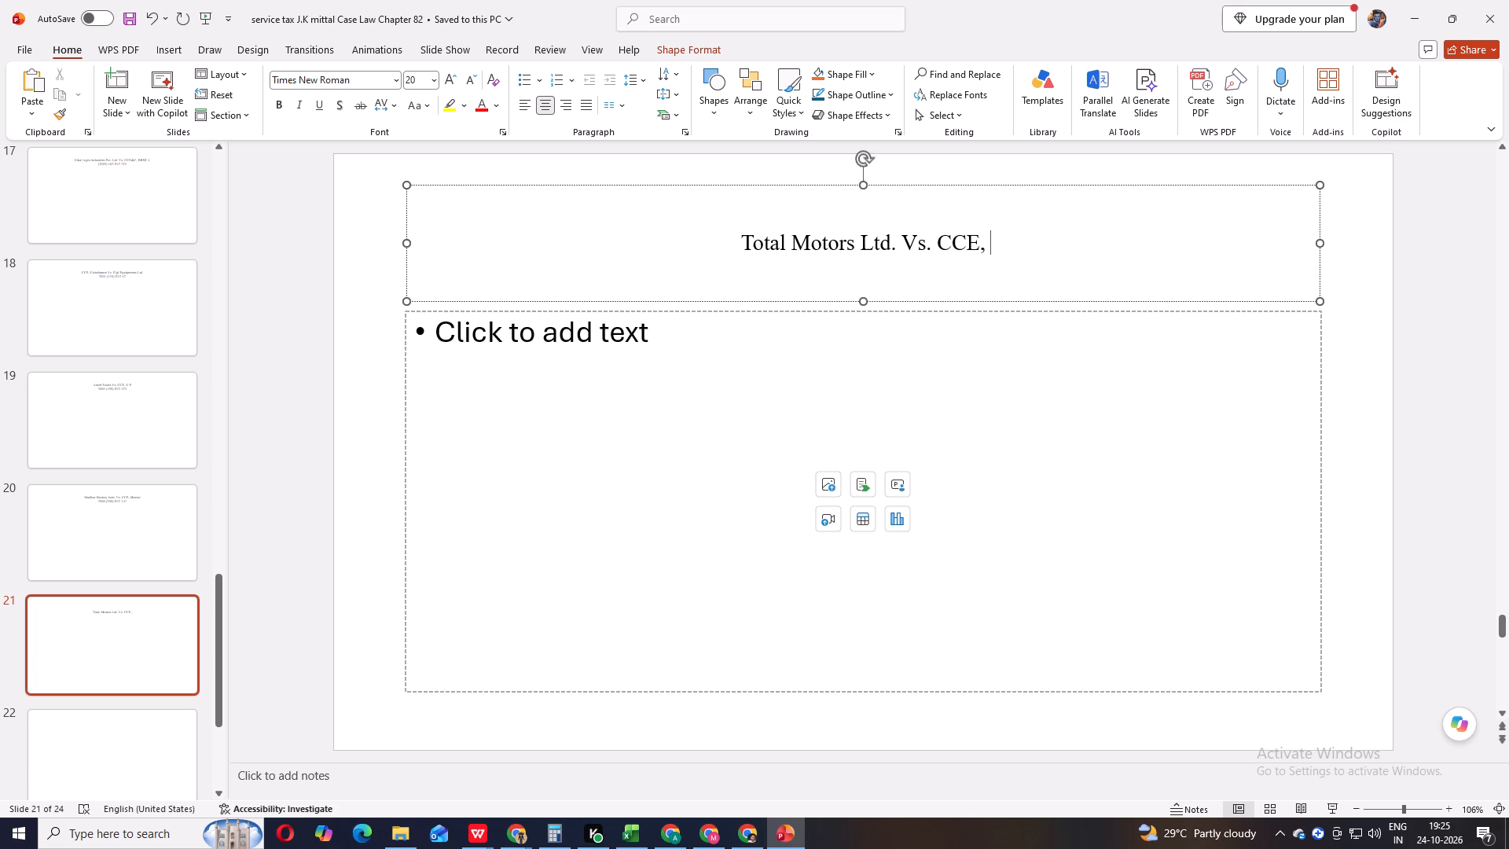
{"action": "type", "text": "Jam"}
{"action": "type", "text": "sh"}
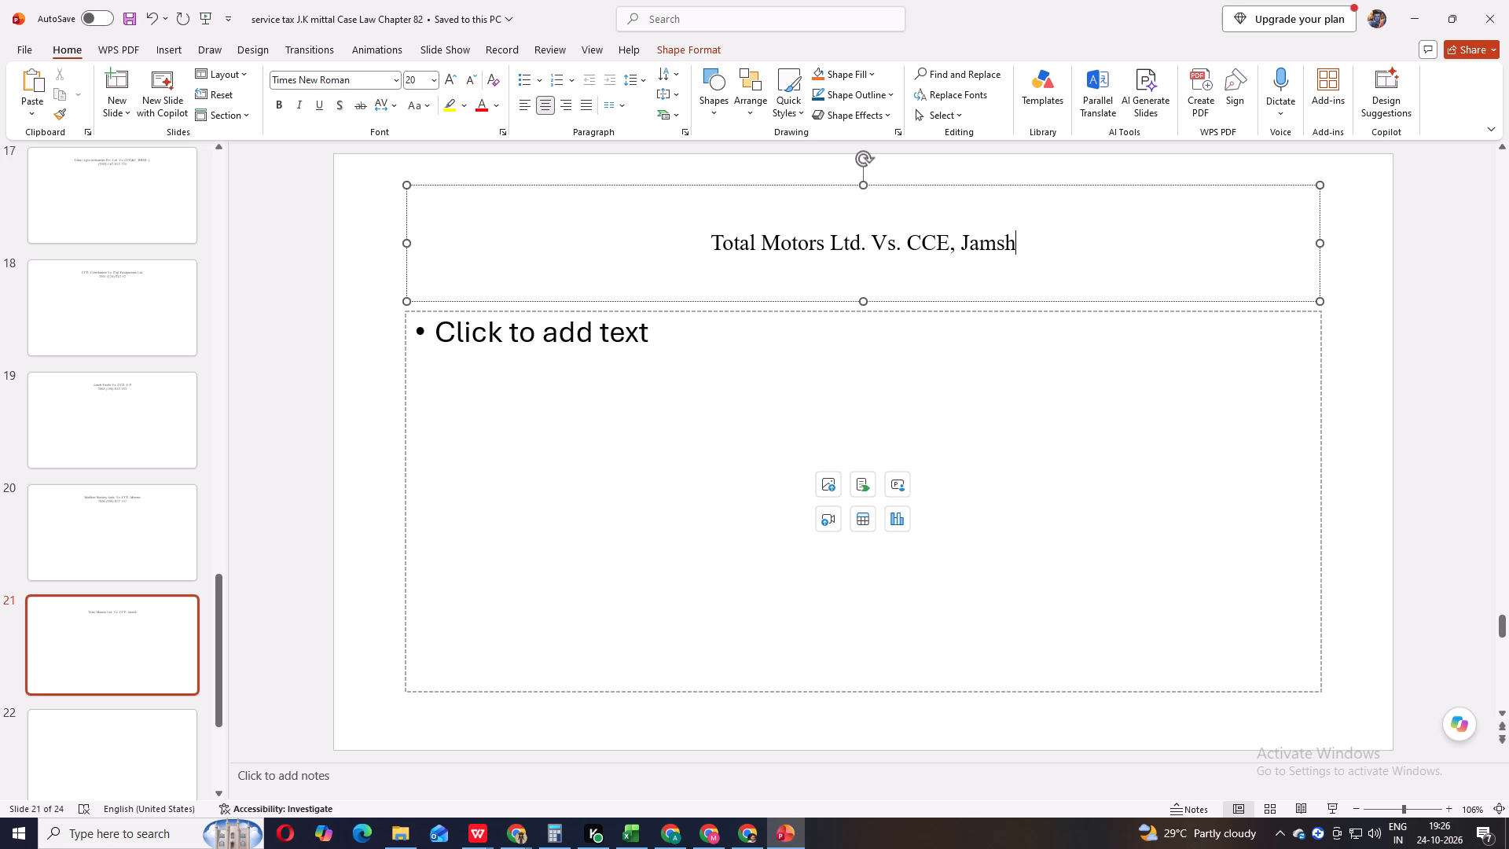
{"action": "type", "text": "ed"}
{"action": "type", "text": "pu"}
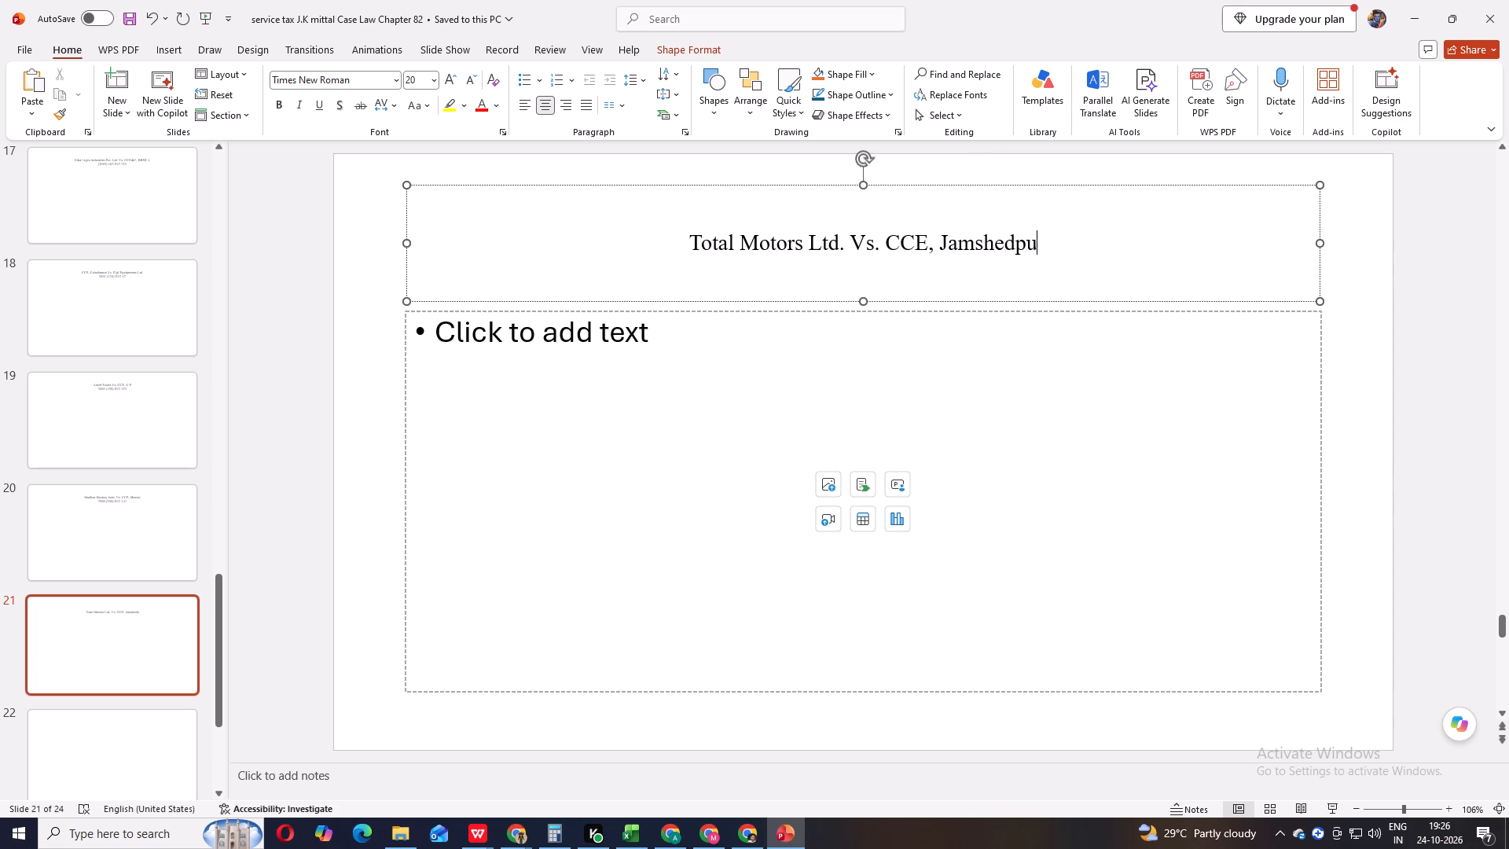
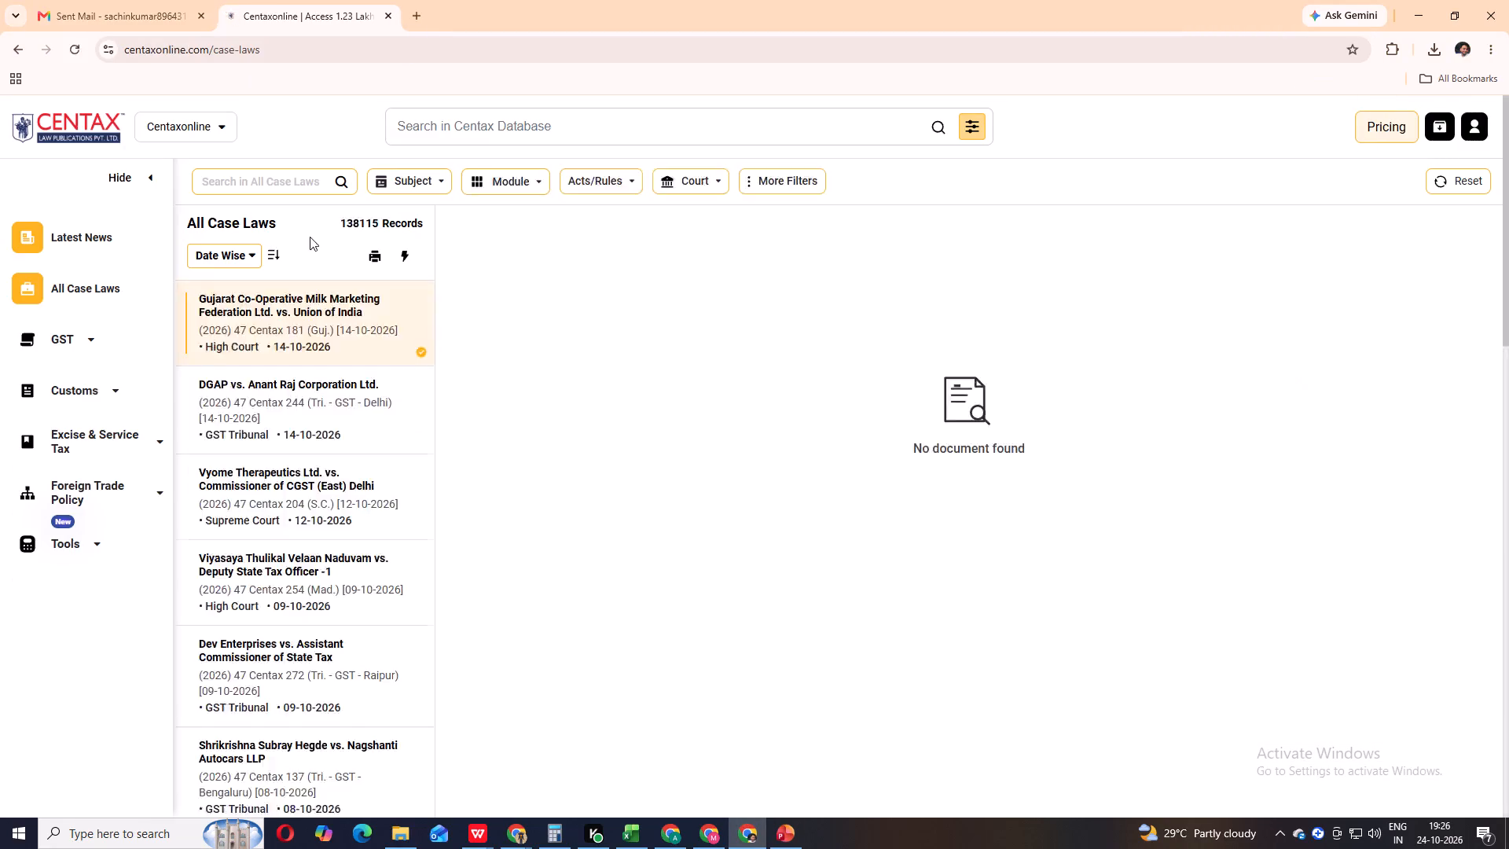
Open the All Case Laws listing on Centaxonline.
{"action": "left_click", "coordinate": [105, 289]}
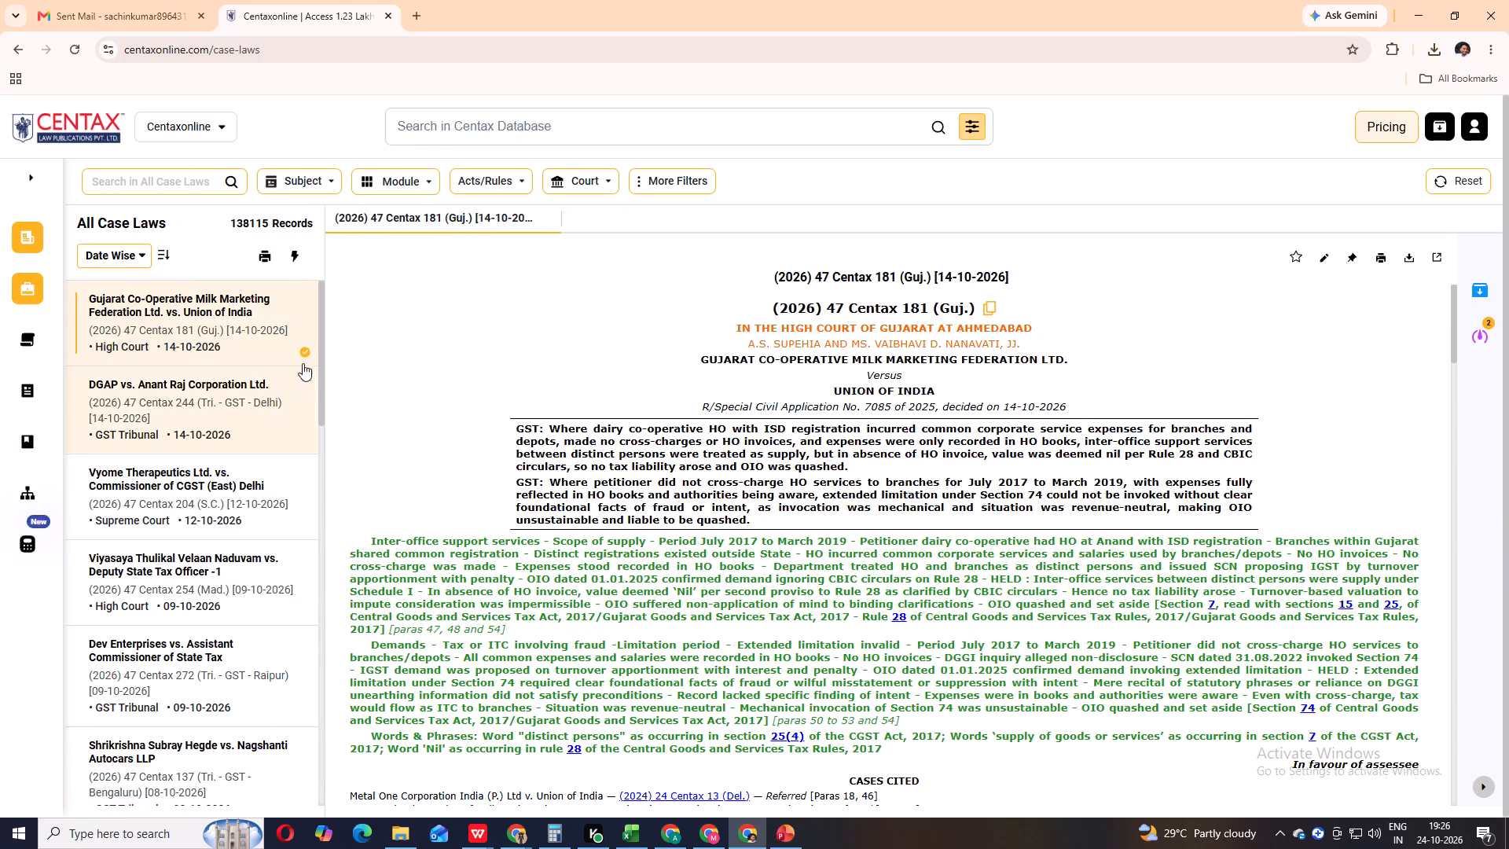
Switch to PowerPoint and add the citation "2006 (199) ELT 837" on a second line of slide 21's title.
{"action": "left_click", "coordinate": [795, 834]}
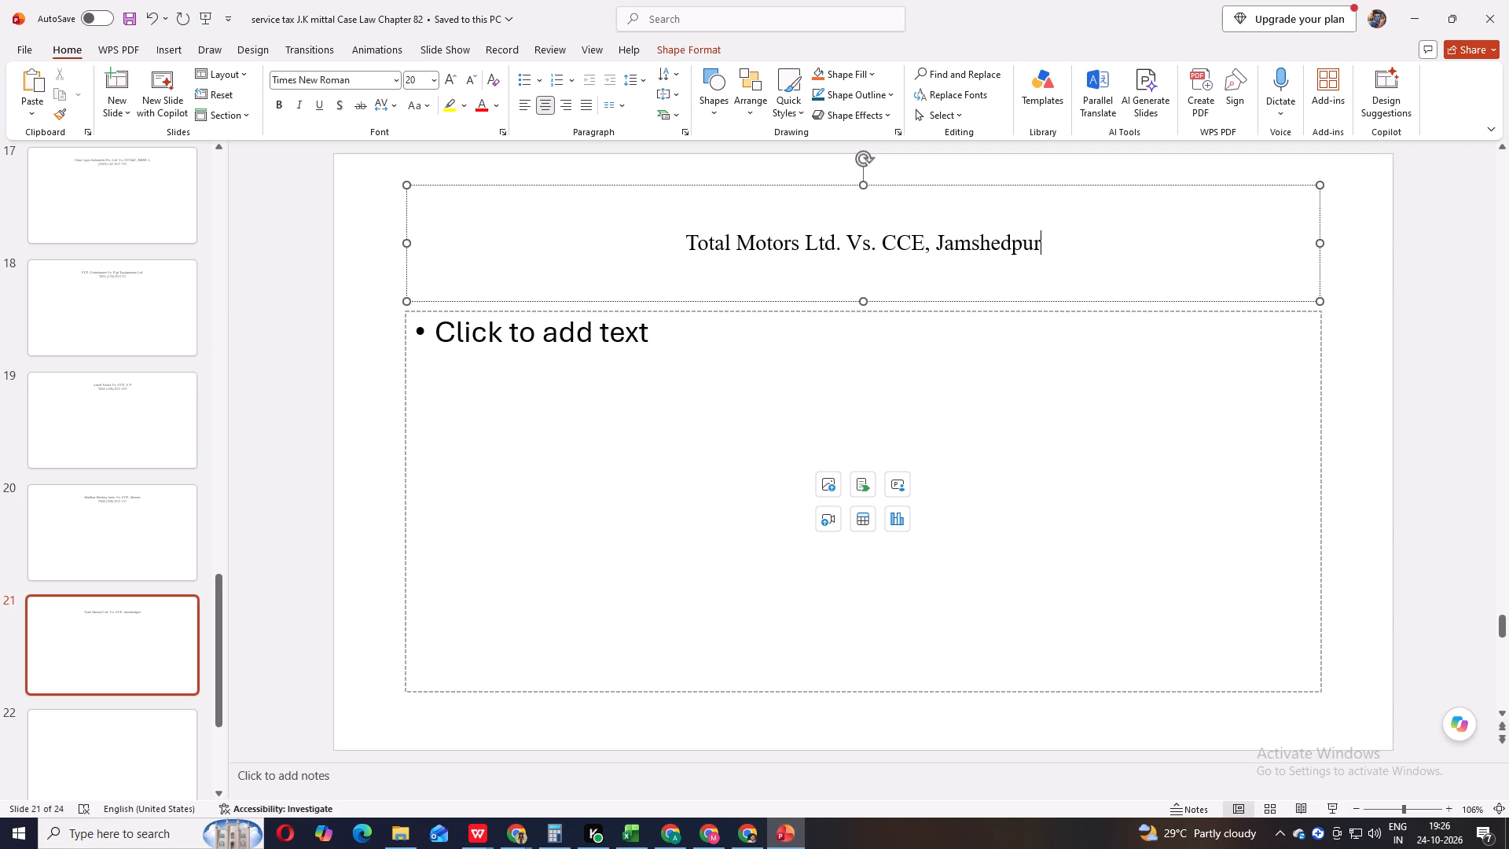
{"action": "key", "text": "Return"}
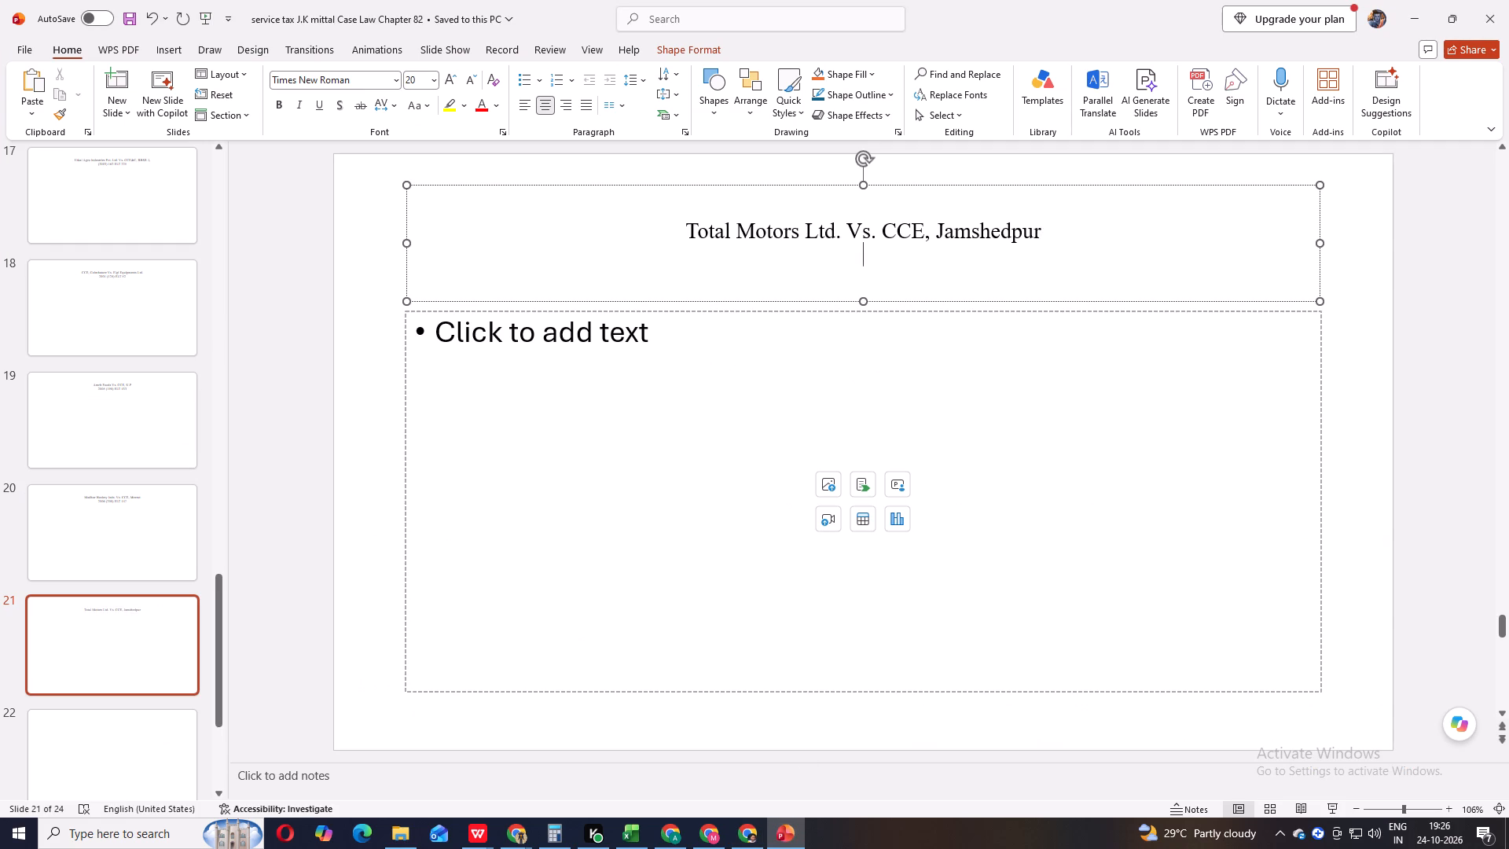
{"action": "type", "text": "2006"}
{"action": "key", "text": "space"}
{"action": "type", "text": "(199)"}
{"action": "key", "text": "space"}
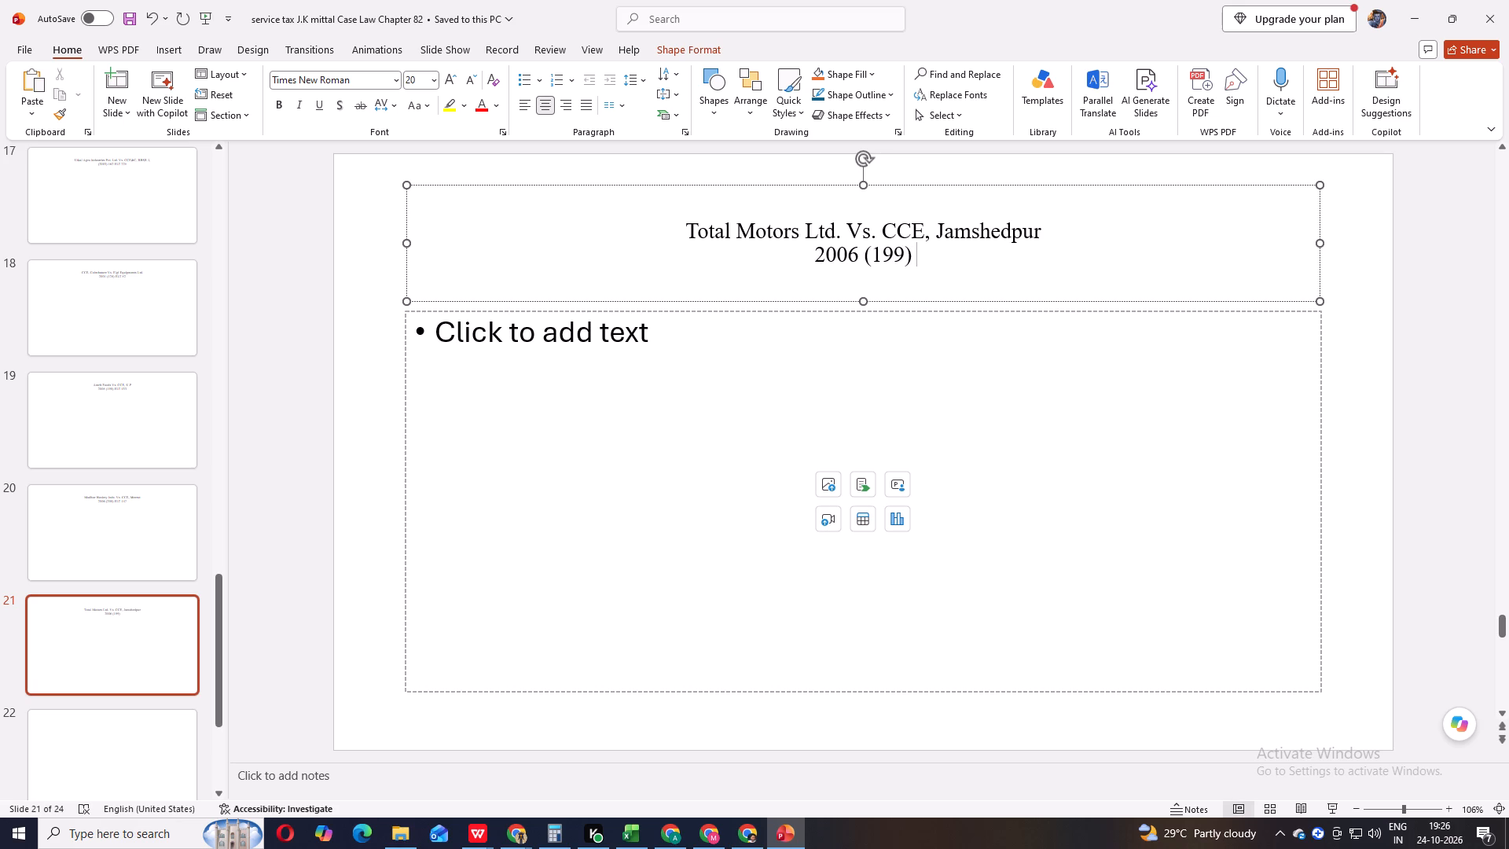
{"action": "type", "text": "ELT"}
{"action": "key", "text": "space"}
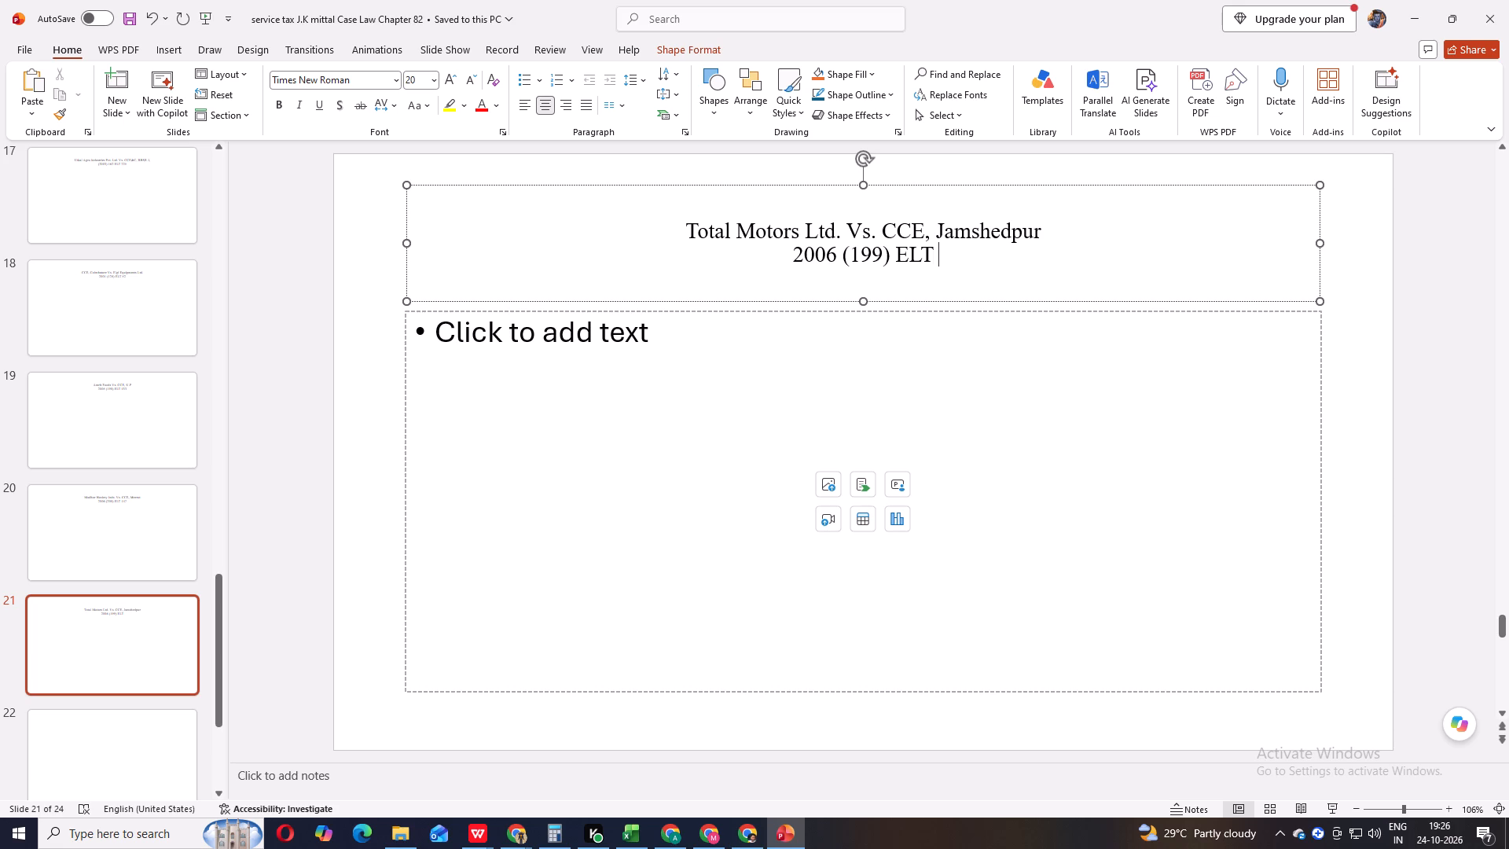
{"action": "type", "text": "837"}
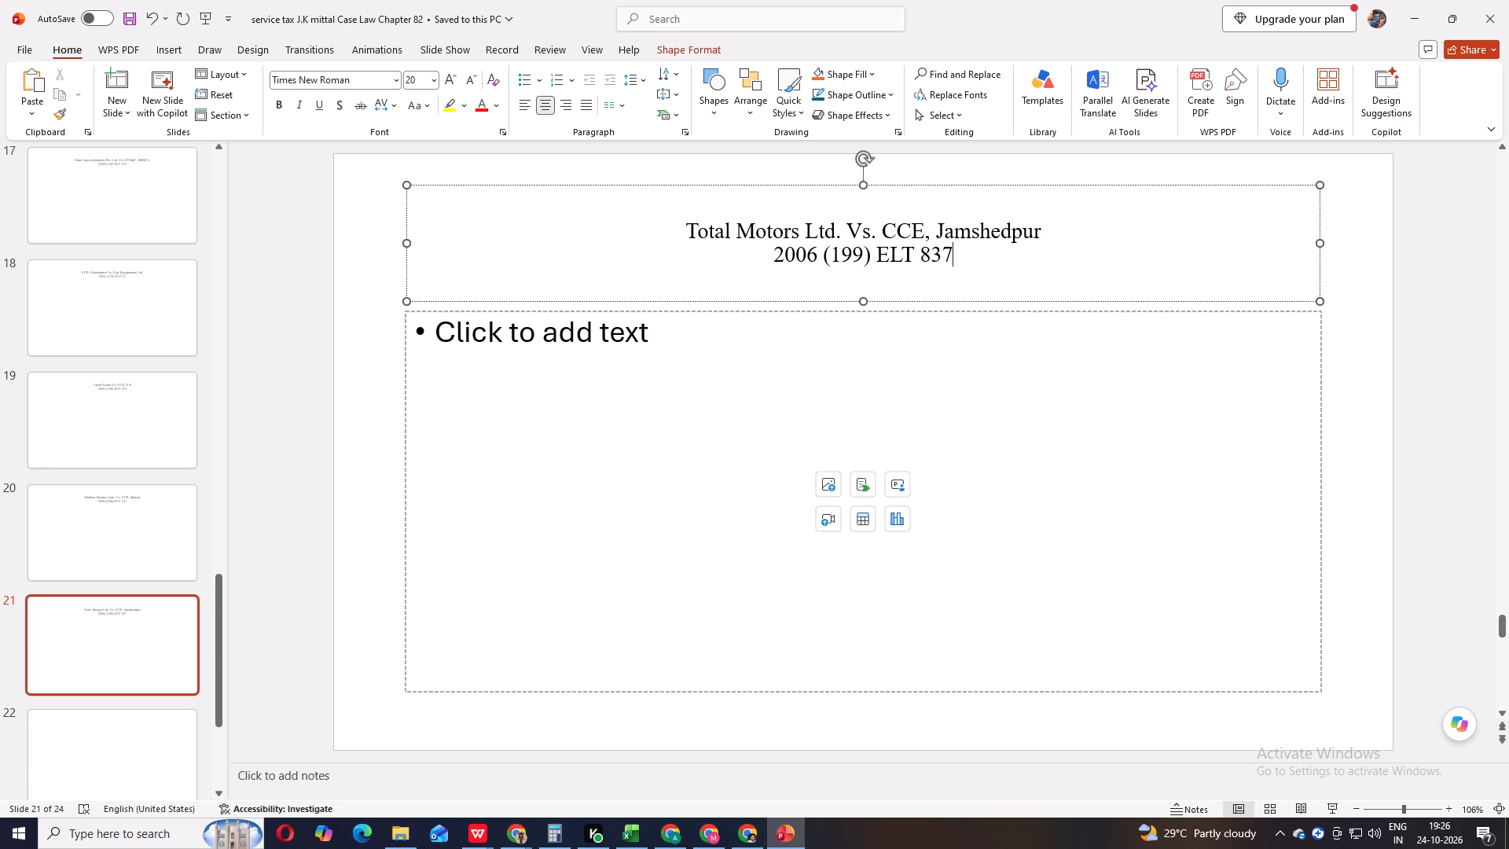
Start the case name in slide 22's empty title with the appellant "SGB Engineering Pvt. Ltd.".
{"action": "scroll", "coordinate": [856, 305], "scroll_direction": "down", "scroll_amount": 1}
{"action": "left_click", "coordinate": [846, 264]}
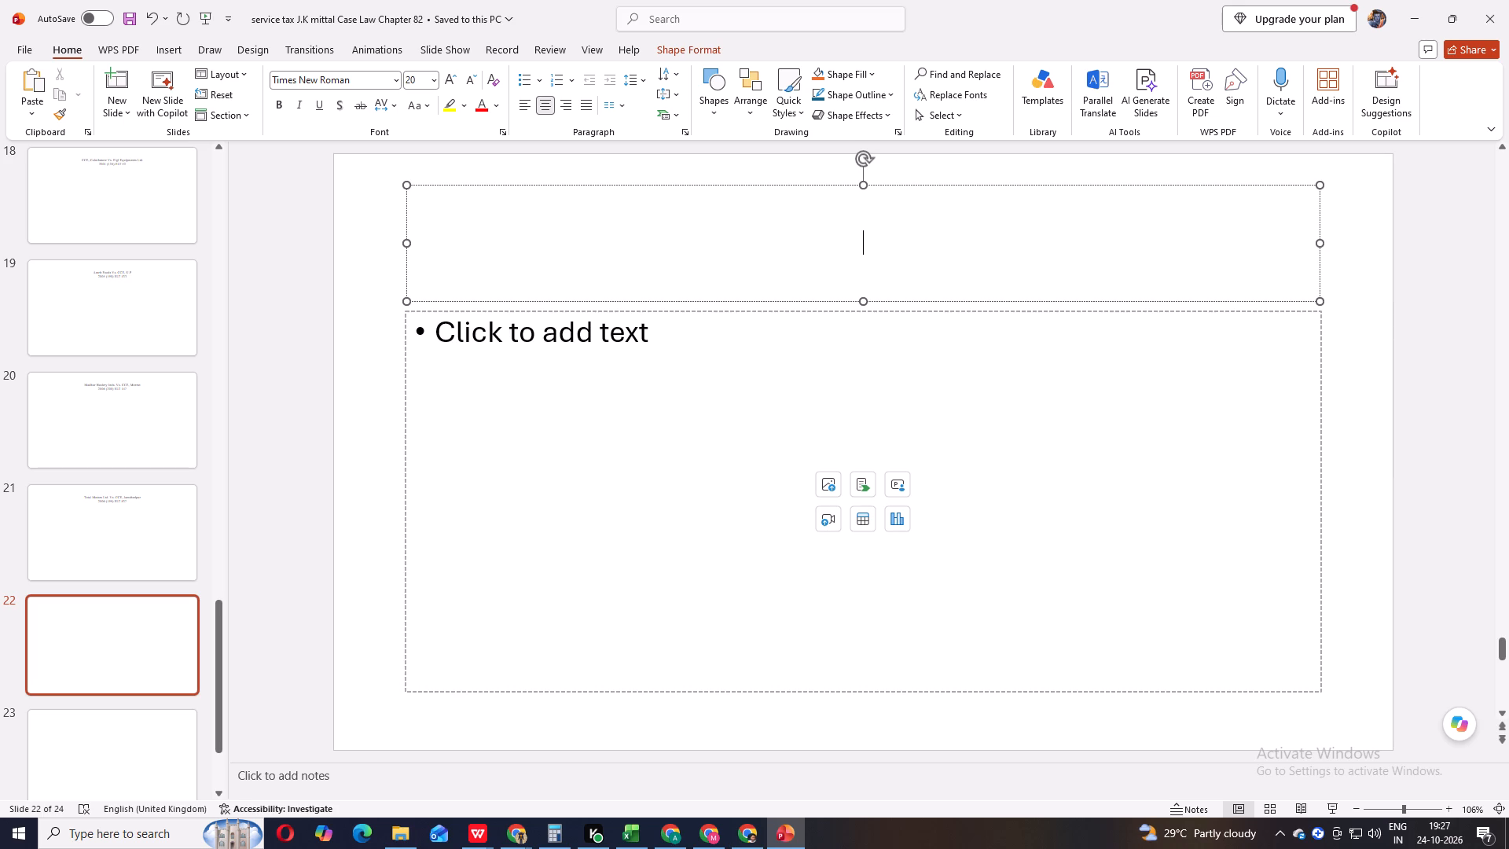
{"action": "key", "text": "shift+s"}
{"action": "type", "text": "GB"}
{"action": "key", "text": "space"}
{"action": "type", "text": "En"}
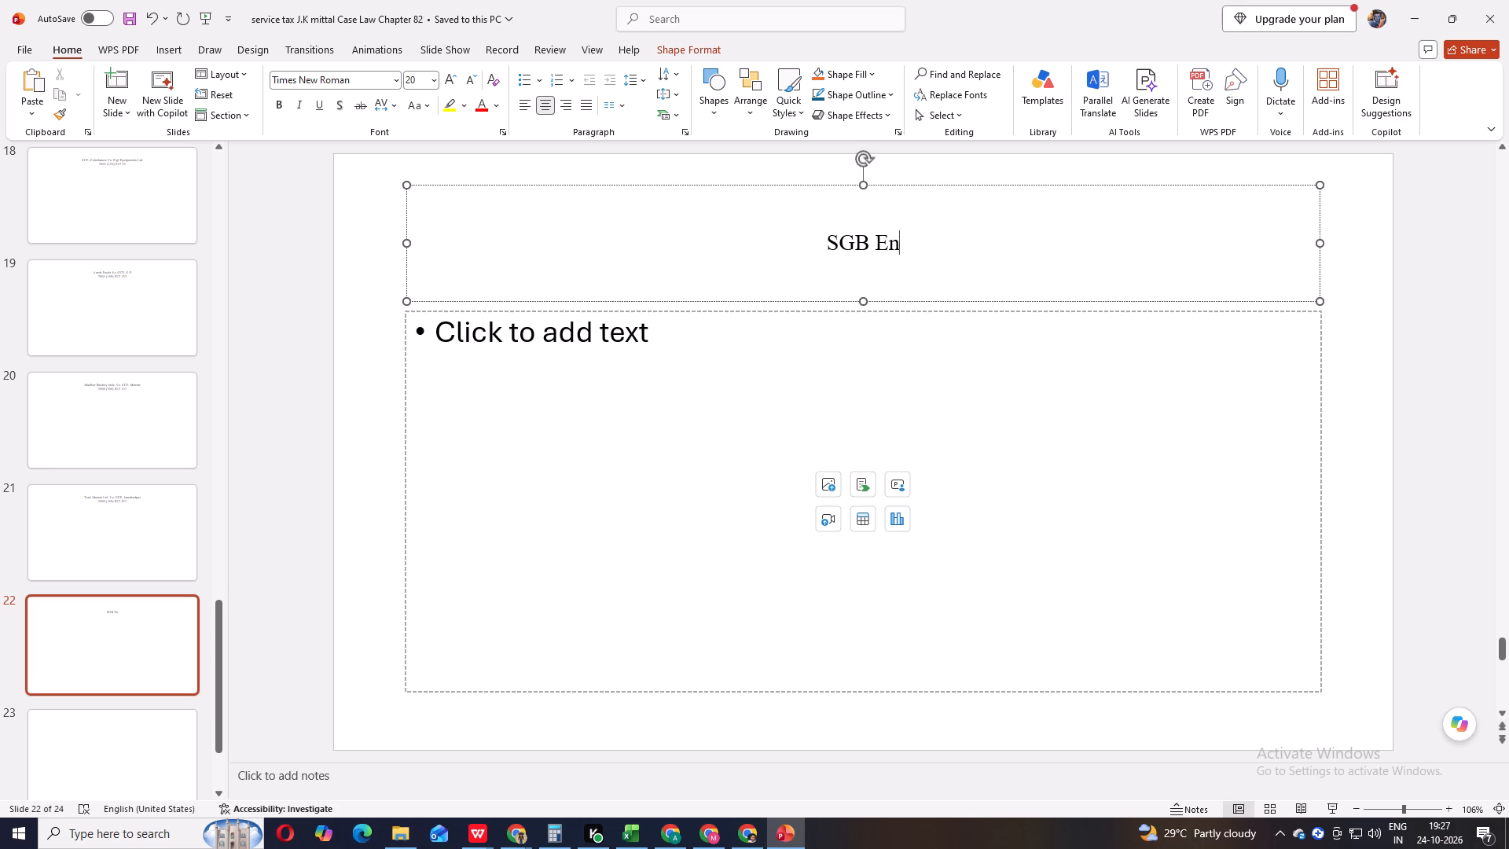
{"action": "type", "text": "gi"}
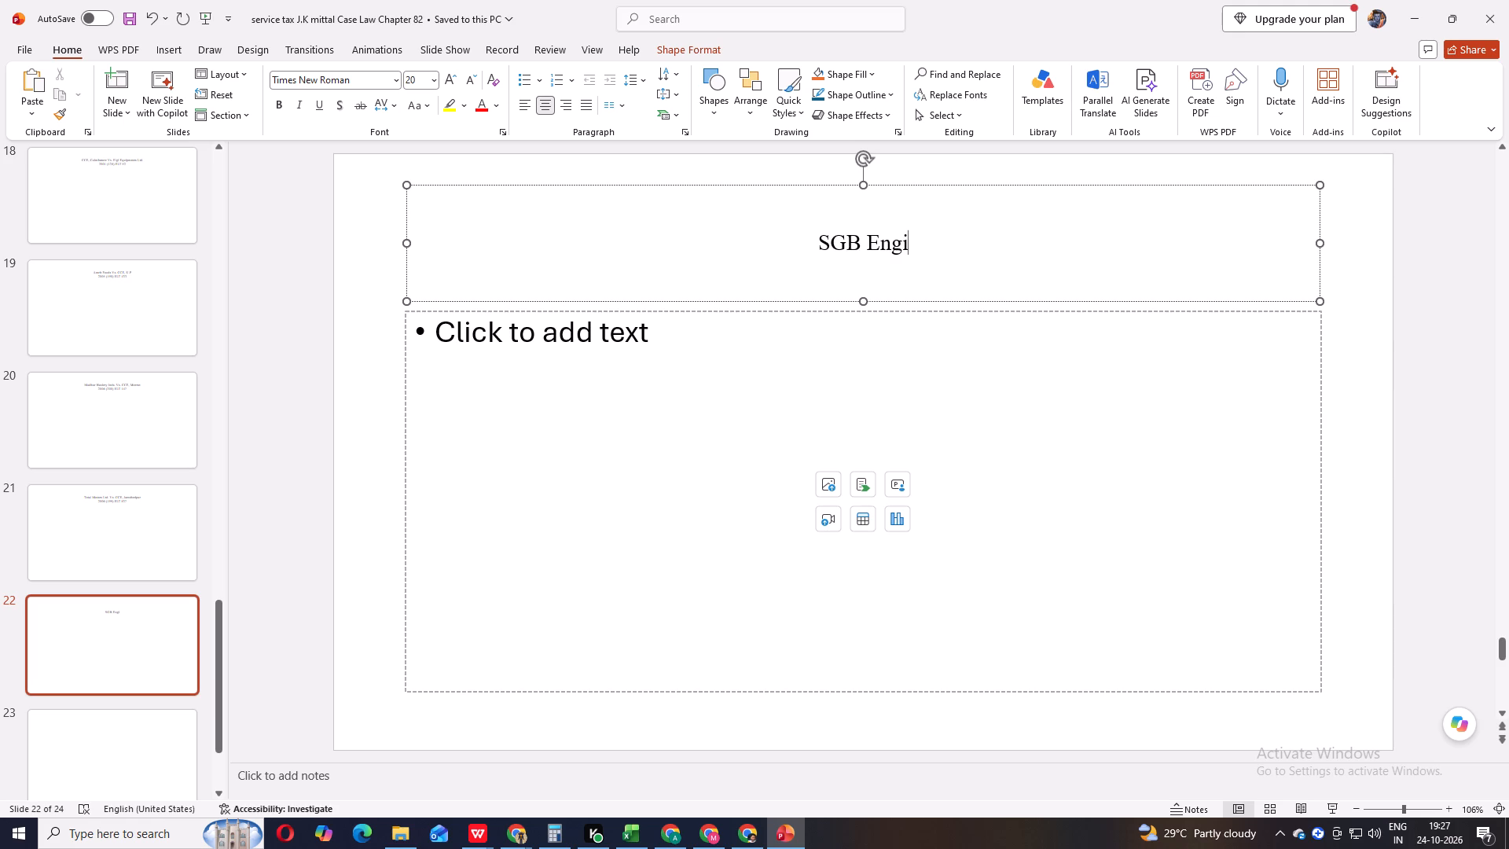
{"action": "type", "text": "neering"}
{"action": "key", "text": "space"}
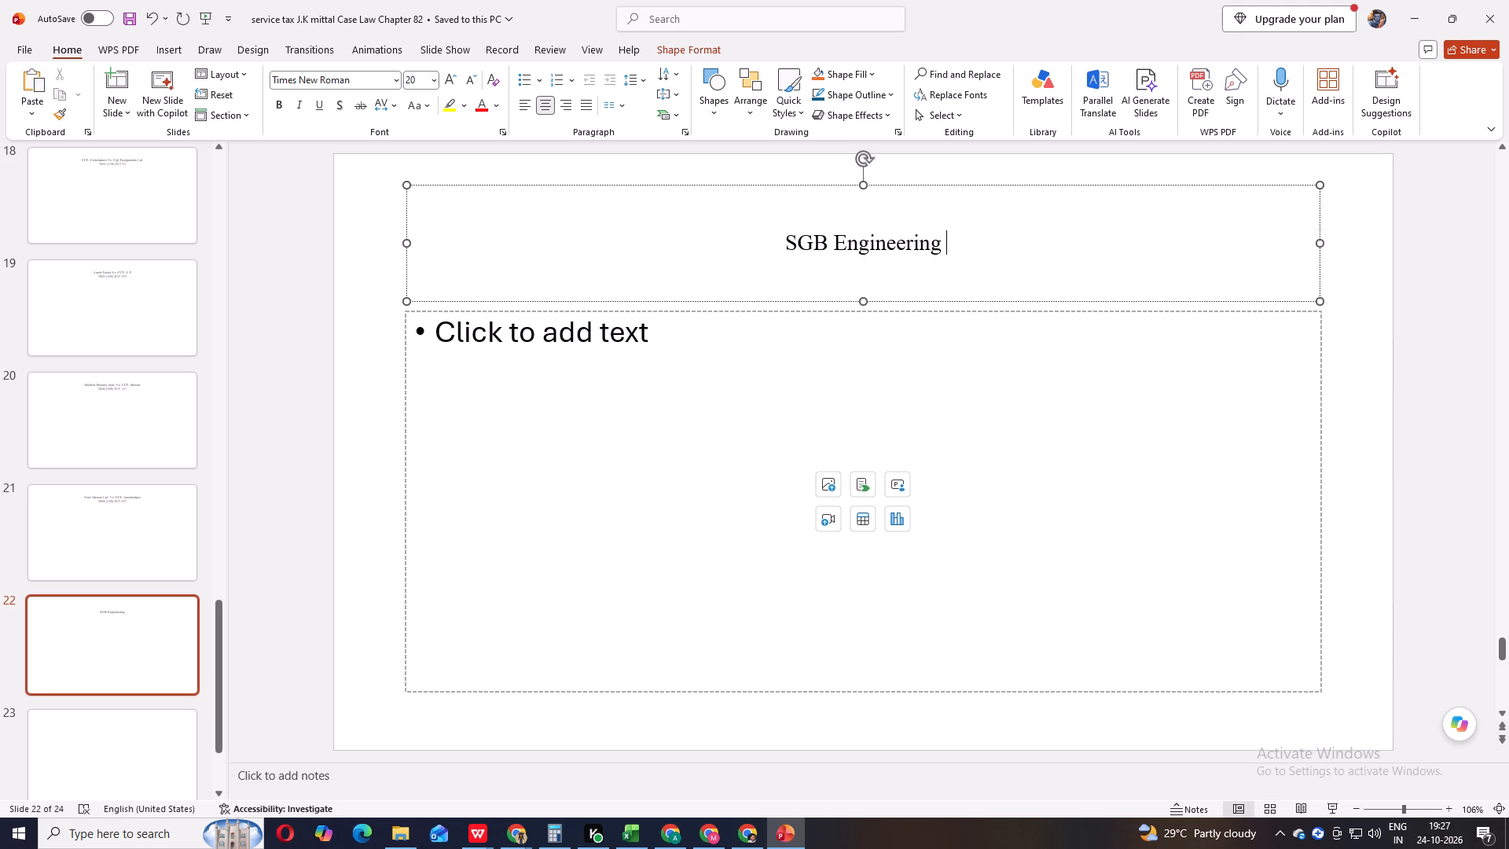
{"action": "type", "text": "Pvt"}
{"action": "type", "text": "."}
{"action": "key", "text": "space"}
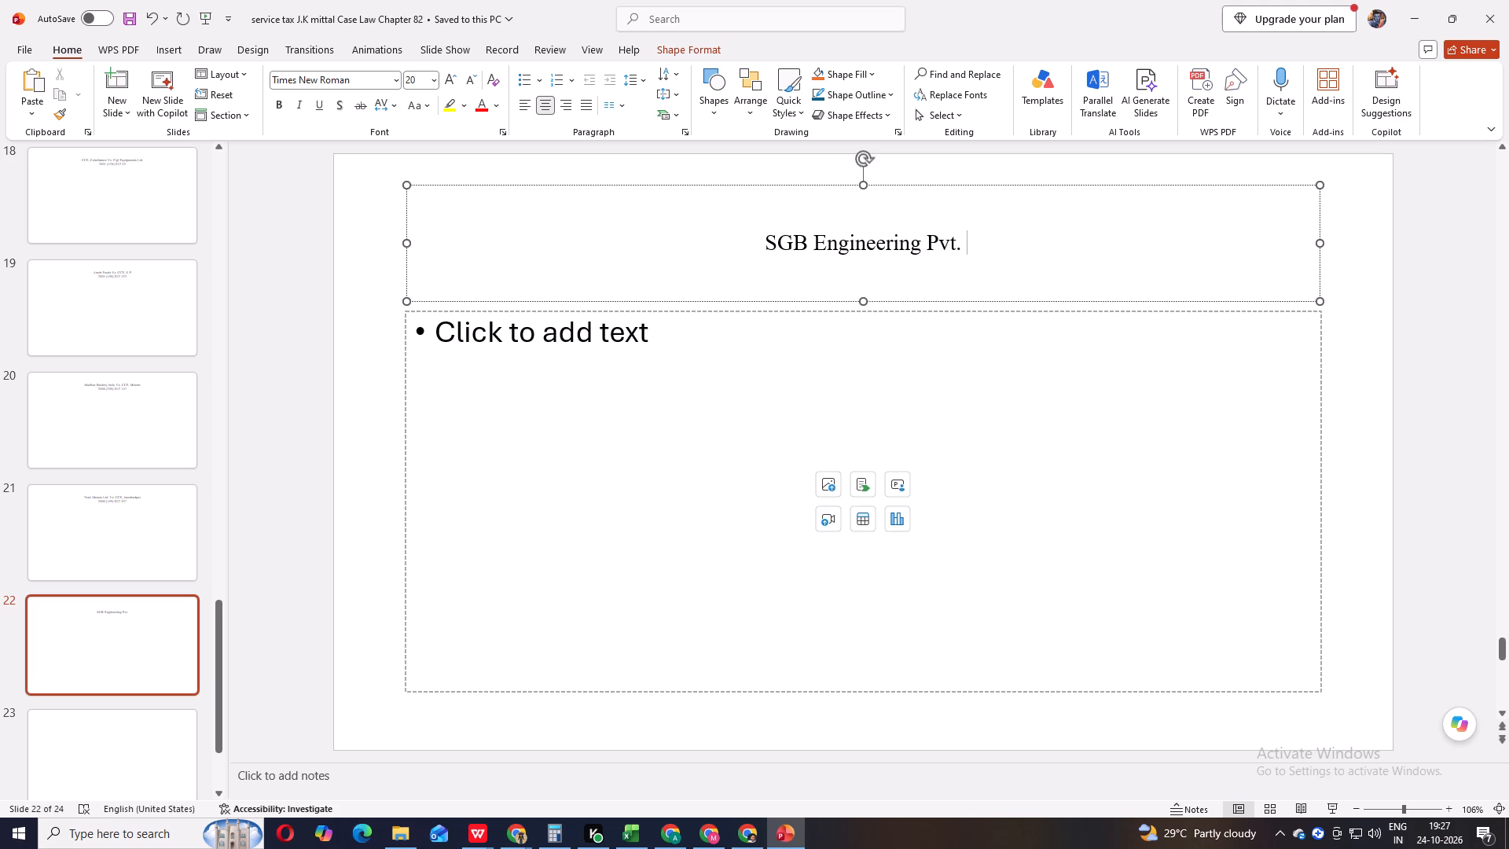
{"action": "type", "text": "Ltd."}
{"action": "key", "text": "space"}
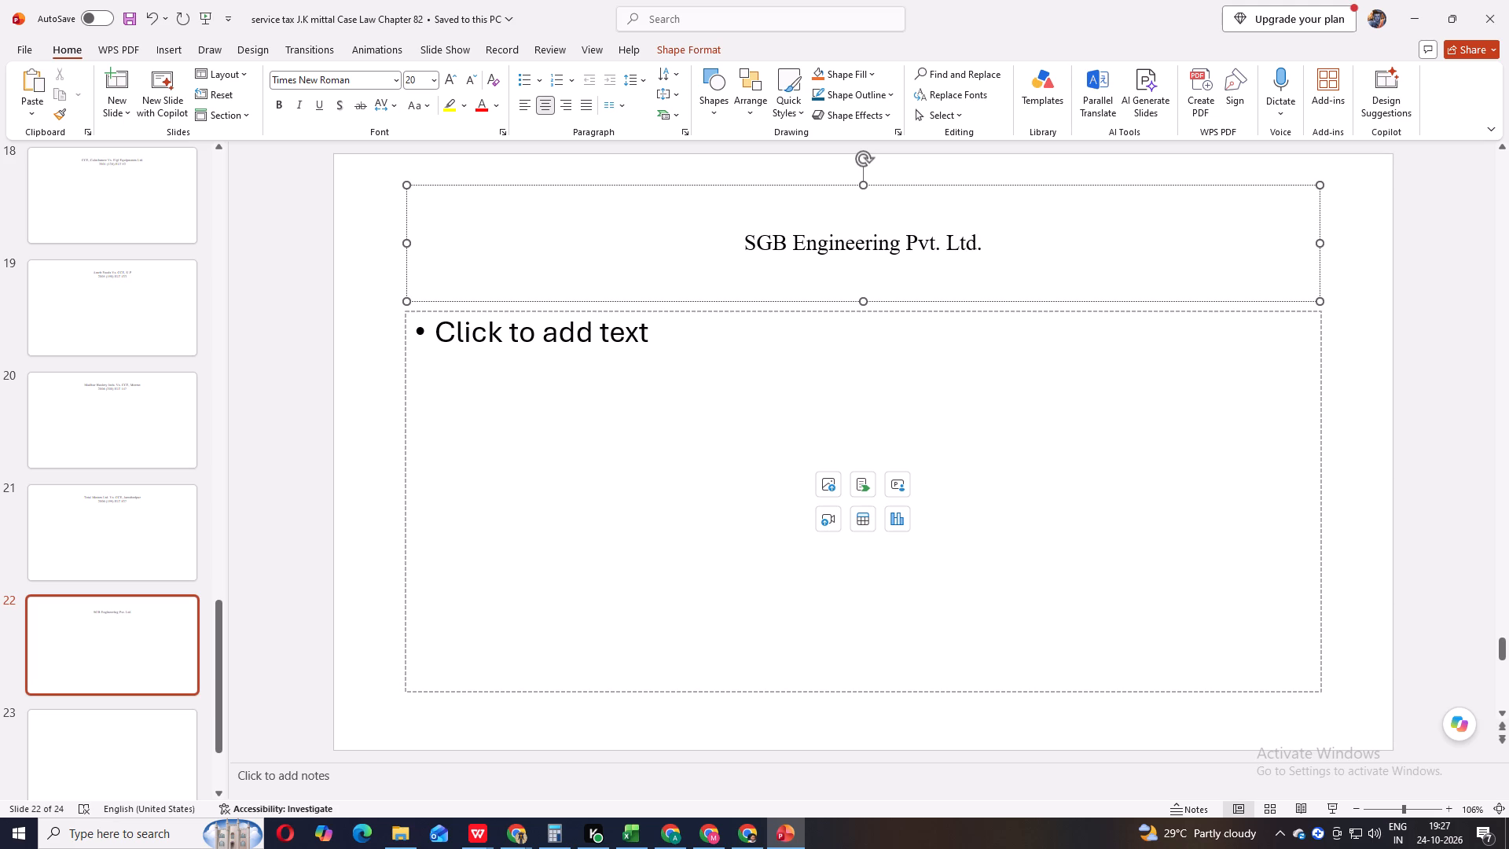
Complete the case name in slide 22's title with "Vs. CCE, Delhi".
{"action": "type", "text": "Vs."}
{"action": "key", "text": "space"}
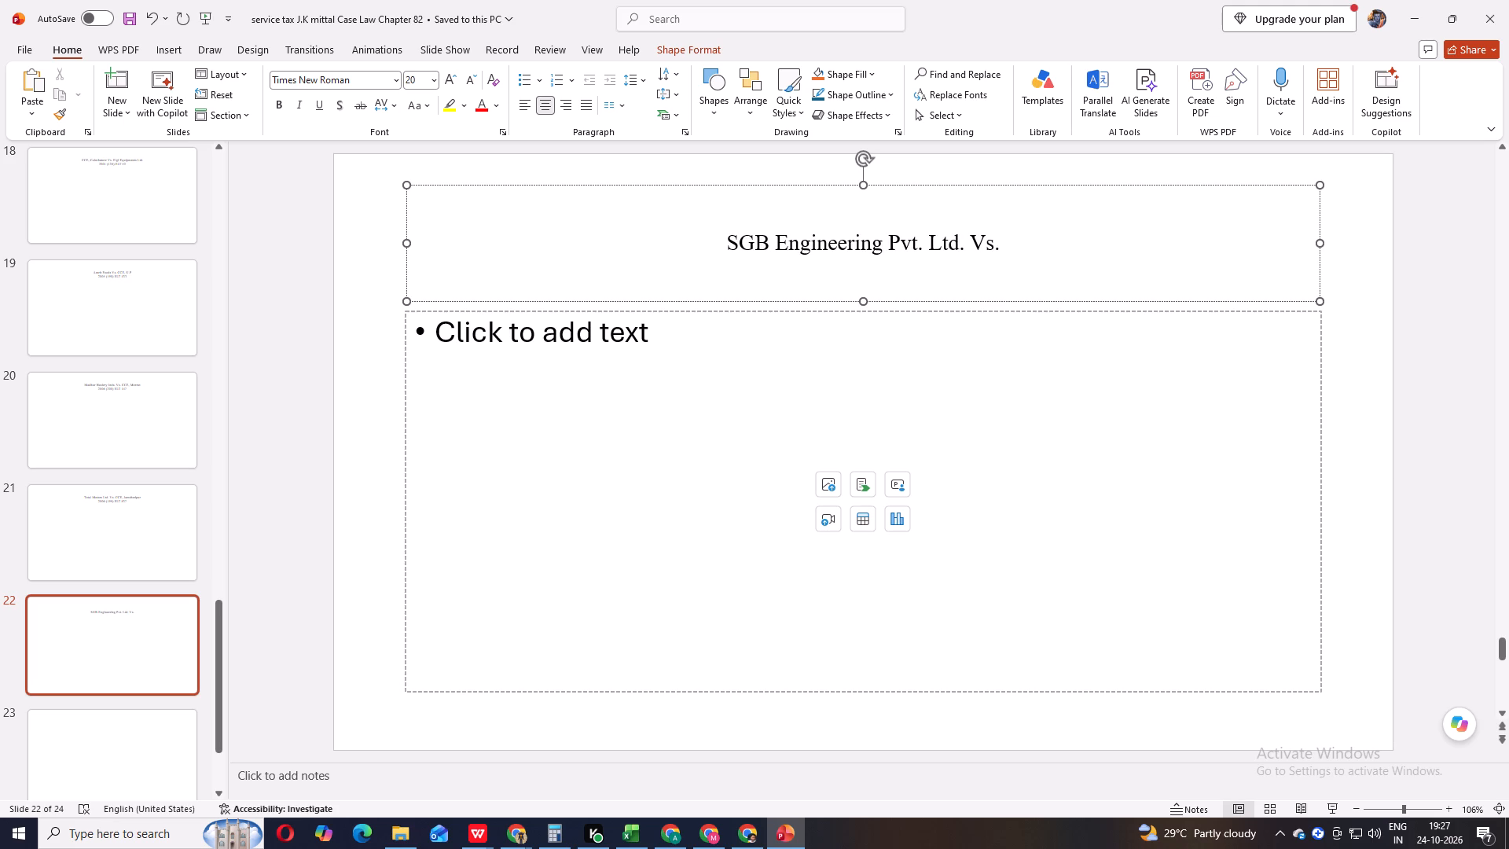
{"action": "type", "text": "CCE"}
{"action": "type", "text": ","}
{"action": "key", "text": "space"}
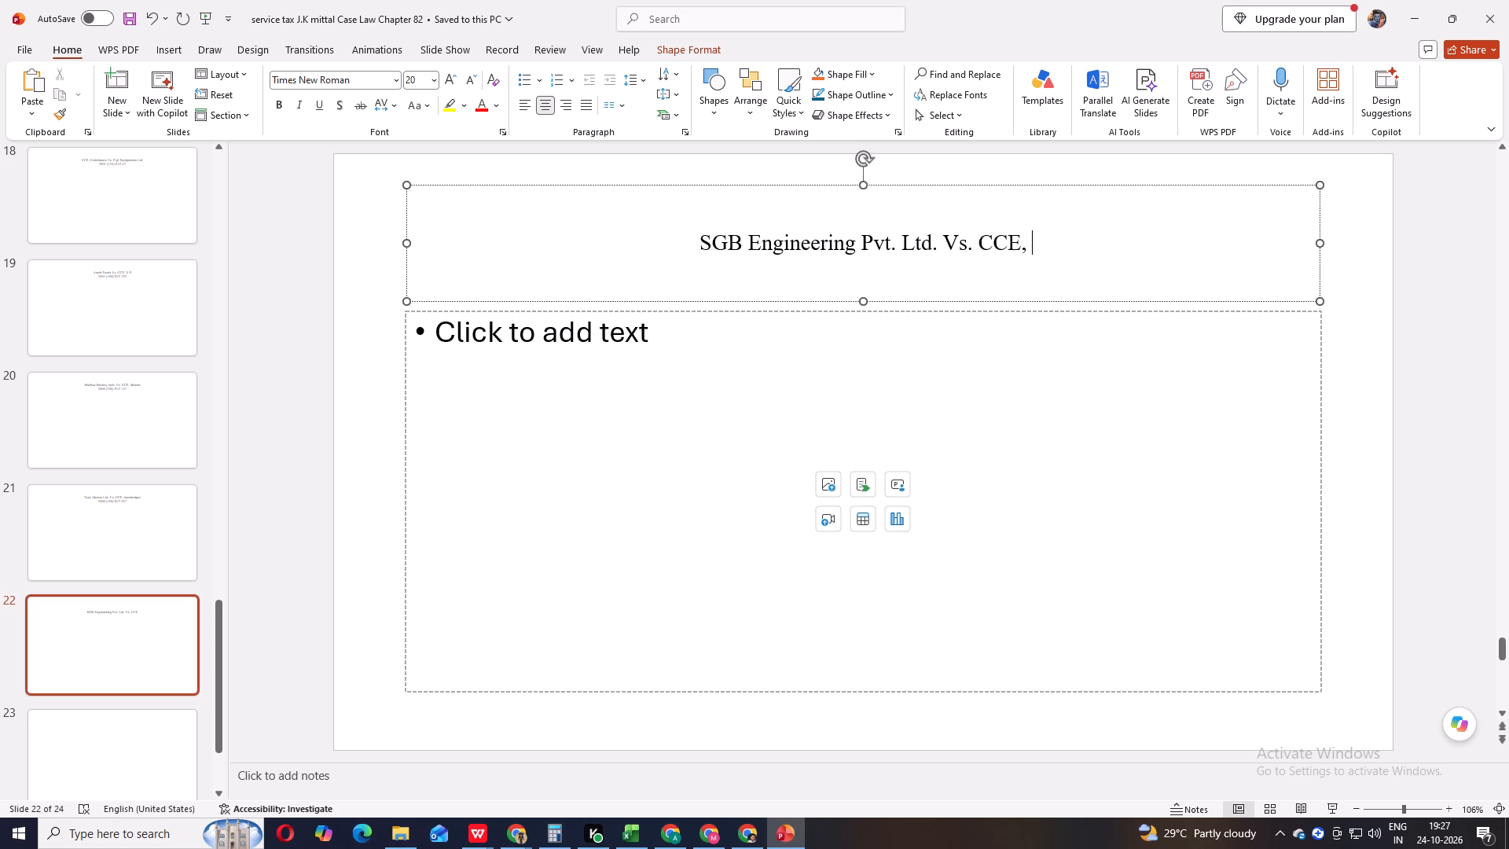
{"action": "type", "text": "Delhi"}
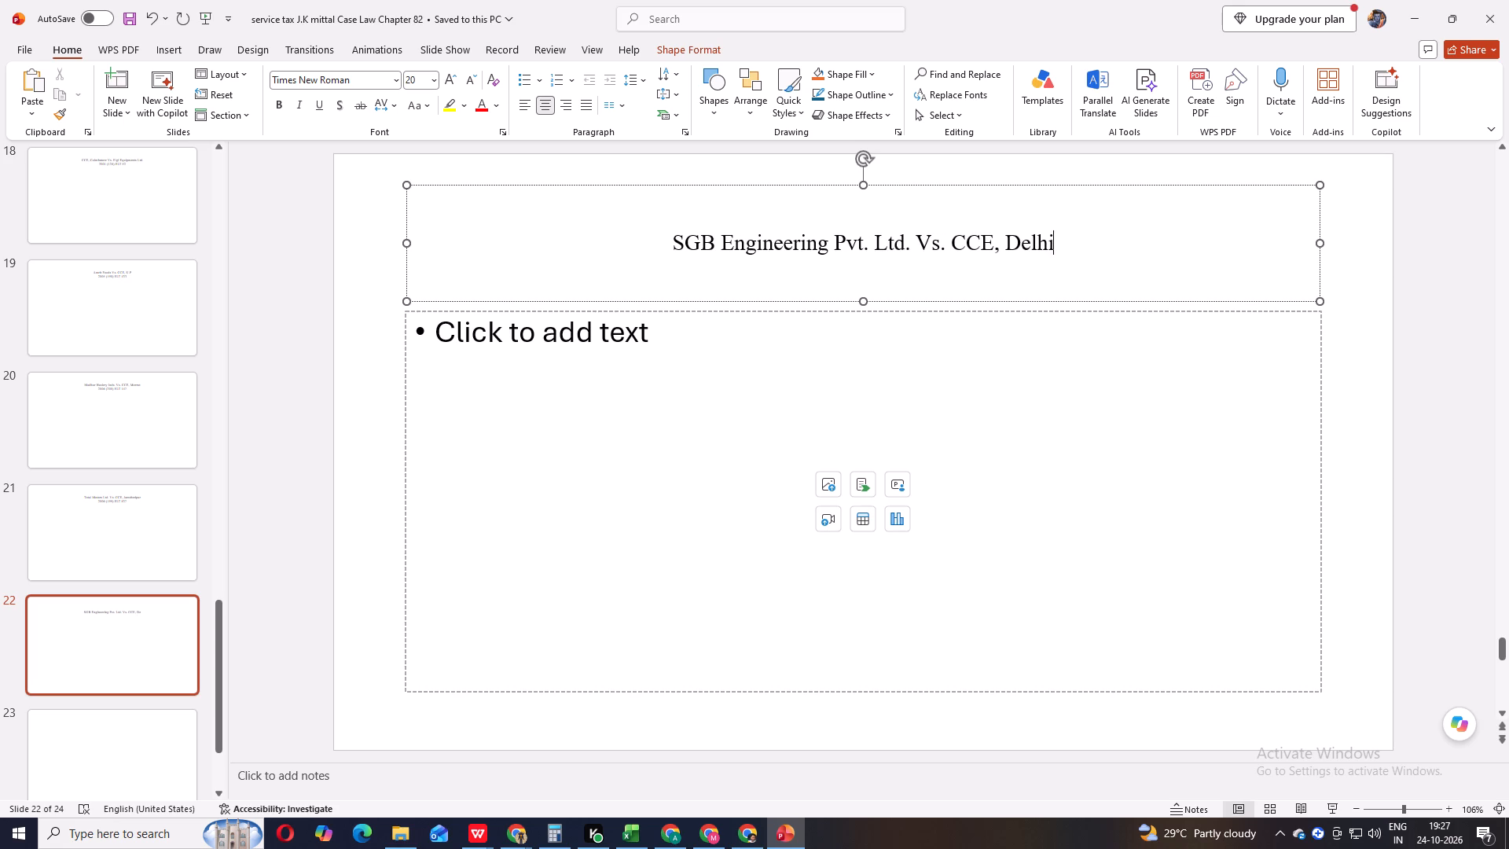
{"action": "key", "text": "space"}
Add the citation "2006 (201) ELT 277" on a second line of slide 22's title.
{"action": "key", "text": "Return"}
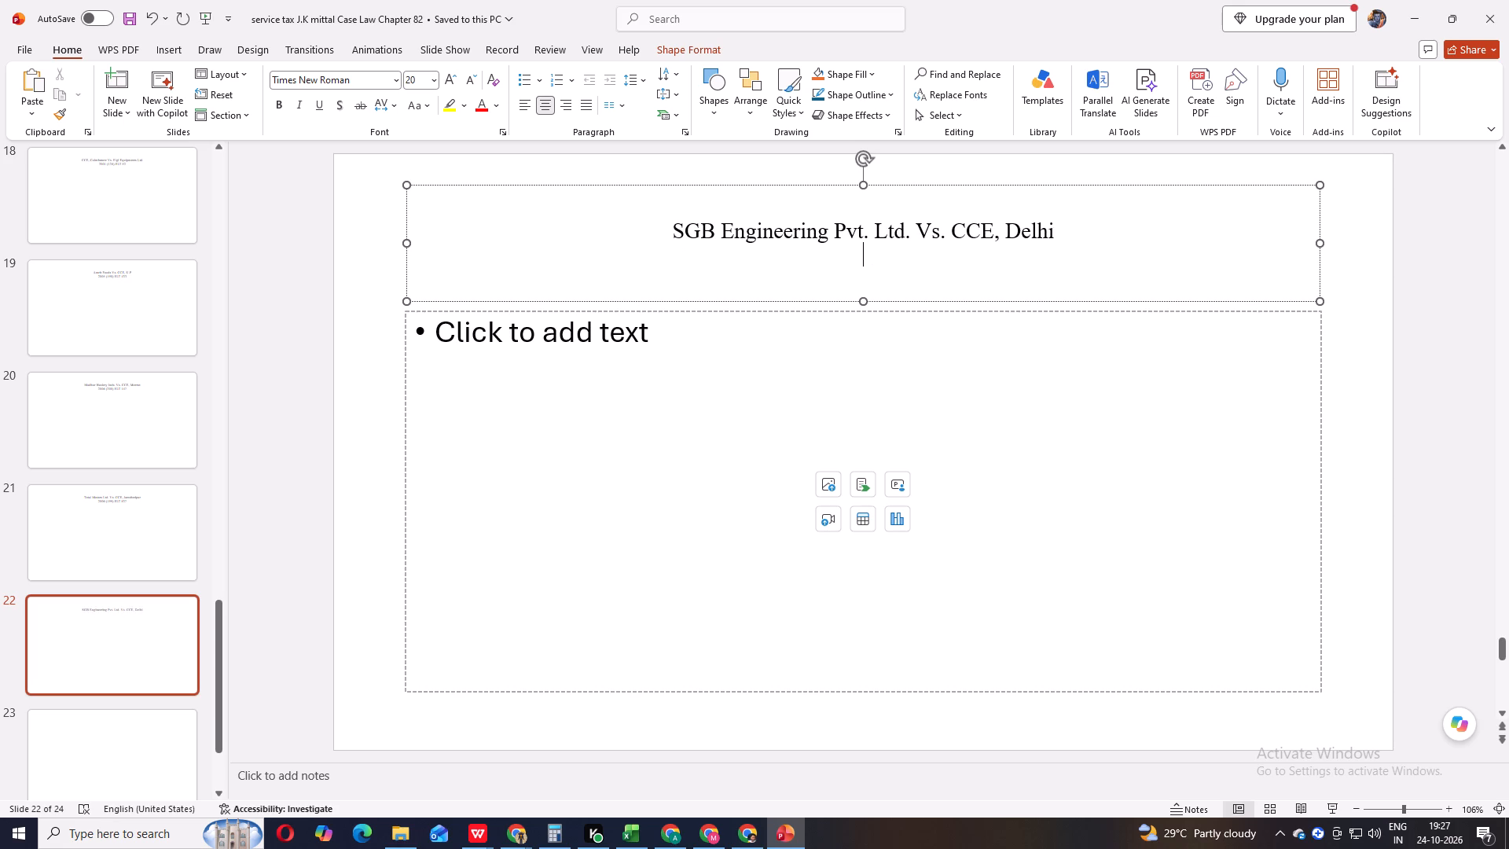
{"action": "type", "text": "299"}
{"action": "key", "text": "BackSpace"}
{"action": "key", "text": "BackSpace"}
{"action": "type", "text": "006"}
{"action": "key", "text": "space"}
{"action": "key", "text": "shift+parenleft"}
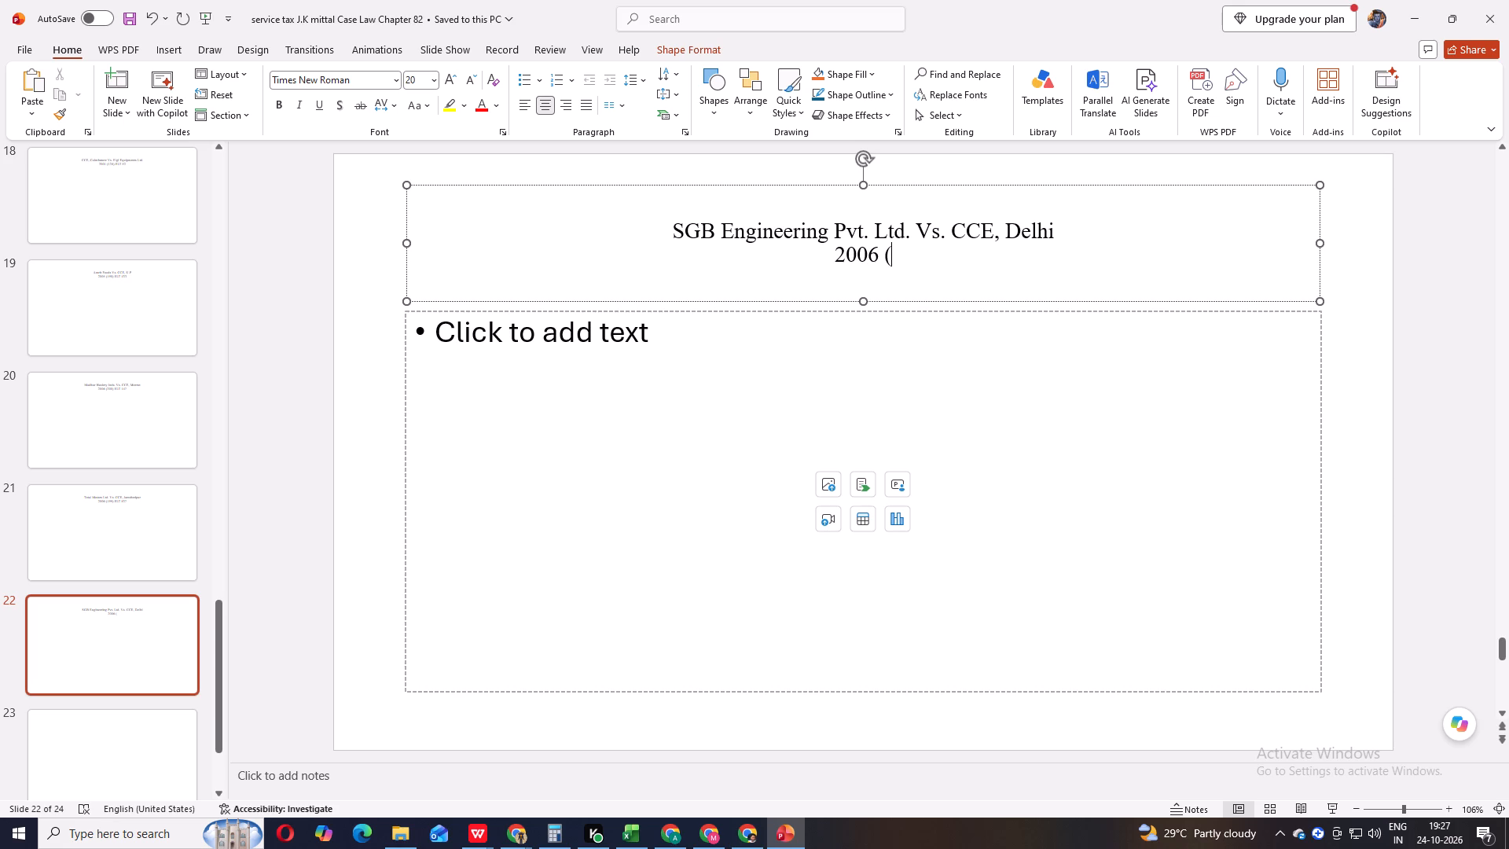
{"action": "type", "text": "201)"}
{"action": "key", "text": "space"}
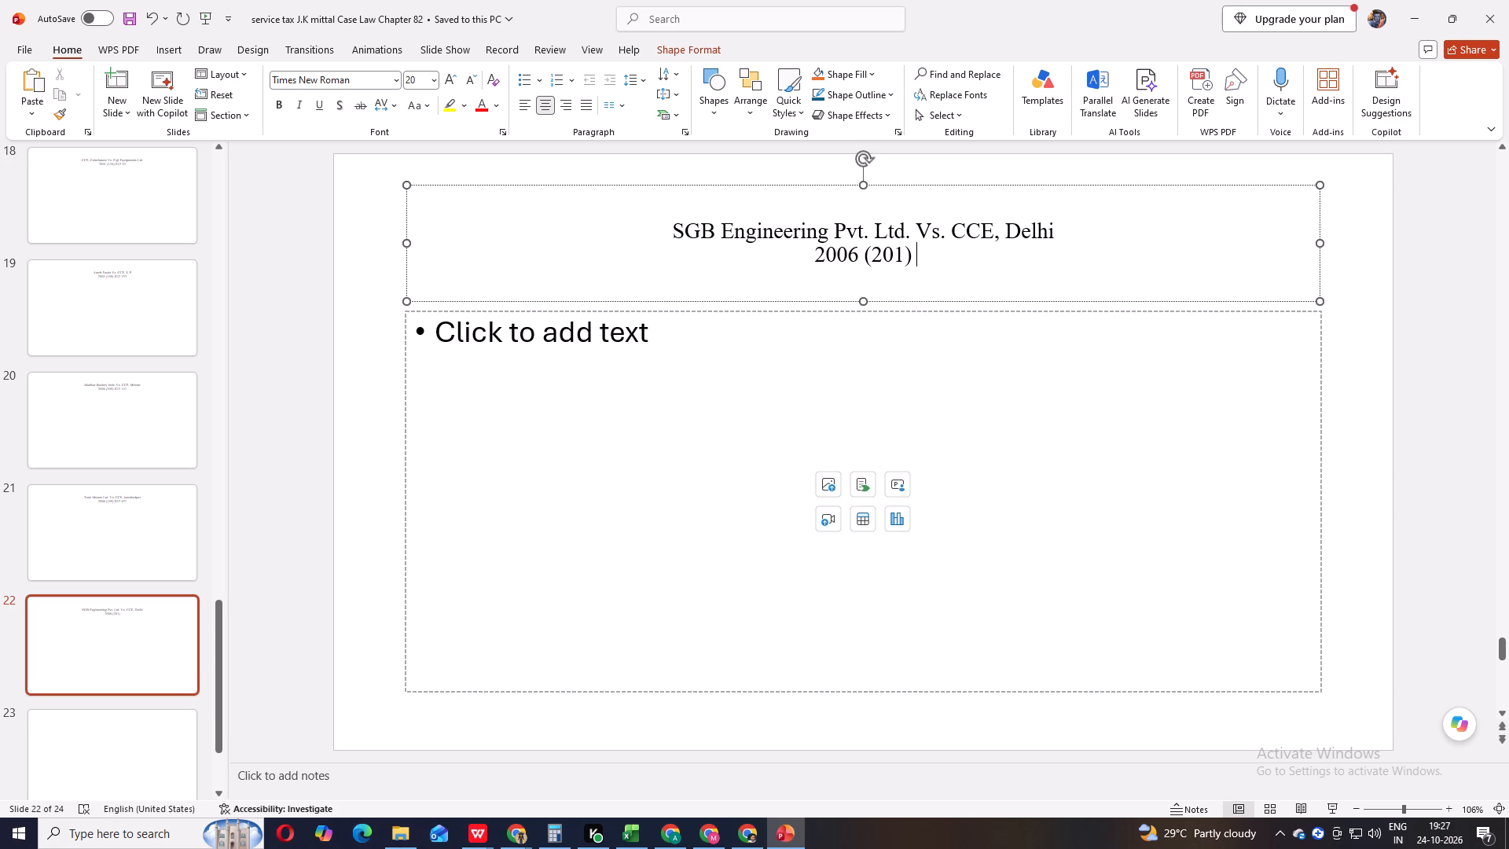
{"action": "type", "text": "ELT"}
{"action": "key", "text": "space"}
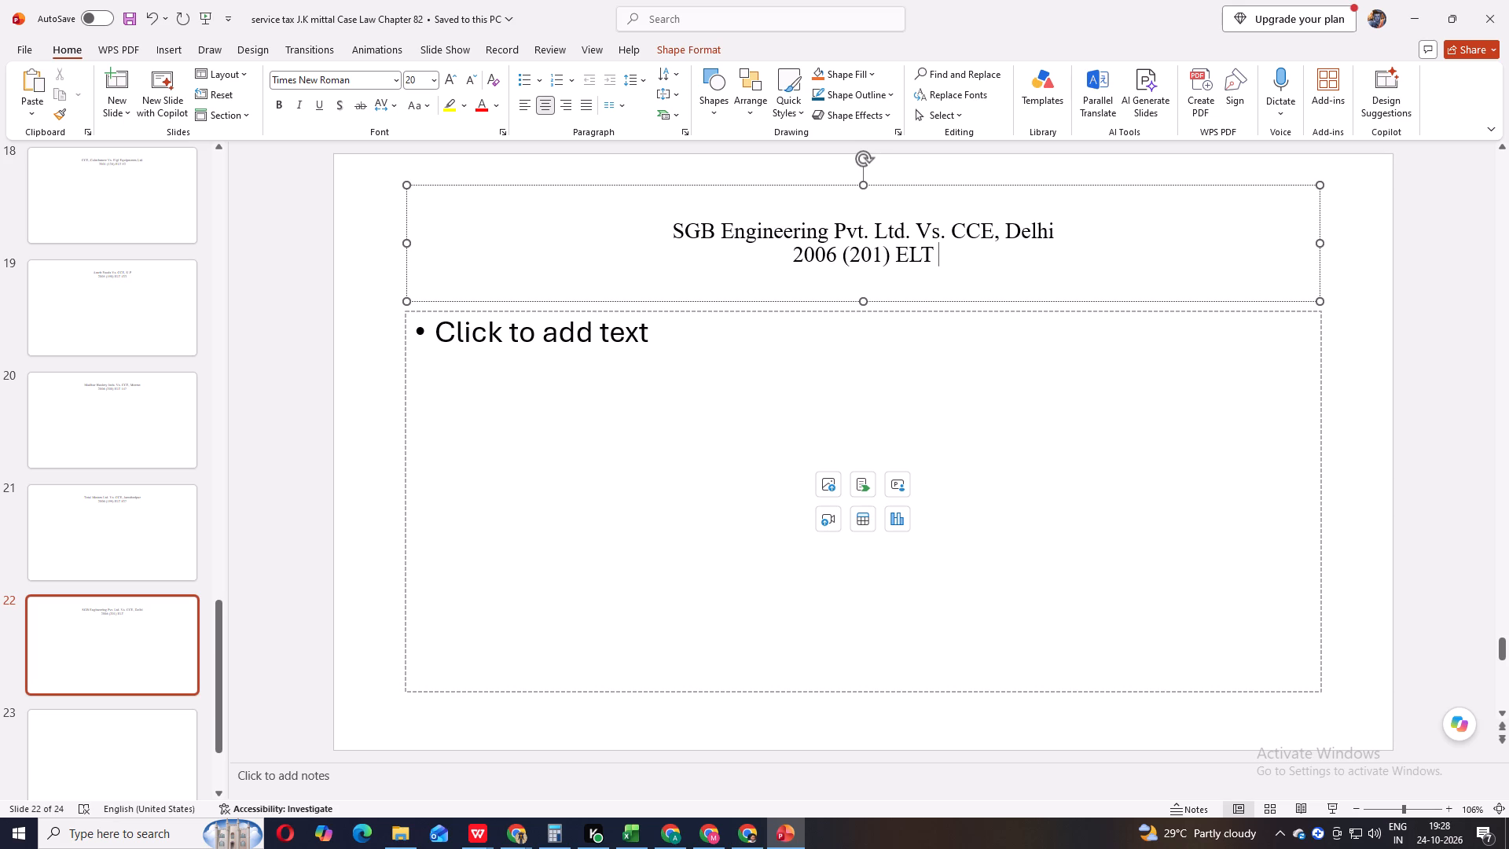
{"action": "type", "text": "277"}
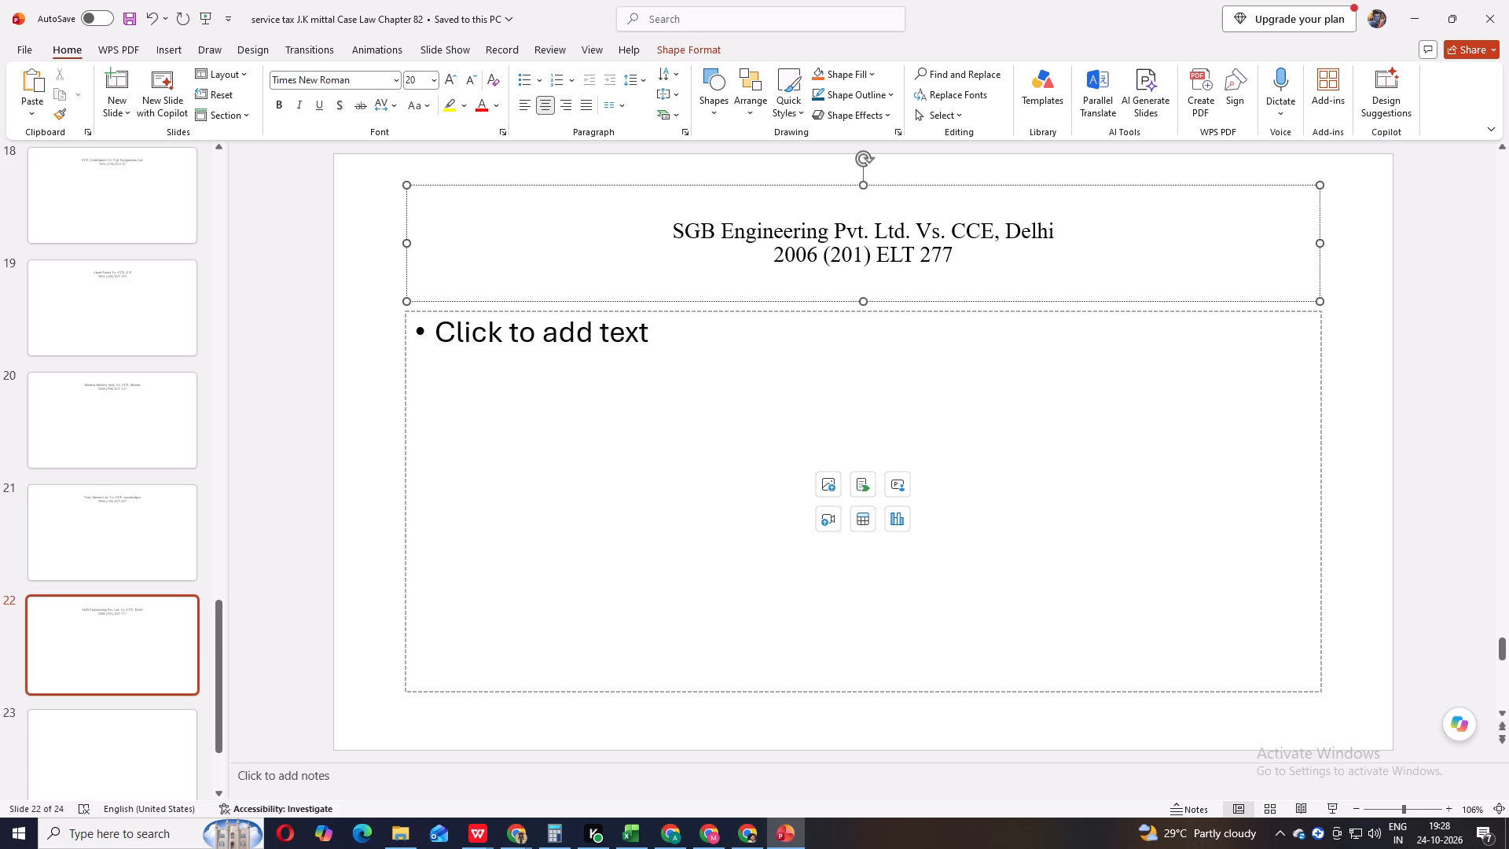
Start the case name in slide 23's empty title with "Shri", the individual appellant's name and "Vs.".
{"action": "scroll", "coordinate": [857, 269], "scroll_direction": "down", "scroll_amount": 1}
{"action": "left_click", "coordinate": [857, 269]}
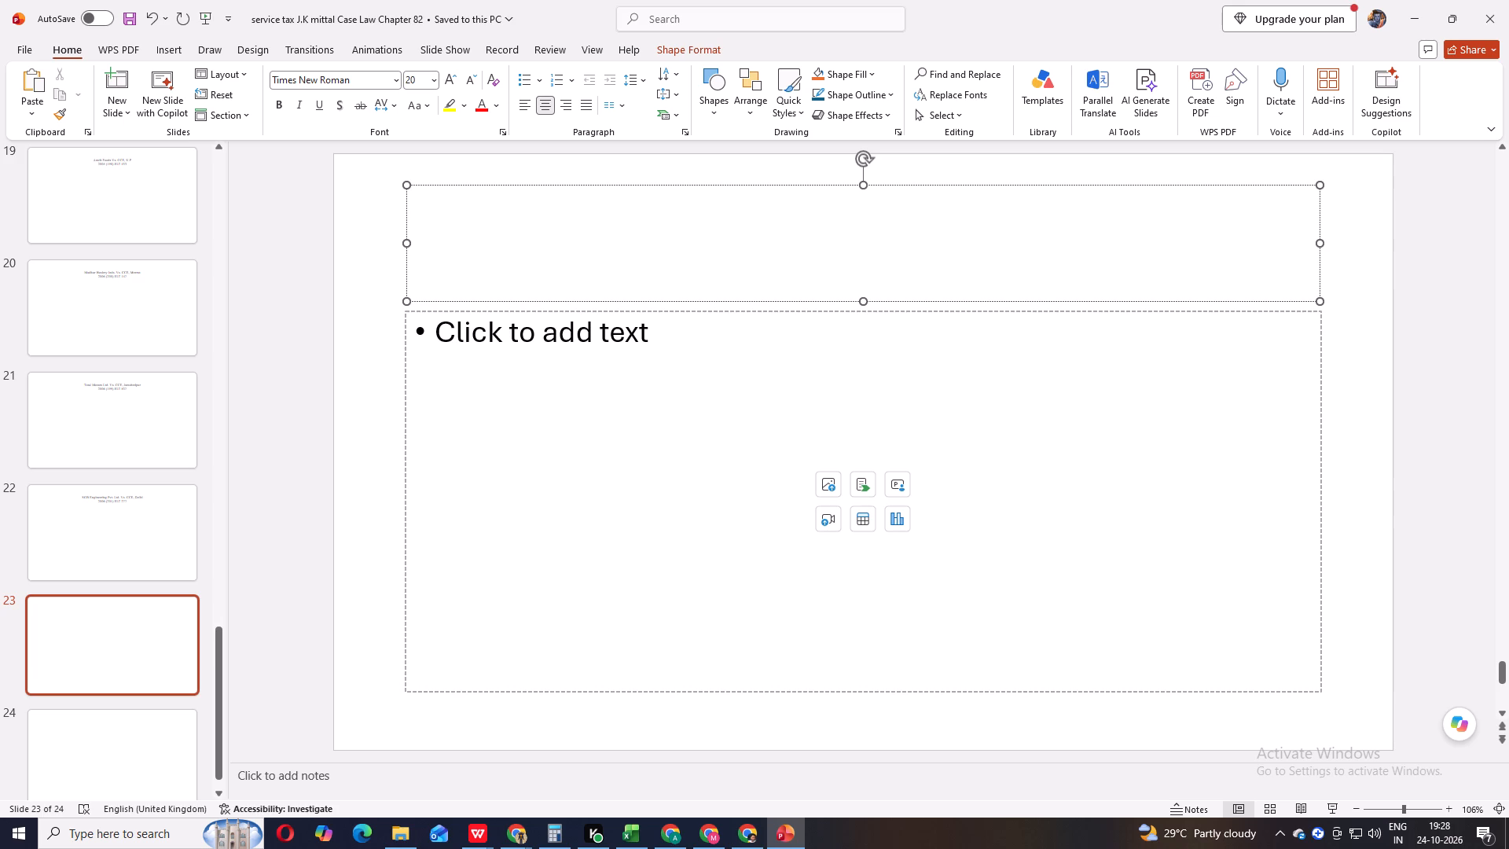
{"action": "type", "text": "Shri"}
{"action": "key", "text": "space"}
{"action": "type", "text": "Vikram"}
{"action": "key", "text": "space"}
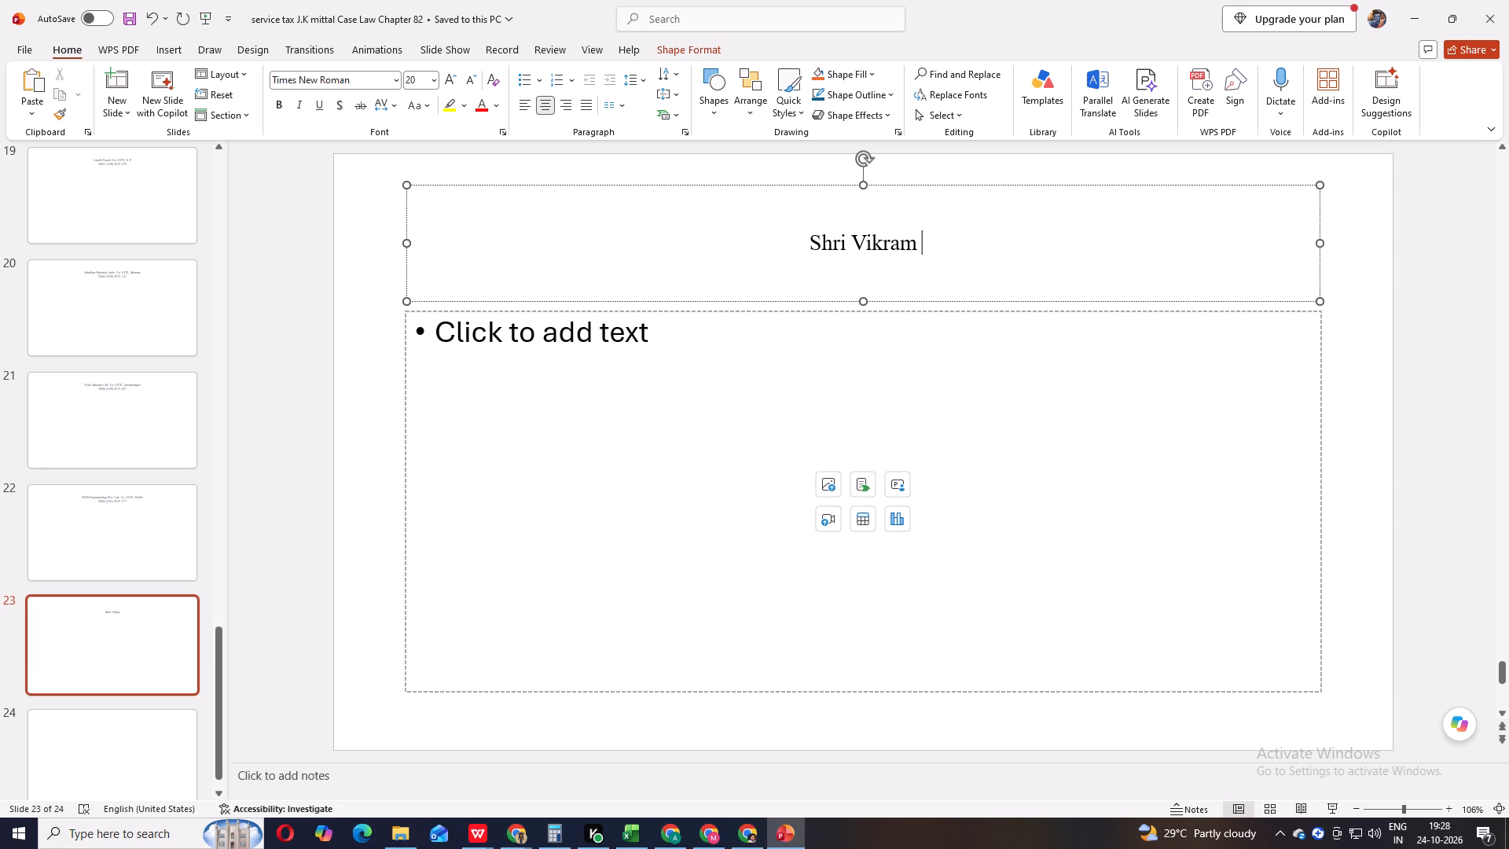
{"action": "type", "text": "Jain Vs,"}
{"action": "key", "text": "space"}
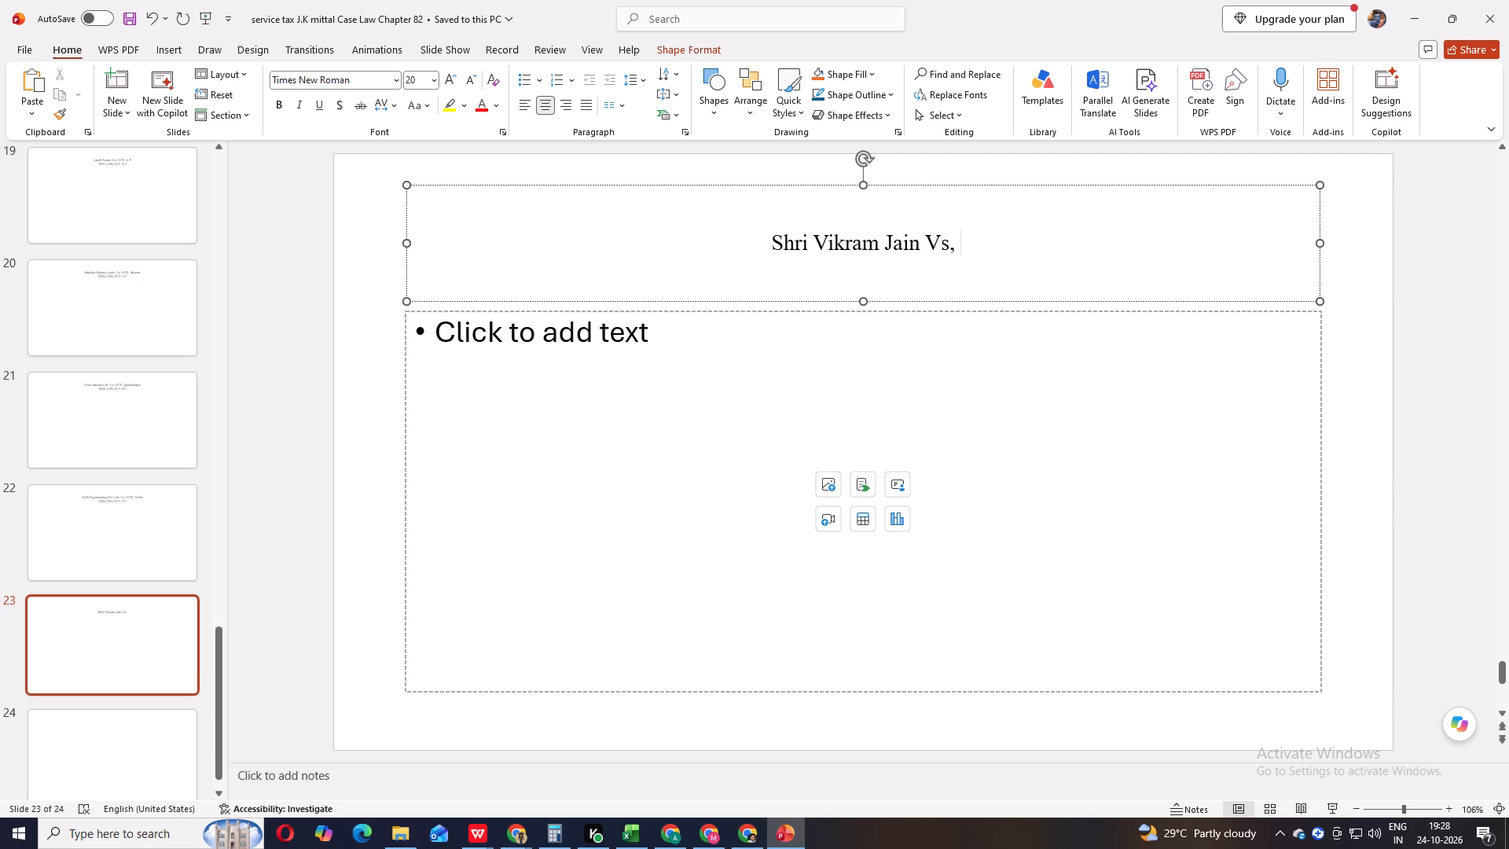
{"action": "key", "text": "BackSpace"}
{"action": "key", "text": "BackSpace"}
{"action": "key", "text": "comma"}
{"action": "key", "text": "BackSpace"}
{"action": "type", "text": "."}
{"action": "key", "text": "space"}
Complete the case name in slide 23's title with the respondent "CC, Bangalore".
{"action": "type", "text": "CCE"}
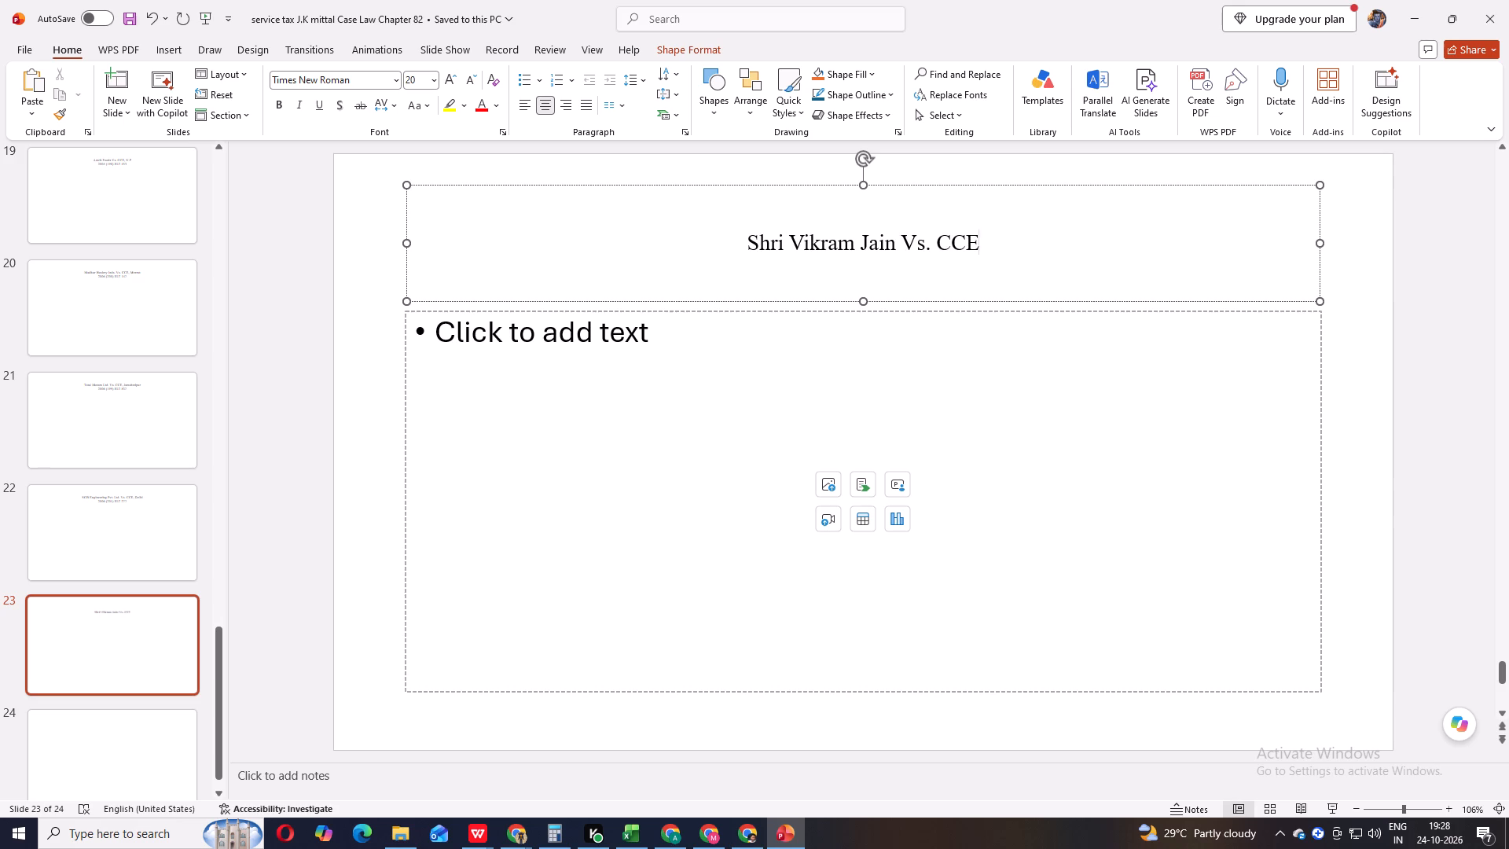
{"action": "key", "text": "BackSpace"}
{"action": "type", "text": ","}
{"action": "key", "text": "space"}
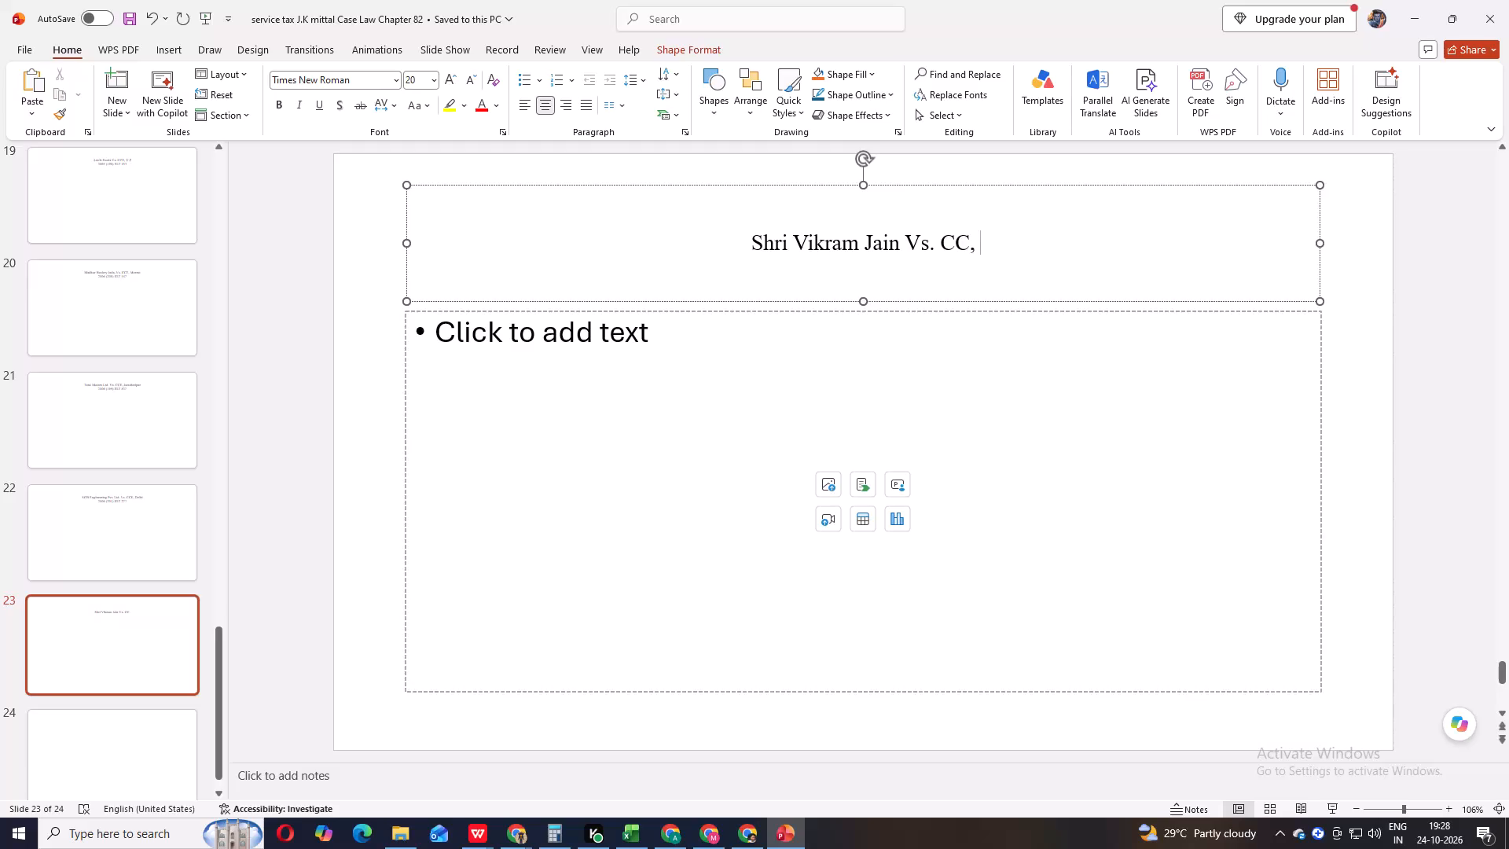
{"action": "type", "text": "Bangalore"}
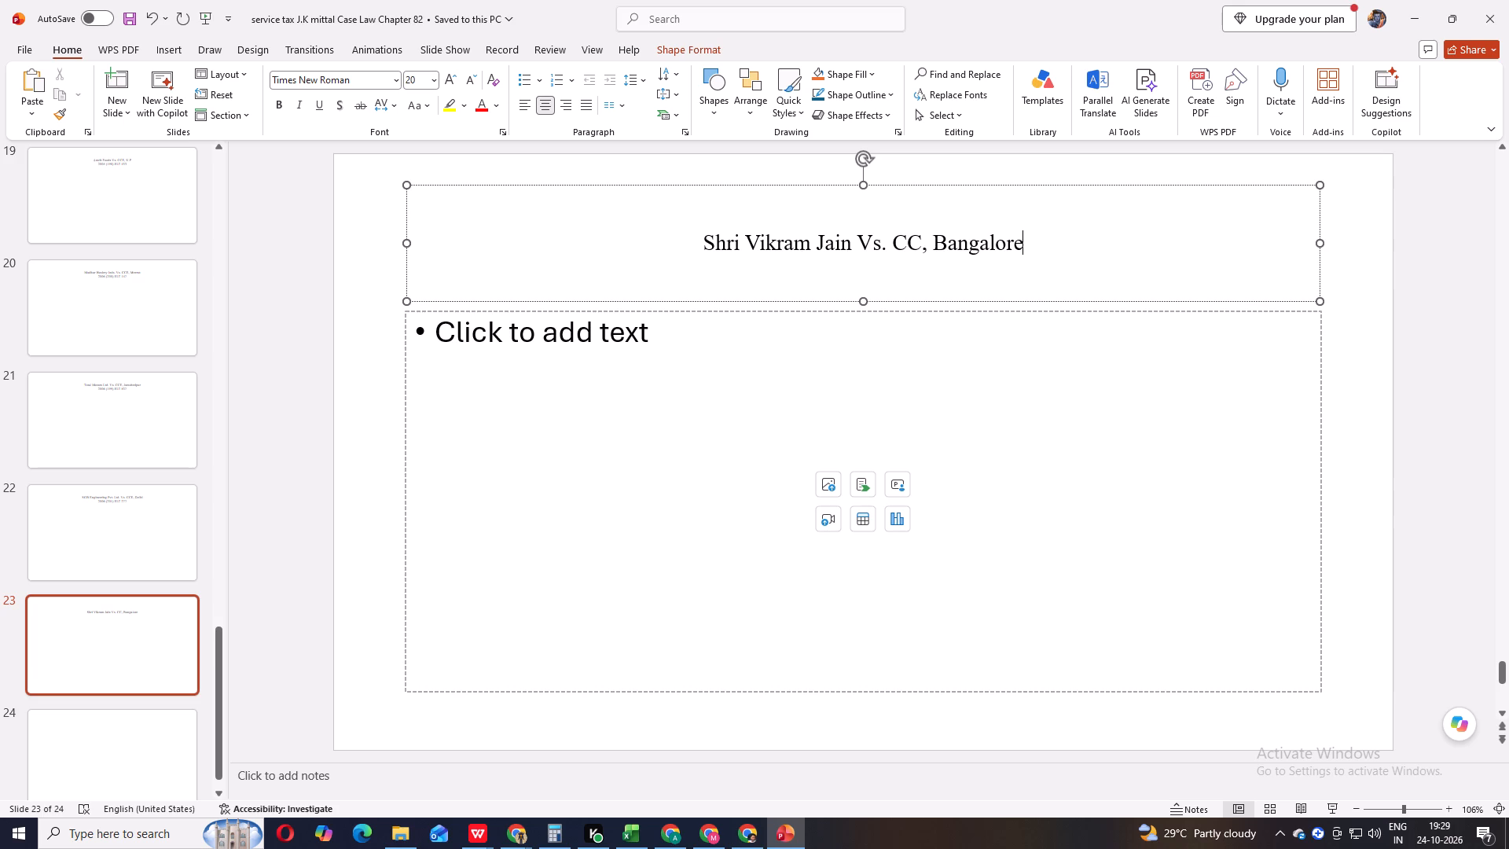
Add the citation "2006 (205) ELT 735" on a second line of slide 23's title and save the presentation.
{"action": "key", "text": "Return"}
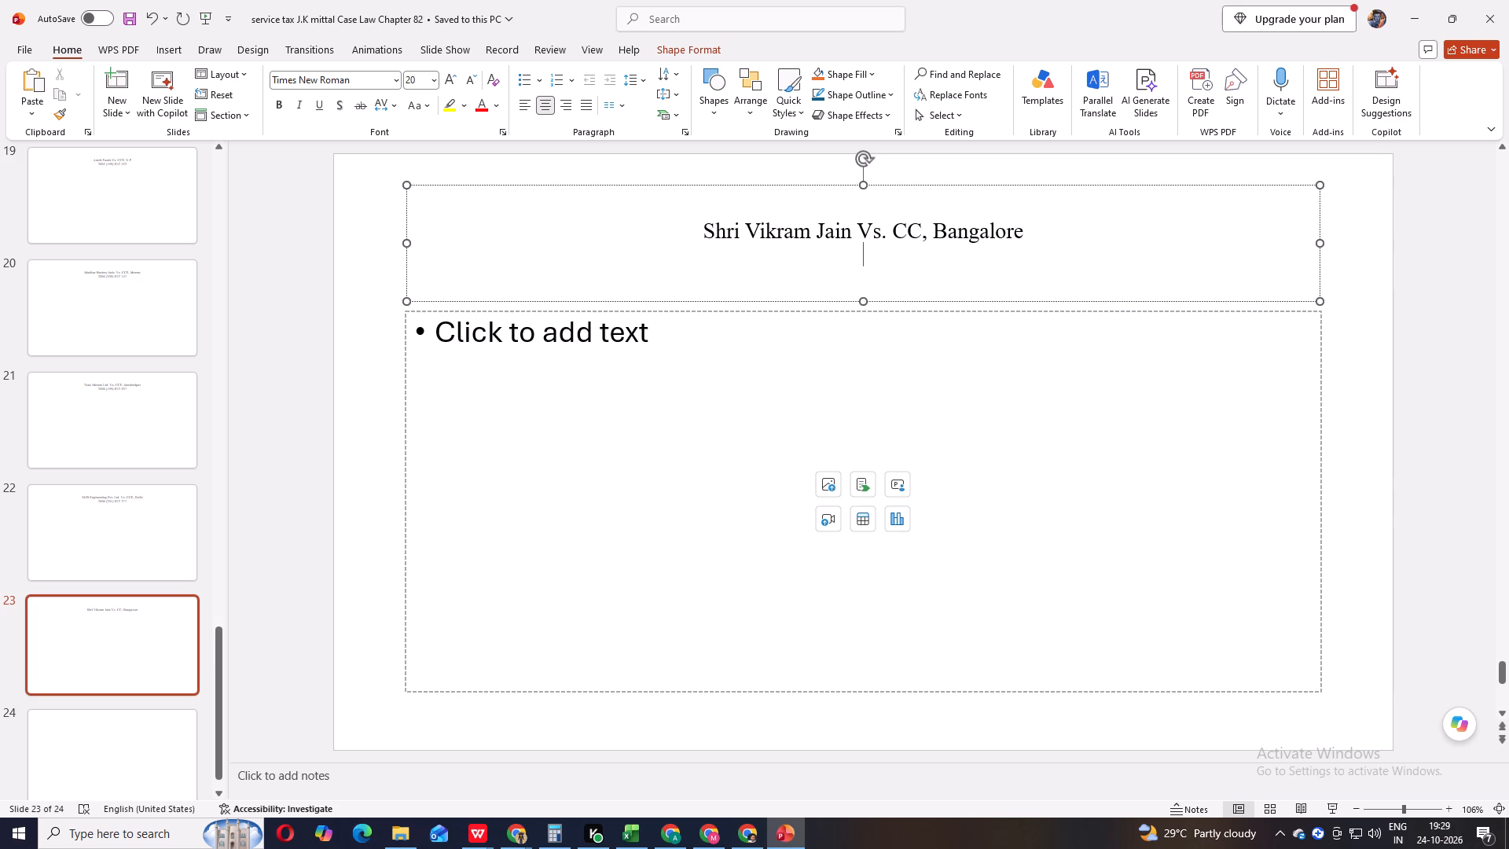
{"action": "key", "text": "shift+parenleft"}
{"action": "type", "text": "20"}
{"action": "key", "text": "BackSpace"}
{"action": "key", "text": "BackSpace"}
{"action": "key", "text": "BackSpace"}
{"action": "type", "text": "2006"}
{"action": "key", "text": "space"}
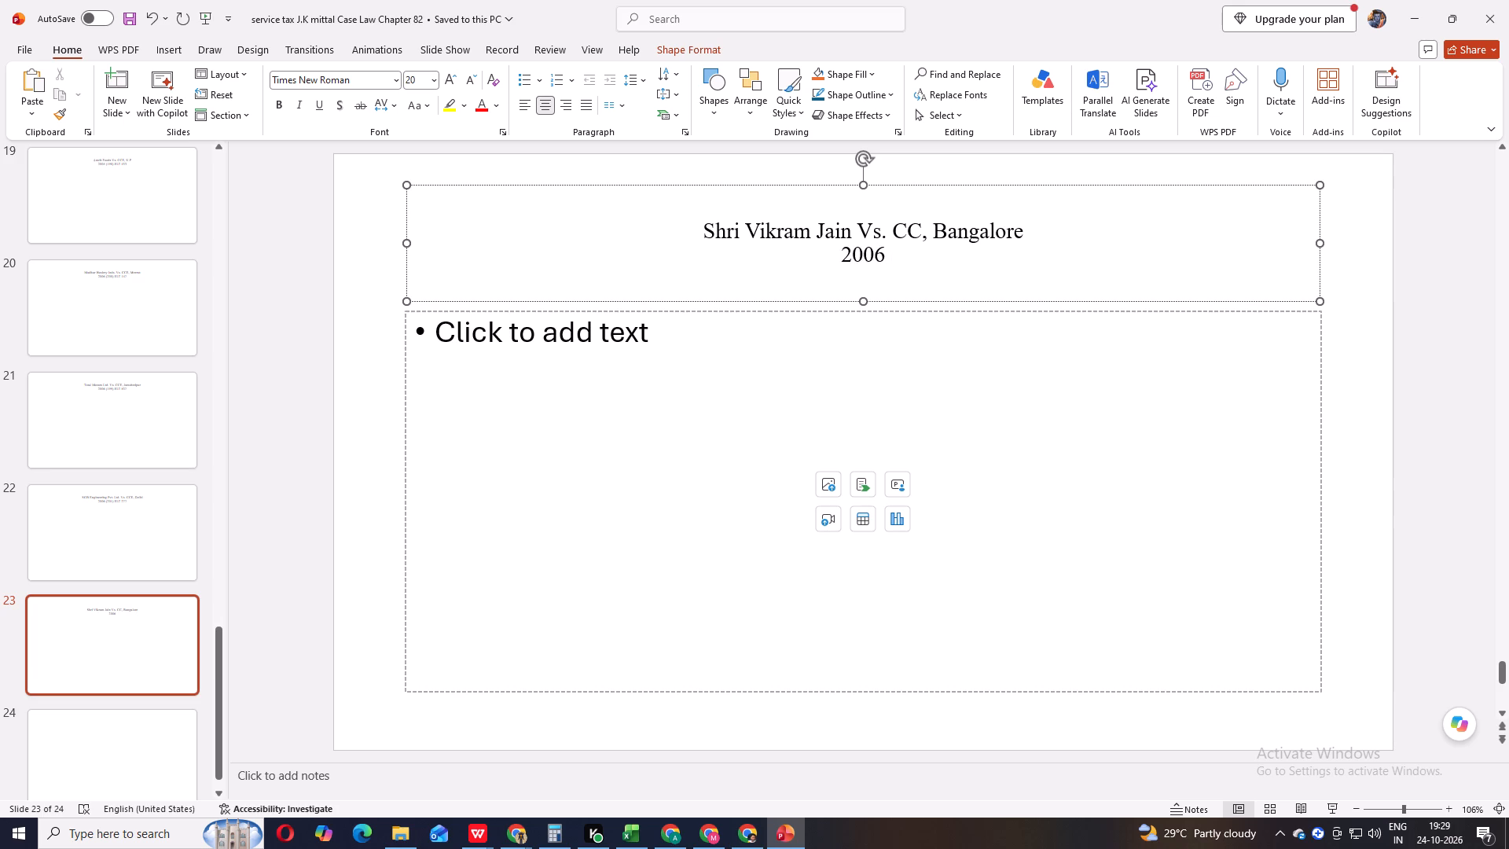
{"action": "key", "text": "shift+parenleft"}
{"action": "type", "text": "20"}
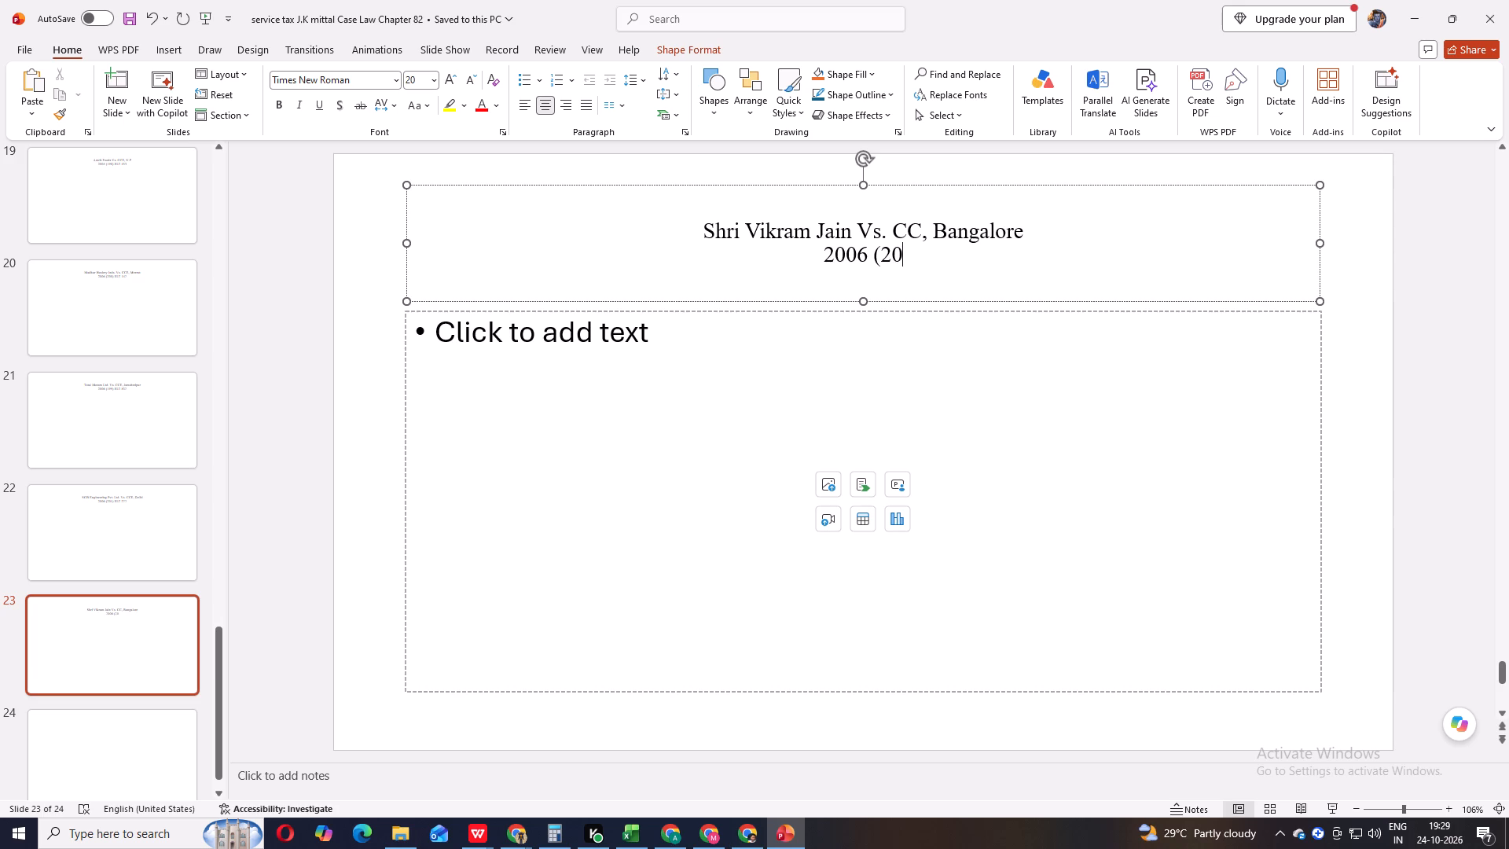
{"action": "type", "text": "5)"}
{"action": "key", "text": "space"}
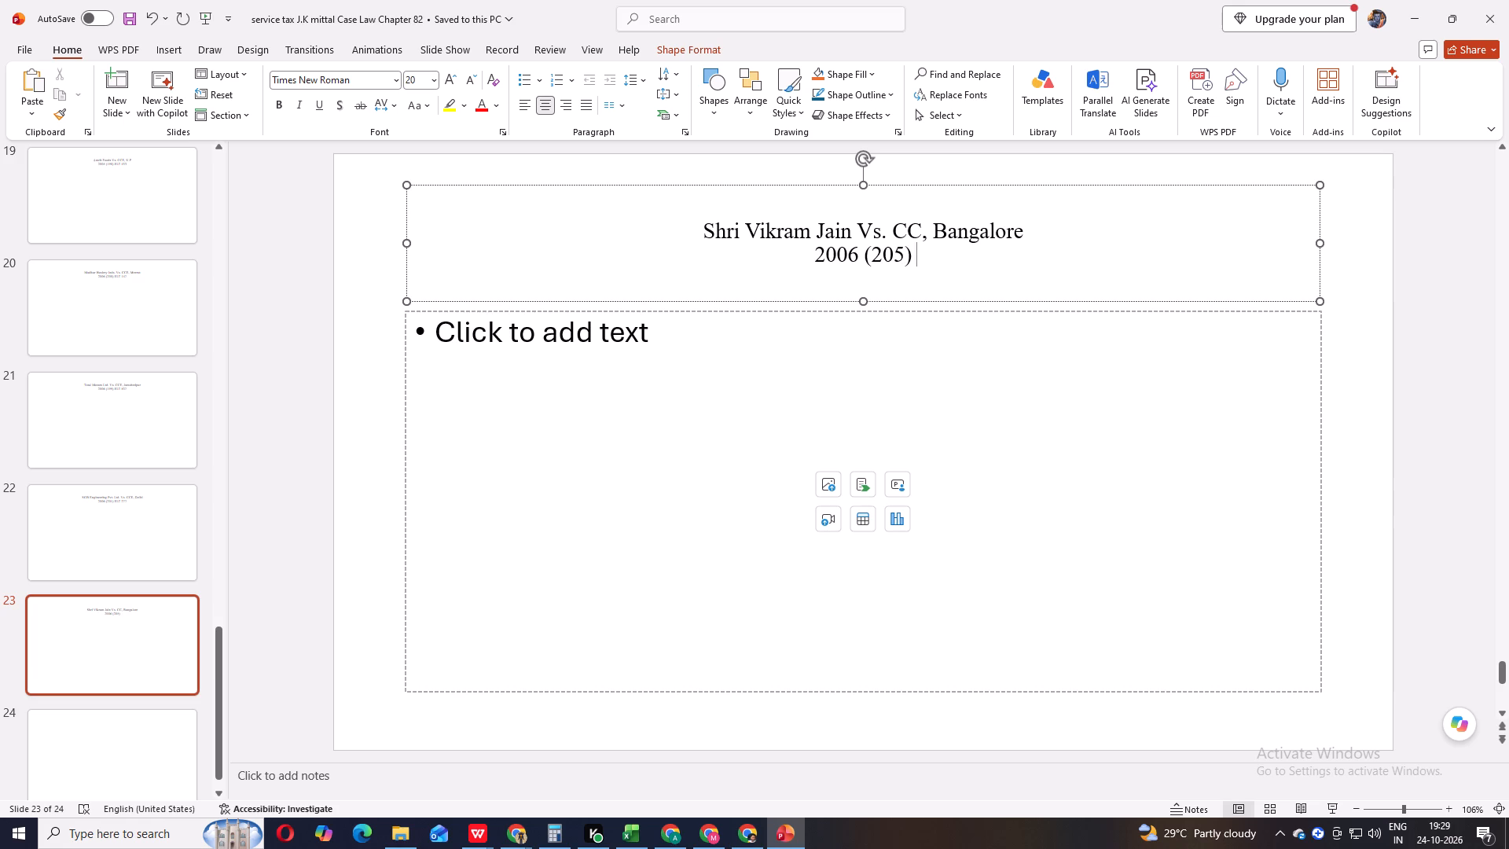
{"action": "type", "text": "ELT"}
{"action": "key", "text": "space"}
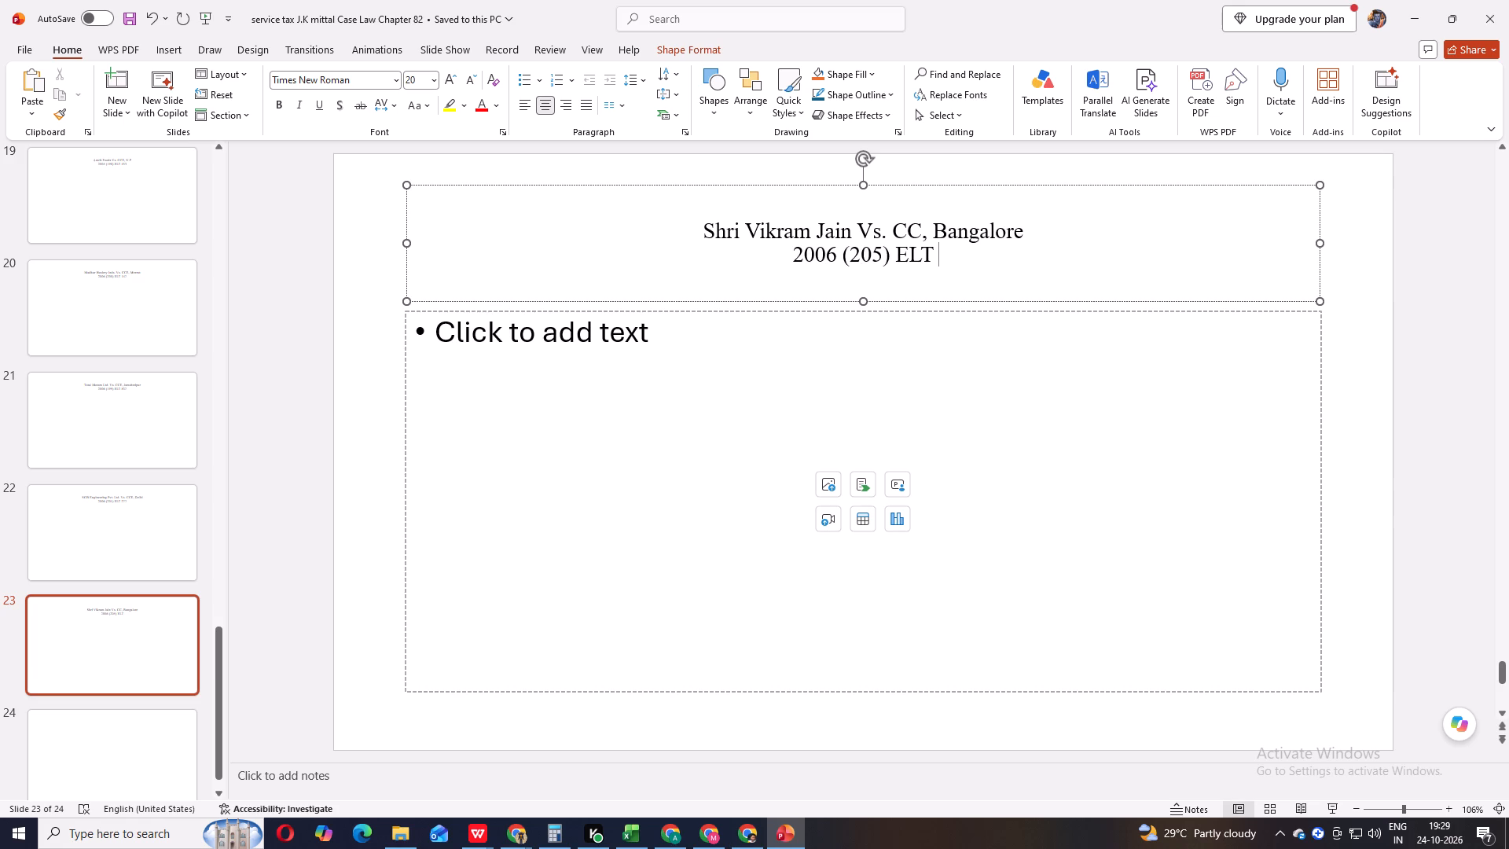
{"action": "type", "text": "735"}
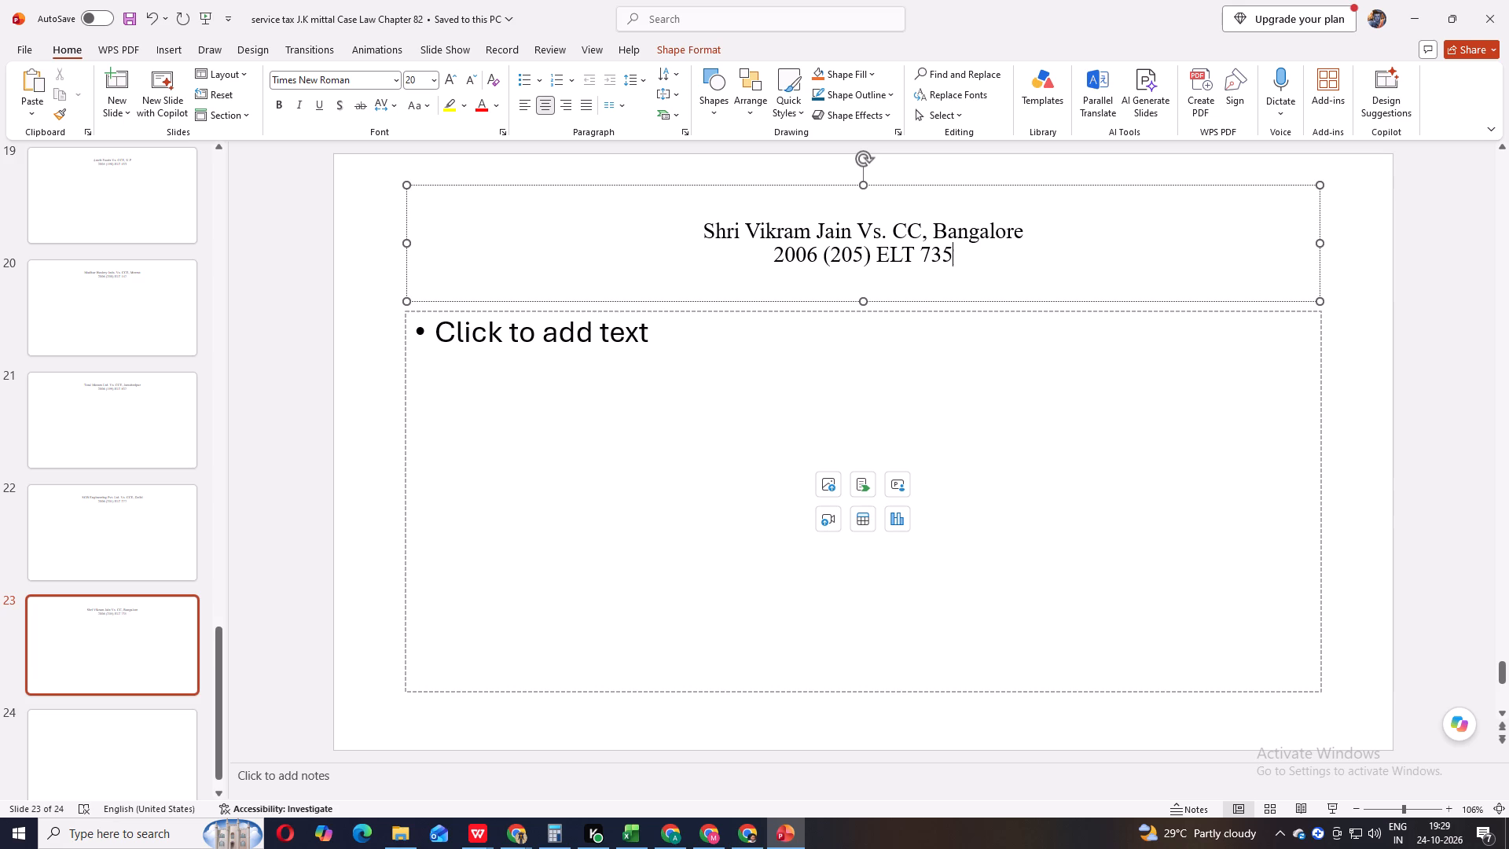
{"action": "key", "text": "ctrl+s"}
Add fifteen copies of the blank slide 24 at the end of the presentation and dismiss the design suggestions.
{"action": "scroll", "coordinate": [857, 269], "scroll_direction": "down", "scroll_amount": 1}
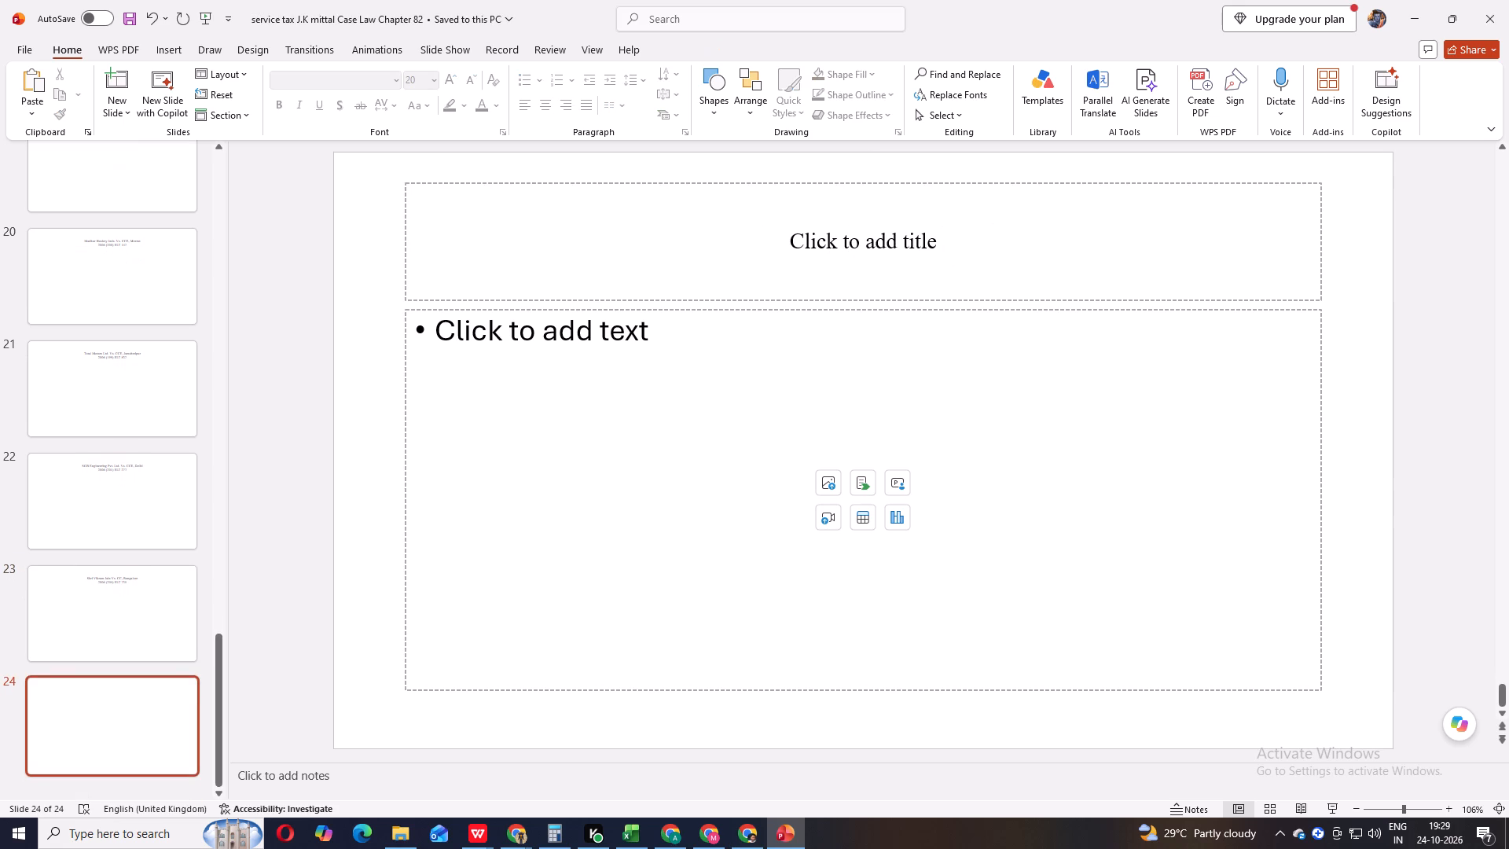
{"action": "left_click", "coordinate": [877, 241]}
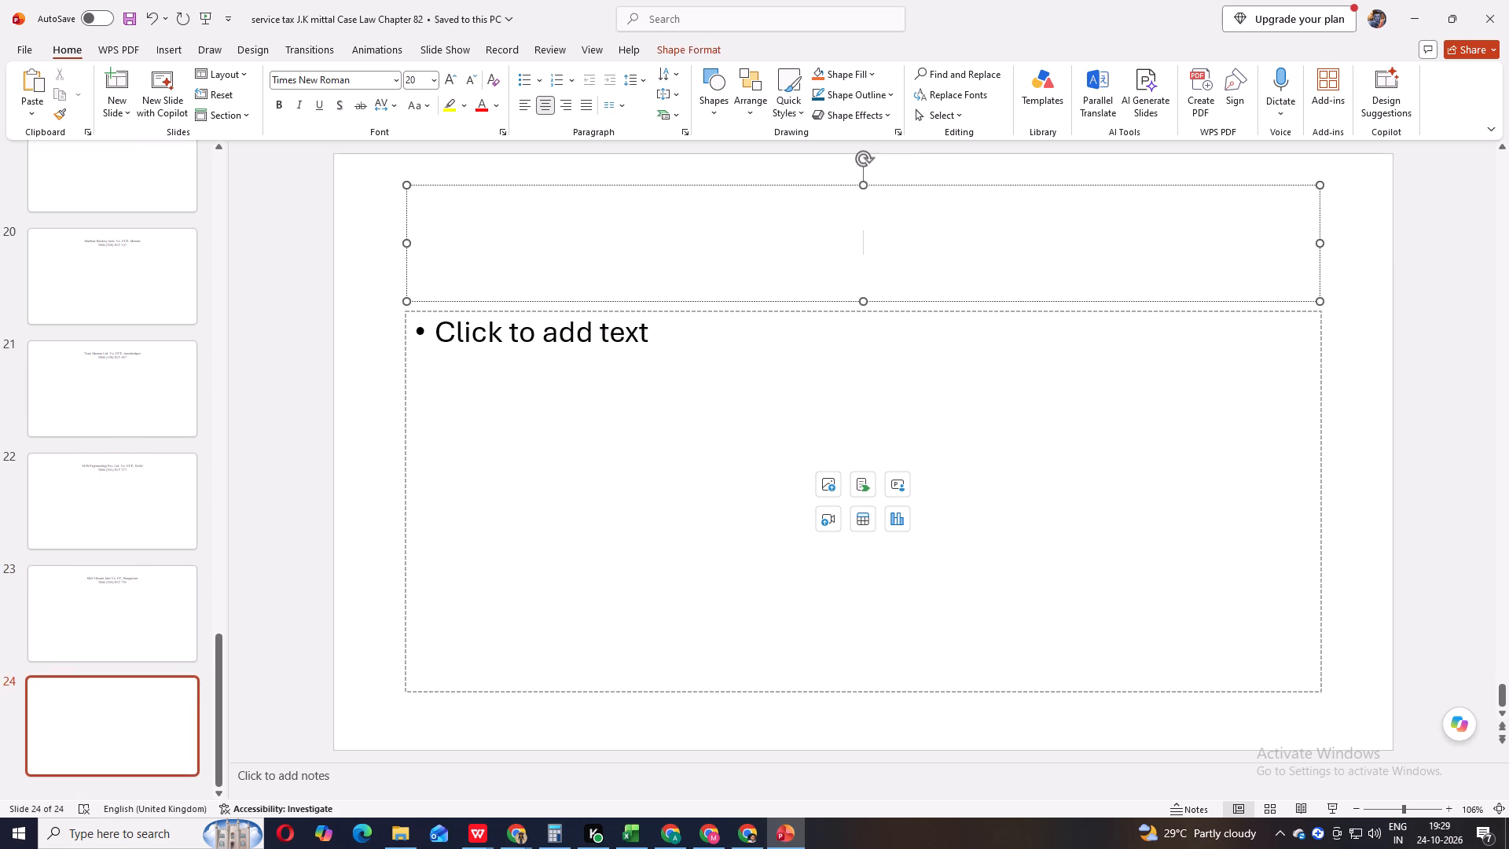
{"action": "scroll", "coordinate": [877, 241], "scroll_direction": "down", "scroll_amount": 2}
{"action": "left_click", "coordinate": [136, 732]}
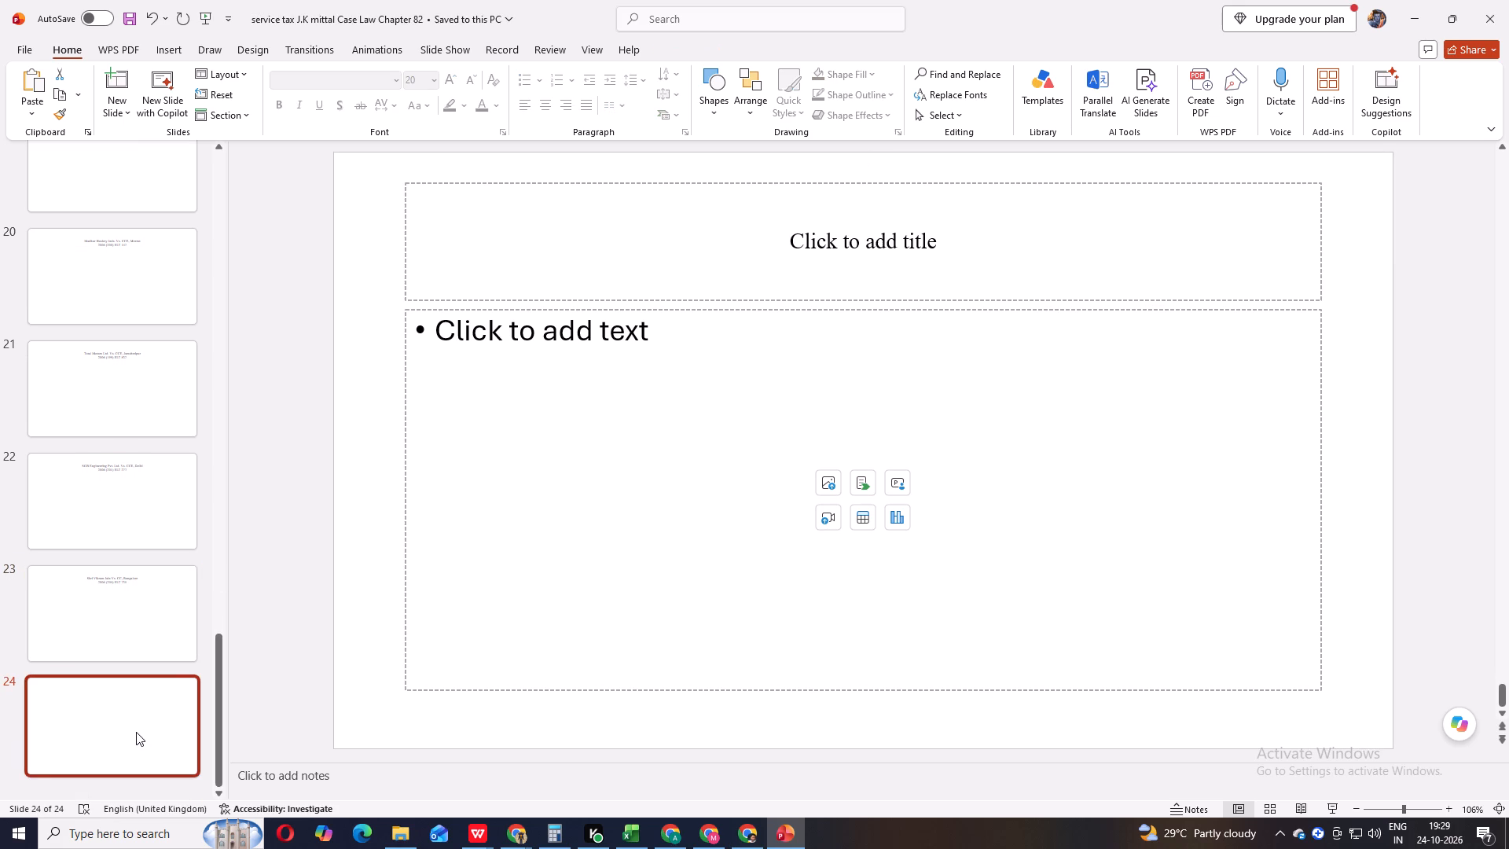
{"action": "key", "text": "ctrl+c"}
{"action": "key", "text": "ctrl+v"}
{"action": "key", "text": "ctrl+v"}
{"action": "key", "text": "ctrl+v"}
{"action": "key", "text": "ctrl+v"}
{"action": "key", "text": "ctrl+v"}
{"action": "key", "text": "ctrl+v"}
{"action": "key", "text": "ctrl+v"}
{"action": "key", "text": "ctrl+v"}
{"action": "key", "text": "ctrl+v"}
{"action": "key", "text": "ctrl+v"}
{"action": "key", "text": "ctrl+v"}
{"action": "key", "text": "ctrl+v"}
{"action": "key", "text": "ctrl+v"}
{"action": "key", "text": "ctrl+v"}
{"action": "key", "text": "ctrl+v"}
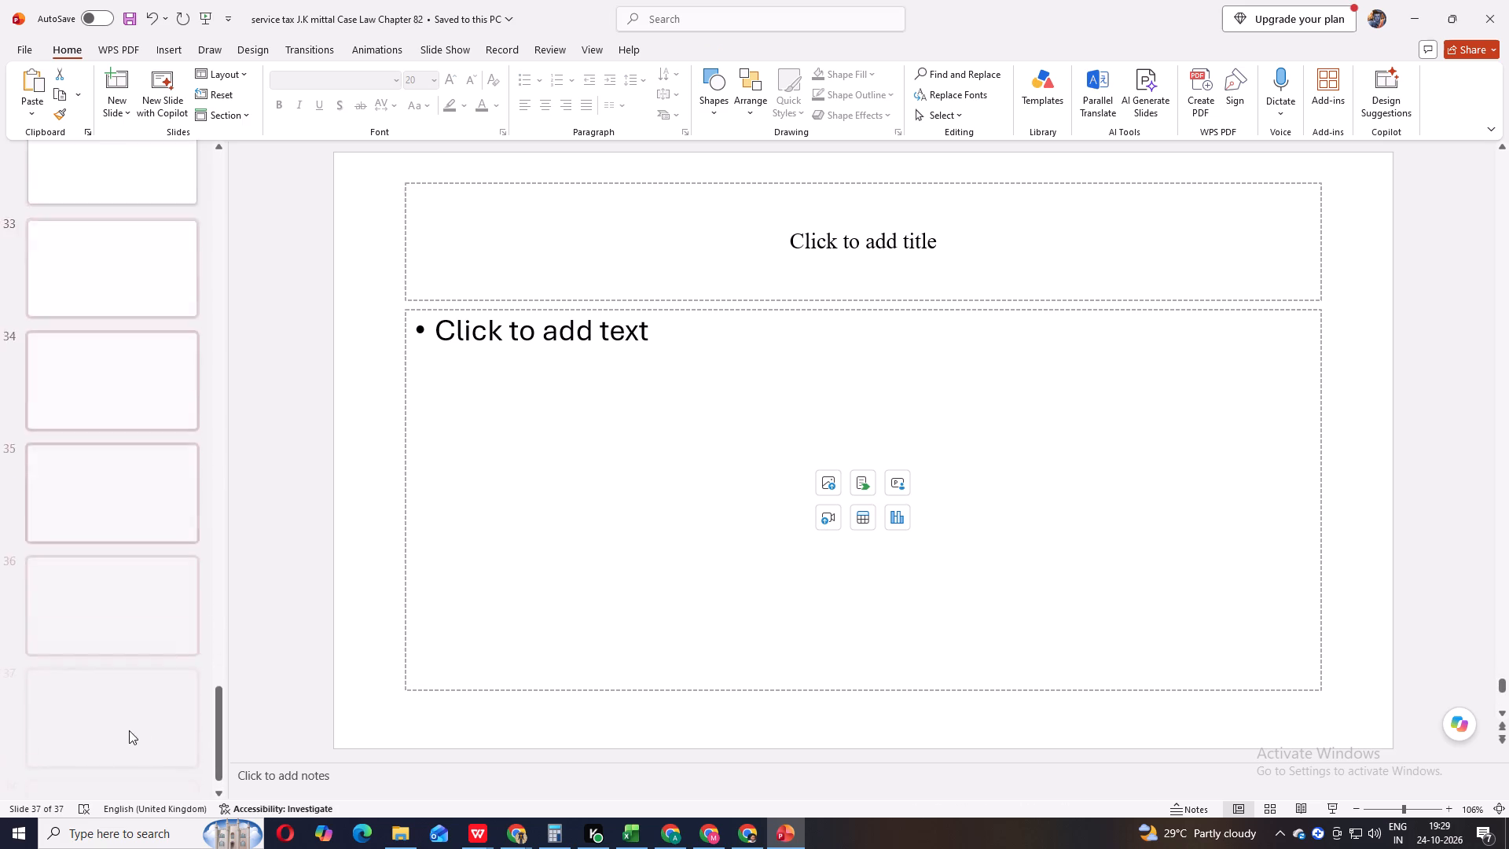
{"action": "scroll", "coordinate": [84, 638], "scroll_direction": "up", "scroll_amount": 20}
{"action": "scroll", "coordinate": [84, 638], "scroll_direction": "up", "scroll_amount": 8}
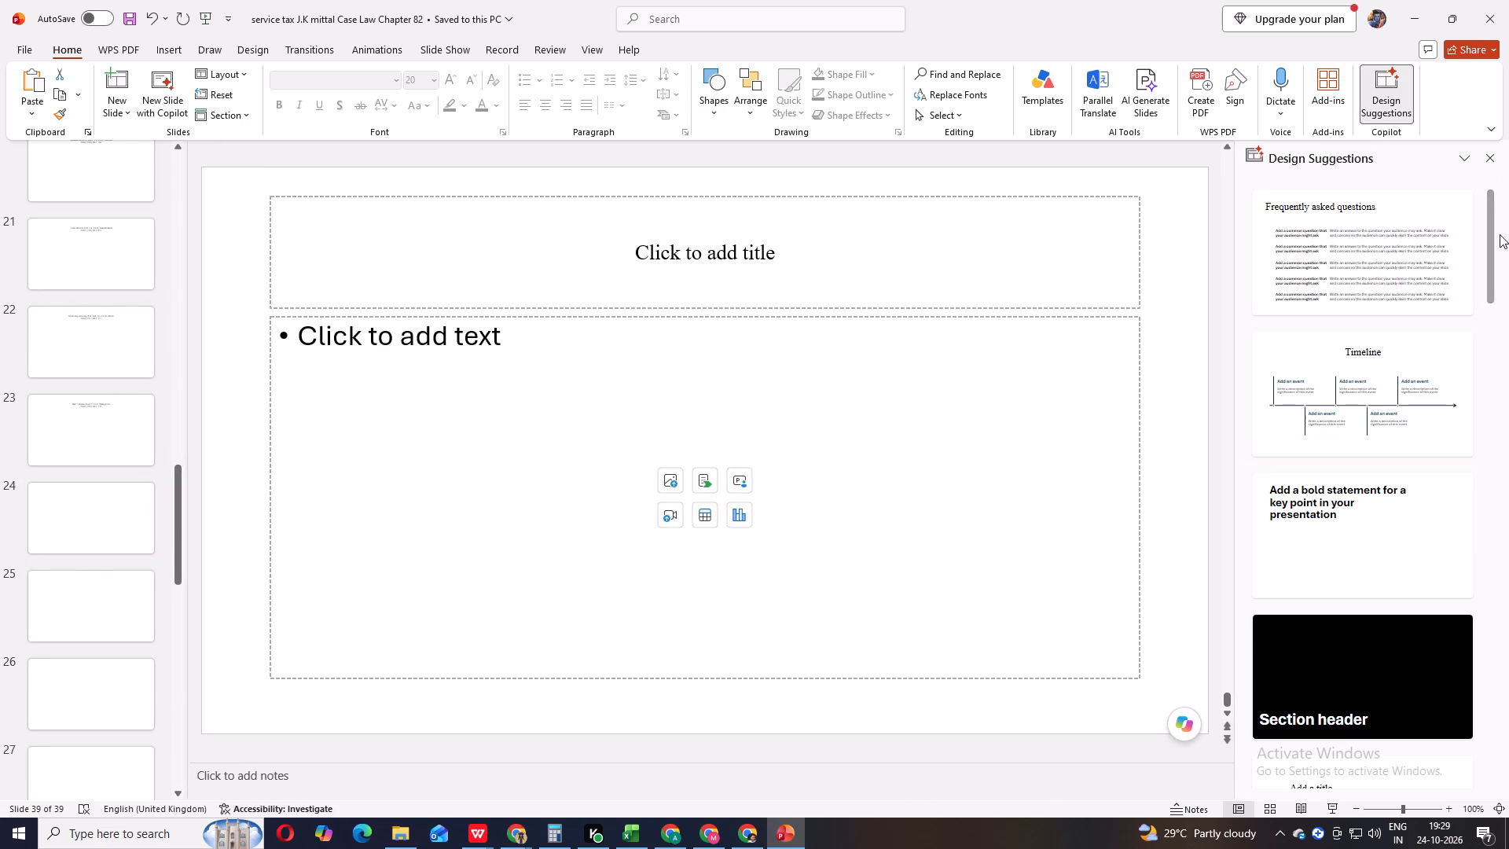
{"action": "left_click", "coordinate": [1491, 159]}
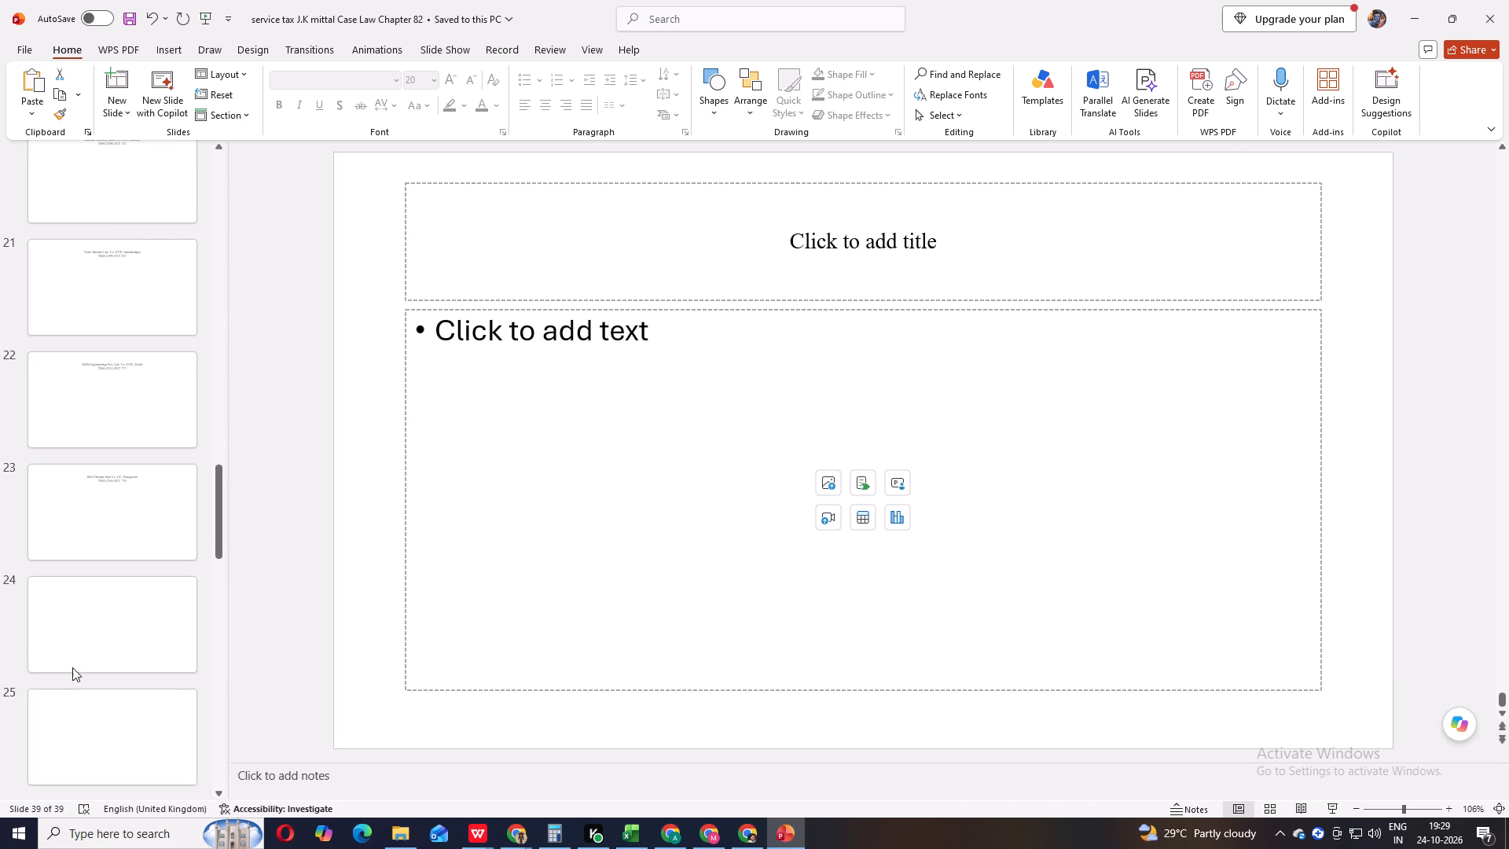
Open slide 24's empty title for text entry.
{"action": "left_click", "coordinate": [70, 652]}
{"action": "left_click", "coordinate": [873, 246]}
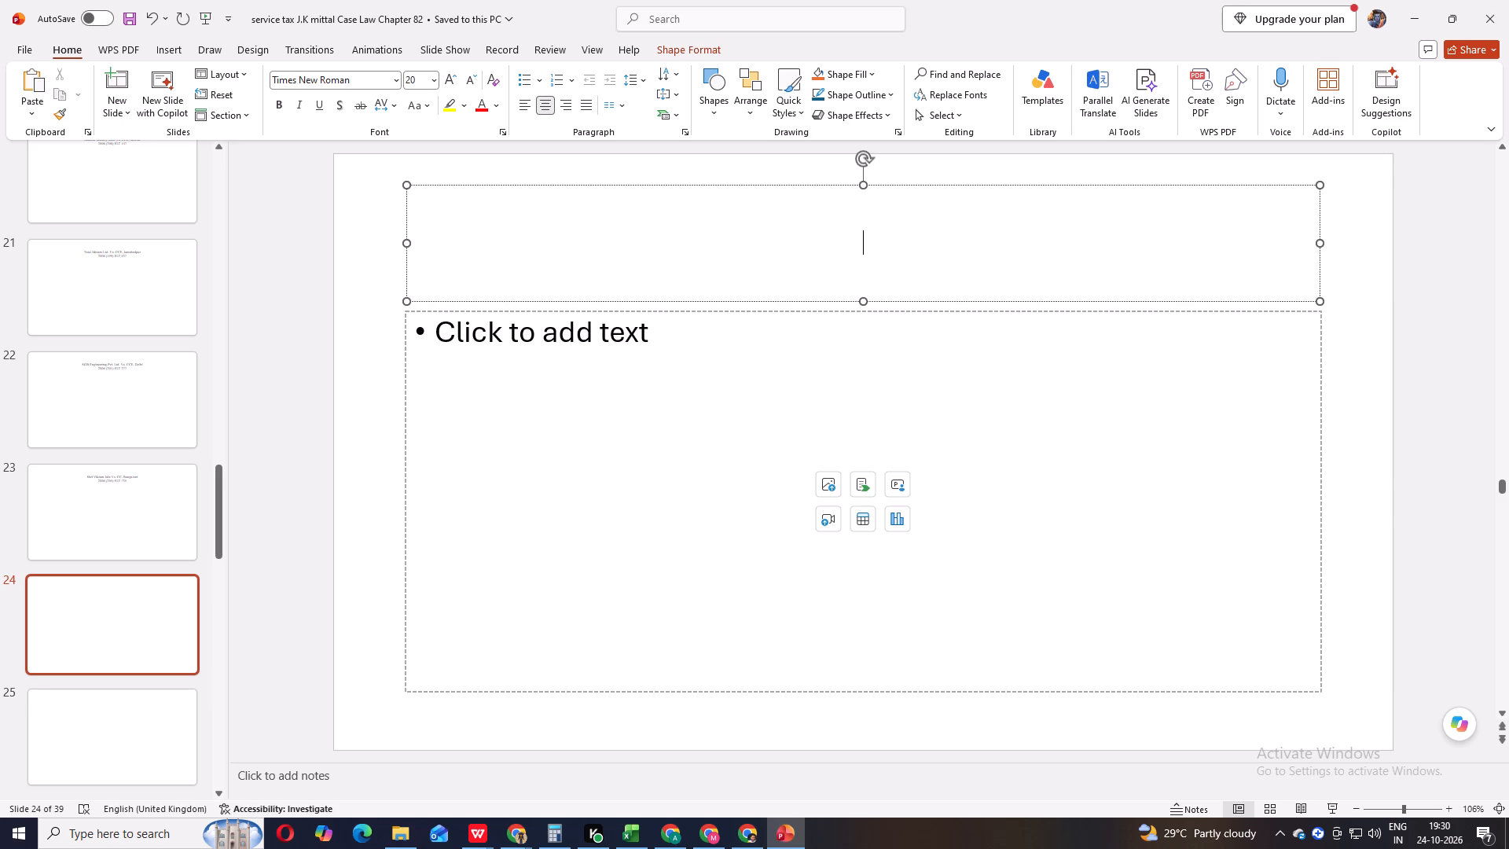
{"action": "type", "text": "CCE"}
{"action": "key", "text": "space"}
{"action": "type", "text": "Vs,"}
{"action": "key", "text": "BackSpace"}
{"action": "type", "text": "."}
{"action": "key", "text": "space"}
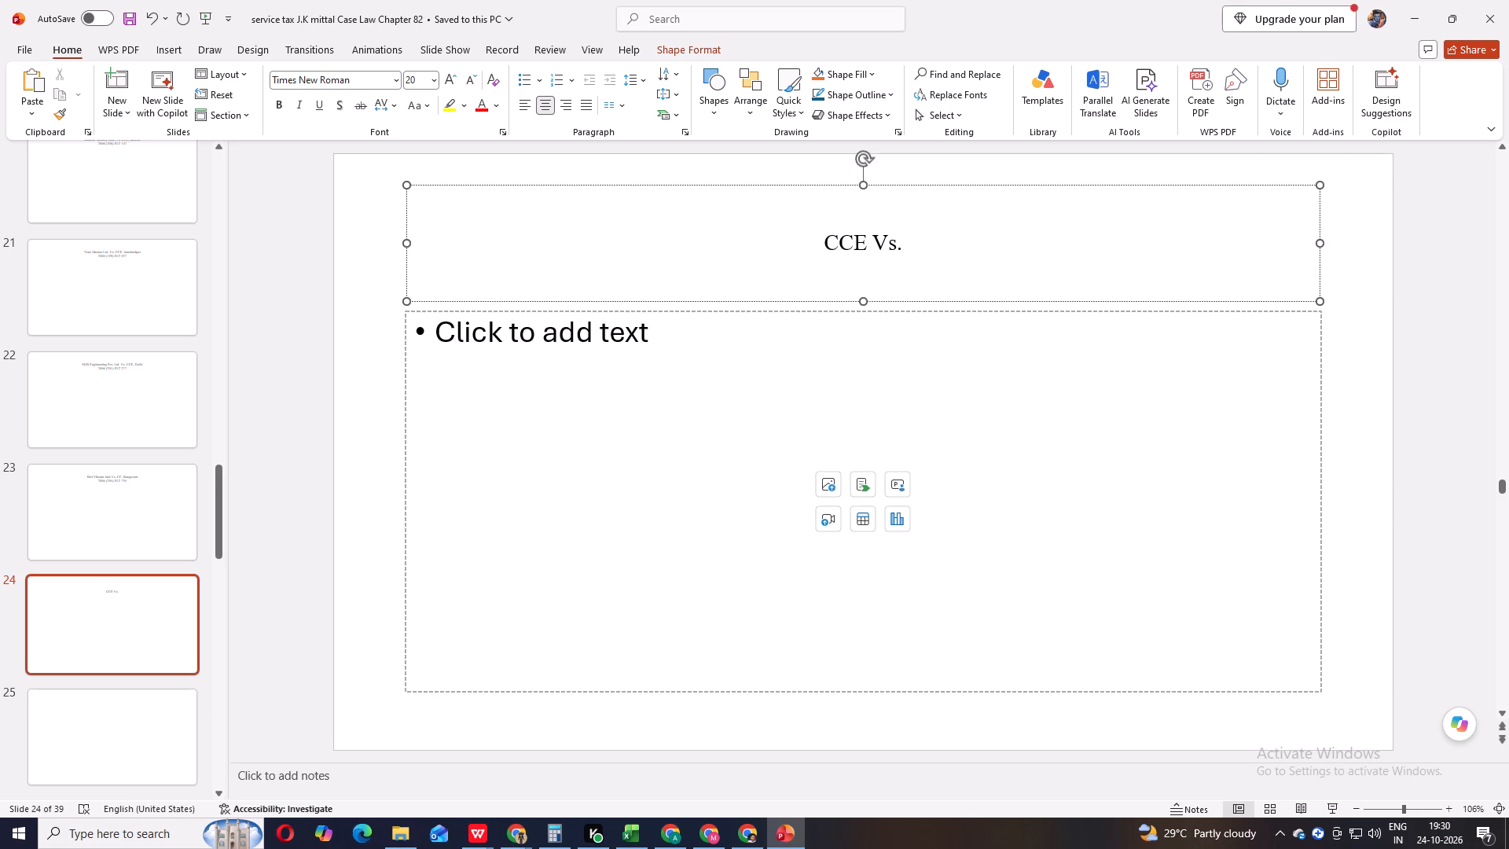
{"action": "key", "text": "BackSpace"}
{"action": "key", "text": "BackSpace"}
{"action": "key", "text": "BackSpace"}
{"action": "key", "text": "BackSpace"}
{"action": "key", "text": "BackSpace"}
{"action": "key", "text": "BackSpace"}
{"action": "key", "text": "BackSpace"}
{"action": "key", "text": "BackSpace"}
Enter the case name in slide 24's title as the individual appellant's name followed by "Vs. CCE".
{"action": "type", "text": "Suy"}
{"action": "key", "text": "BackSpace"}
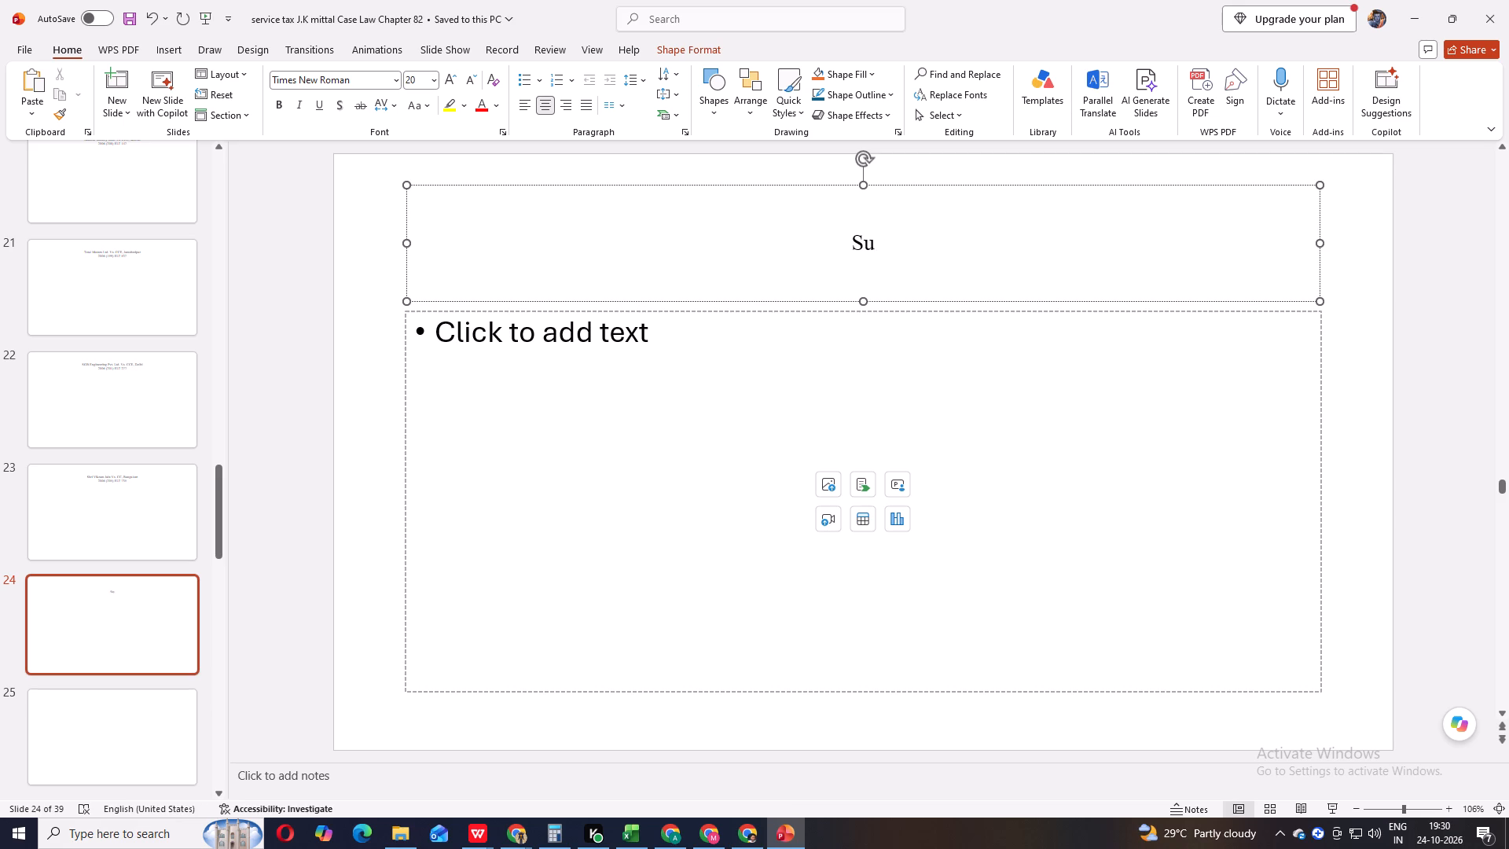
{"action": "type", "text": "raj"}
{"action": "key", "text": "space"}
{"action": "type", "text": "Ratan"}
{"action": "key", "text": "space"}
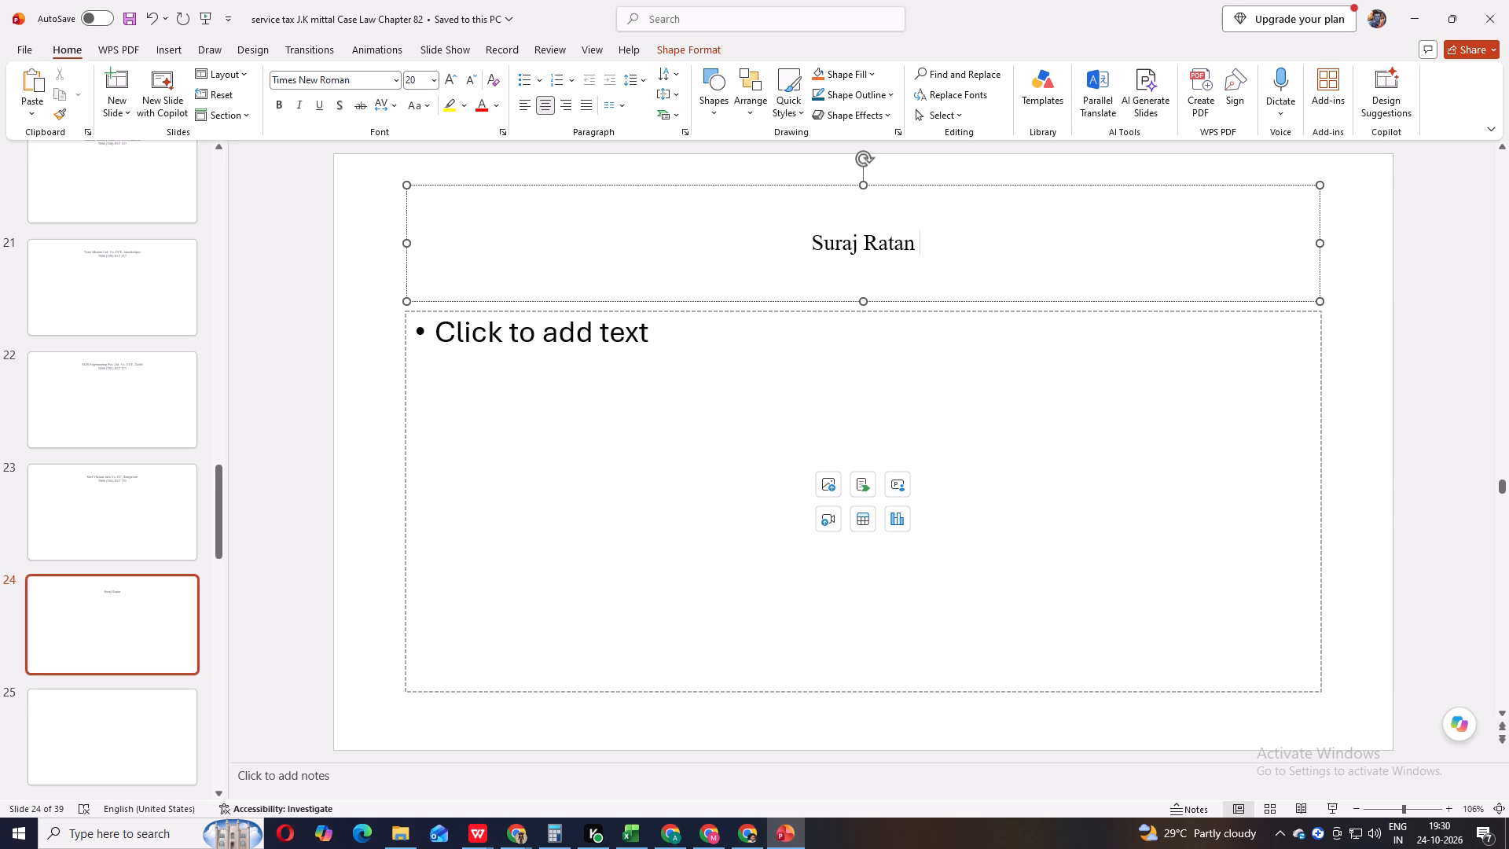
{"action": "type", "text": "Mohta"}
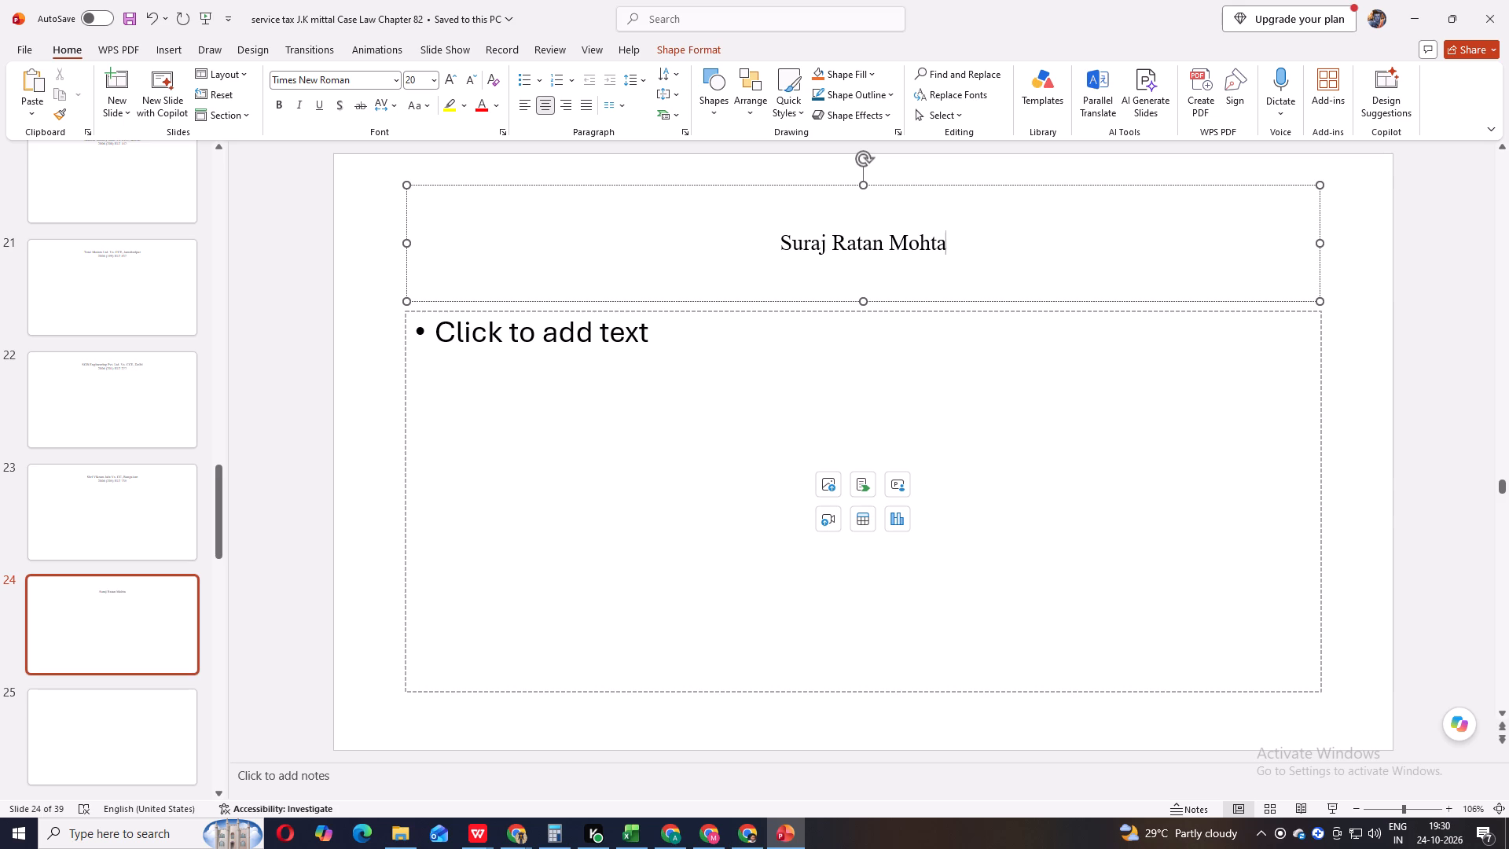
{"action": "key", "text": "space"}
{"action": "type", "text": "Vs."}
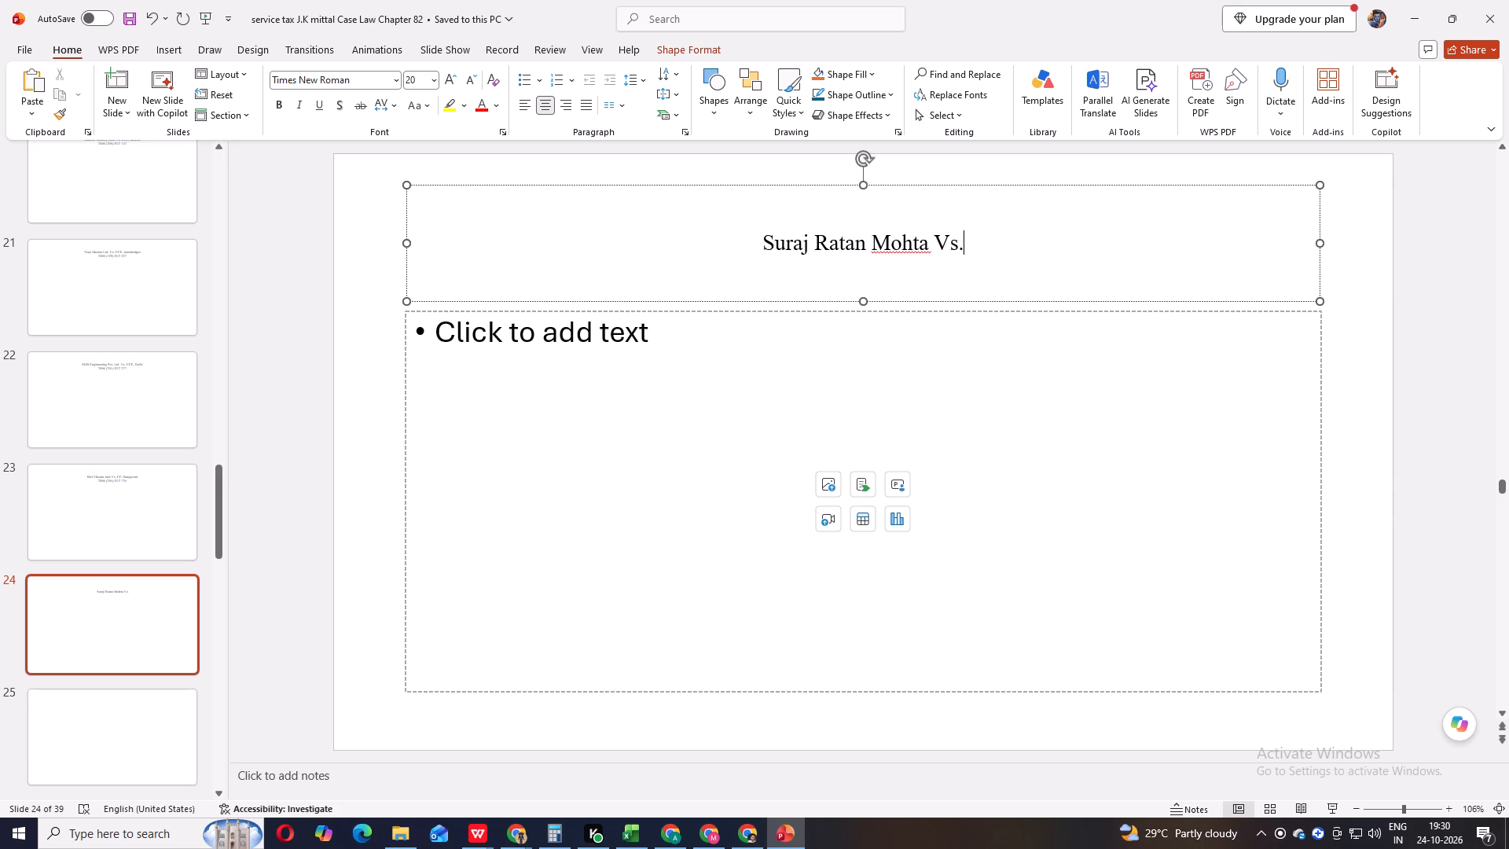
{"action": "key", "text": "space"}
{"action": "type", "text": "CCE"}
Add the citation "(1999) 113 ELT 260" on a second line of slide 24's title.
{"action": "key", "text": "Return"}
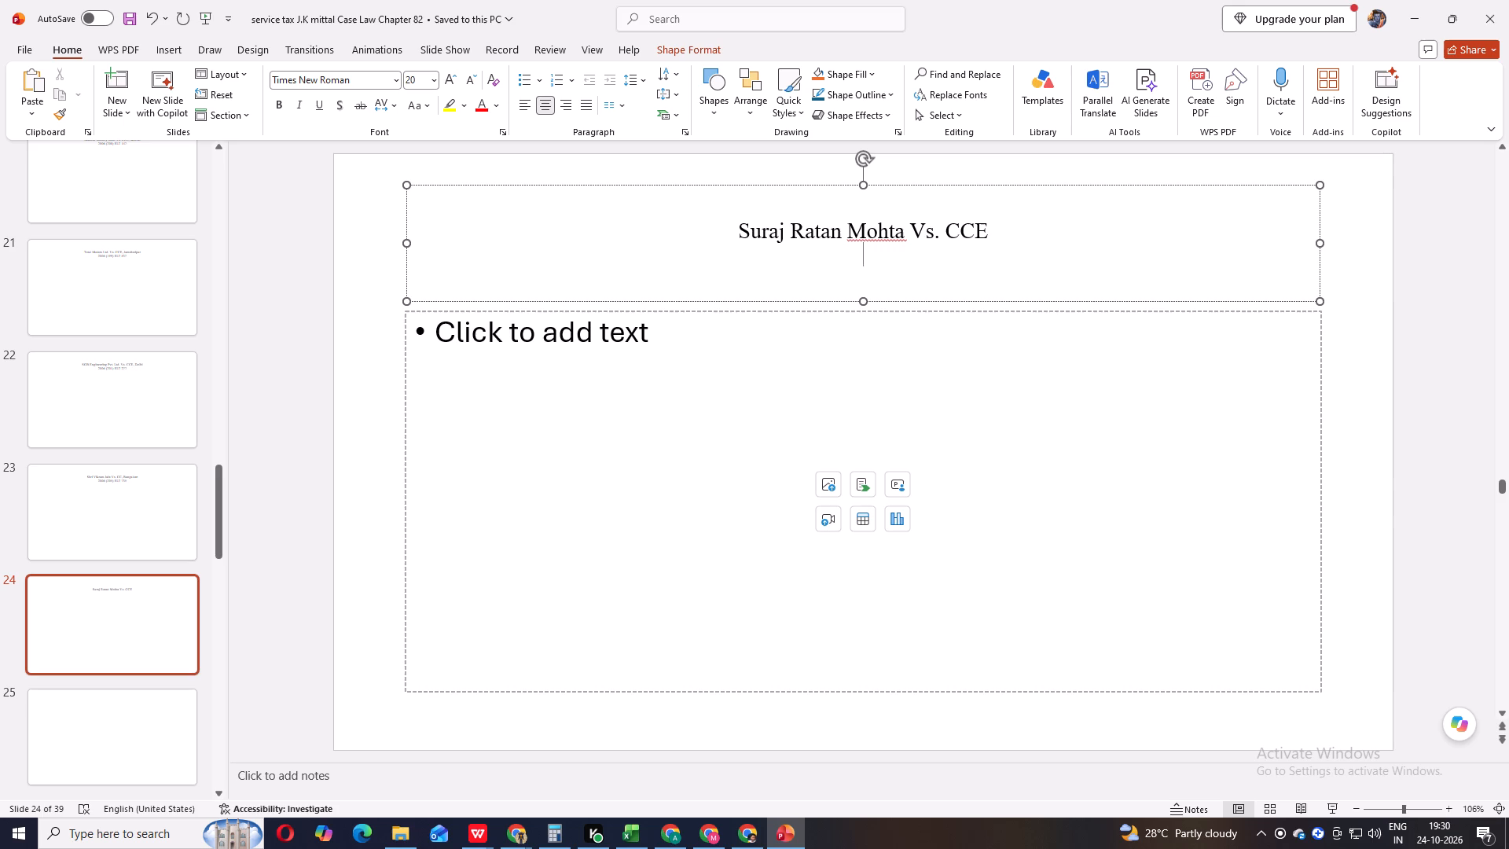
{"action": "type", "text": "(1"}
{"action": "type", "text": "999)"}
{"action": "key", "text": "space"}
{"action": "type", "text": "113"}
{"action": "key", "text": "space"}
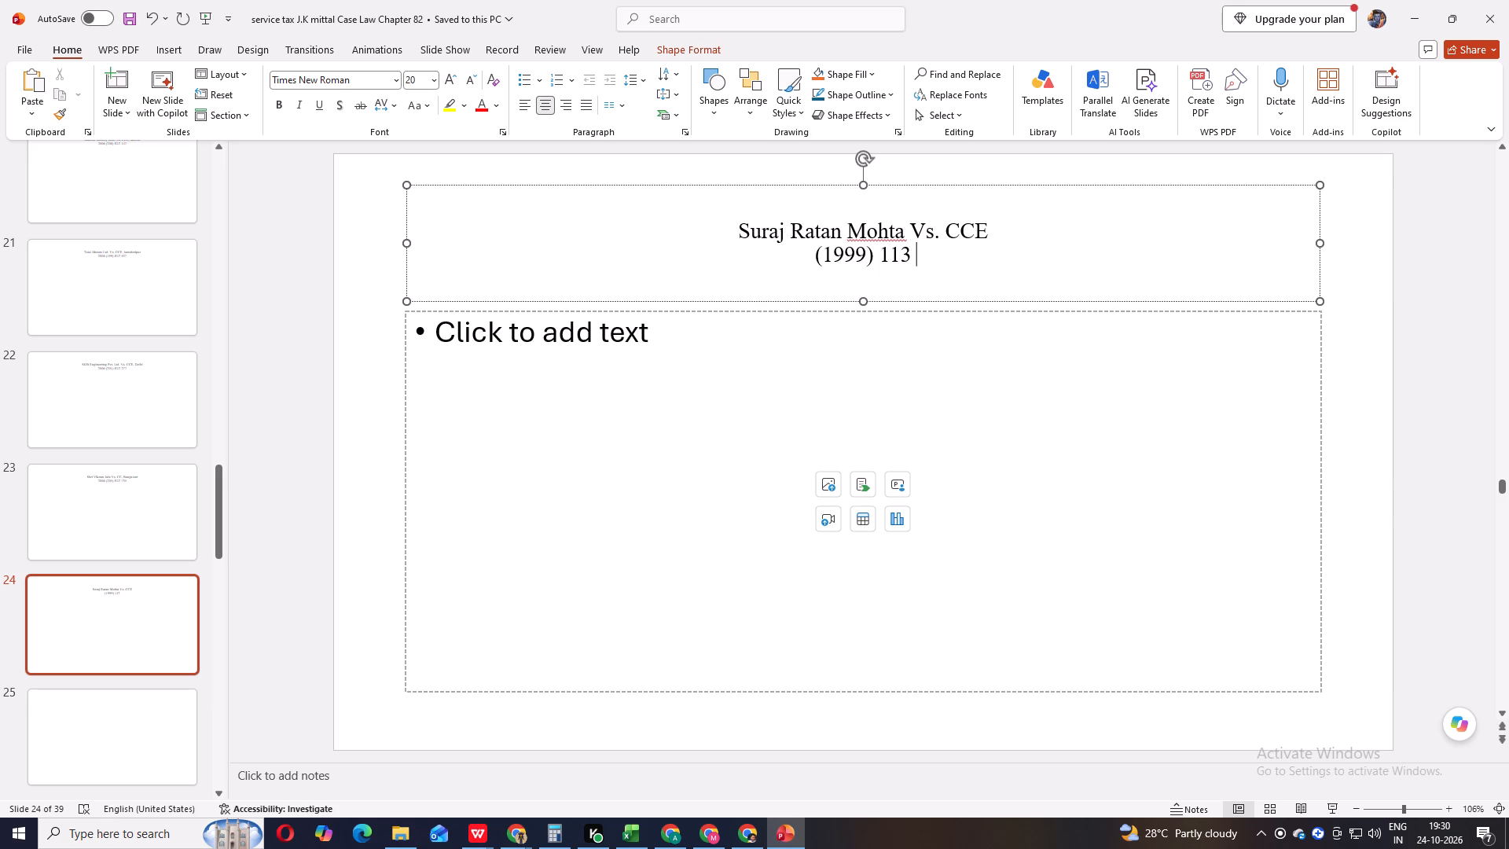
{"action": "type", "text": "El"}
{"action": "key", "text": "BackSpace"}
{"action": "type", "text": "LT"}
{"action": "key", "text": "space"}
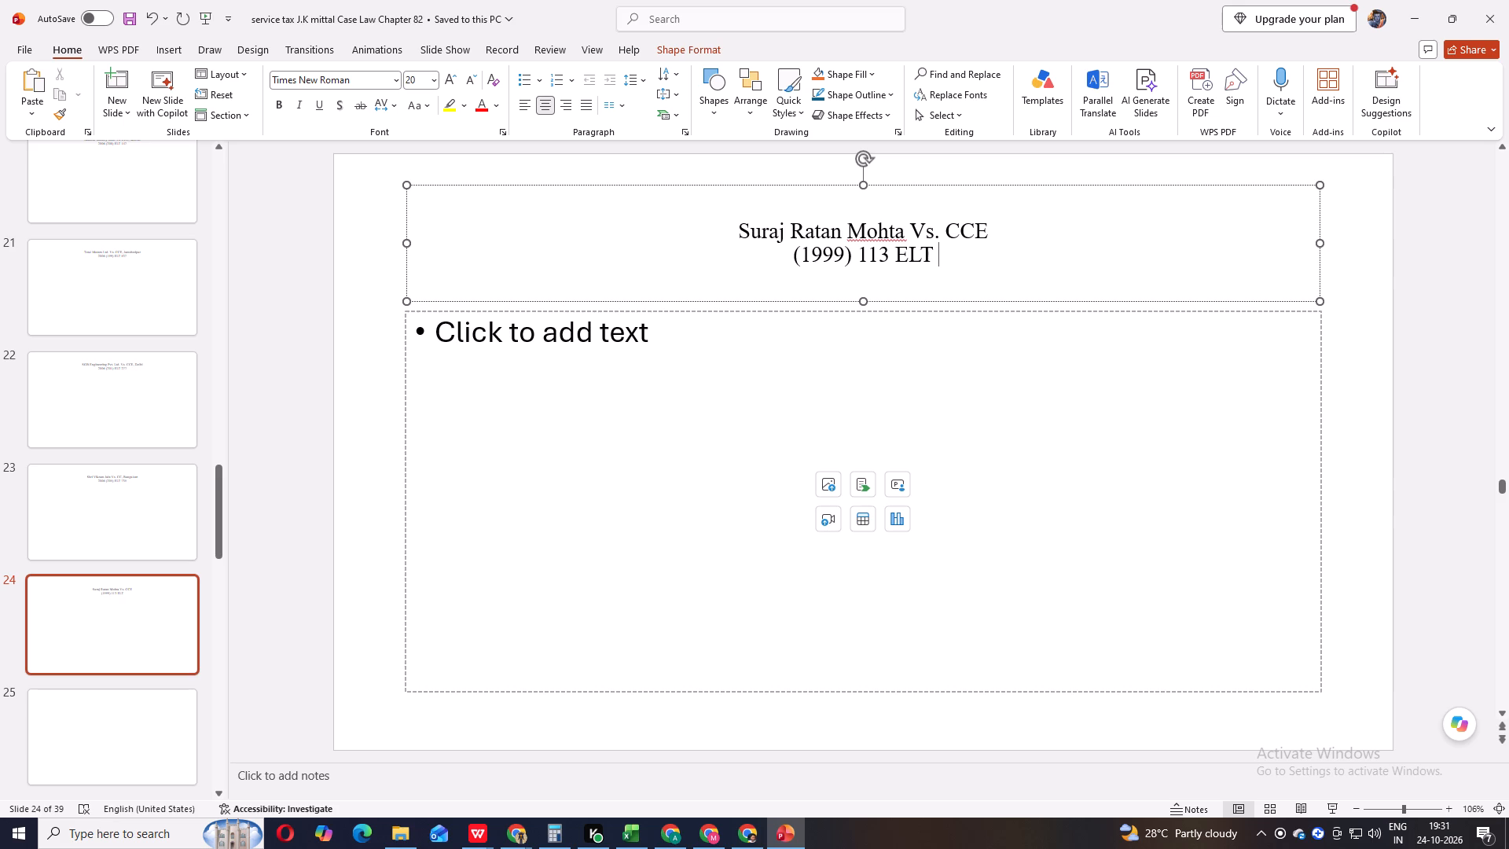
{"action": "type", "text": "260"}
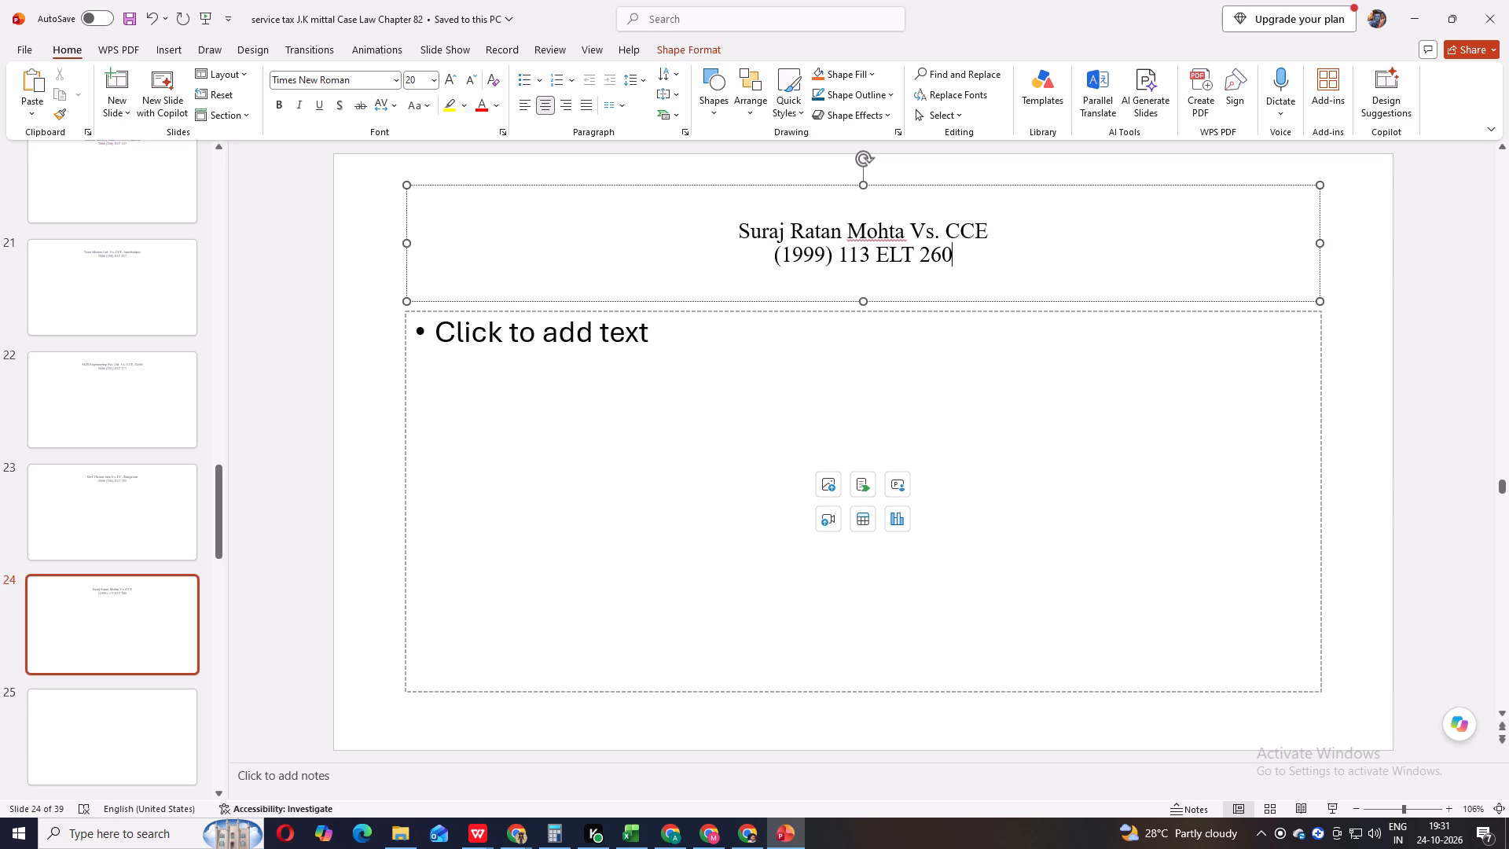
Enter the case name "JSW Steel Ltd. Vs. CCE, Belgaum" in slide 25's title.
{"action": "scroll", "coordinate": [879, 246], "scroll_direction": "down", "scroll_amount": 2}
{"action": "scroll", "coordinate": [879, 246], "scroll_direction": "up", "scroll_amount": 1}
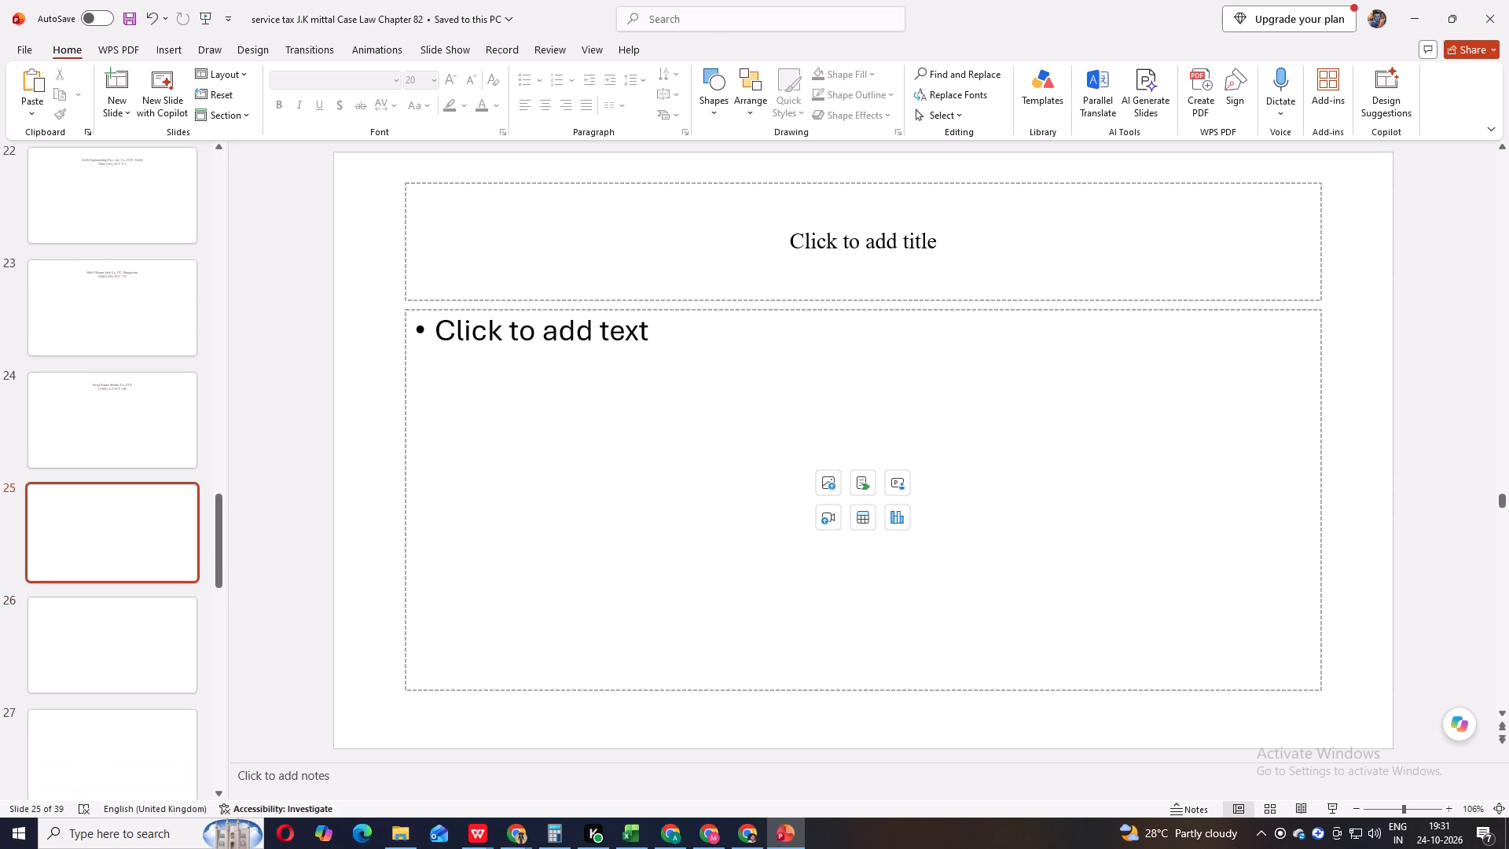
{"action": "left_click", "coordinate": [879, 246]}
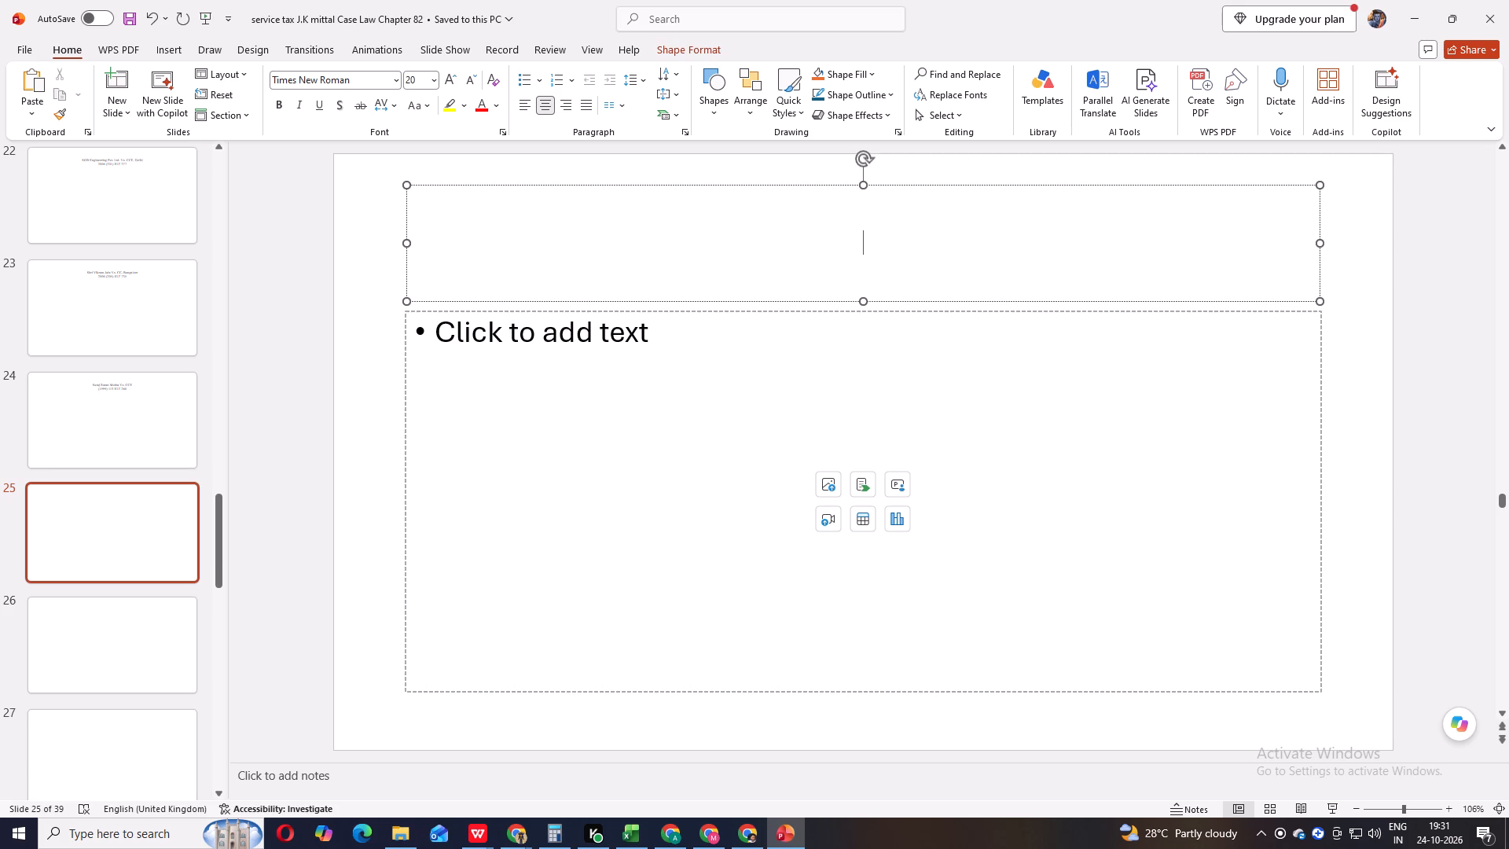
{"action": "type", "text": "JSWc"}
{"action": "key", "text": "space"}
{"action": "key", "text": "BackSpace"}
{"action": "key", "text": "BackSpace"}
{"action": "key", "text": "space"}
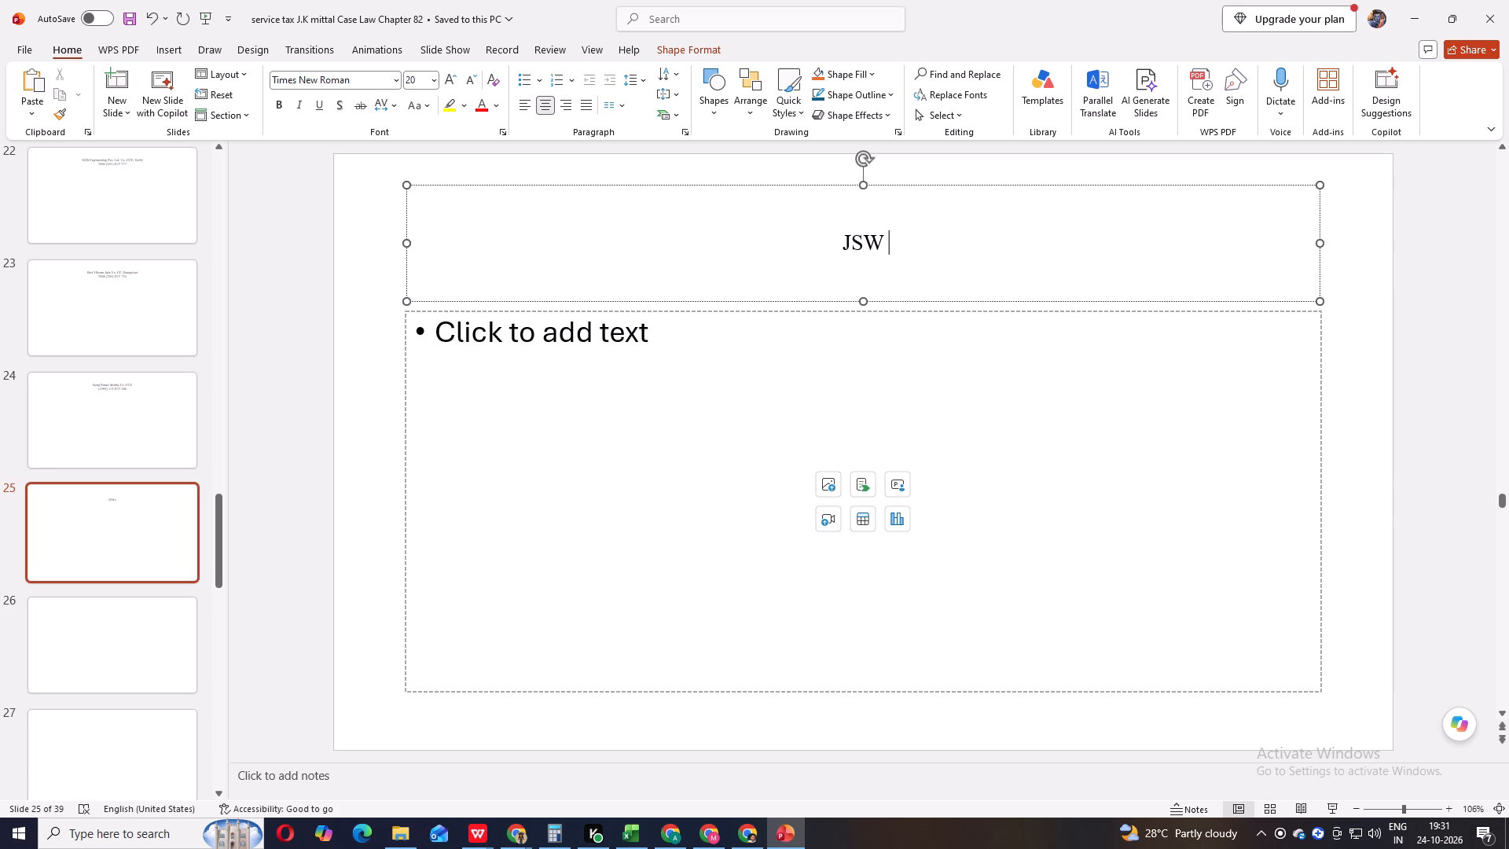
{"action": "type", "text": "Vs."}
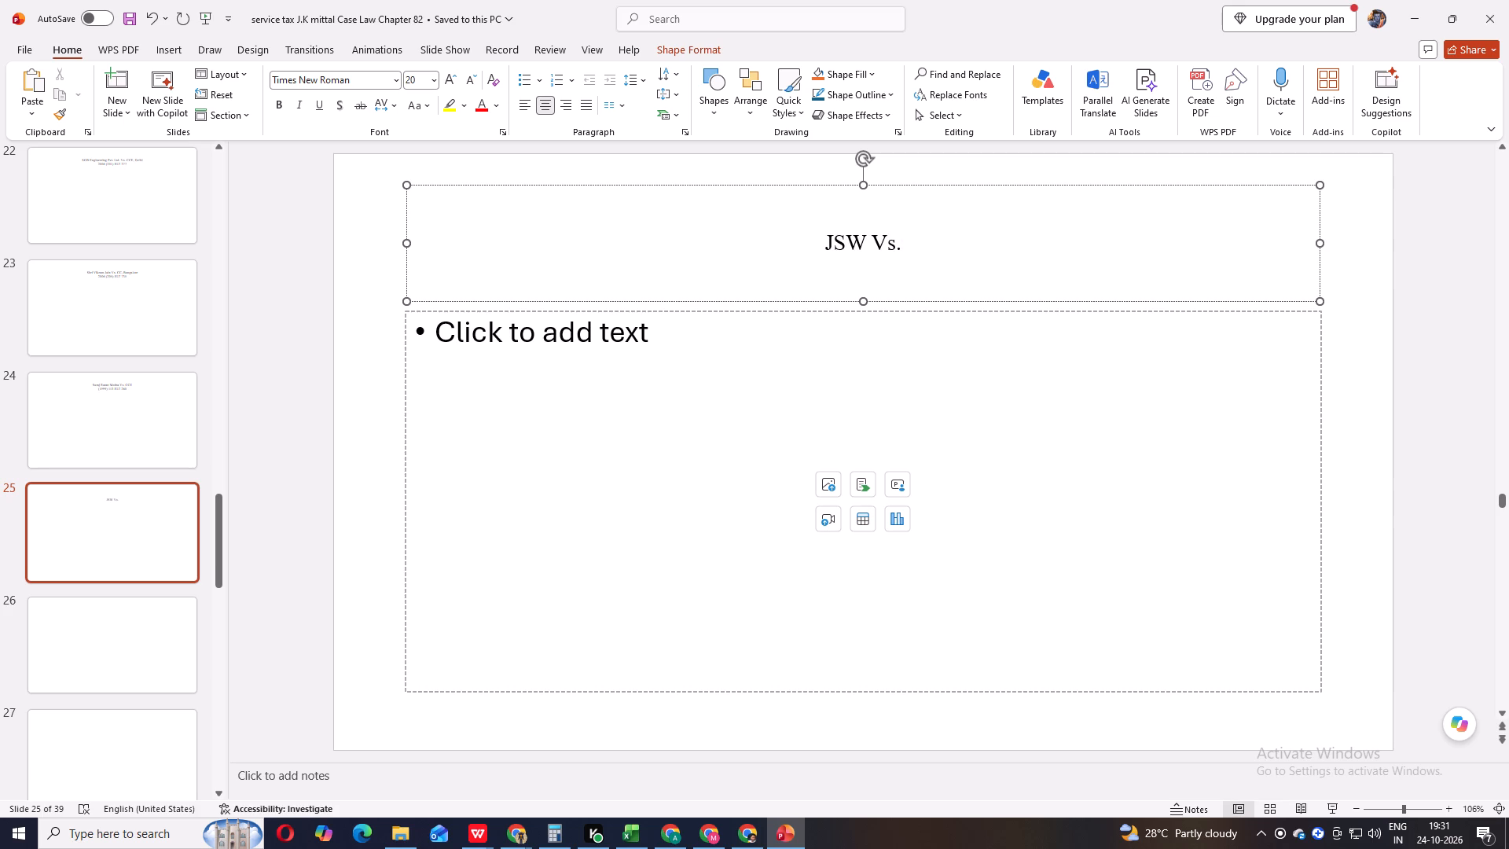
{"action": "key", "text": "BackSpace"}
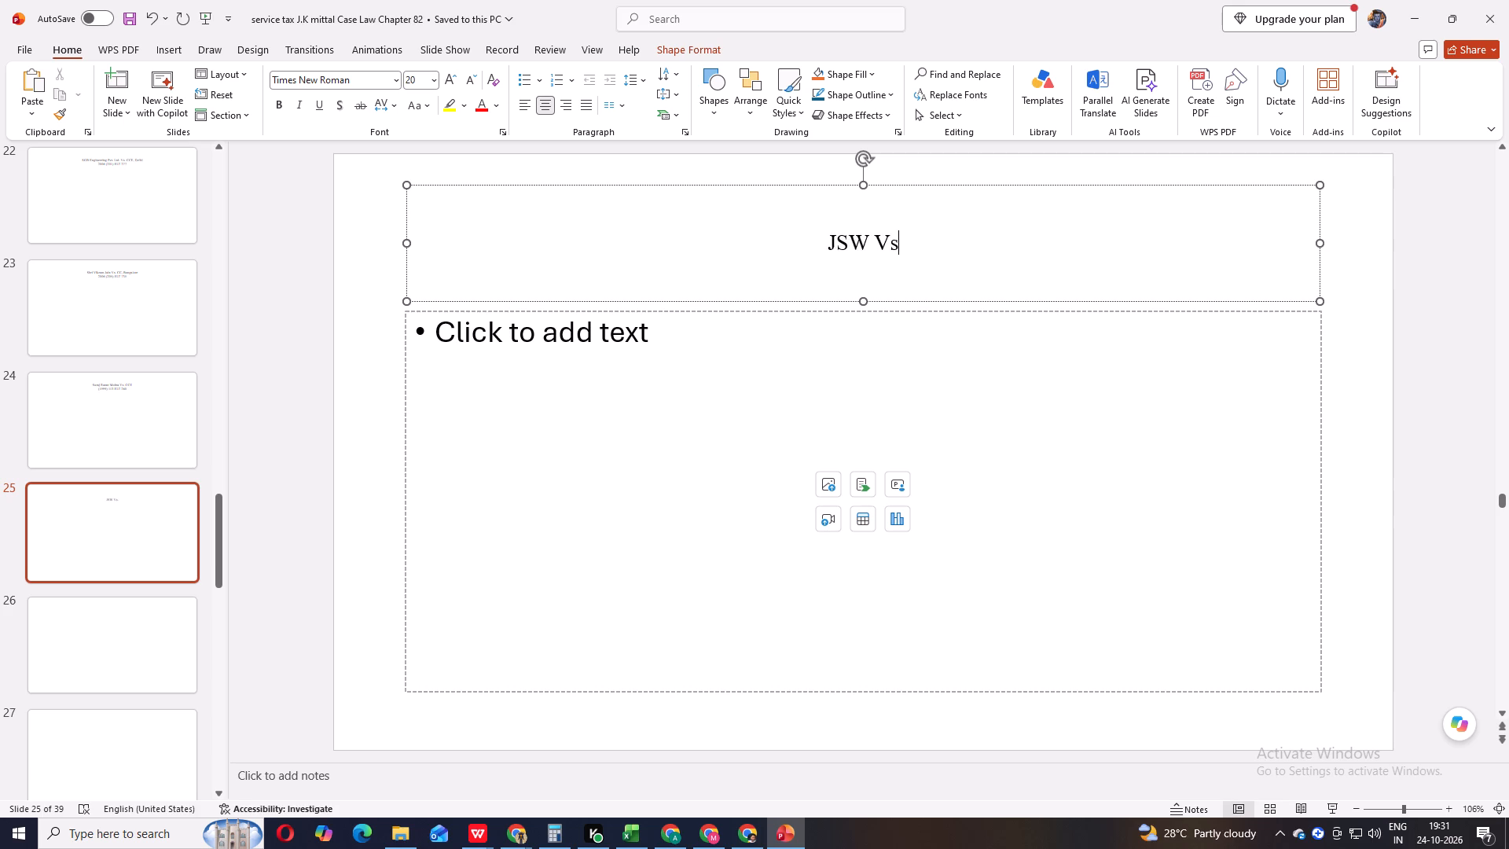
{"action": "key", "text": "BackSpace"}
{"action": "key", "text": "BackSpace"}
{"action": "type", "text": "Steel"}
{"action": "key", "text": "space"}
{"action": "type", "text": "Ltd."}
{"action": "key", "text": "space"}
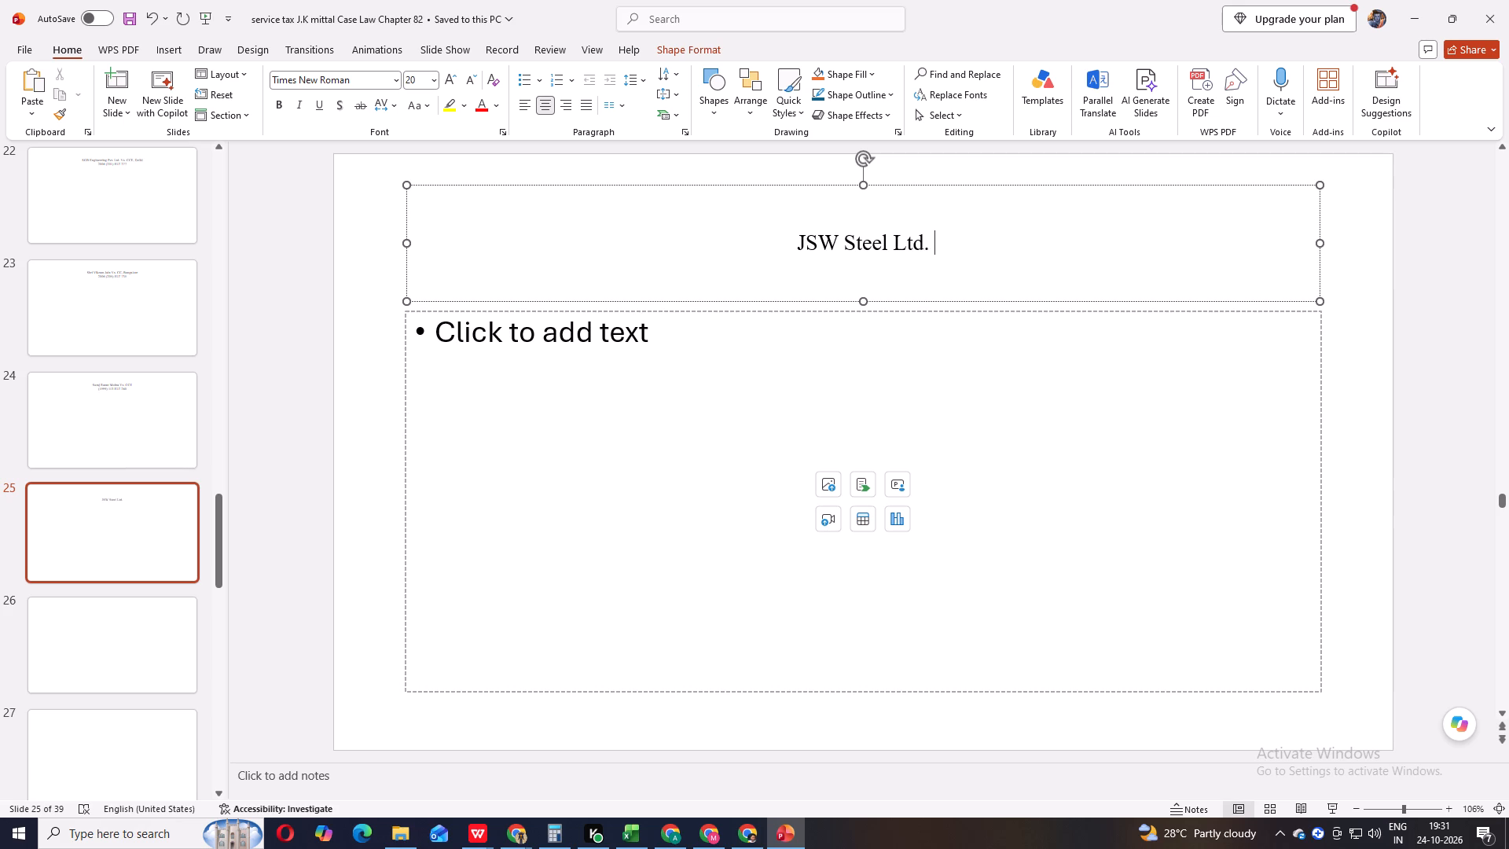
{"action": "type", "text": "Vs."}
{"action": "key", "text": "space"}
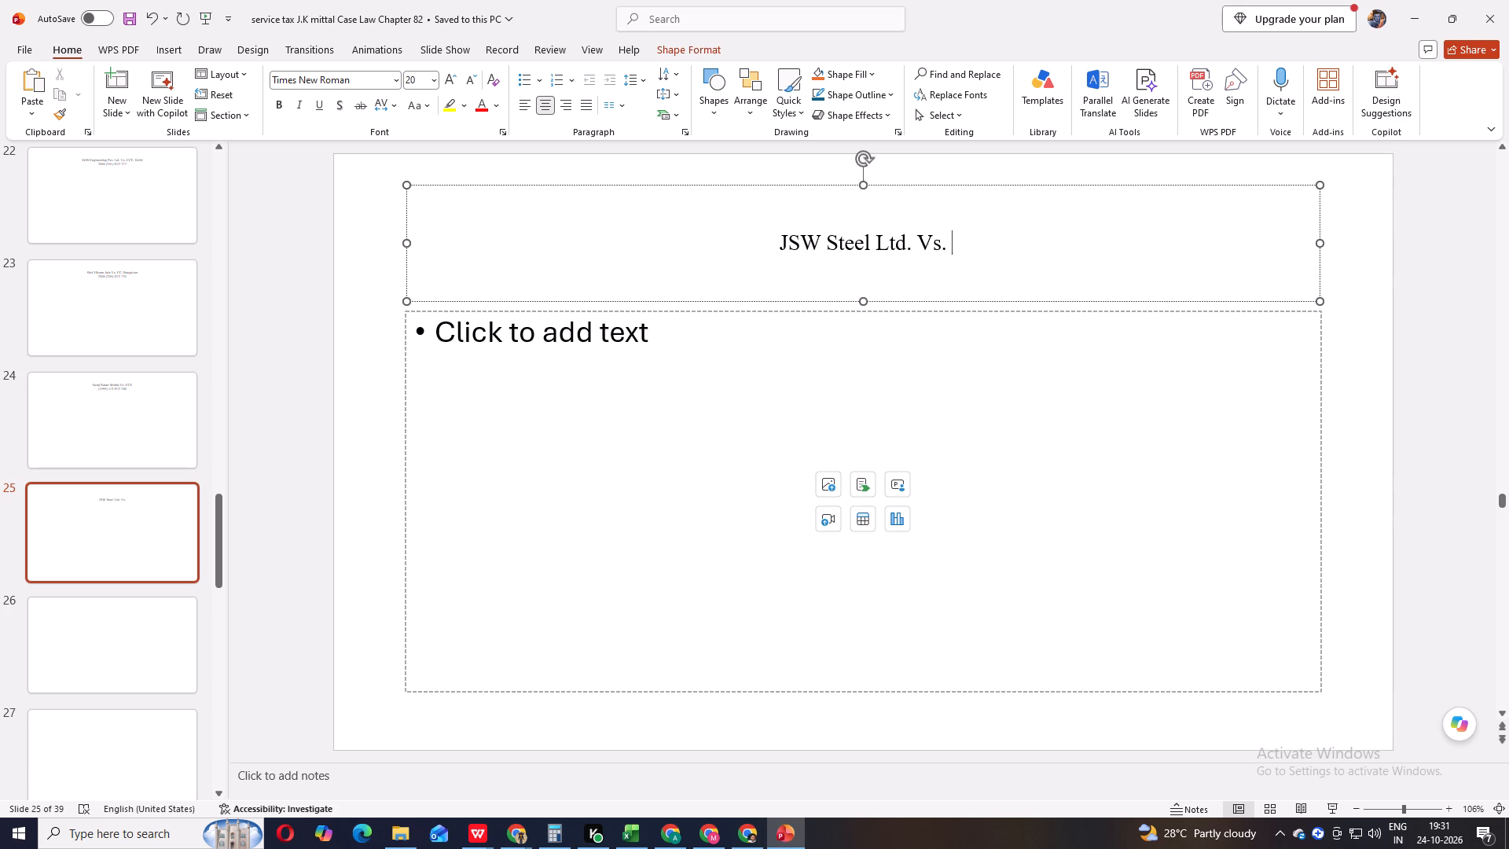
{"action": "type", "text": "CCE"}
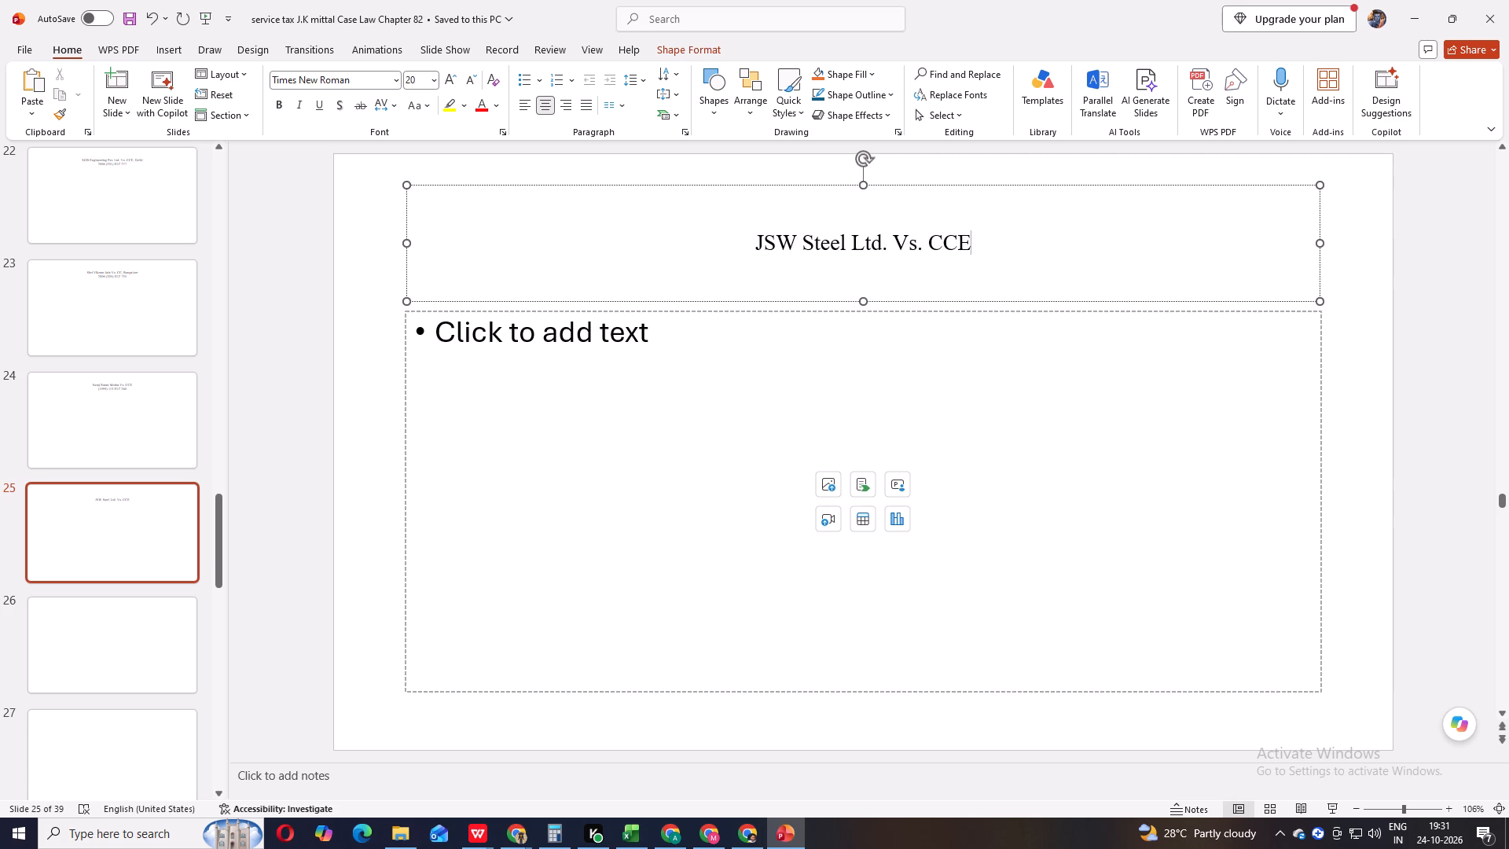
{"action": "type", "text": ","}
{"action": "key", "text": "space"}
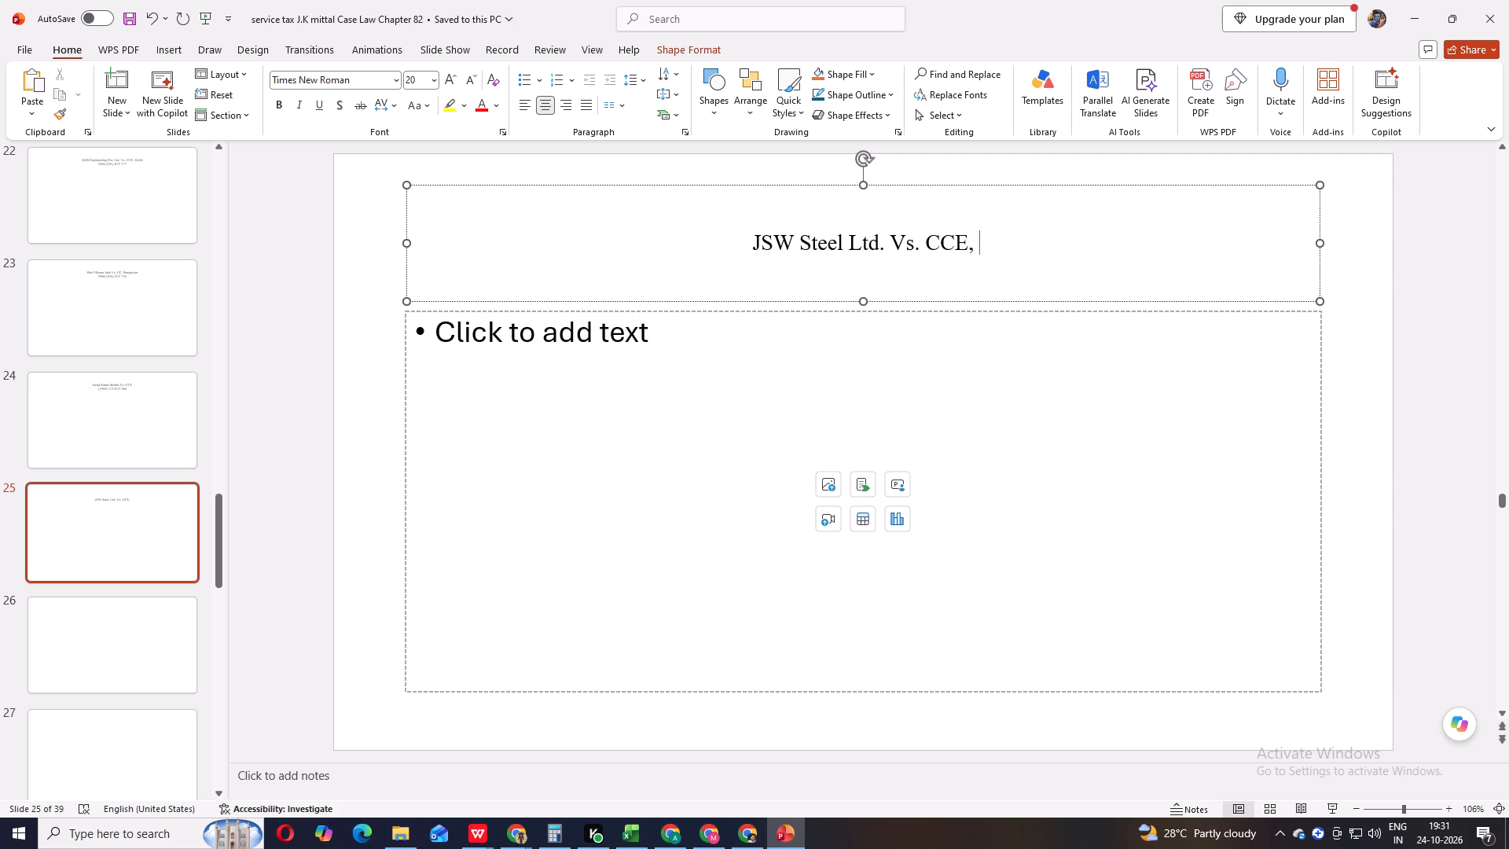
{"action": "type", "text": "Belgaum"}
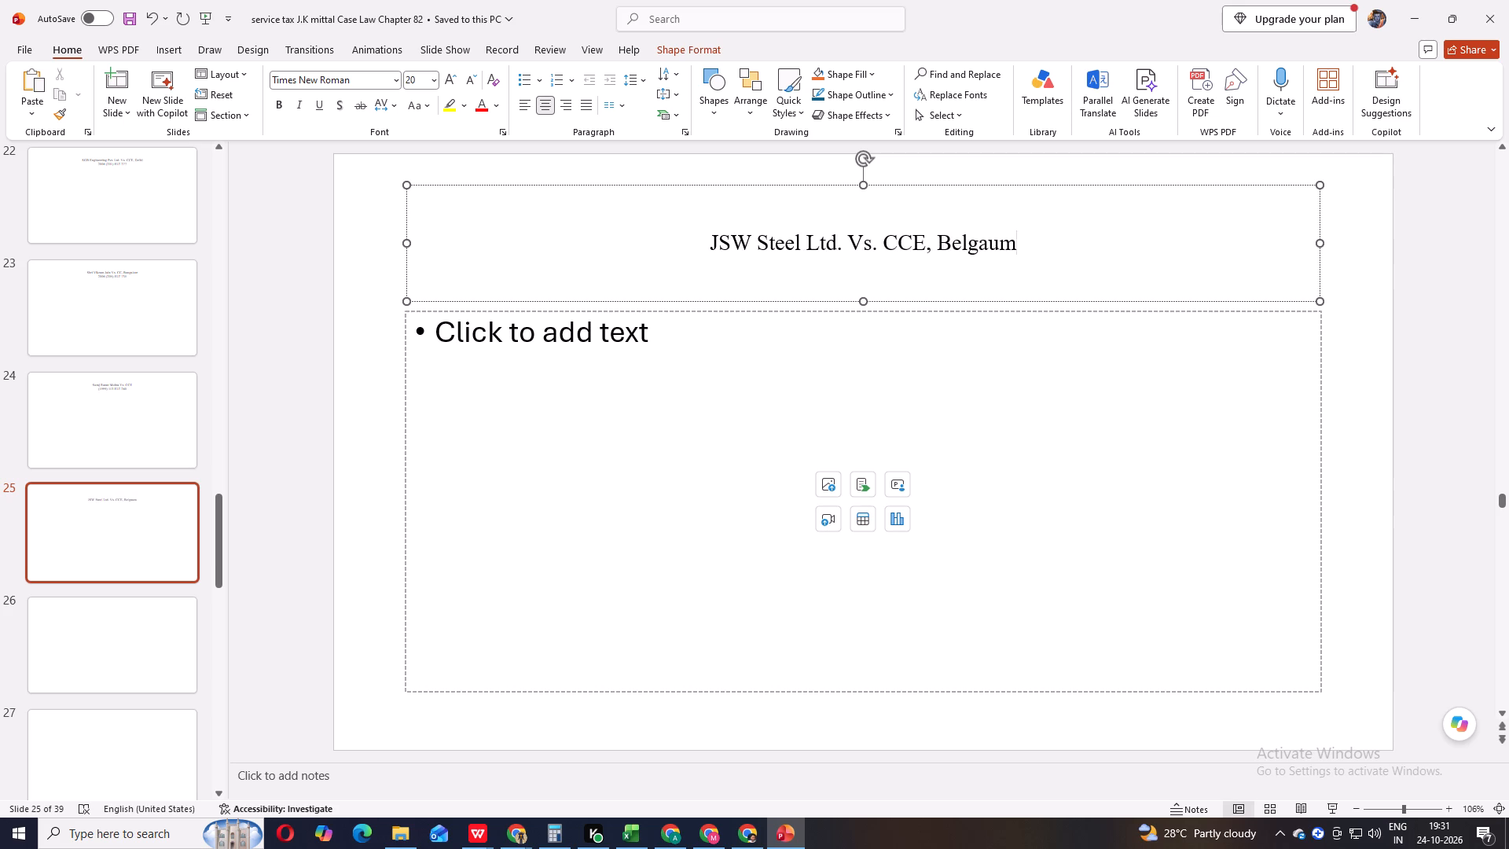
Add the citation "2008 (225) ELT 520" on a second line of slide 25's title and save the presentation.
{"action": "key", "text": "Return"}
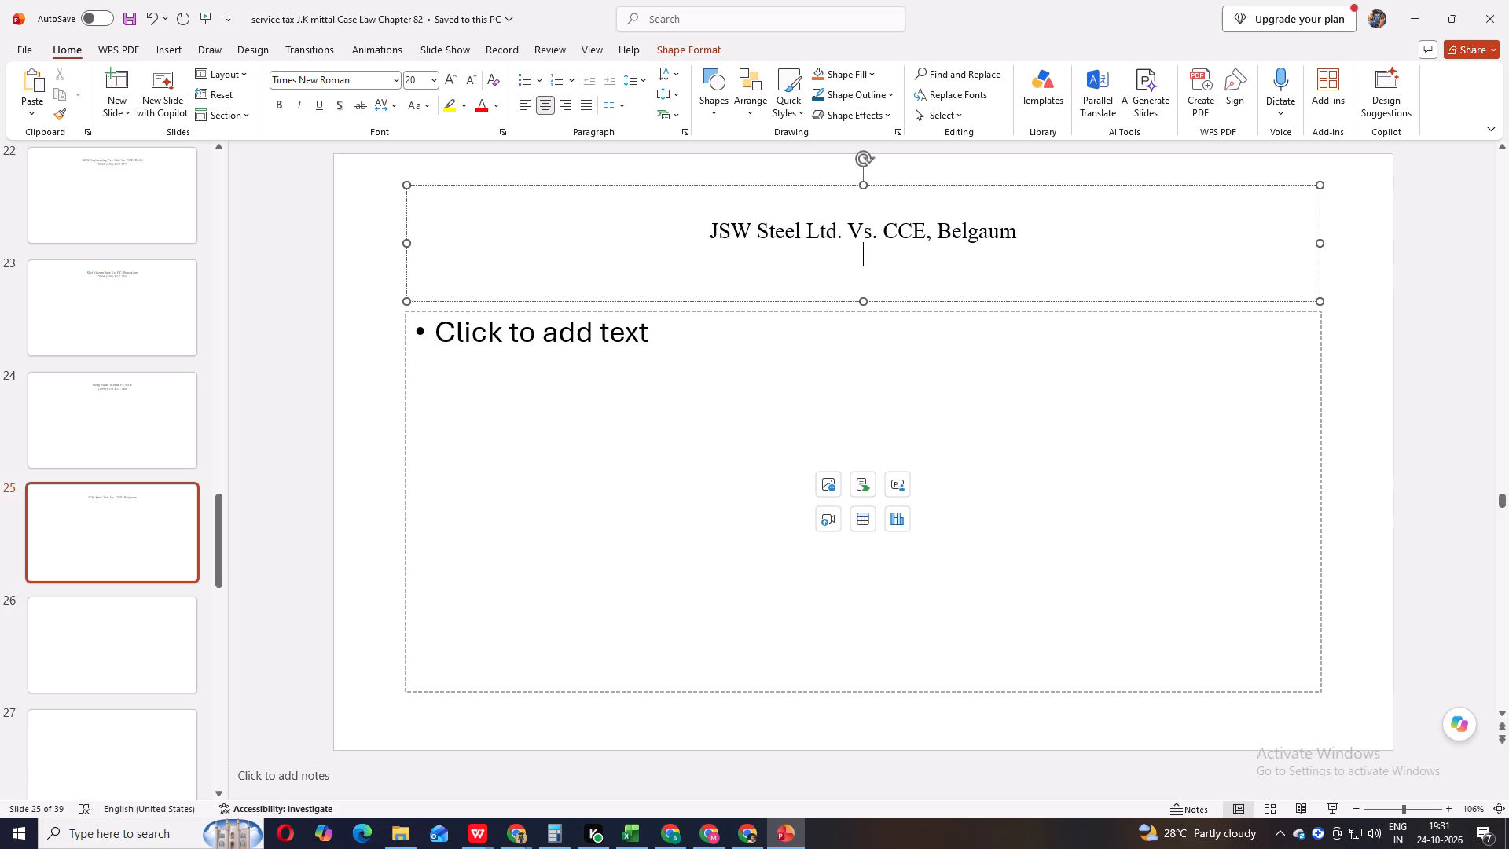
{"action": "type", "text": "2008"}
{"action": "key", "text": "space"}
{"action": "type", "text": "(225)"}
{"action": "key", "text": "space"}
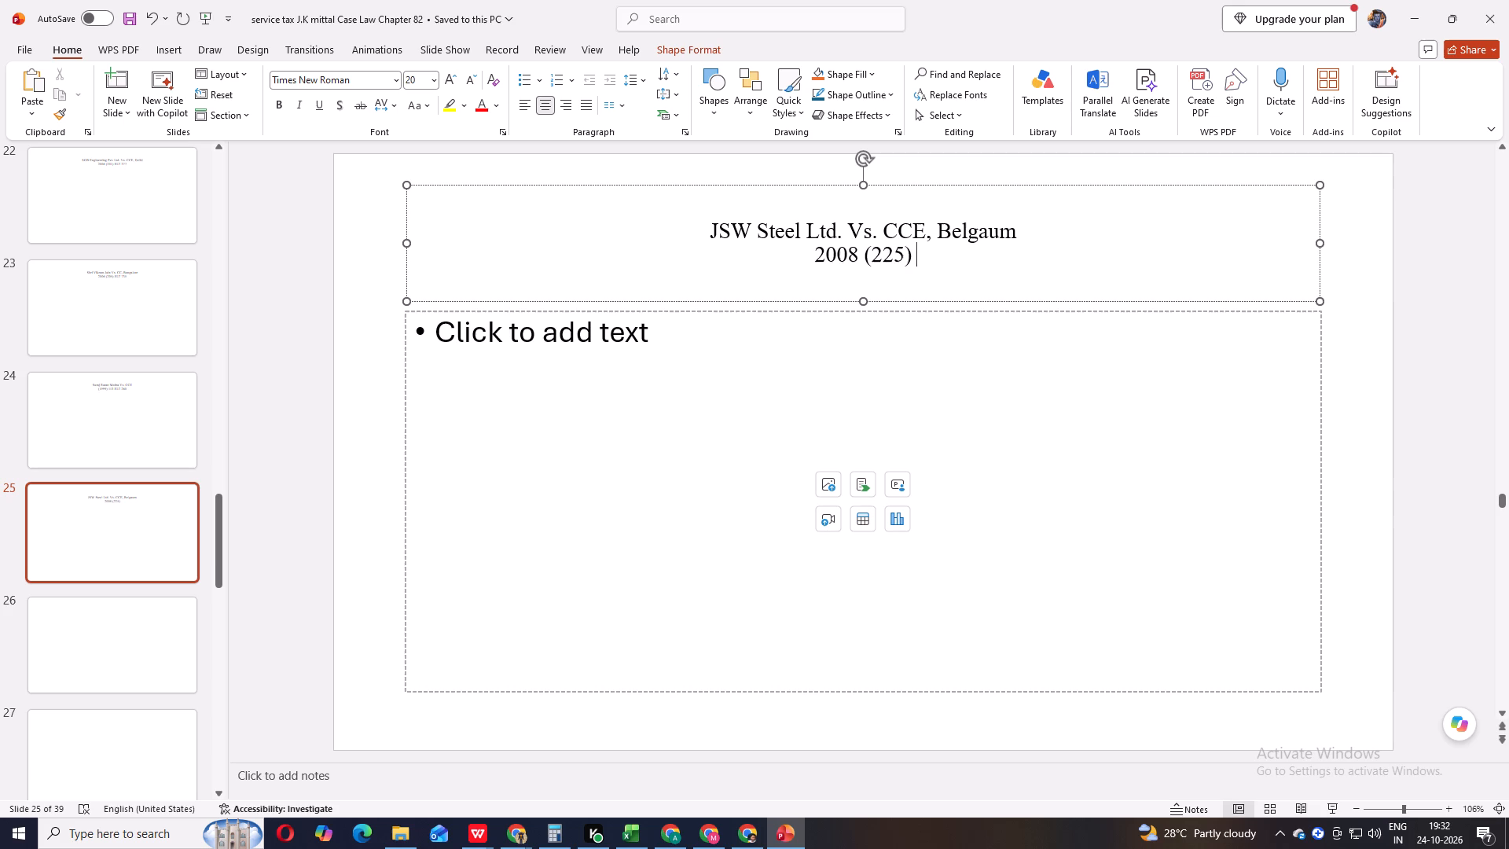
{"action": "type", "text": "ELT"}
{"action": "key", "text": "space"}
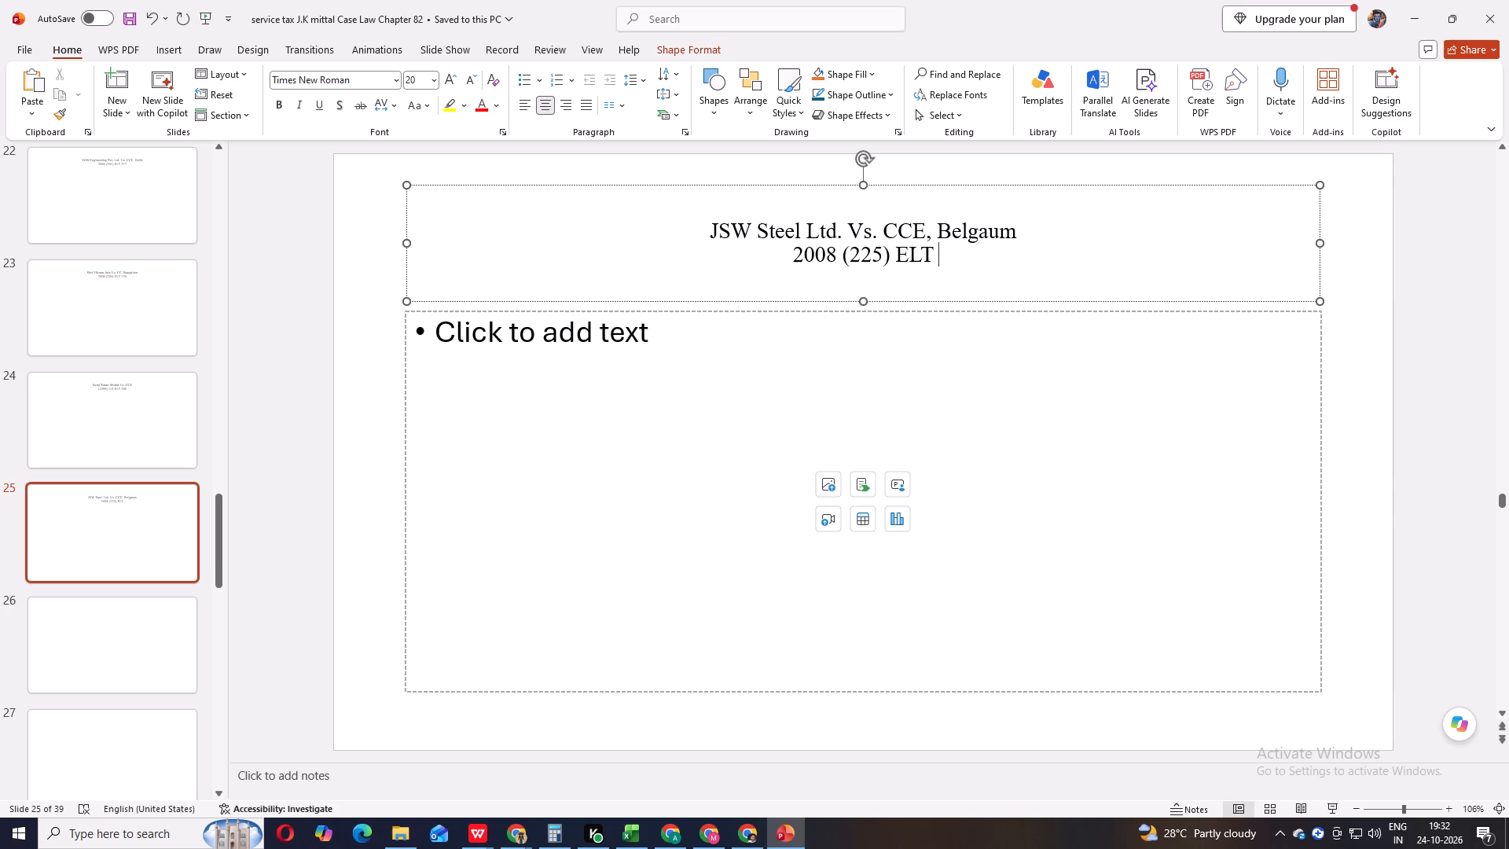
{"action": "type", "text": "520"}
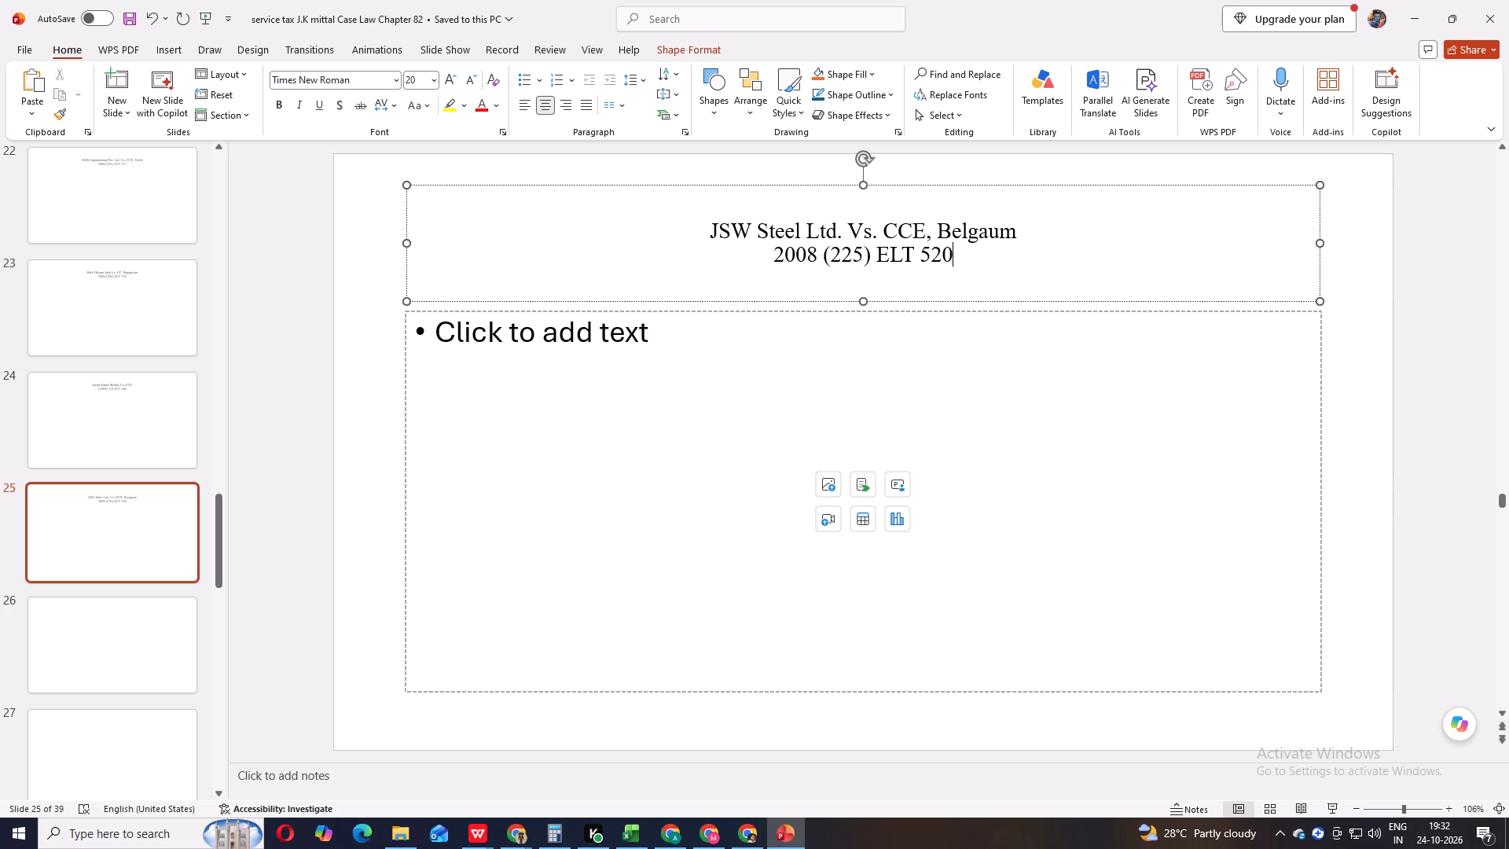
{"action": "key", "text": "ctrl+s"}
Open slide 26's empty title for text entry.
{"action": "scroll", "coordinate": [883, 248], "scroll_direction": "down", "scroll_amount": 1}
{"action": "left_click", "coordinate": [883, 248]}
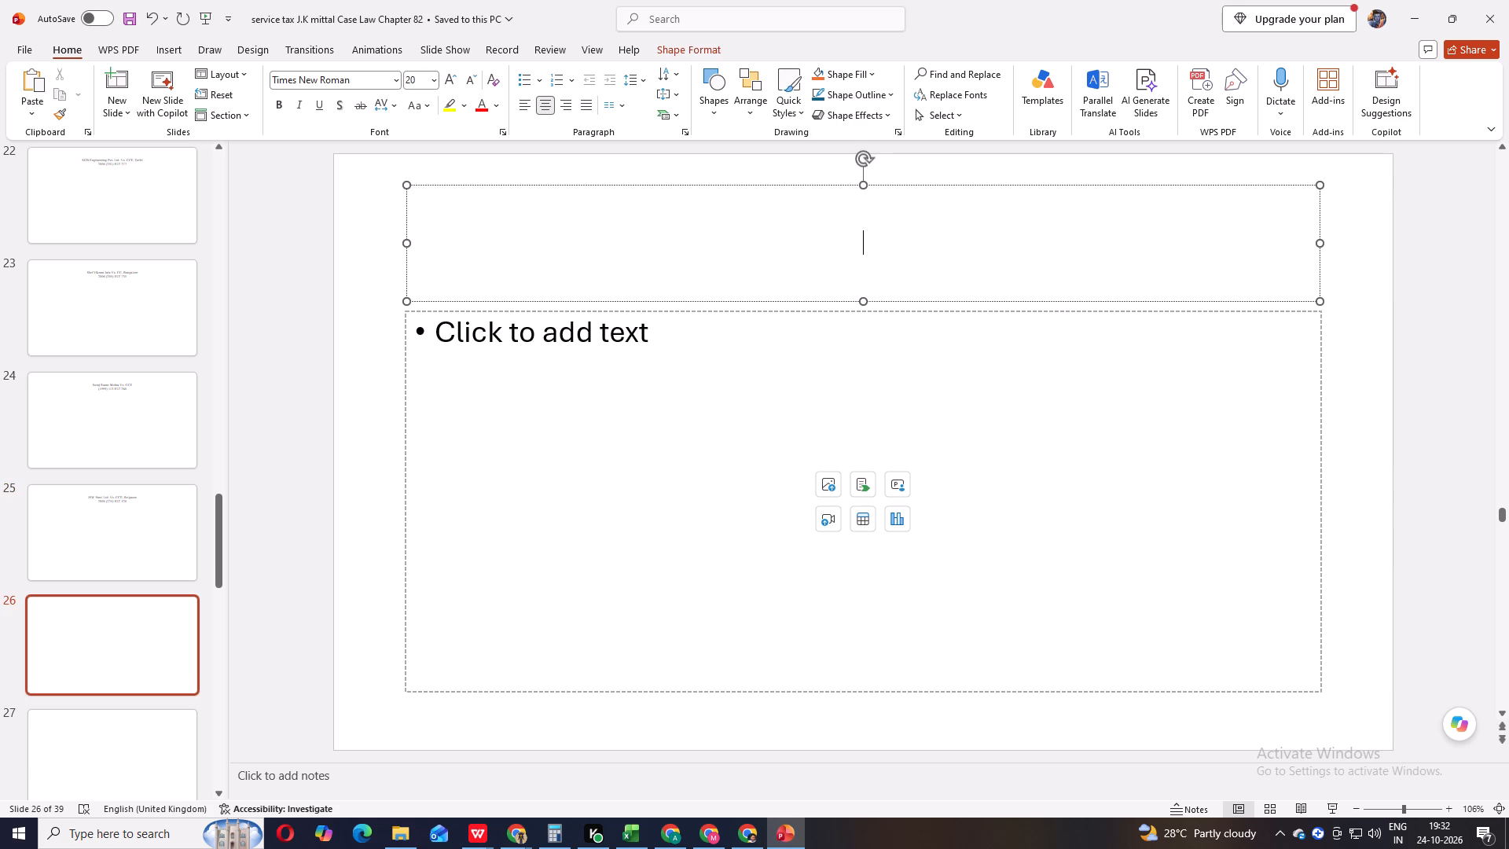
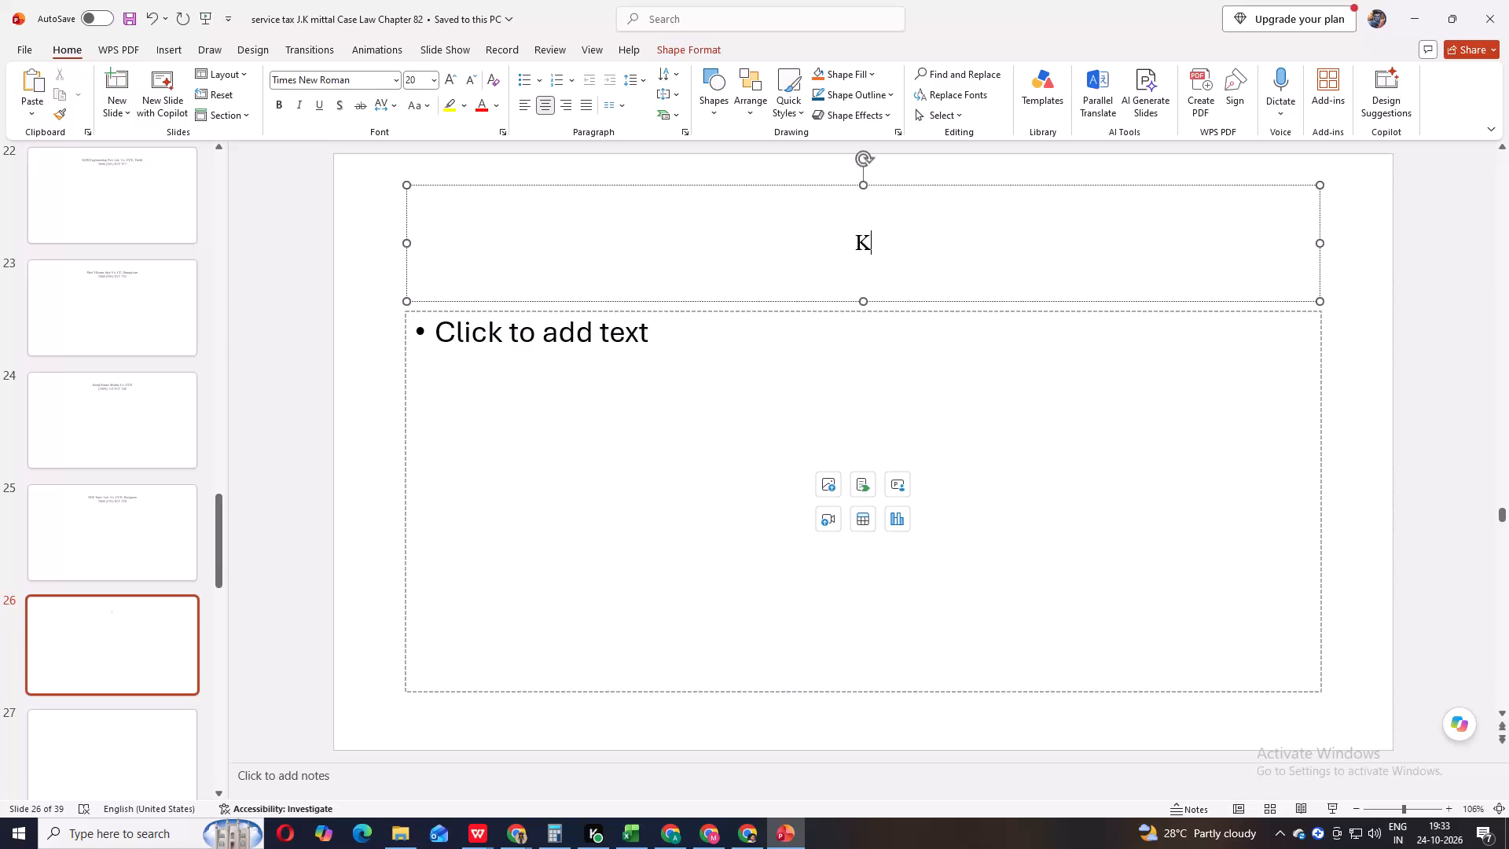
Complete the case name "K.P. Pouches (P) Ltd. Vs. UOI" in slide 26's title.
{"action": "type", "text": ".P"}
{"action": "type", "text": "."}
{"action": "key", "text": "space"}
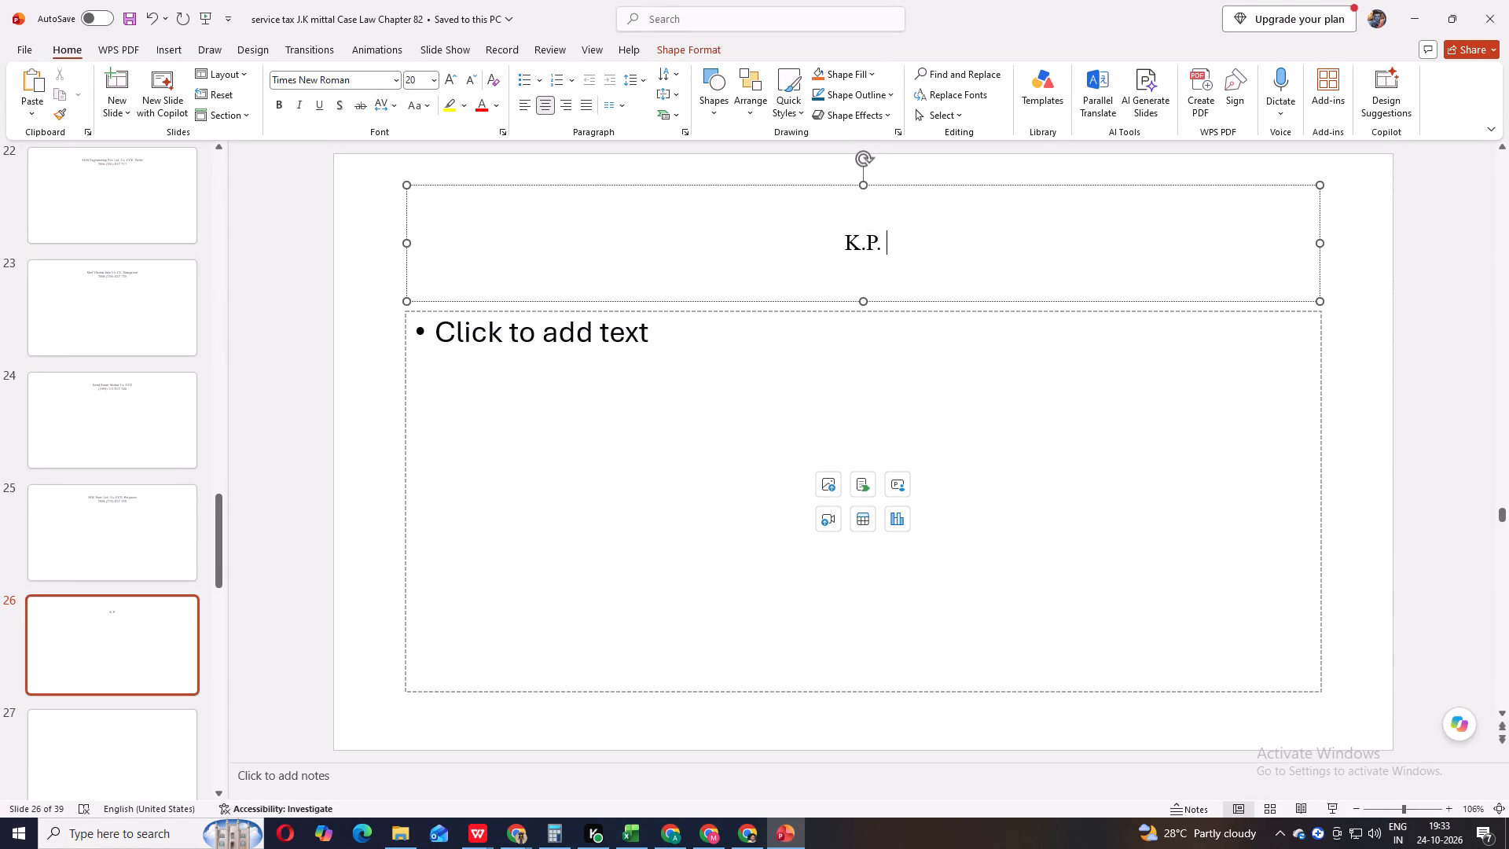
{"action": "type", "text": "Pou"}
{"action": "type", "text": "ches"}
{"action": "key", "text": "space"}
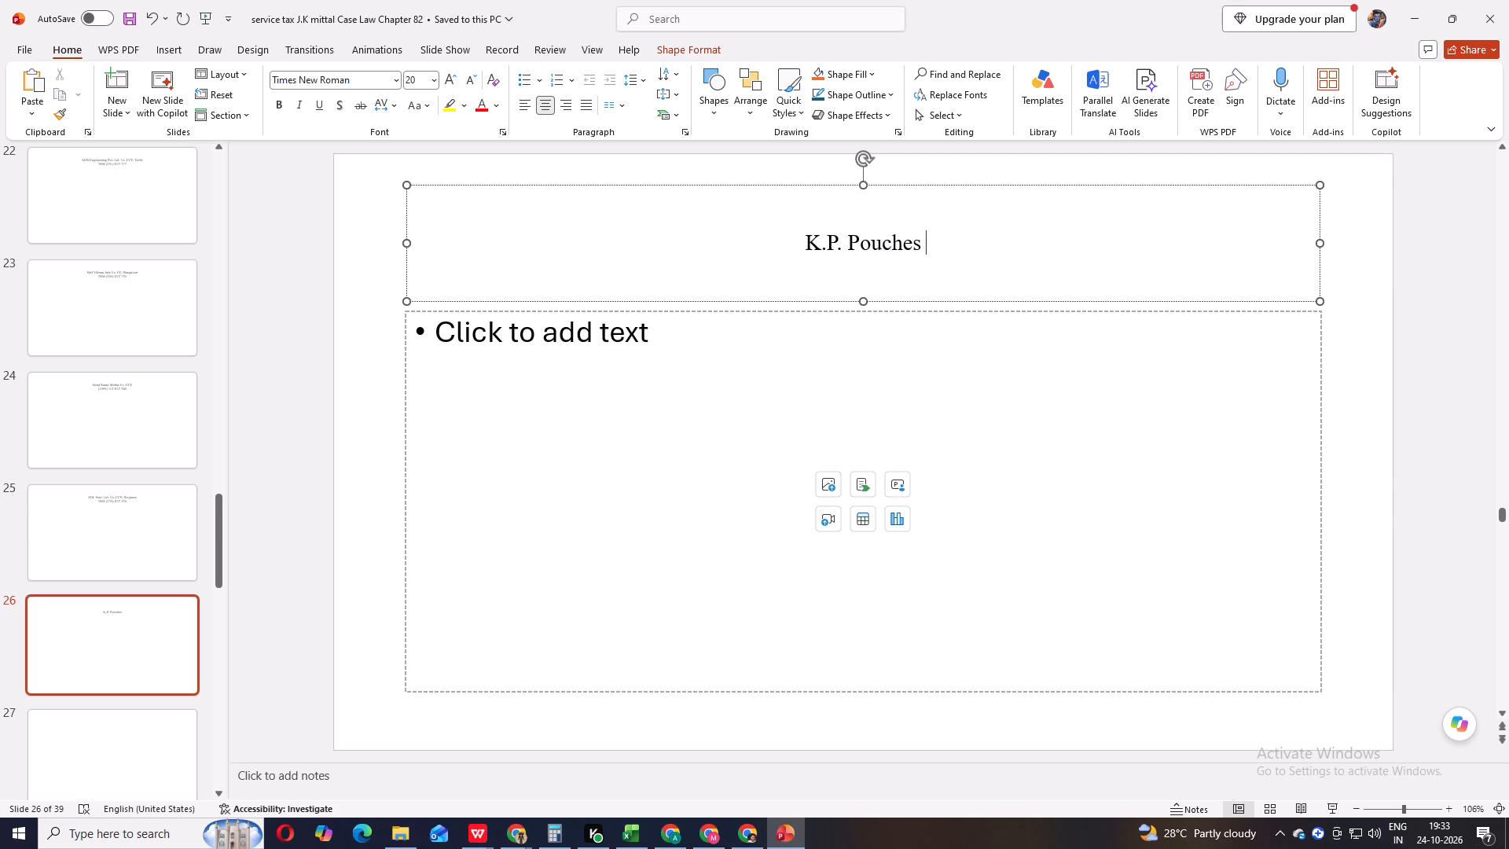
{"action": "key", "text": "shift+parenleft"}
{"action": "type", "text": "P0"}
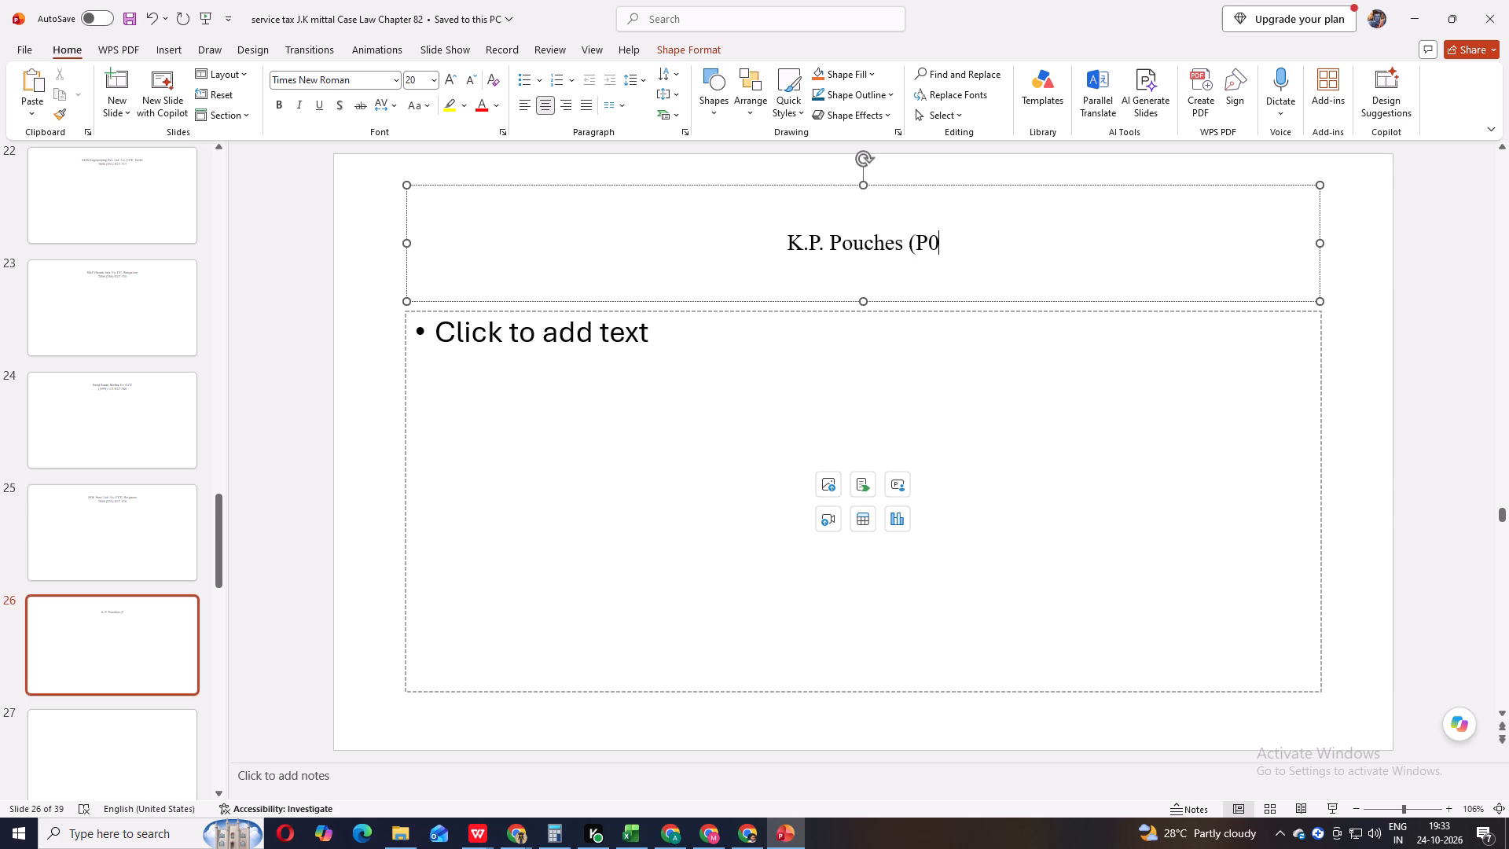
{"action": "key", "text": "BackSpace"}
{"action": "key", "text": "shift+underscore"}
{"action": "key", "text": "BackSpace"}
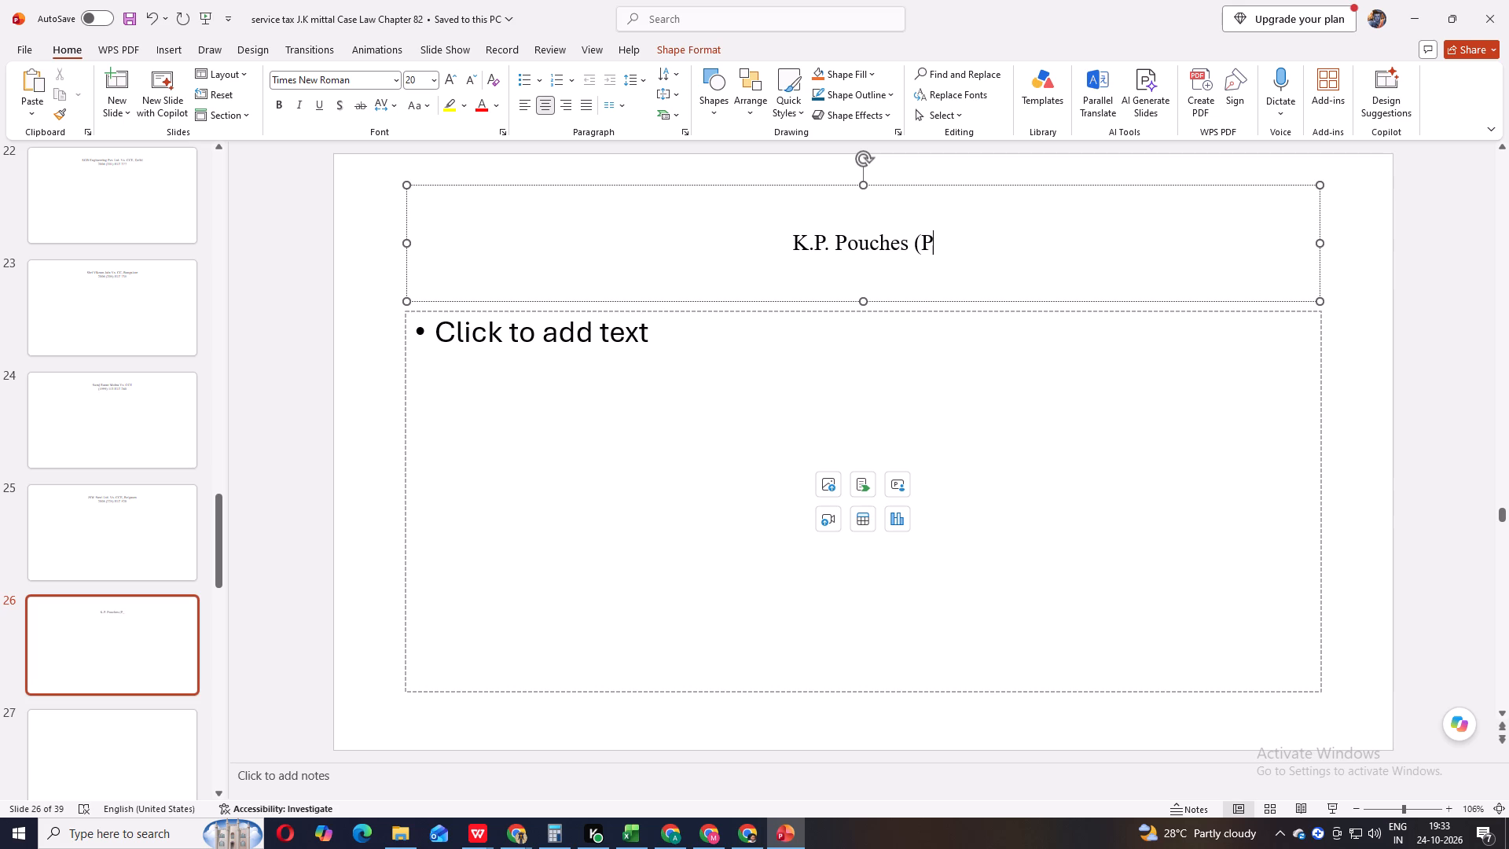
{"action": "type", "text": ")"}
{"action": "key", "text": "space"}
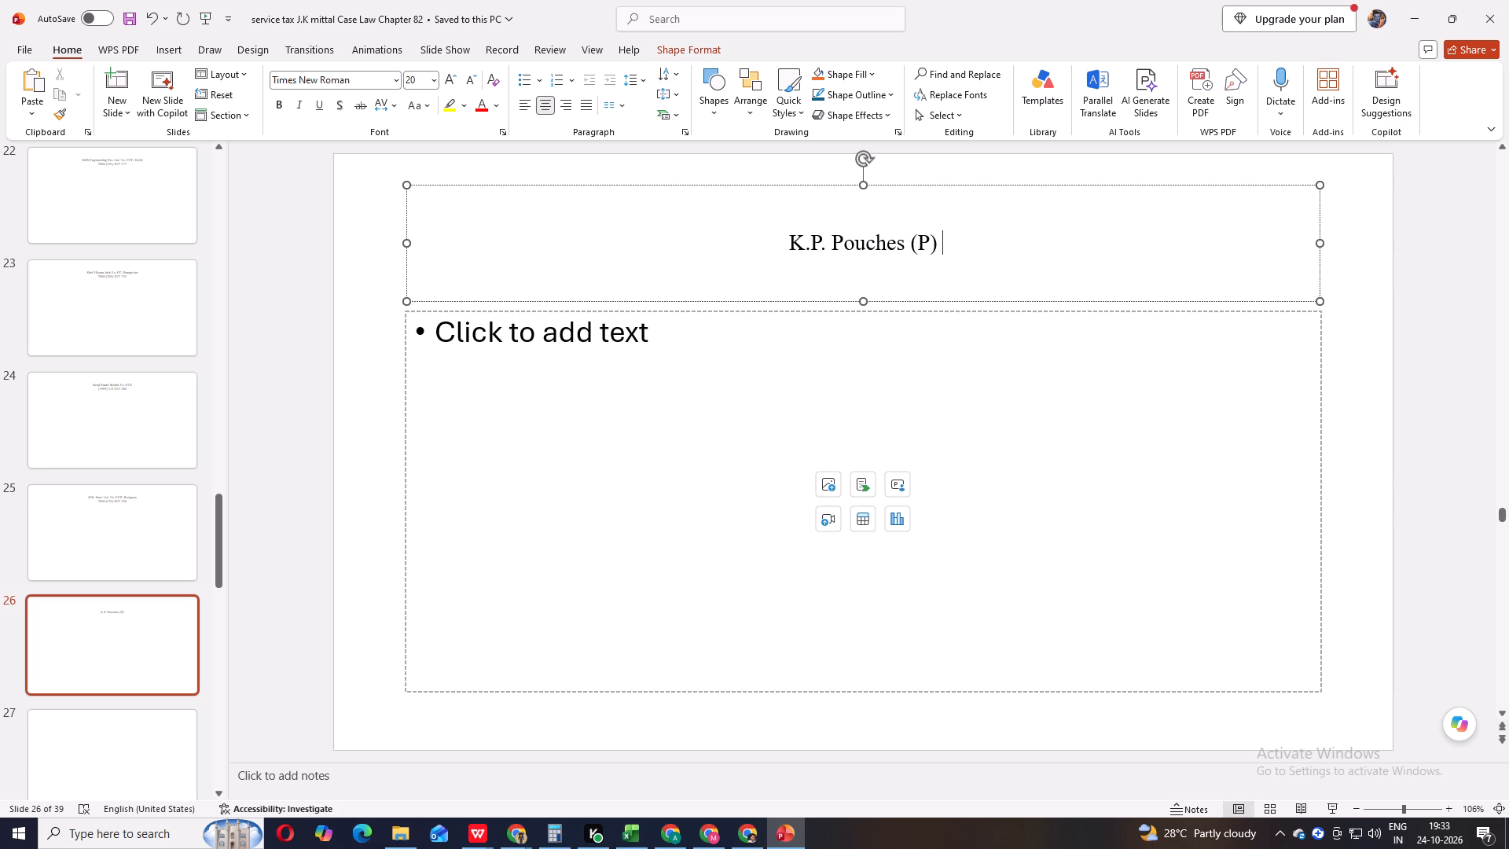
{"action": "type", "text": "Ltd."}
{"action": "key", "text": "space"}
{"action": "type", "text": "Vs."}
{"action": "key", "text": "space"}
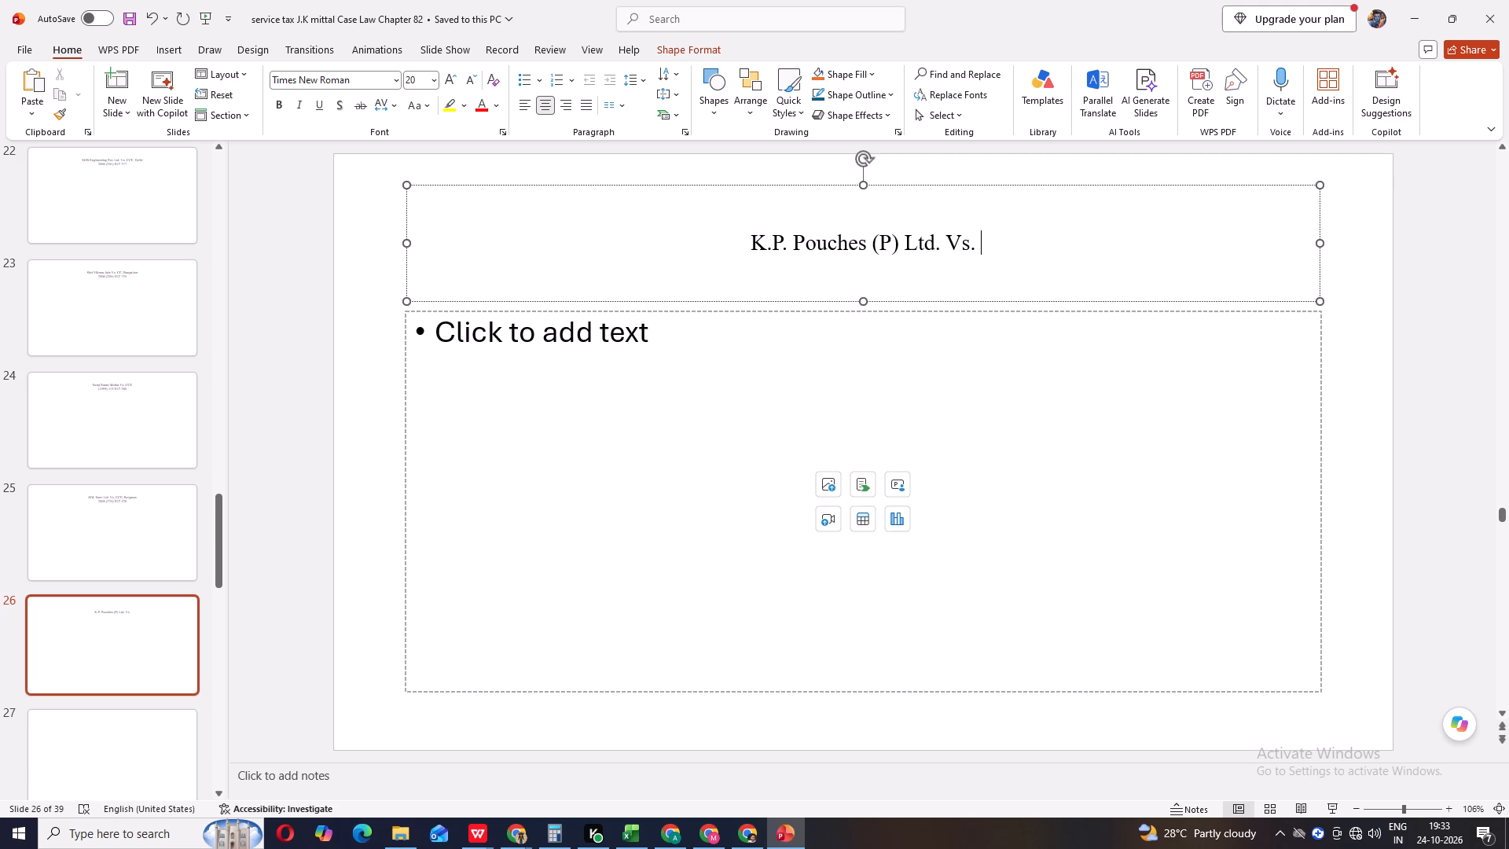
{"action": "type", "text": "UOI"}
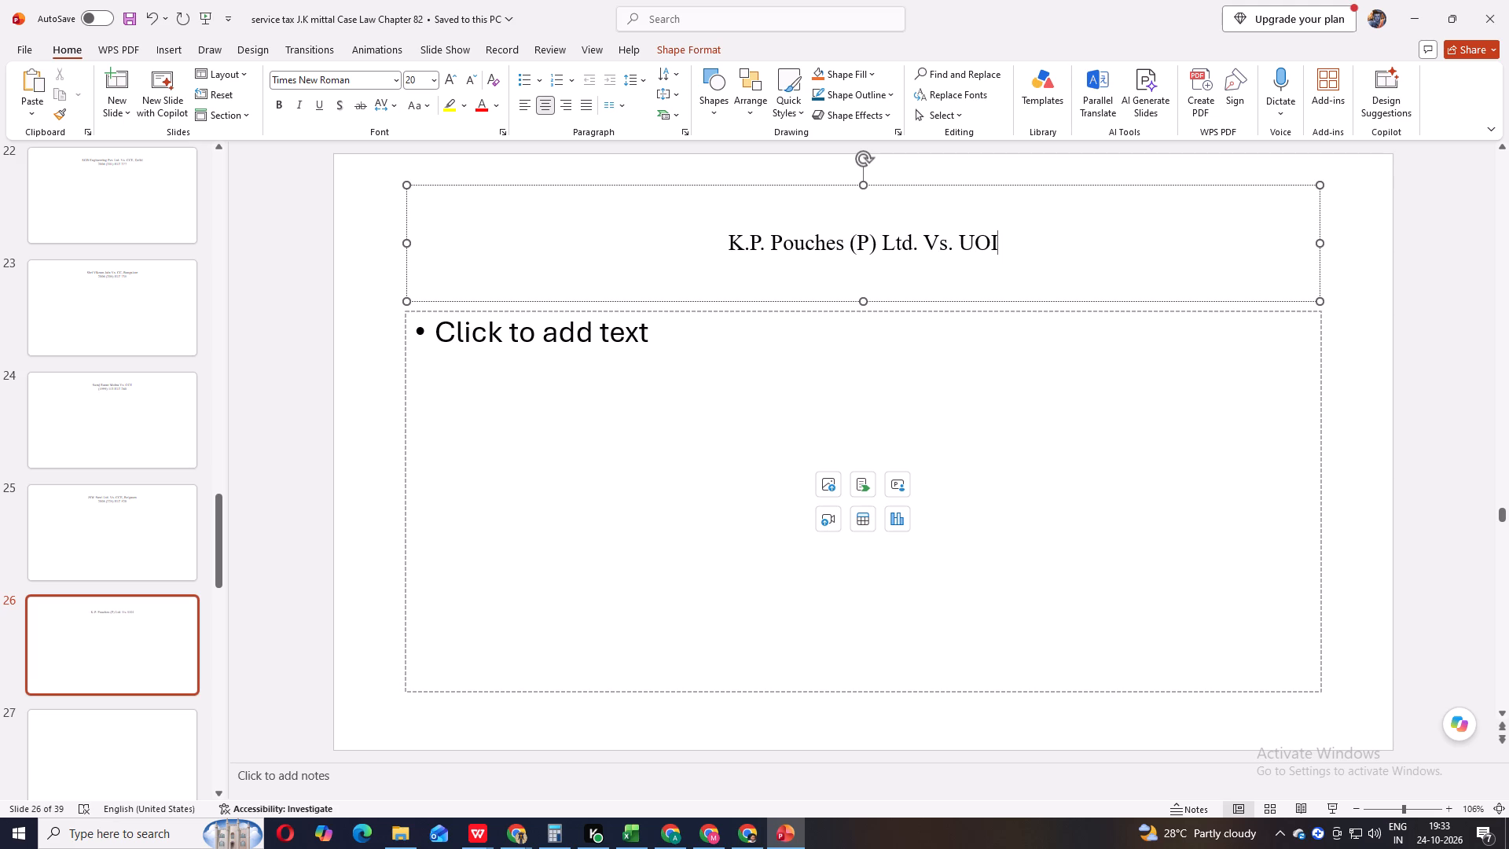
Add the citation "2008 (228) ELT 31" on a second line of slide 26's title and save the presentation.
{"action": "key", "text": "Return"}
{"action": "type", "text": "2008"}
{"action": "key", "text": "space"}
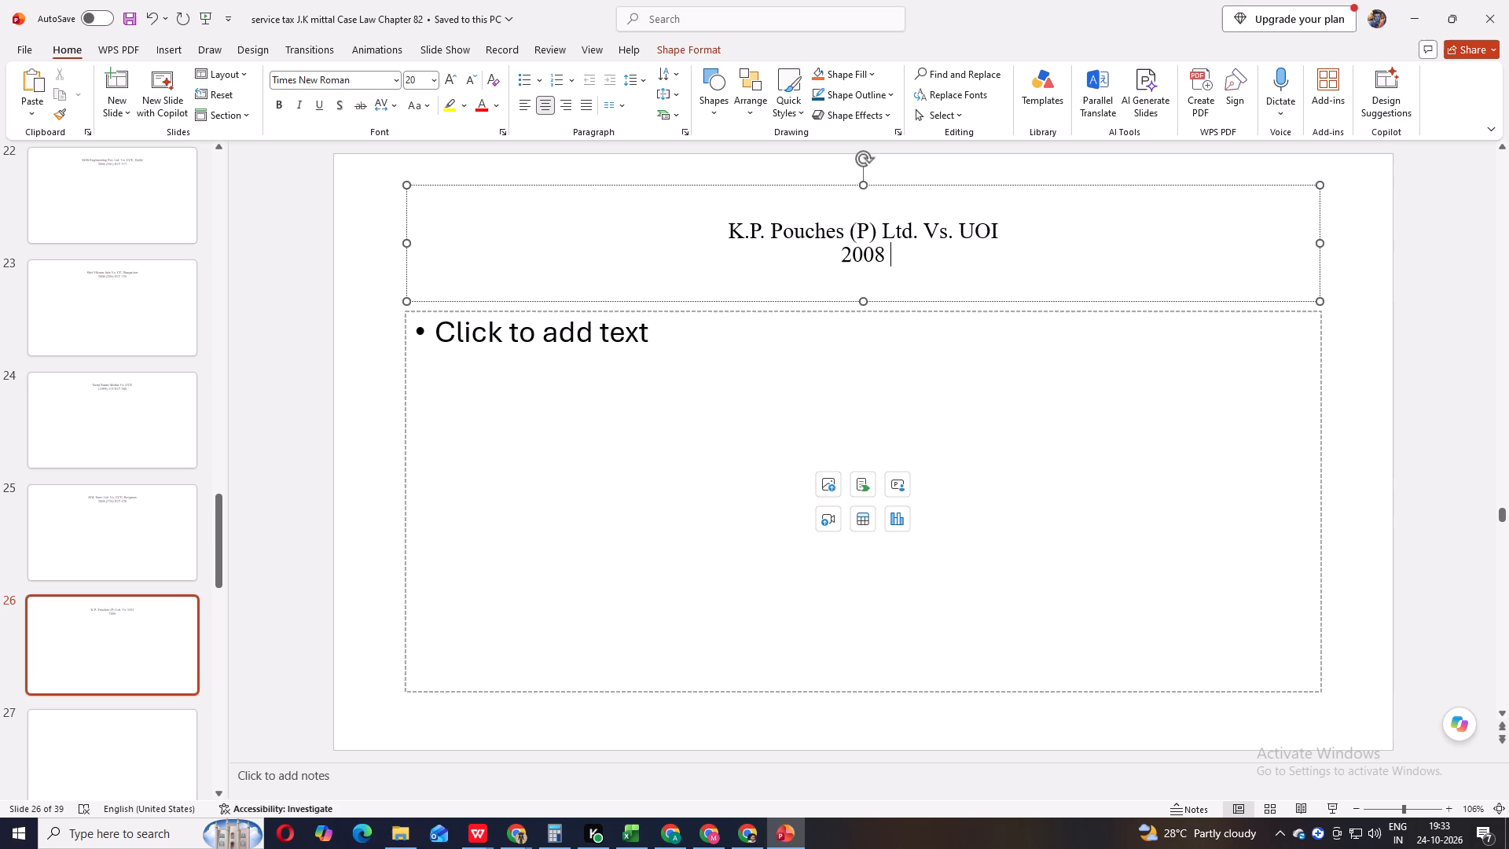
{"action": "key", "text": "shift+parenleft"}
{"action": "type", "text": "228)"}
{"action": "key", "text": "space"}
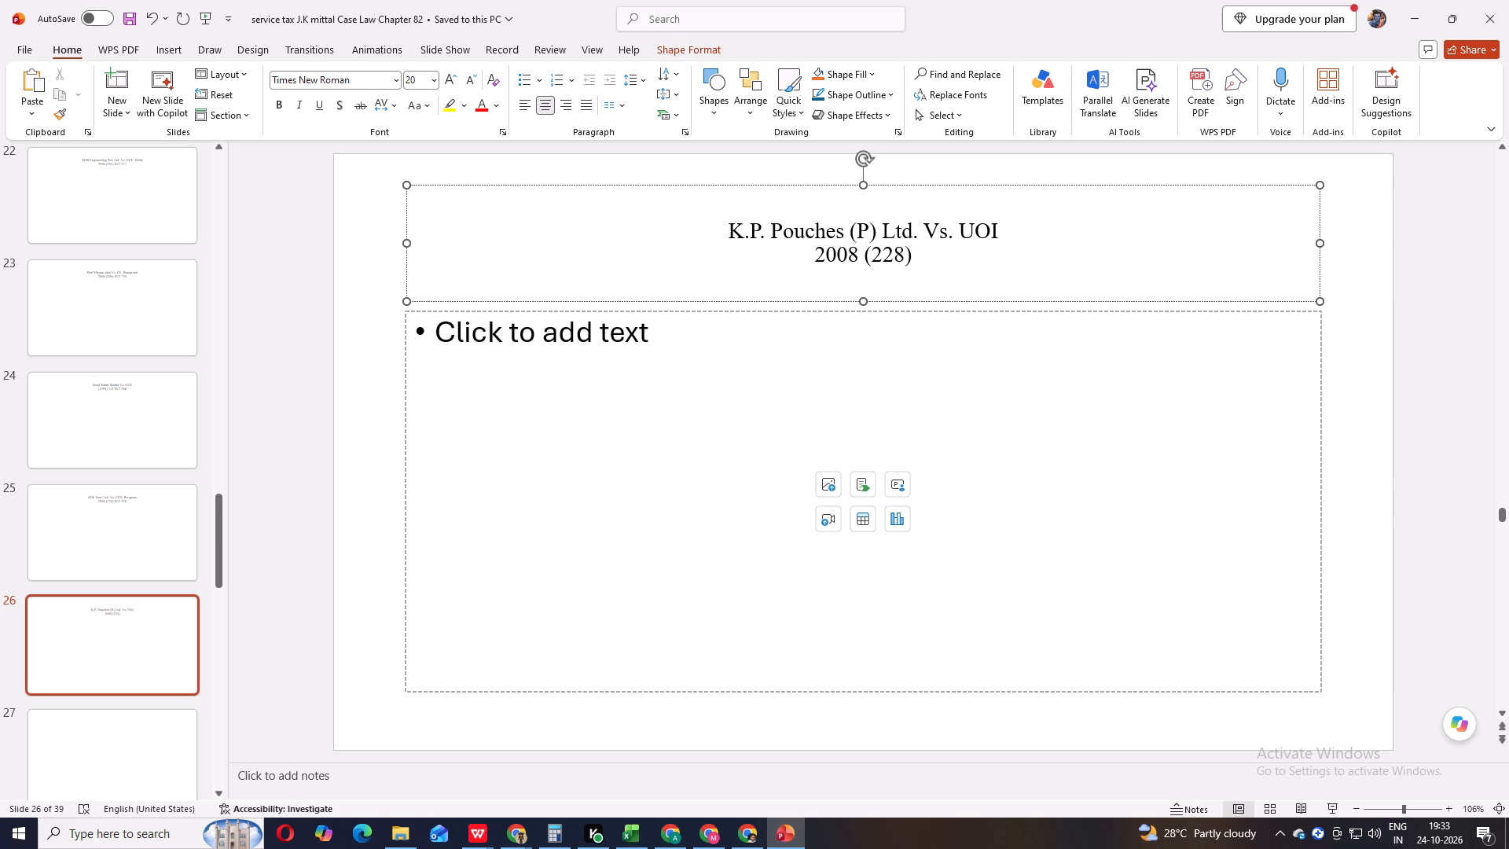
{"action": "type", "text": "ELT"}
{"action": "key", "text": "space"}
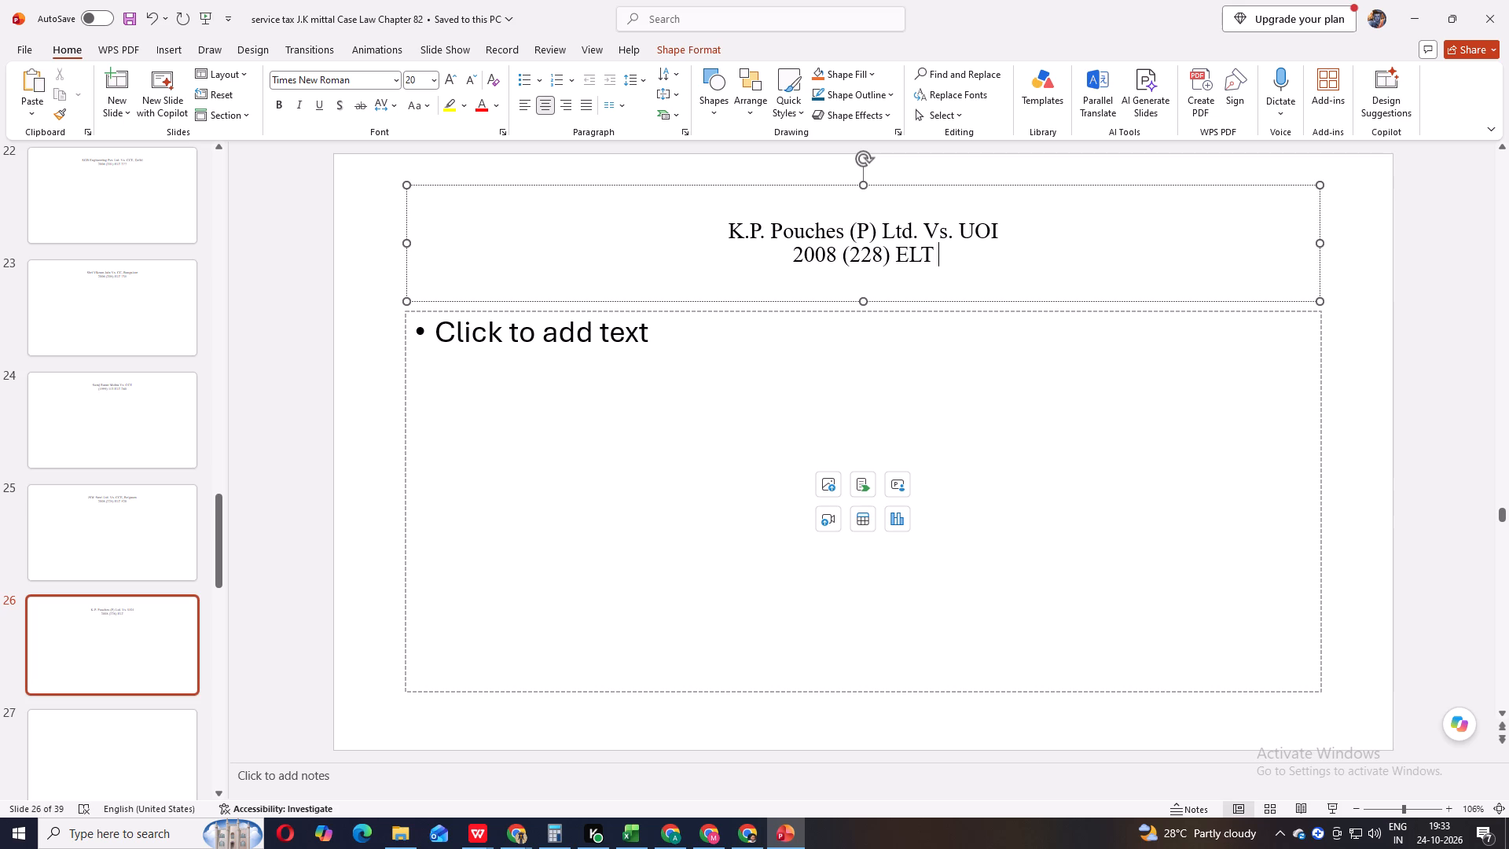
{"action": "type", "text": "31"}
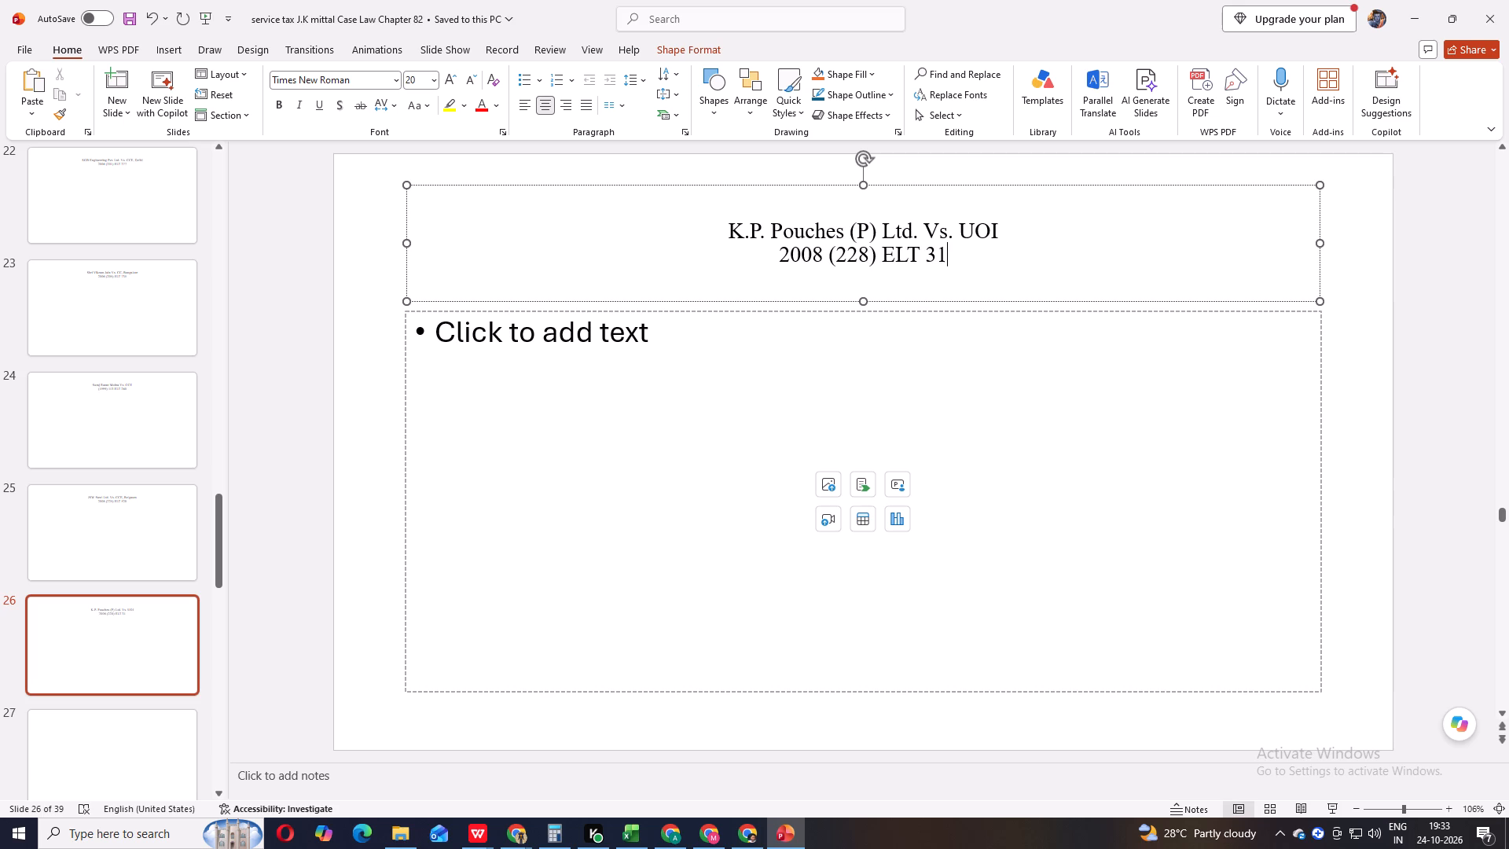
{"action": "key", "text": "ctrl+s"}
Enter the case name "Bajaj Travels Ltd. Vs. CCE, Chandigarh" in slide 27's title.
{"action": "scroll", "coordinate": [883, 248], "scroll_direction": "down", "scroll_amount": 1}
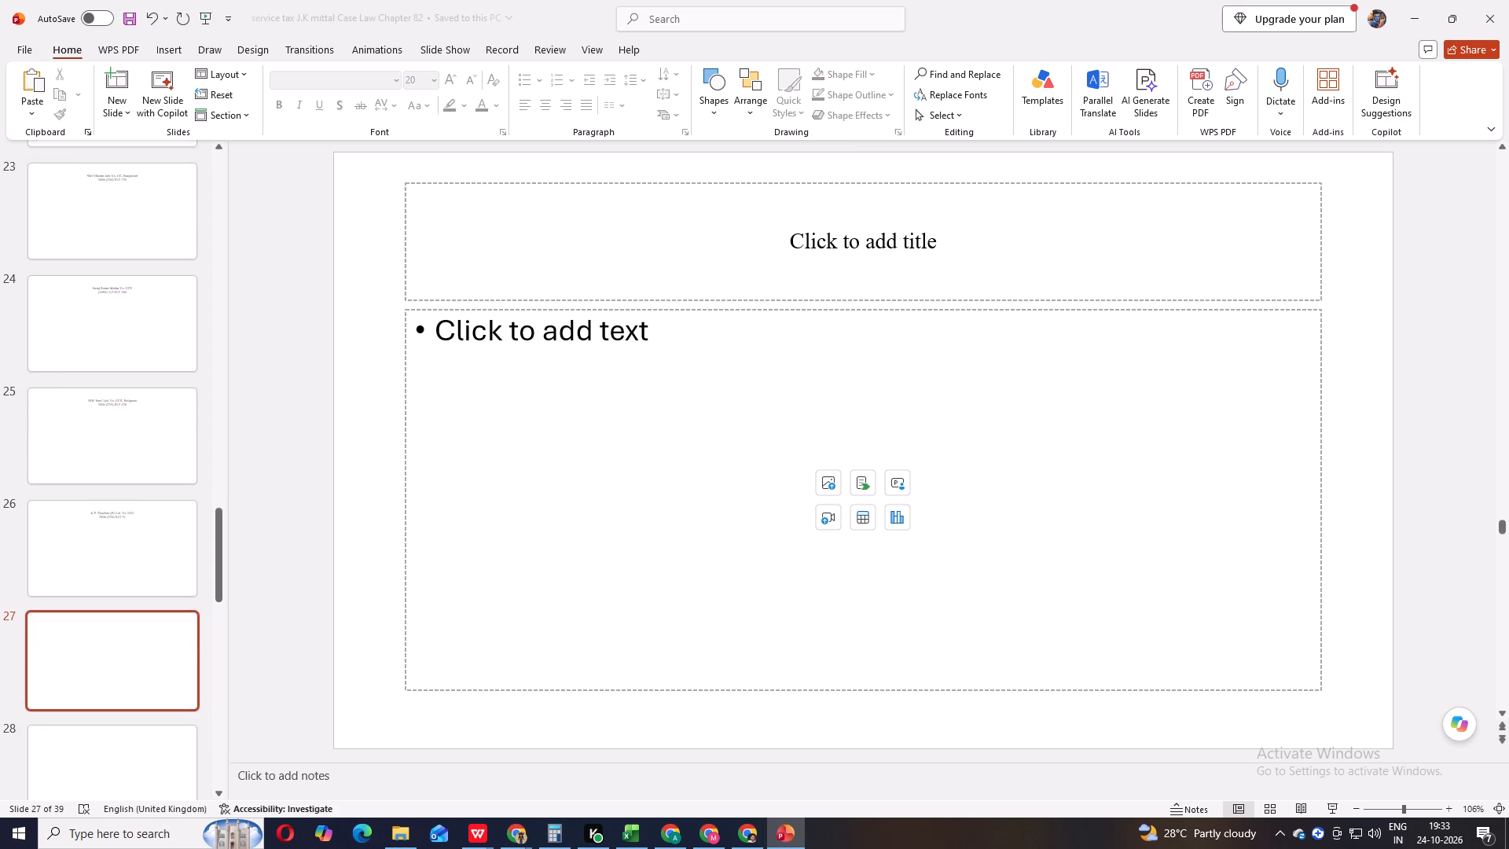
{"action": "left_click", "coordinate": [908, 258]}
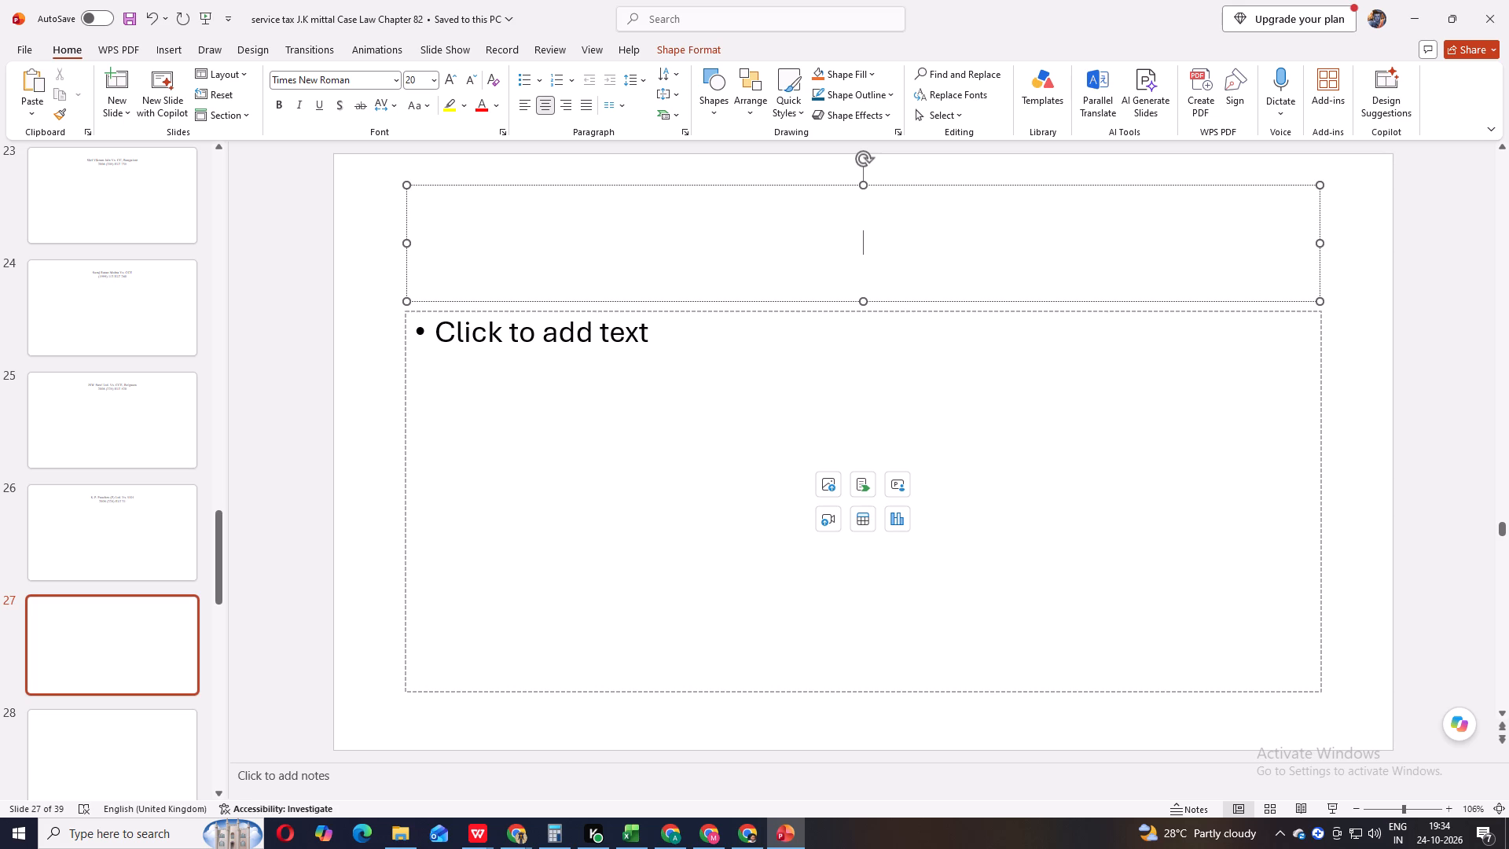
{"action": "type", "text": "Bajaj"}
{"action": "key", "text": "space"}
{"action": "type", "text": "Travel"}
{"action": "key", "text": "space"}
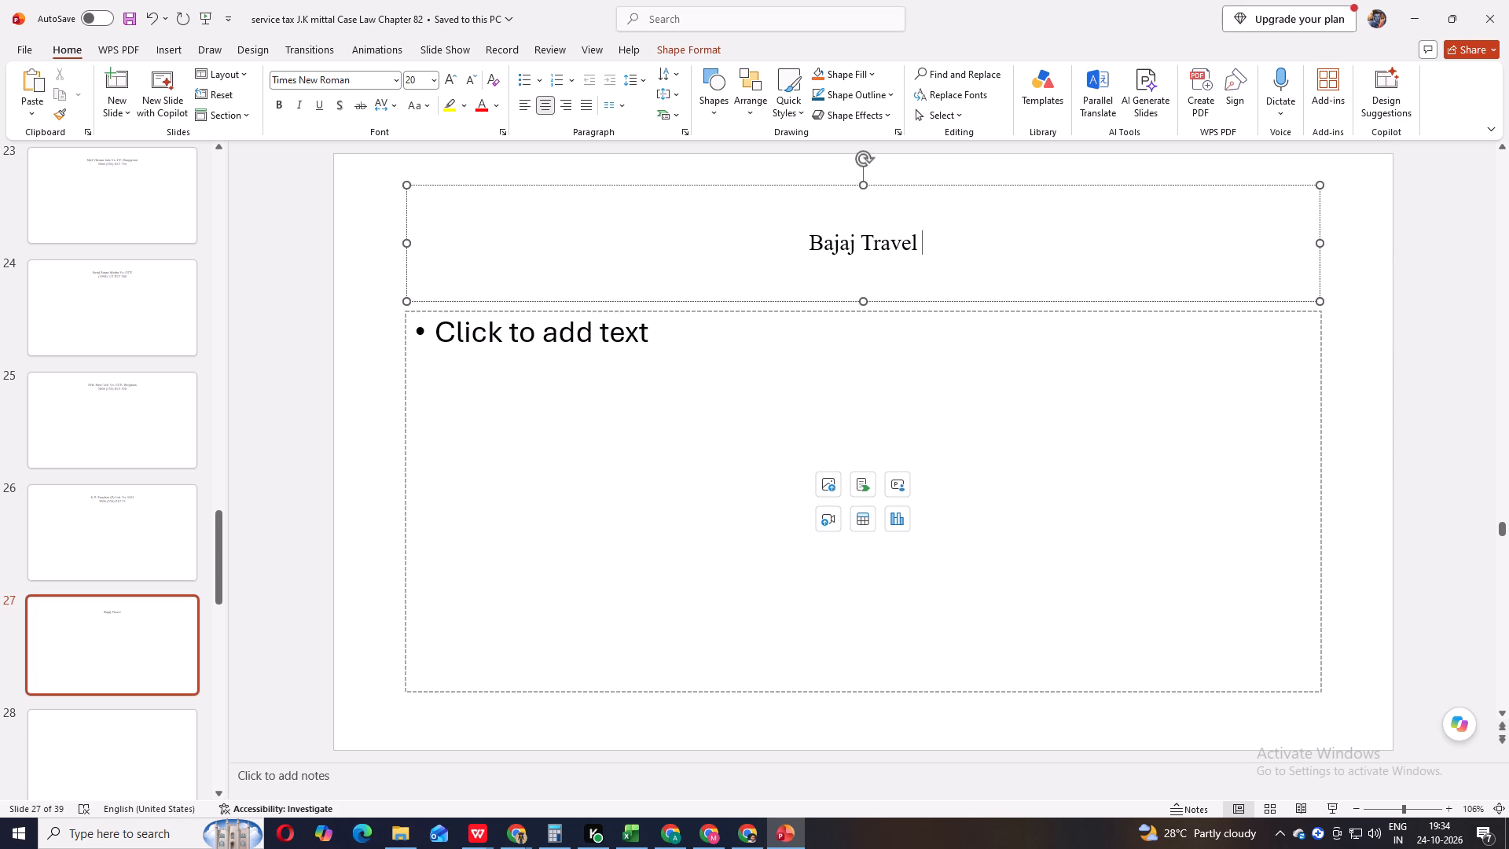
{"action": "key", "text": "BackSpace"}
{"action": "type", "text": "s"}
{"action": "key", "text": "space"}
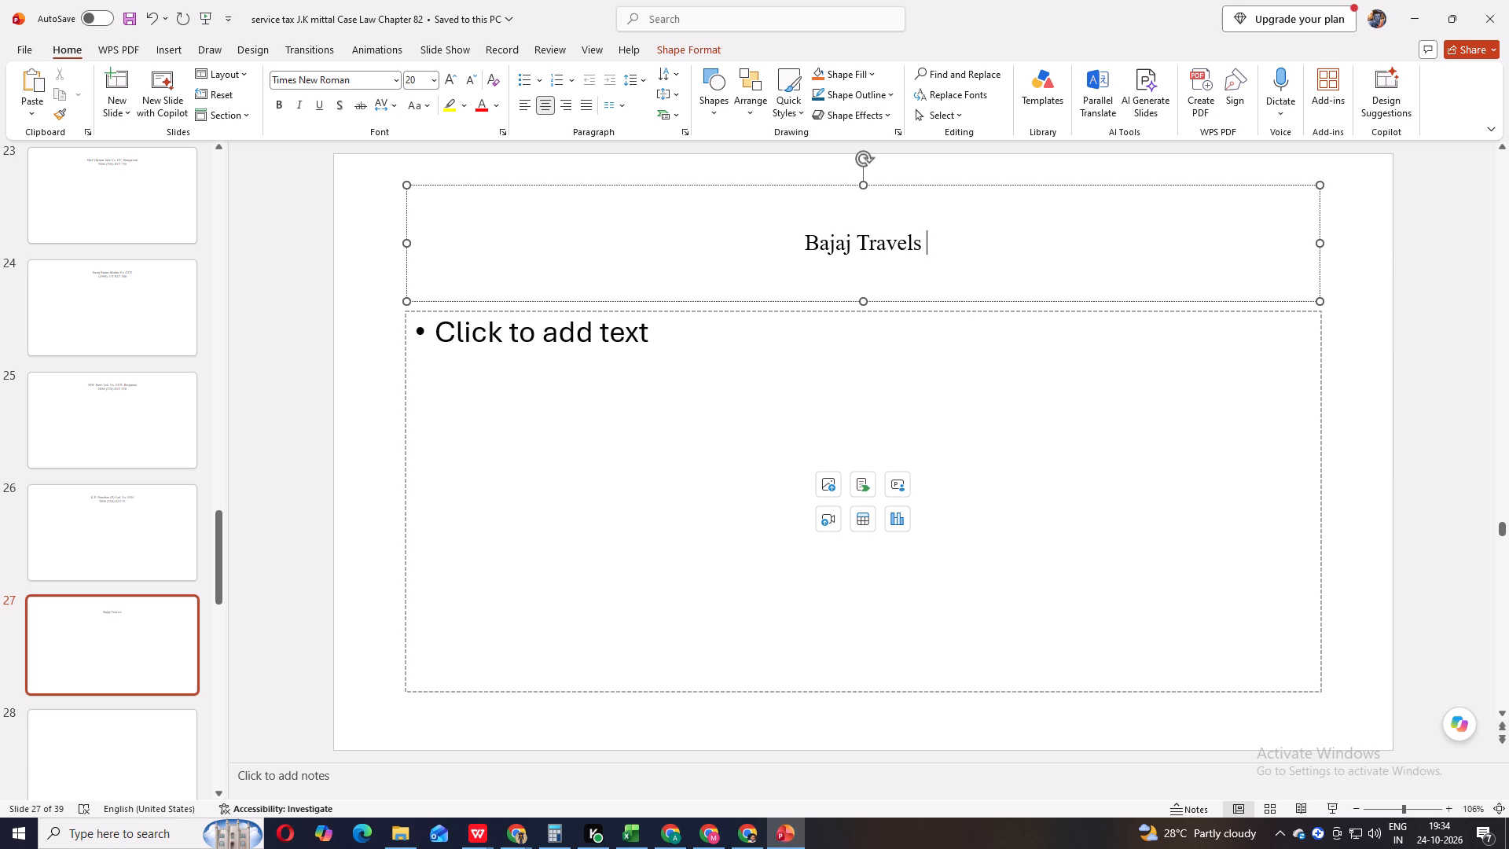
{"action": "type", "text": "Ltd."}
{"action": "key", "text": "space"}
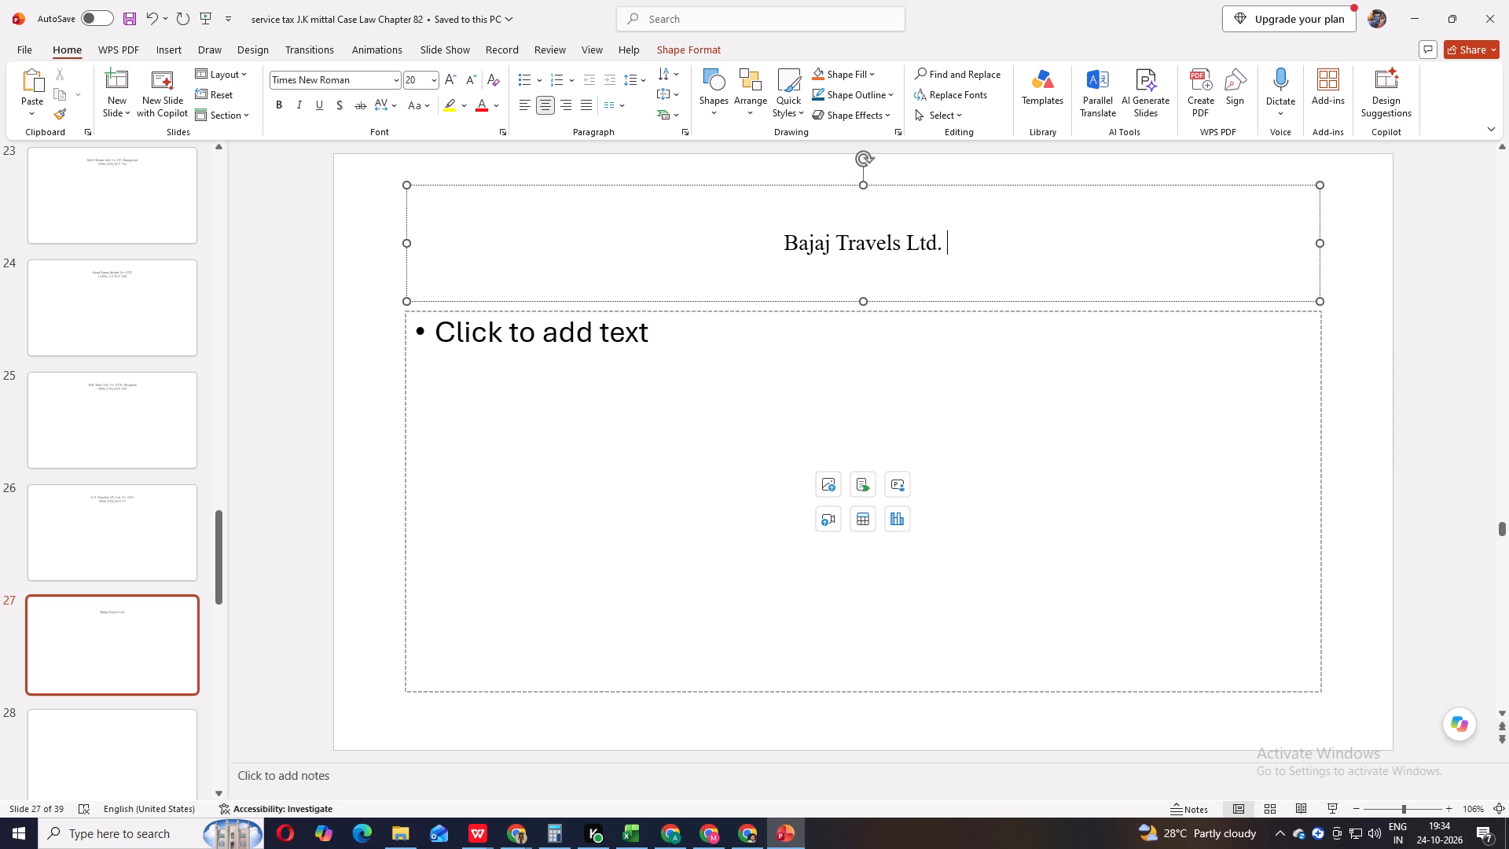
{"action": "type", "text": "Vs."}
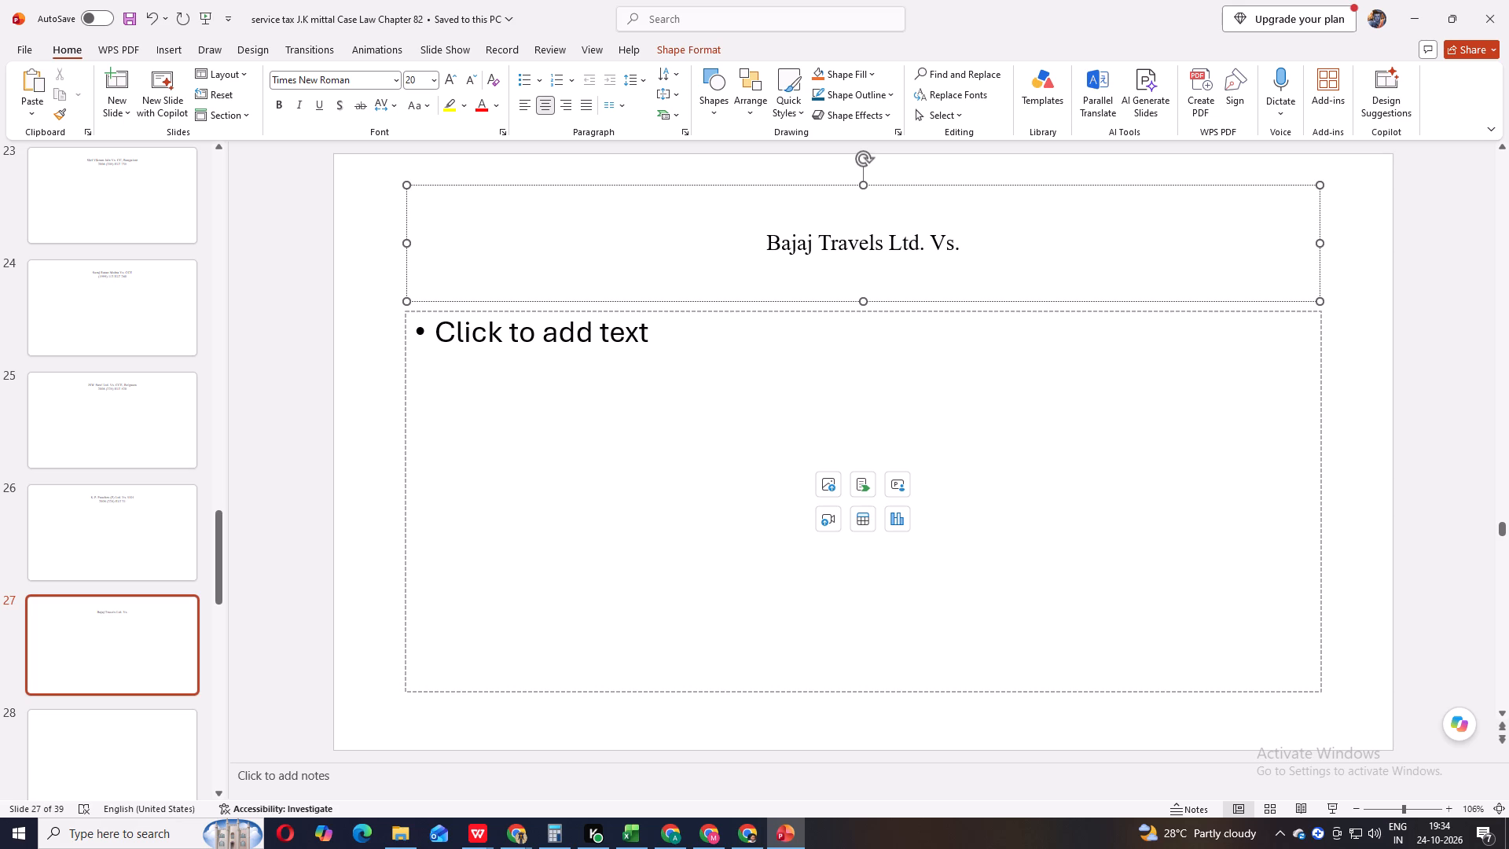
{"action": "type", "text": "CCE"}
{"action": "key", "text": "BackSpace"}
{"action": "key", "text": "BackSpace"}
{"action": "key", "text": "BackSpace"}
{"action": "key", "text": "BackSpace"}
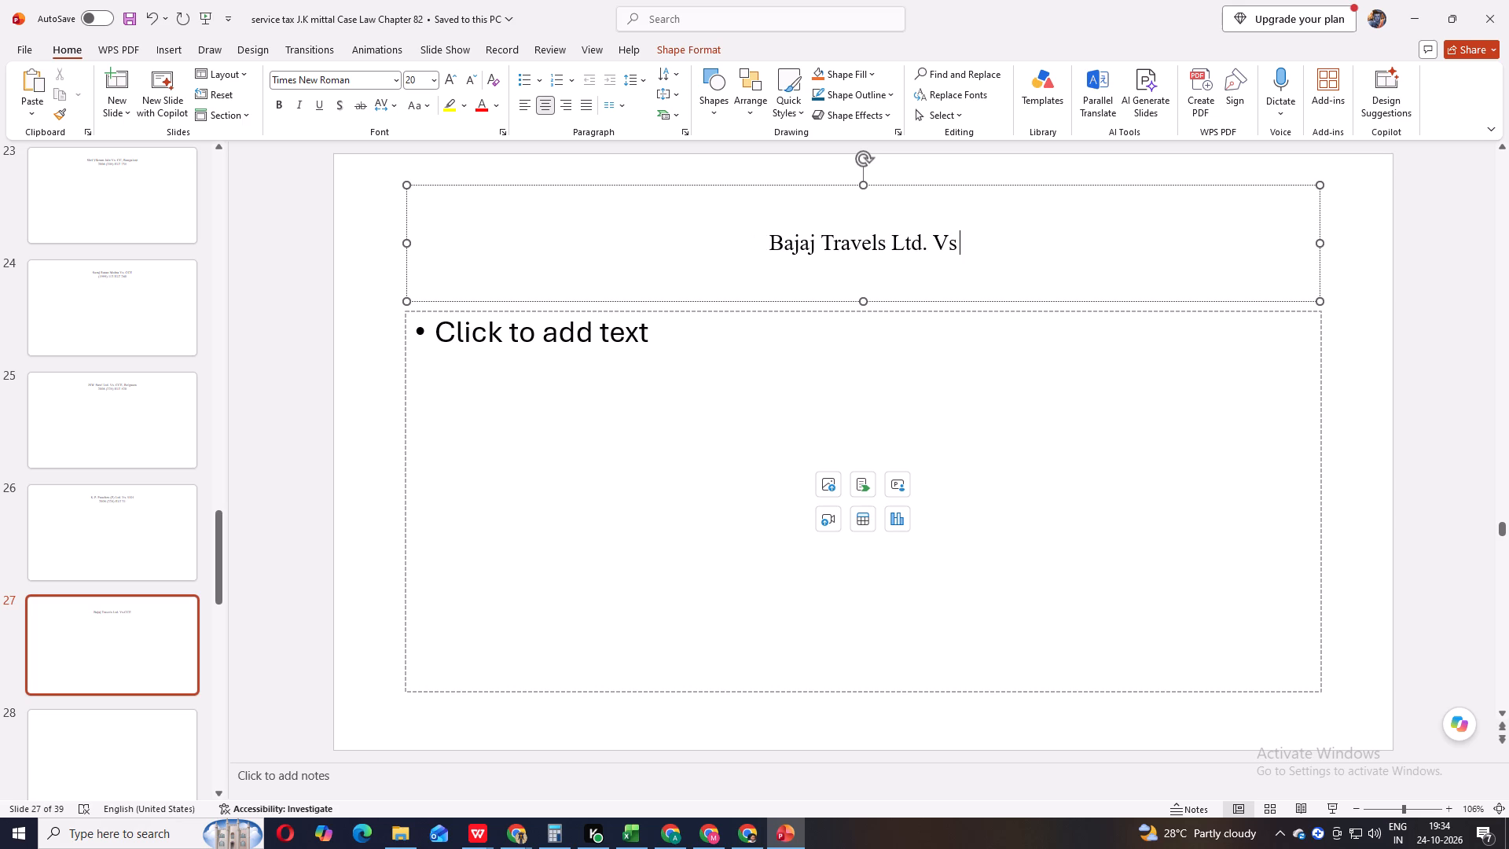
{"action": "type", "text": "."}
{"action": "key", "text": "space"}
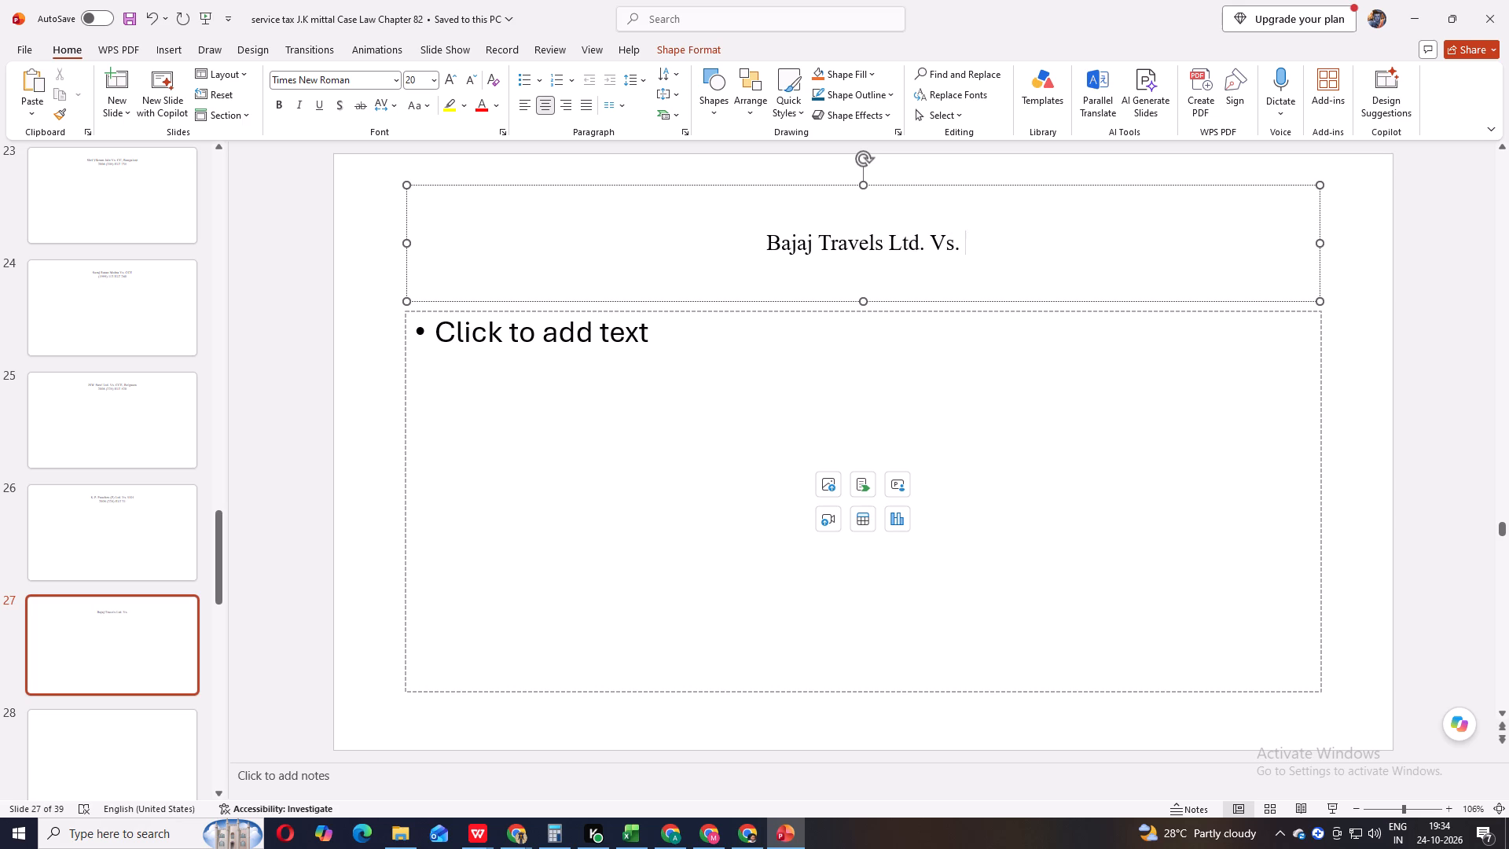
{"action": "type", "text": "CCE"}
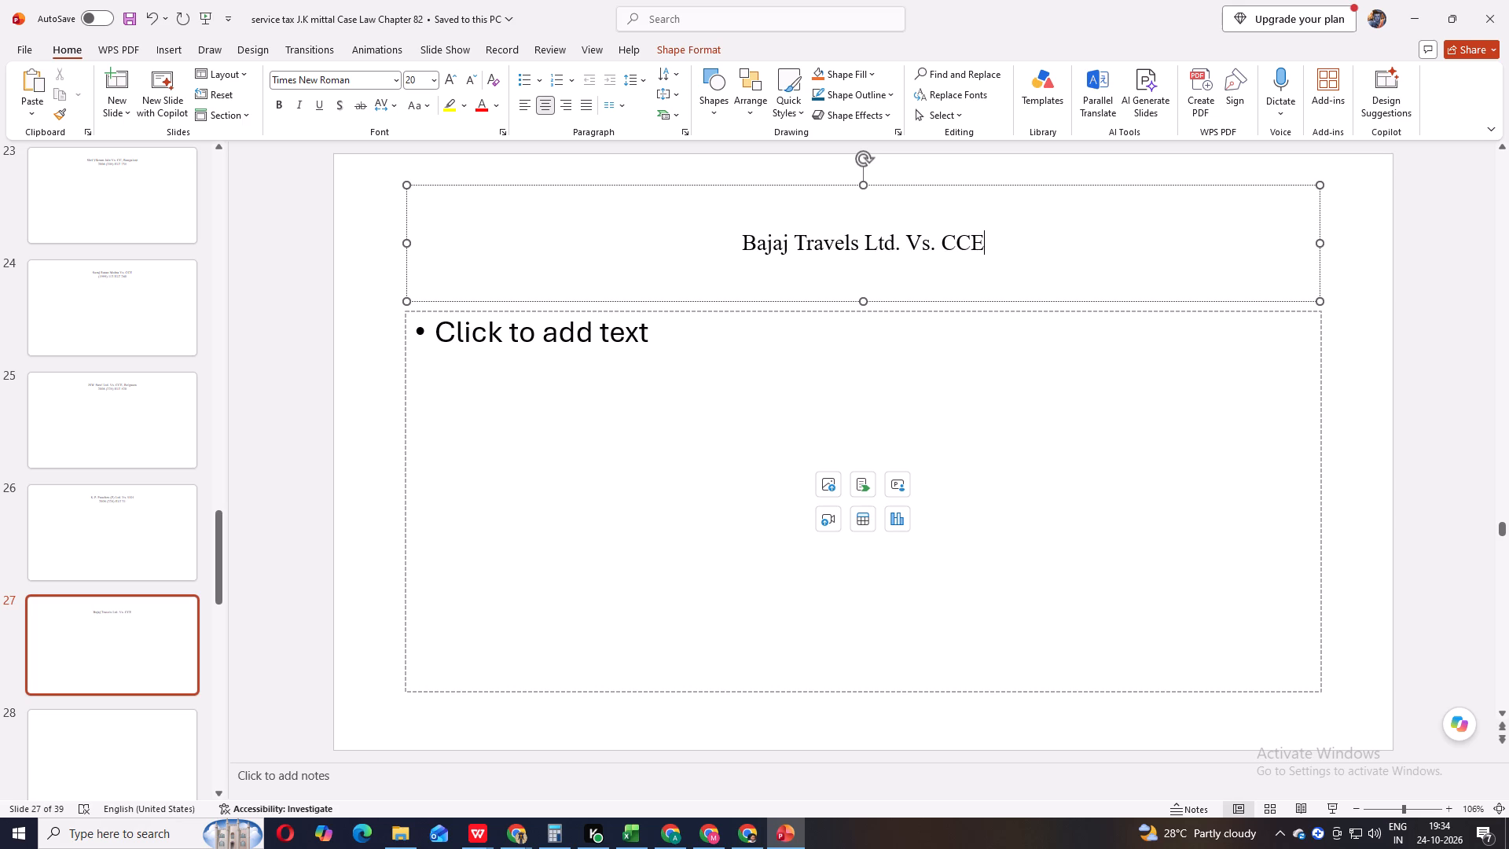
{"action": "type", "text": ","}
{"action": "key", "text": "space"}
{"action": "type", "text": "Chandi"}
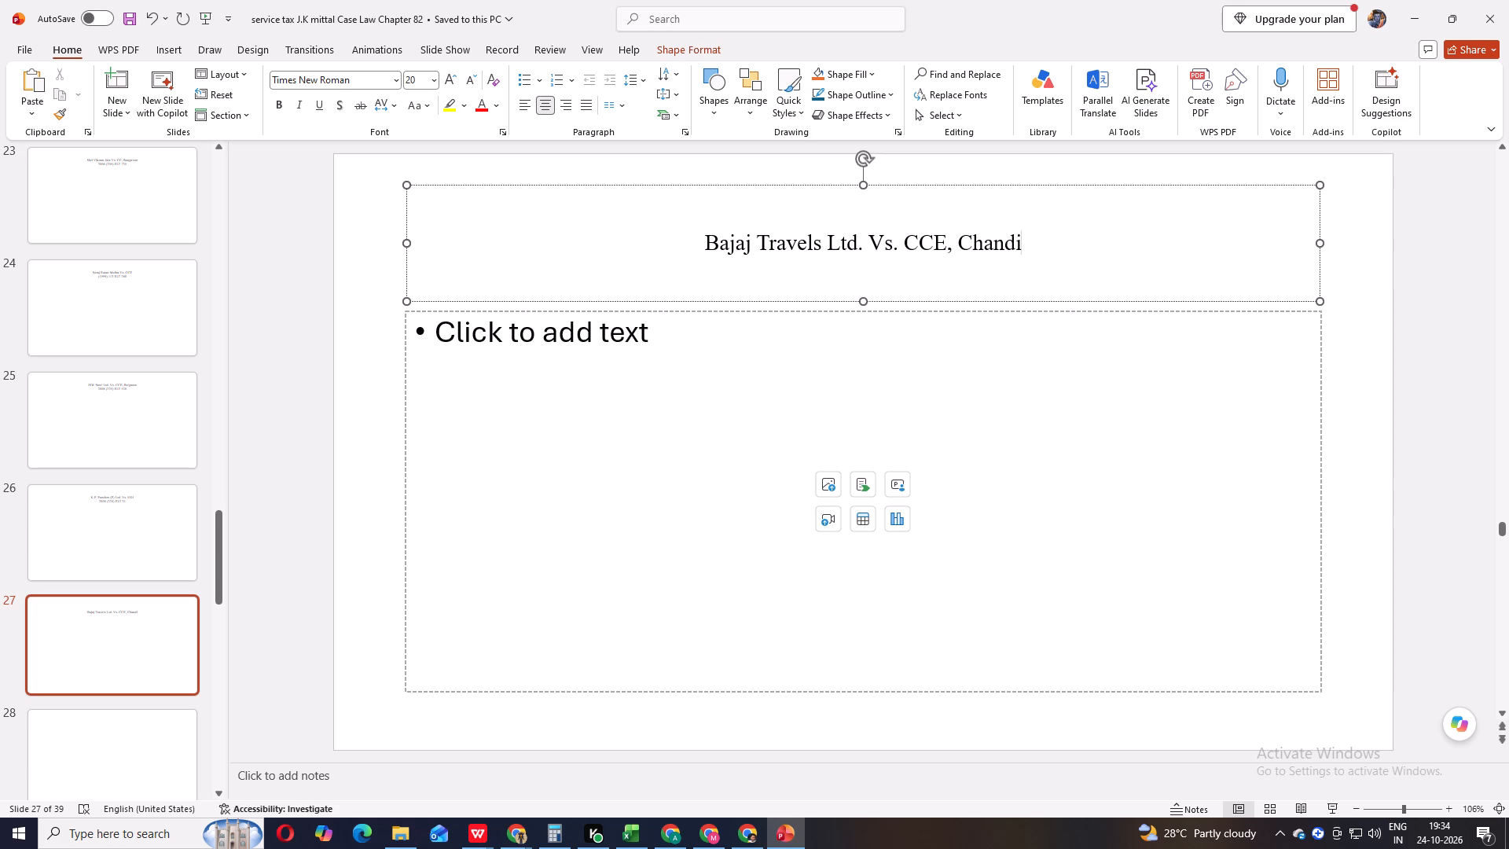
{"action": "type", "text": "garj"}
{"action": "key", "text": "BackSpace"}
{"action": "key", "text": "h"}
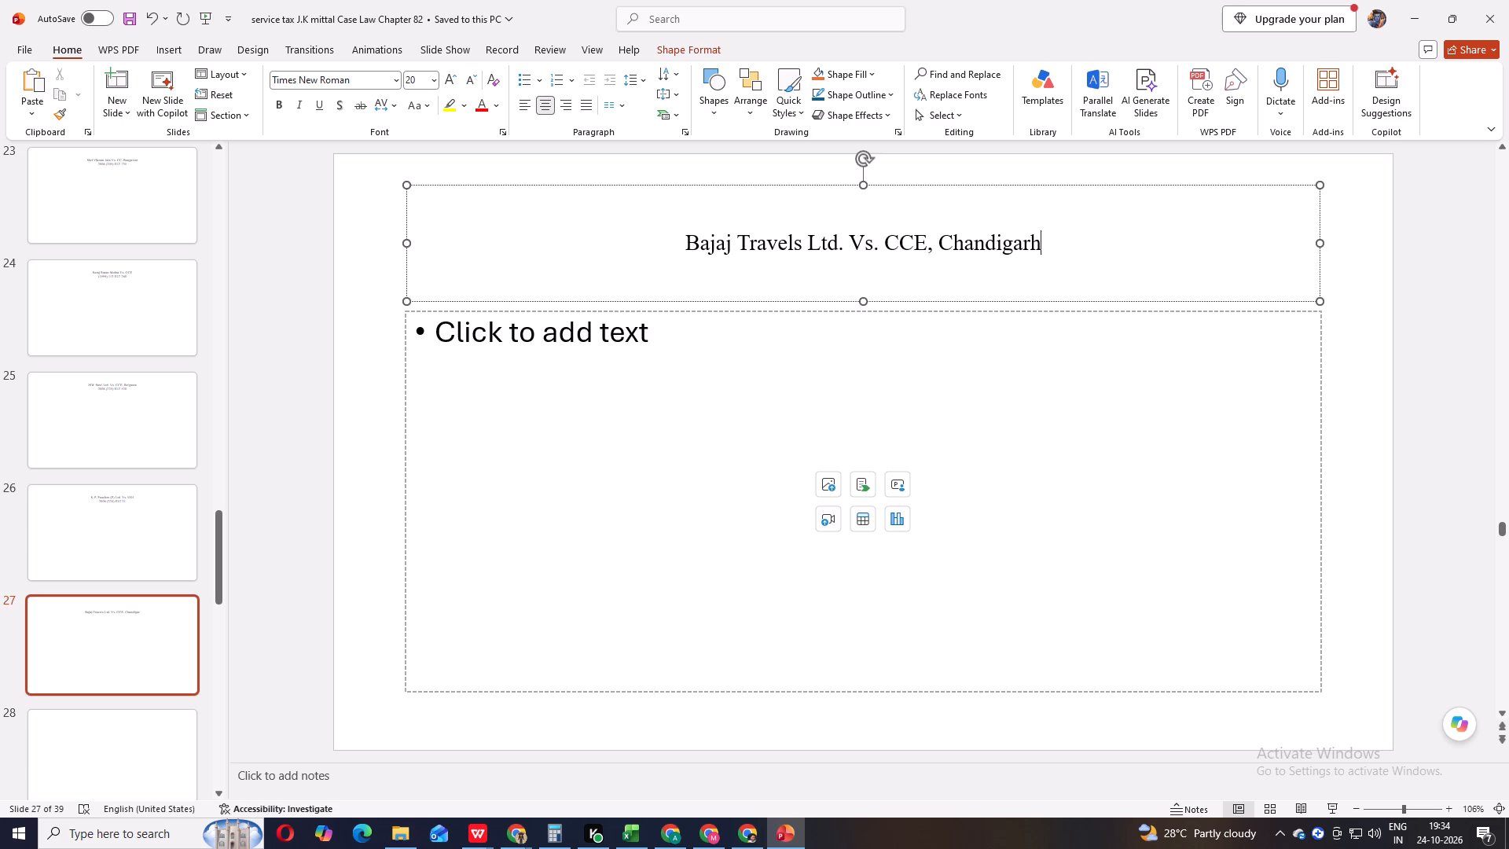
{"action": "key", "text": "space"}
Add the citation "2009 (16) STR 183" on a second line of slide 27's title.
{"action": "key", "text": "Return"}
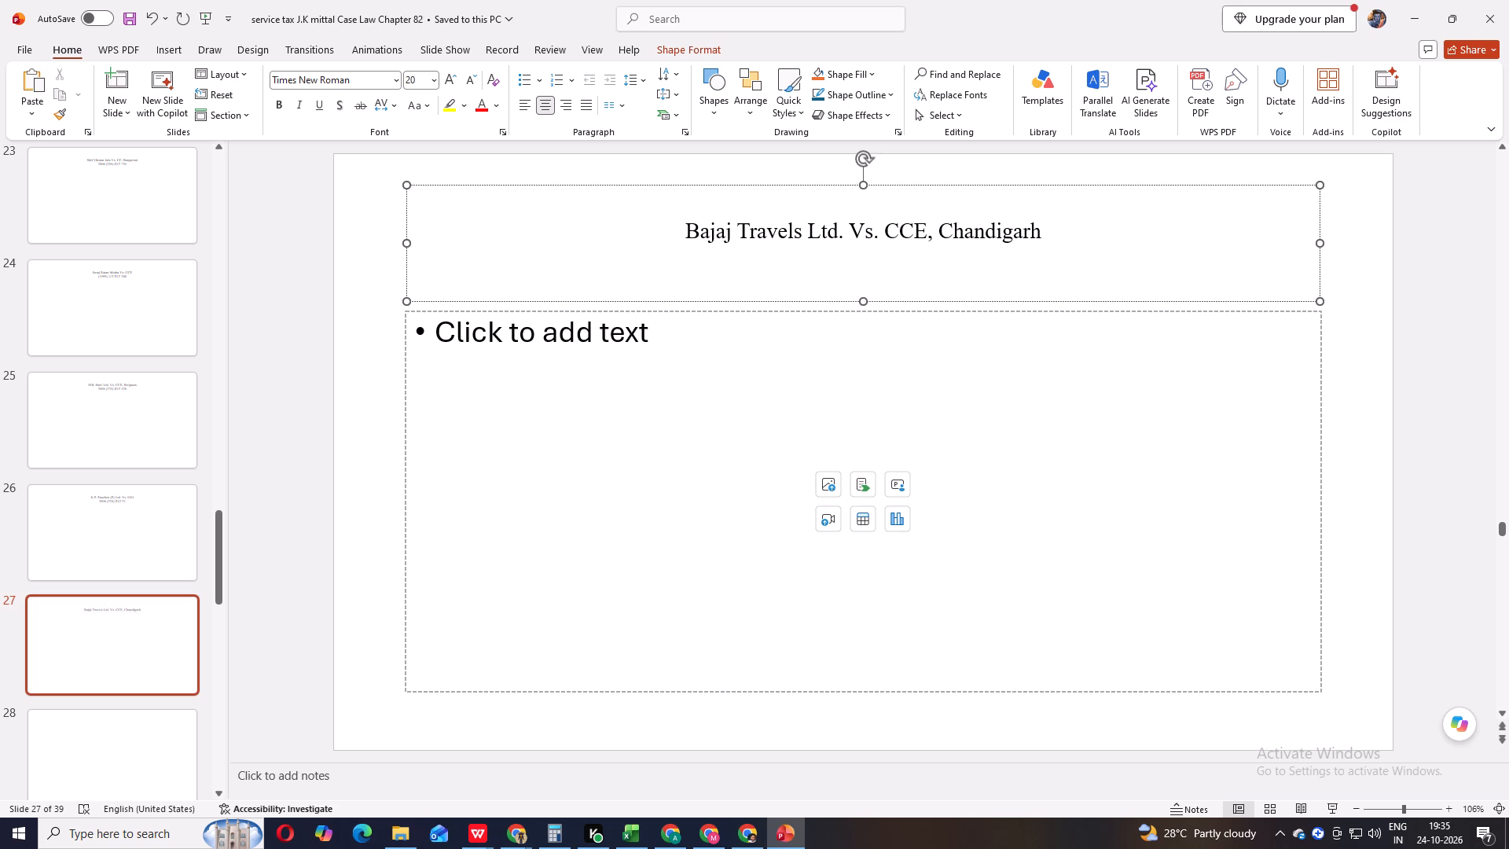
{"action": "type", "text": "2009"}
{"action": "key", "text": "space"}
{"action": "type", "text": "(19"}
{"action": "key", "text": "backslash"}
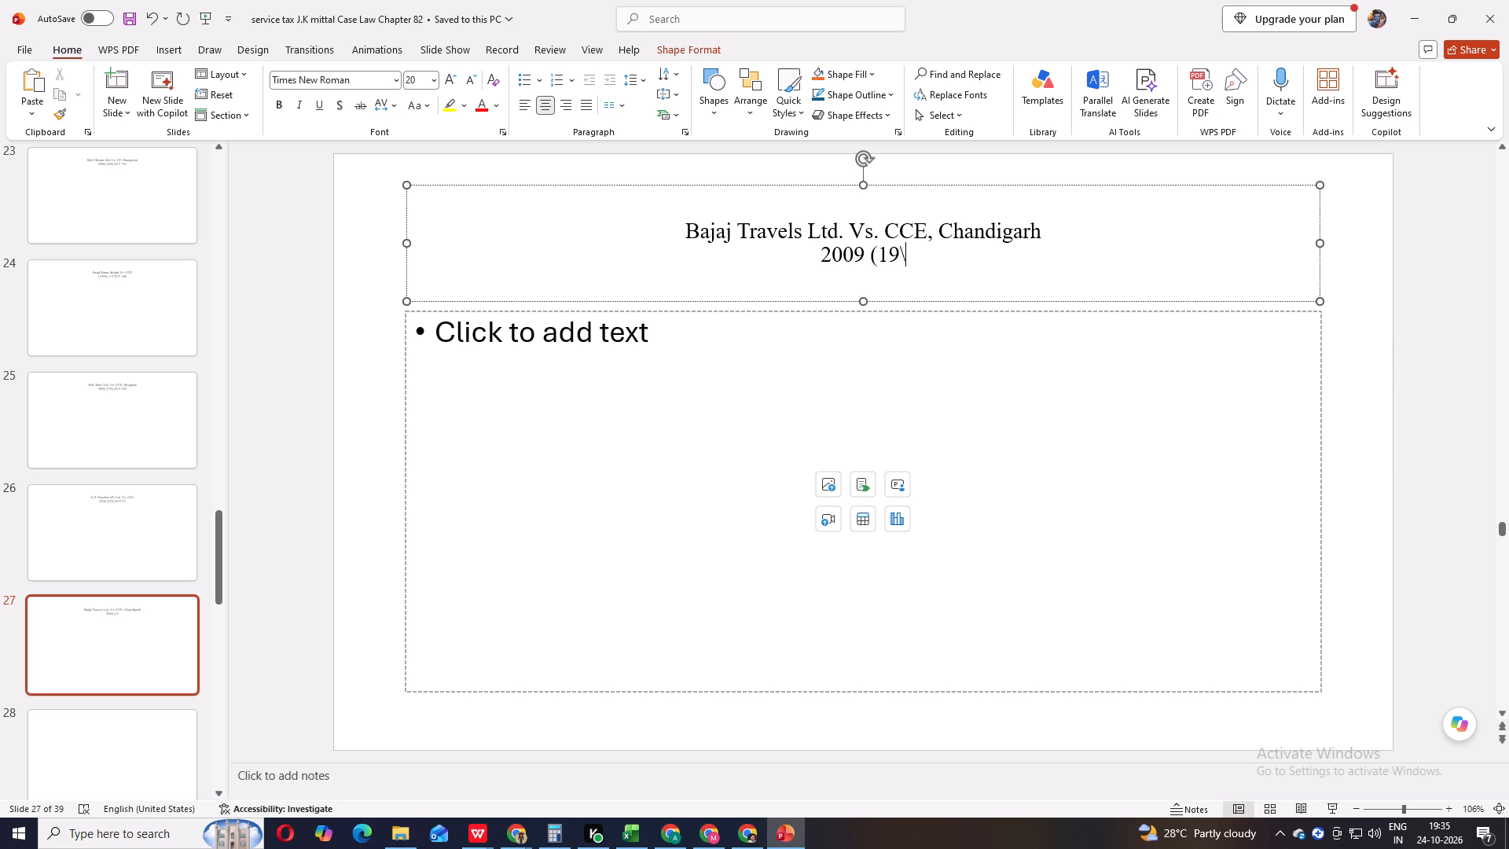
{"action": "key", "text": "BackSpace"}
{"action": "key", "text": "BackSpace"}
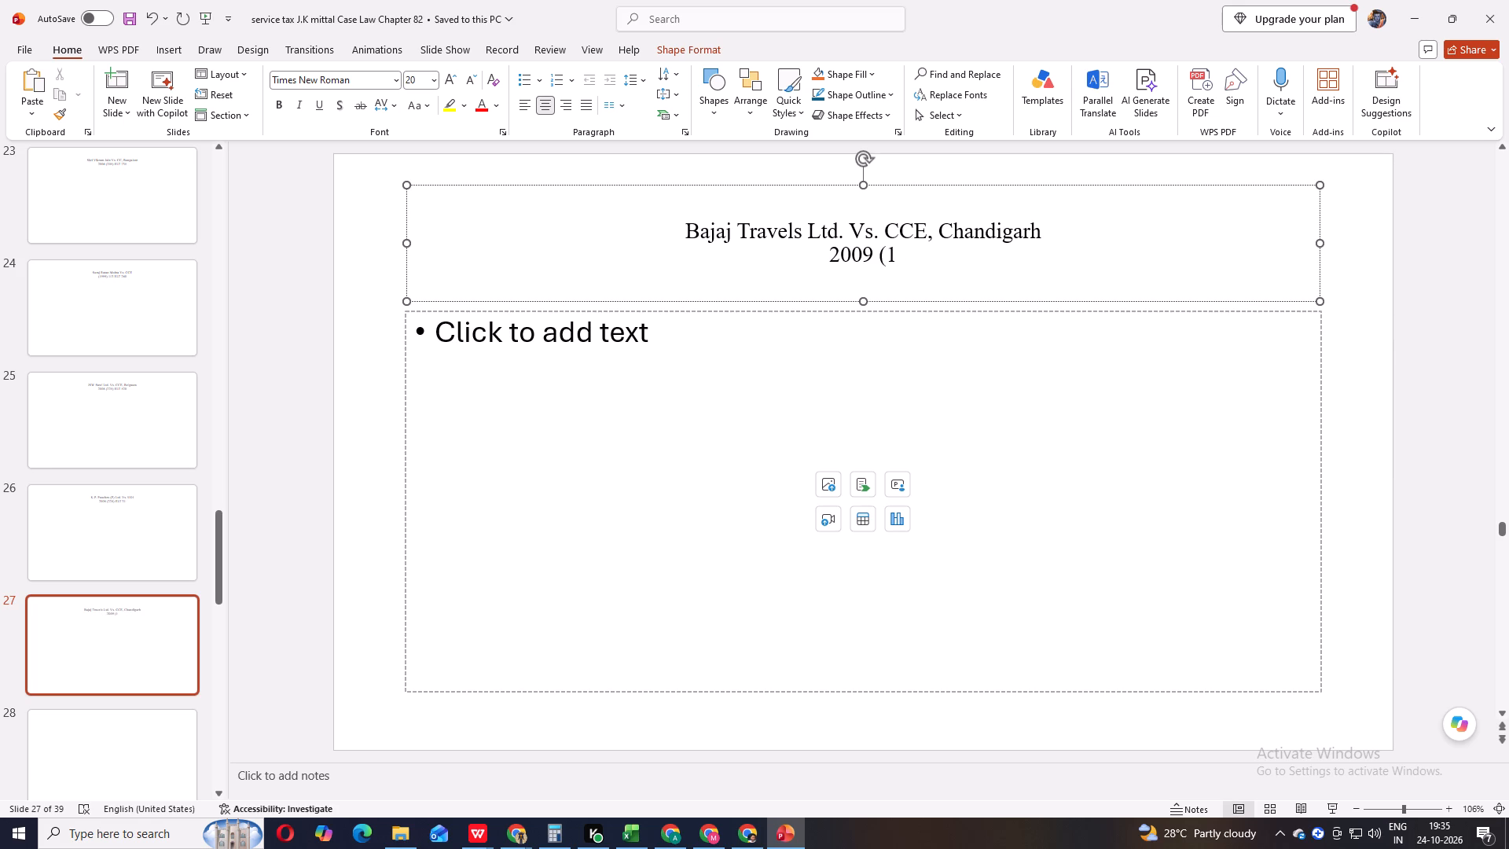
{"action": "type", "text": "6_"}
{"action": "key", "text": "BackSpace"}
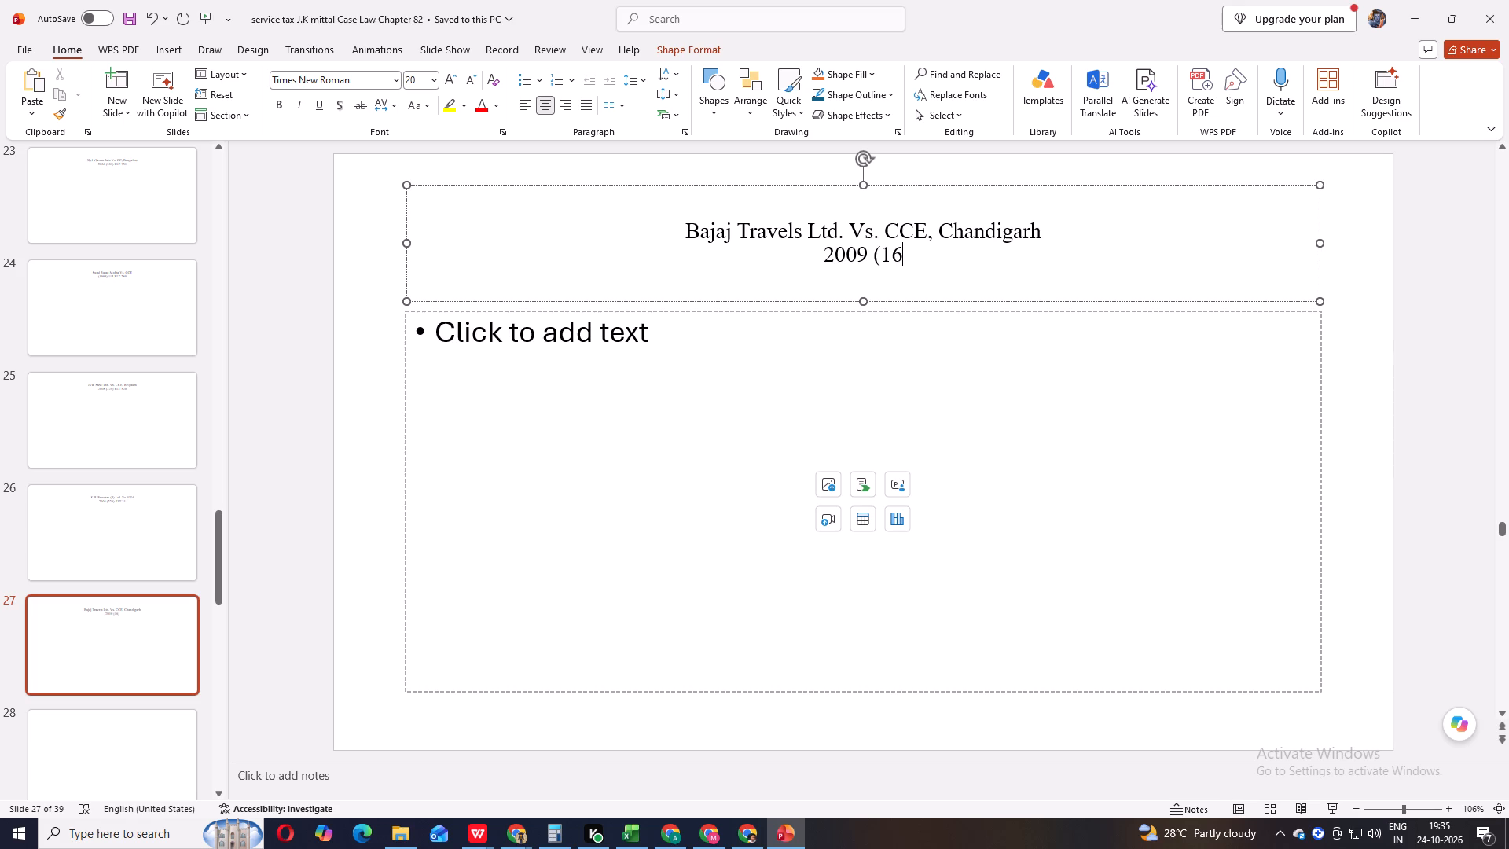
{"action": "type", "text": ")"}
{"action": "key", "text": "space"}
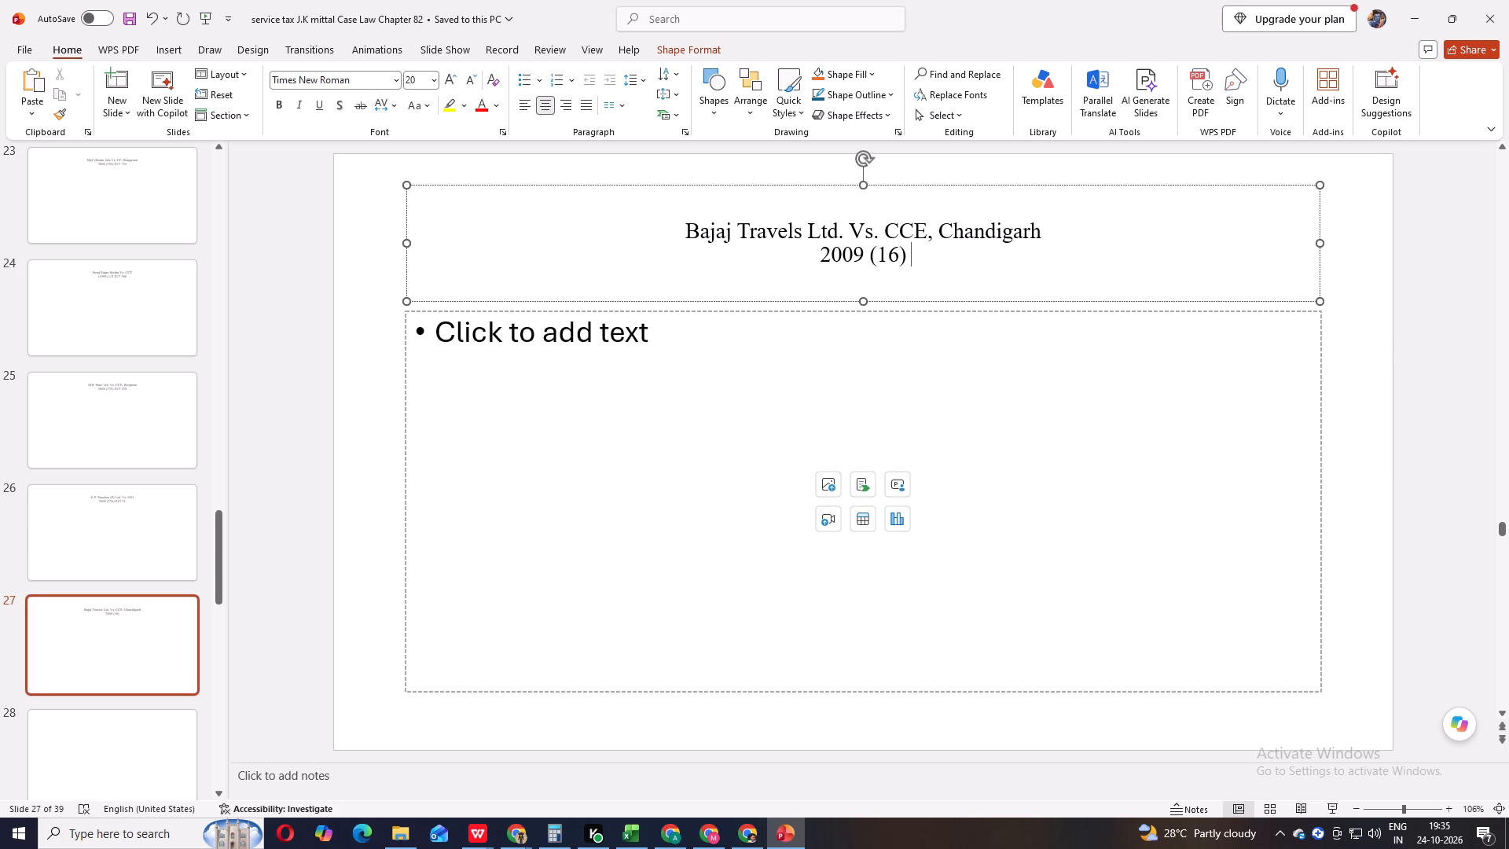
{"action": "type", "text": "STR"}
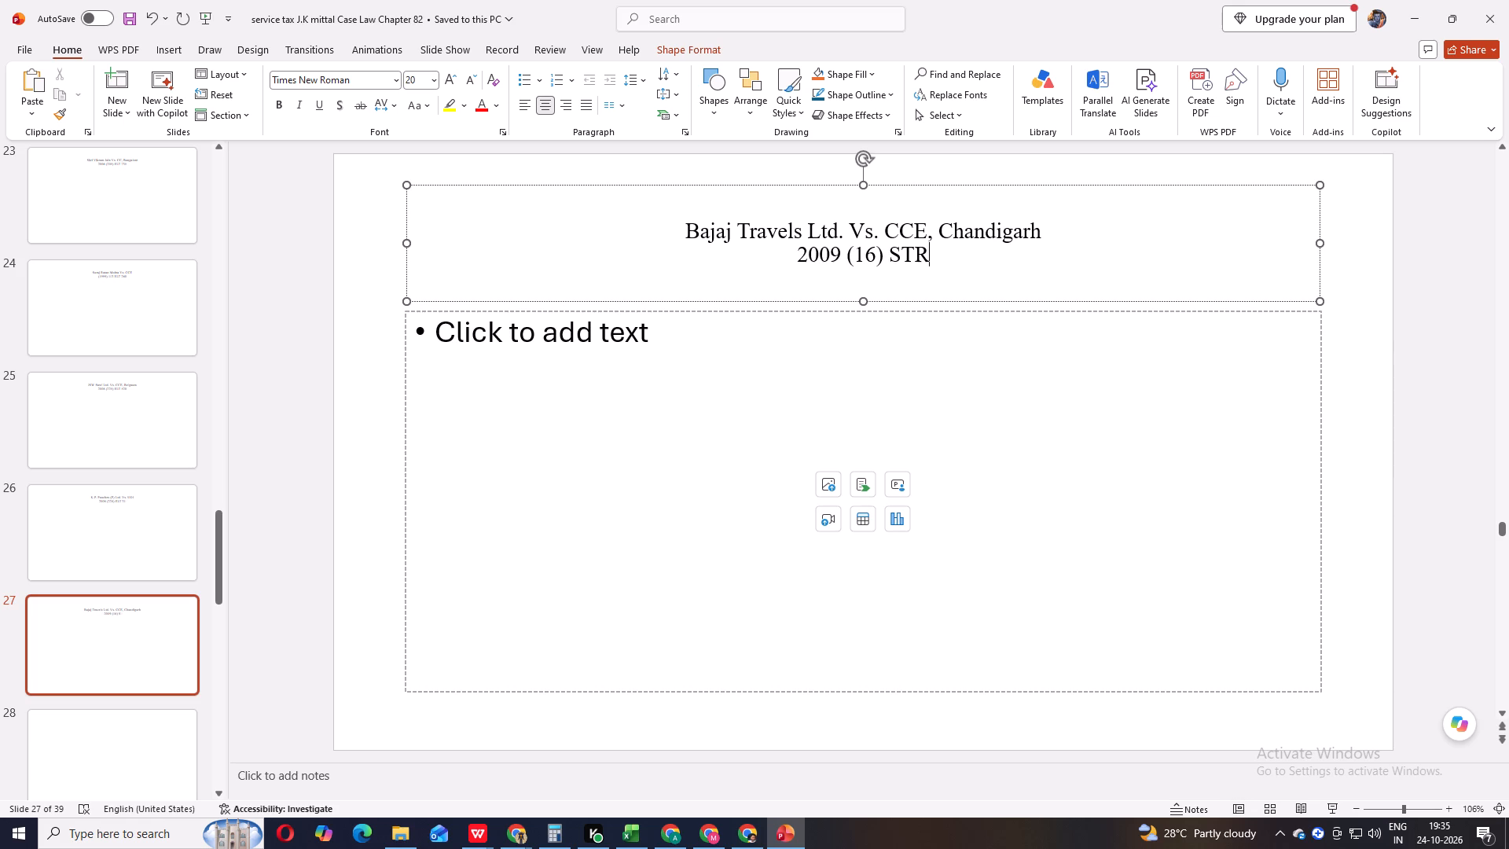
{"action": "key", "text": "space"}
{"action": "type", "text": "183"}
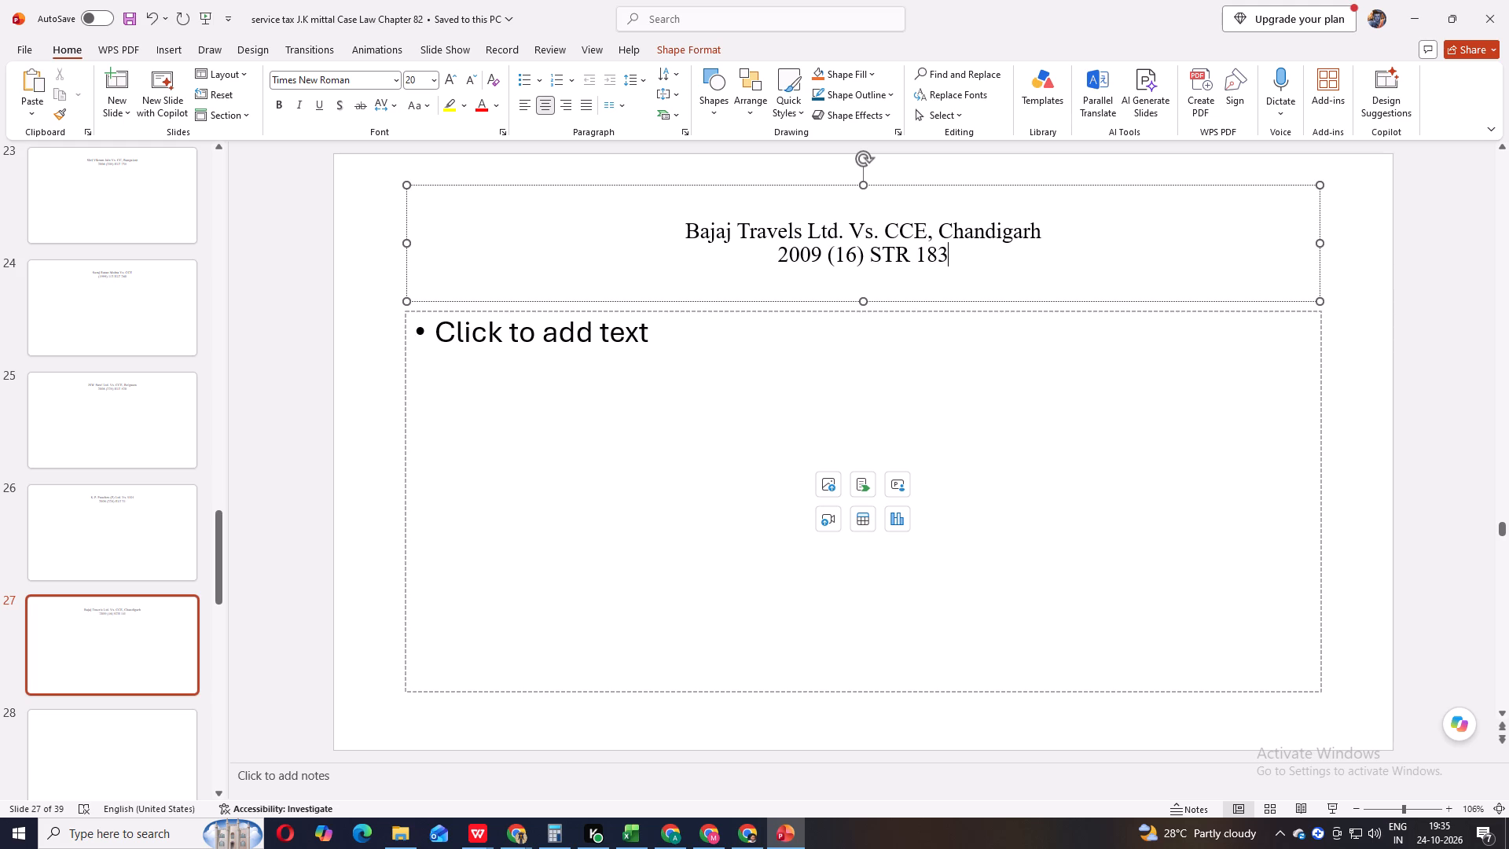
Open slide 28's empty title for text entry.
{"action": "scroll", "coordinate": [906, 258], "scroll_direction": "down", "scroll_amount": 1}
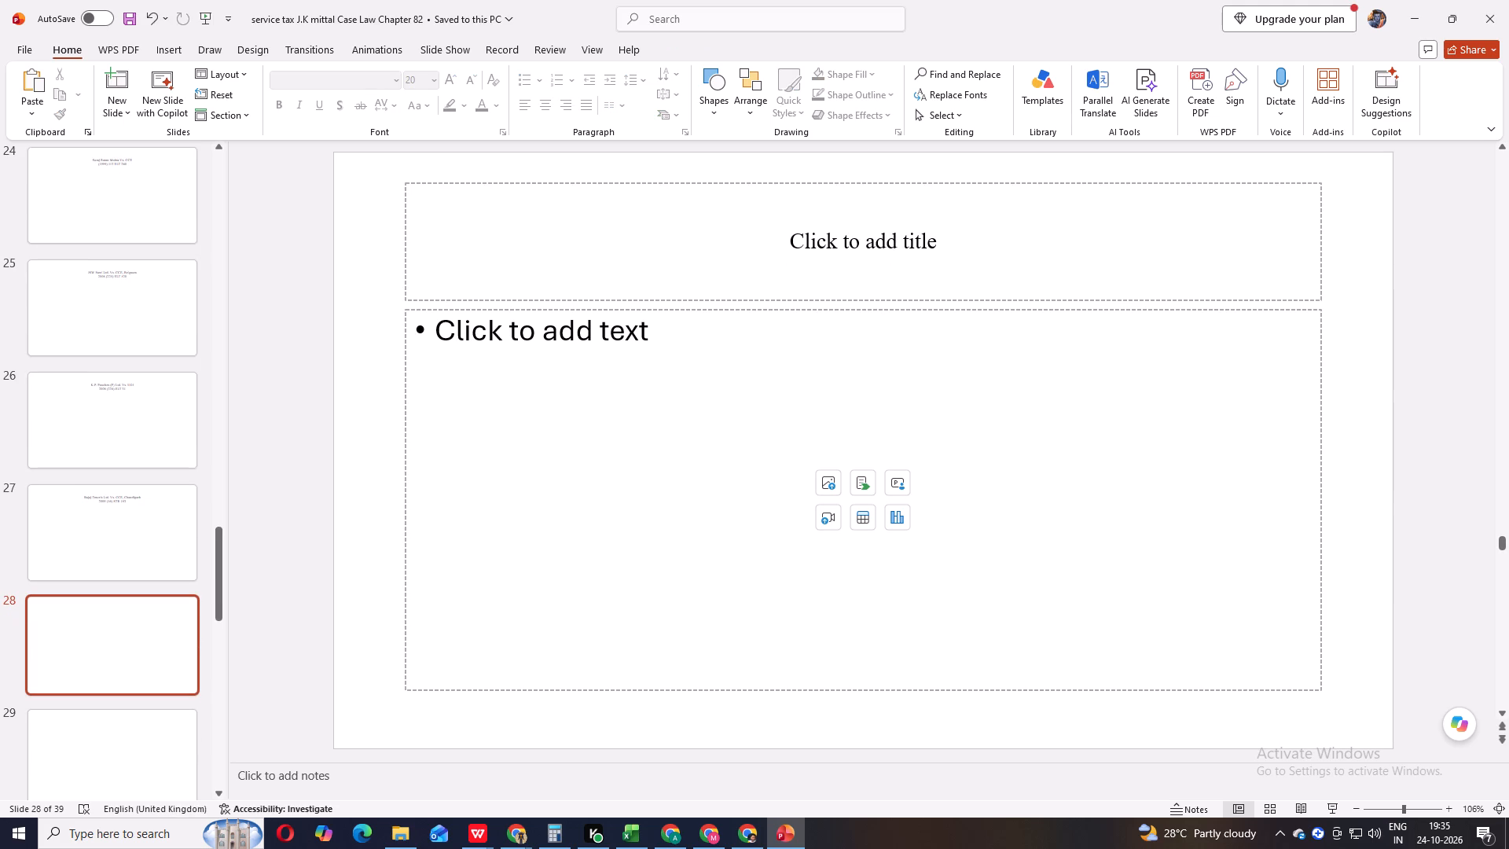
{"action": "left_click", "coordinate": [938, 219]}
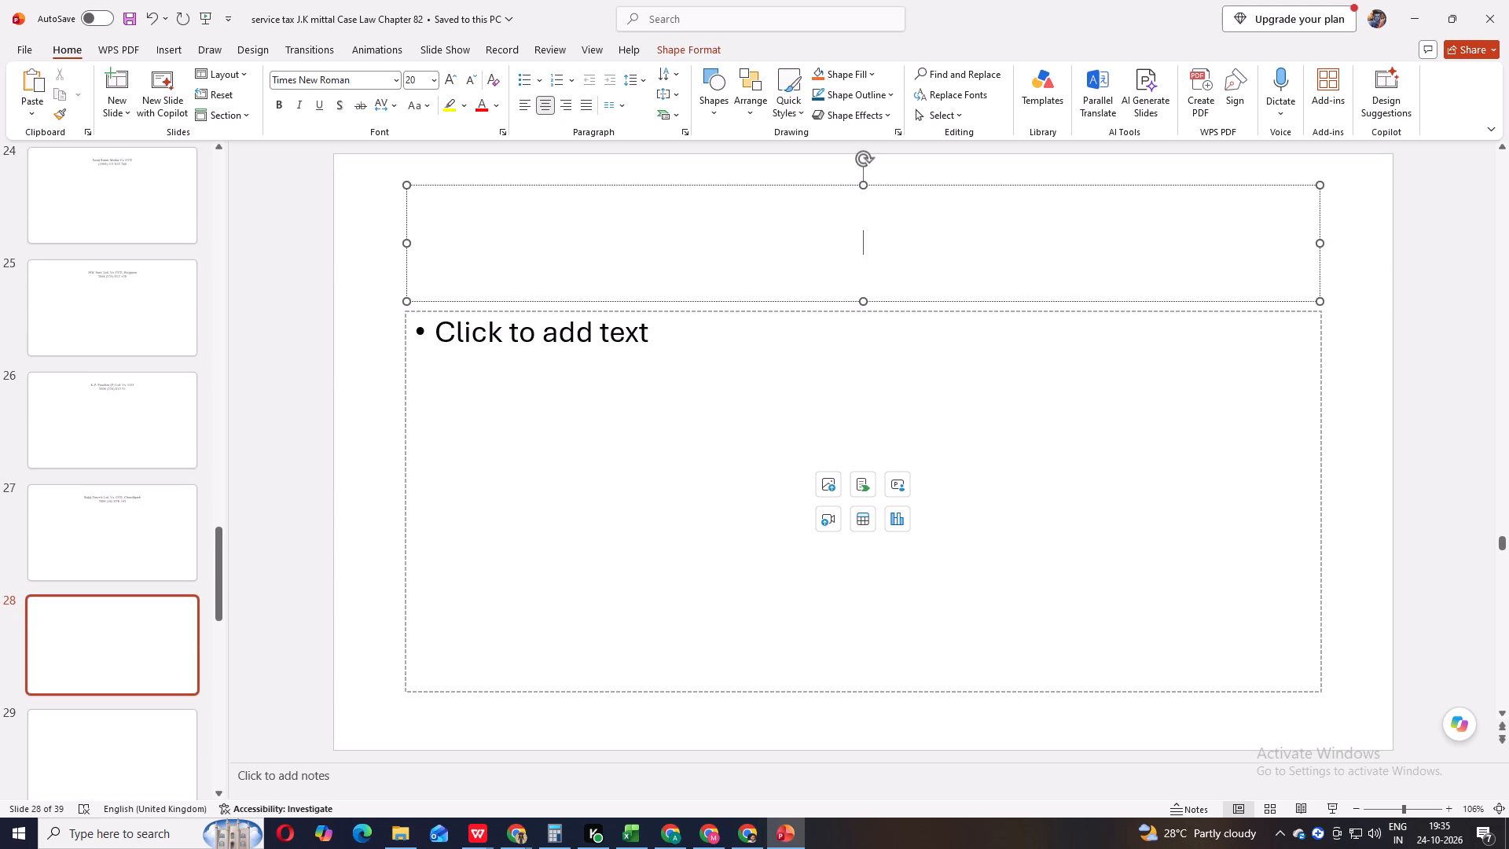
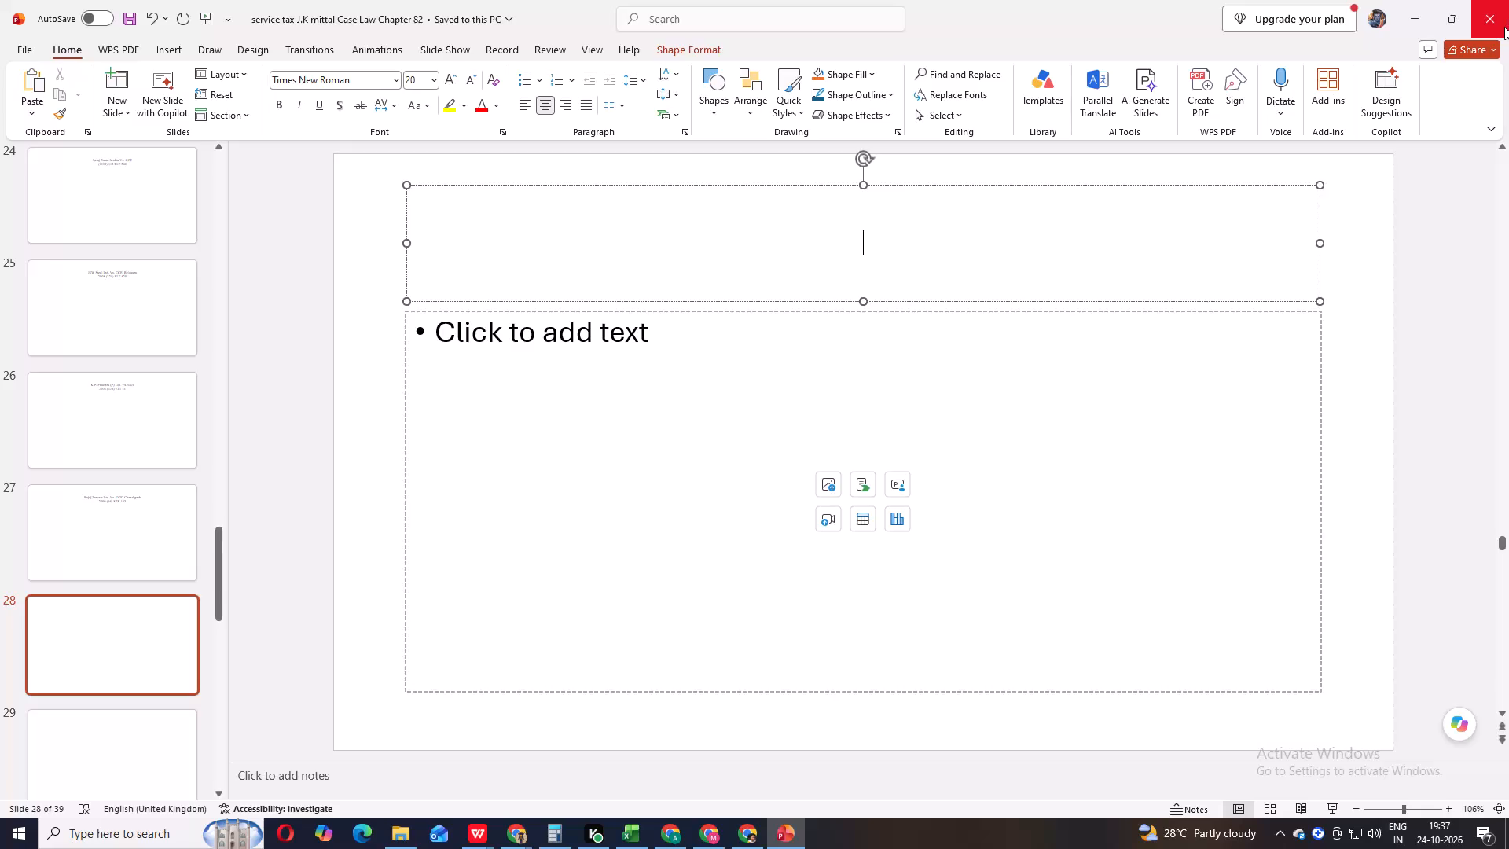
Enter the case name "CCE, Kochi Vs. Oriental Steel Trunks Agrico Industries" in slide 28's title.
{"action": "scroll", "coordinate": [1504, 27], "scroll_direction": "down", "scroll_amount": 1}
{"action": "scroll", "coordinate": [1504, 27], "scroll_direction": "up", "scroll_amount": 1}
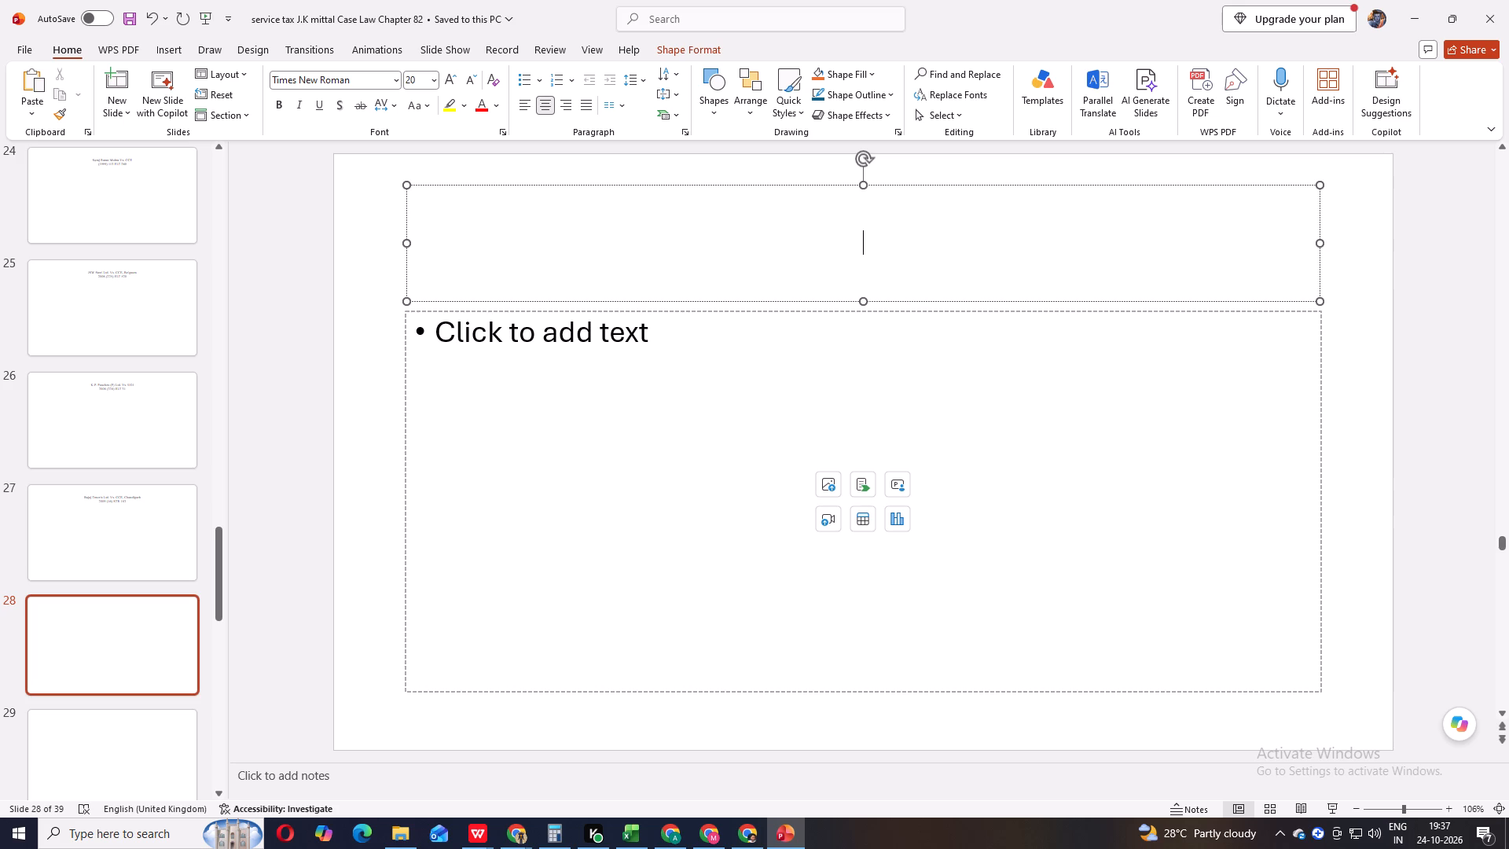
{"action": "type", "text": "CCC"}
{"action": "key", "text": "shift+BackSpace"}
{"action": "key", "text": "shift+e"}
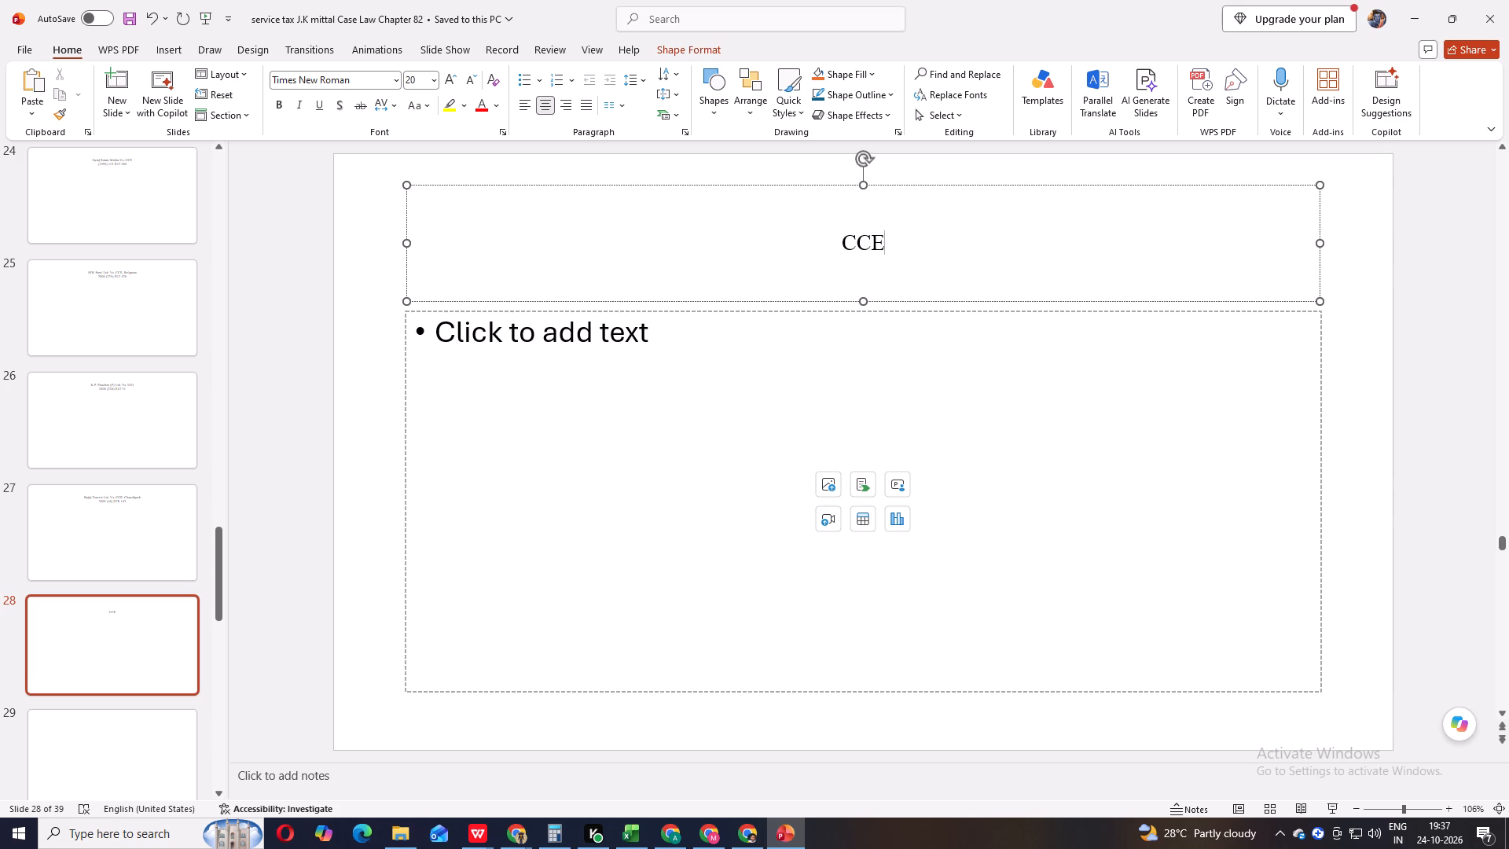
{"action": "type", "text": ","}
{"action": "key", "text": "space"}
{"action": "type", "text": "Kocj"}
{"action": "key", "text": "BackSpace"}
{"action": "type", "text": "hi"}
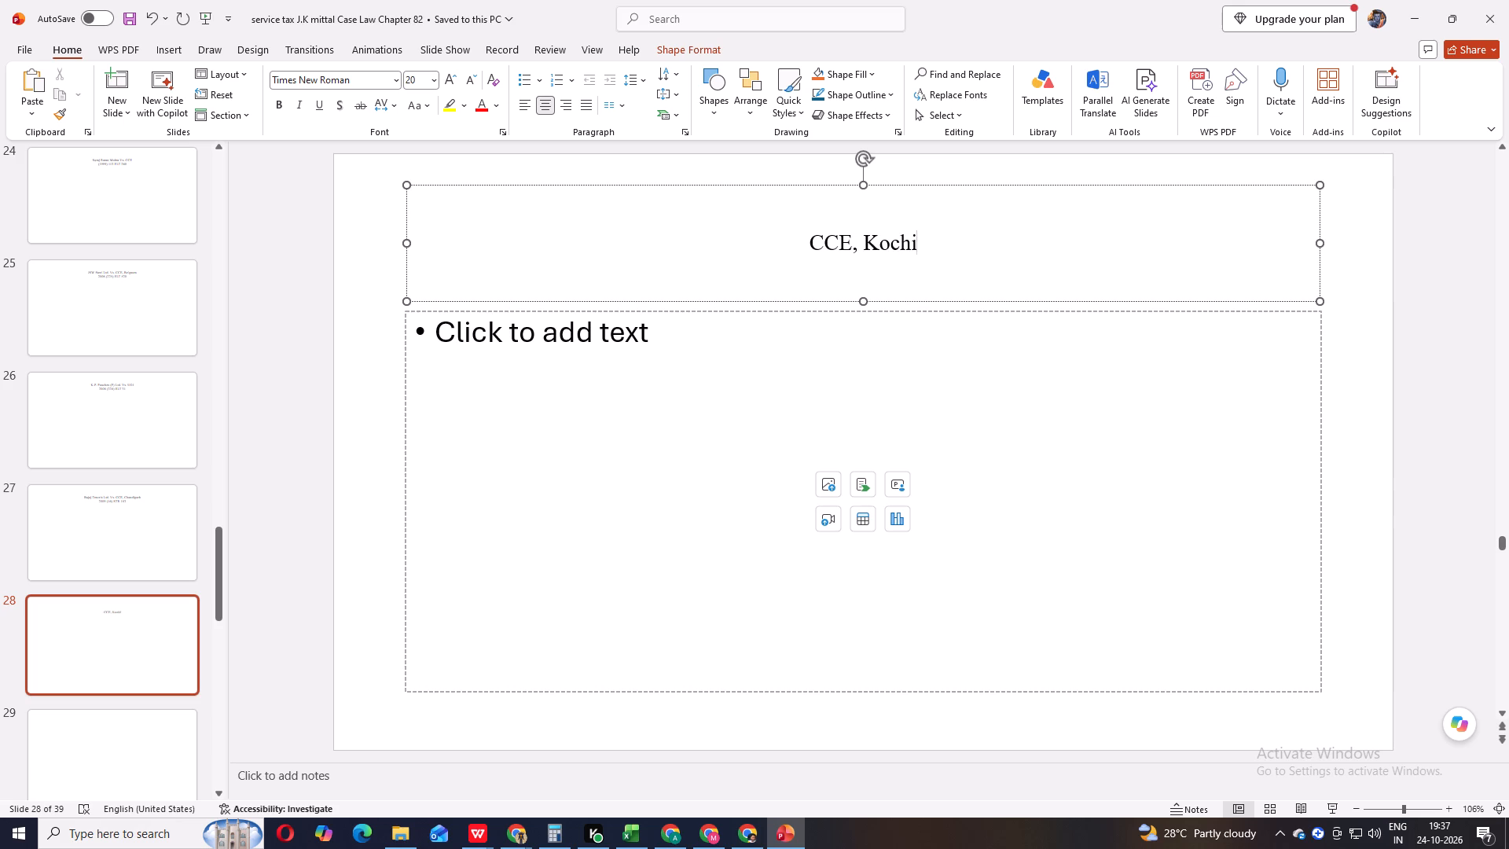
{"action": "key", "text": "space"}
{"action": "type", "text": "Vs."}
{"action": "key", "text": "space"}
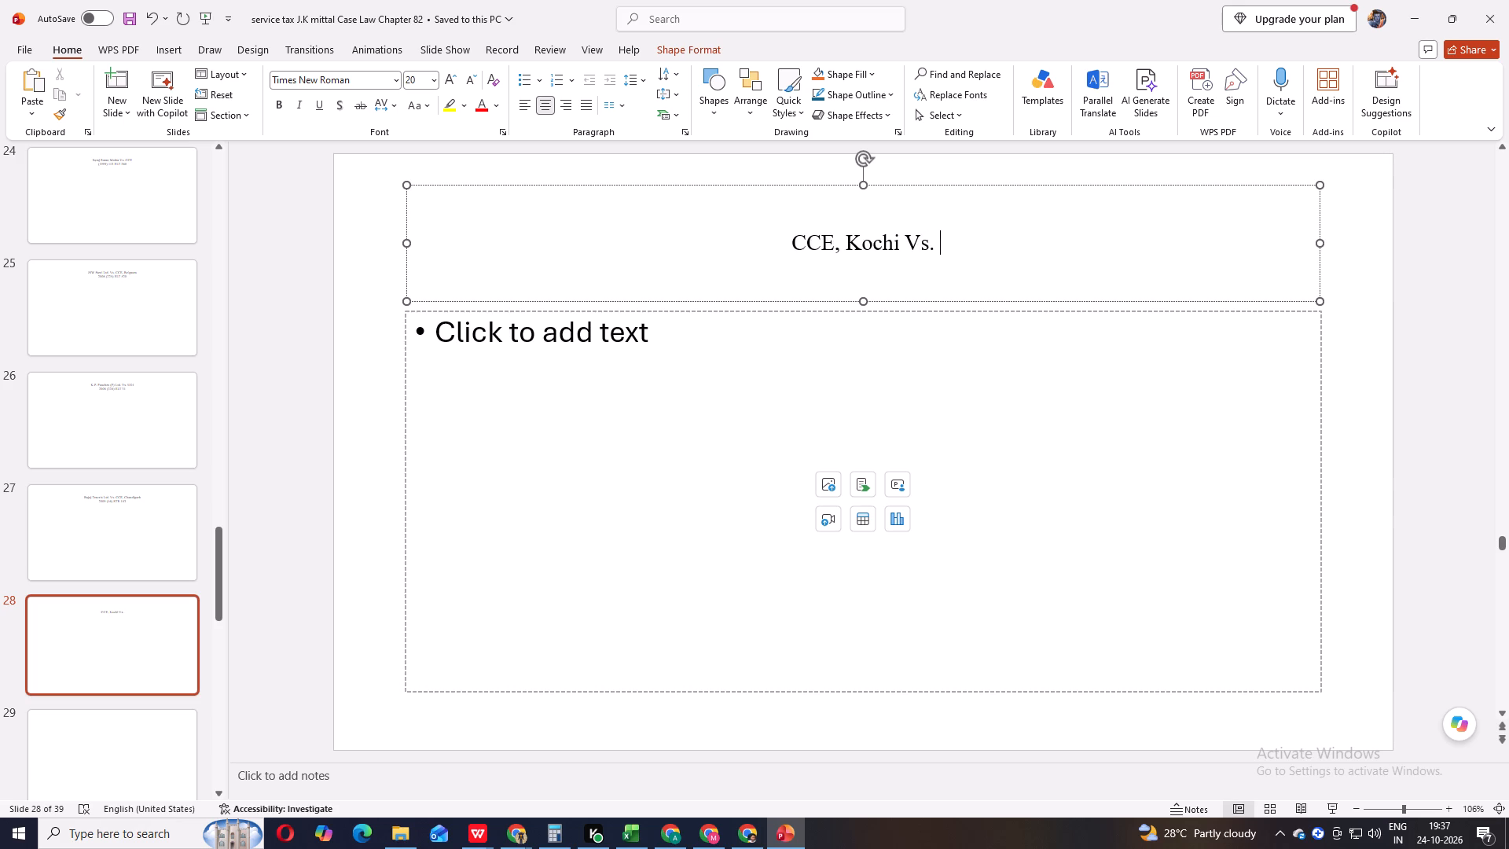
{"action": "type", "text": "Ori"}
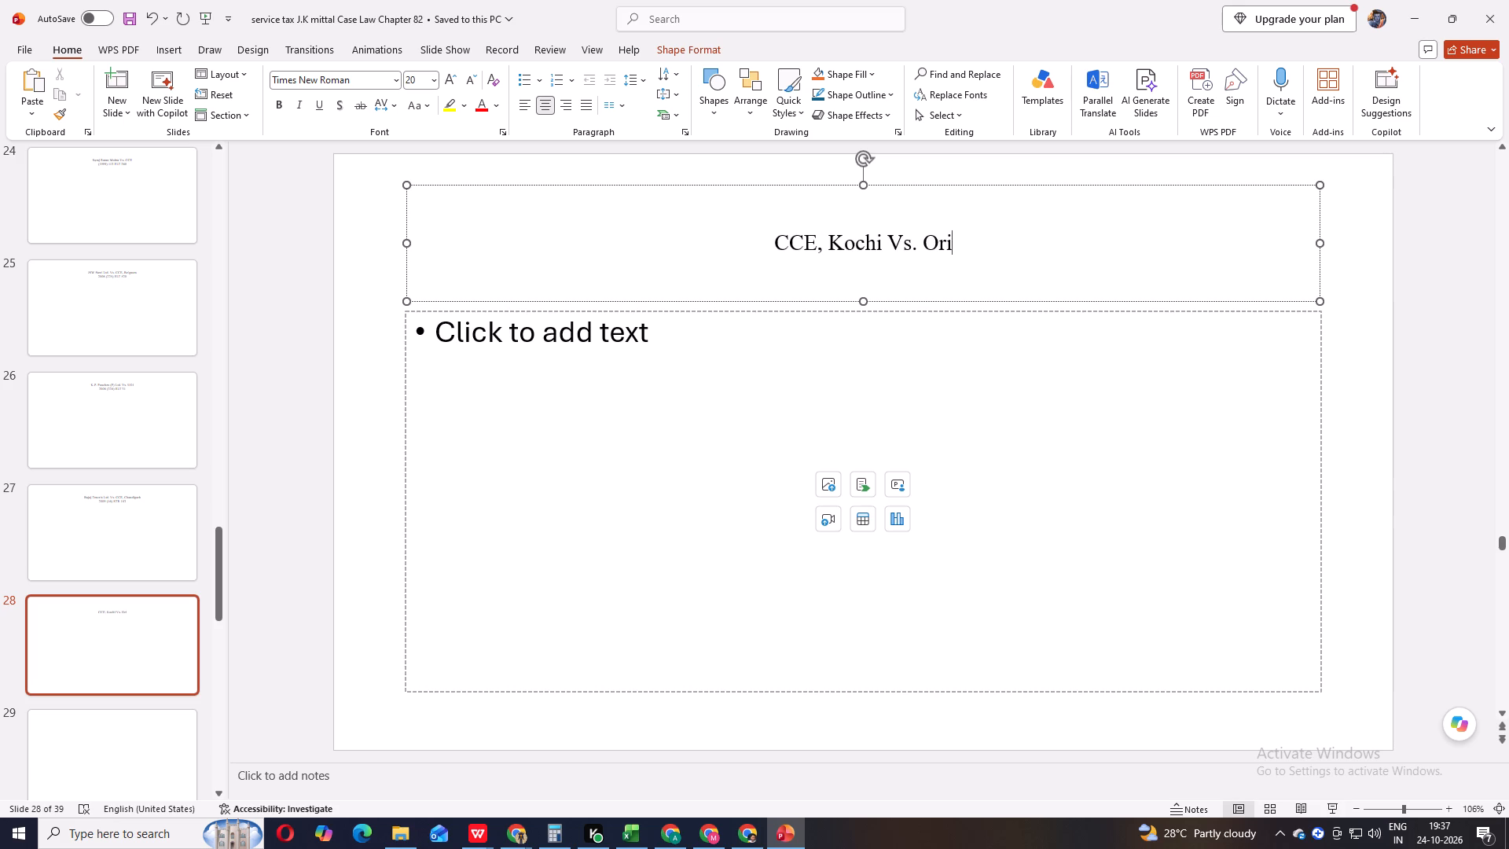
{"action": "type", "text": "ental"}
{"action": "key", "text": "space"}
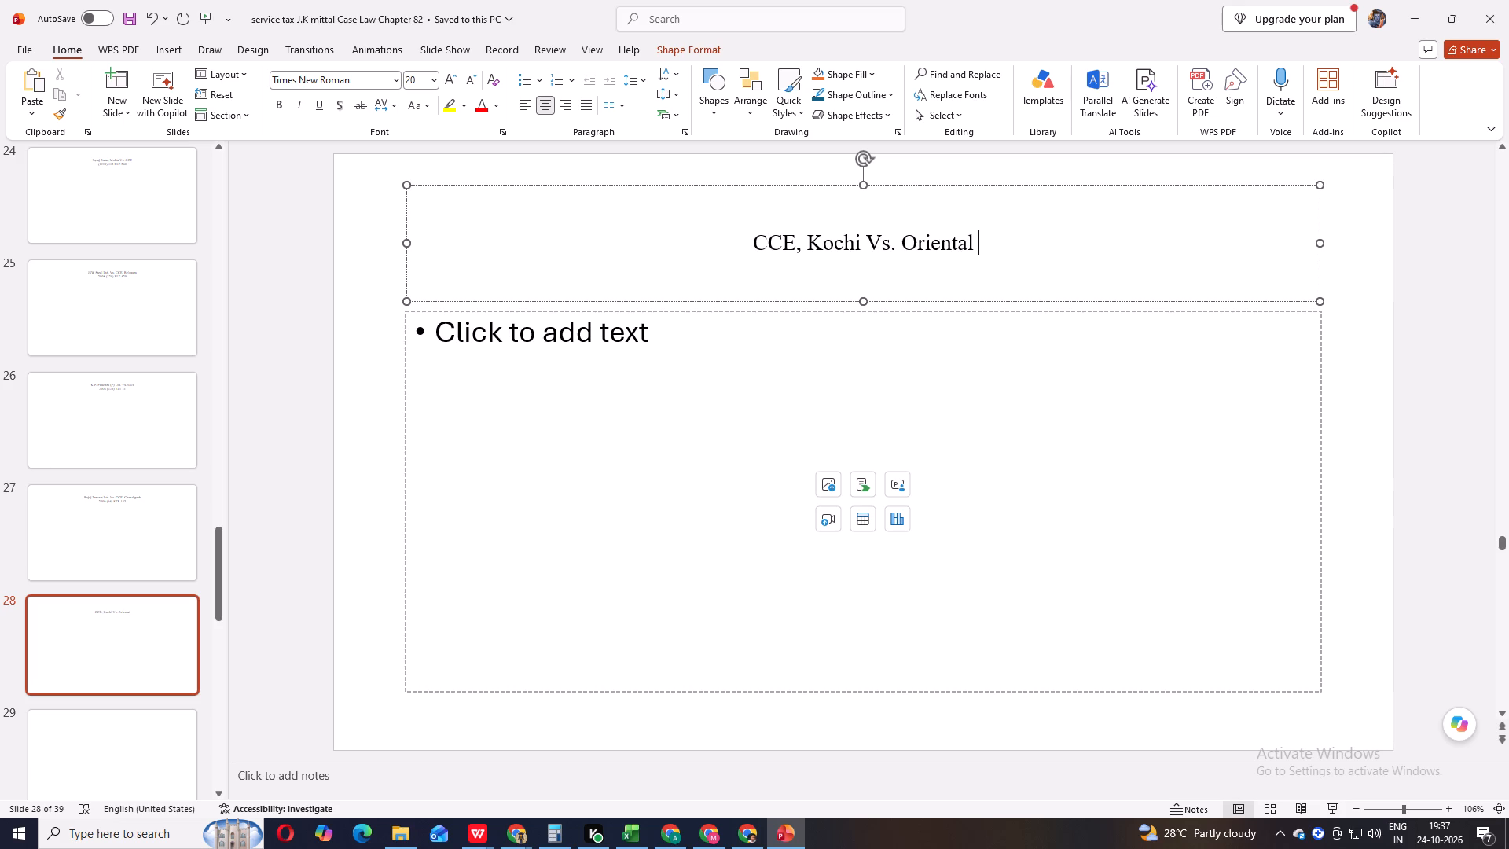
{"action": "type", "text": "Steel"}
{"action": "key", "text": "space"}
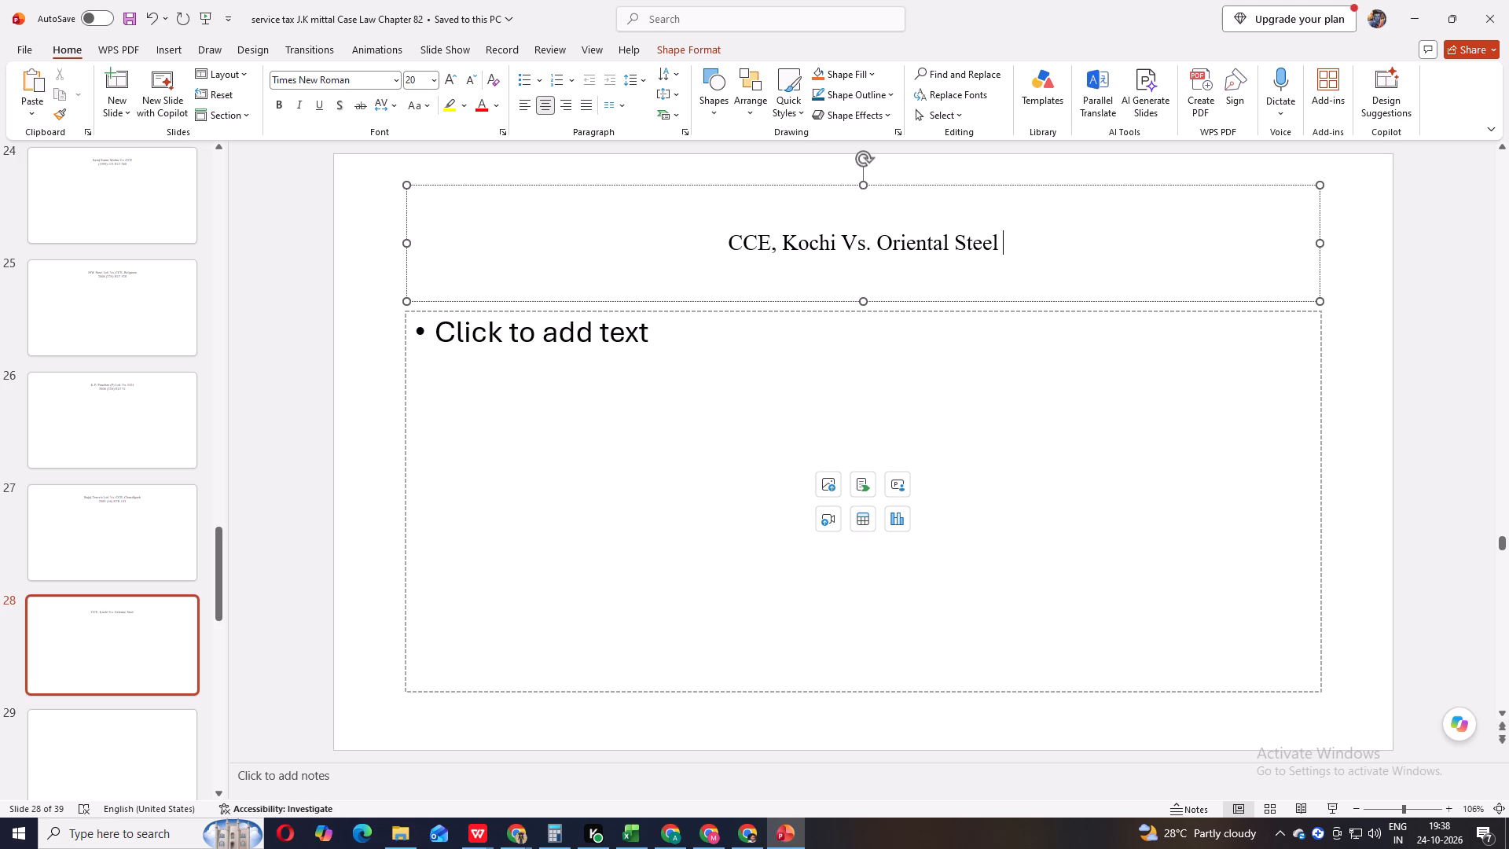
{"action": "type", "text": "Tru"}
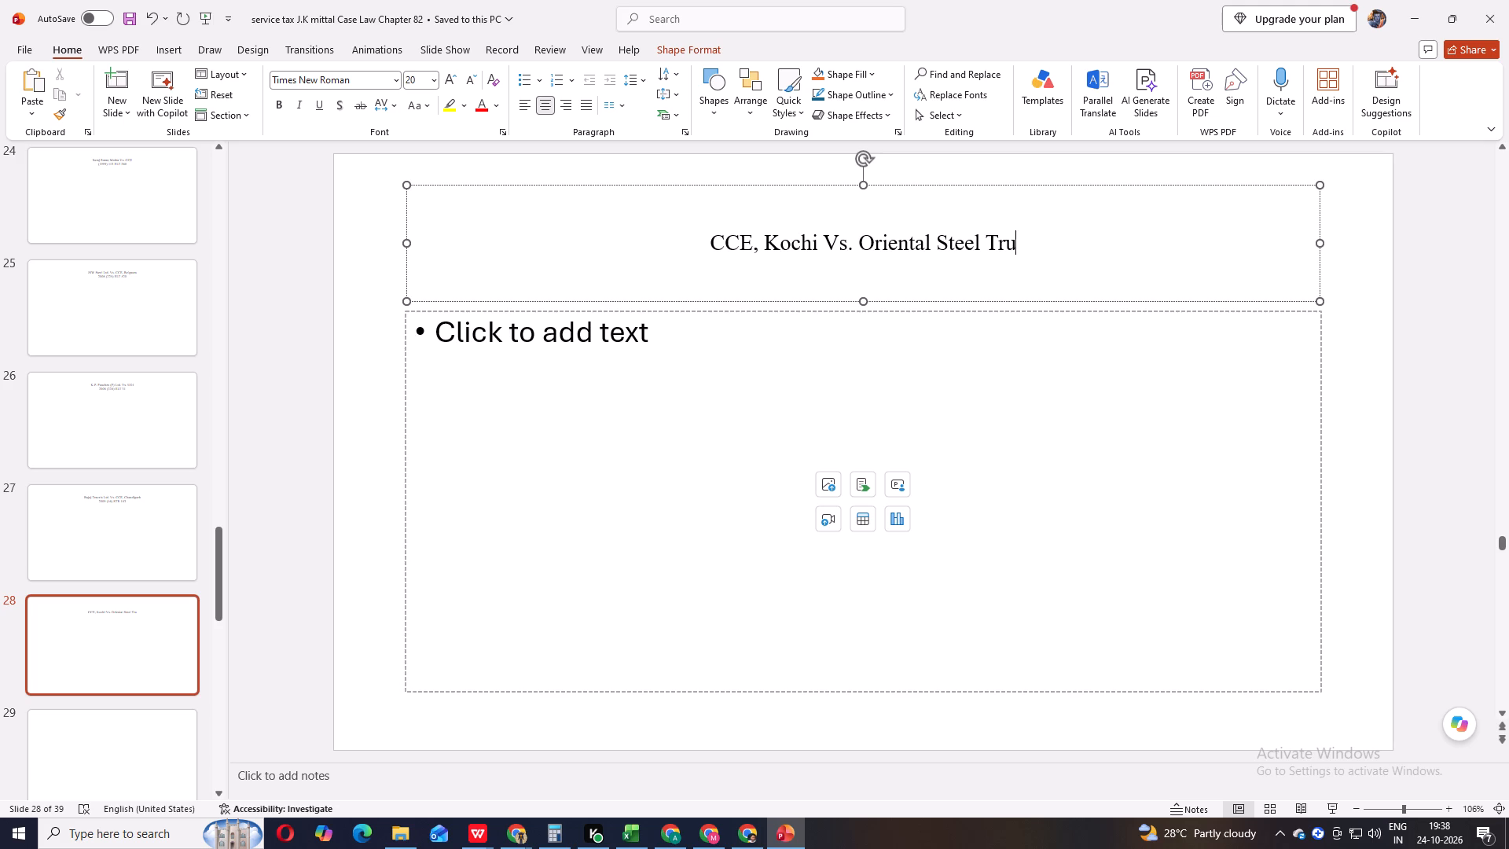
{"action": "type", "text": "nks"}
{"action": "key", "text": "space"}
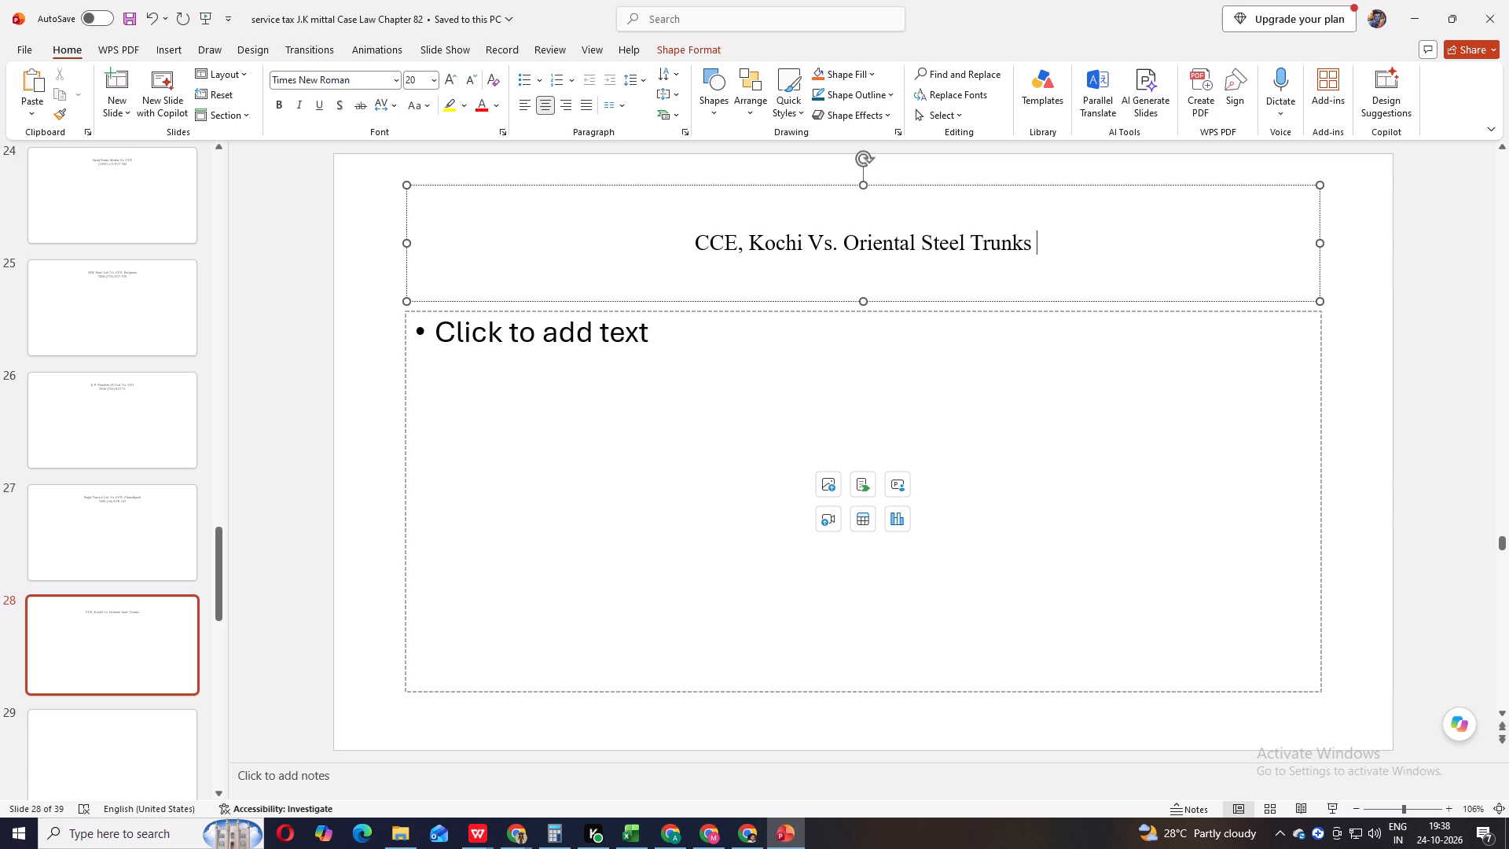
{"action": "type", "text": "Agrico"}
{"action": "key", "text": "space"}
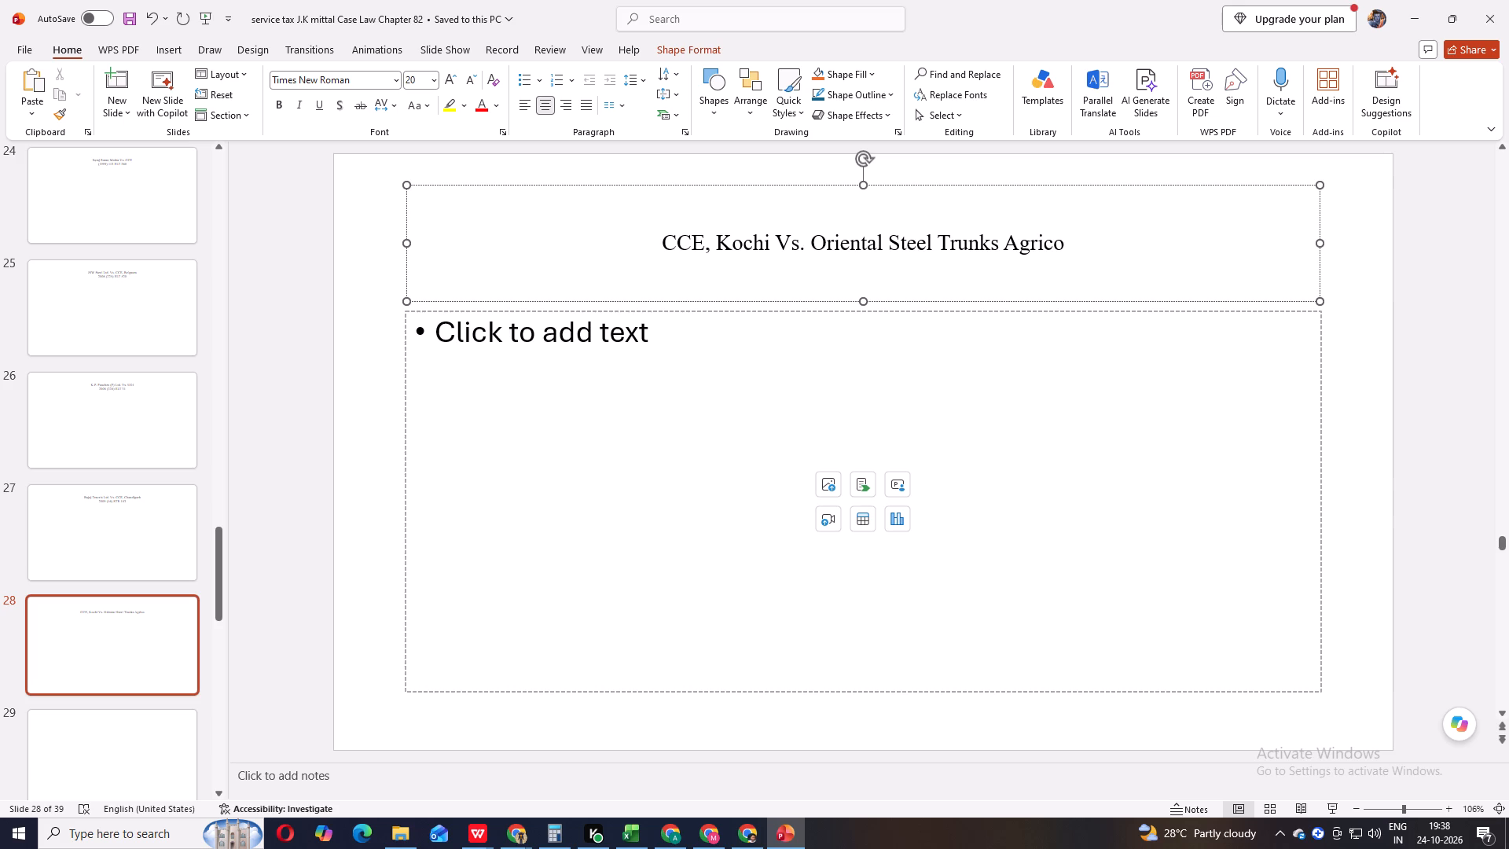
{"action": "type", "text": "Indus"}
{"action": "type", "text": "tries"}
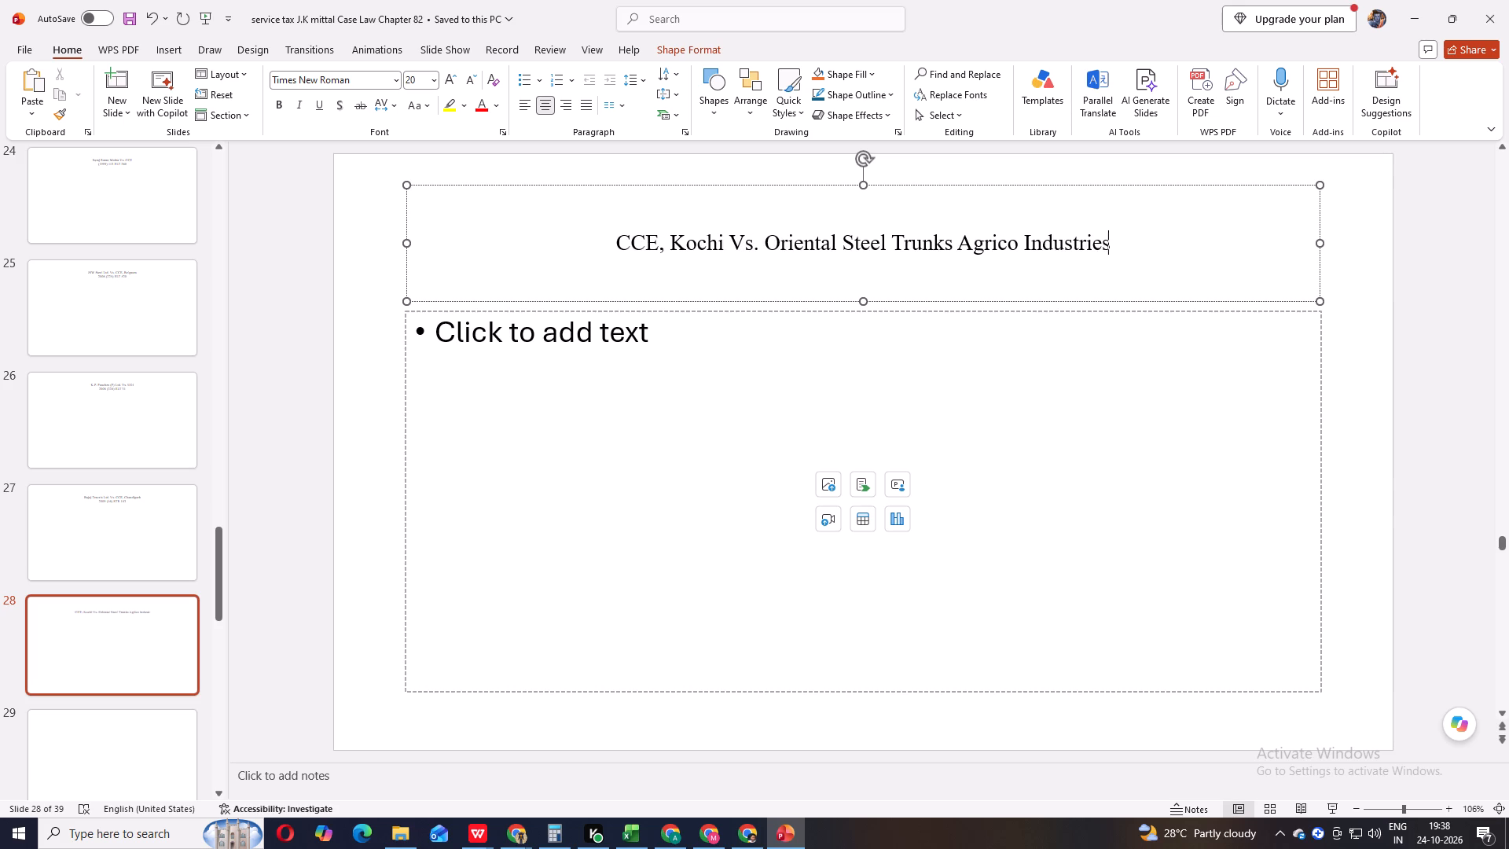
{"action": "key", "text": "space"}
Add the citation "2011 (23) STR 212" on a second line of slide 28's title and save the presentation.
{"action": "key", "text": "Return"}
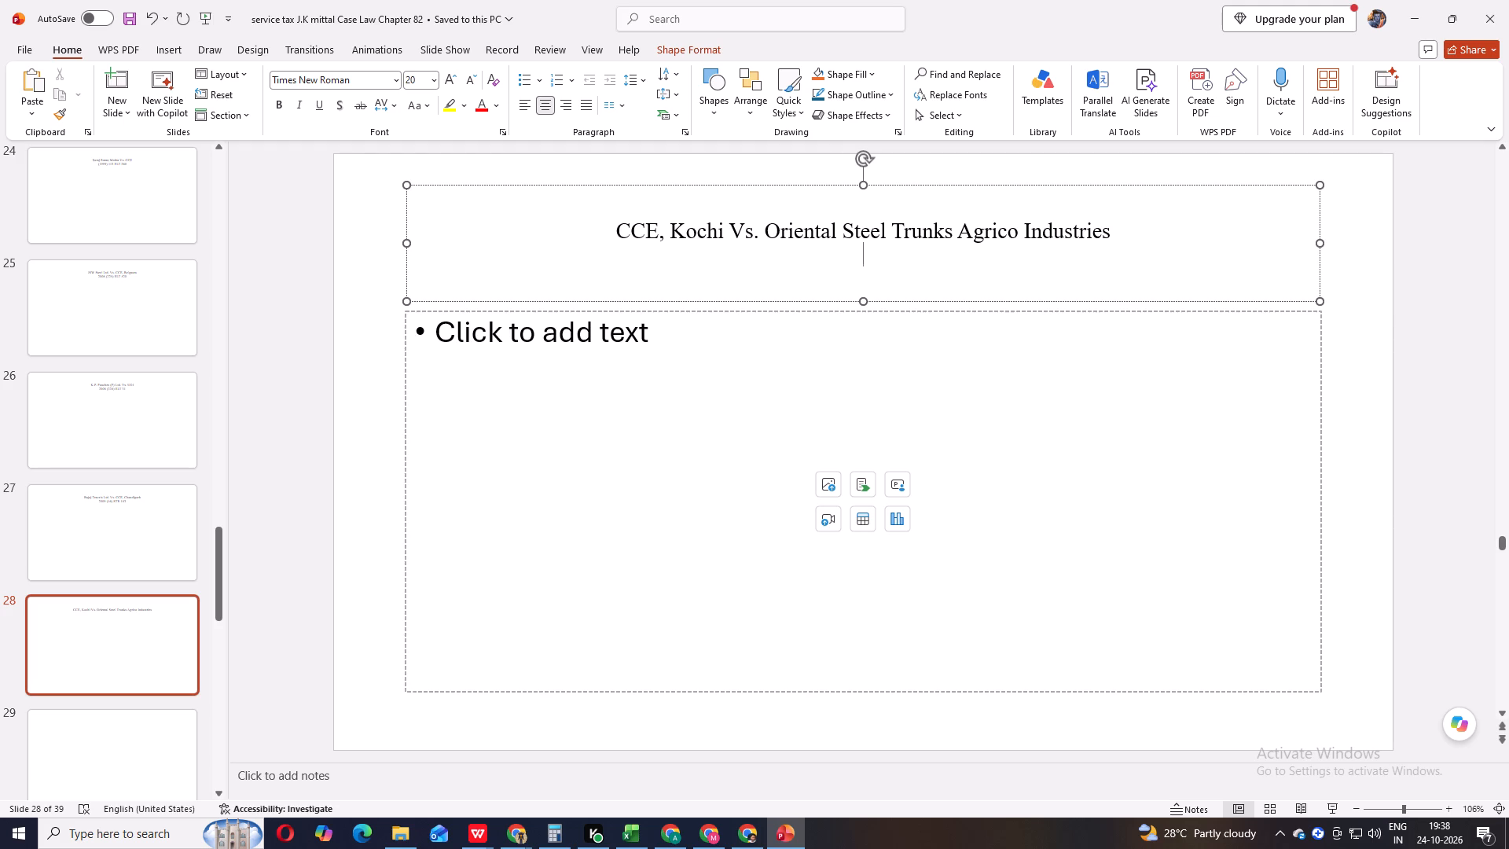
{"action": "type", "text": "2011"}
{"action": "key", "text": "space"}
{"action": "type", "text": "(23)"}
{"action": "key", "text": "space"}
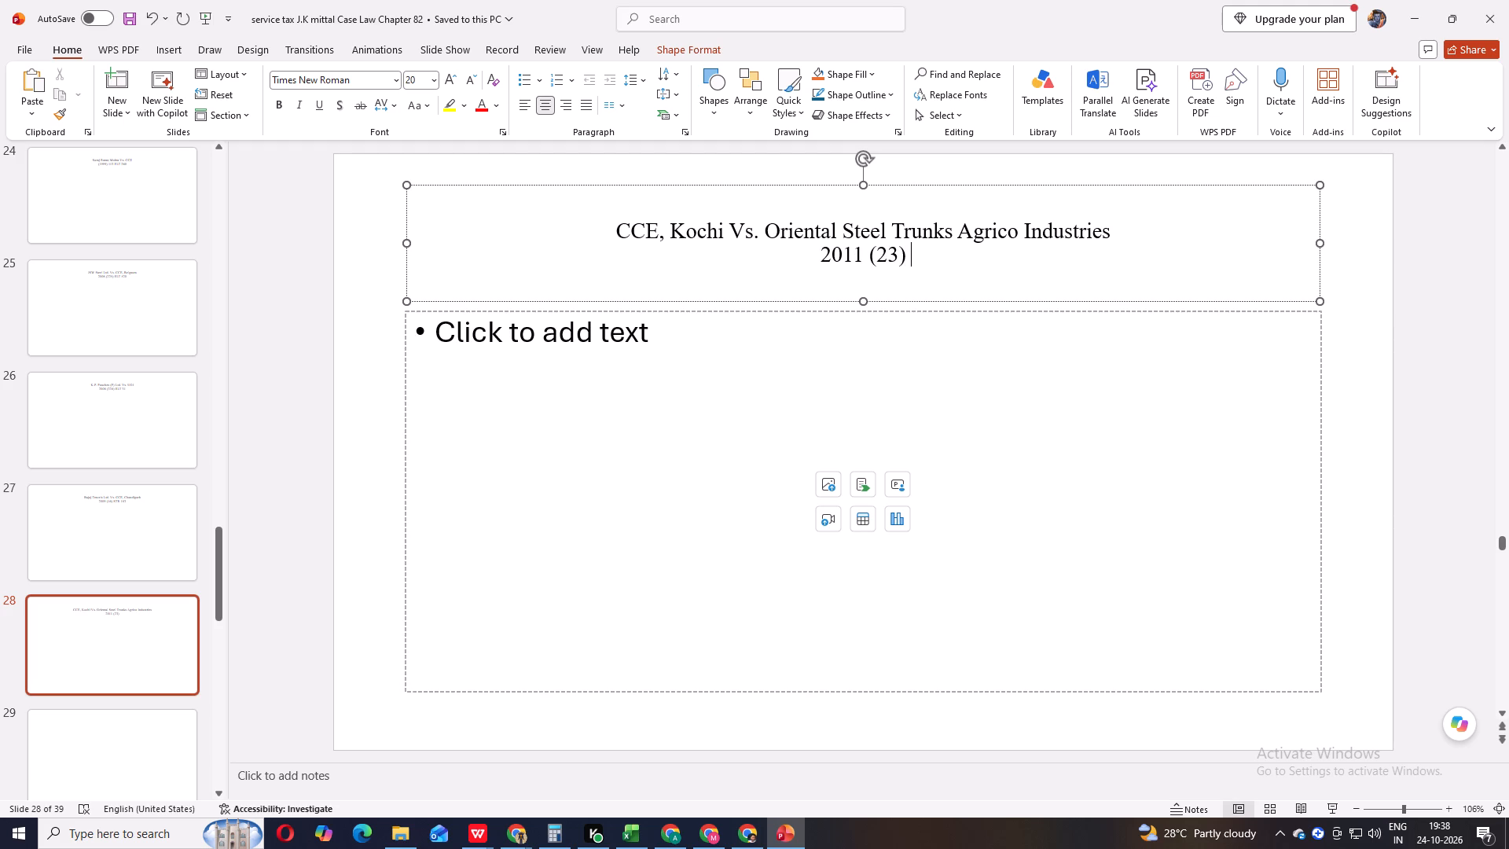
{"action": "type", "text": "STR"}
{"action": "key", "text": "space"}
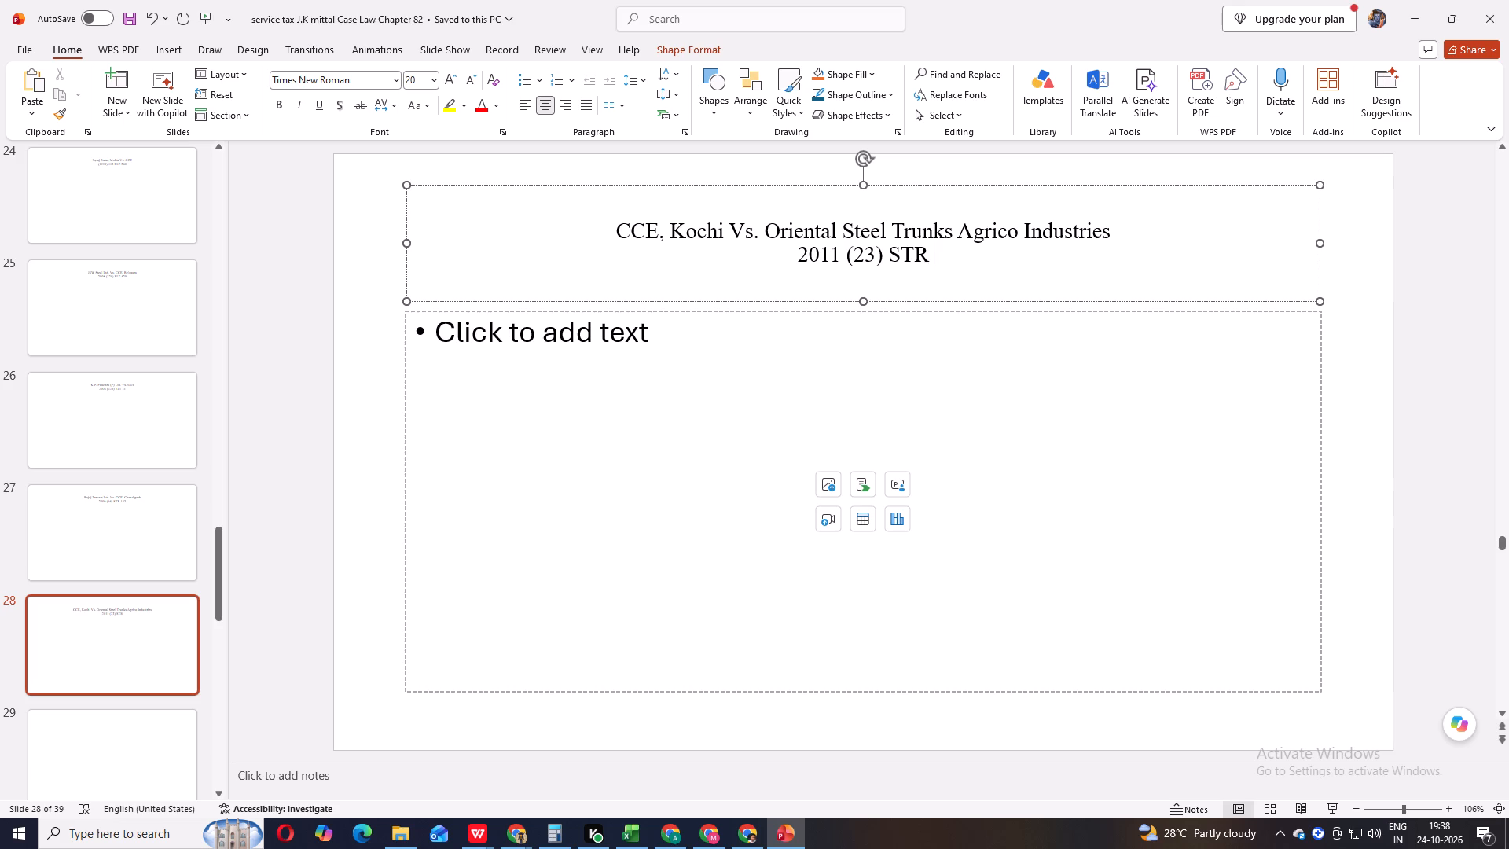
{"action": "type", "text": "212"}
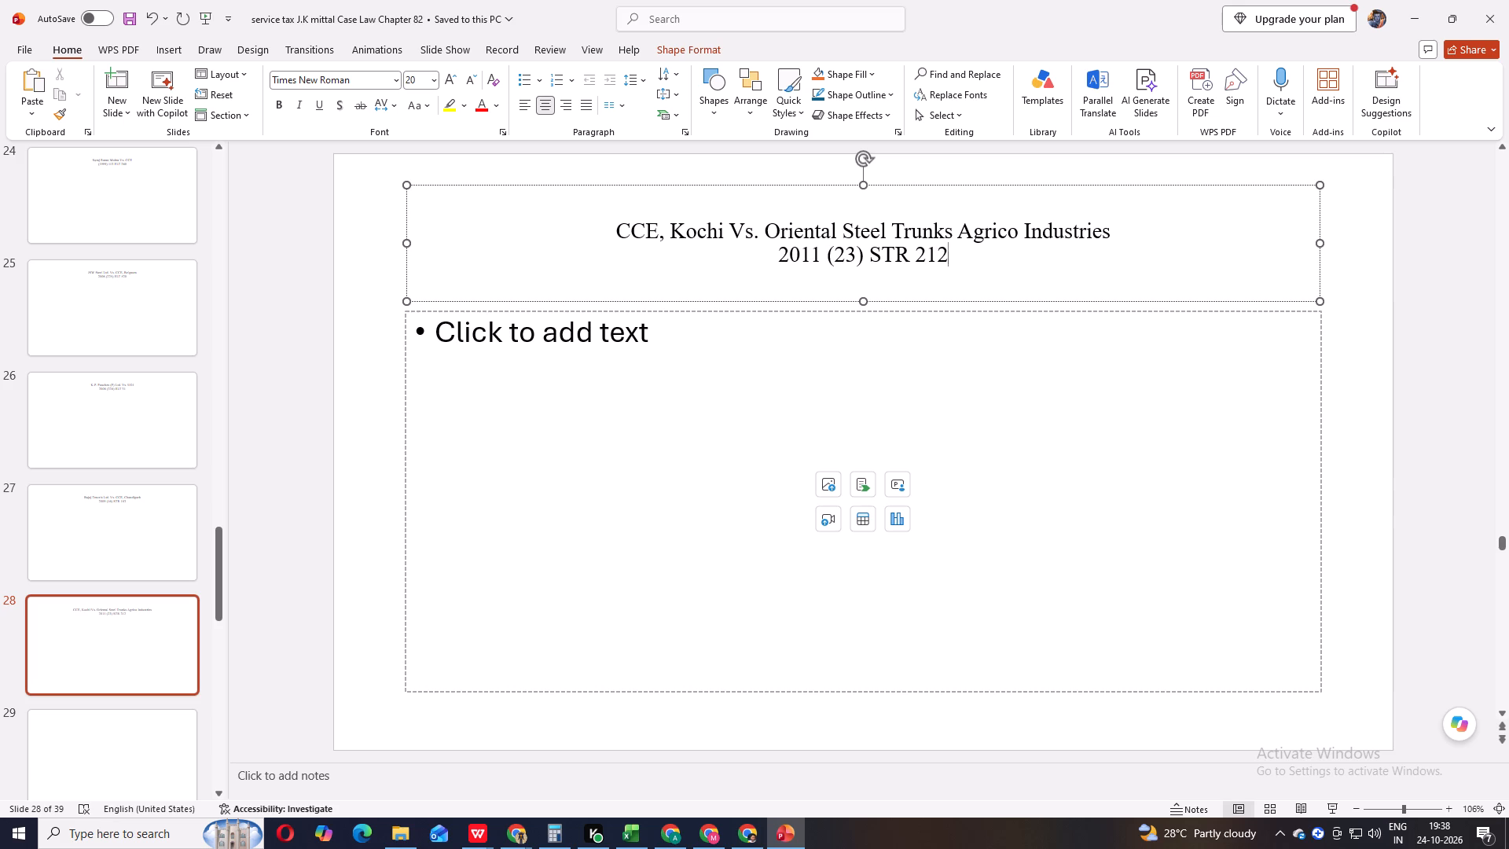
{"action": "key", "text": "ctrl+s"}
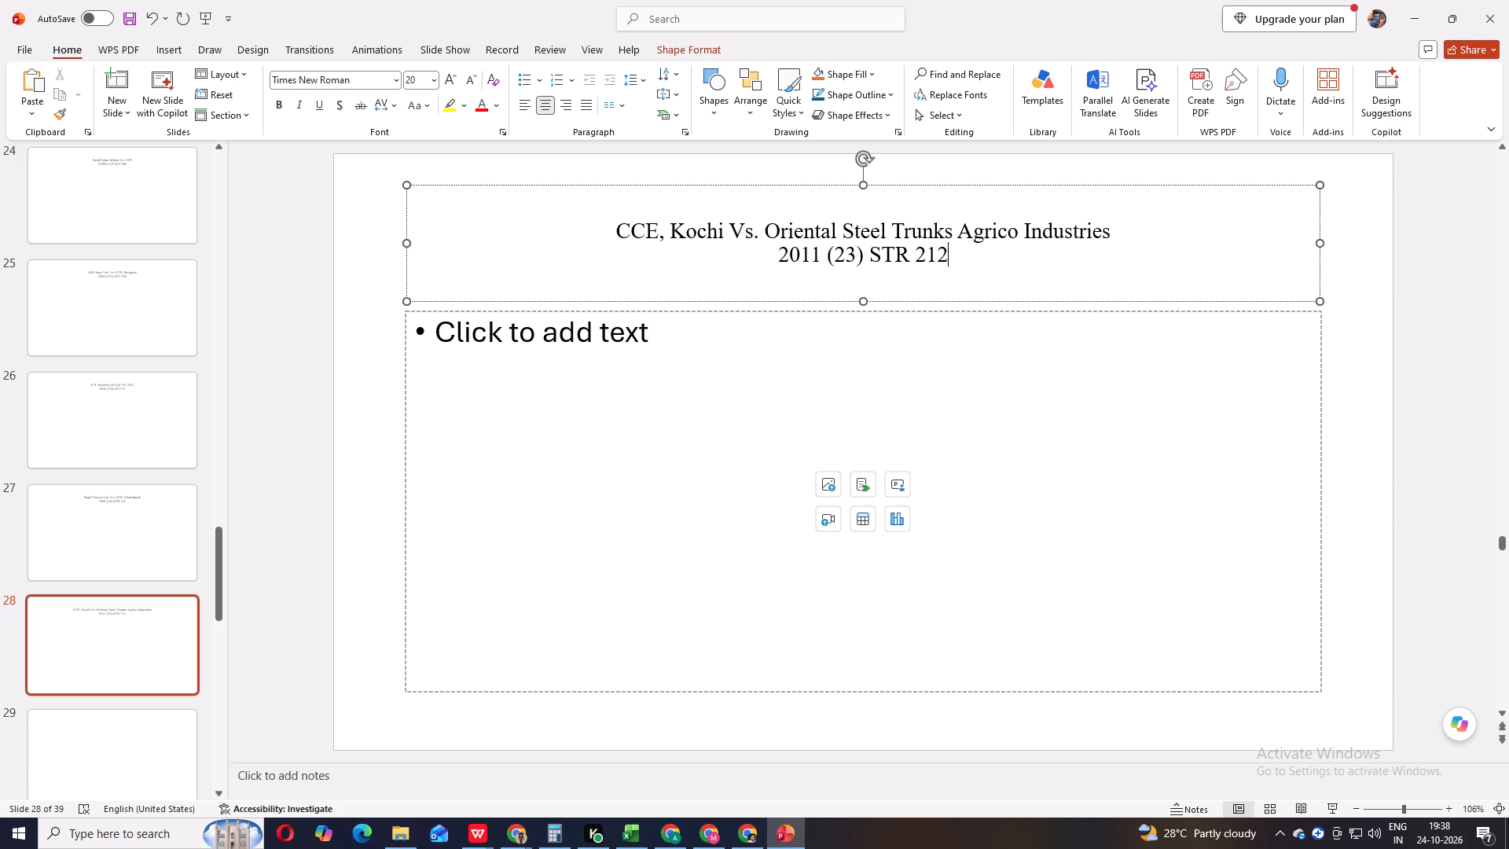
Enter the case name "Rashtriya Ispat Nigam Ltd. Vs. CCE, Visakhapatnam" in slide 29's title.
{"action": "scroll", "coordinate": [980, 238], "scroll_direction": "down", "scroll_amount": 1}
{"action": "left_click", "coordinate": [980, 238]}
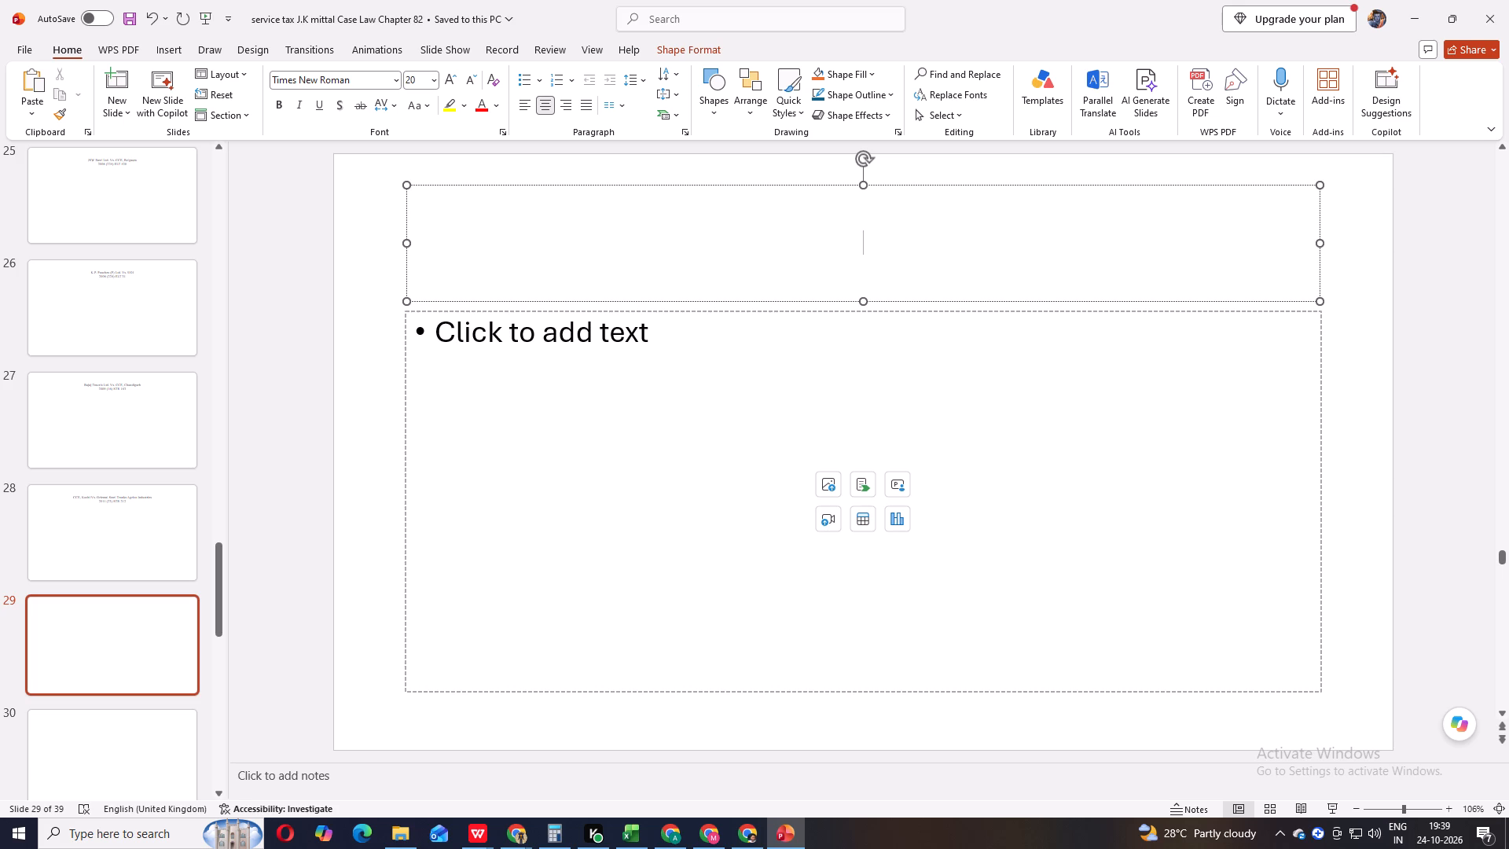
{"action": "type", "text": "Rash"}
{"action": "type", "text": "triya"}
{"action": "key", "text": "space"}
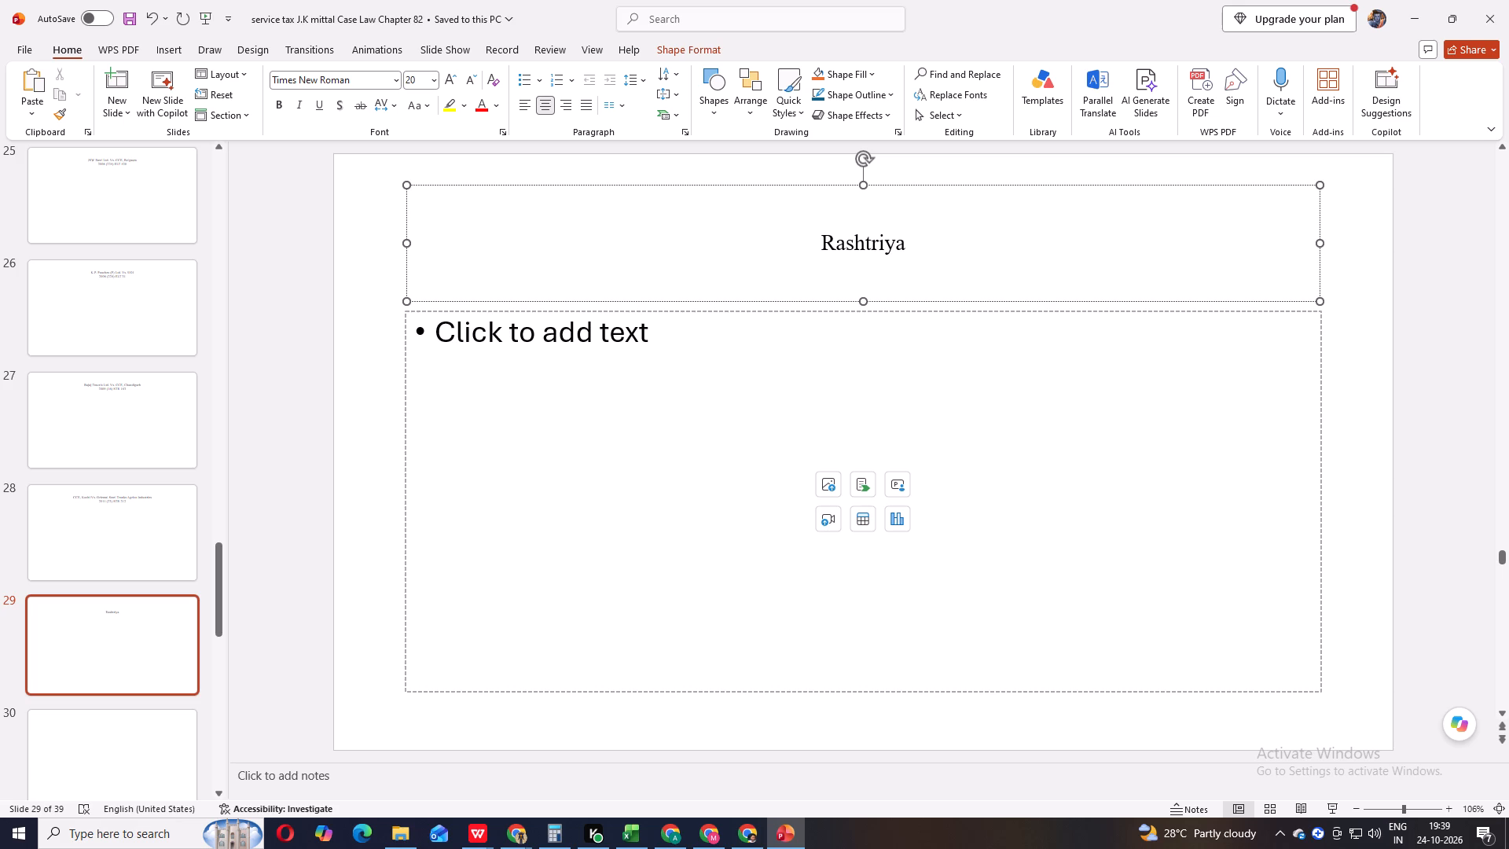
{"action": "type", "text": "Ispat"}
{"action": "key", "text": "space"}
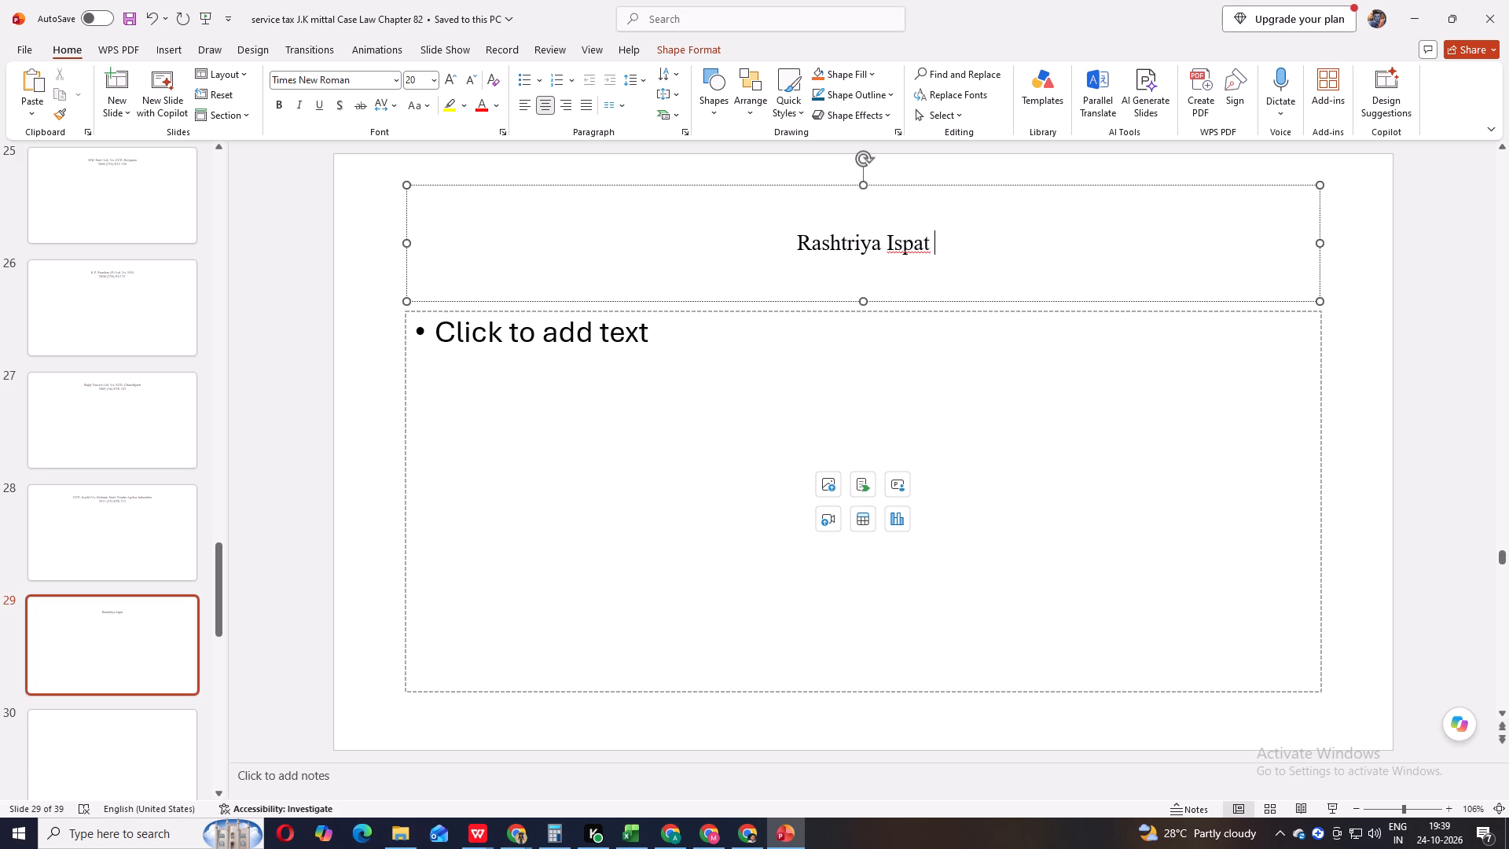
{"action": "type", "text": "Nigam"}
{"action": "key", "text": "space"}
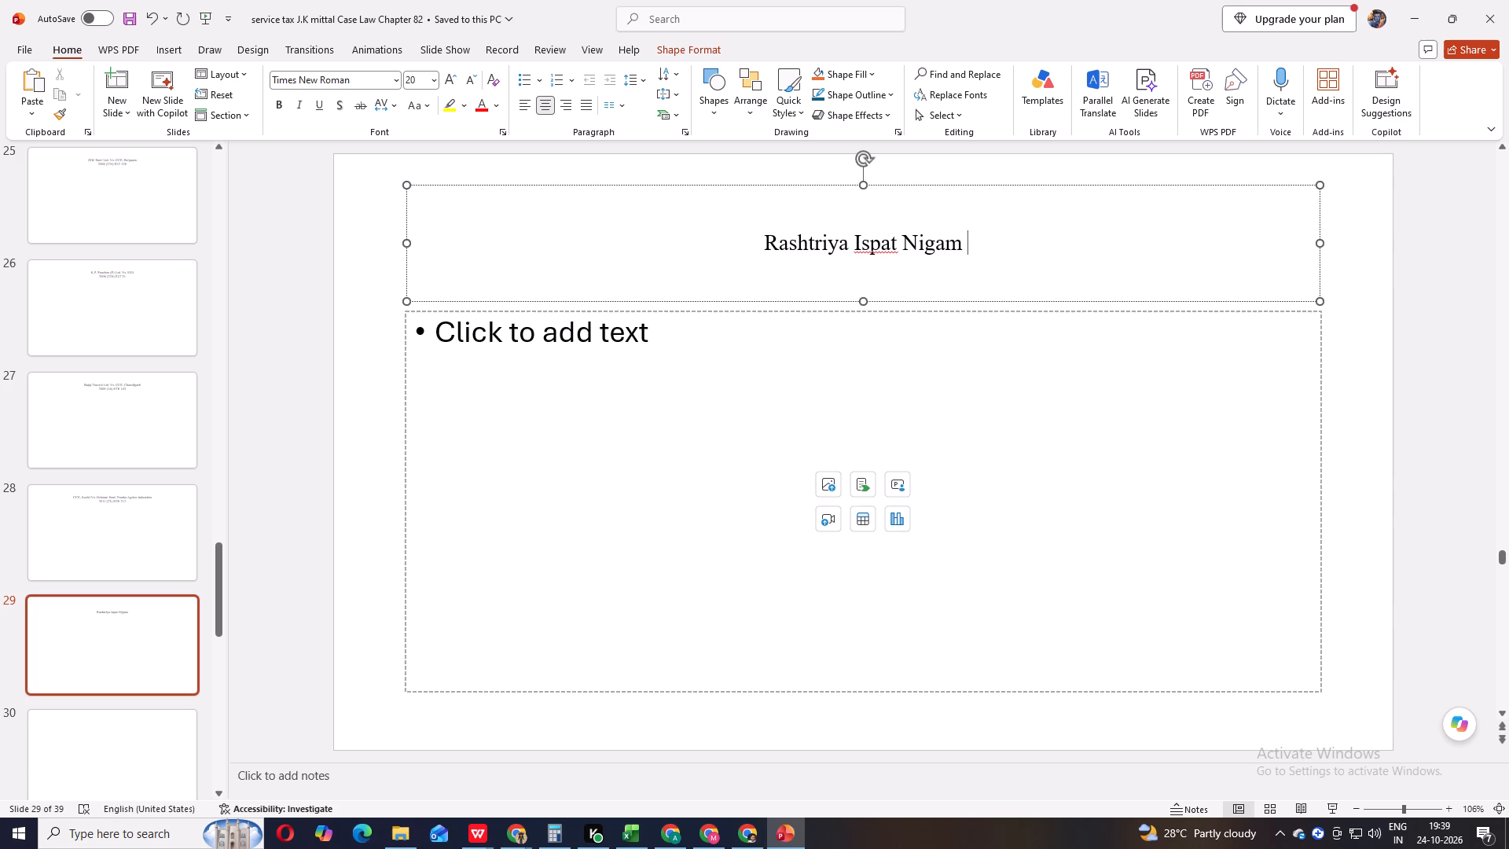
{"action": "type", "text": "Ltd."}
{"action": "key", "text": "space"}
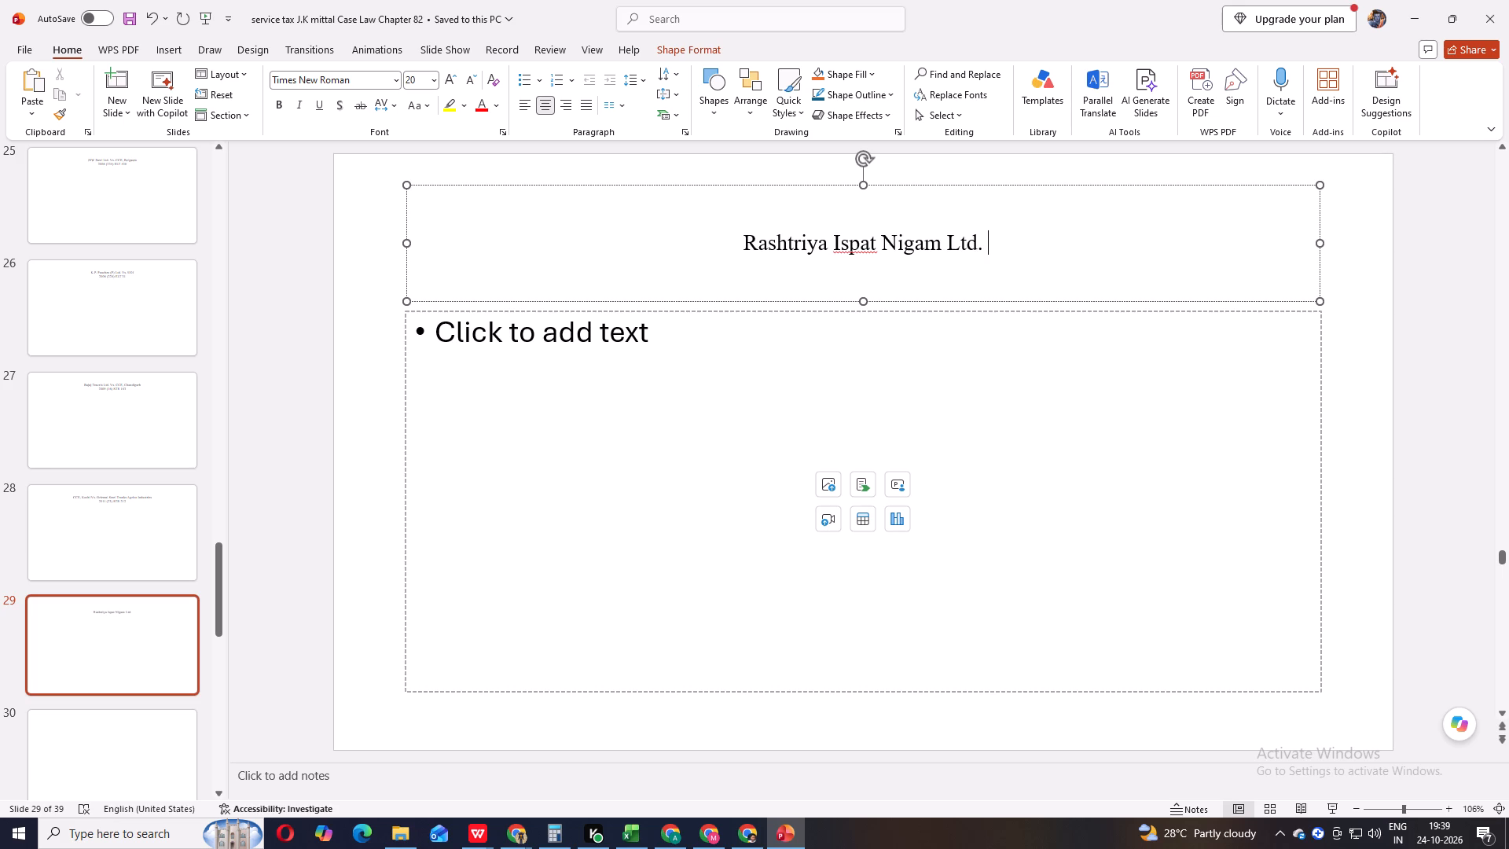
{"action": "type", "text": "Vs."}
{"action": "key", "text": "space"}
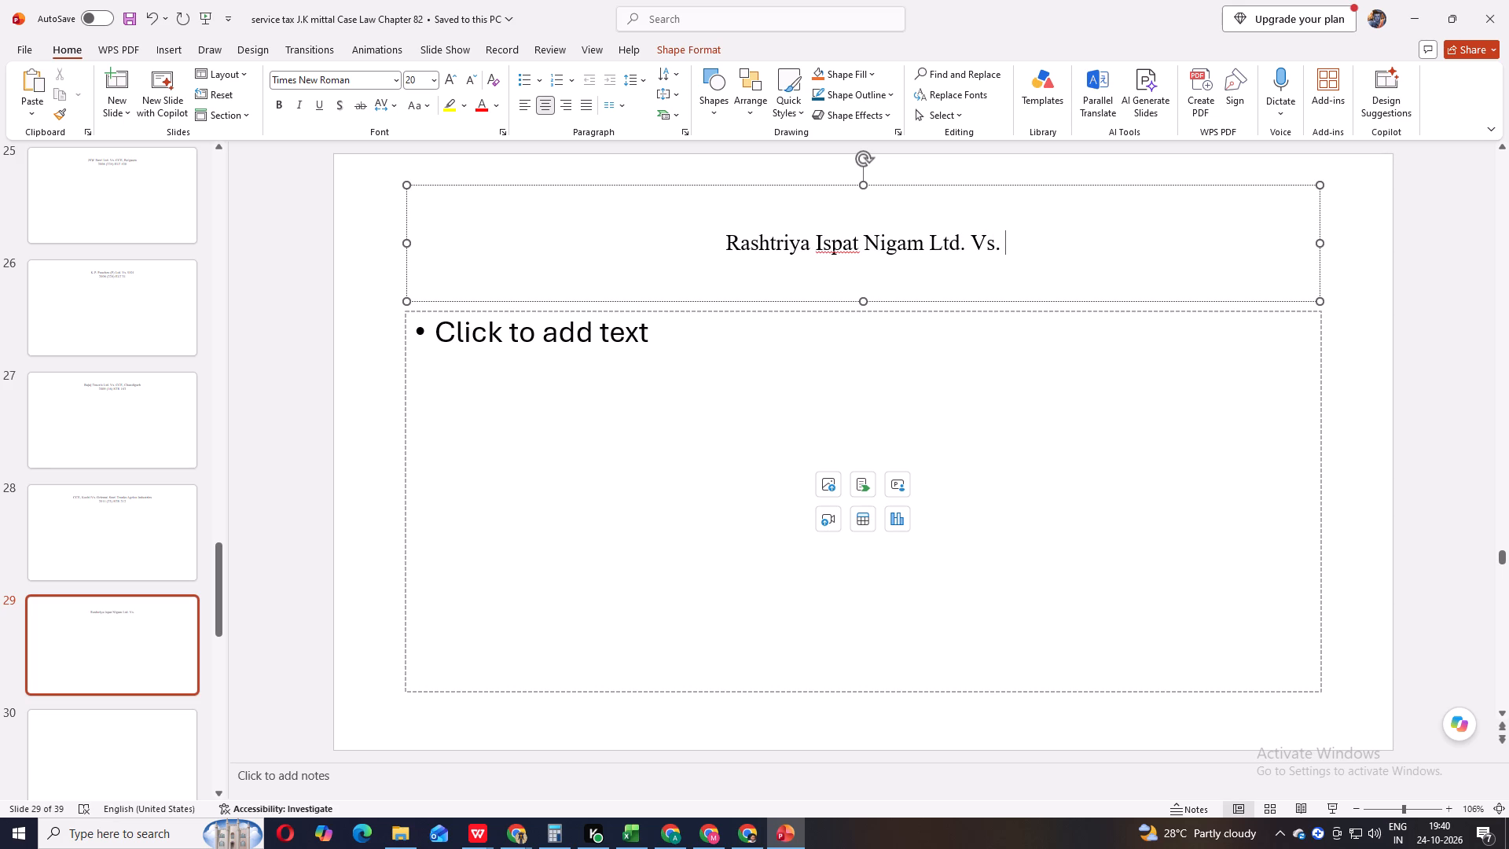
{"action": "type", "text": "CC"}
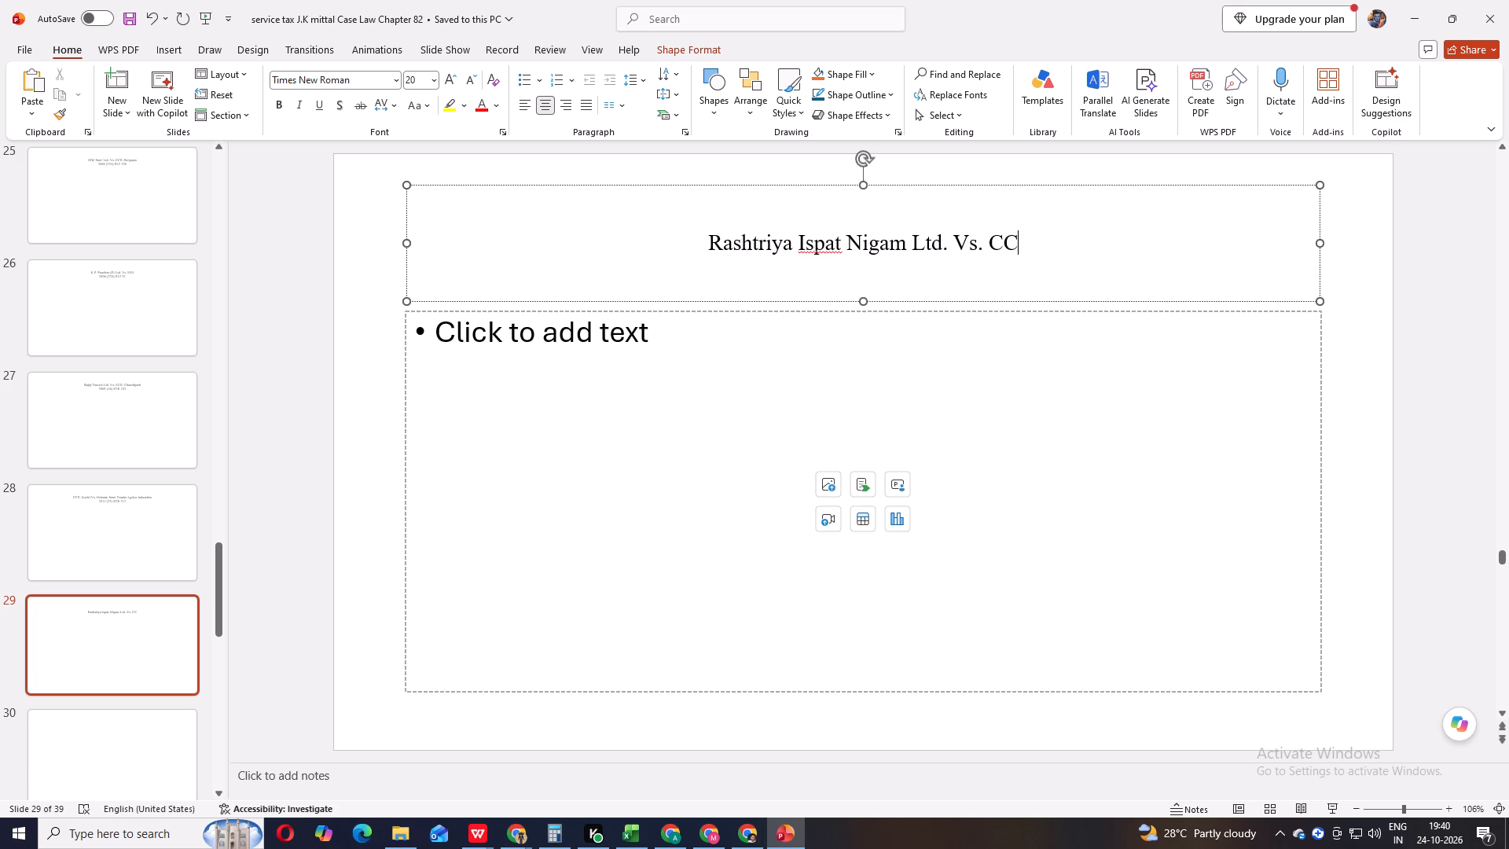
{"action": "key", "text": "shift+e"}
{"action": "type", "text": ","}
{"action": "key", "text": "space"}
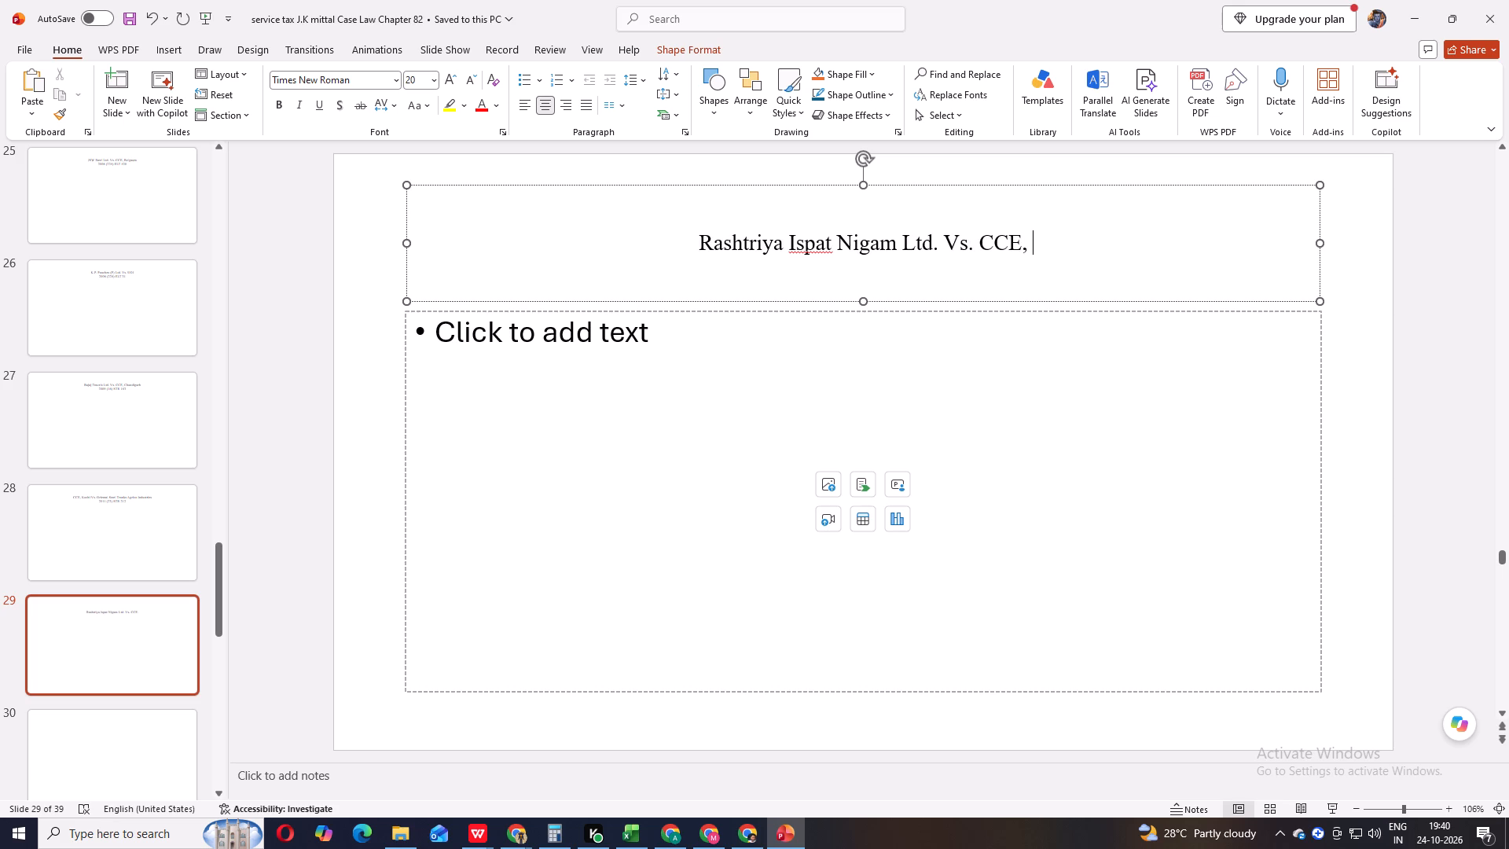
{"action": "type", "text": "Vi"}
{"action": "type", "text": "sakha"}
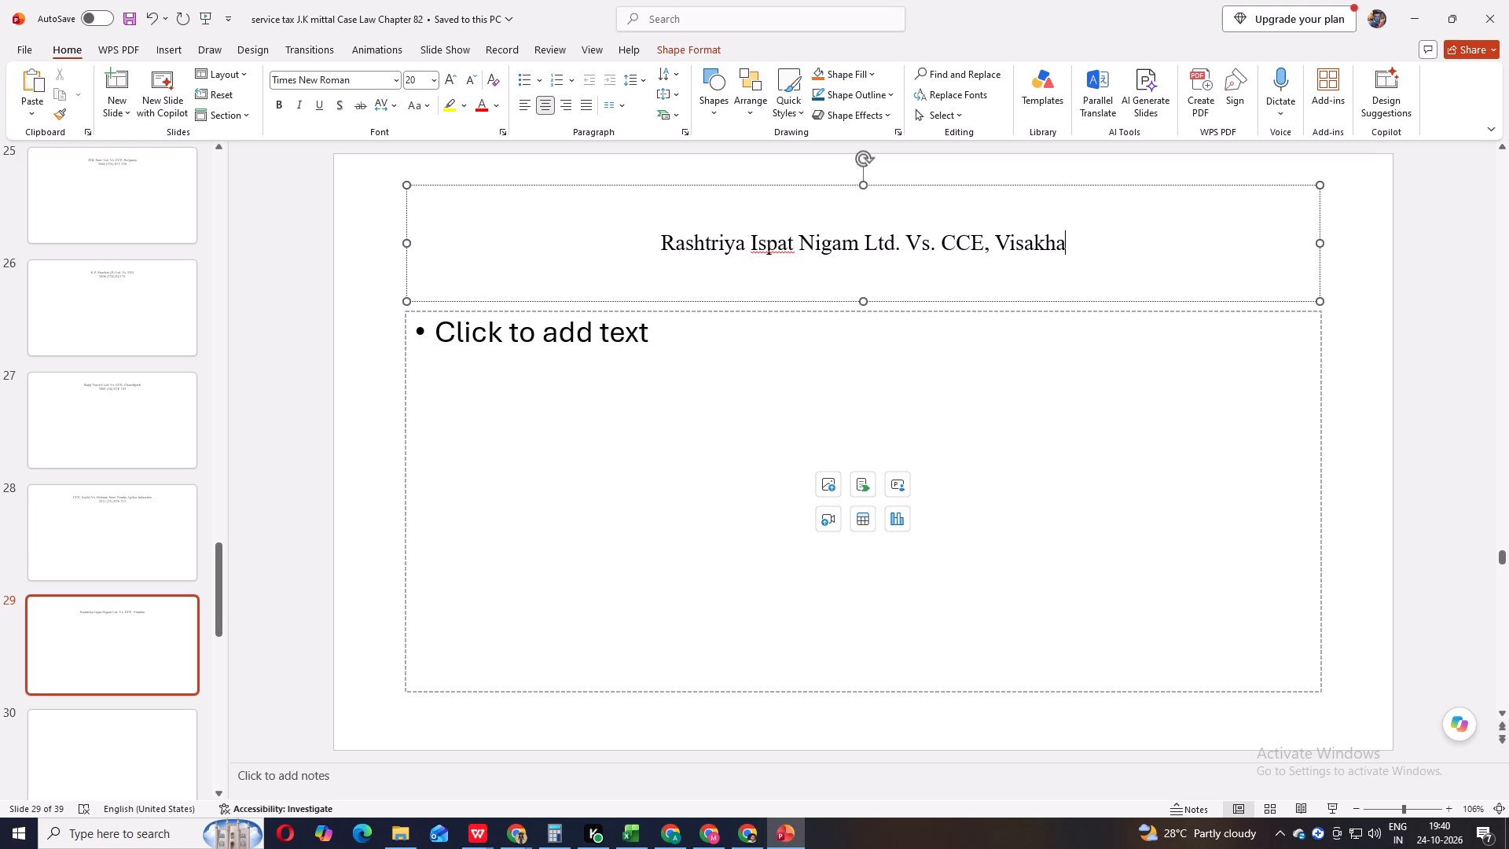
{"action": "type", "text": "patnam"}
{"action": "key", "text": "space"}
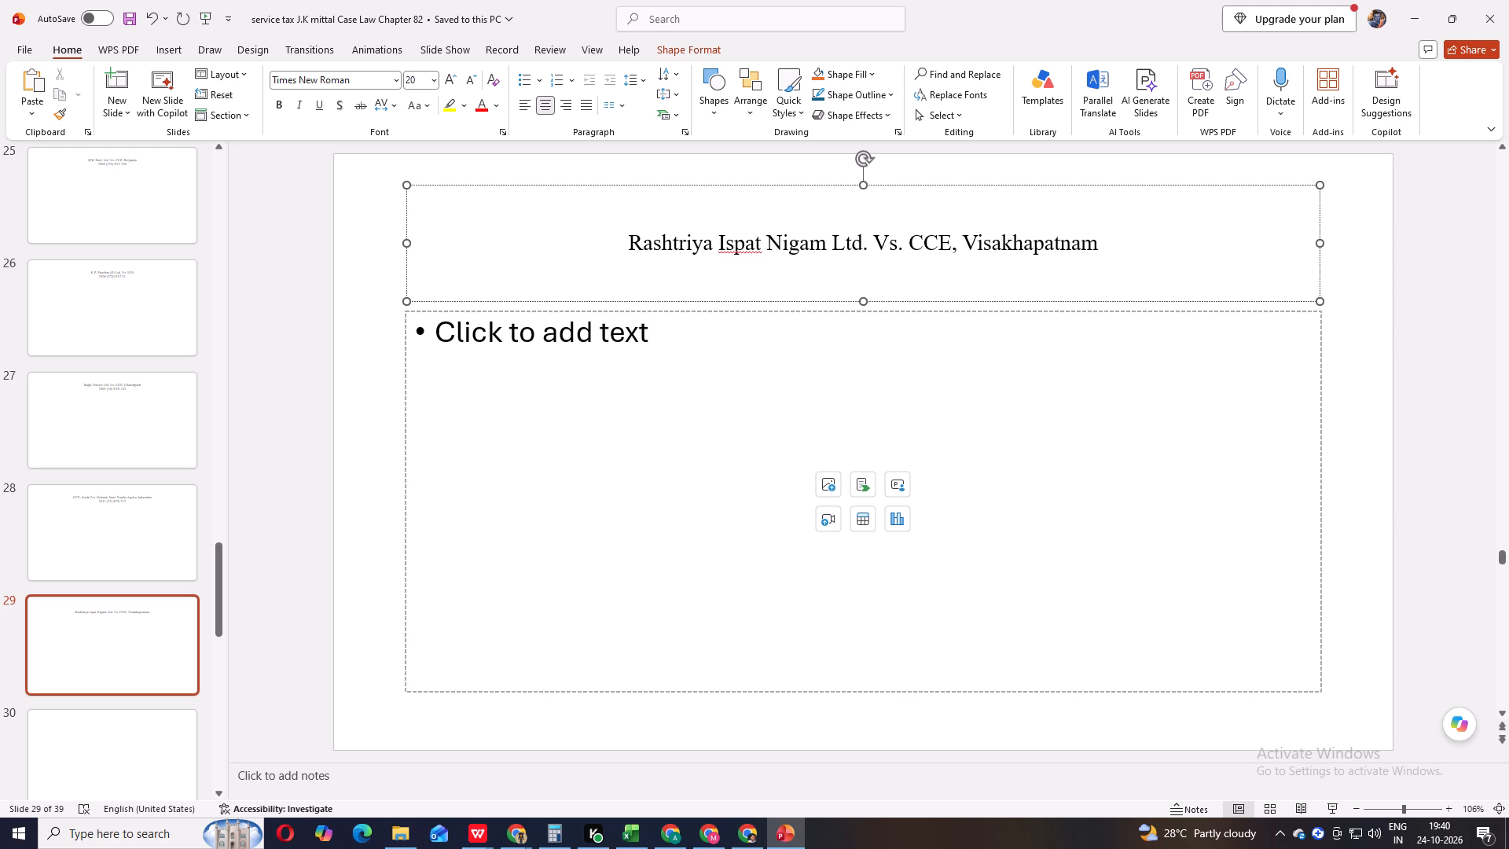
Add the citation "2003 (161) ELT 285" on a second line of slide 29's title.
{"action": "key", "text": "Return"}
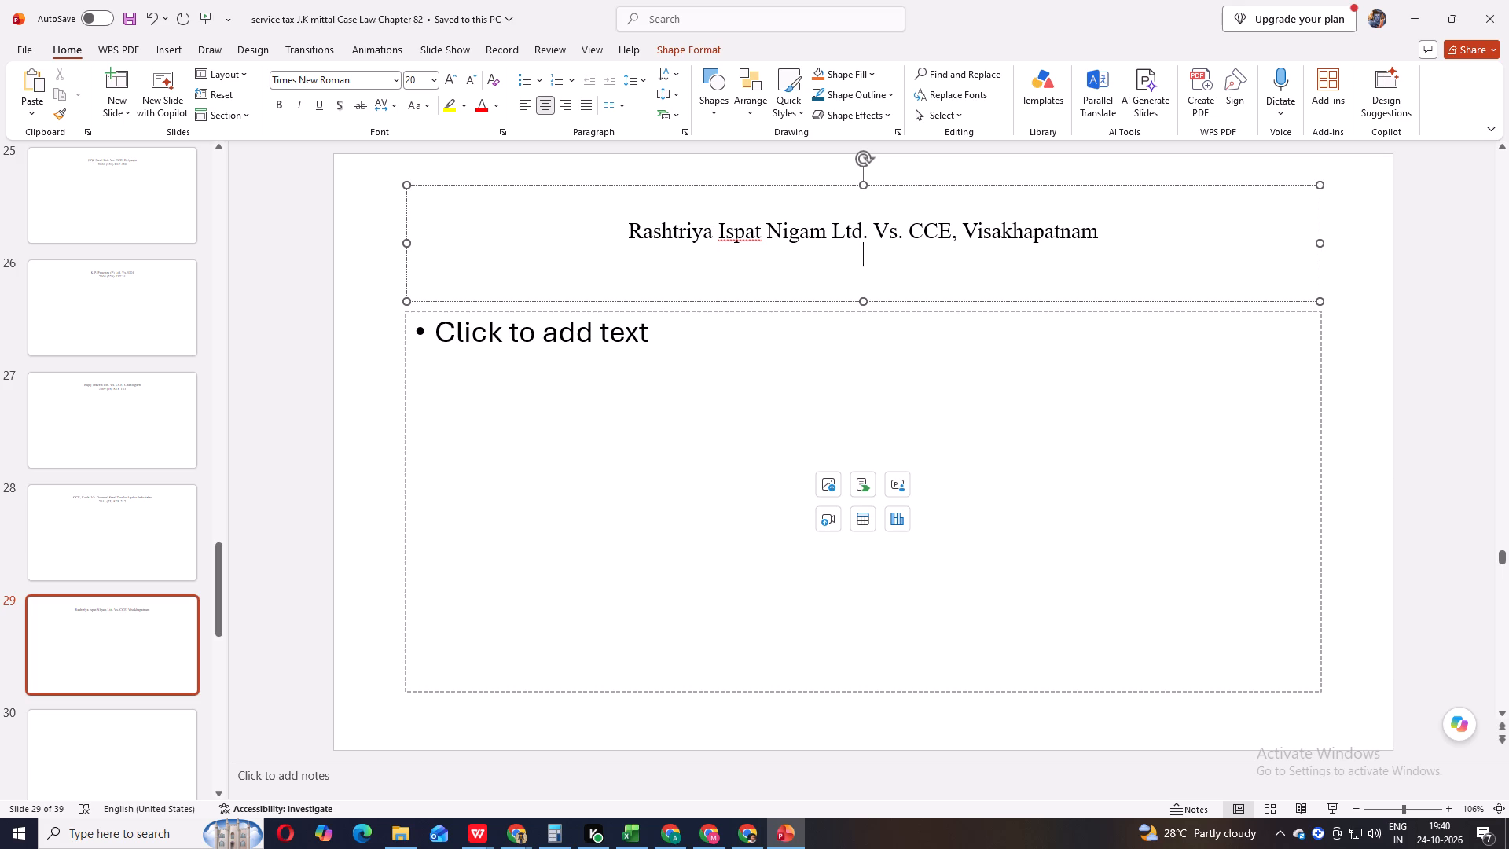
{"action": "type", "text": "2003"}
{"action": "key", "text": "space"}
{"action": "key", "text": "shift+parenleft"}
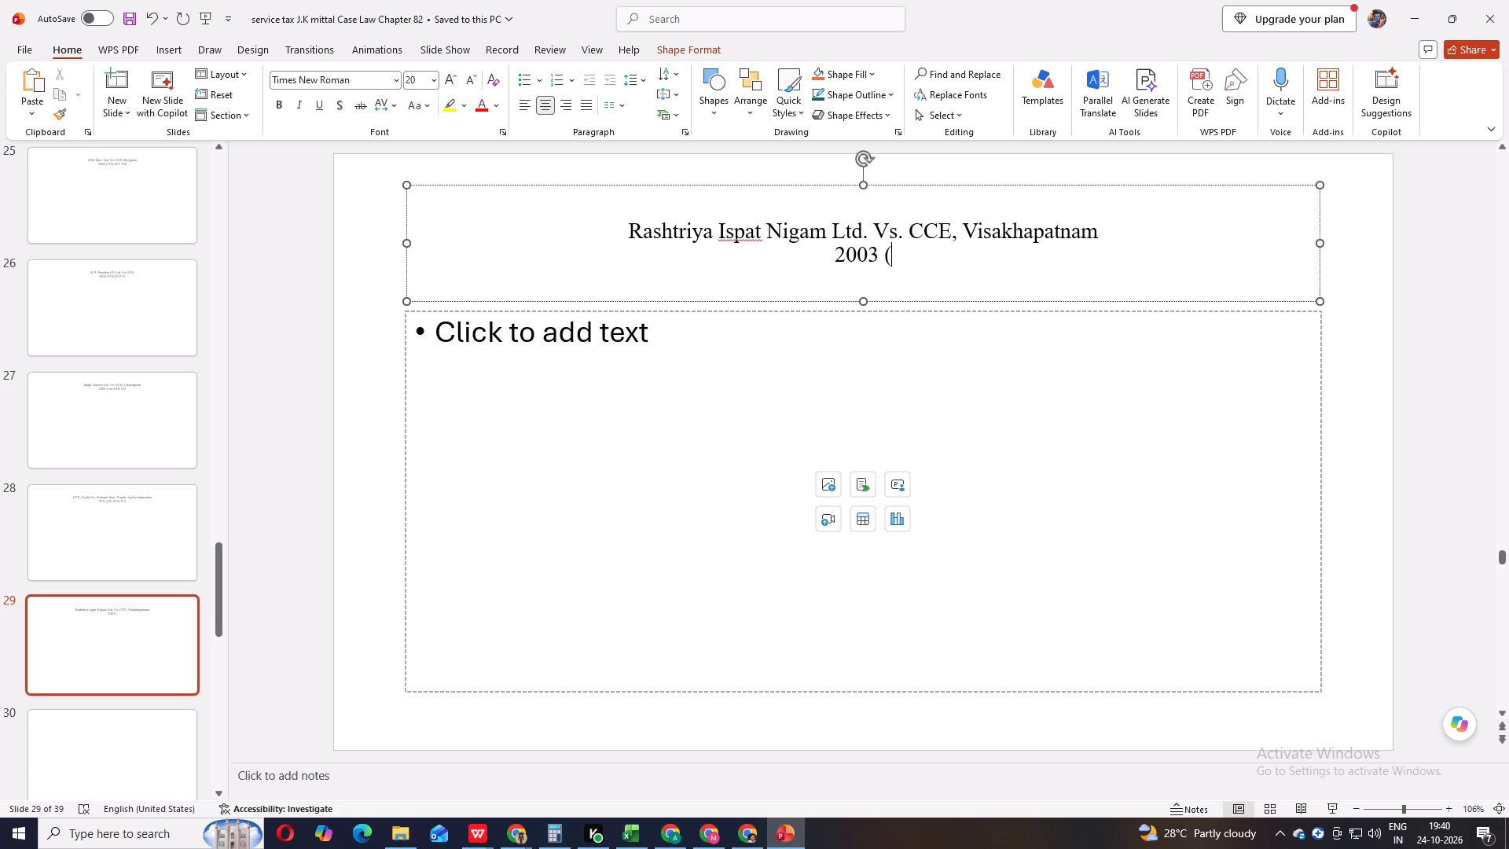
{"action": "type", "text": "161)"}
{"action": "key", "text": "space"}
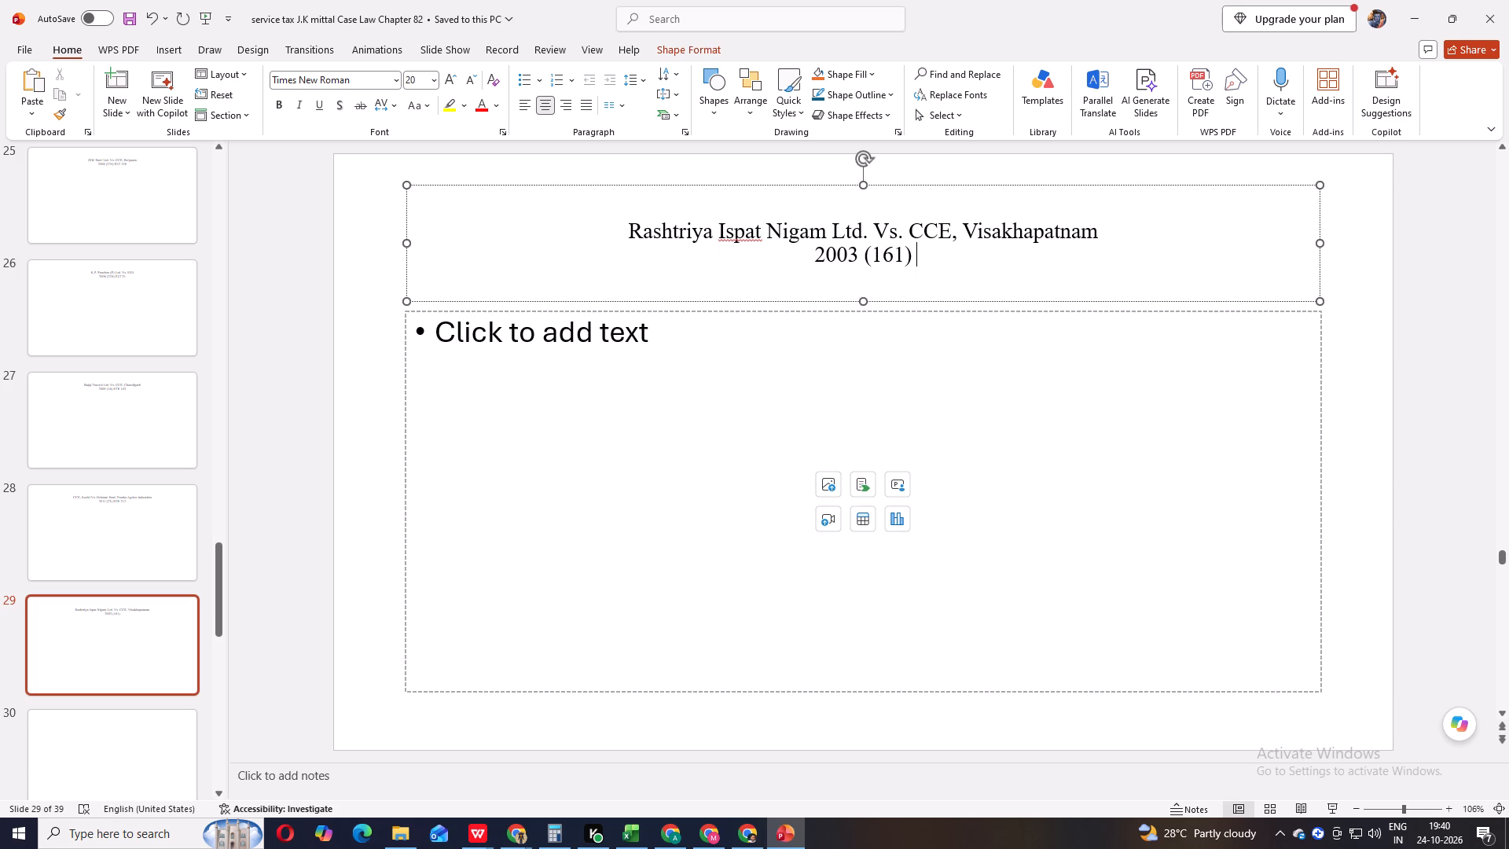
{"action": "type", "text": "ELT"}
{"action": "key", "text": "space"}
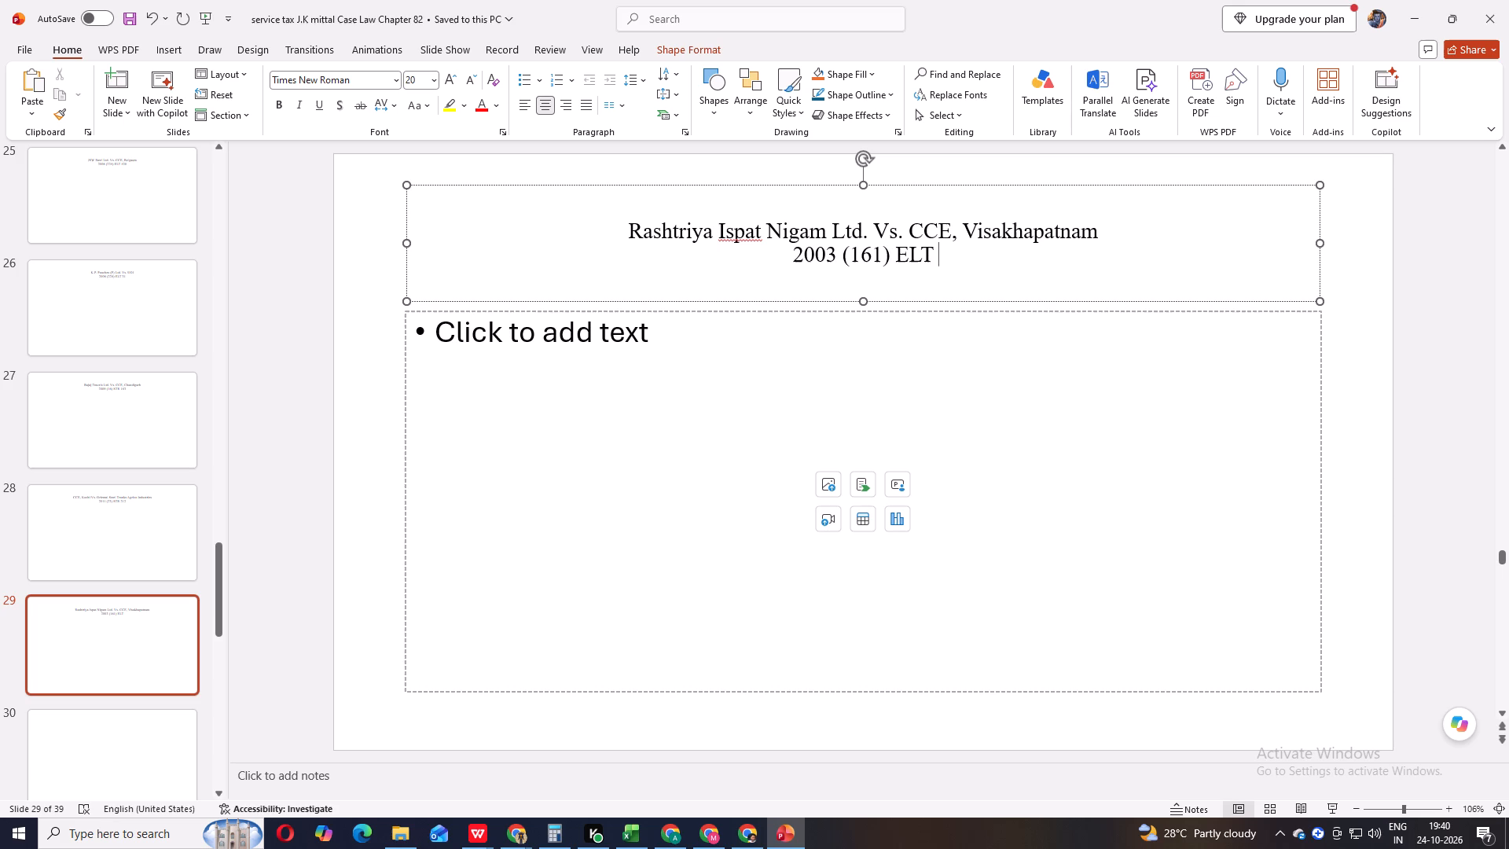
{"action": "type", "text": "285"}
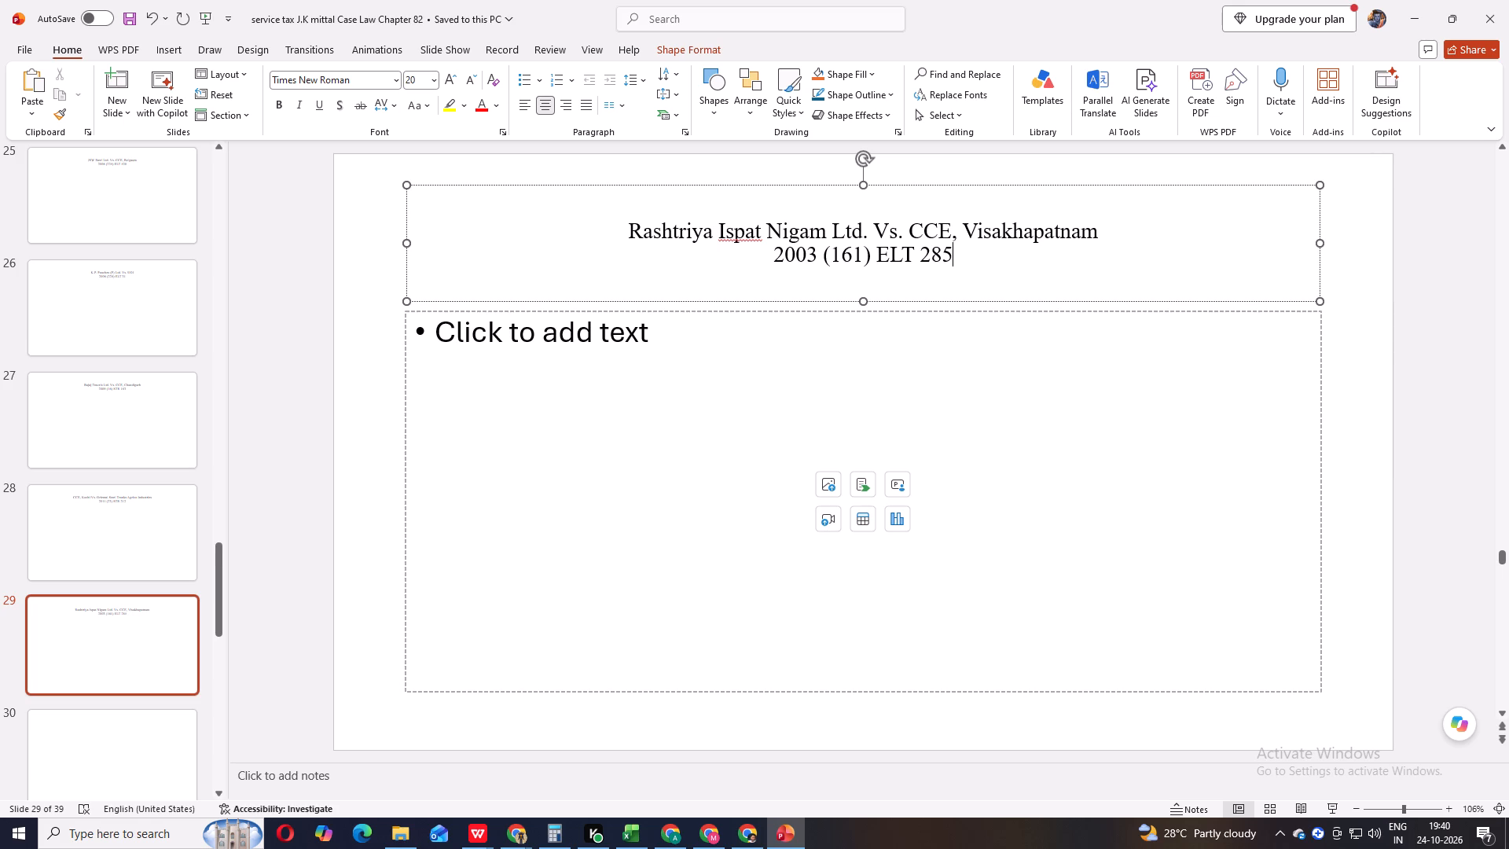
Open slide 30's empty title for text entry.
{"action": "scroll", "coordinate": [977, 242], "scroll_direction": "down", "scroll_amount": 1}
{"action": "left_click", "coordinate": [971, 239]}
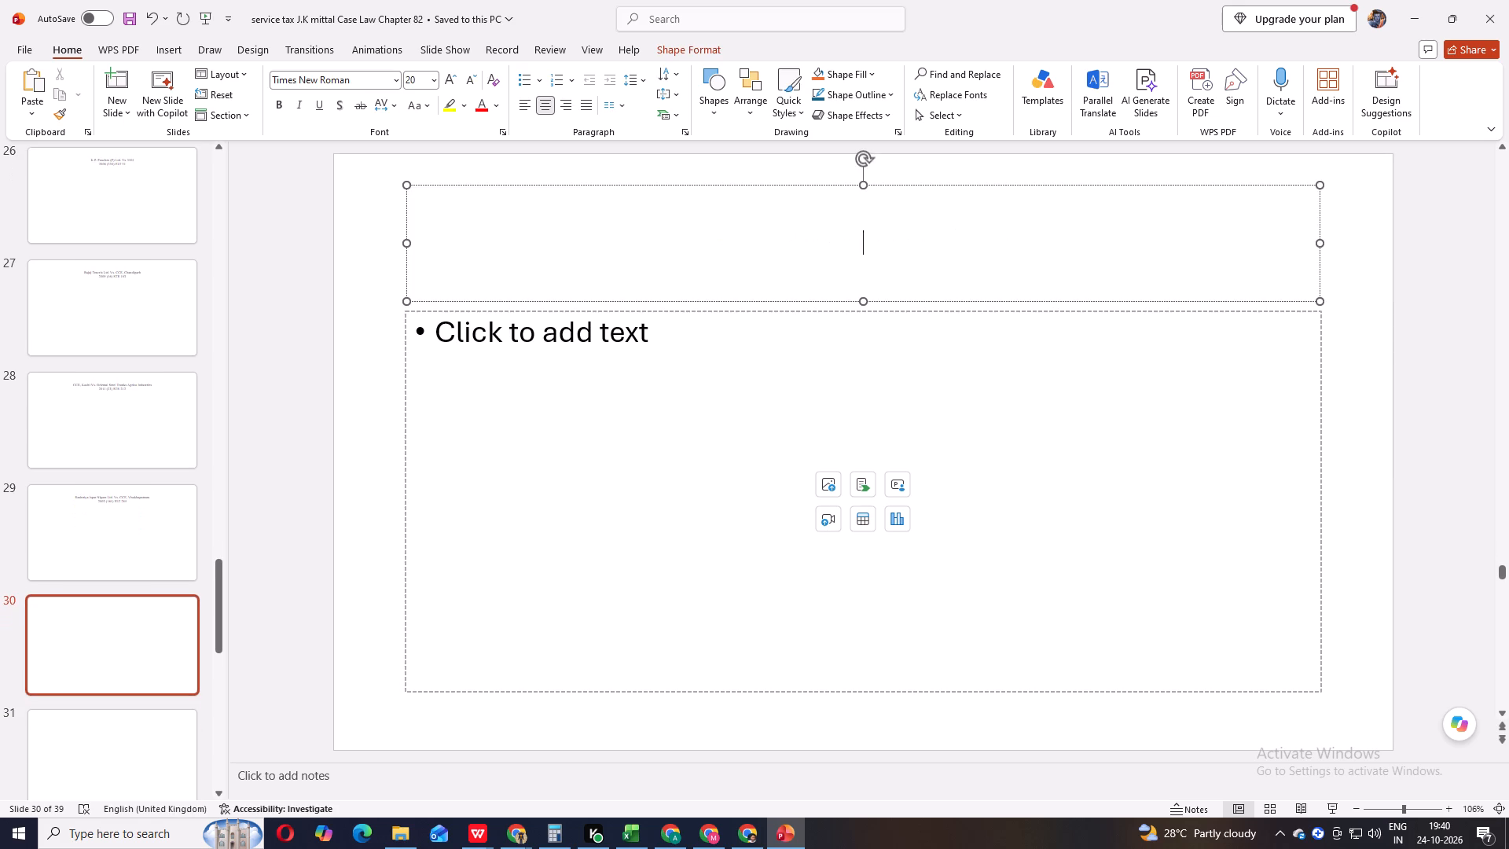
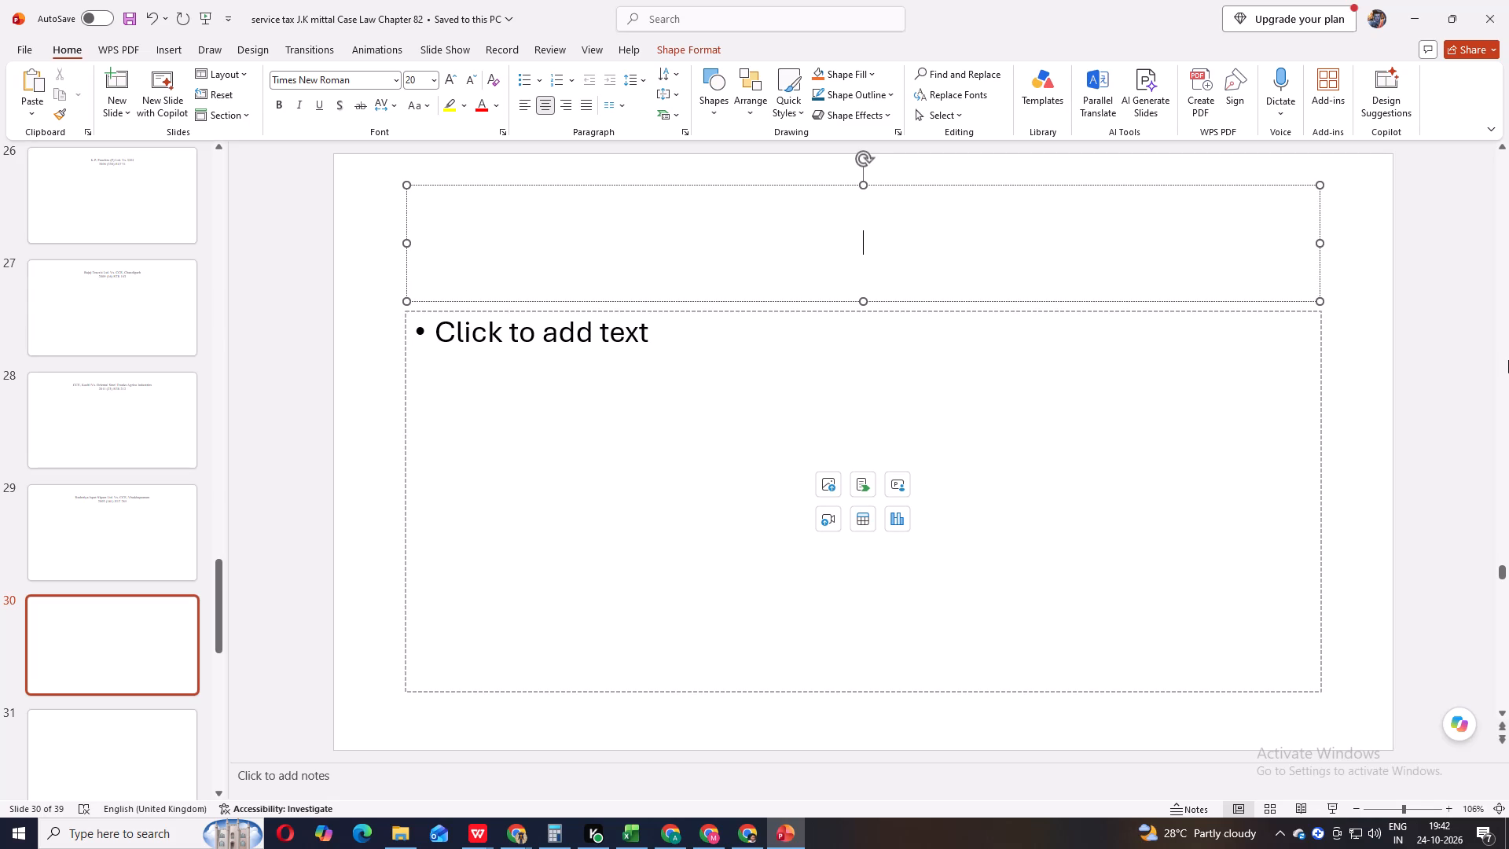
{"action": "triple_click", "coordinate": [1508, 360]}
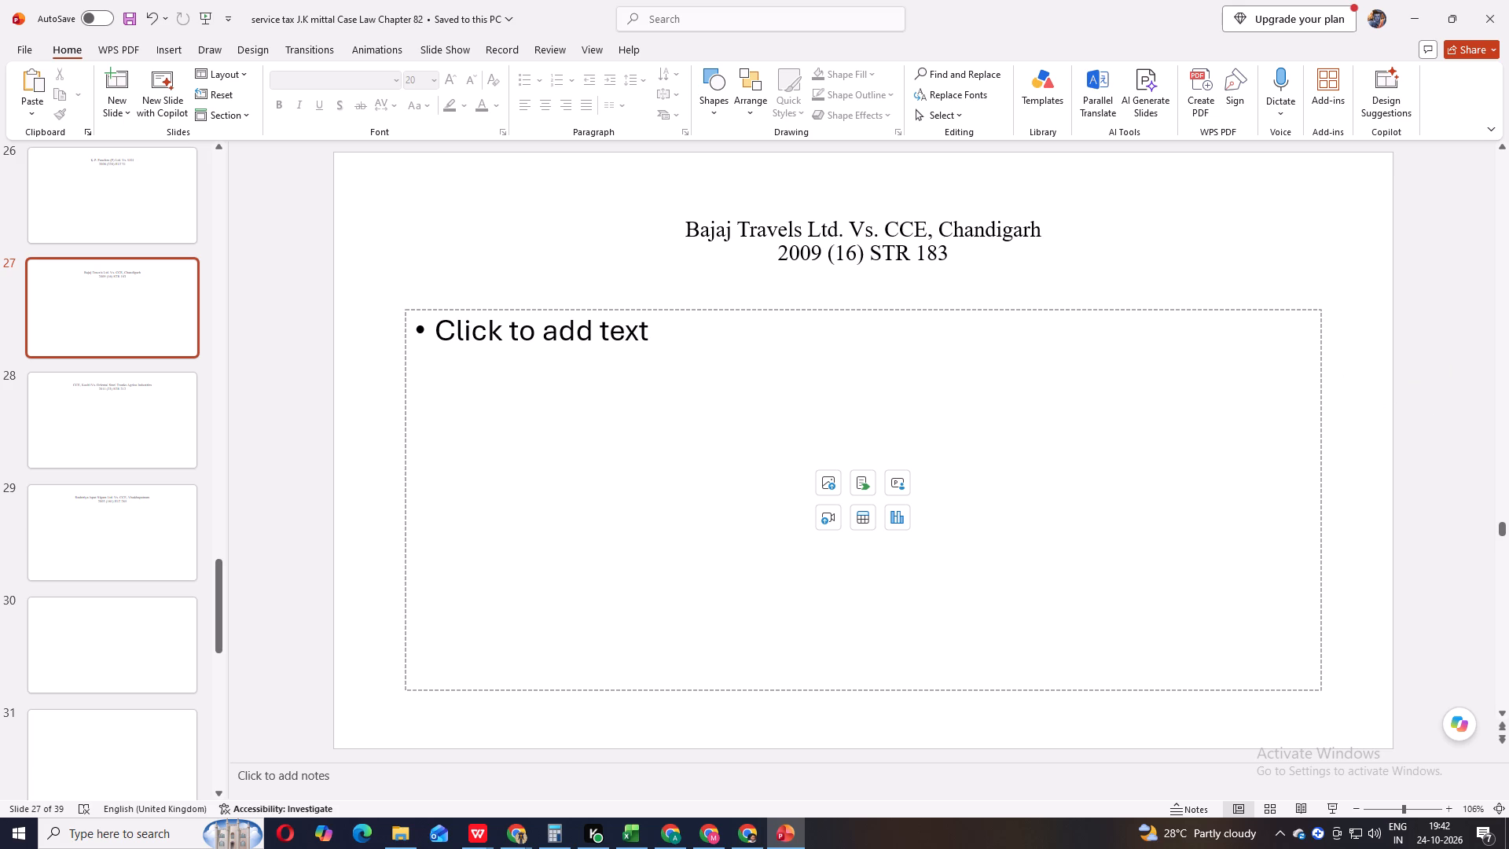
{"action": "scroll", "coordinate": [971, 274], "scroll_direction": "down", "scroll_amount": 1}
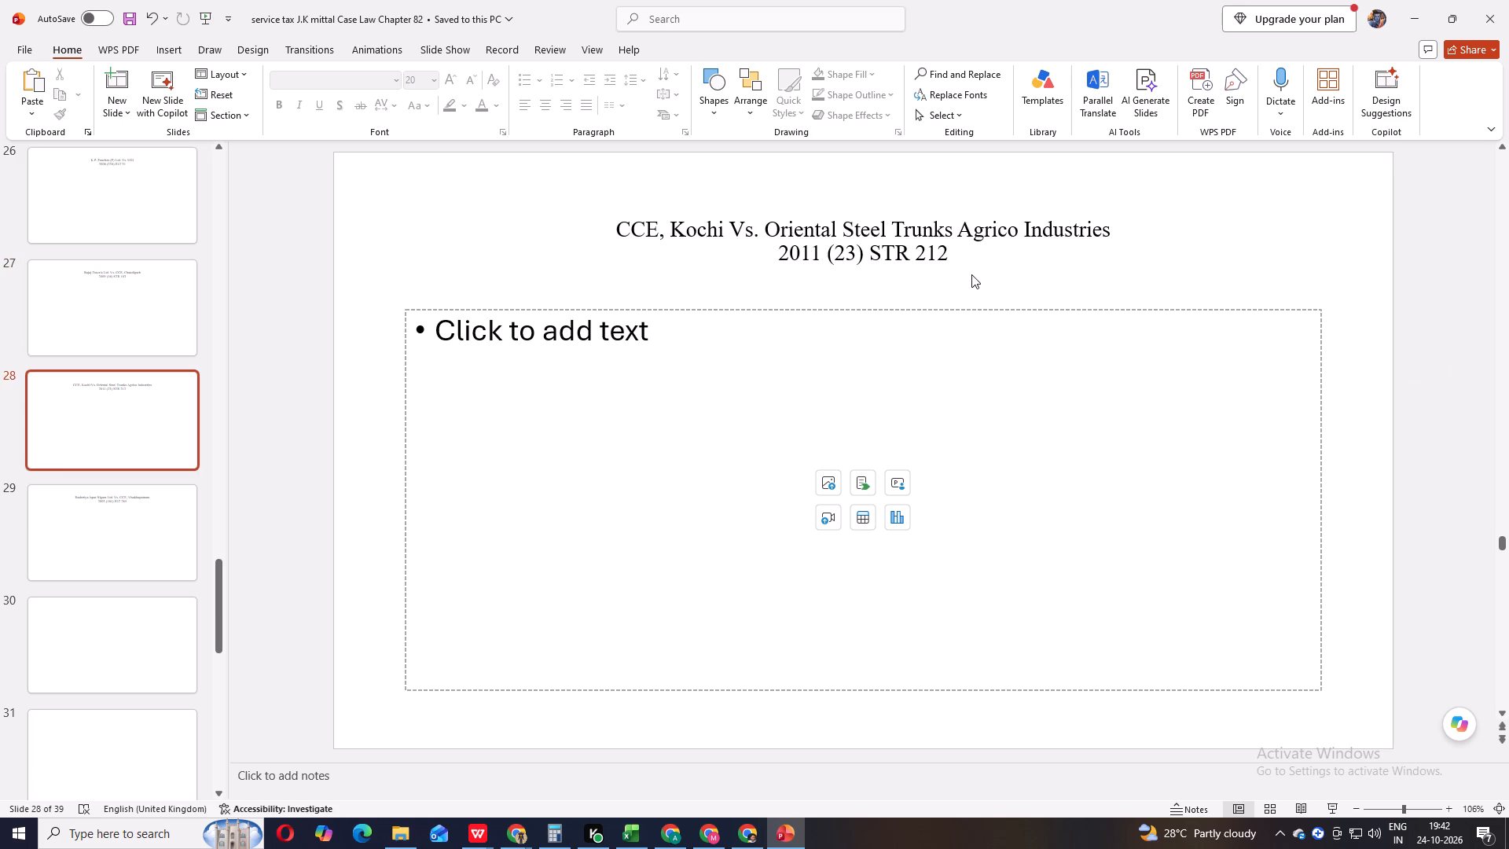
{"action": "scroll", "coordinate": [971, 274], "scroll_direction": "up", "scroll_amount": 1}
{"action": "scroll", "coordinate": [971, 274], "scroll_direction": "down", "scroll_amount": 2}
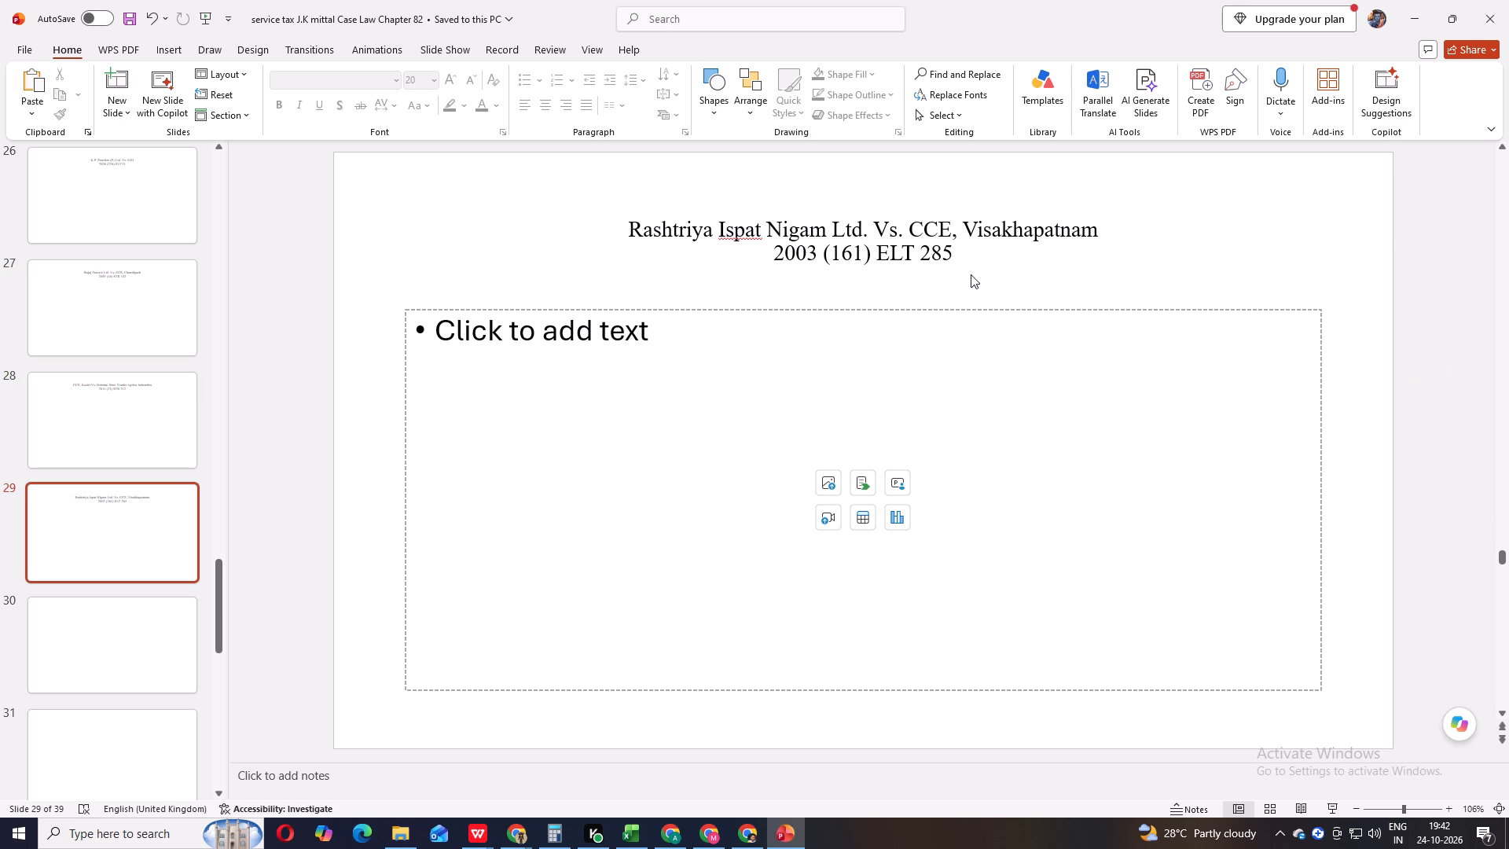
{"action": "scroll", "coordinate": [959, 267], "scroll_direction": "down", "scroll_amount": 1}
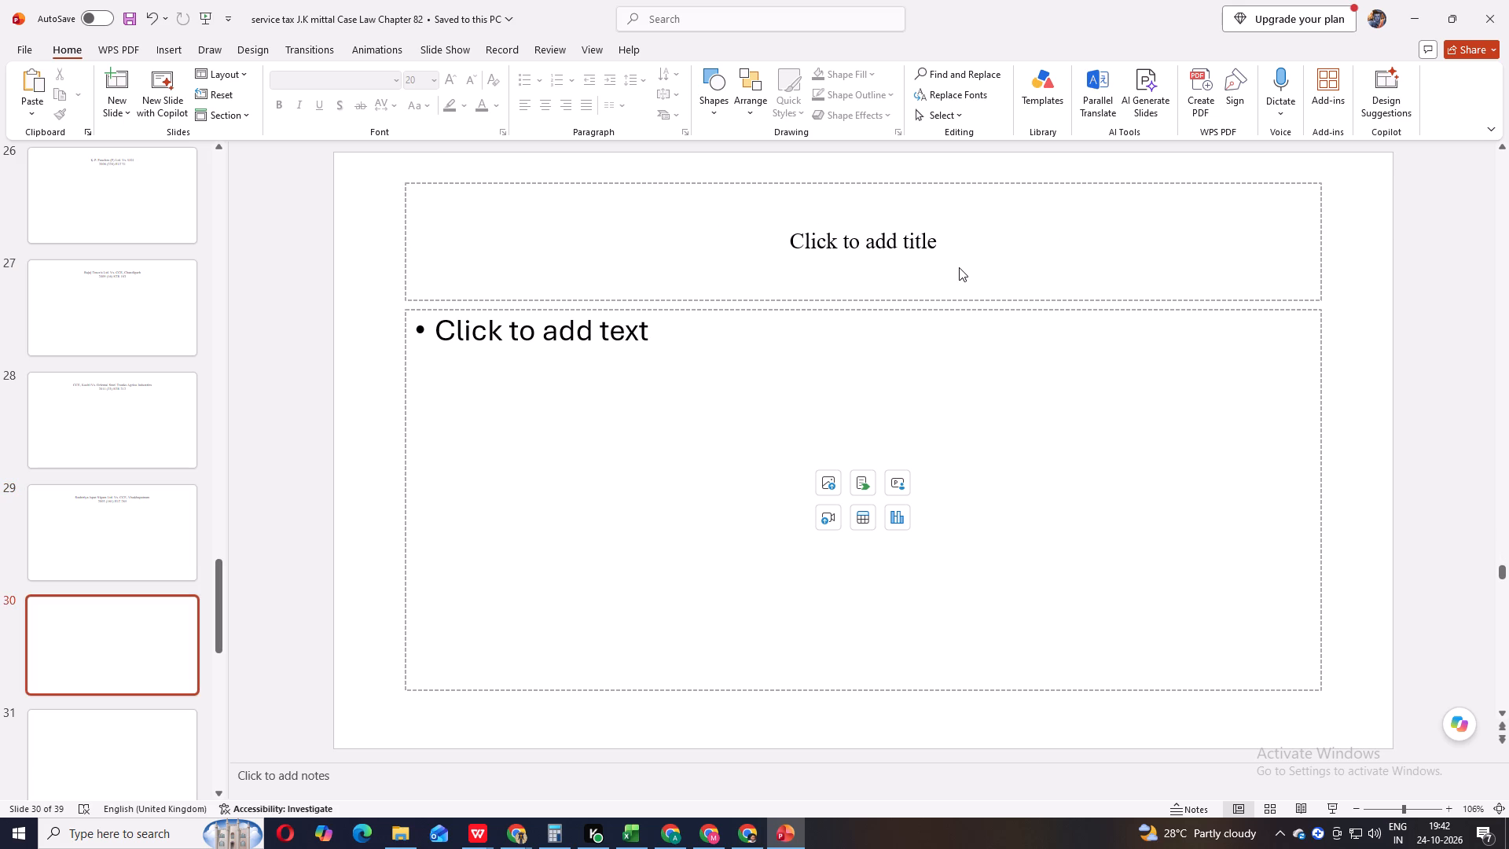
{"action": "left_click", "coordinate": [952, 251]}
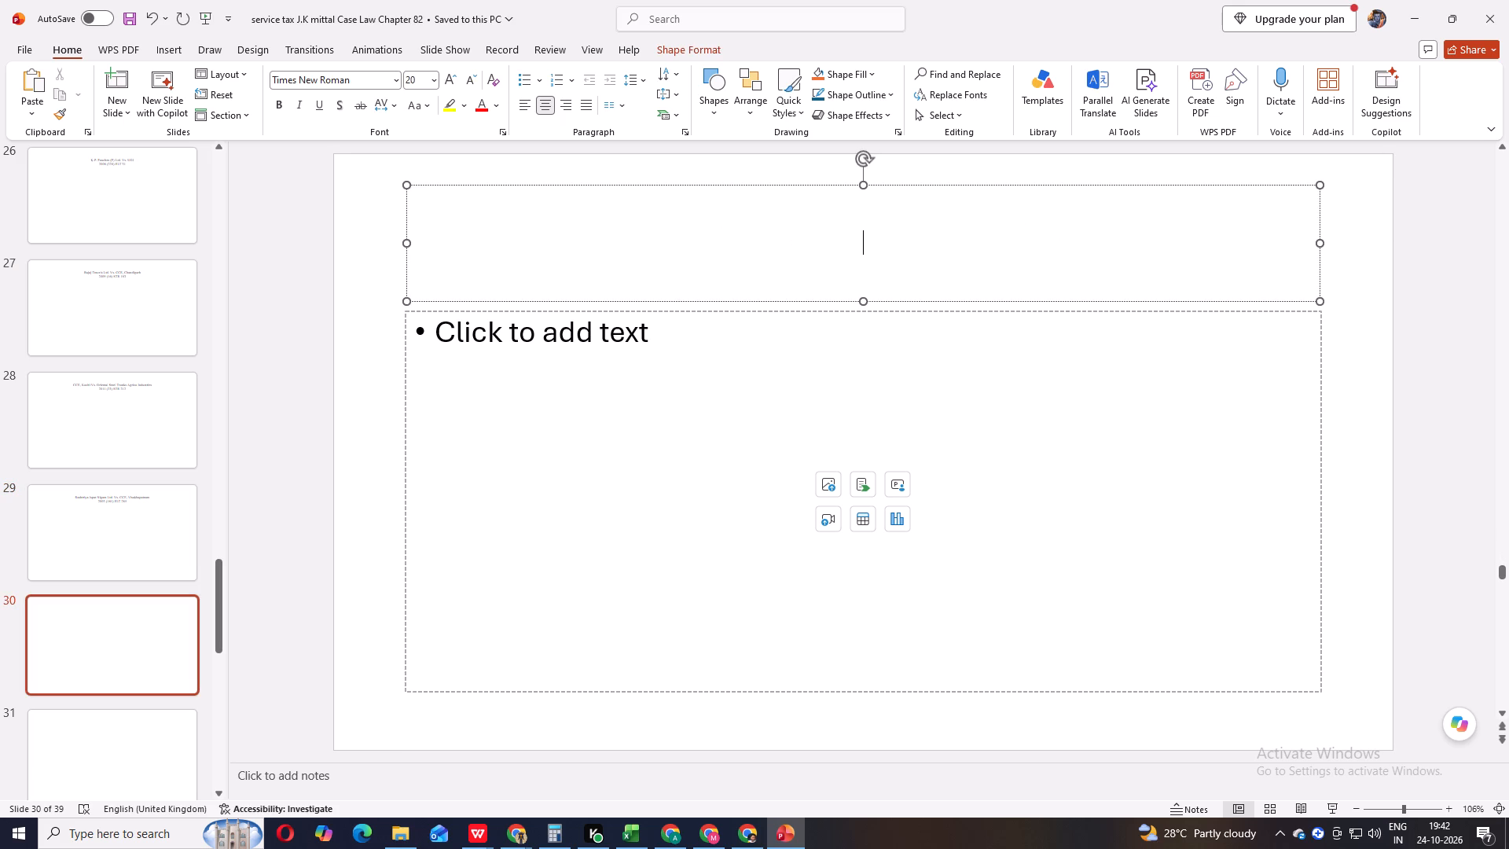
Using slide 2's citation, search the Centax case laws in Chrome for journal STR, volume 11, page 609.
{"action": "scroll", "coordinate": [835, 415], "scroll_direction": "up", "scroll_amount": 15}
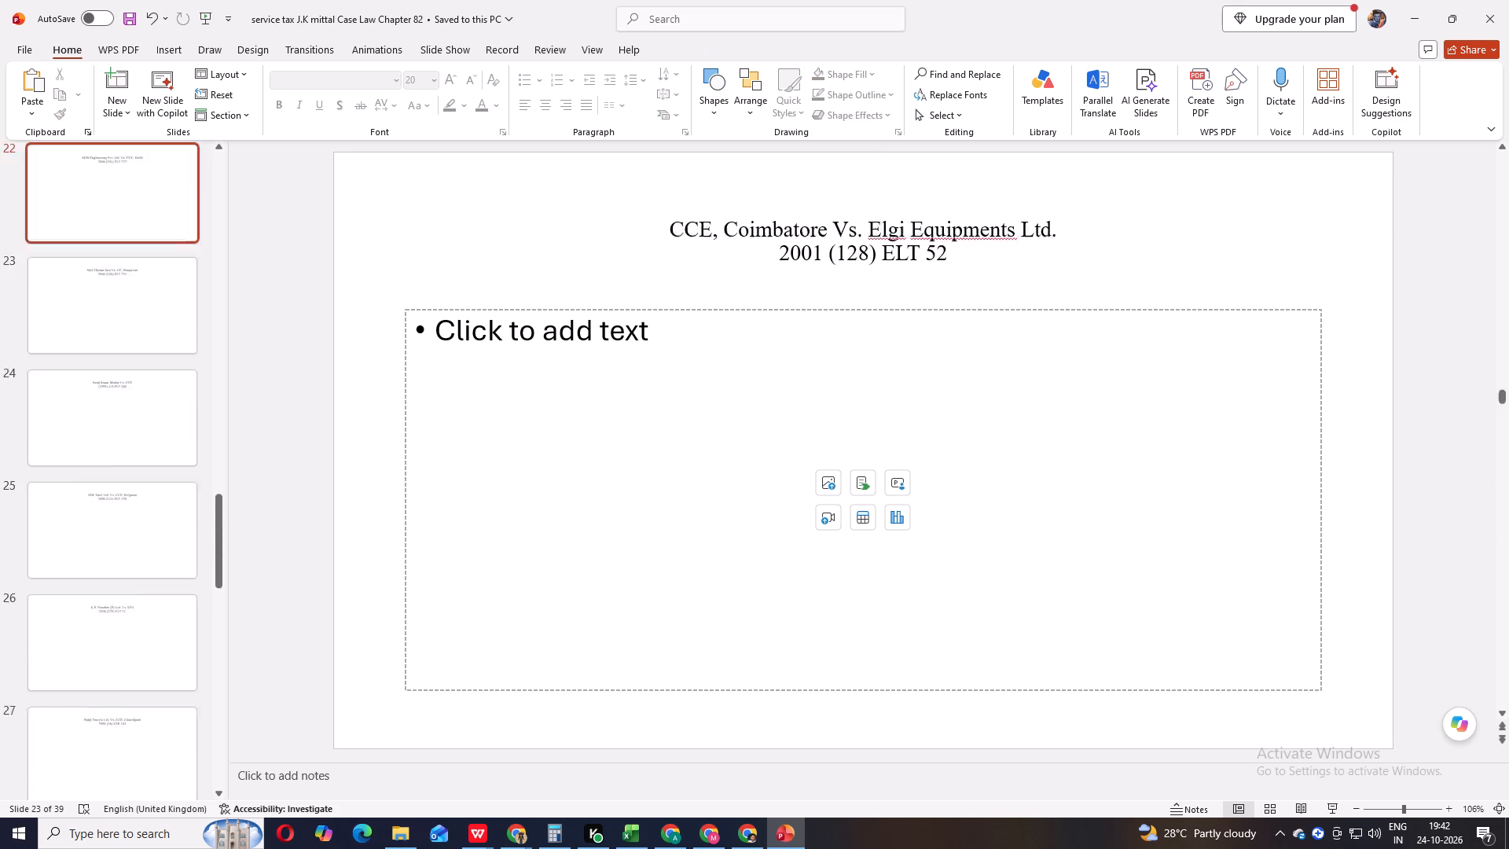
{"action": "scroll", "coordinate": [835, 415], "scroll_direction": "up", "scroll_amount": 20}
{"action": "scroll", "coordinate": [835, 415], "scroll_direction": "up", "scroll_amount": 2}
{"action": "scroll", "coordinate": [835, 415], "scroll_direction": "down", "scroll_amount": 1}
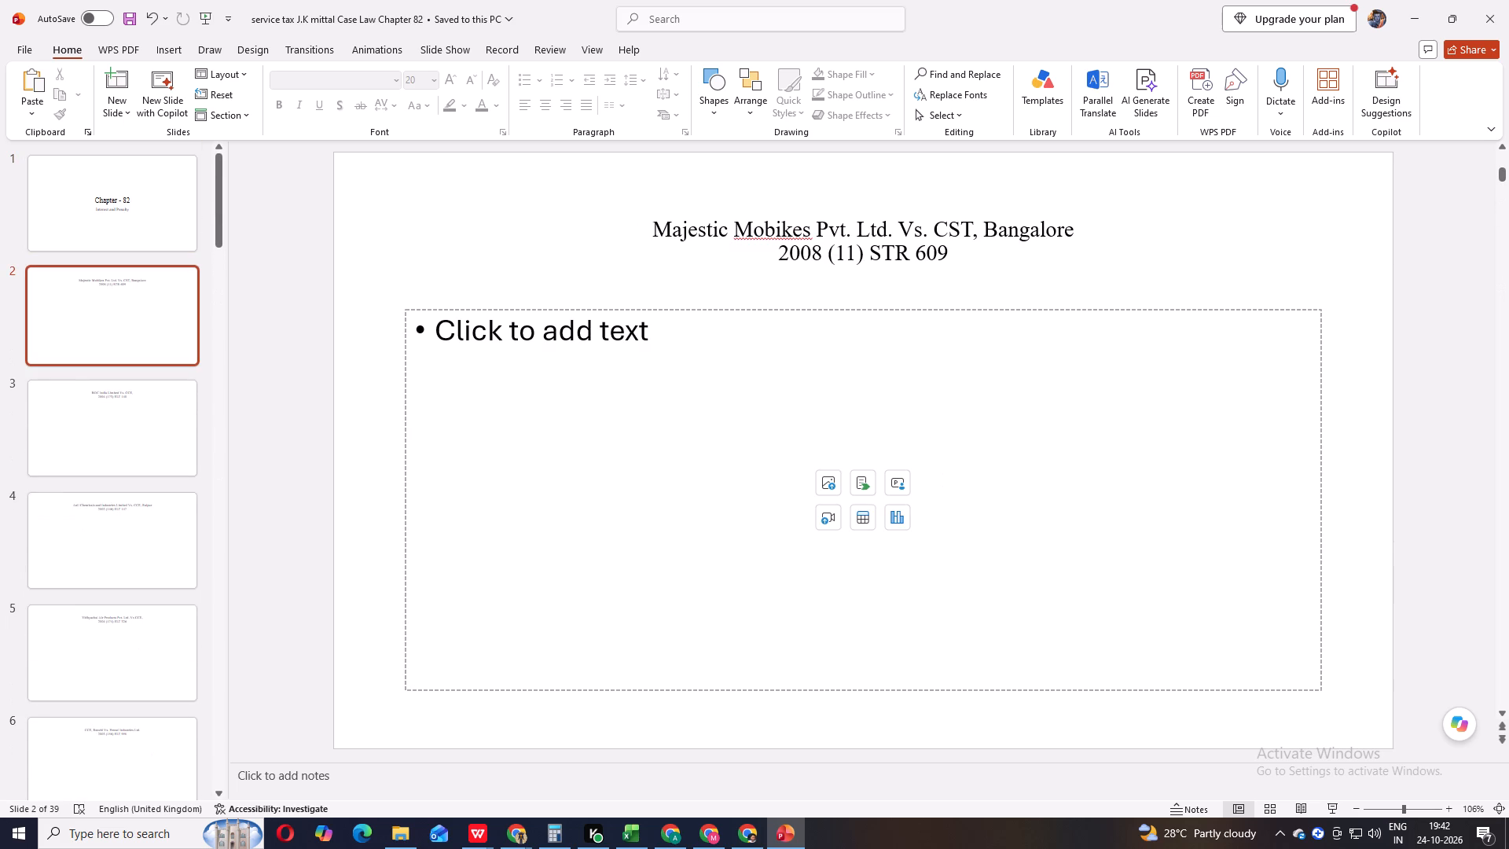
{"action": "left_click", "coordinate": [810, 263]}
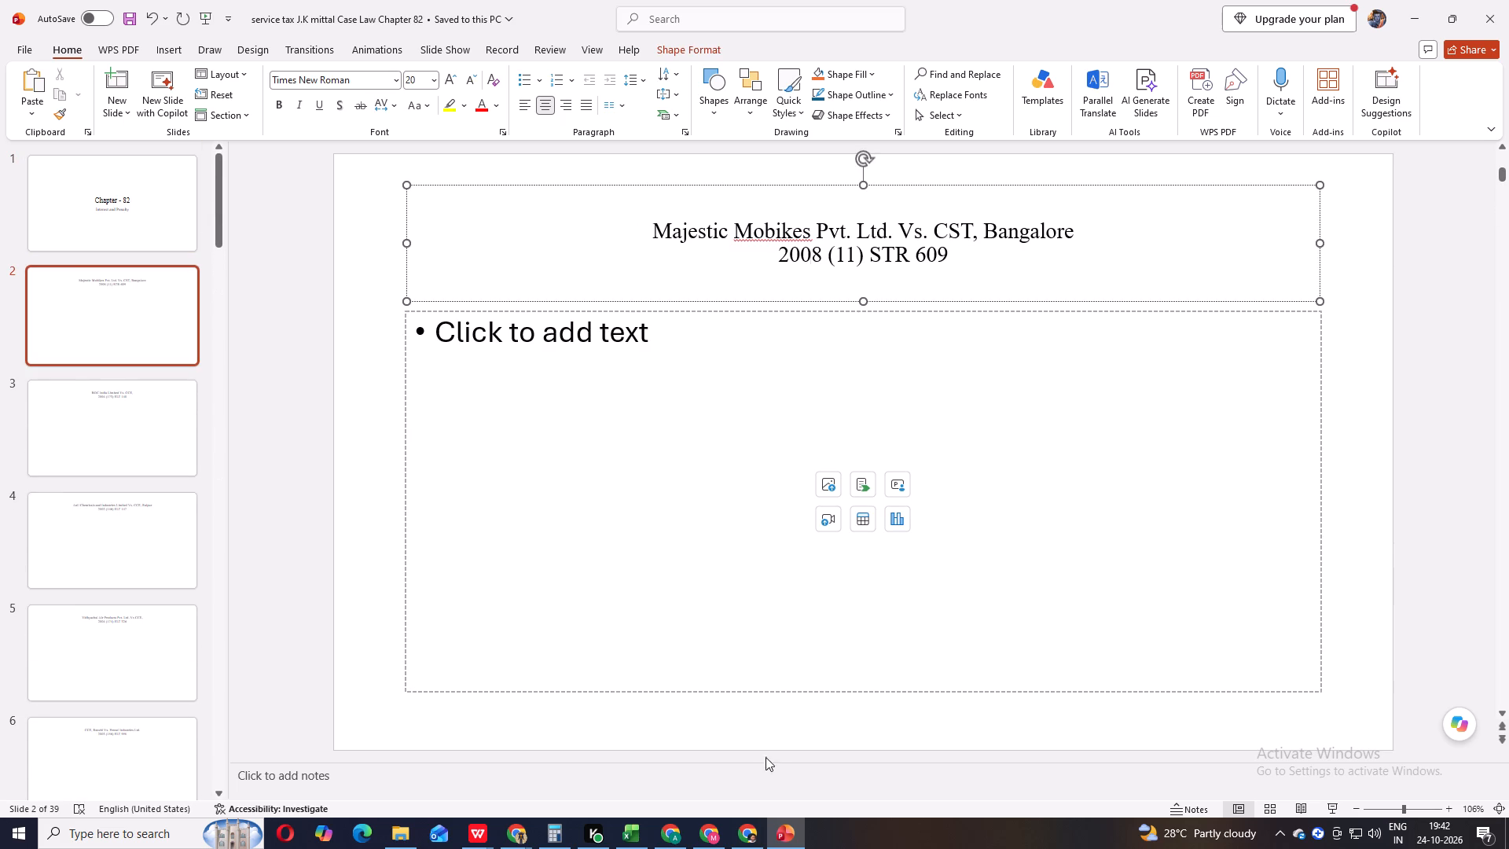
{"action": "left_click", "coordinate": [751, 831]}
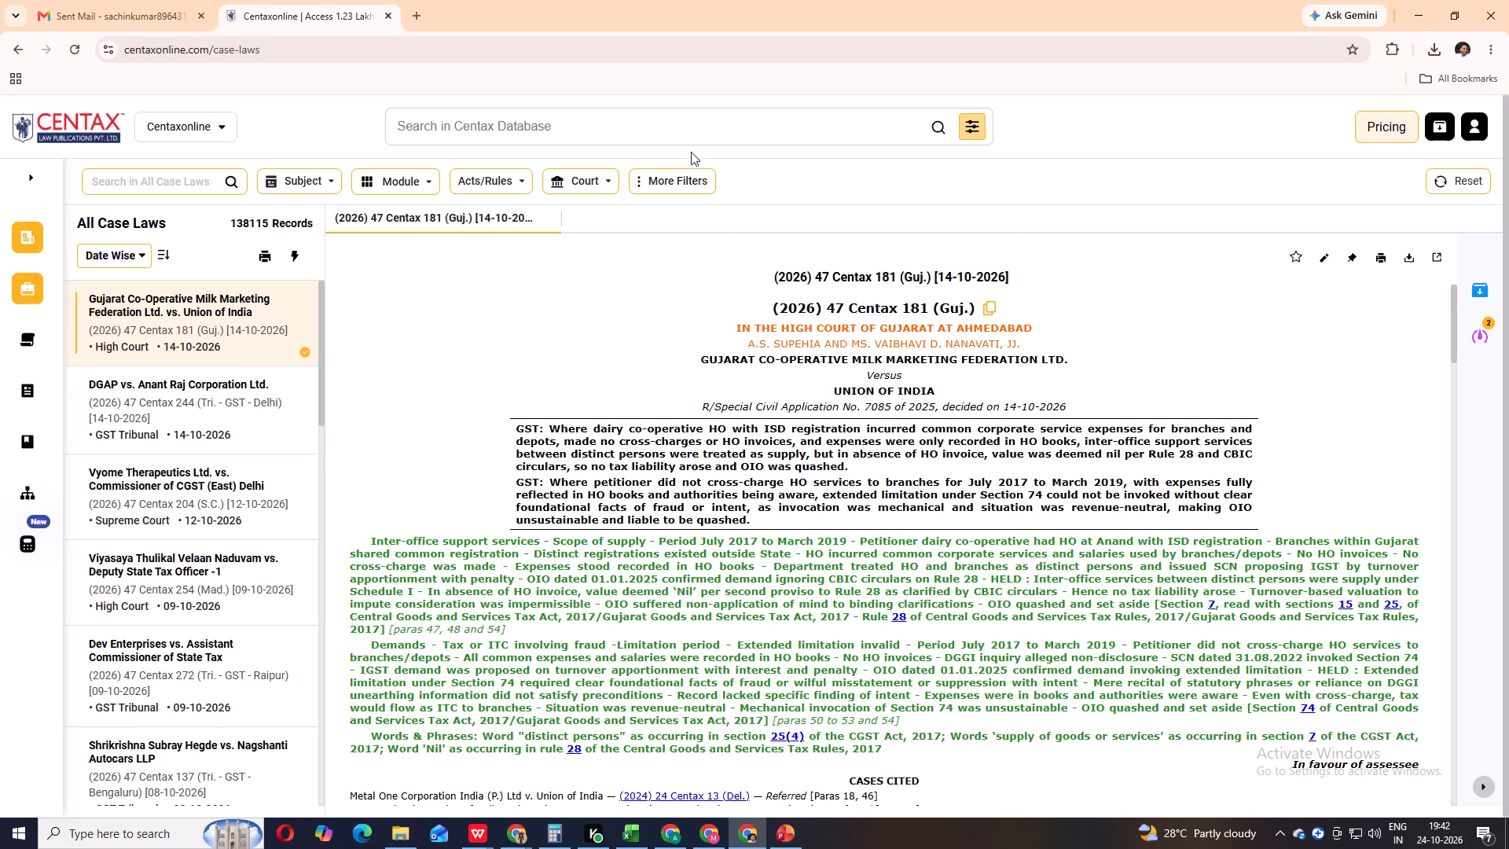
{"action": "left_click", "coordinate": [684, 175]}
{"action": "left_click", "coordinate": [856, 350]}
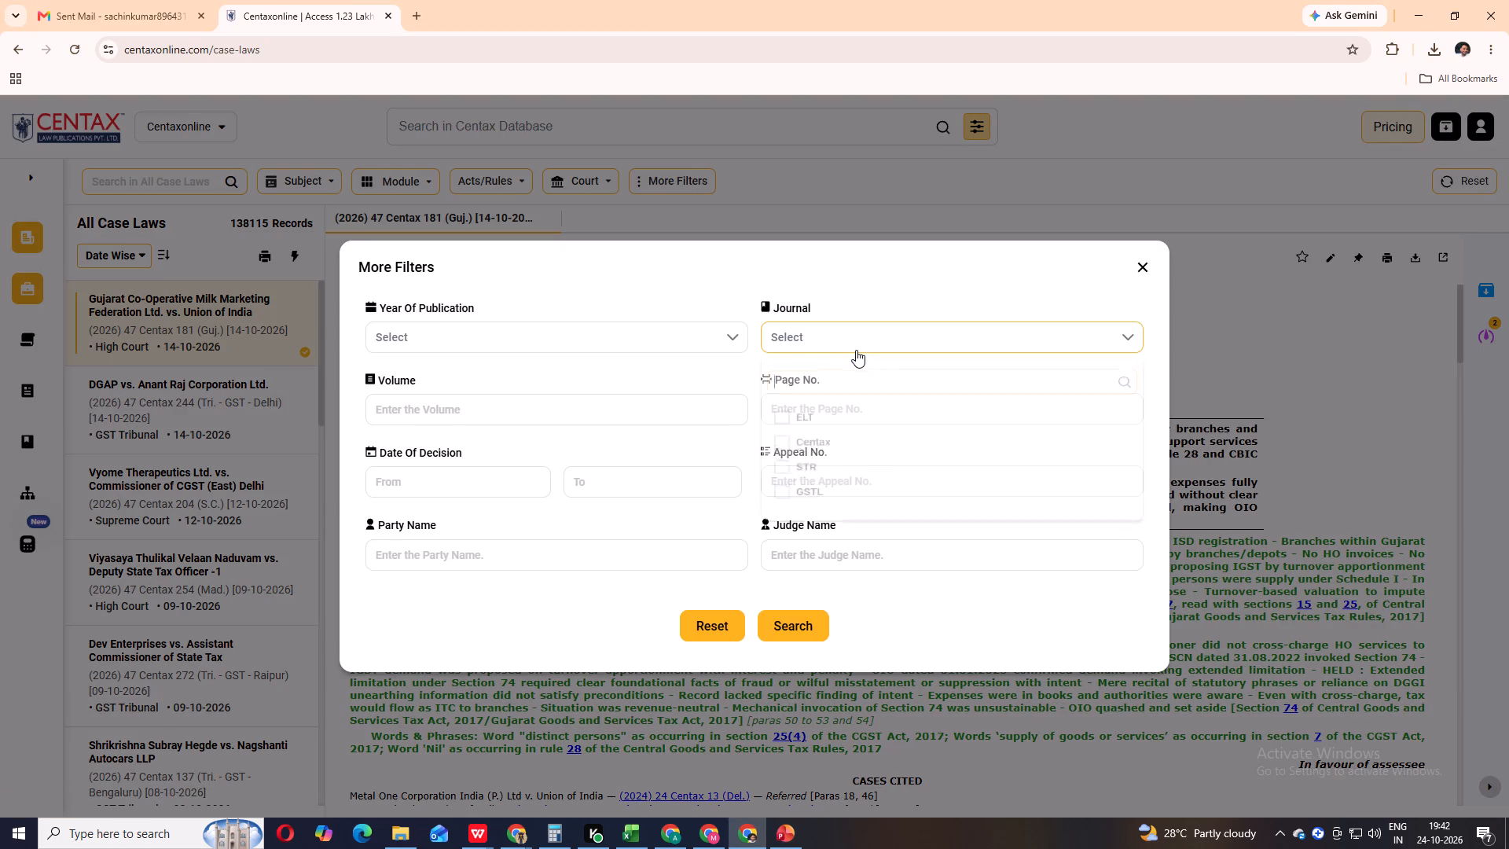
{"action": "left_click", "coordinate": [812, 469]}
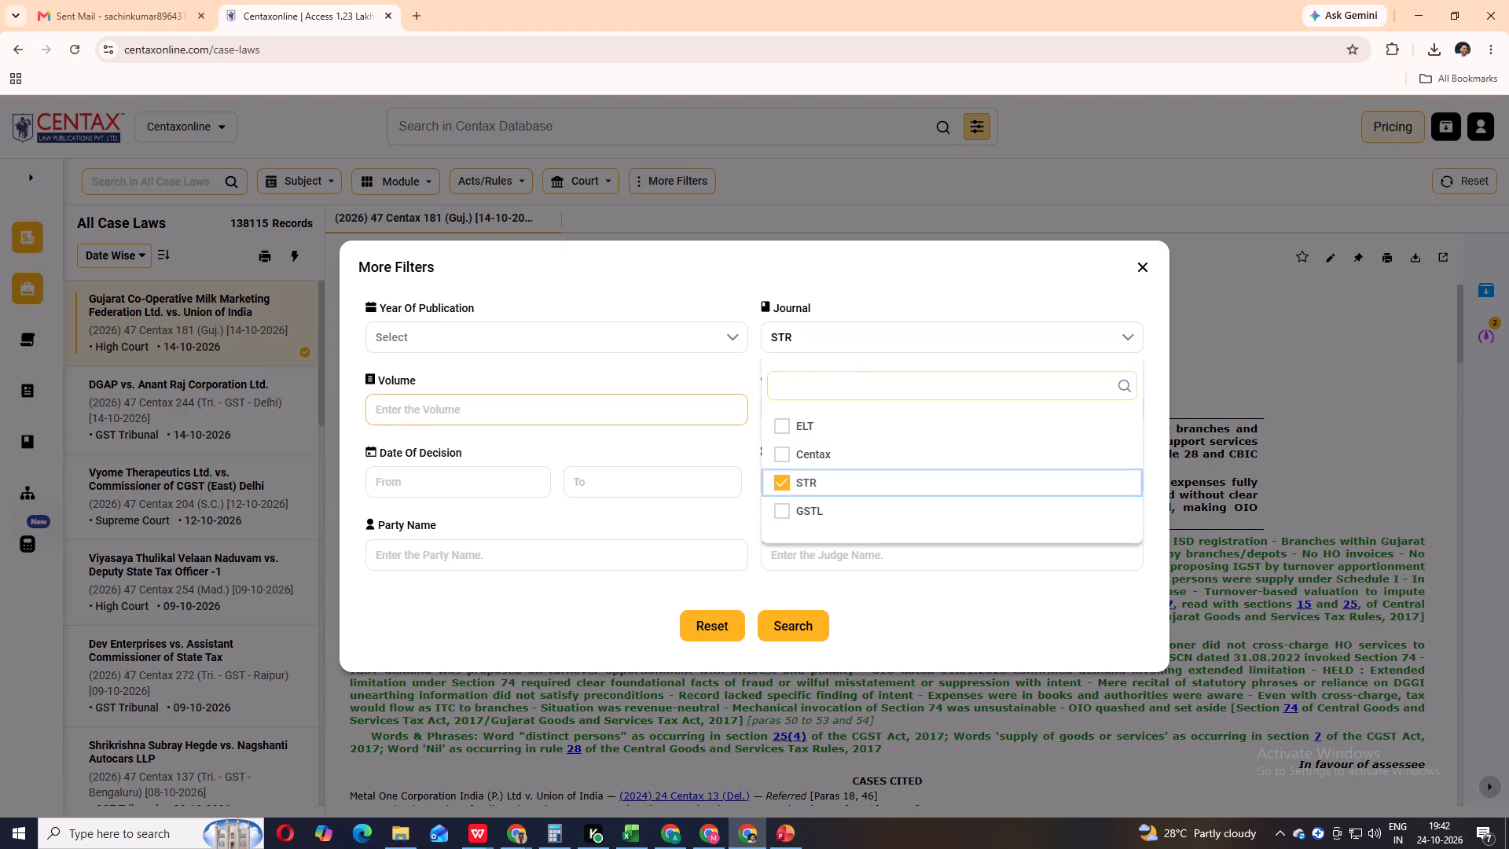
{"action": "left_click", "coordinate": [681, 414]}
{"action": "type", "text": "11"}
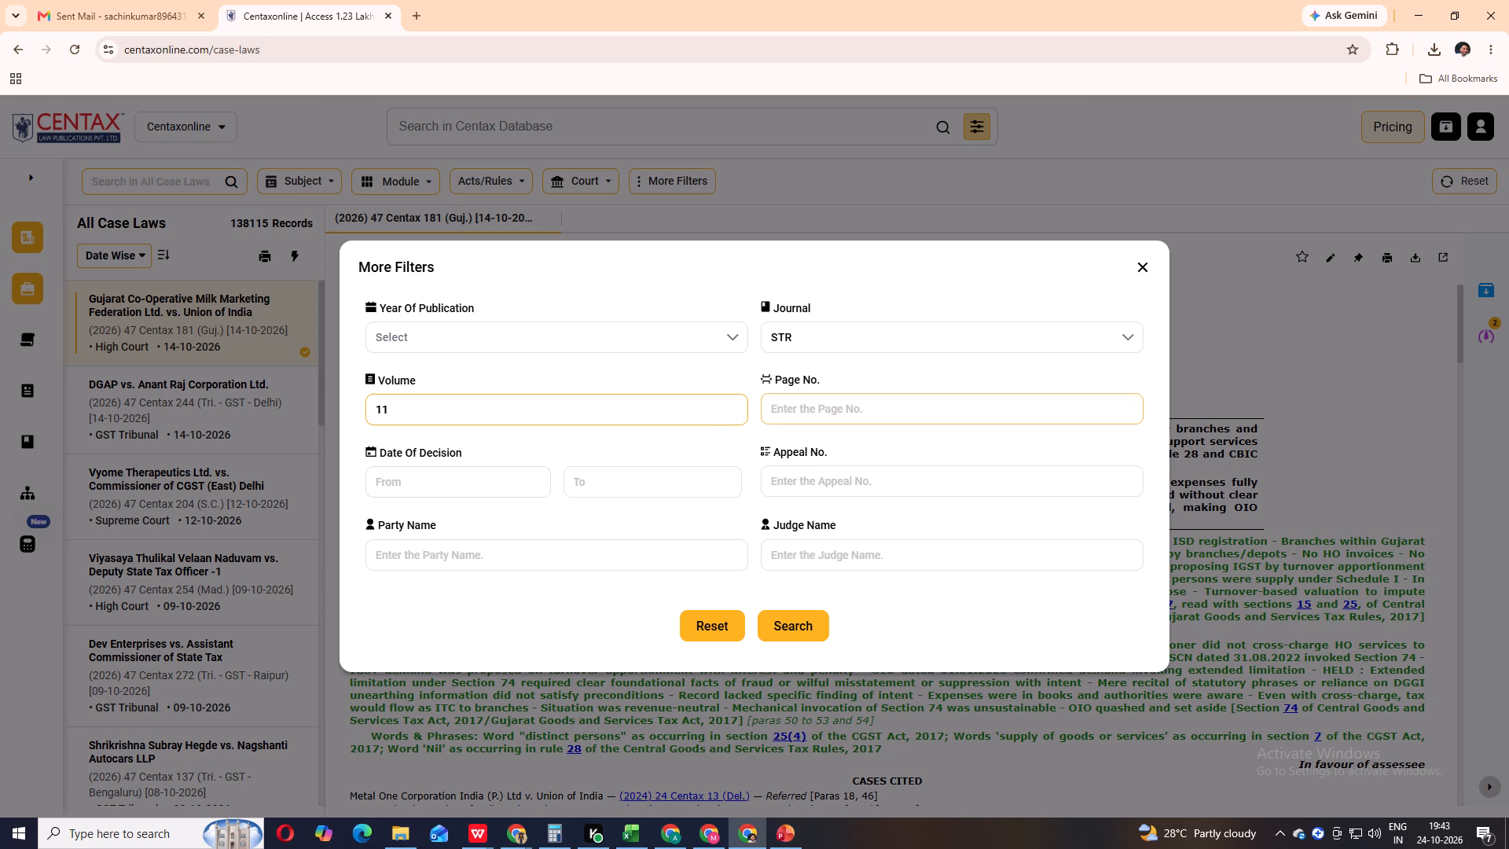
{"action": "left_click", "coordinate": [780, 415]}
{"action": "type", "text": "609"}
{"action": "key", "text": "Return"}
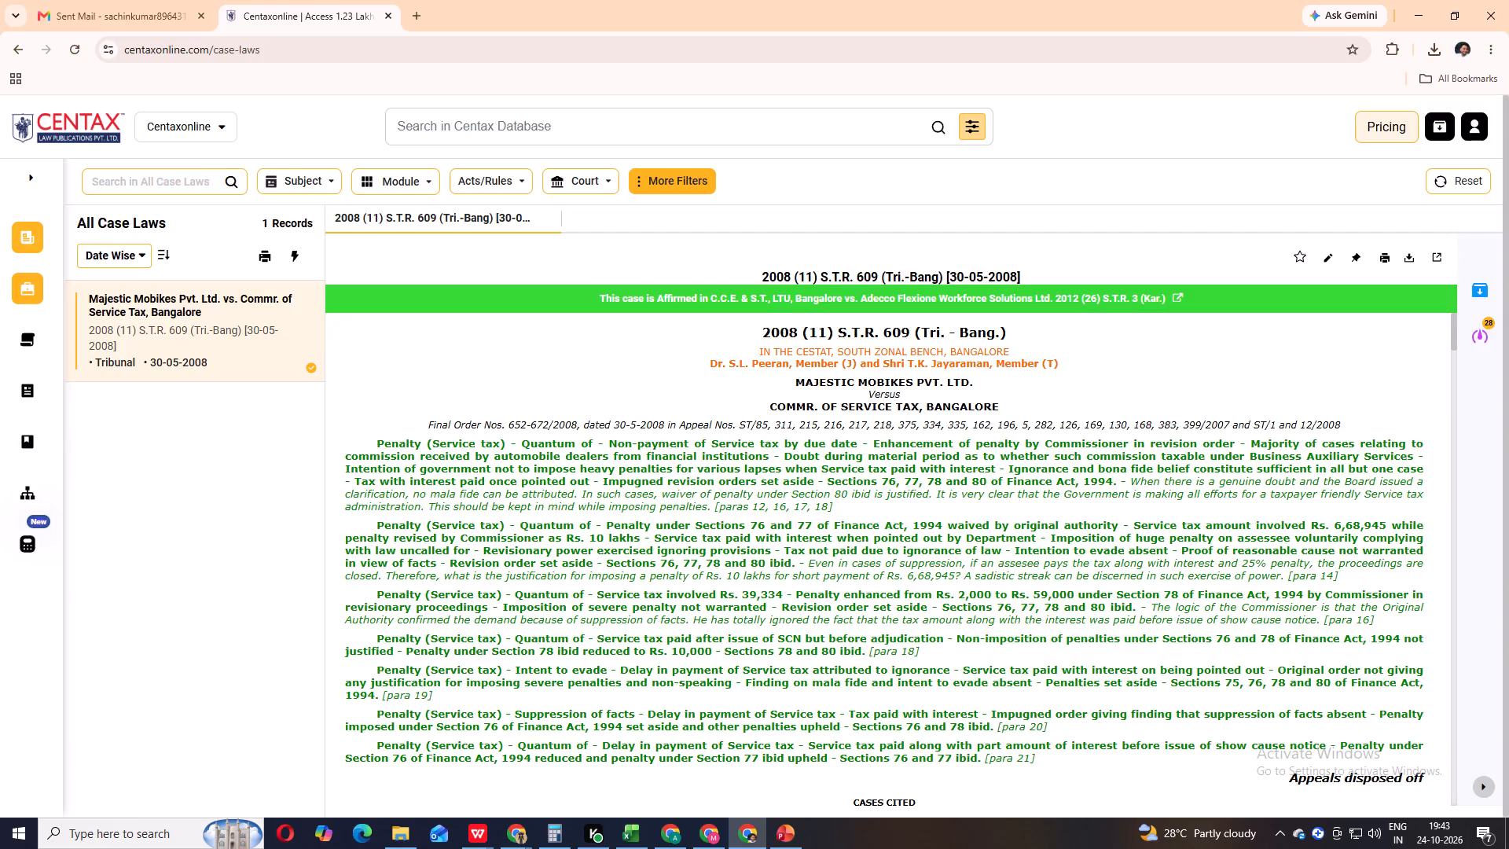
Copy the full line of final order and appeal numbers from the Majestic Mobikes judgment in Centax.
{"action": "key", "text": "alt+z"}
{"action": "key", "text": "alt+Tab"}
{"action": "key", "text": "alt+Tab"}
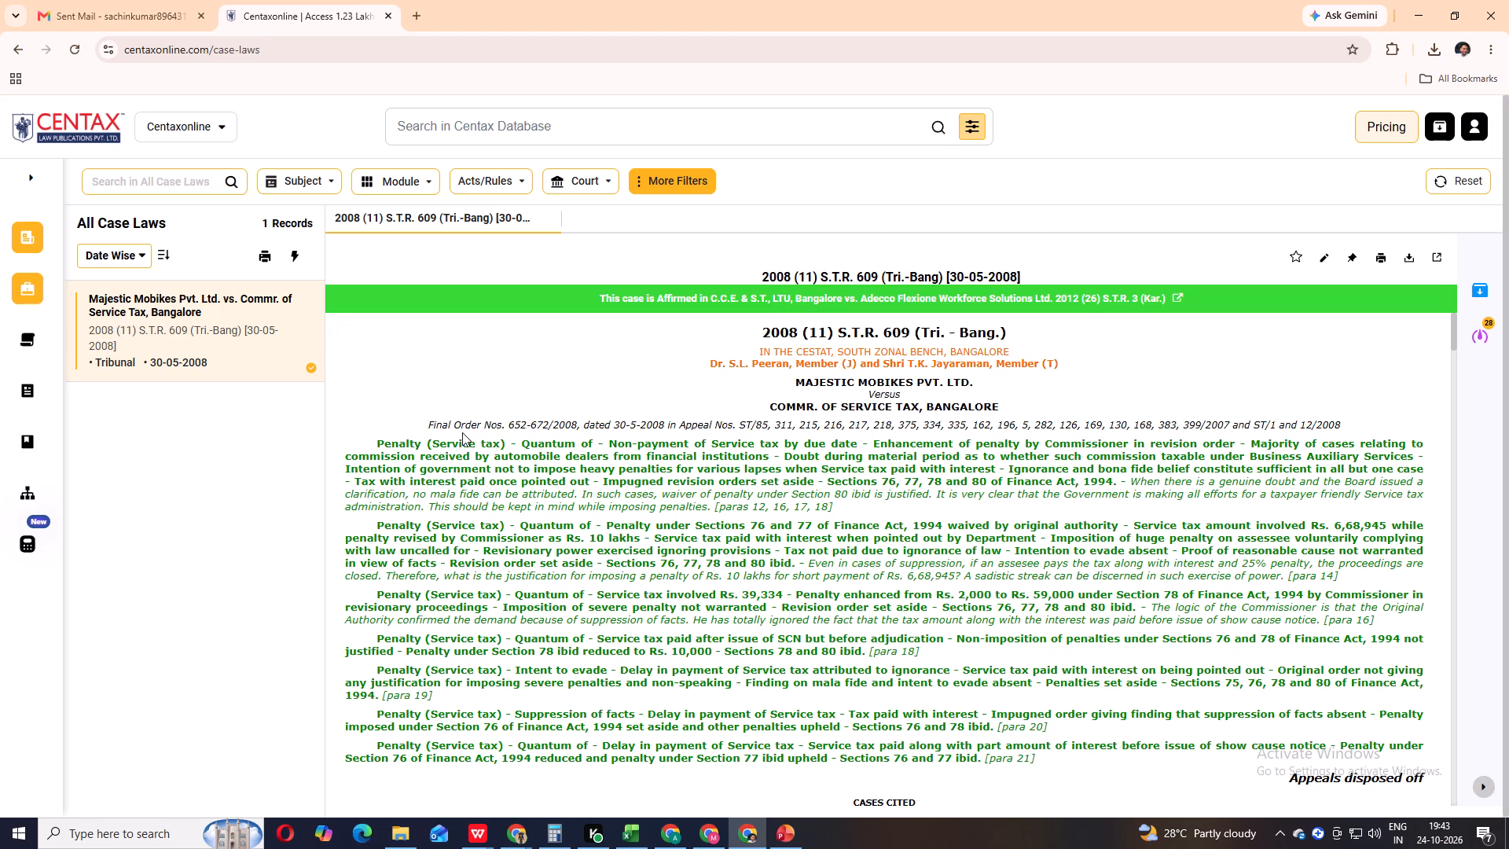
{"action": "left_click_drag", "start_coordinate": [428, 424], "coordinate": [486, 431]}
{"action": "left_click_drag", "start_coordinate": [486, 431], "coordinate": [1342, 405]}
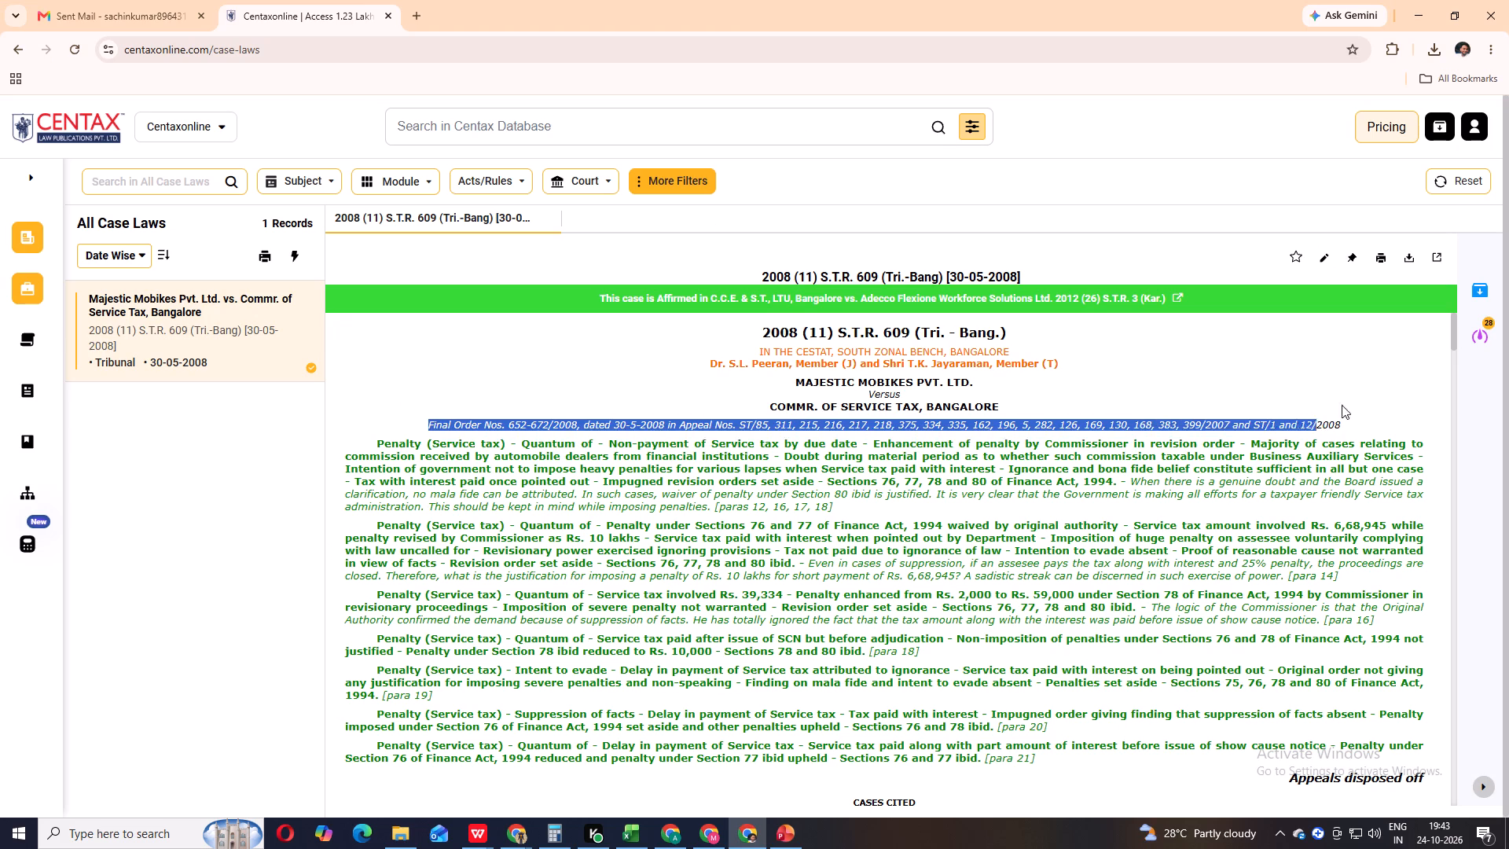
{"action": "left_click_drag", "start_coordinate": [1342, 405], "coordinate": [1352, 420]}
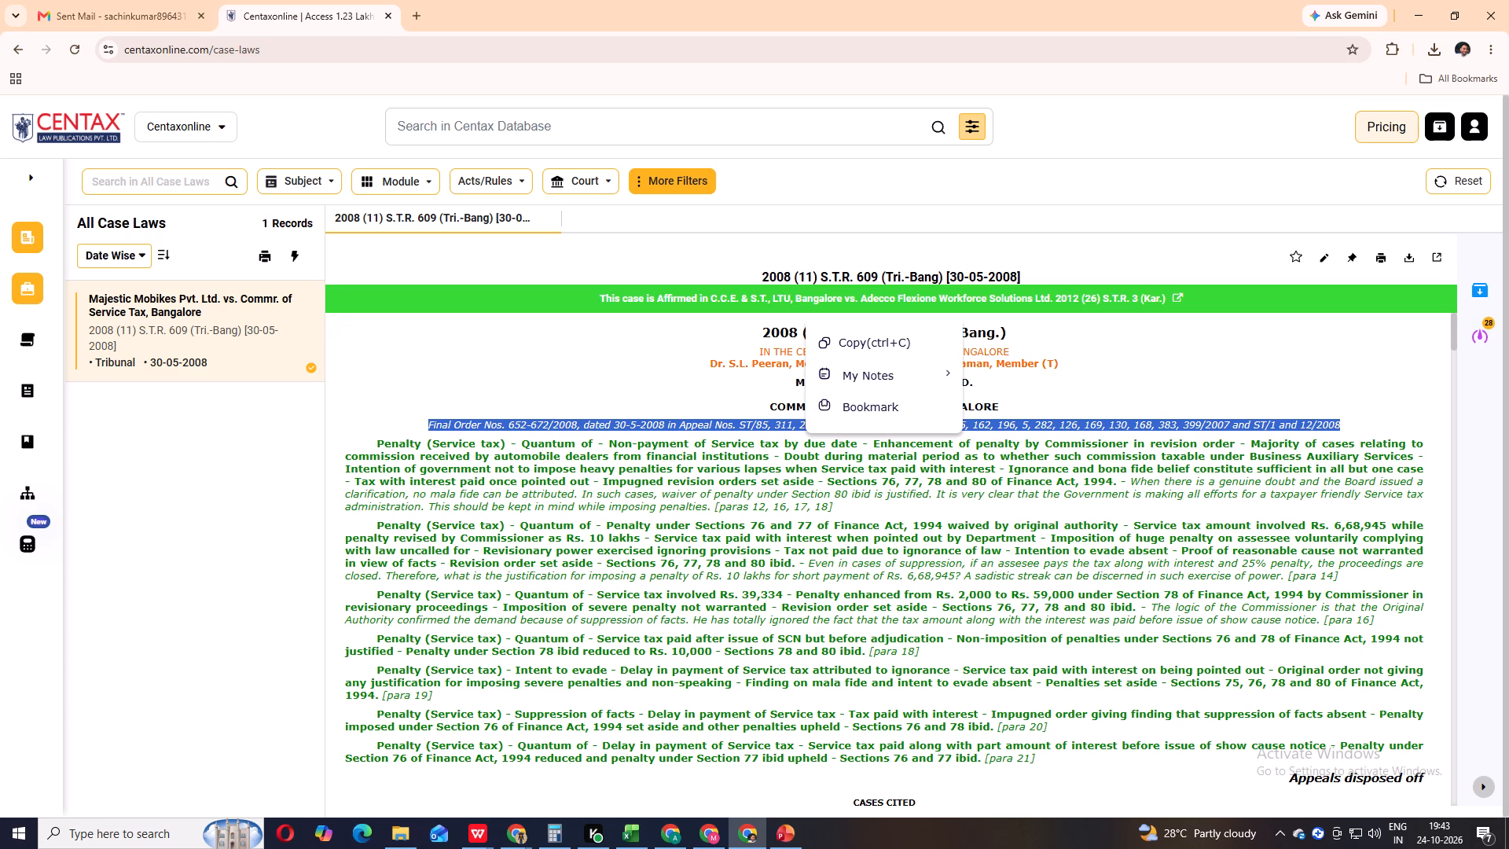
{"action": "left_click", "coordinate": [893, 341]}
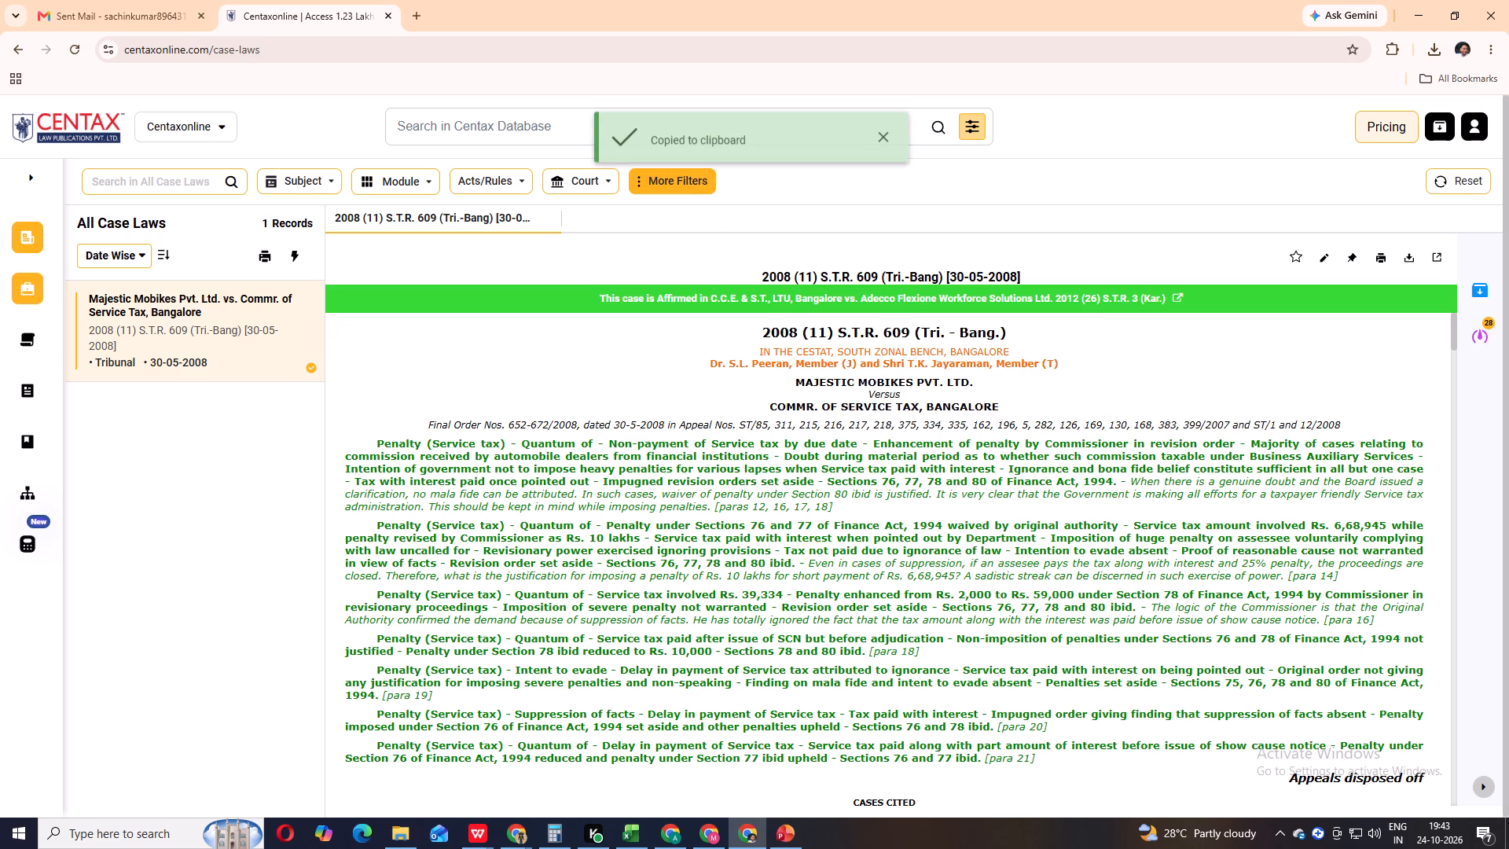
In PowerPoint, insert "Karnataka High Court" before the citation on the second line of slide 2's title.
{"action": "key", "text": "alt+Tab"}
{"action": "left_click", "coordinate": [754, 259]}
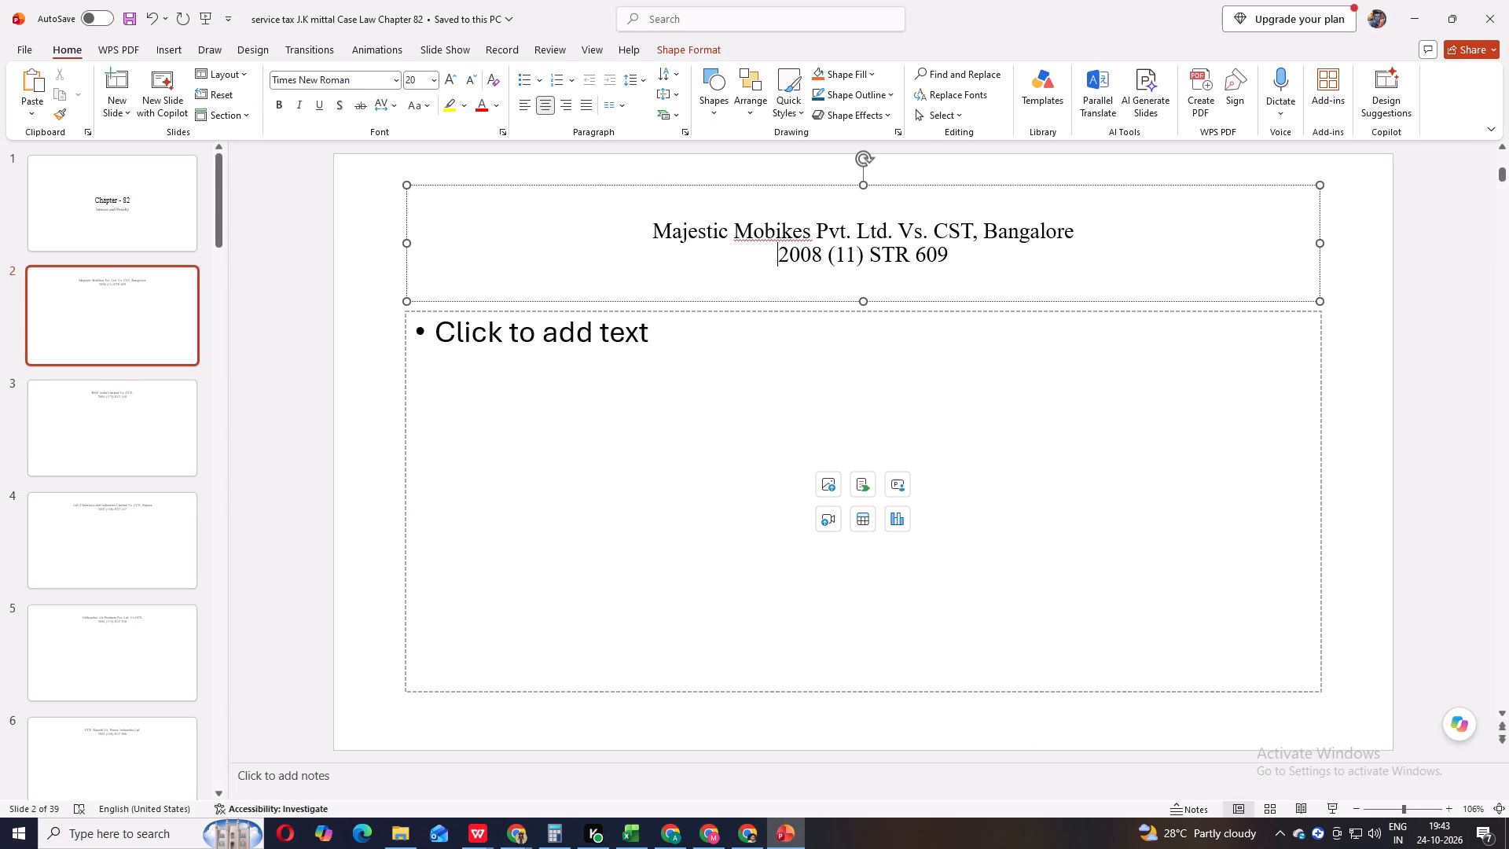
{"action": "type", "text": "Karnata"}
{"action": "type", "text": "ka"}
{"action": "key", "text": "space"}
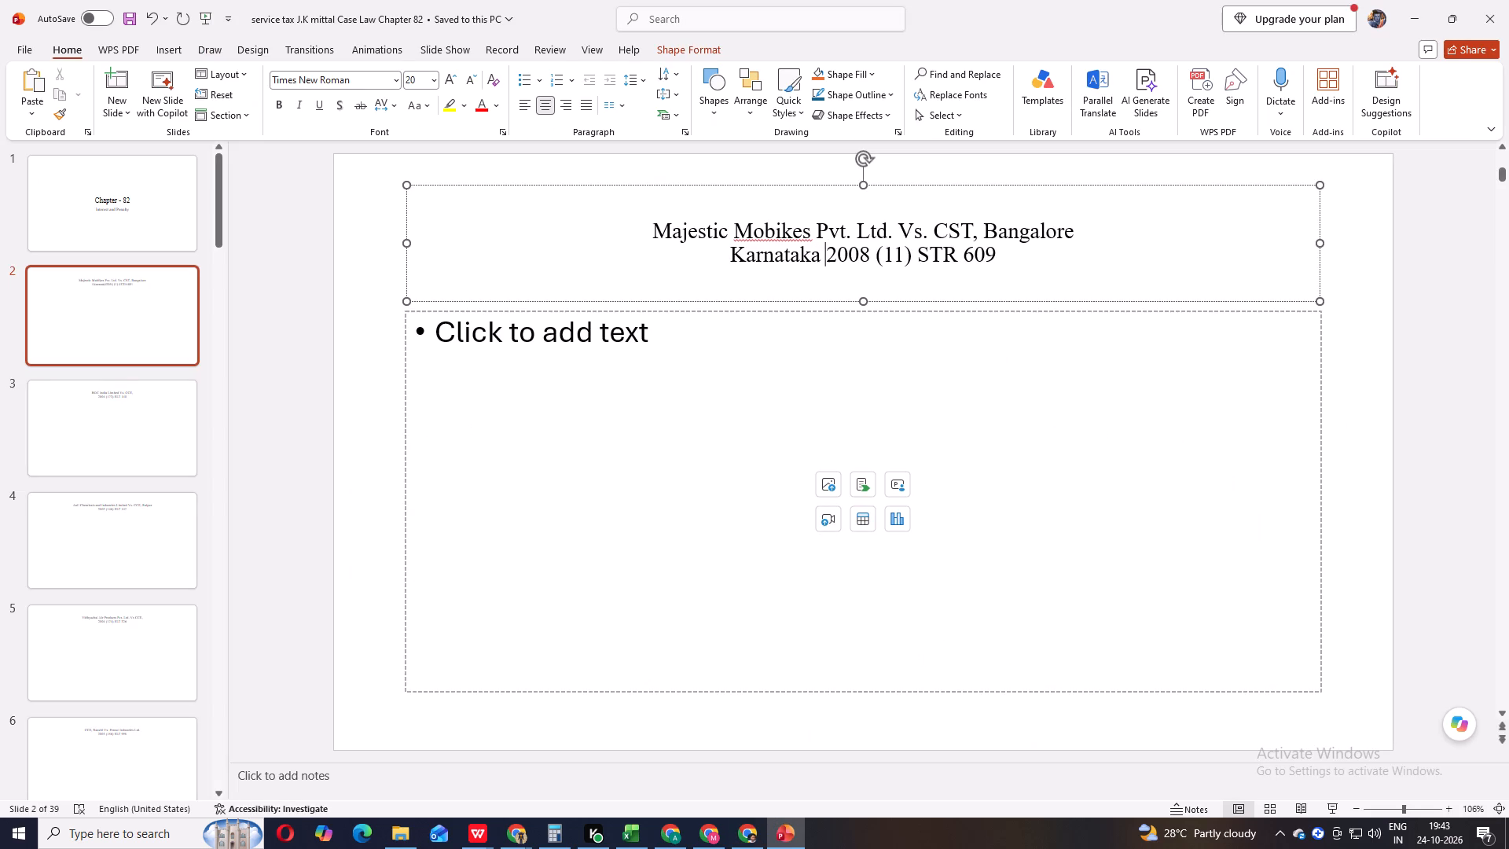
{"action": "type", "text": "High"}
{"action": "key", "text": "space"}
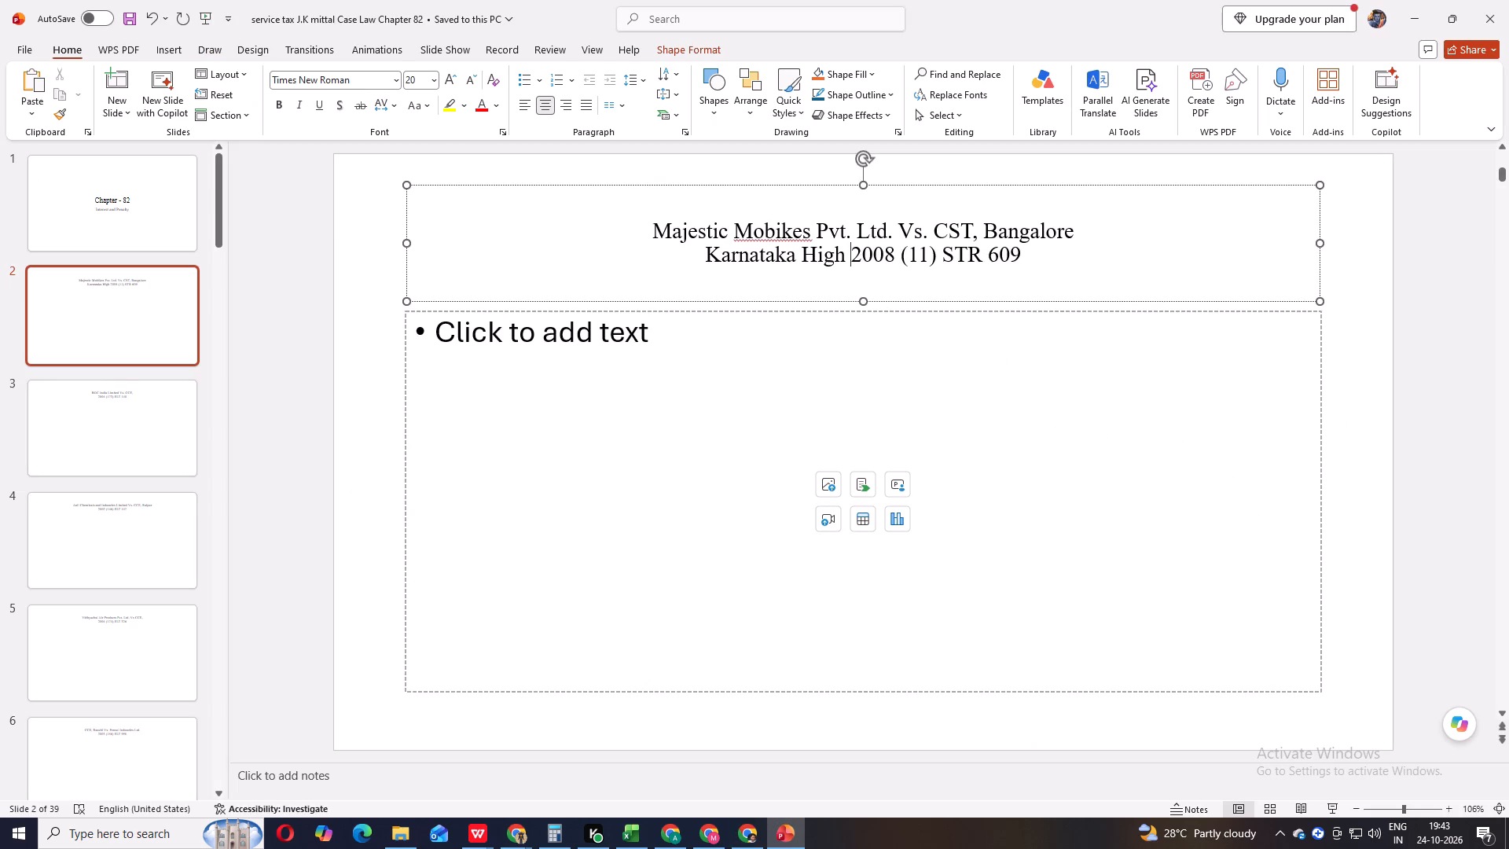
{"action": "key", "text": "alt+Tab"}
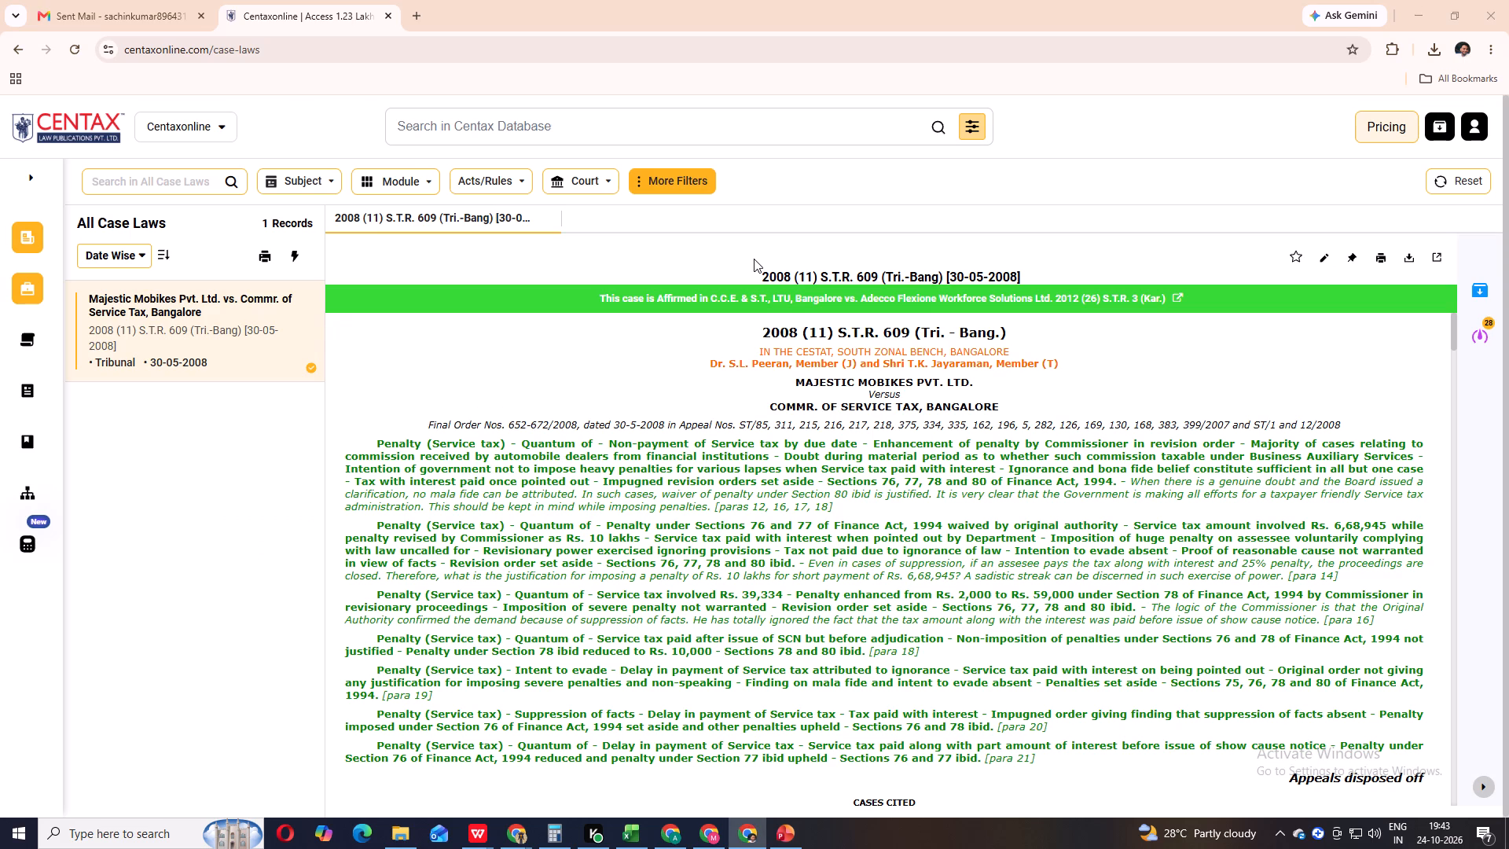
{"action": "key", "text": "alt+Tab"}
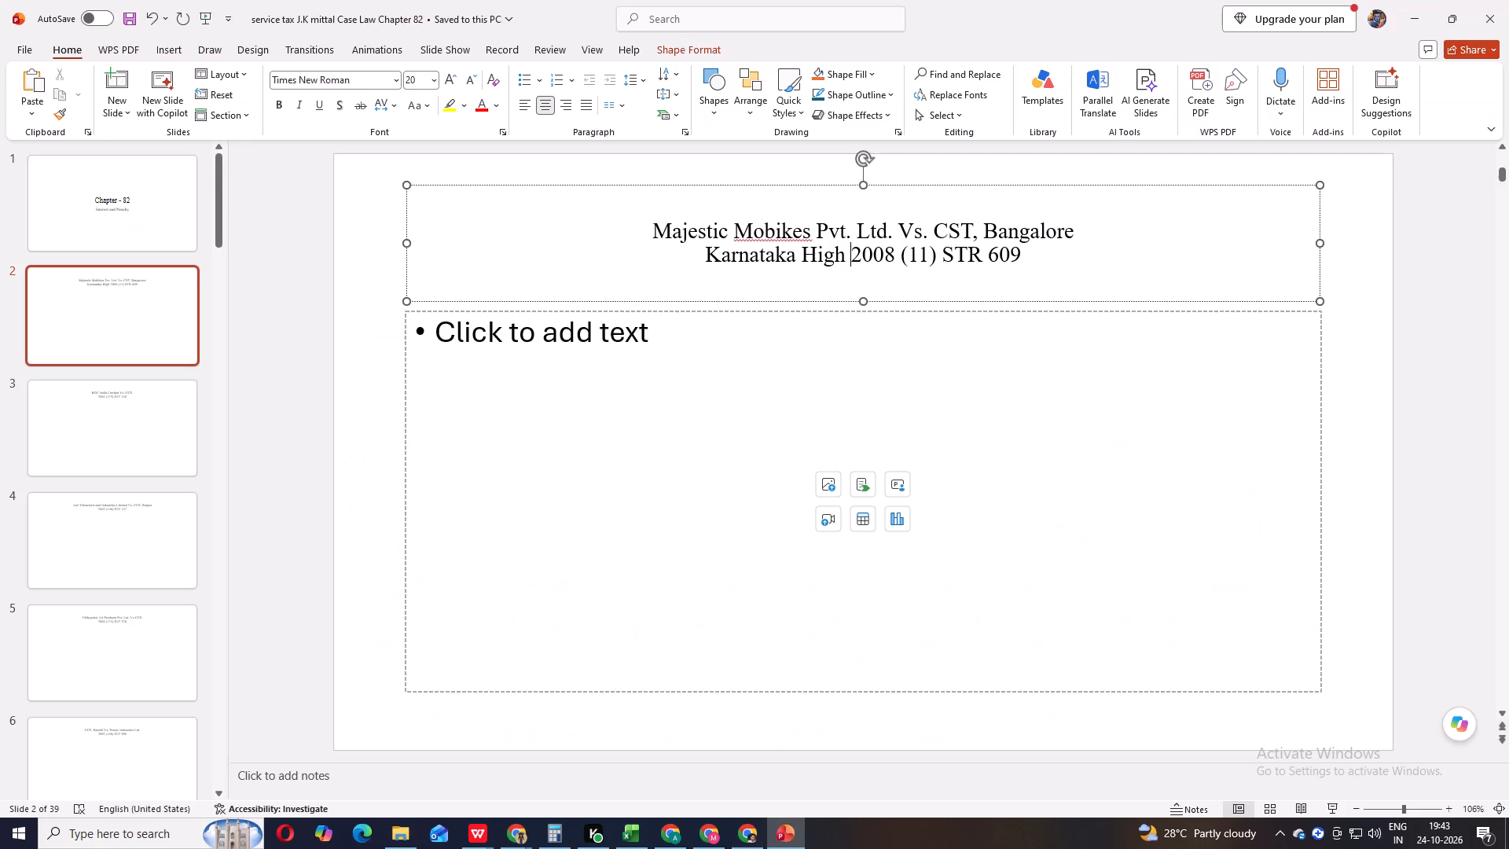
{"action": "type", "text": "Court"}
{"action": "key", "text": "space"}
Add a "|" separator after "Karnataka High Court" and paste the copied order and appeal numbers before the citation.
{"action": "key", "text": "alt+Tab"}
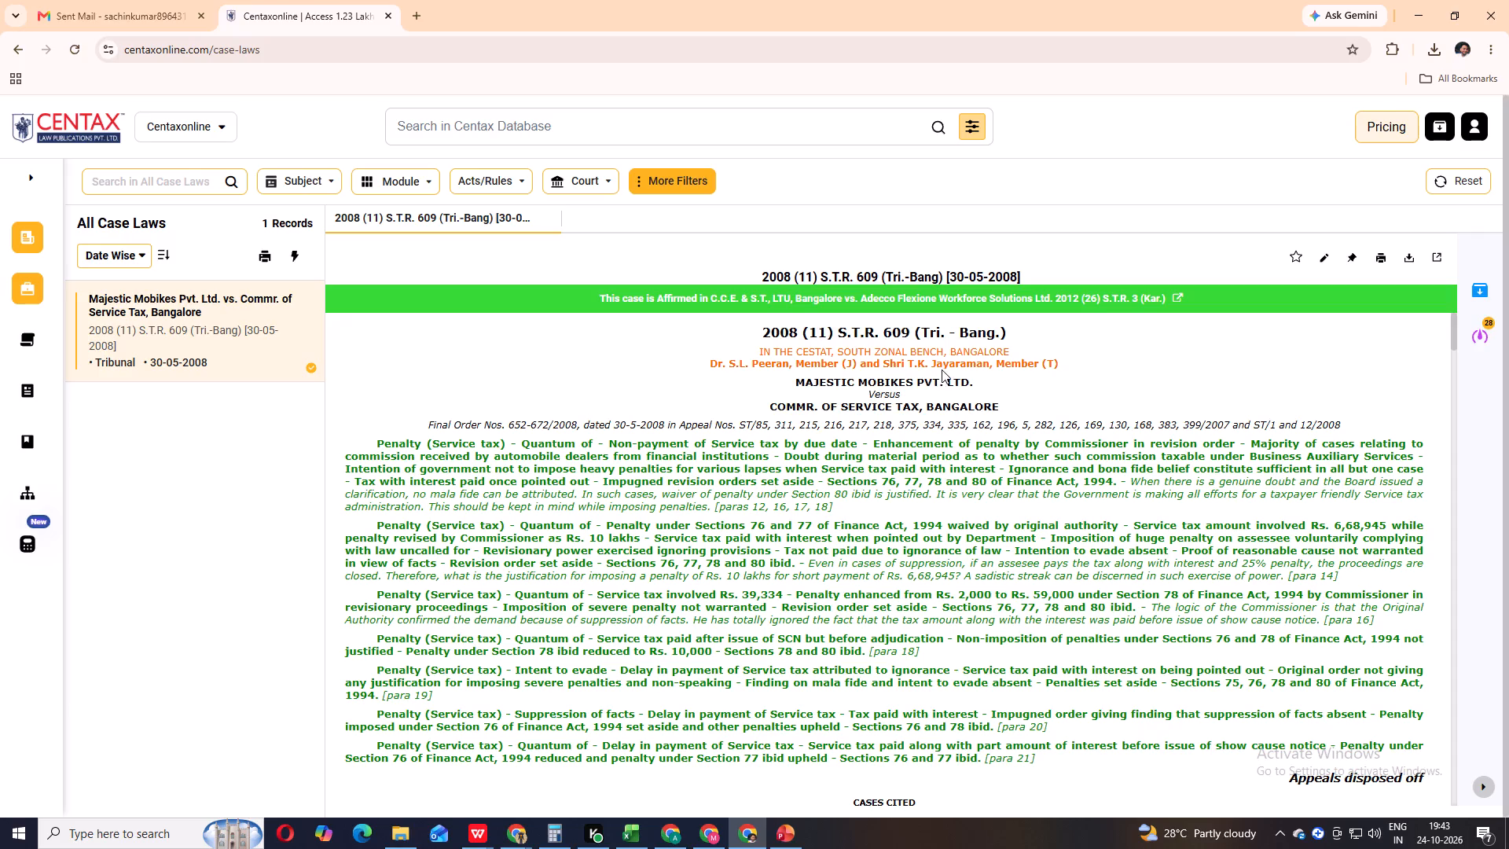
{"action": "key", "text": "alt+Tab"}
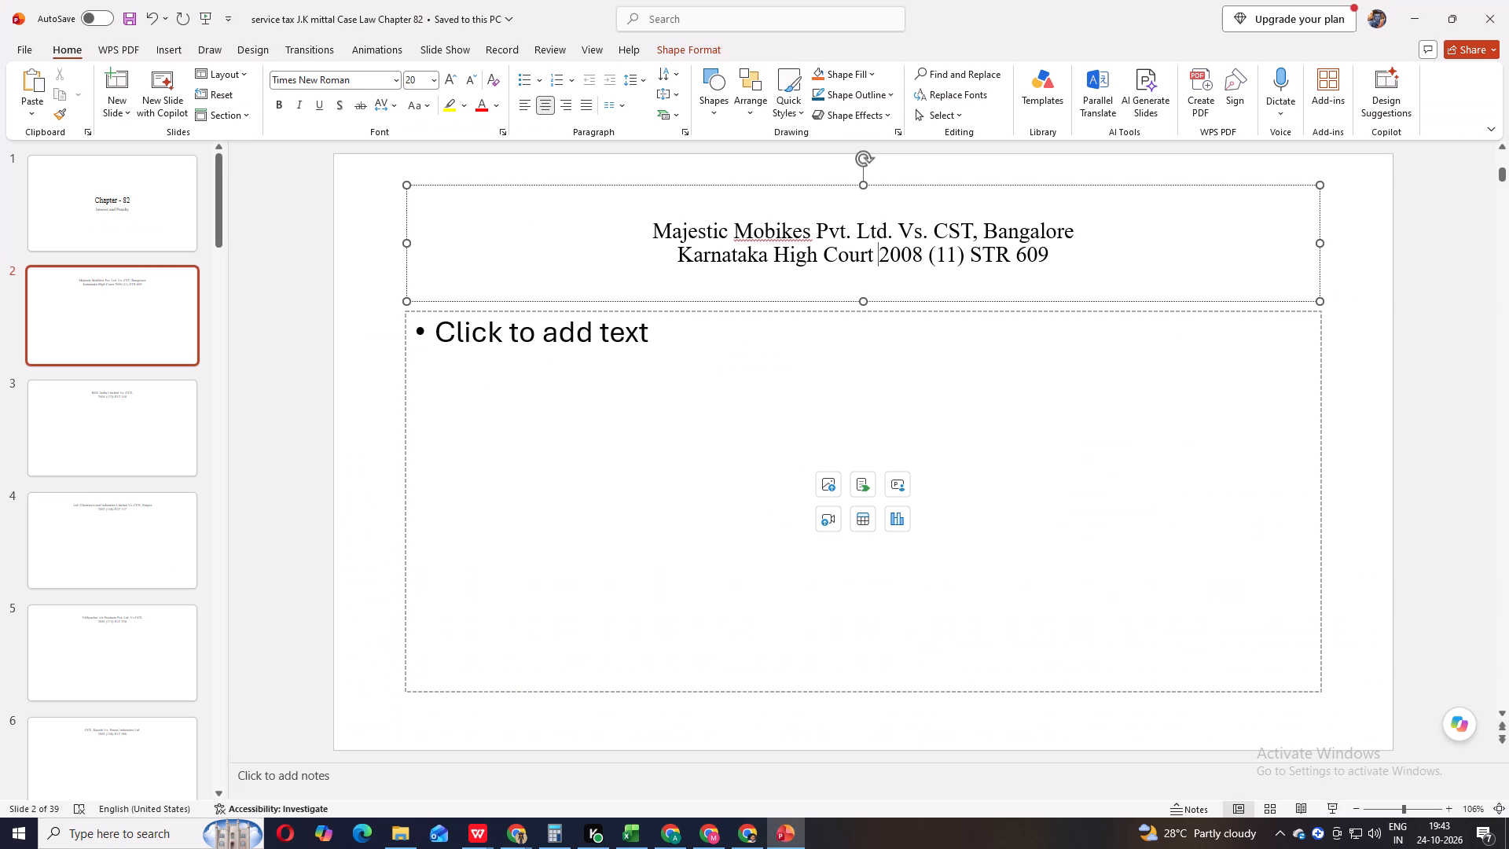
{"action": "type", "text": "|"}
{"action": "key", "text": "space"}
{"action": "key", "text": "ctrl+v"}
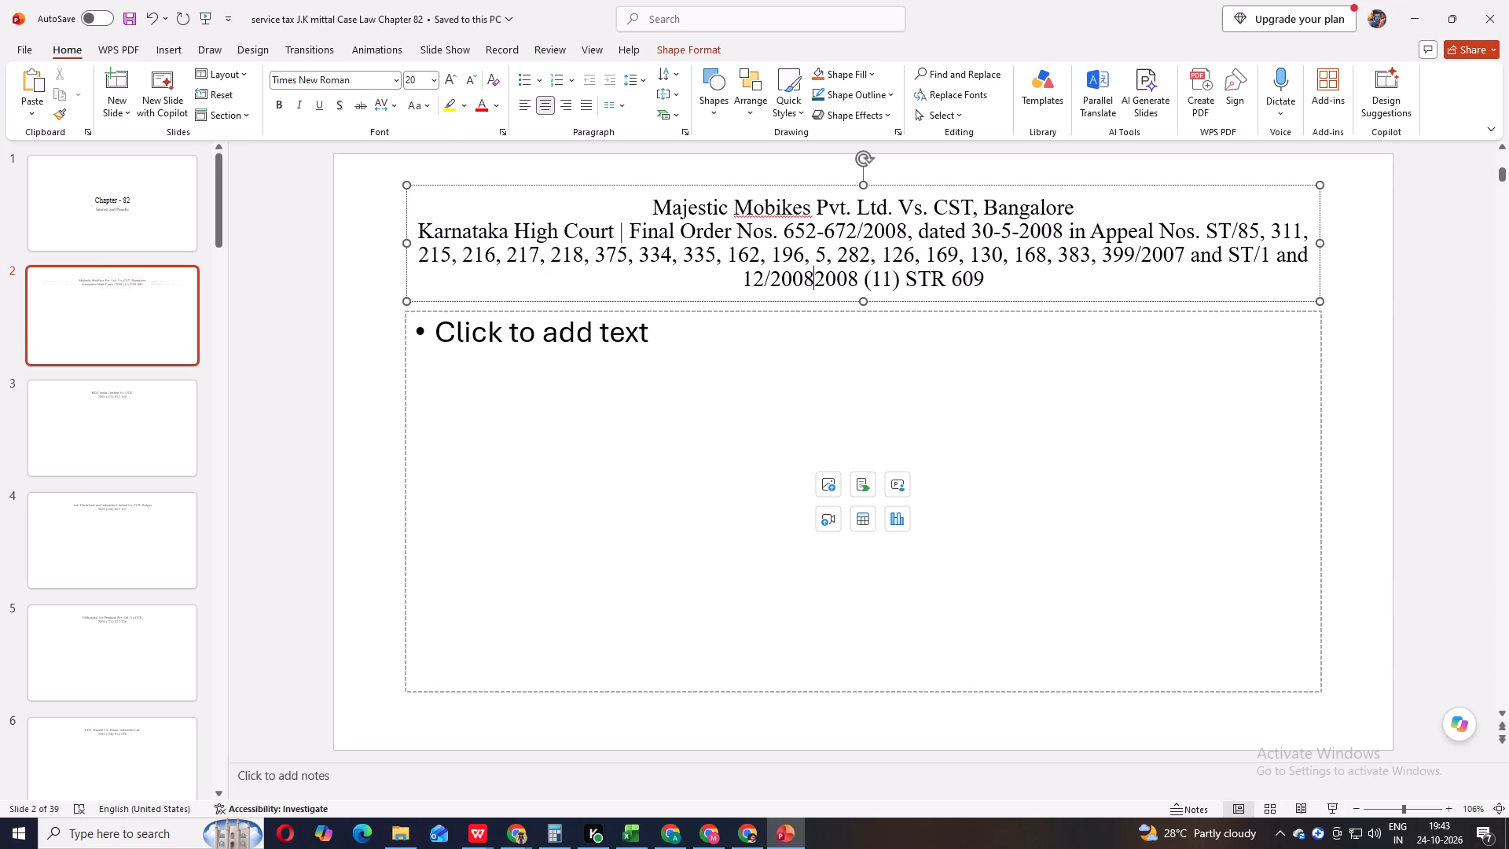
{"action": "key", "text": "space"}
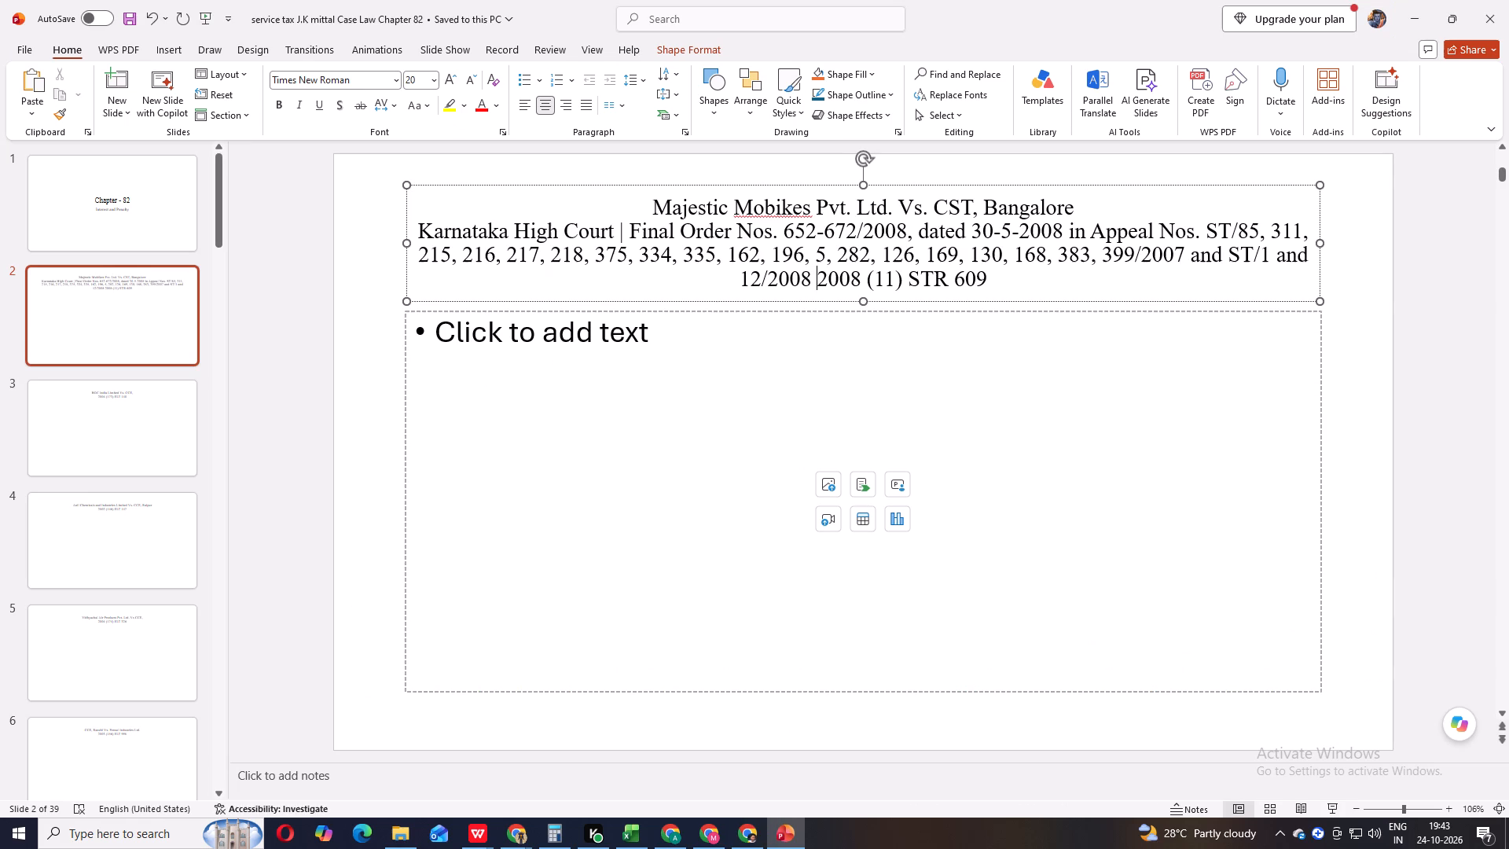
Delete "dated 30-5-2008" from the order details in slide 2's title.
{"action": "left_click_drag", "start_coordinate": [922, 231], "coordinate": [1014, 223]}
{"action": "key", "text": "BackSpace"}
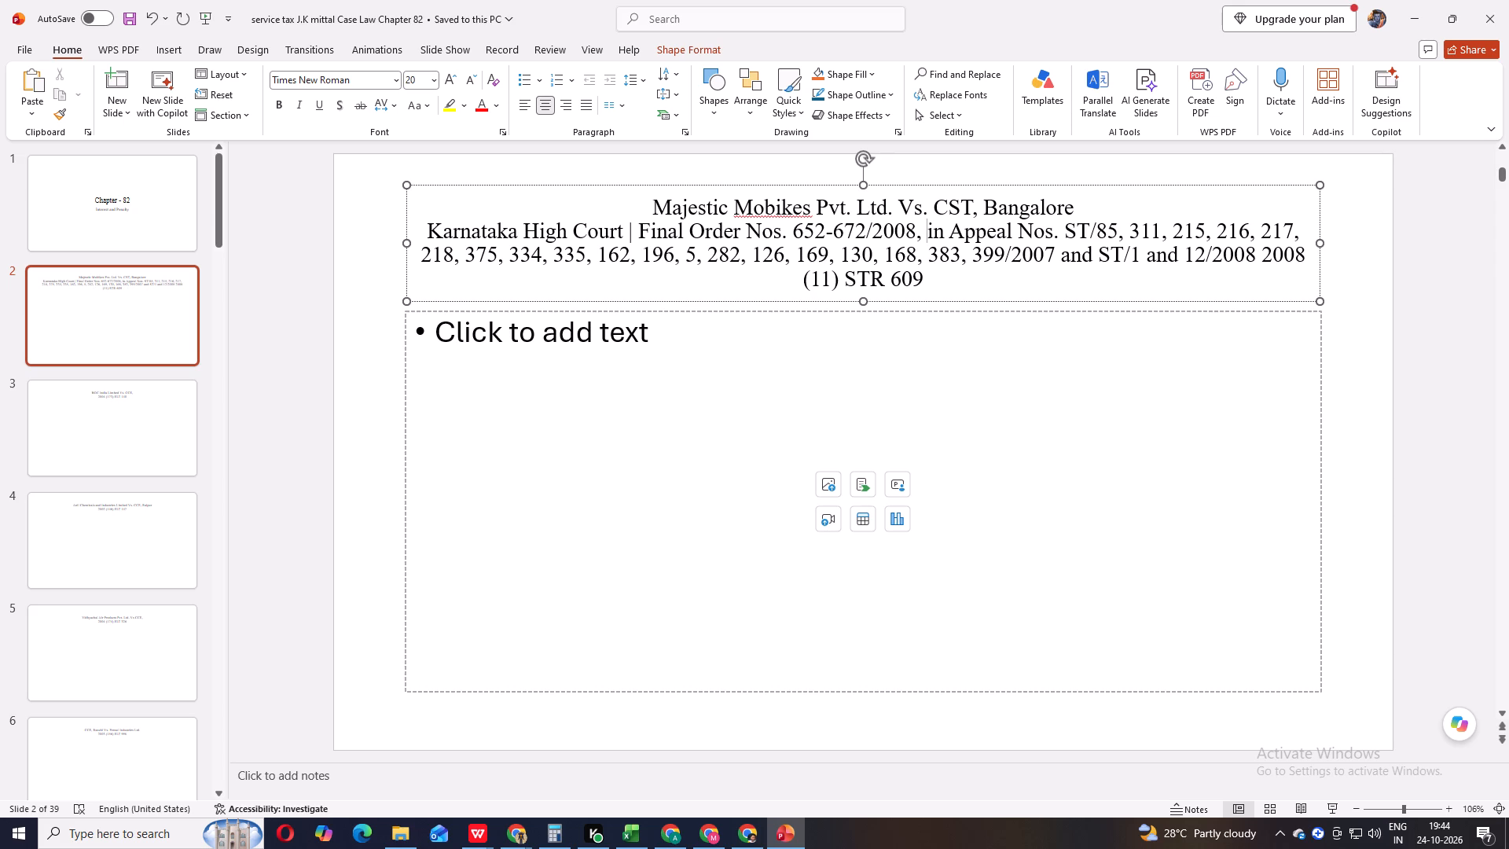
Add "|" separators before and after the citation "2008 (11) STR 609" in slide 2's title.
{"action": "left_click", "coordinate": [1261, 261]}
{"action": "type", "text": "|"}
{"action": "key", "text": "space"}
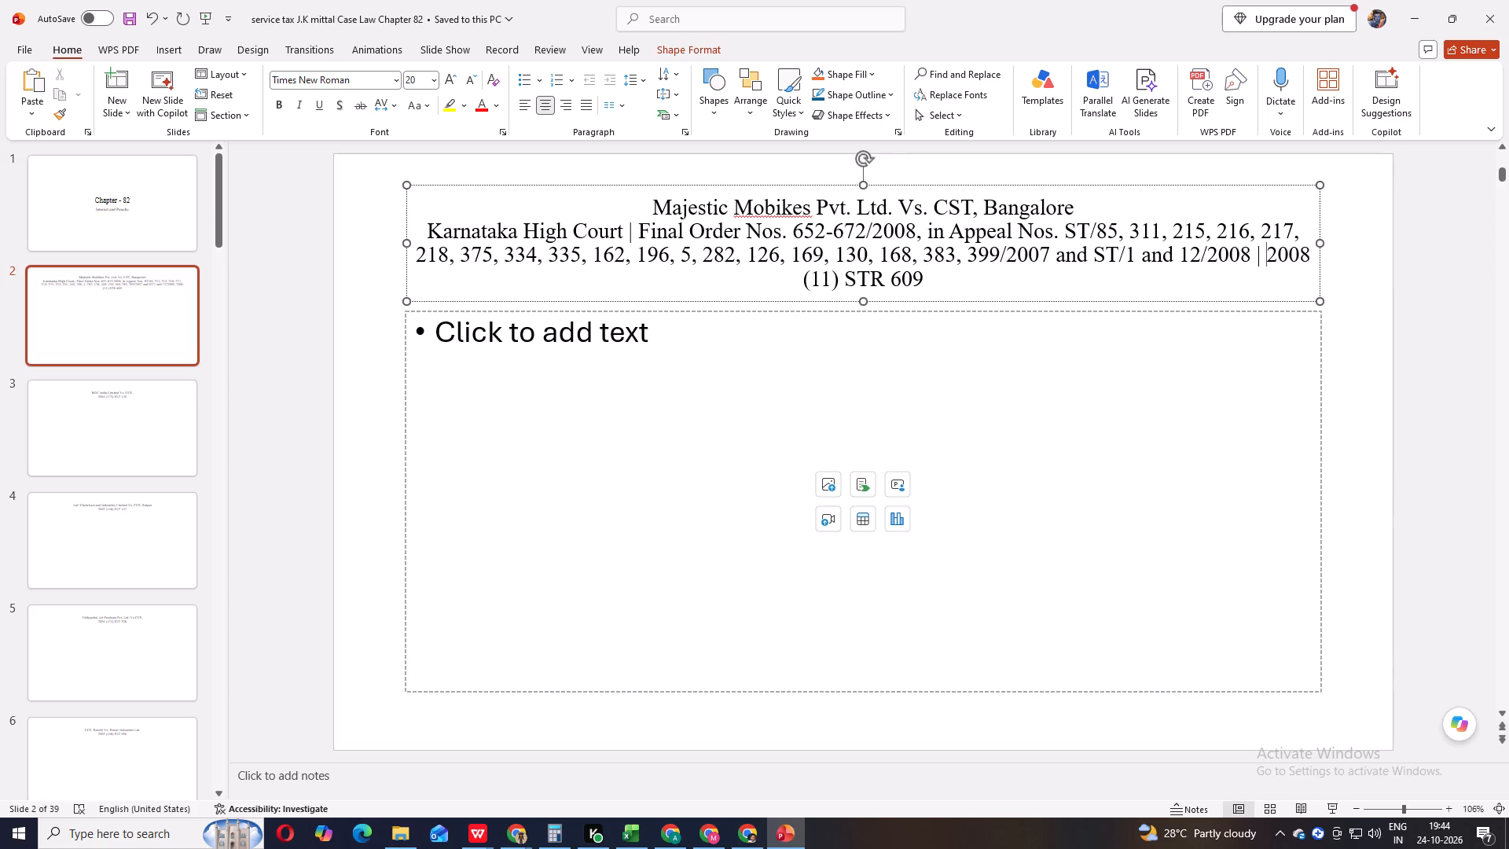
{"action": "left_click", "coordinate": [1140, 289]}
{"action": "key", "text": "space"}
{"action": "type", "text": "|"}
{"action": "key", "text": "space"}
In Chrome, copy the bold text of the judgment's first headnote, from "Penalty (Service tax)" through "Finance Act, 1994".
{"action": "key", "text": "alt+Tab"}
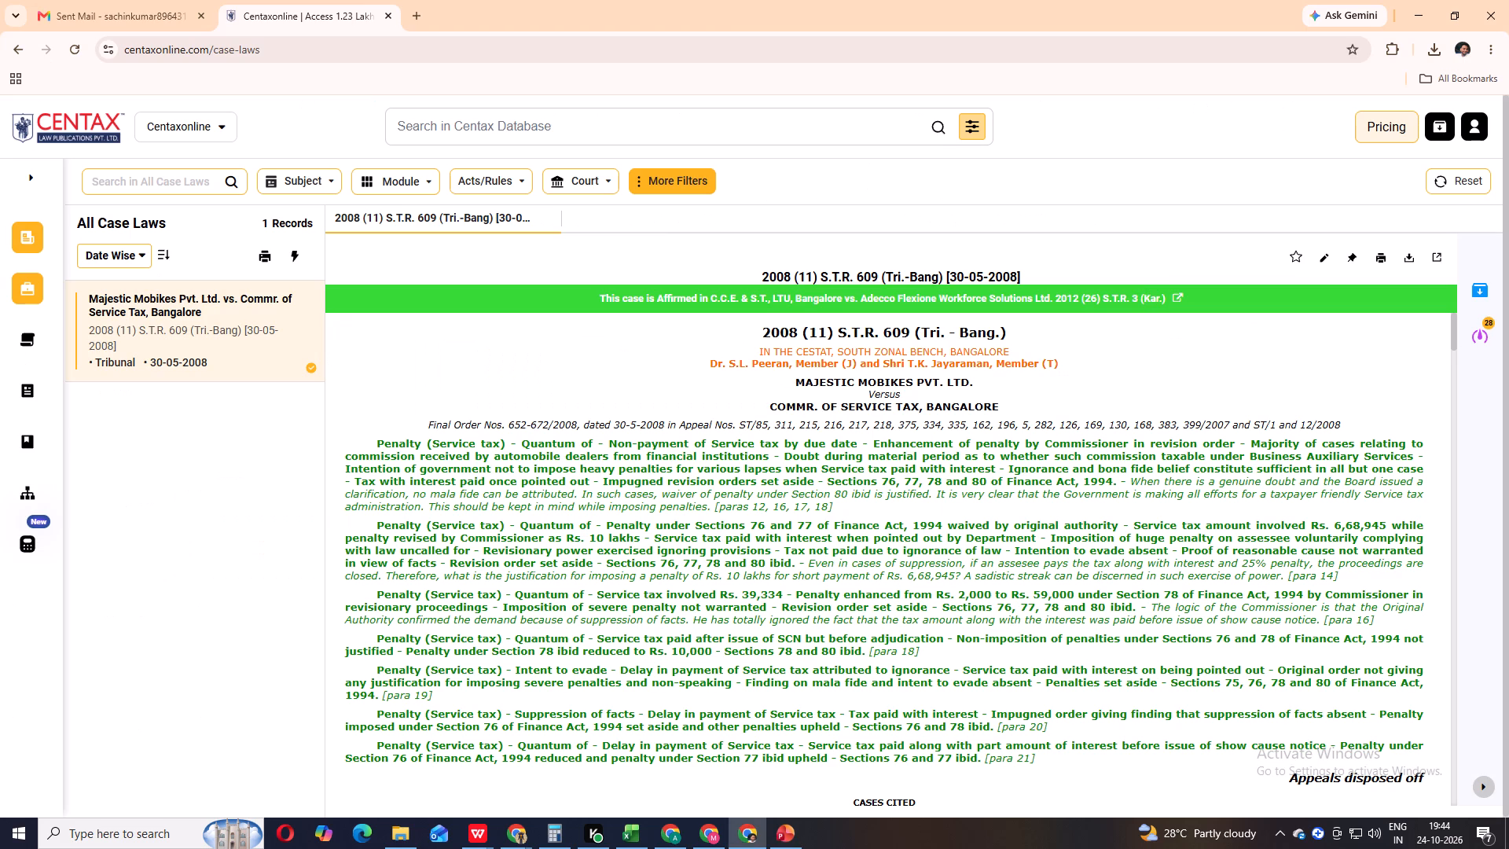
{"action": "left_click_drag", "start_coordinate": [373, 436], "coordinate": [769, 472]}
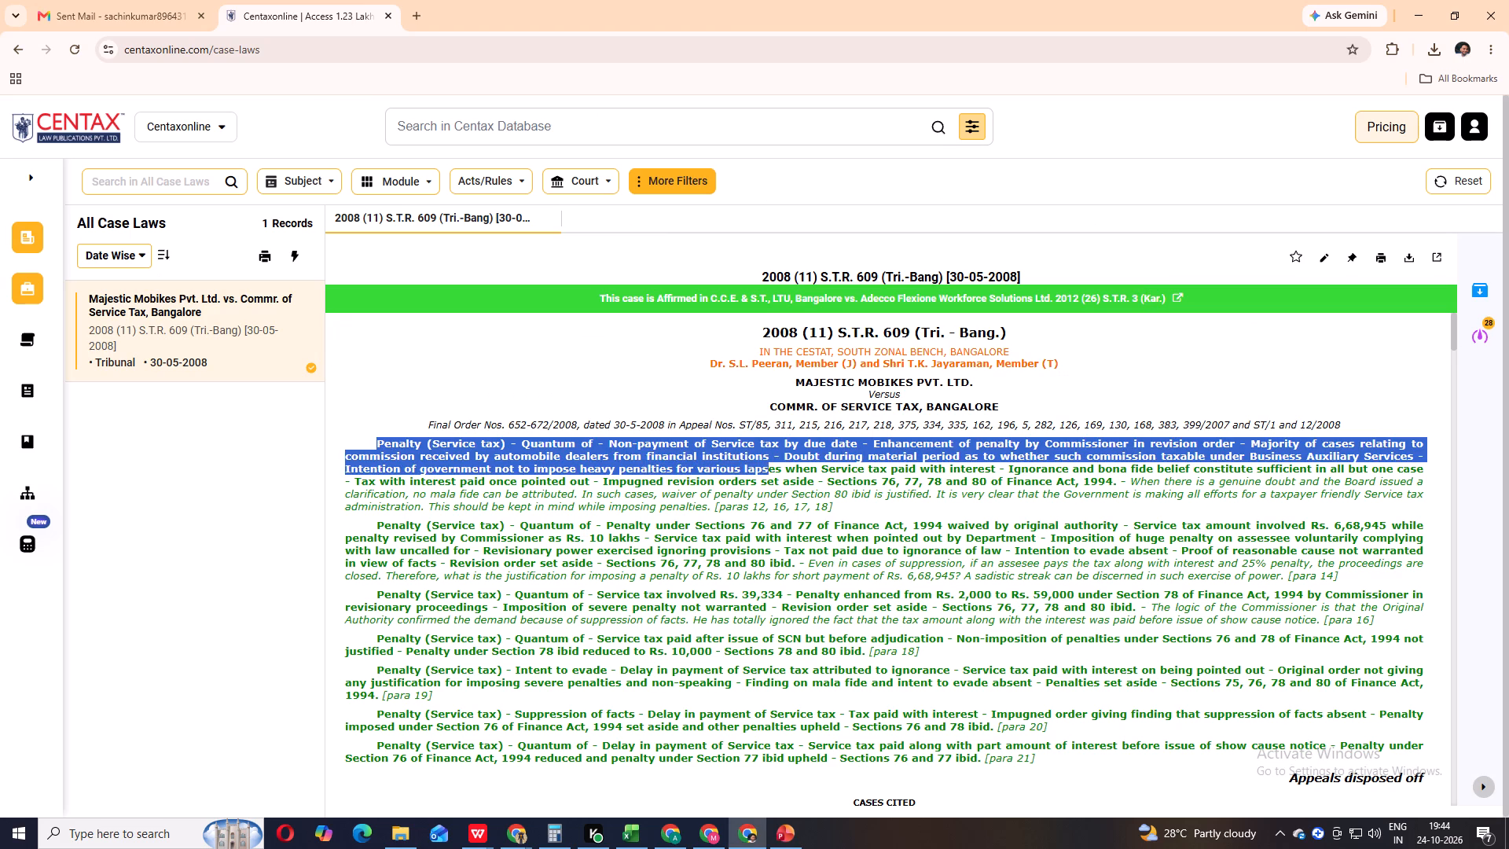
{"action": "left_click_drag", "start_coordinate": [769, 472], "coordinate": [1114, 482]}
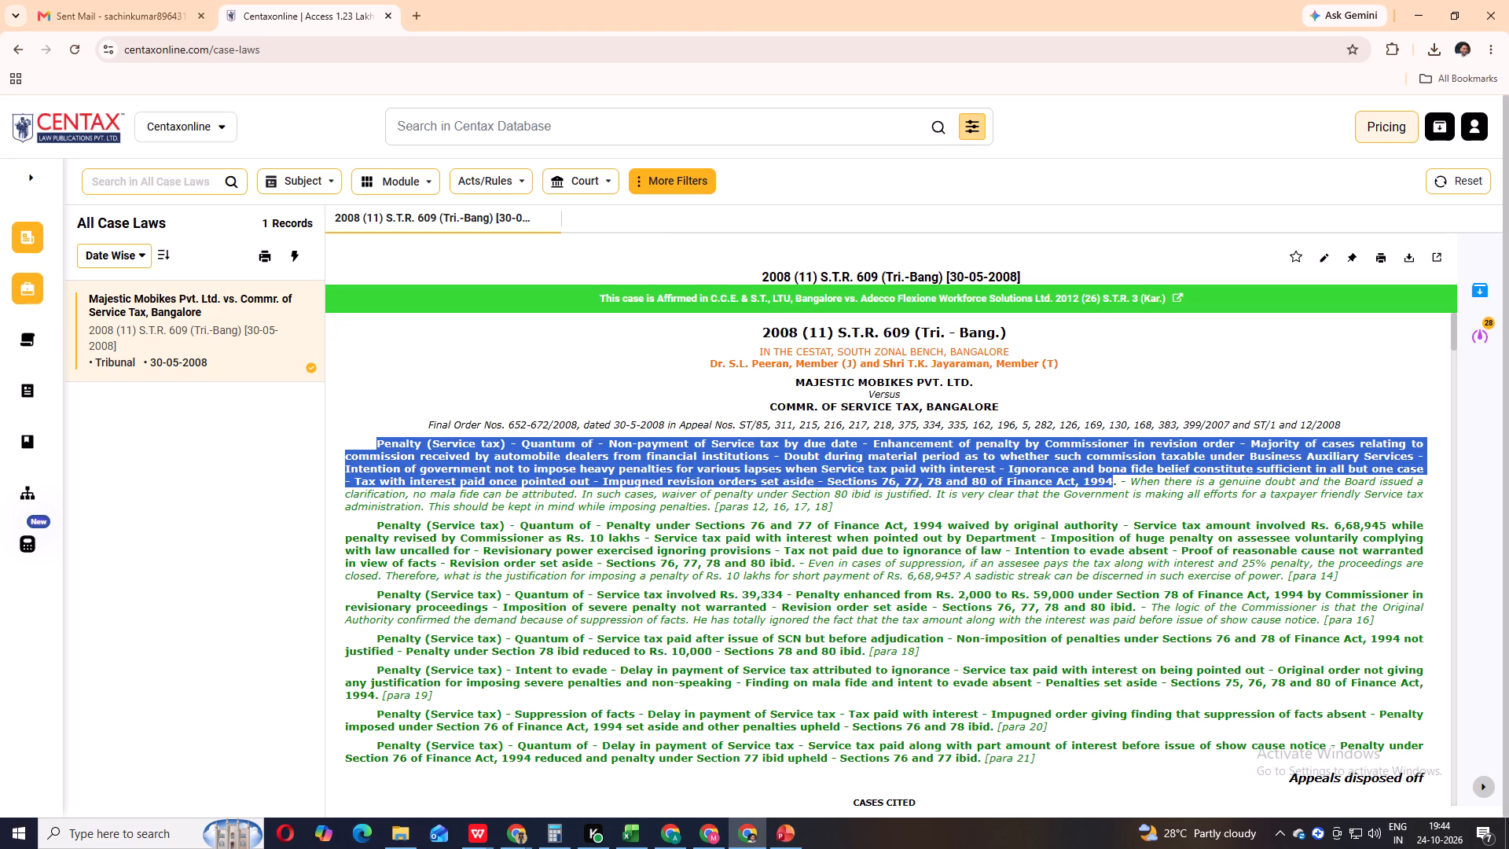
{"action": "left_click_drag", "start_coordinate": [1114, 482], "coordinate": [1116, 480]}
{"action": "left_click", "coordinate": [906, 363]}
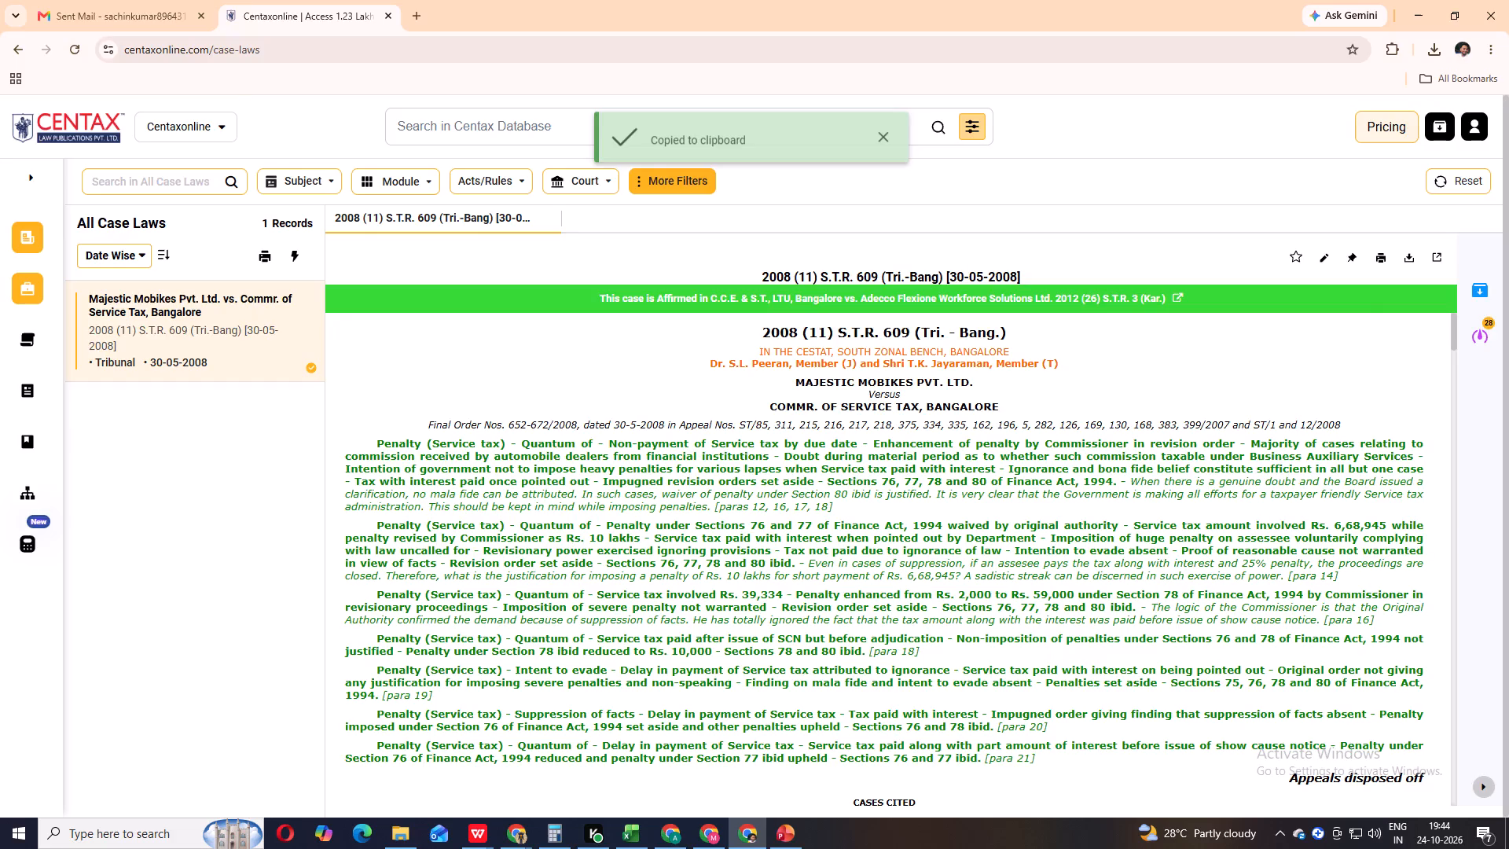
In PowerPoint, add the decision date "30-May-2008" after the last separator in slide 2's title.
{"action": "key", "text": "alt+Tab"}
{"action": "type", "text": "30-"}
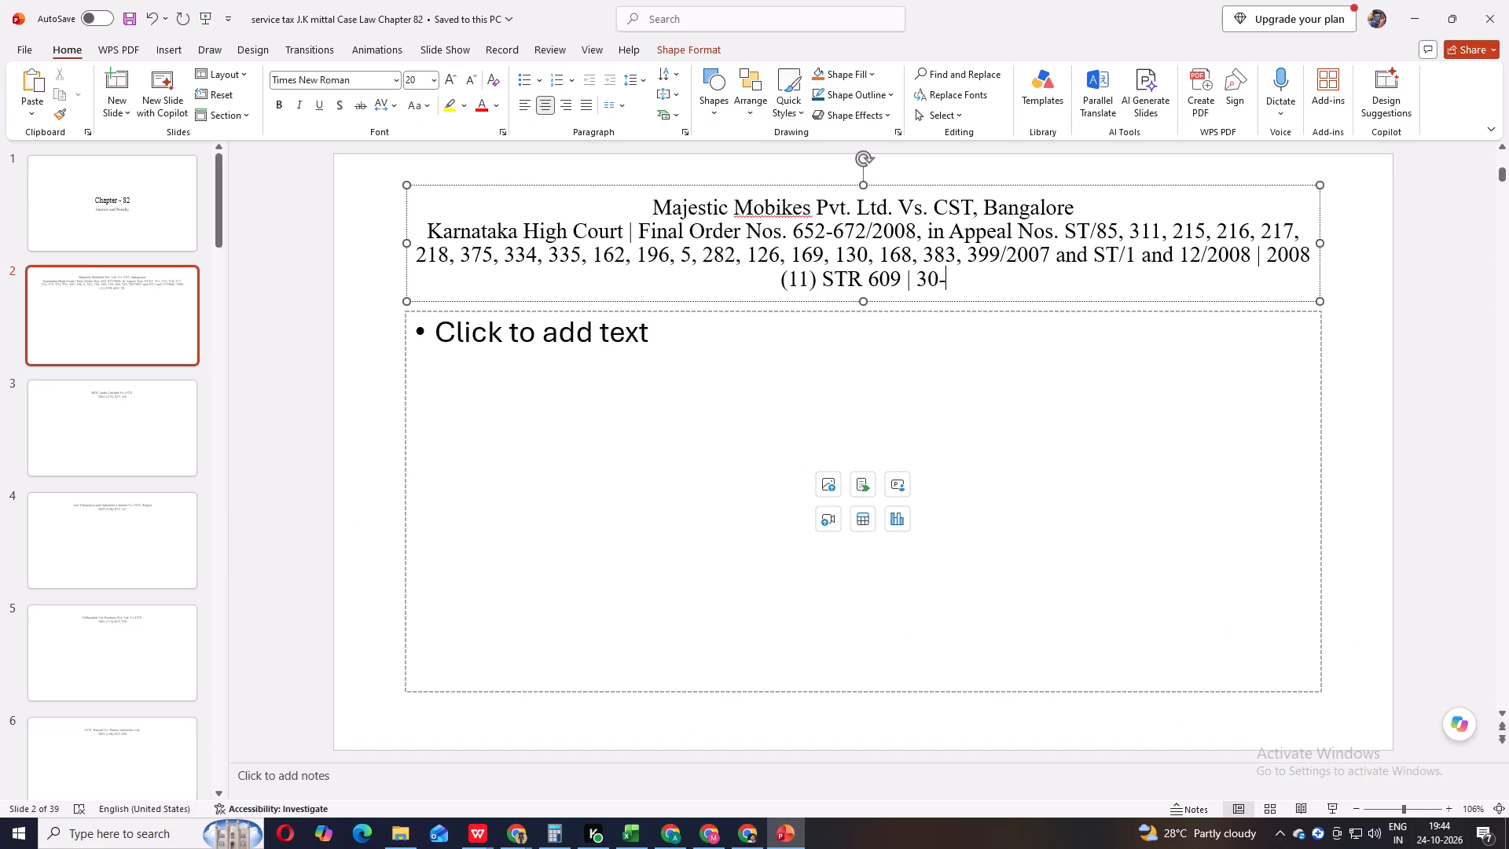
{"action": "key", "text": "BackSpace"}
{"action": "key", "text": "minus"}
{"action": "type", "text": "May"}
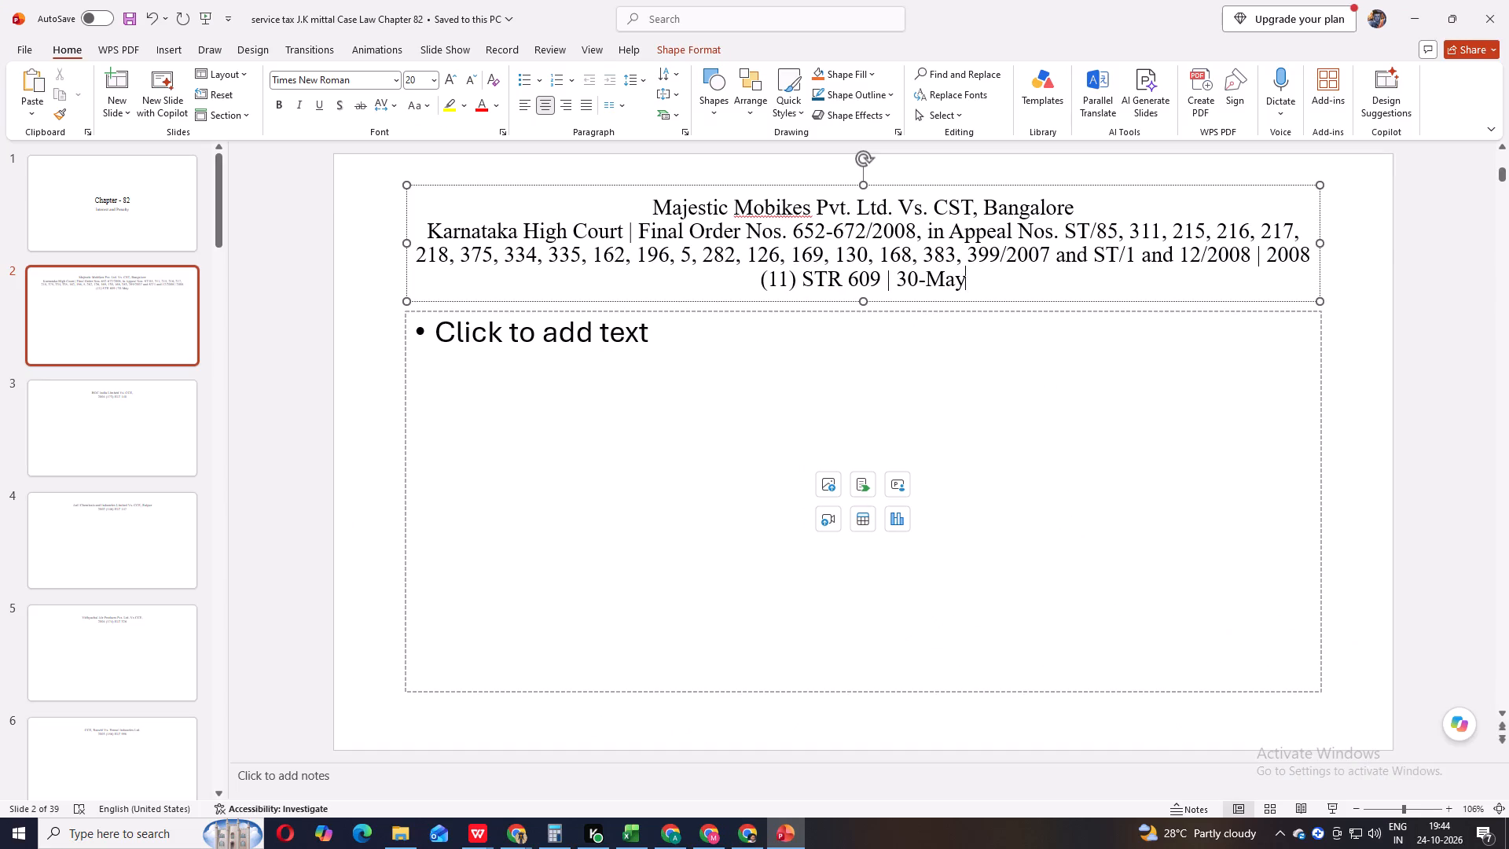
{"action": "key", "text": "minus"}
{"action": "type", "text": "2008"}
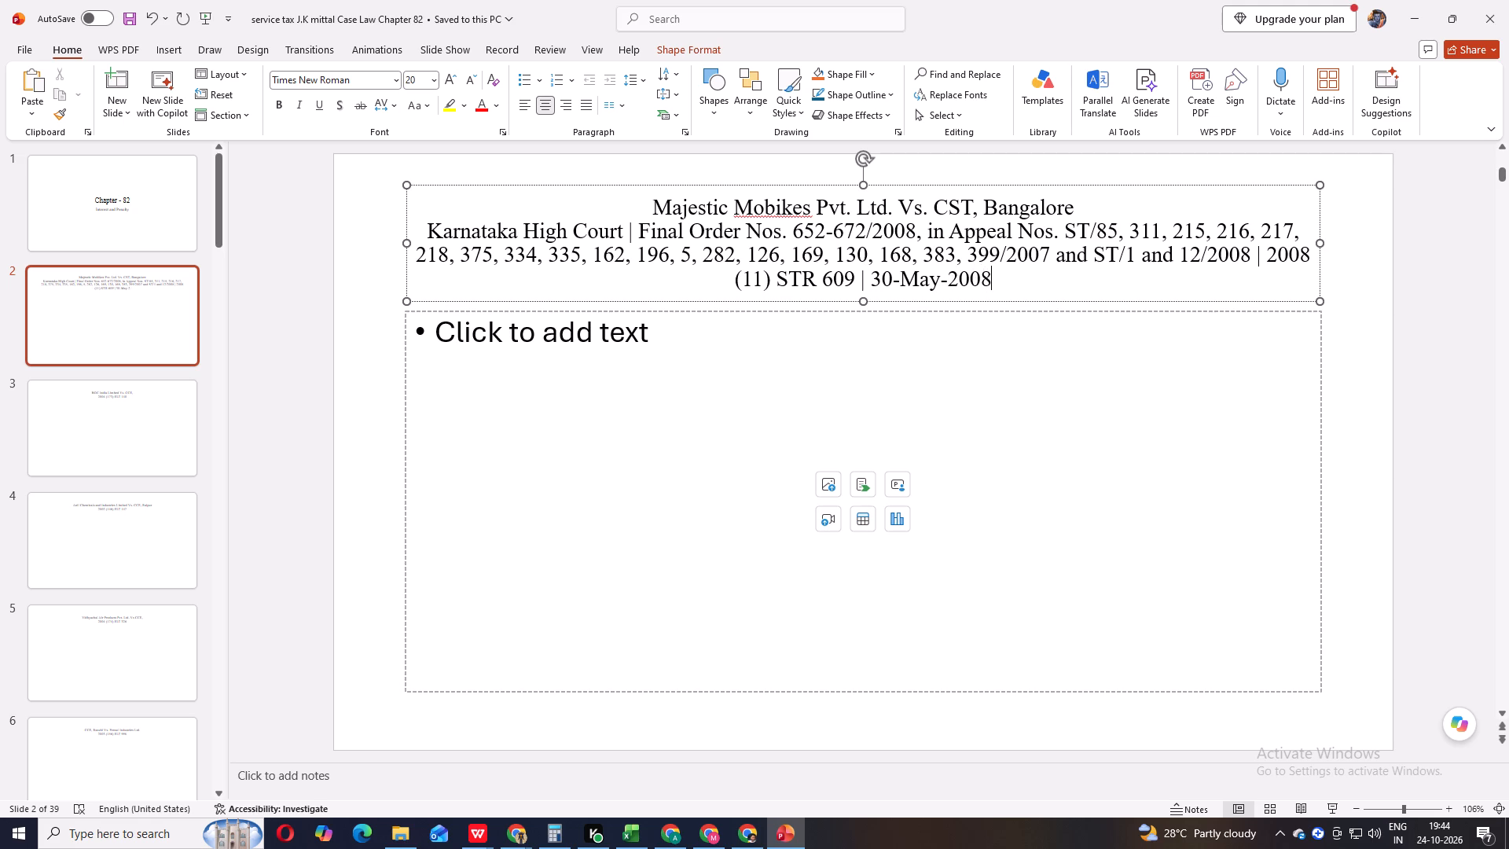
Set slide 2's body placeholder to Times New Roman, size 20, and paste the copied headnote as its first bullet.
{"action": "left_click", "coordinate": [827, 379]}
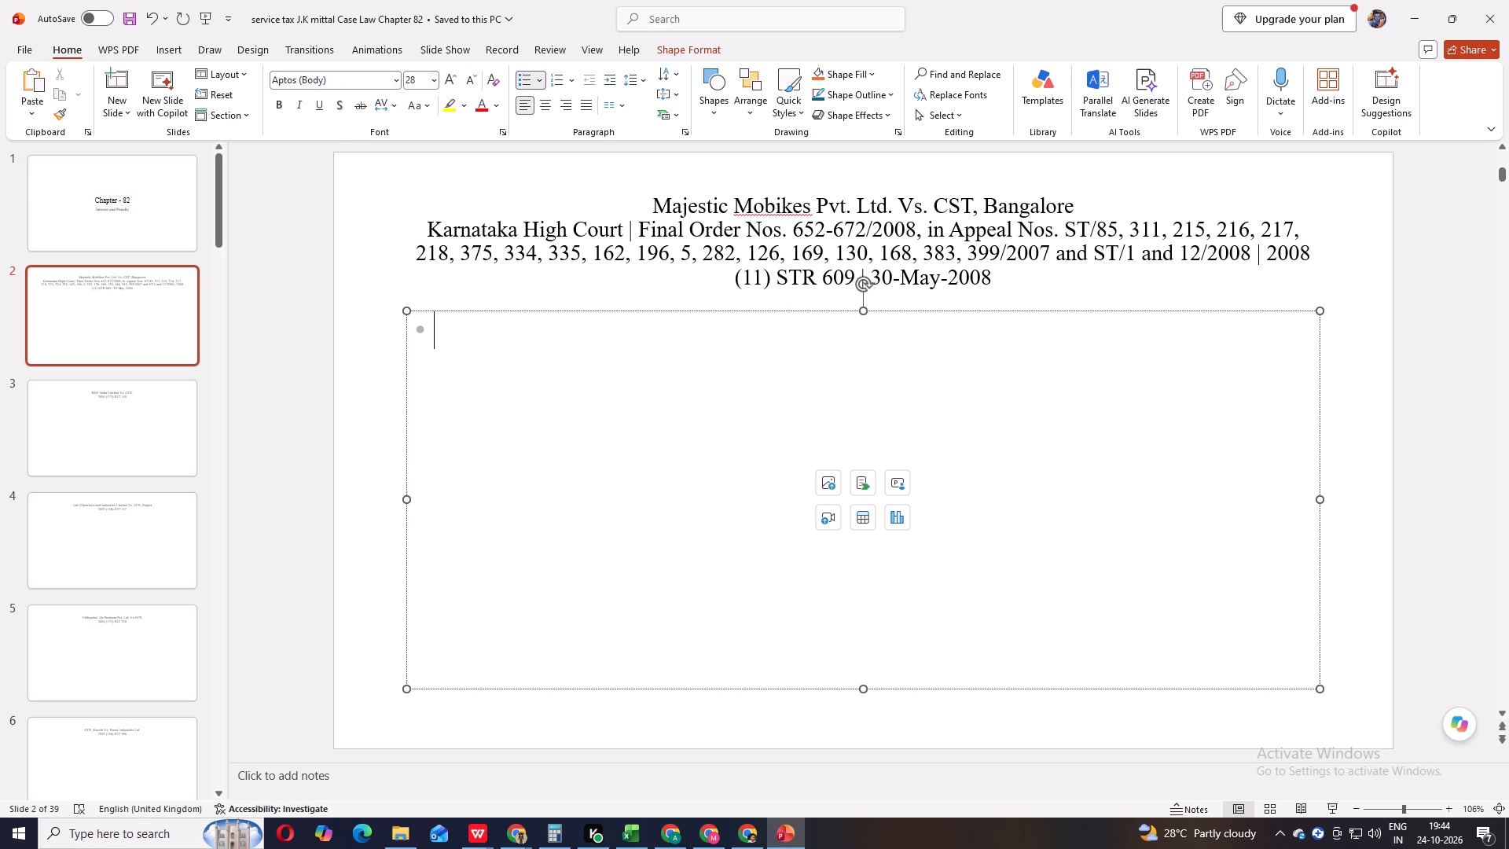
{"action": "left_click", "coordinate": [398, 81]}
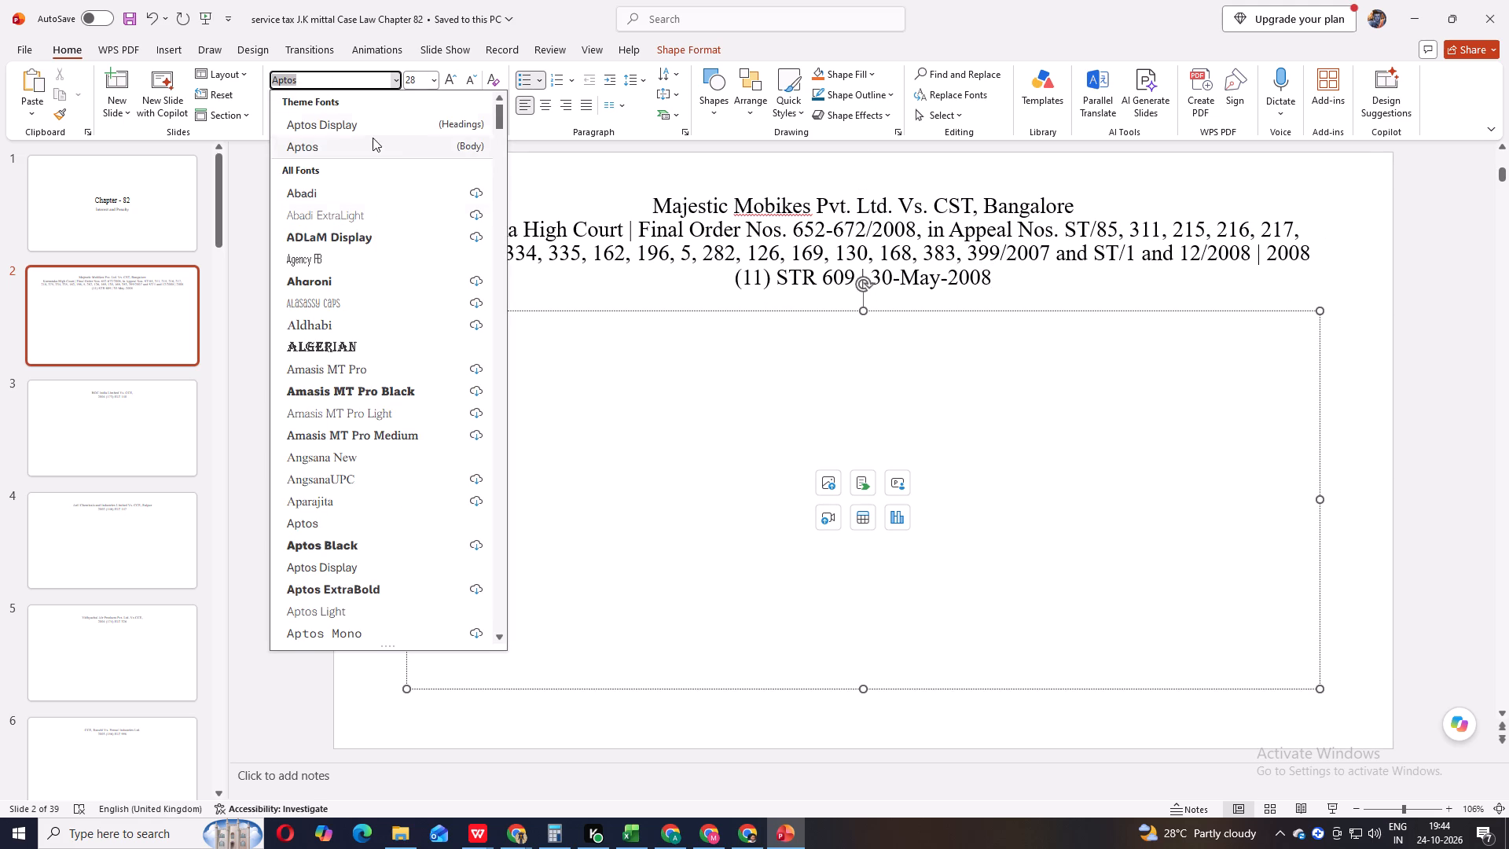
{"action": "type", "text": "tim"}
{"action": "key", "text": "Return"}
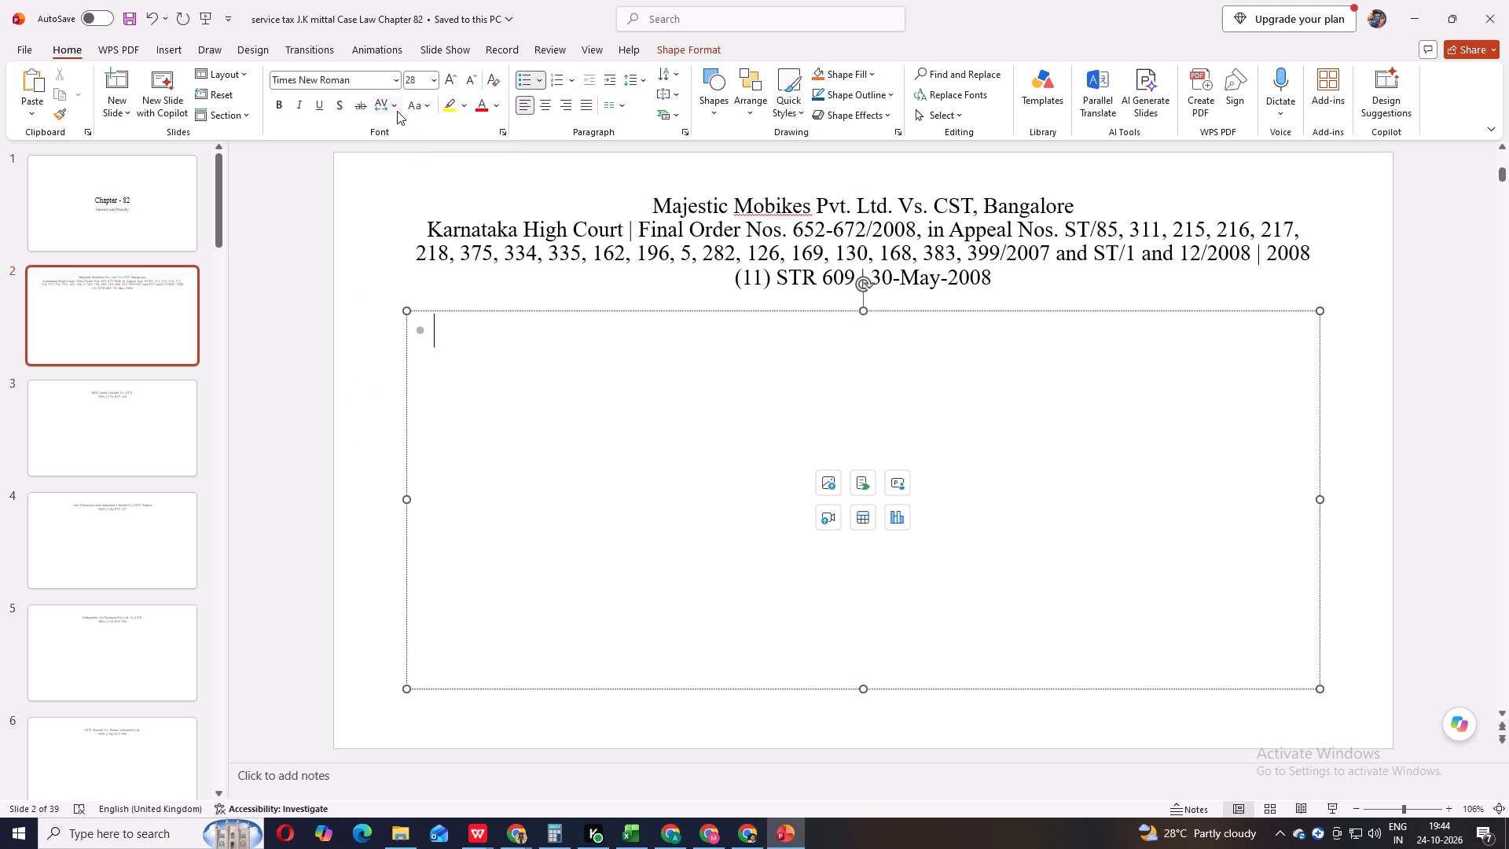
{"action": "left_click", "coordinate": [435, 84]}
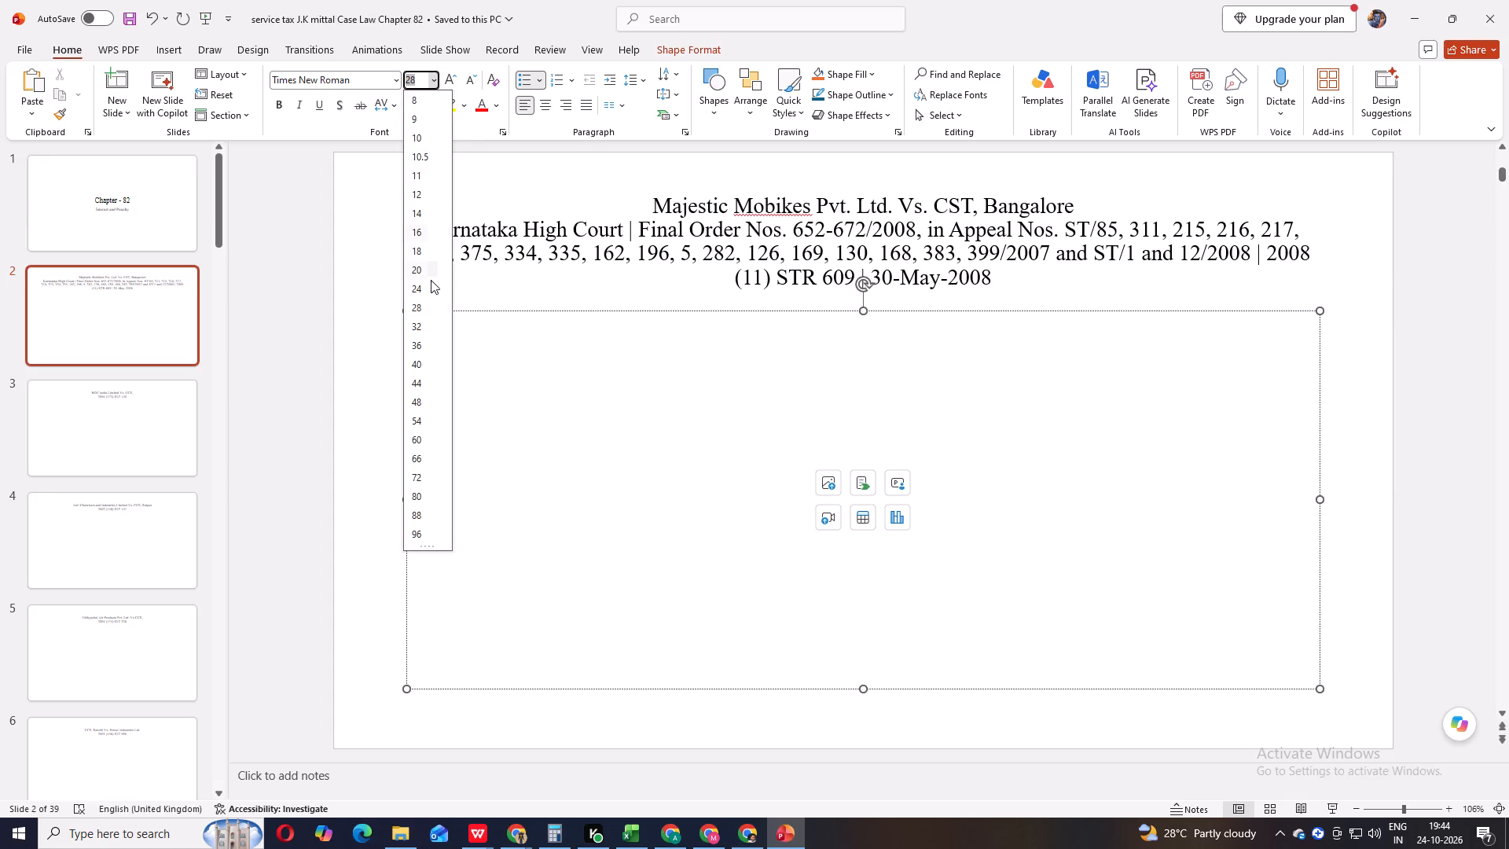
{"action": "left_click", "coordinate": [422, 265]}
{"action": "key", "text": "ctrl+v"}
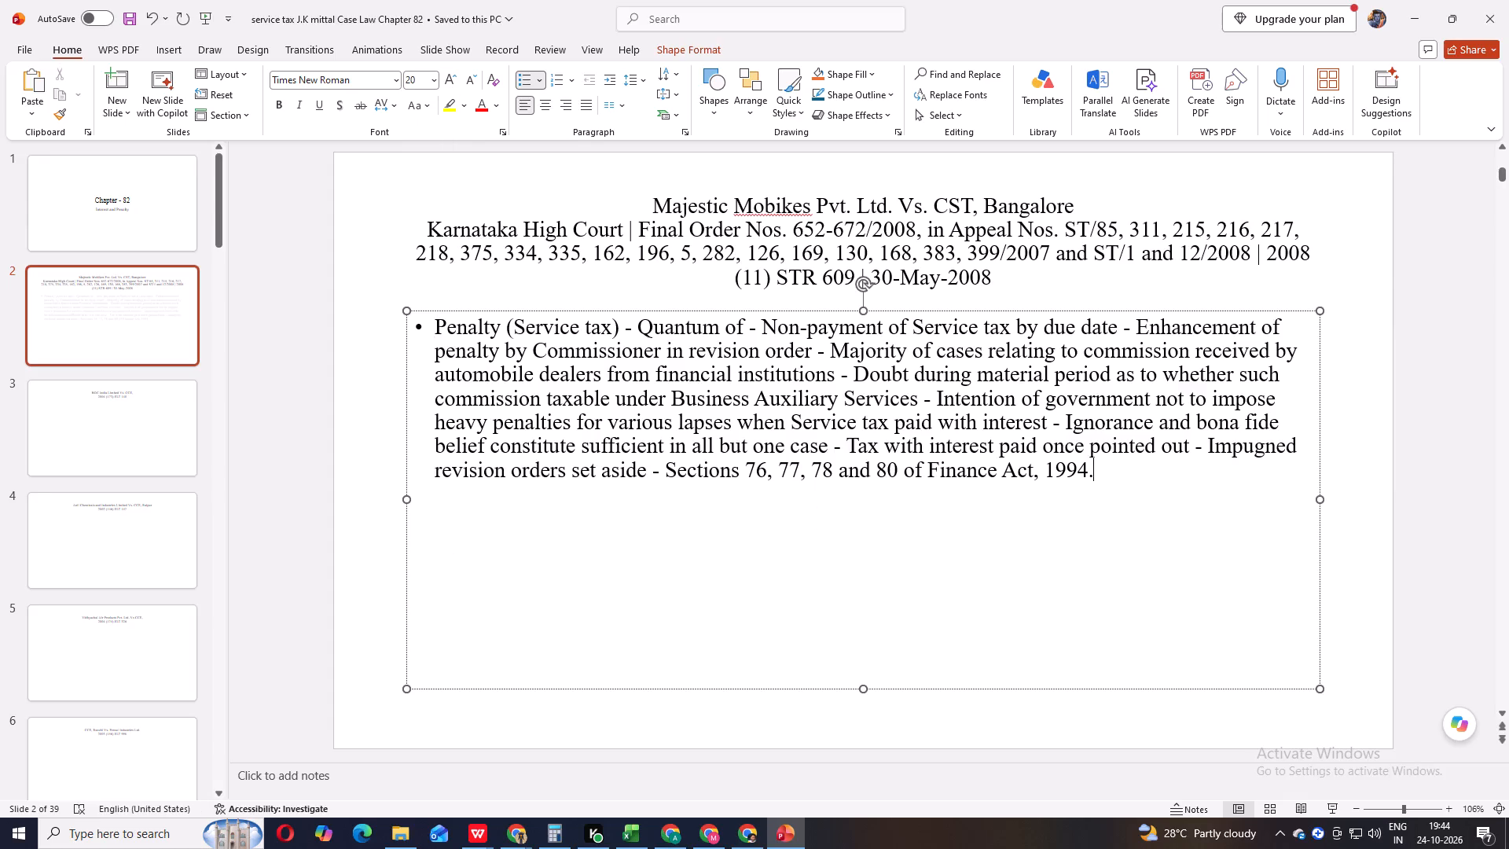
Copy the bold text of the judgment's second headnote from Chrome, paste it as slide 2's second bullet, and save the presentation.
{"action": "key", "text": "alt+Tab"}
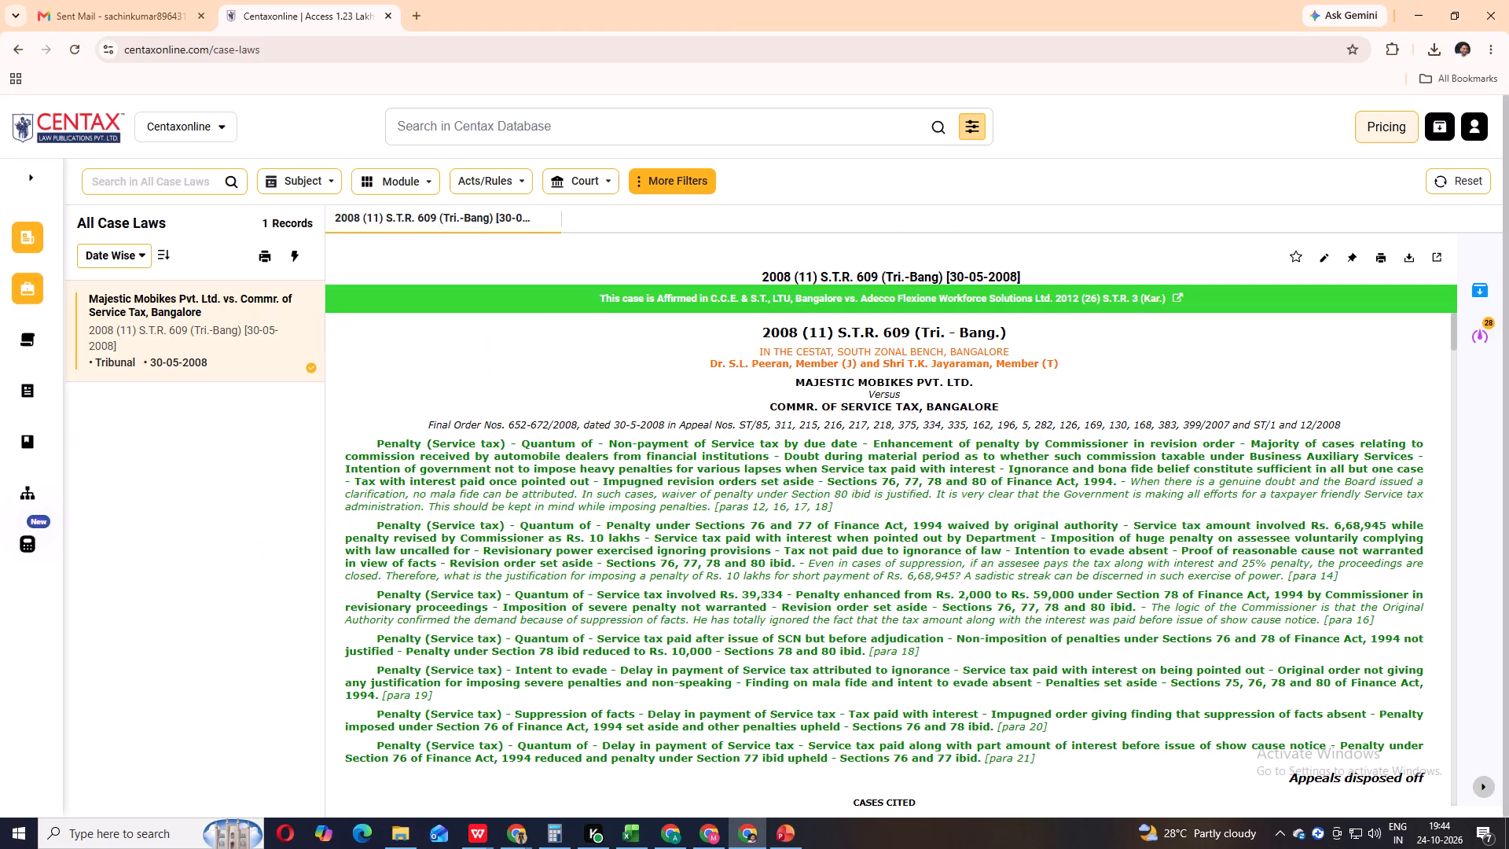
{"action": "left_click_drag", "start_coordinate": [362, 524], "coordinate": [784, 559]}
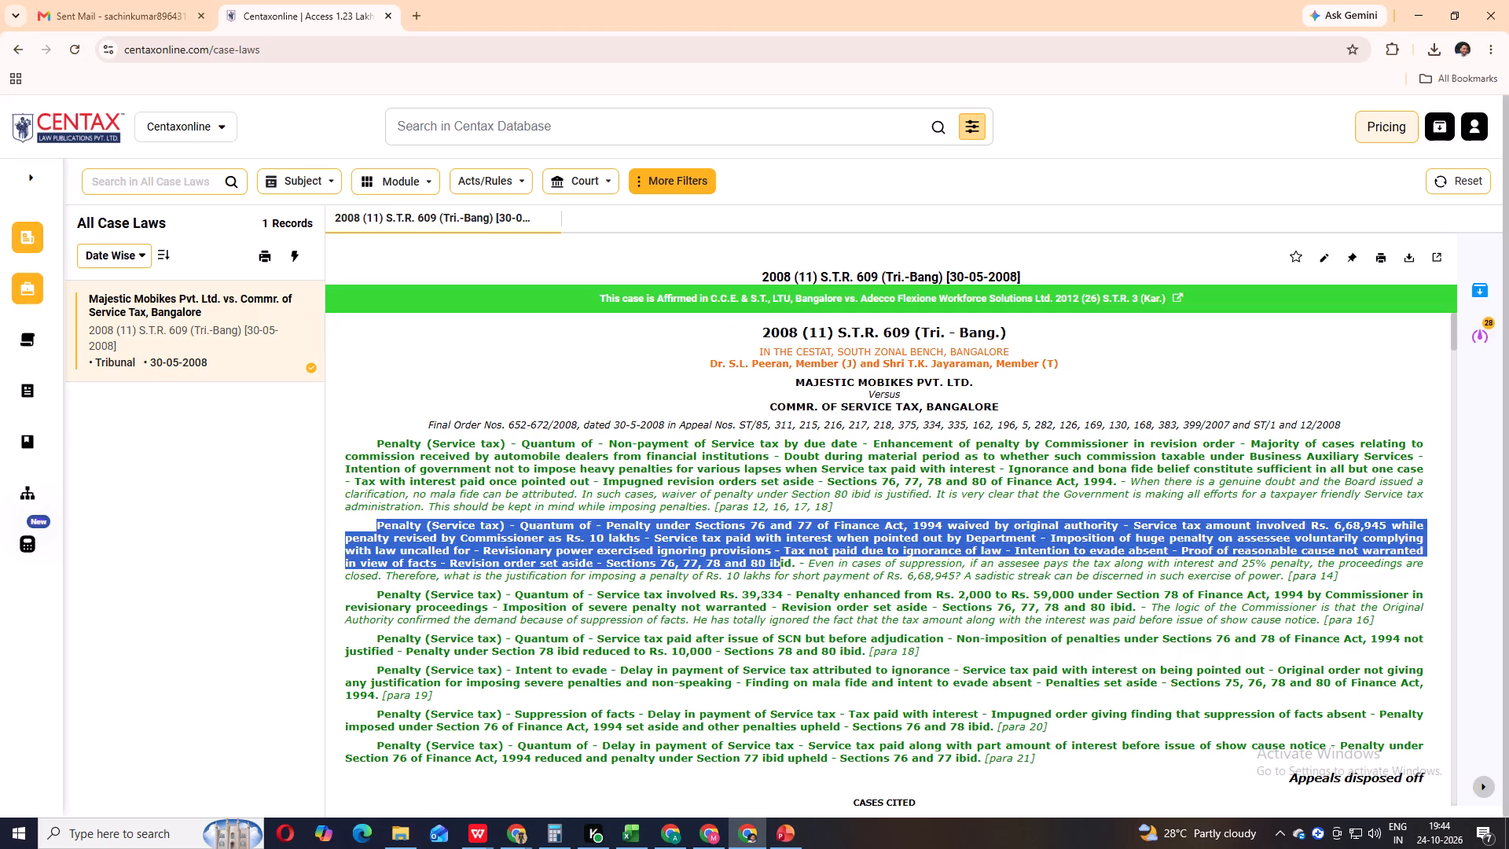
{"action": "left_click_drag", "start_coordinate": [784, 559], "coordinate": [799, 557]}
{"action": "left_click", "coordinate": [846, 438]}
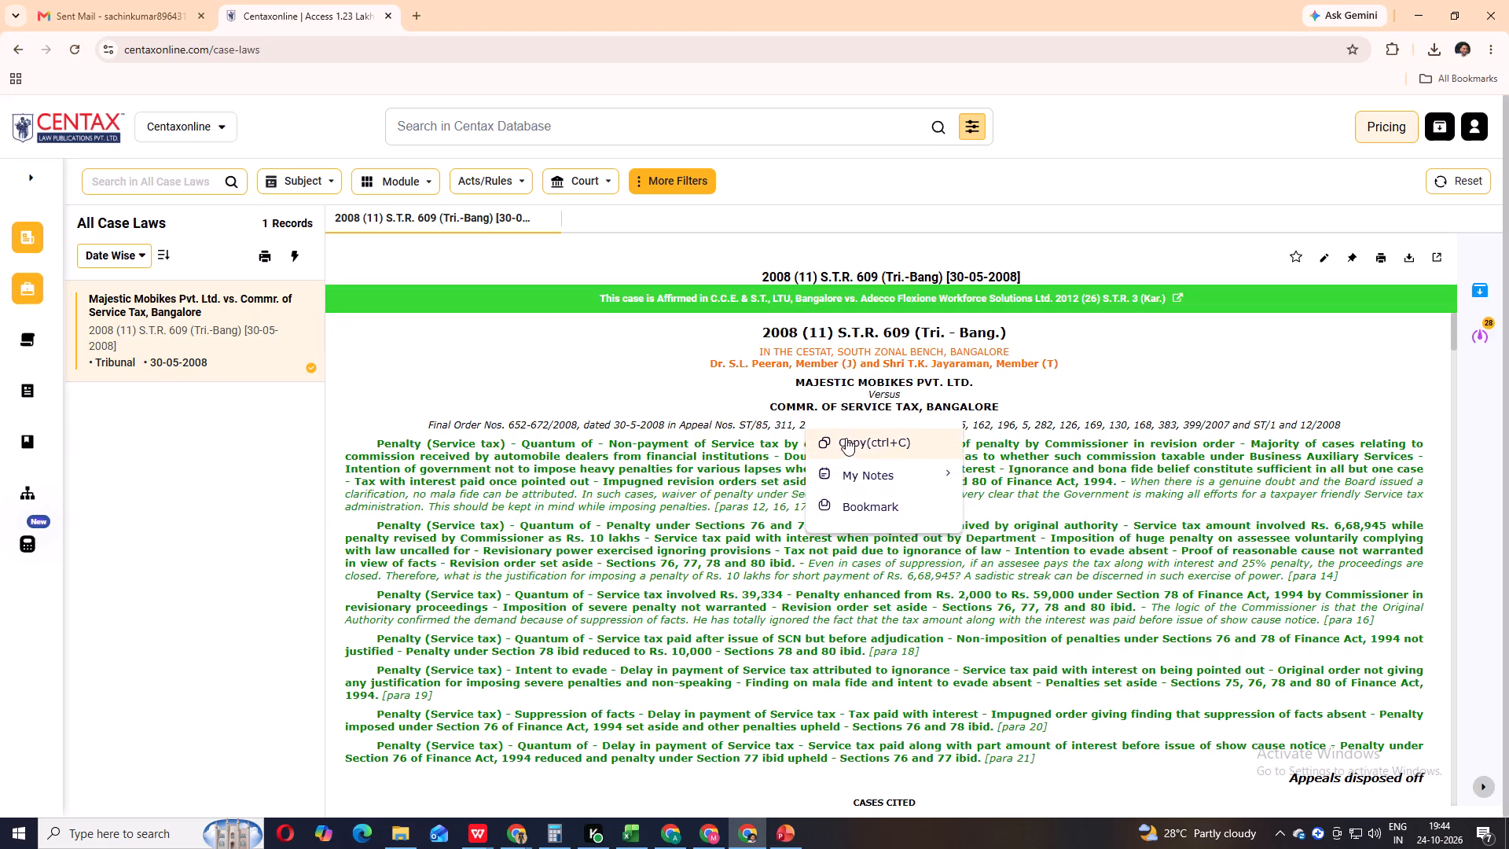
{"action": "key", "text": "alt+Tab"}
{"action": "key", "text": "Return"}
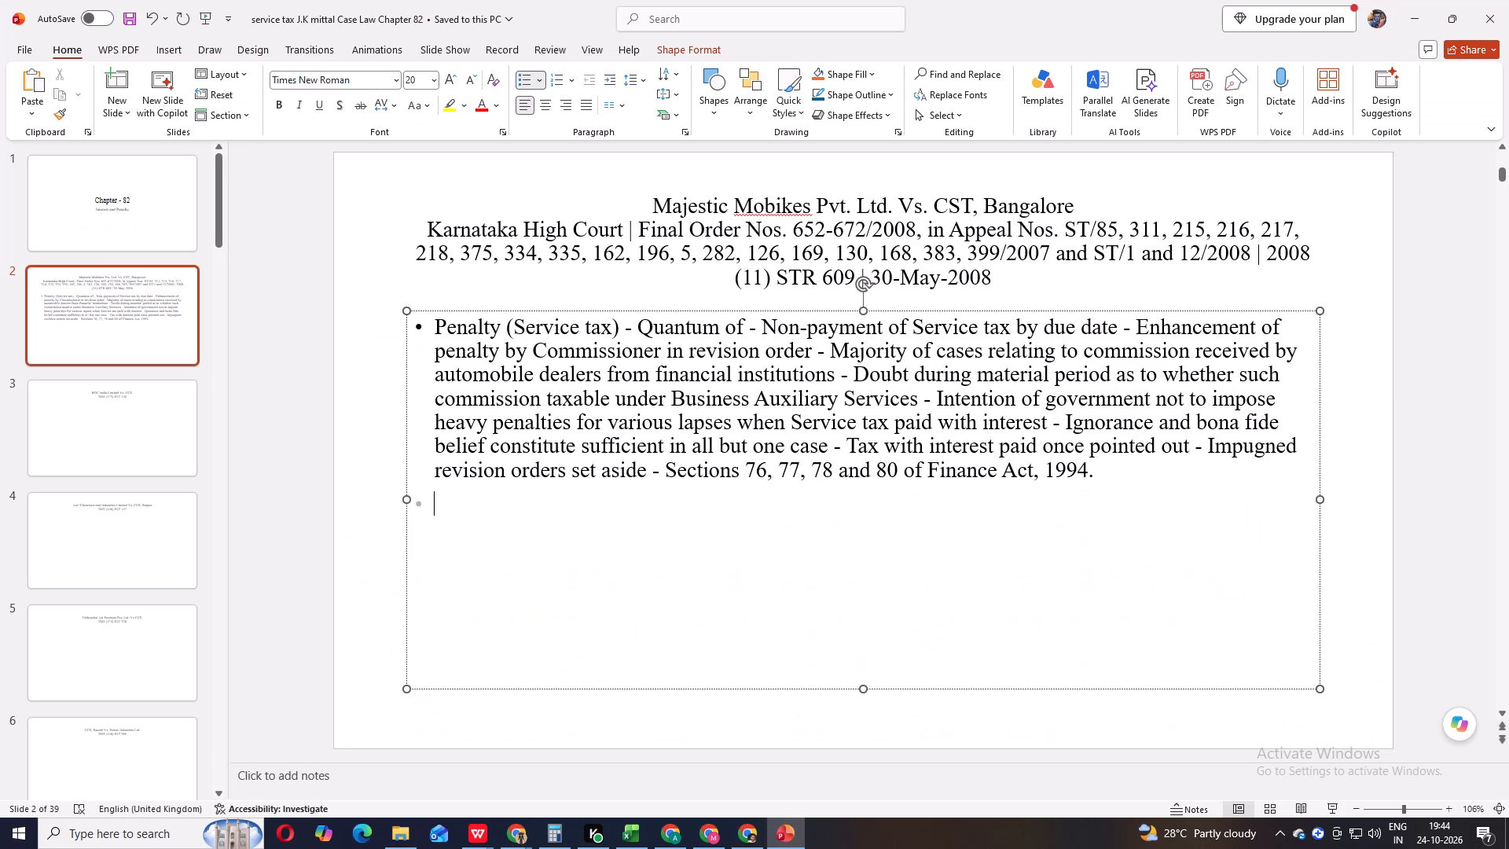
{"action": "key", "text": "ctrl+v"}
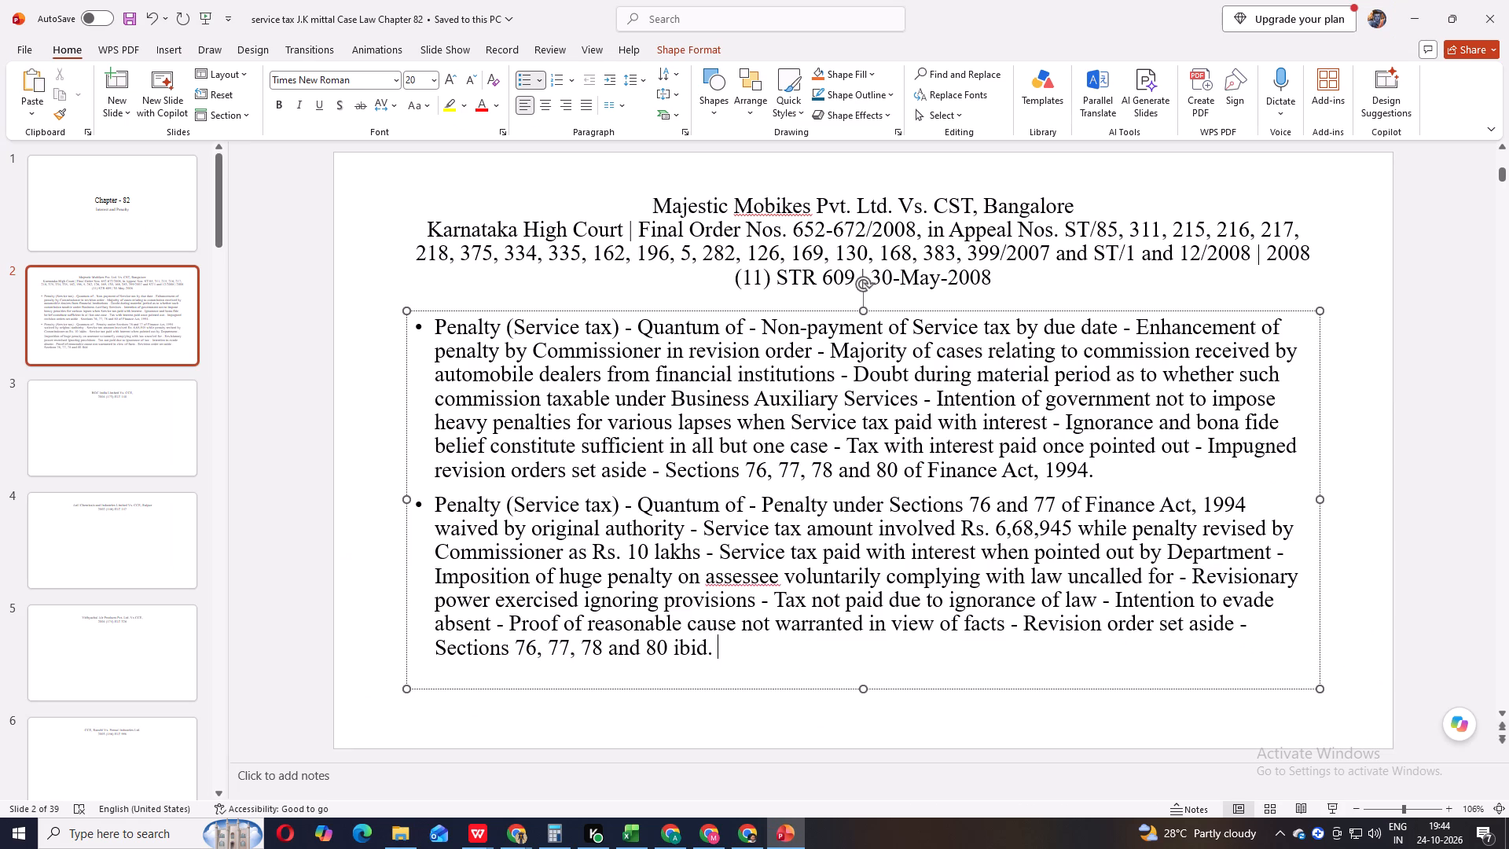
{"action": "key", "text": "ctrl+s"}
Go to slide 3 and place the text cursor before the citation "2004 (173) ELT 140" in the title.
{"action": "scroll", "coordinate": [820, 446], "scroll_direction": "down", "scroll_amount": 1}
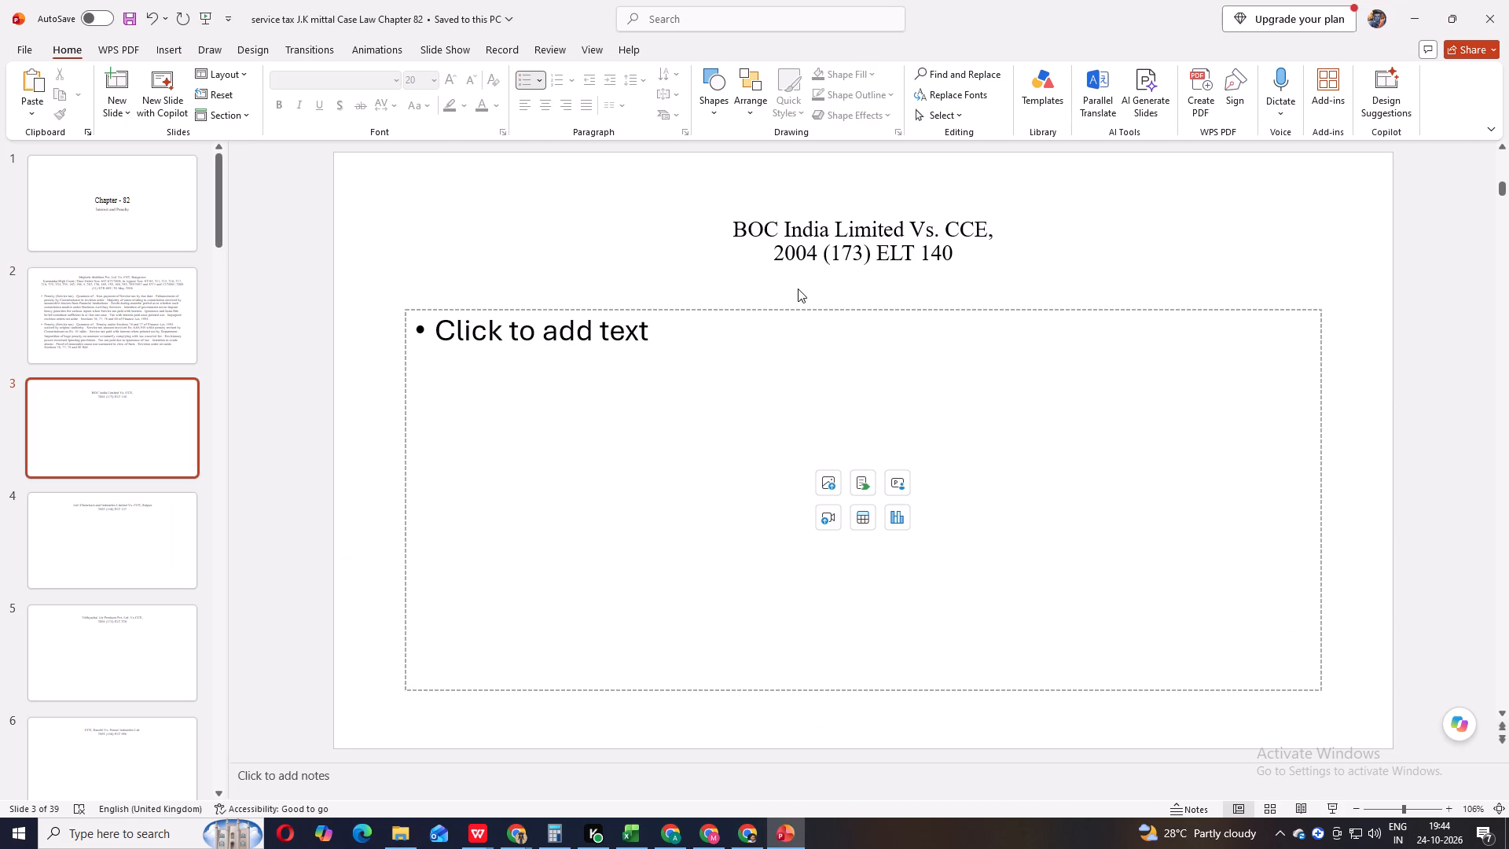
{"action": "left_click", "coordinate": [779, 249]}
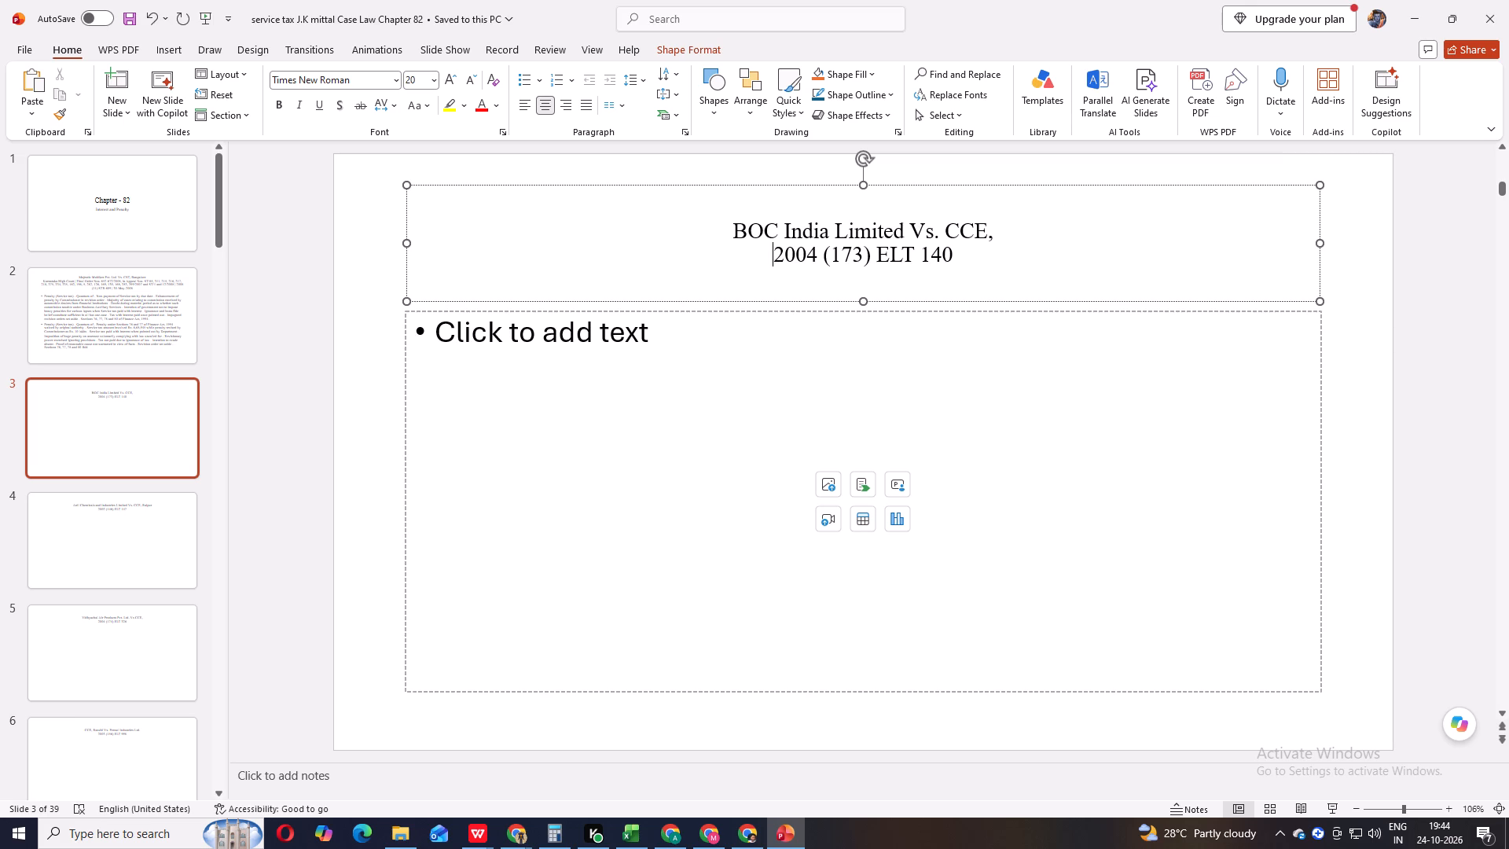
{"action": "left_click", "coordinate": [123, 289]}
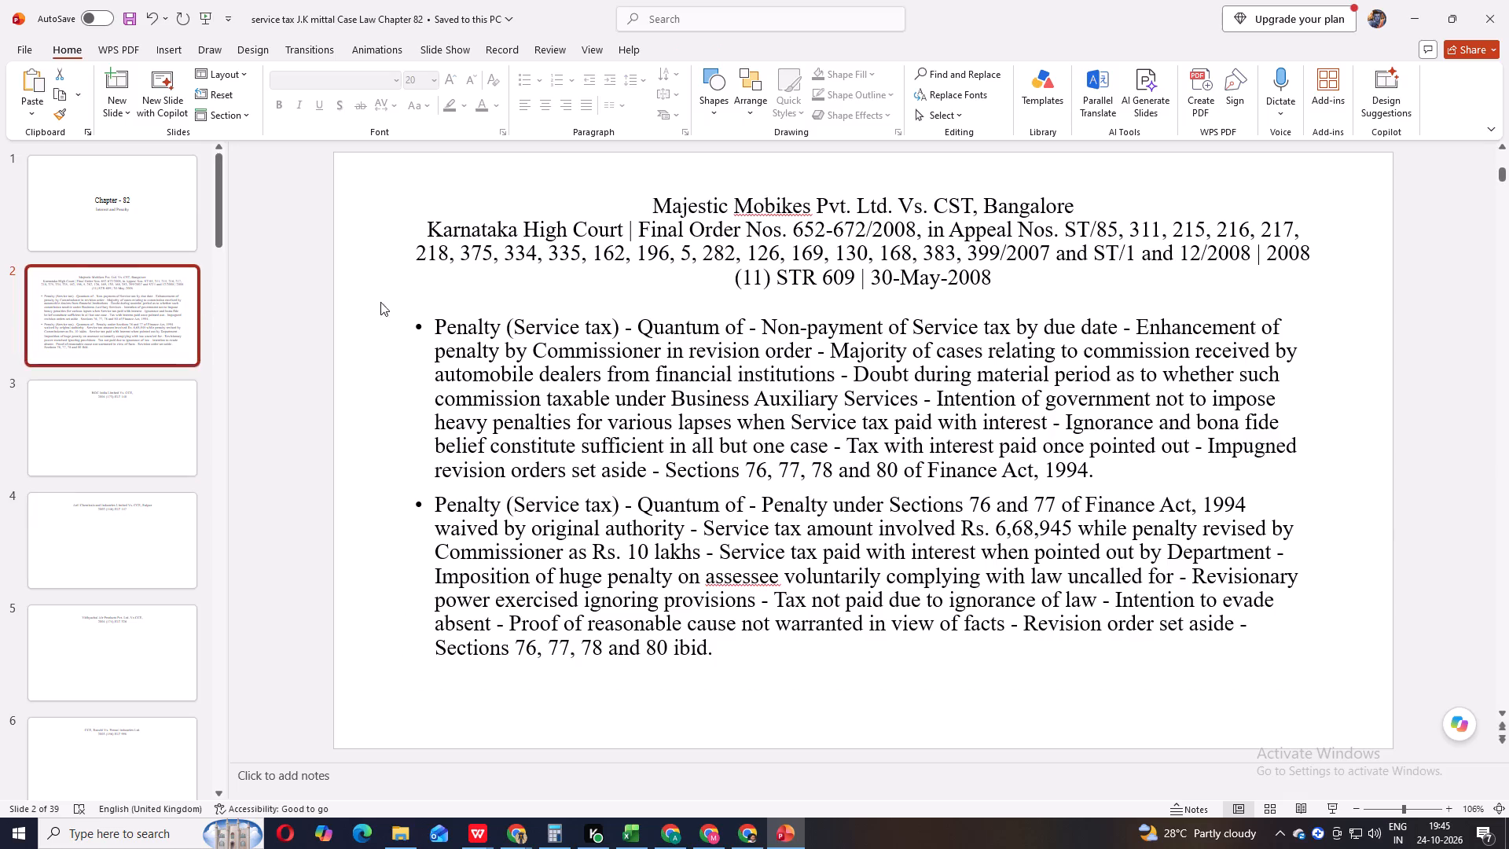
{"action": "left_click", "coordinate": [144, 403]}
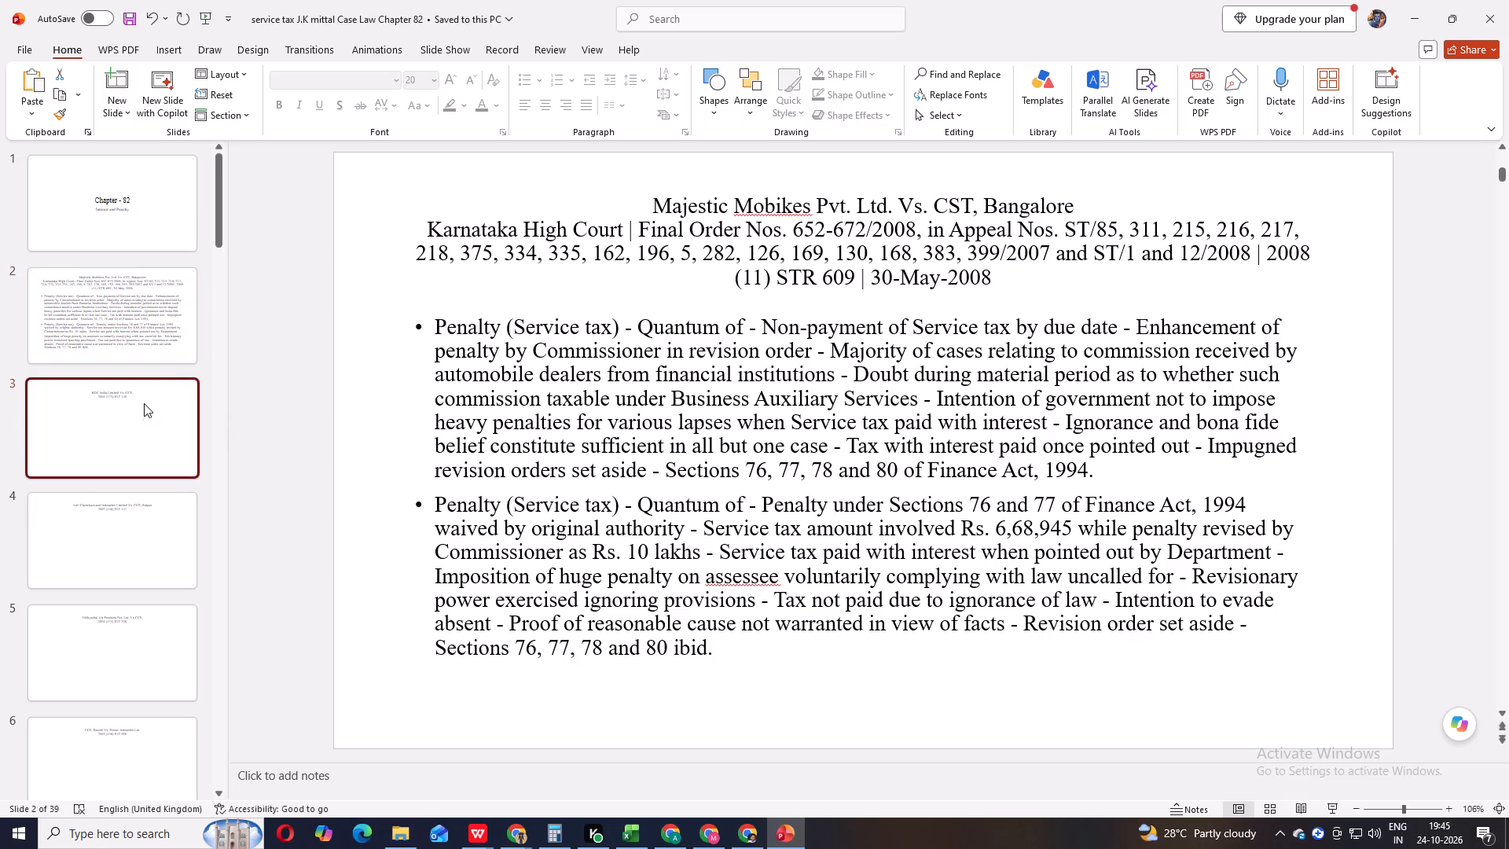
{"action": "left_click", "coordinate": [754, 261]}
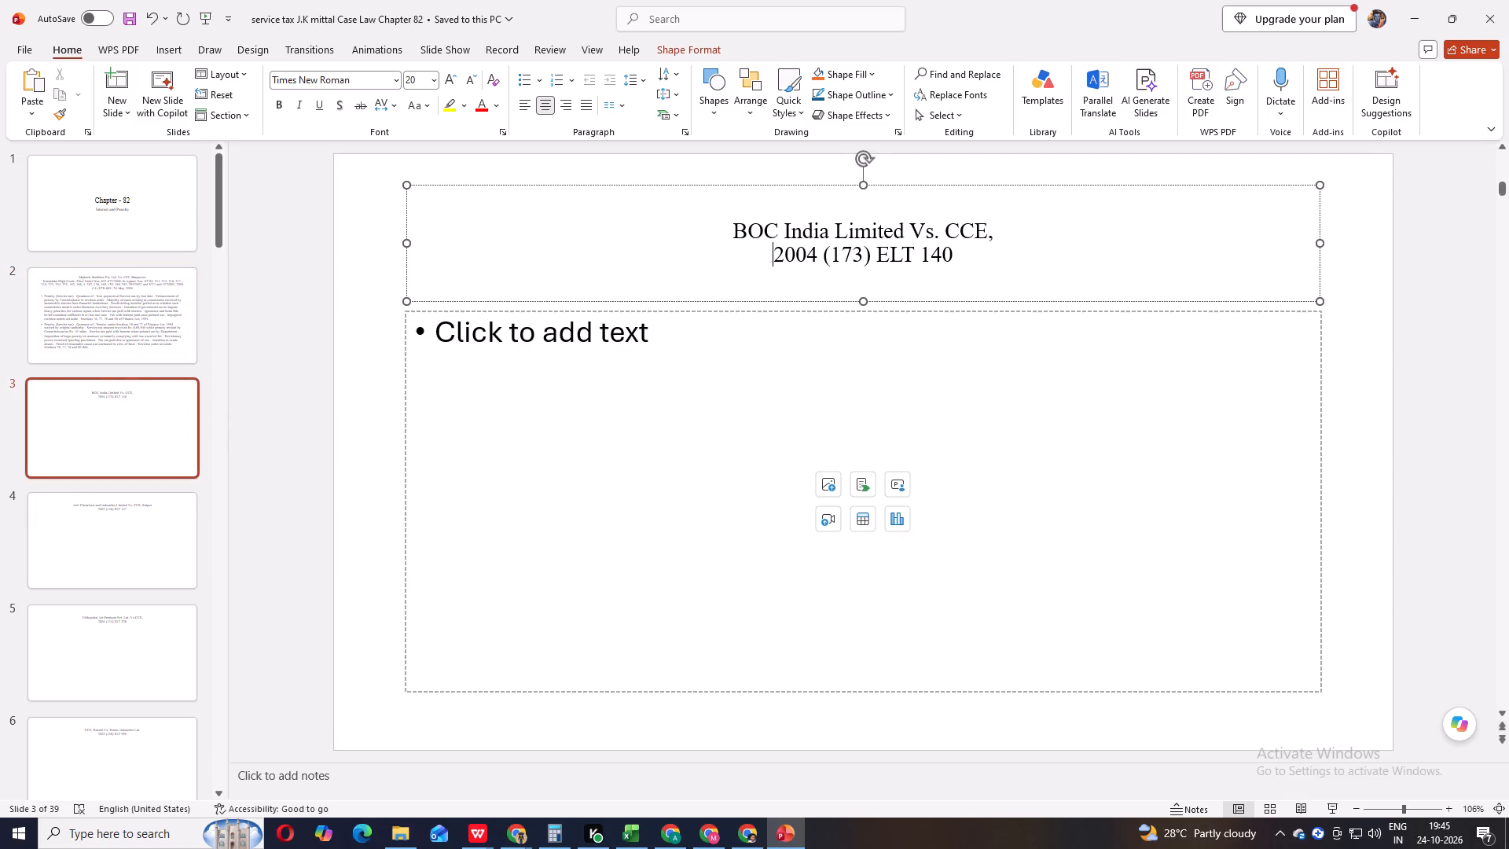
In Chrome, search the Centax case laws by journal ELT only, volume 173 and page number 140.
{"action": "key", "text": "alt+Tab"}
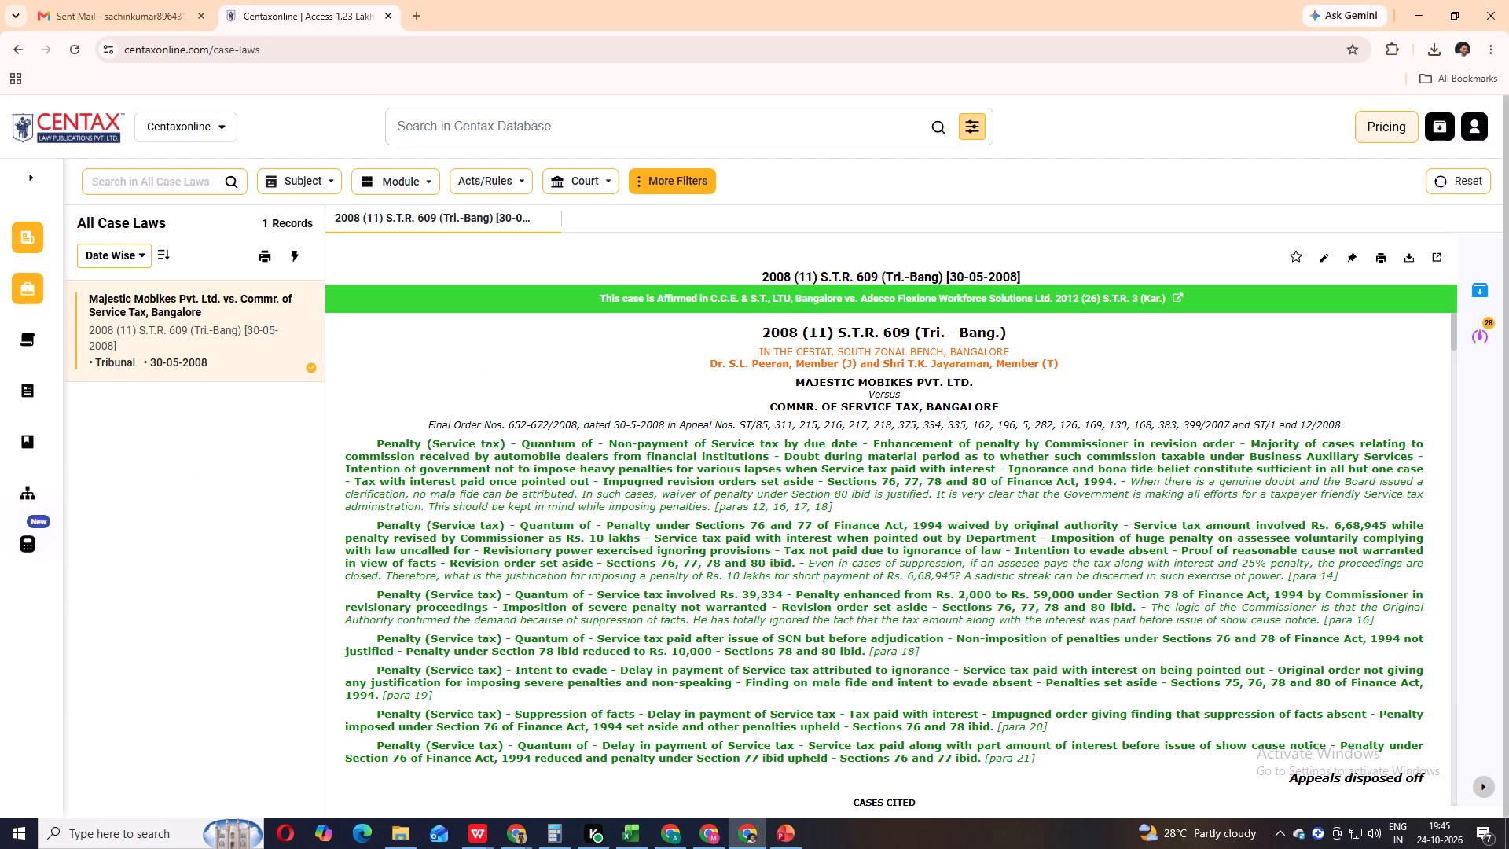
{"action": "left_click", "coordinate": [690, 177]}
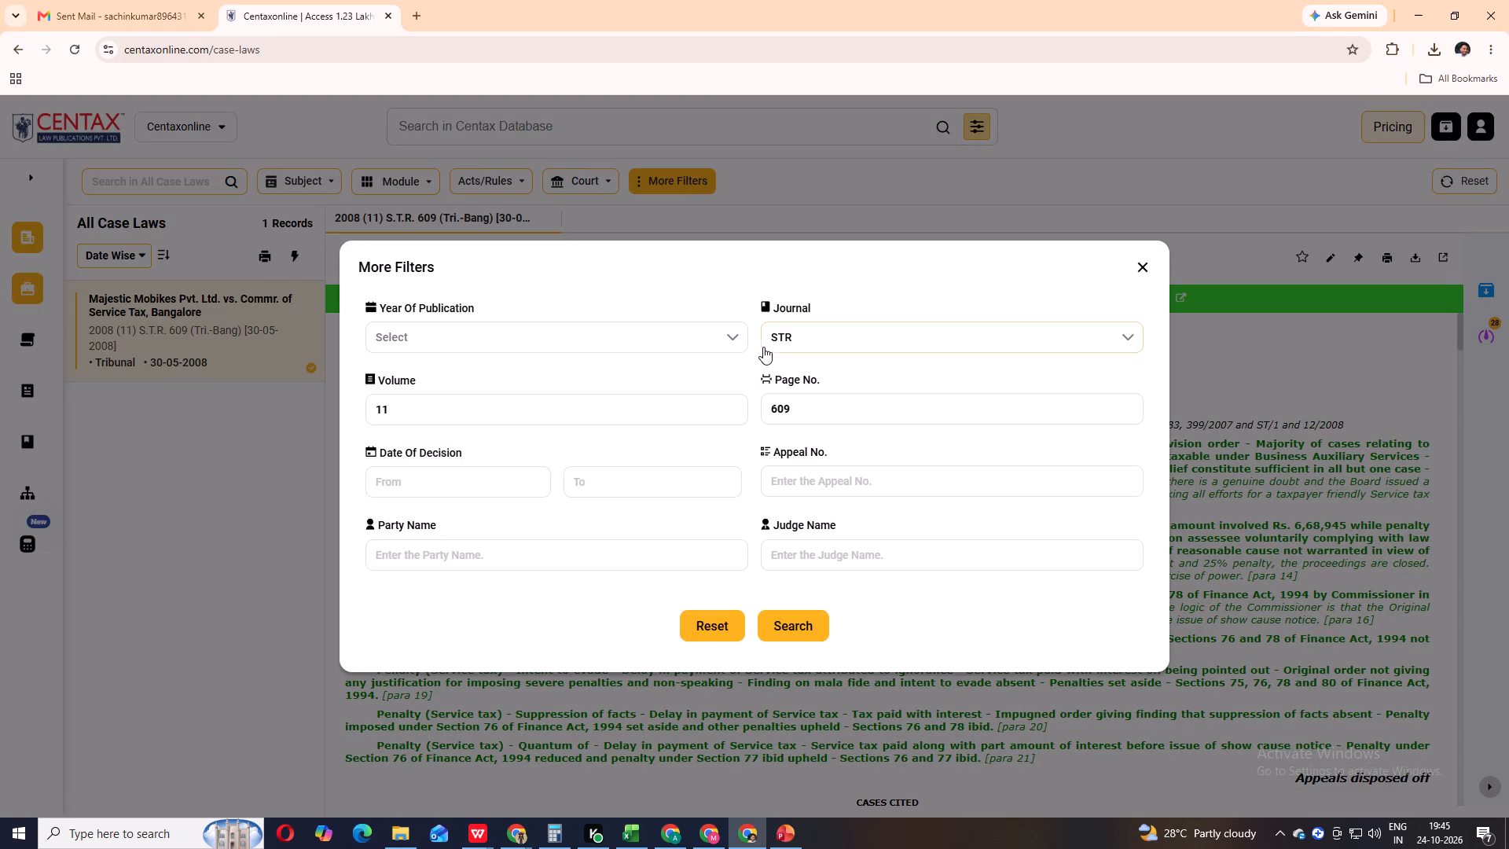
{"action": "left_click", "coordinate": [802, 325]}
{"action": "left_click", "coordinate": [811, 430]}
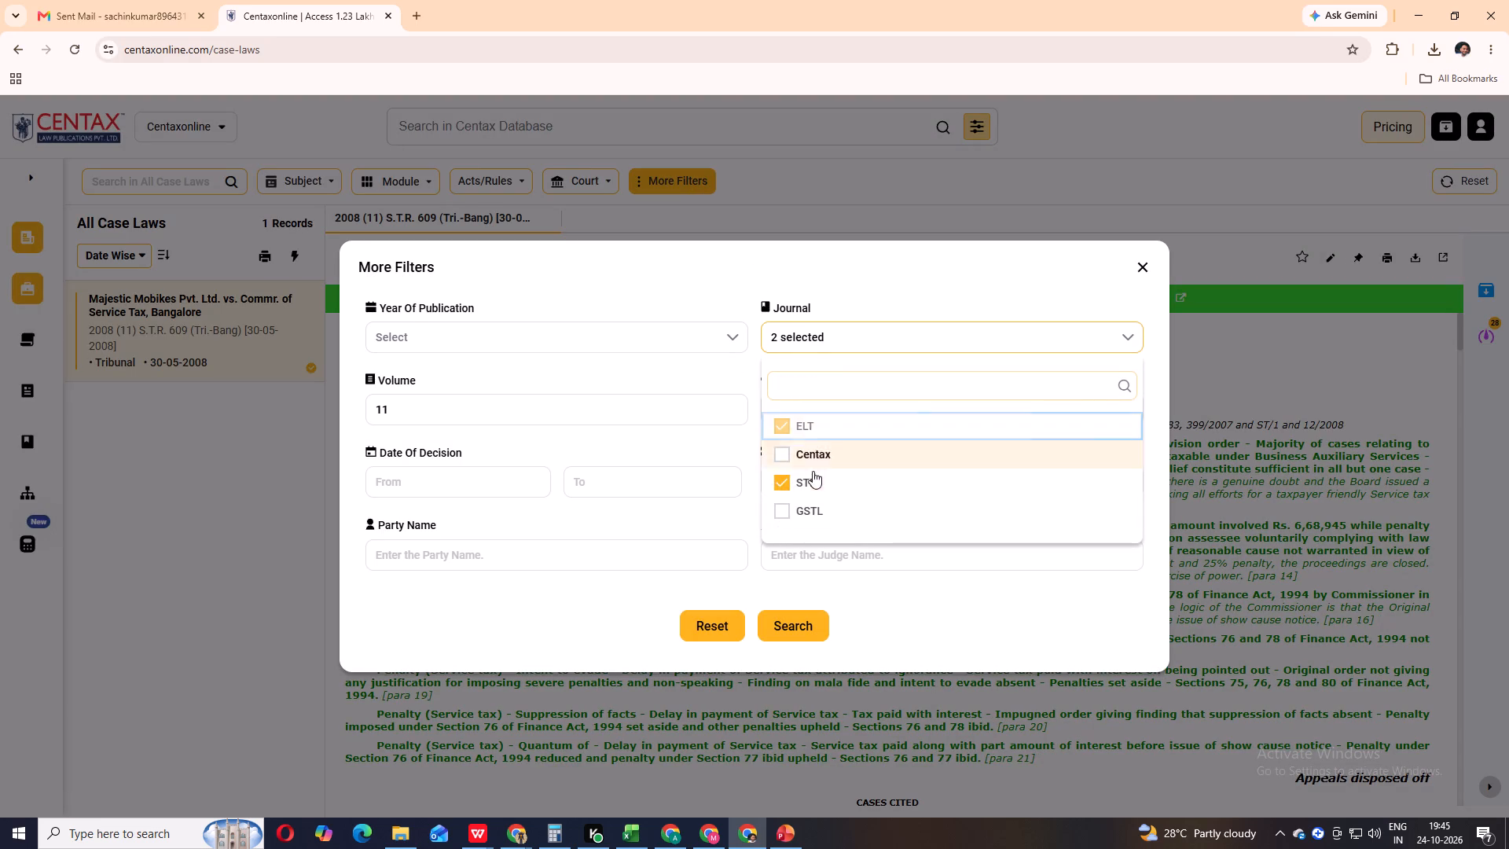
{"action": "left_click", "coordinate": [807, 477]}
{"action": "left_click", "coordinate": [655, 399]}
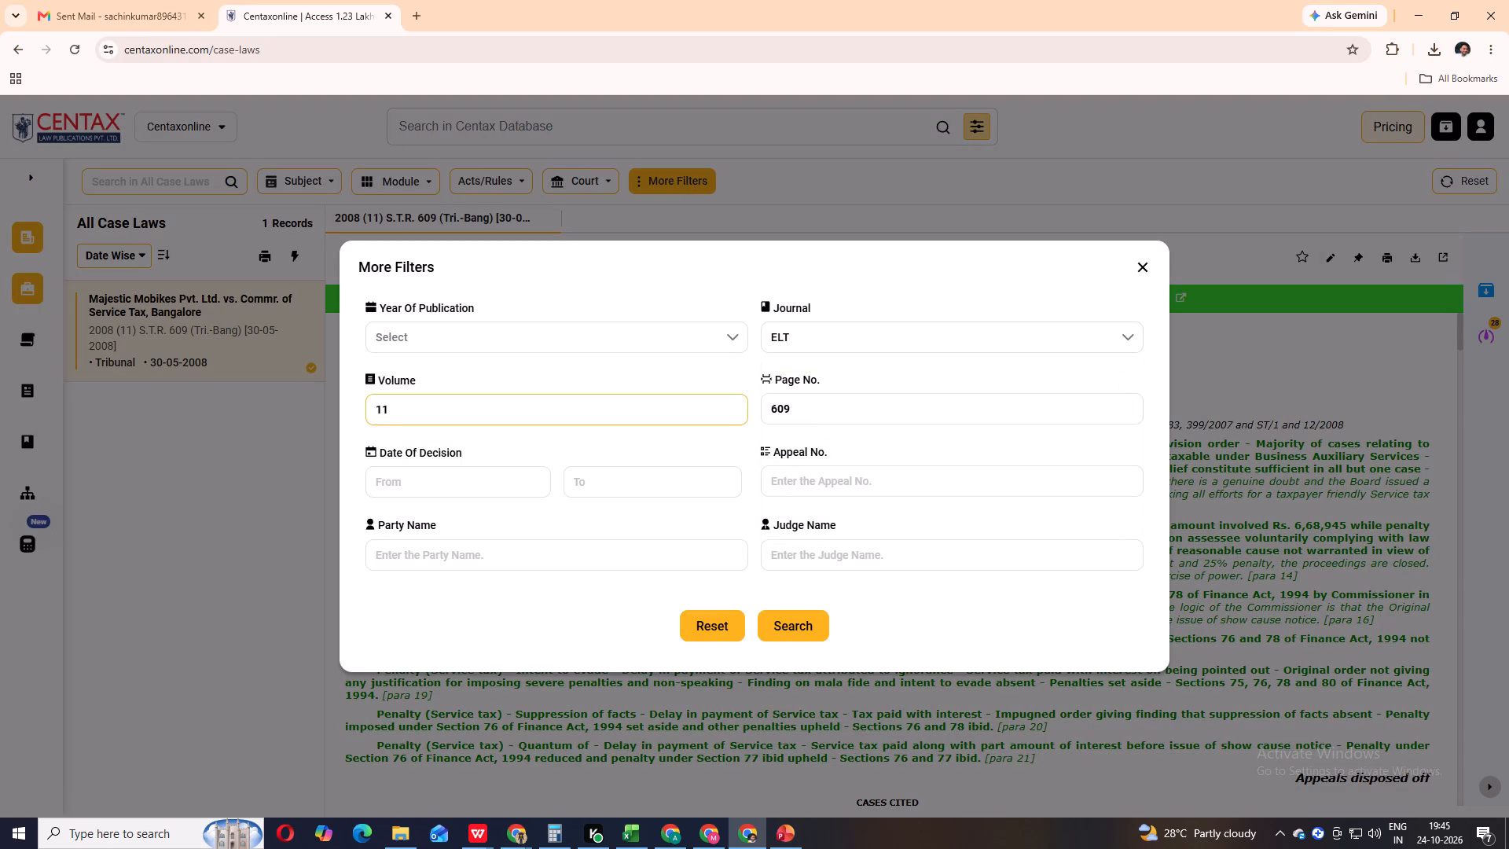
{"action": "key", "text": "BackSpace"}
{"action": "type", "text": "73"}
{"action": "left_click", "coordinate": [863, 402]}
{"action": "key", "text": "BackSpace"}
{"action": "key", "text": "BackSpace"}
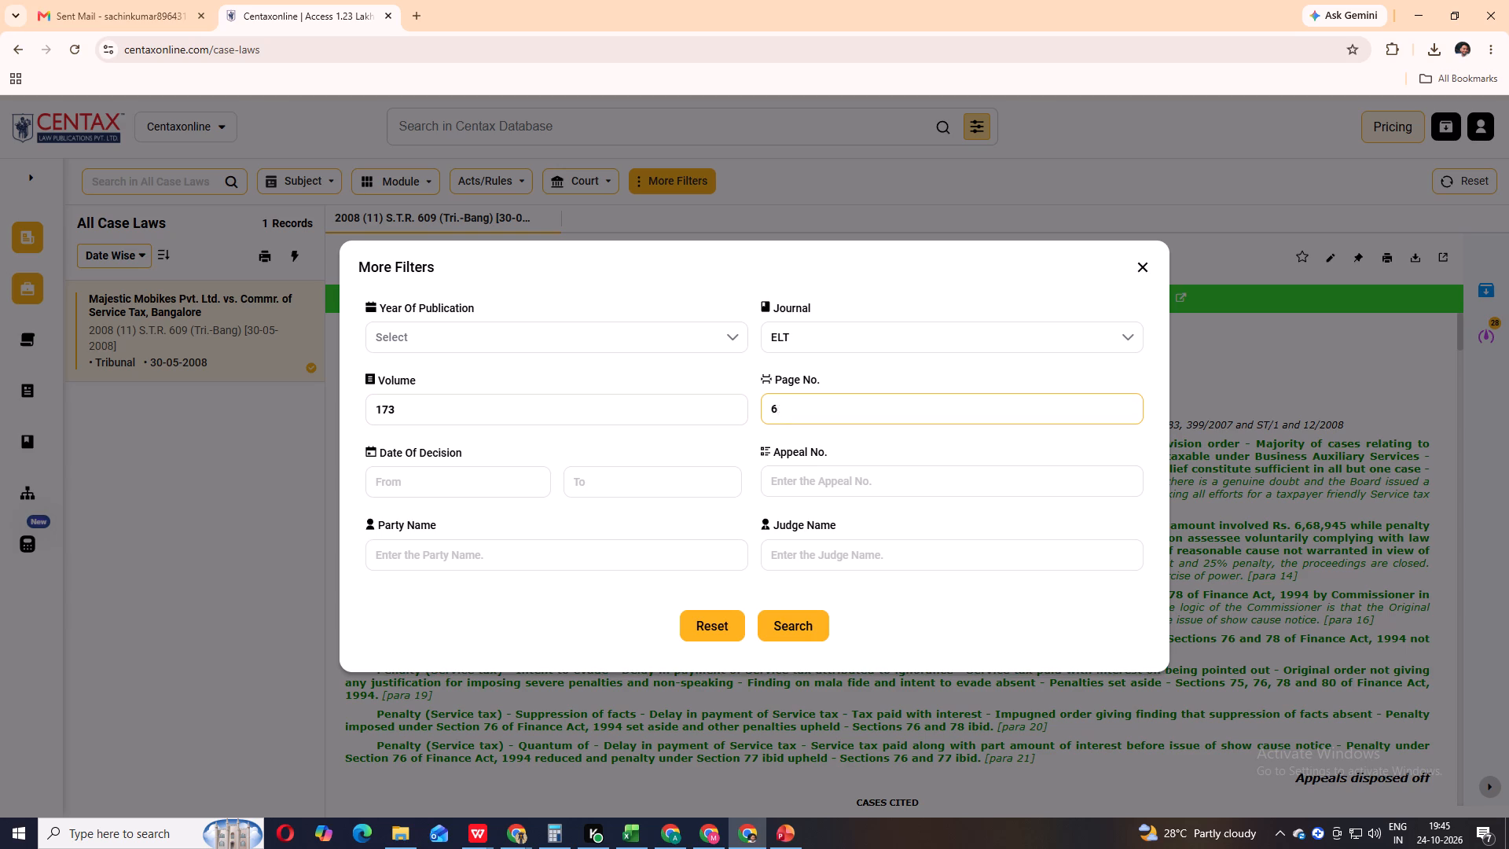
{"action": "key", "text": "BackSpace"}
{"action": "key", "text": "BackSpace"}
{"action": "type", "text": "140"}
{"action": "key", "text": "Return"}
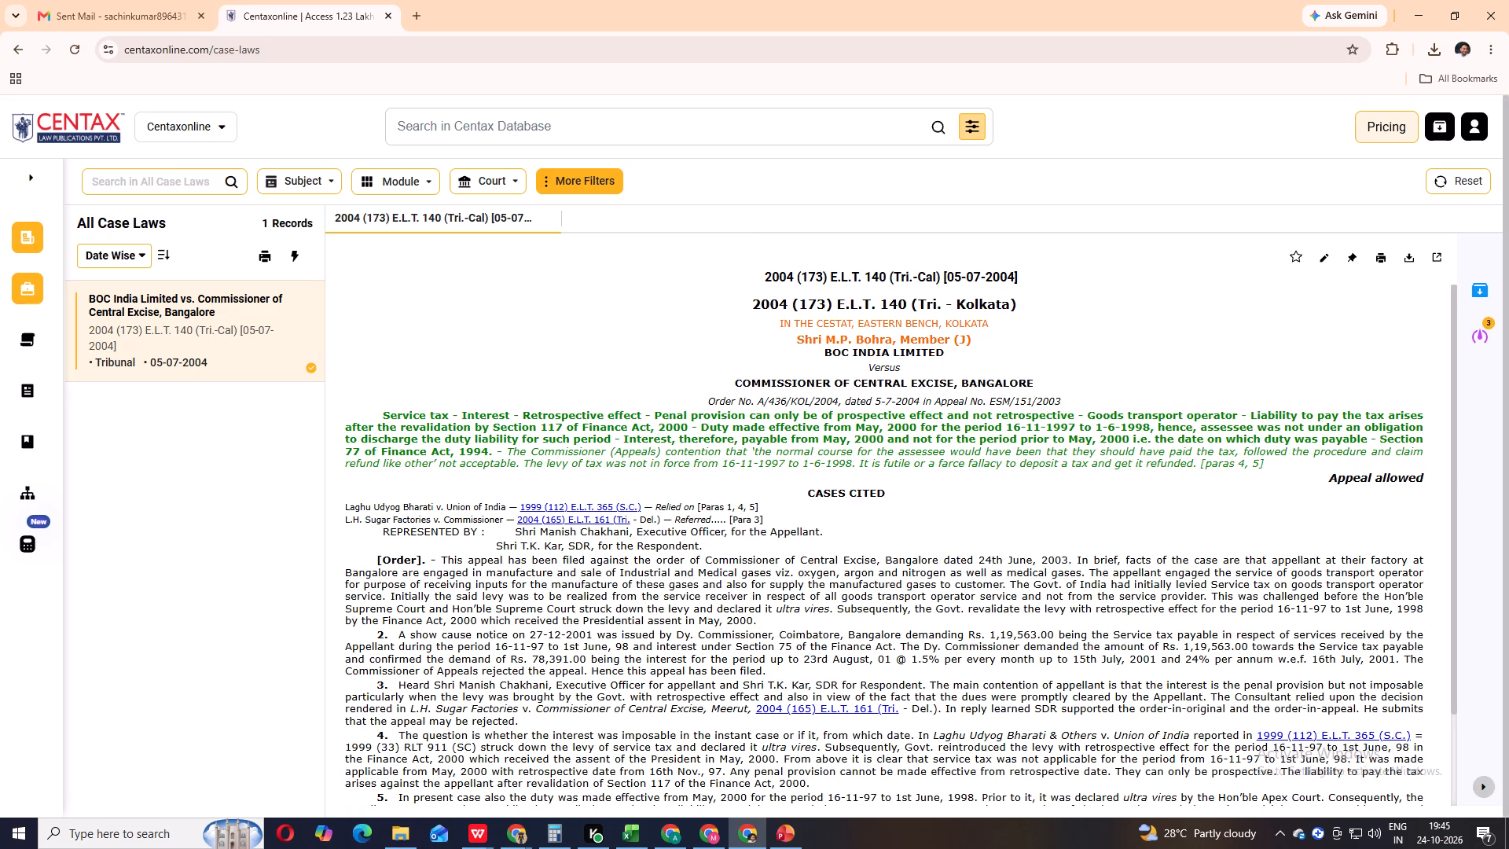
Copy the order line of the BOC India Limited judgment, from "Order No. A/436/KOL/2004" through "Appeal No. ESM/151/2003".
{"action": "left_click_drag", "start_coordinate": [699, 396], "coordinate": [857, 406]}
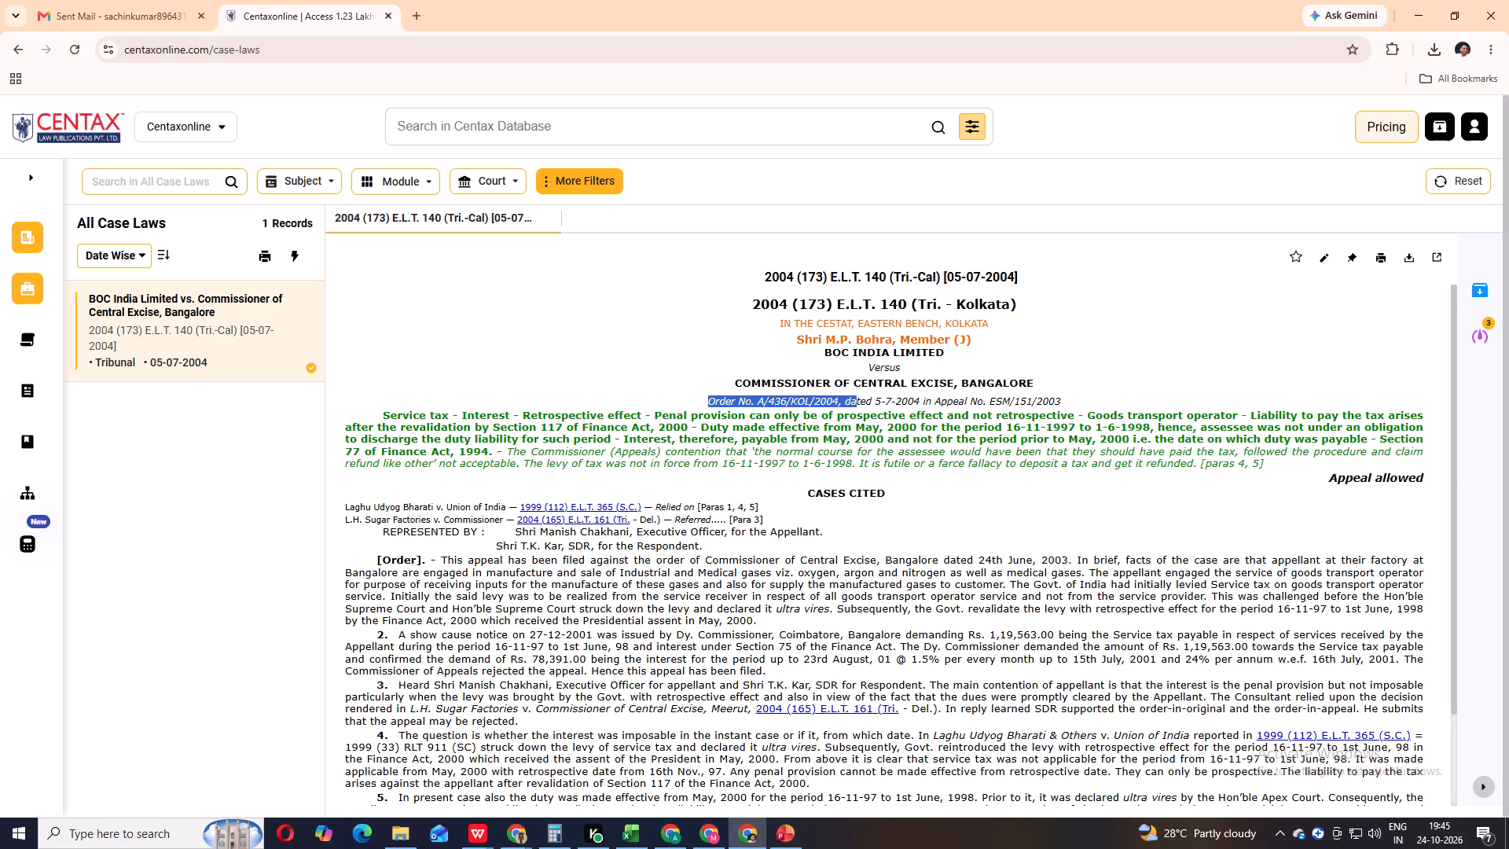
{"action": "left_click_drag", "start_coordinate": [857, 406], "coordinate": [1065, 397]}
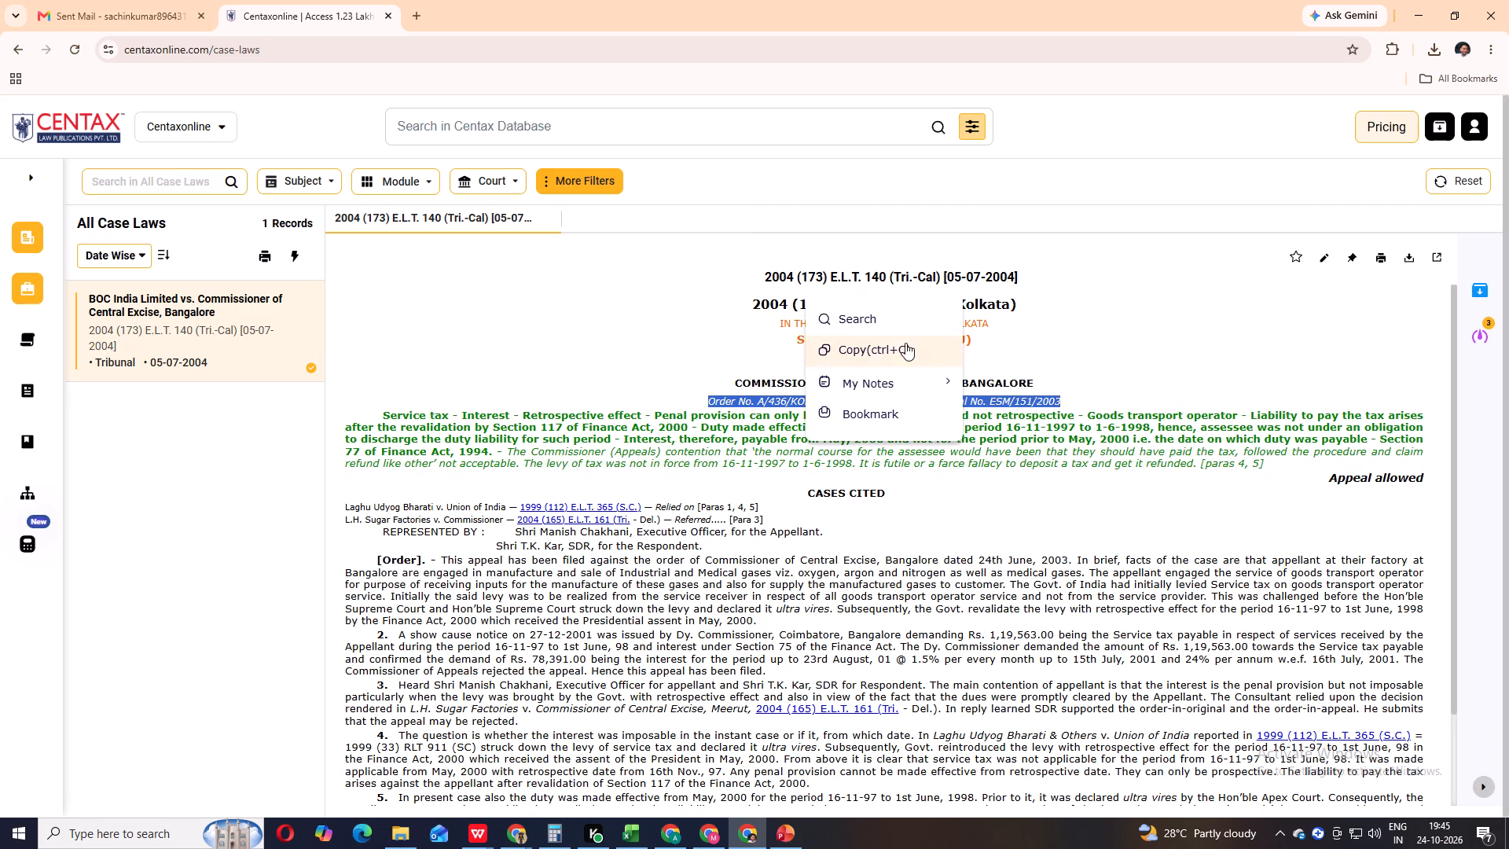
{"action": "left_click", "coordinate": [901, 340]}
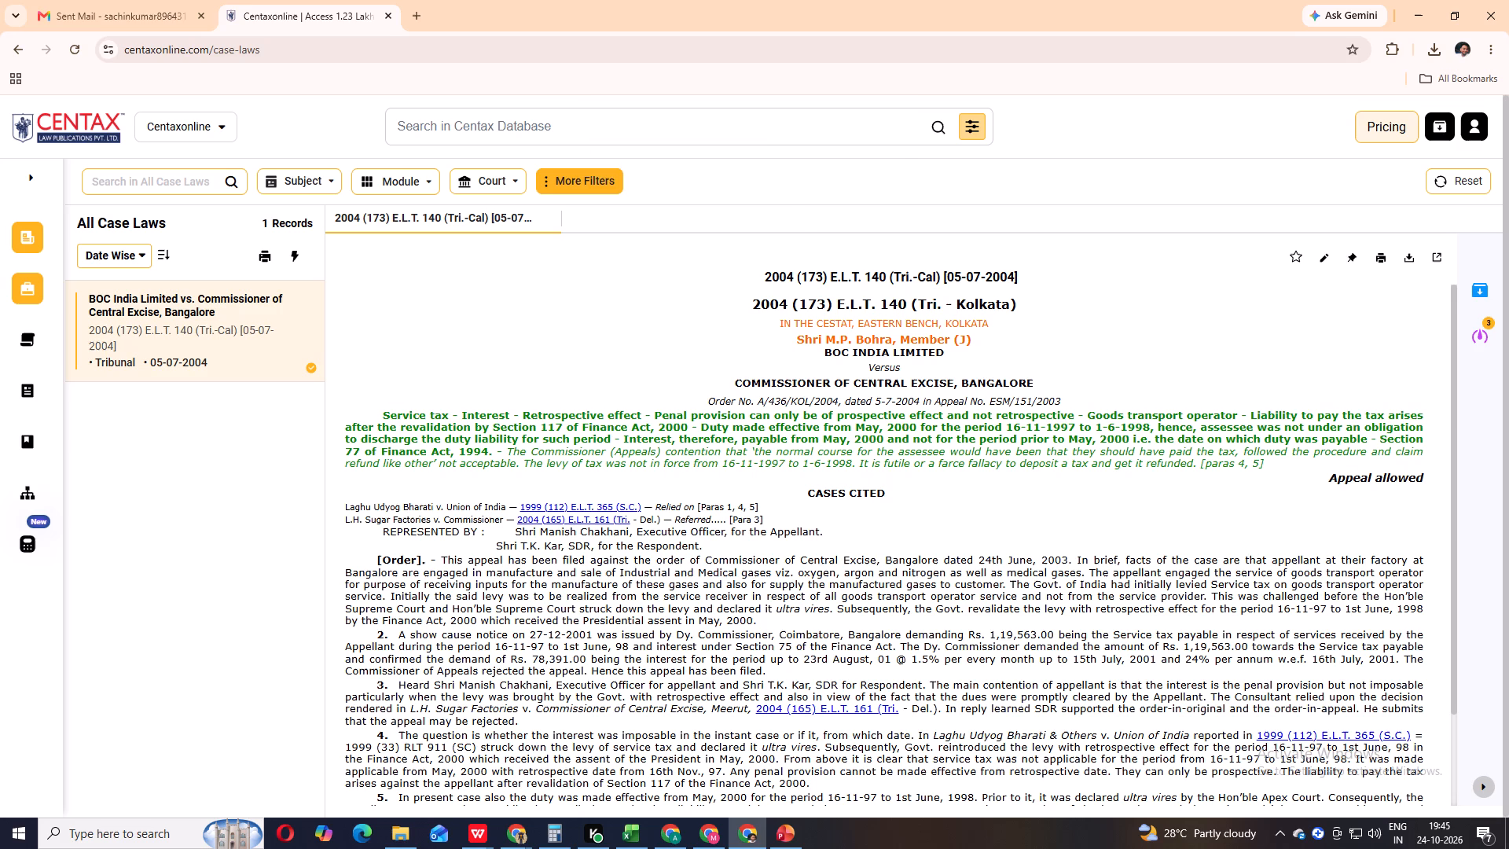
{"action": "scroll", "coordinate": [846, 336], "scroll_direction": "up", "scroll_amount": 1}
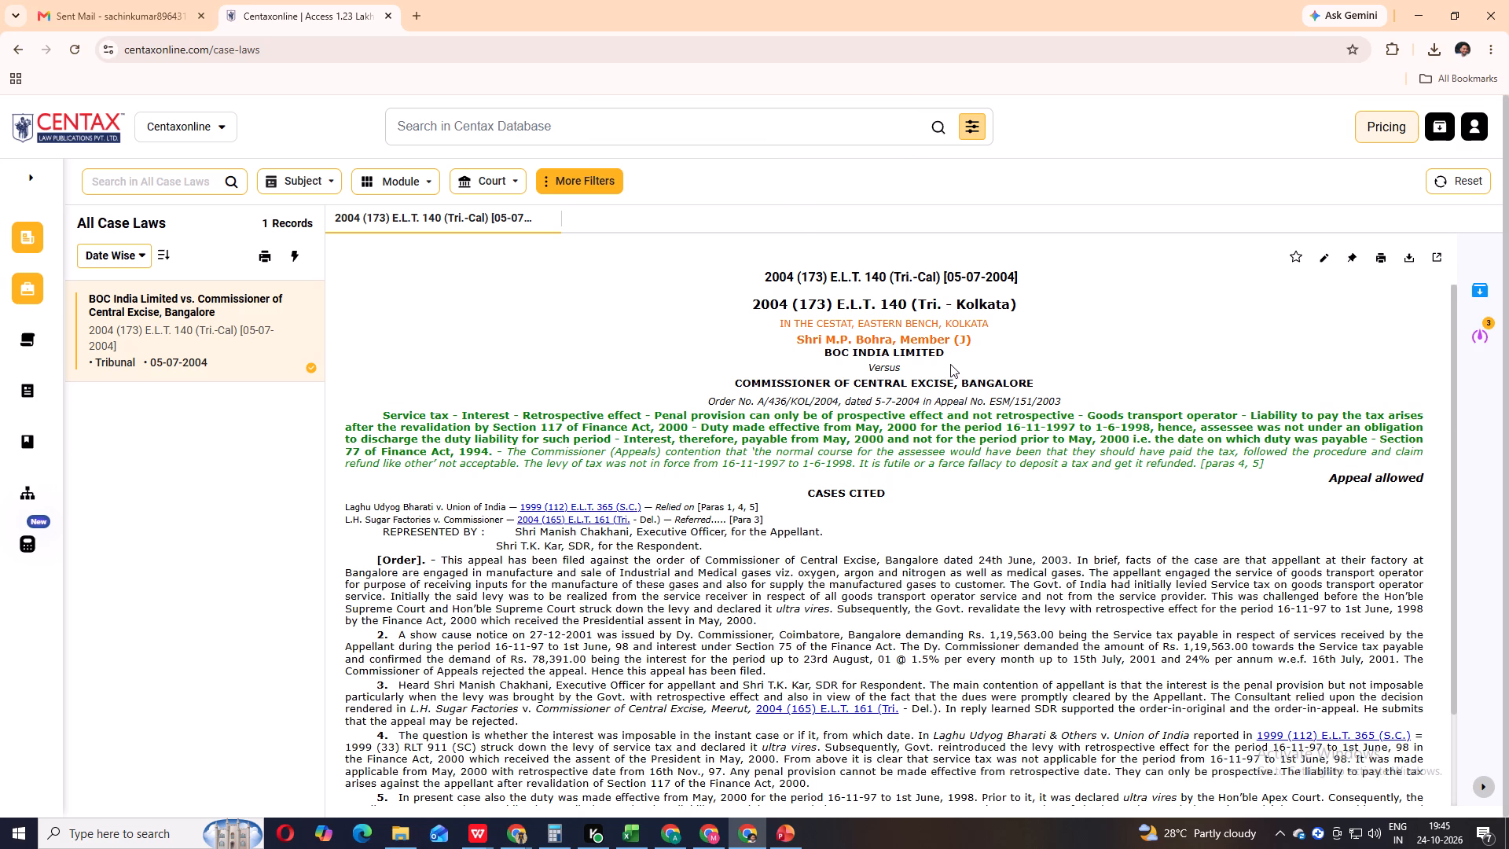
In PowerPoint, insert "Calcutta High Court" before the citation in slide 3's title.
{"action": "key", "text": "alt+Tab"}
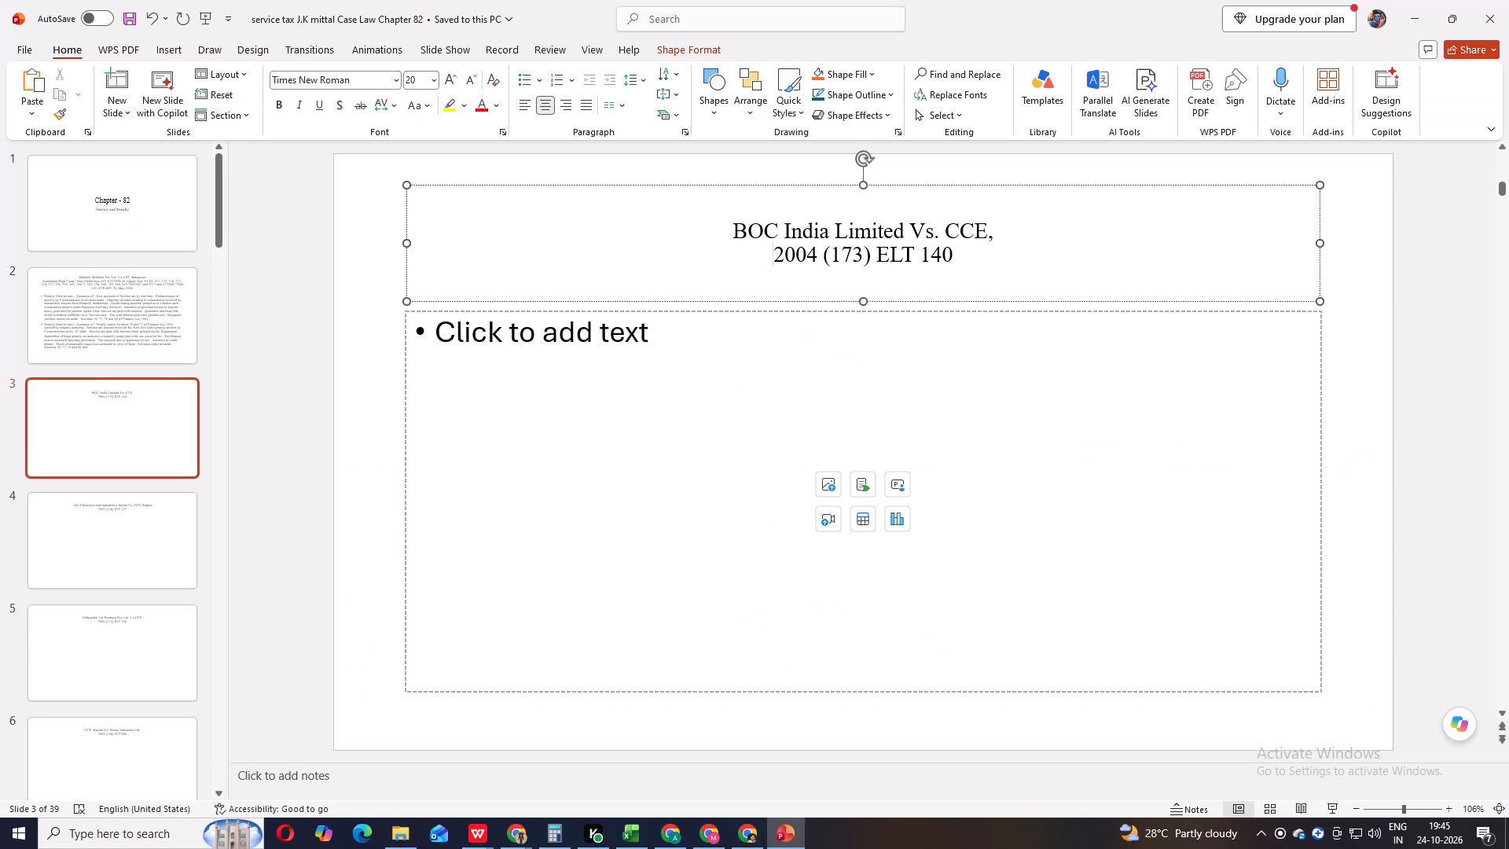
{"action": "type", "text": "Calcutta"}
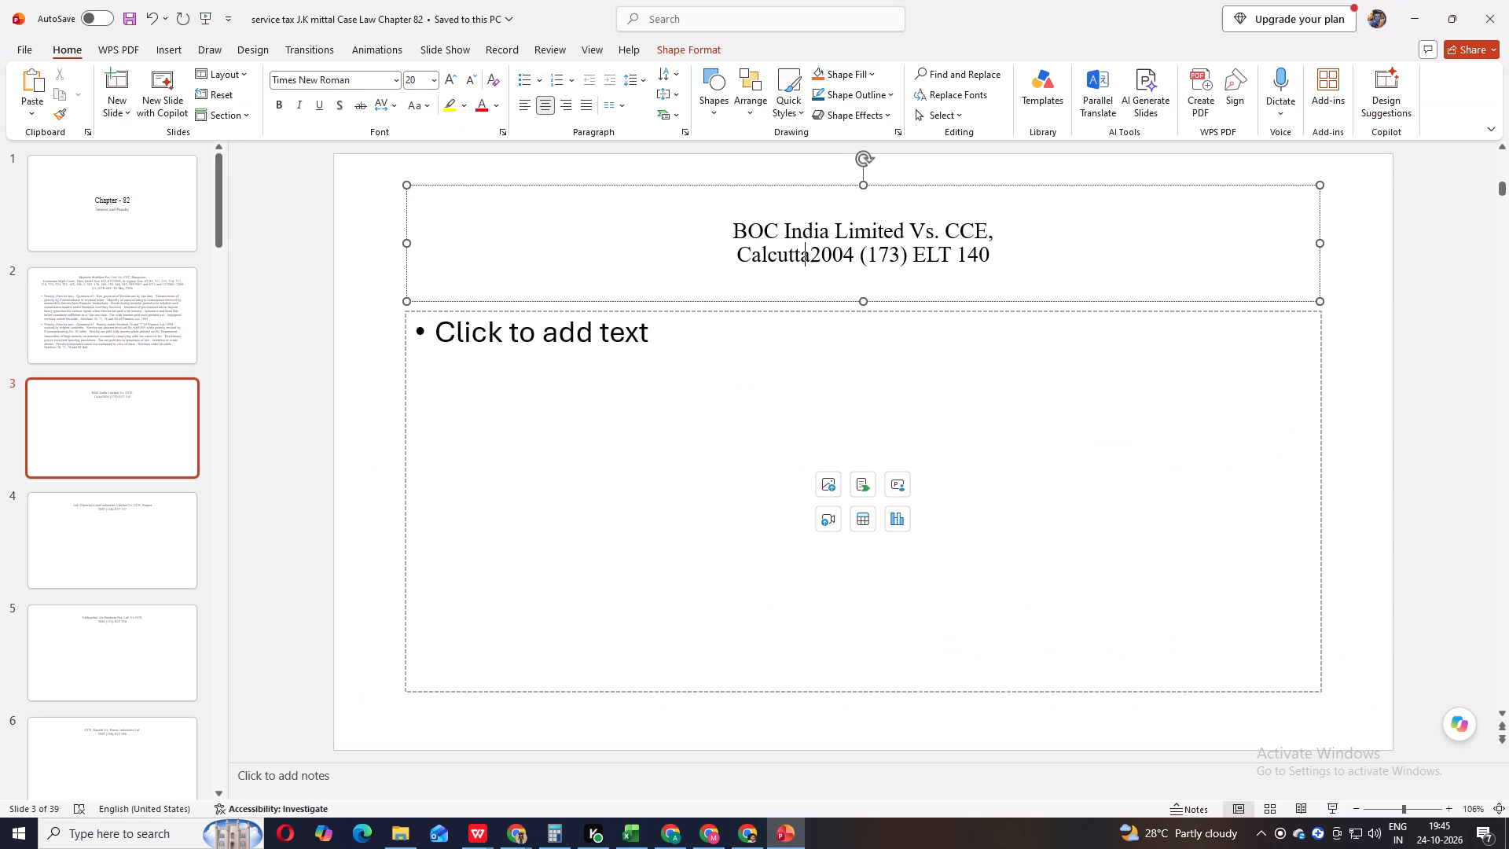
{"action": "key", "text": "space"}
{"action": "type", "text": "High"}
{"action": "key", "text": "space"}
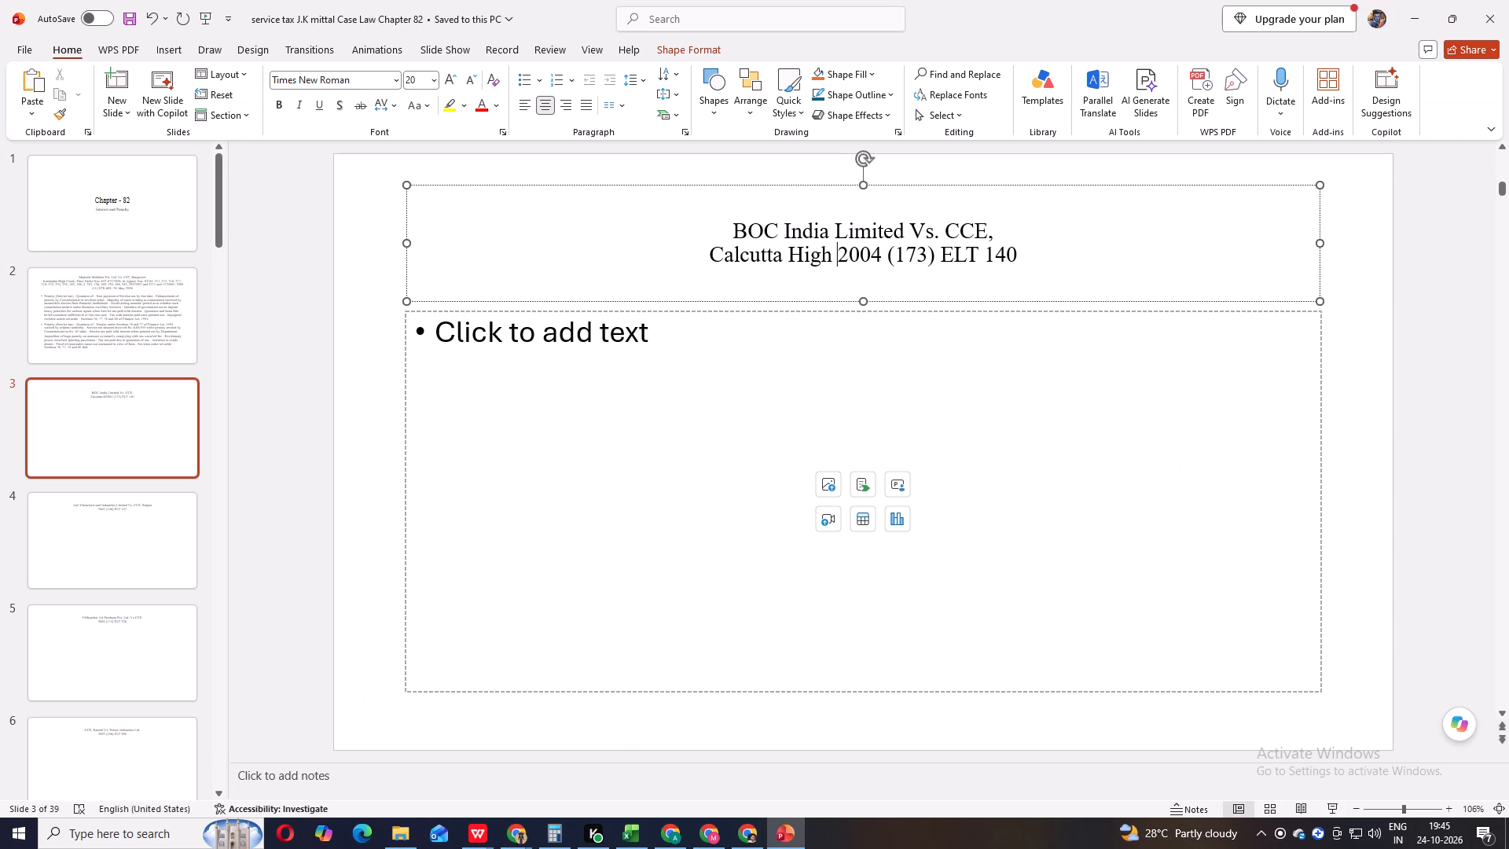
{"action": "type", "text": "Court"}
{"action": "key", "text": "space"}
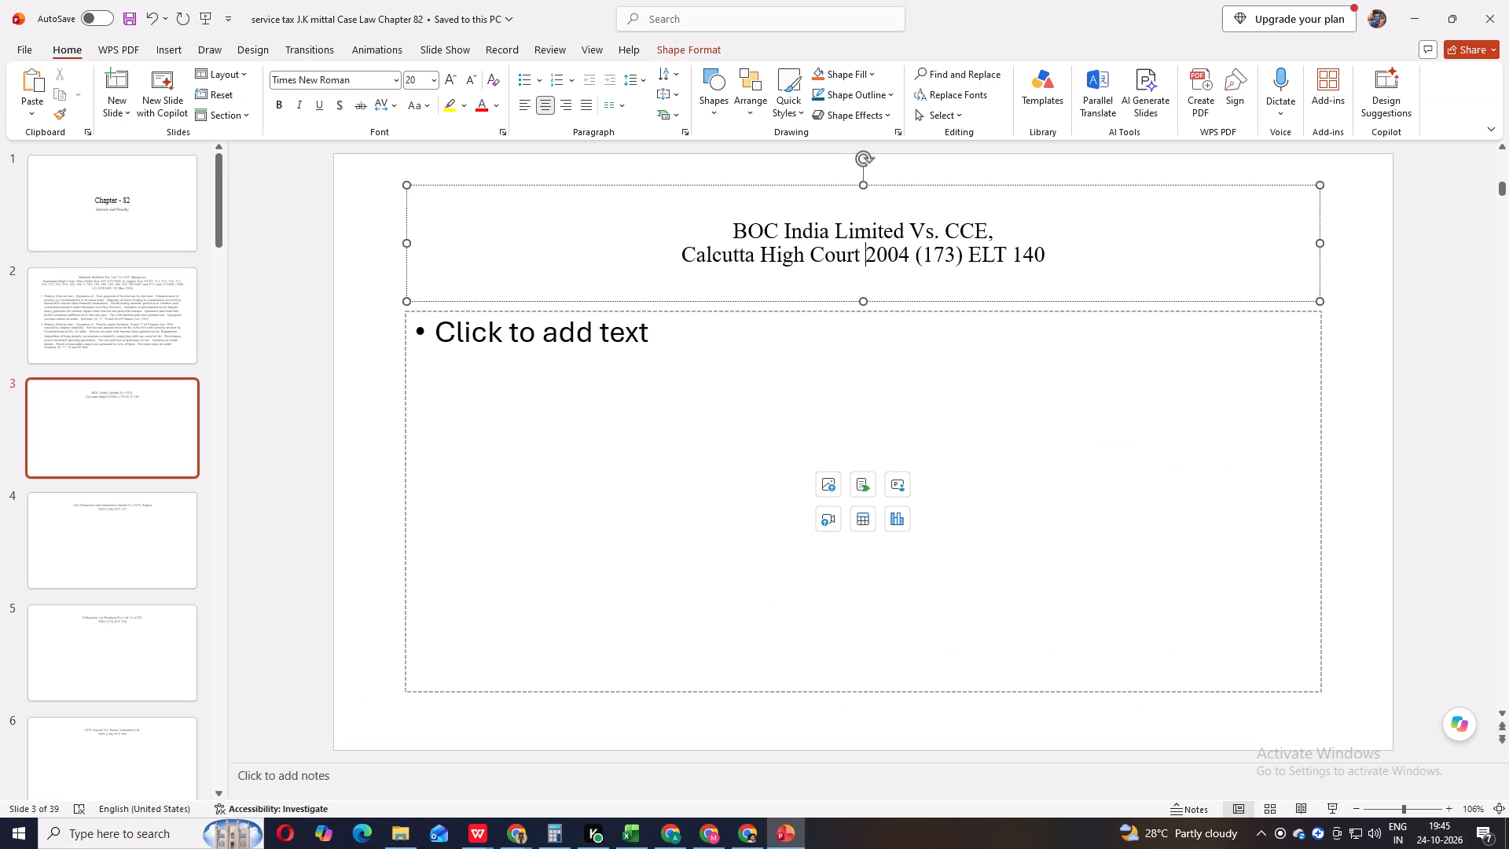
Paste the copied order line between the court name and citation in slide 3's title, separated by "|", and delete "dated 5-7-2004".
{"action": "type", "text": "|"}
{"action": "key", "text": "space"}
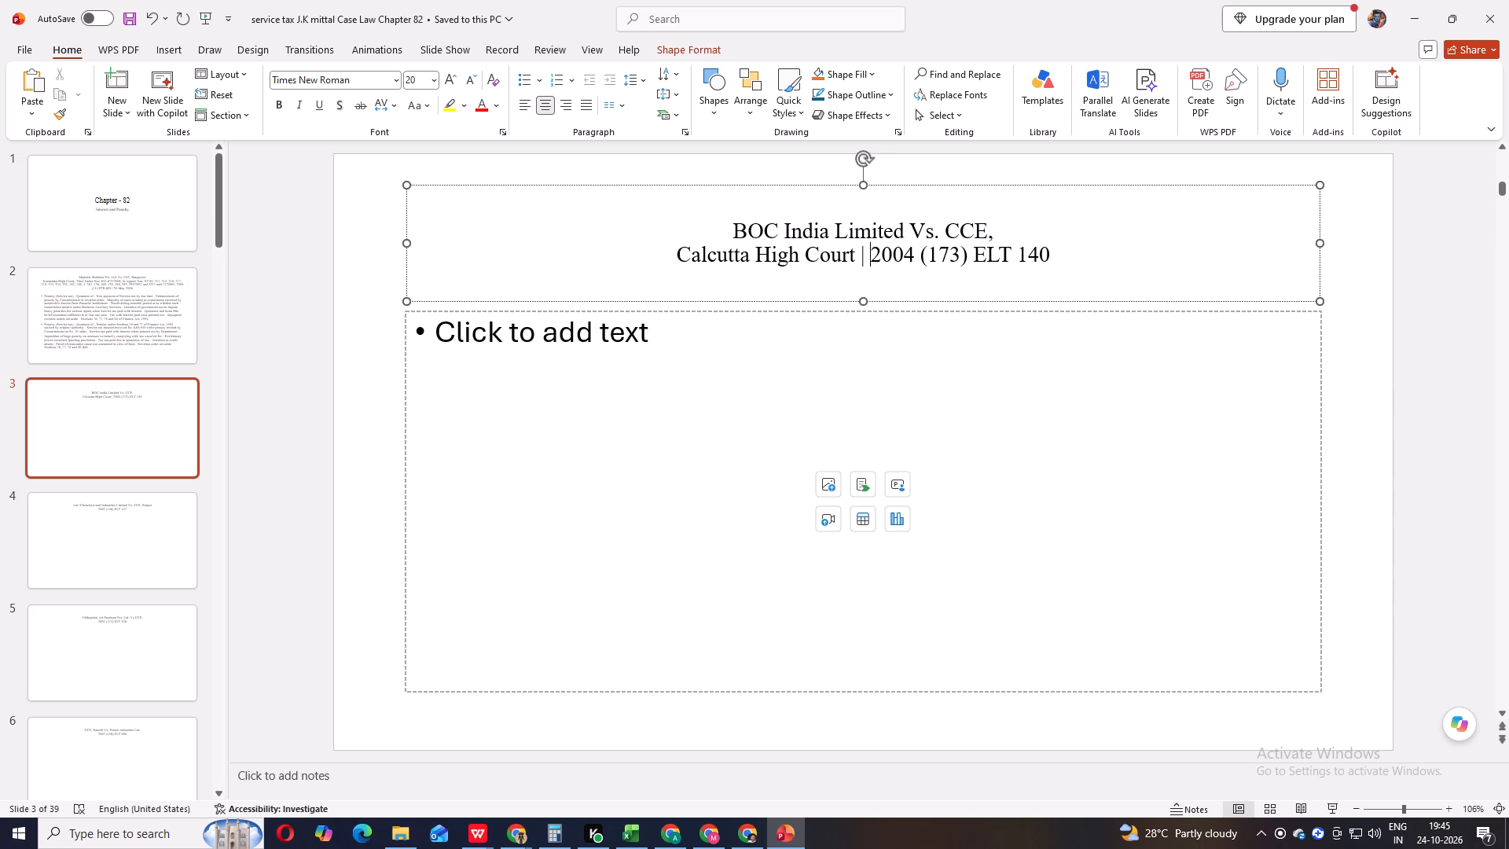
{"action": "key", "text": "ctrl+v"}
{"action": "key", "text": "space"}
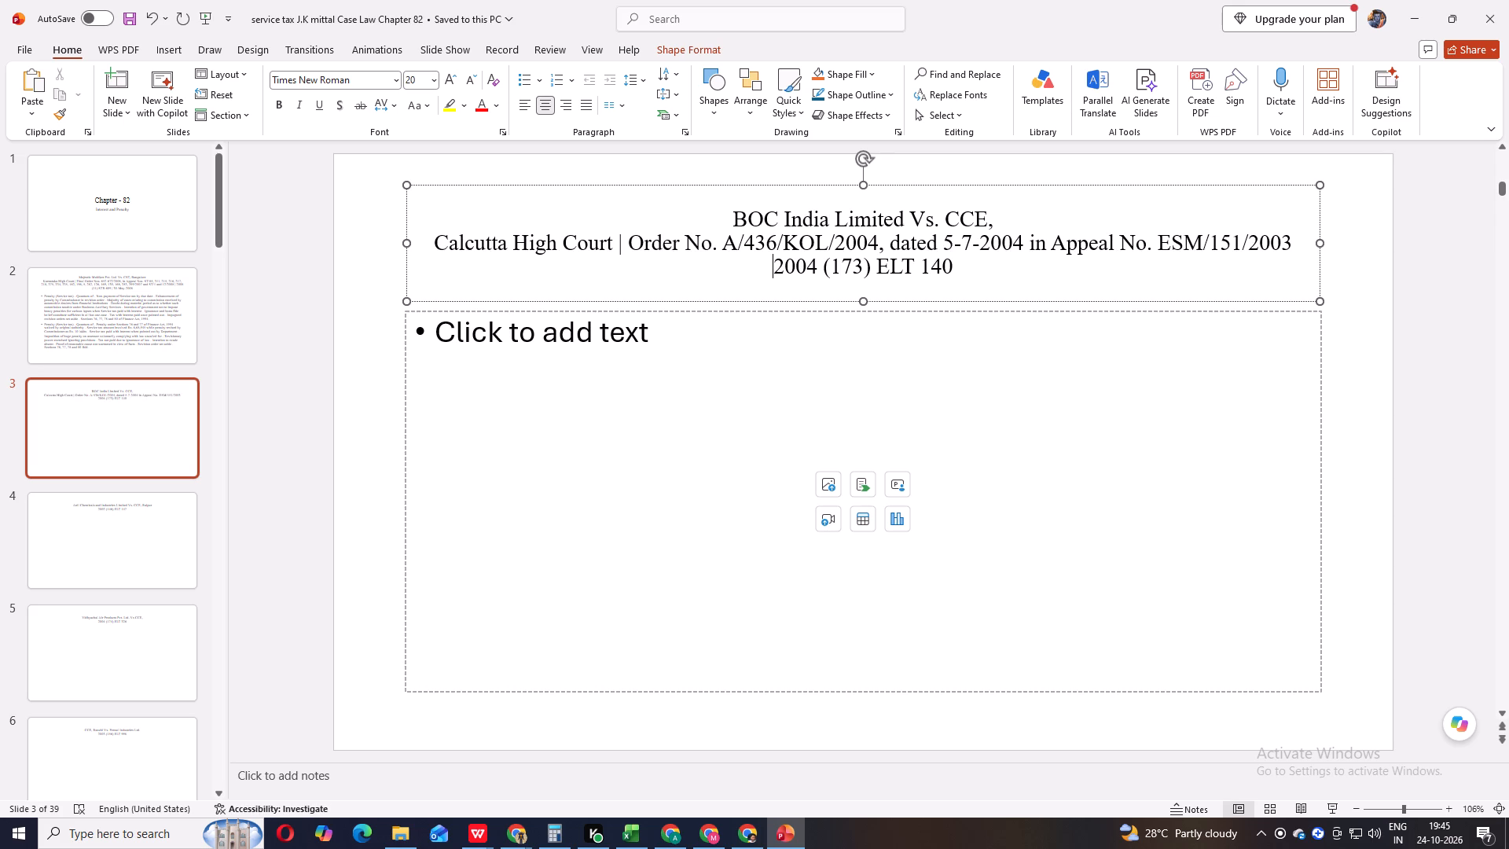
{"action": "left_click_drag", "start_coordinate": [892, 241], "coordinate": [966, 248]}
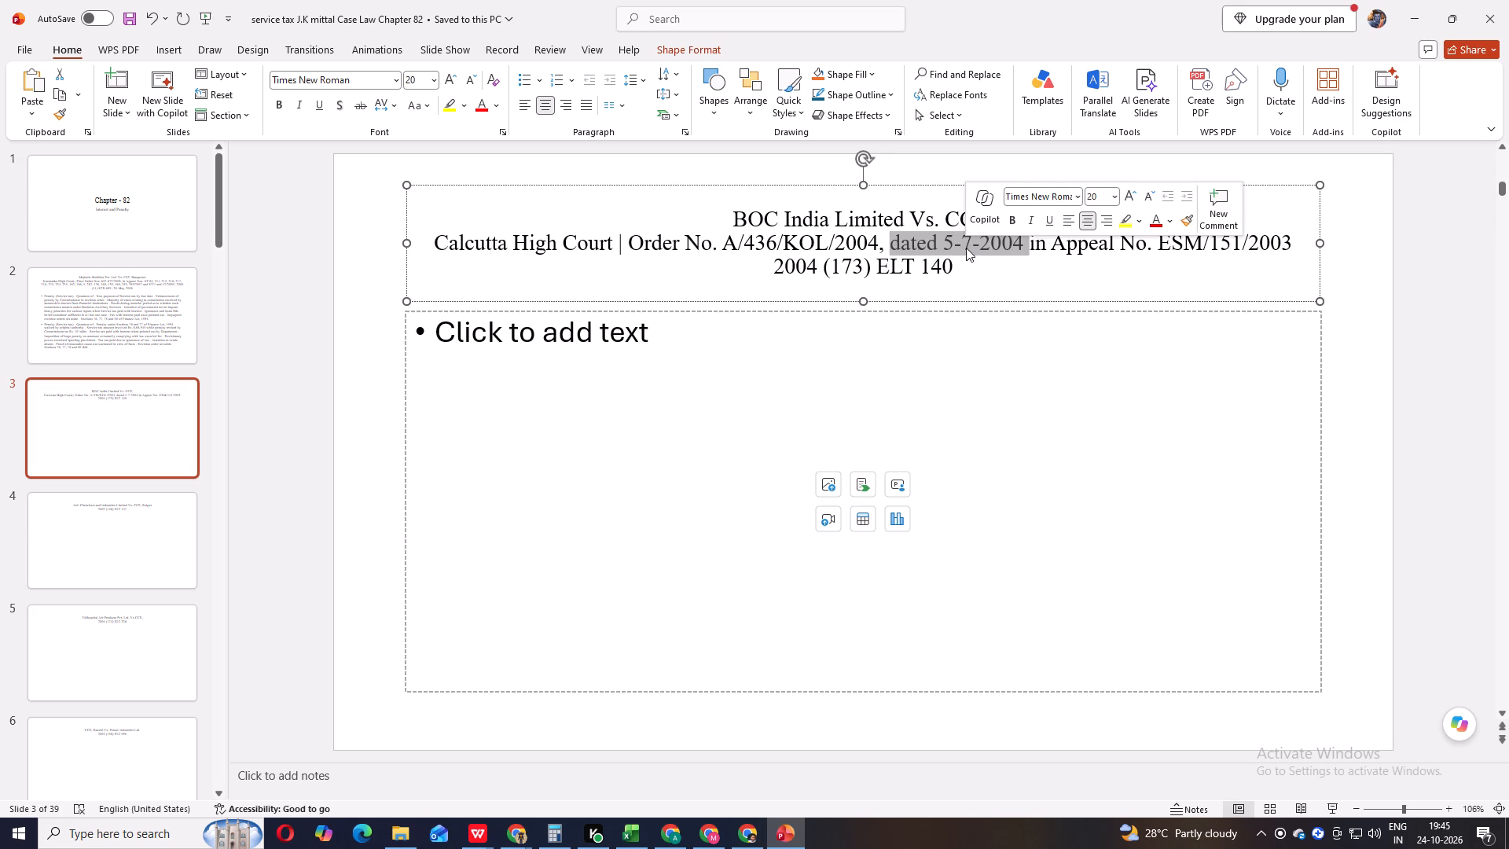
{"action": "key", "text": "BackSpace"}
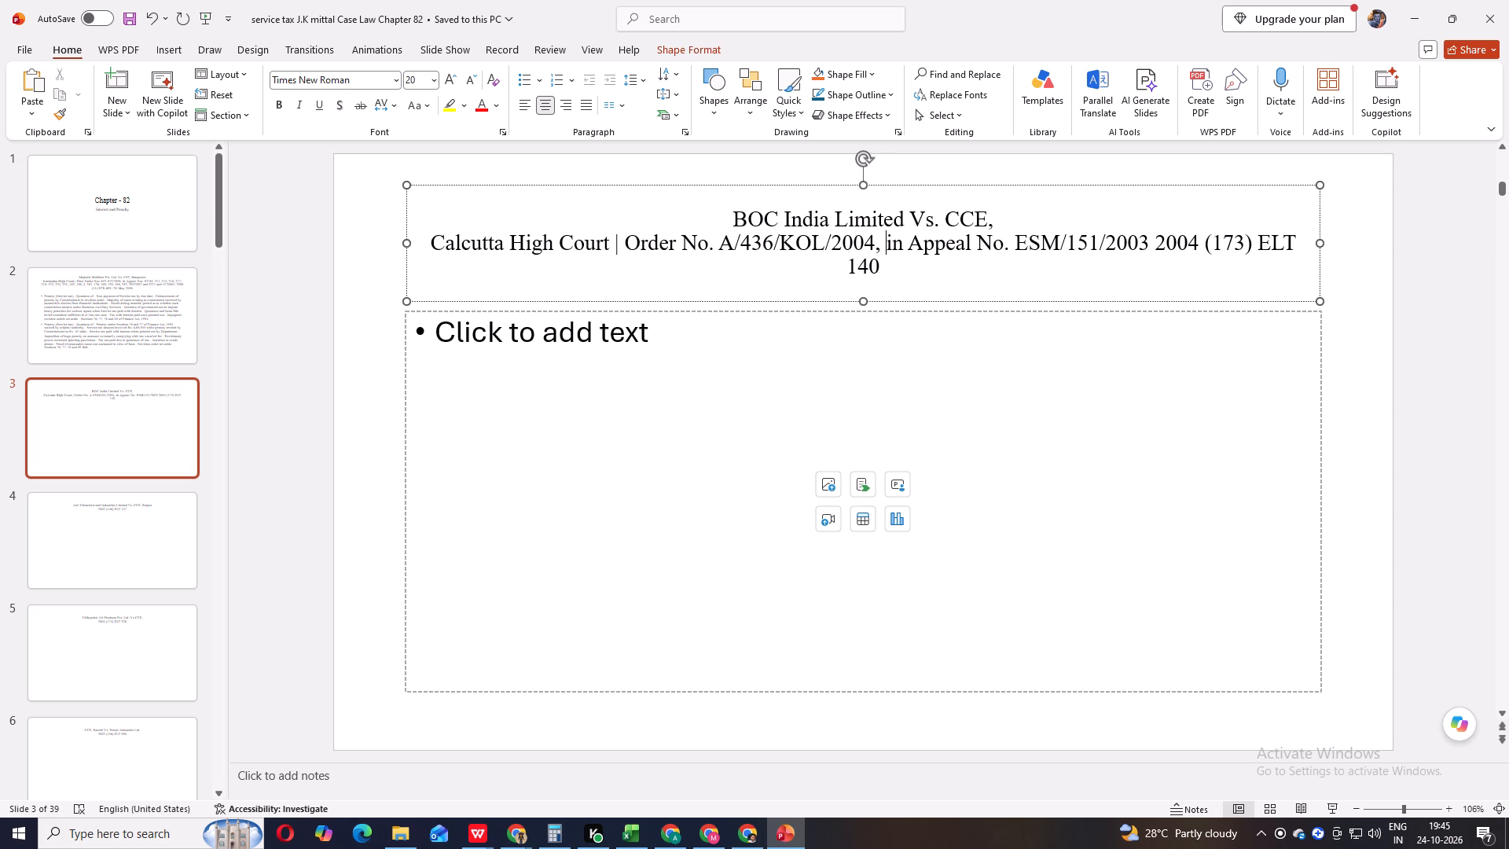
{"action": "left_click", "coordinate": [1155, 243]}
{"action": "type", "text": "|"}
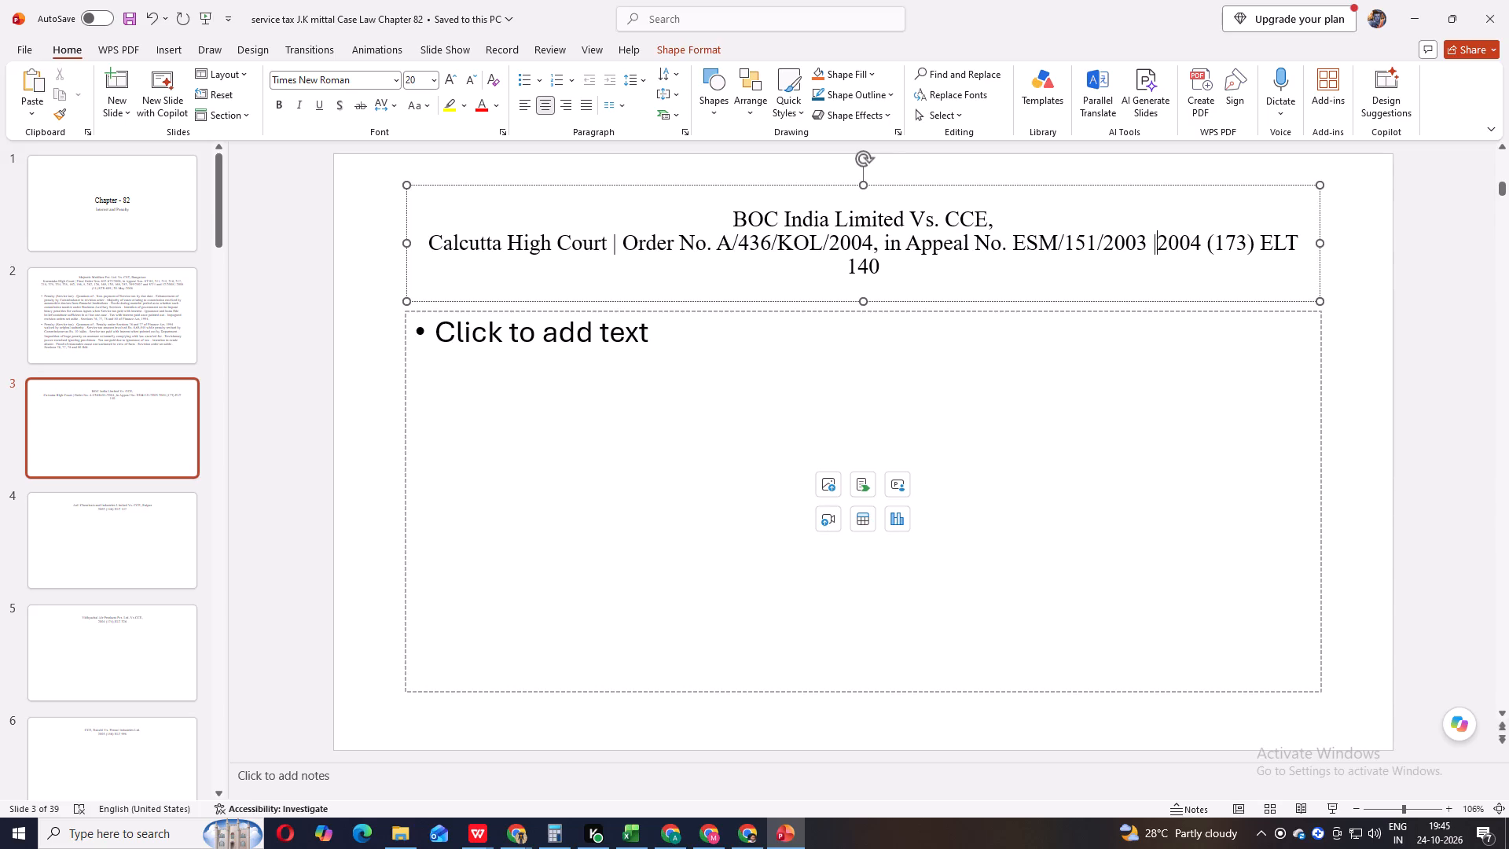
{"action": "key", "text": "space"}
Add a "|" separator after the citation "2004 (173) ELT 140" in slide 3's title.
{"action": "left_click", "coordinate": [1016, 279]}
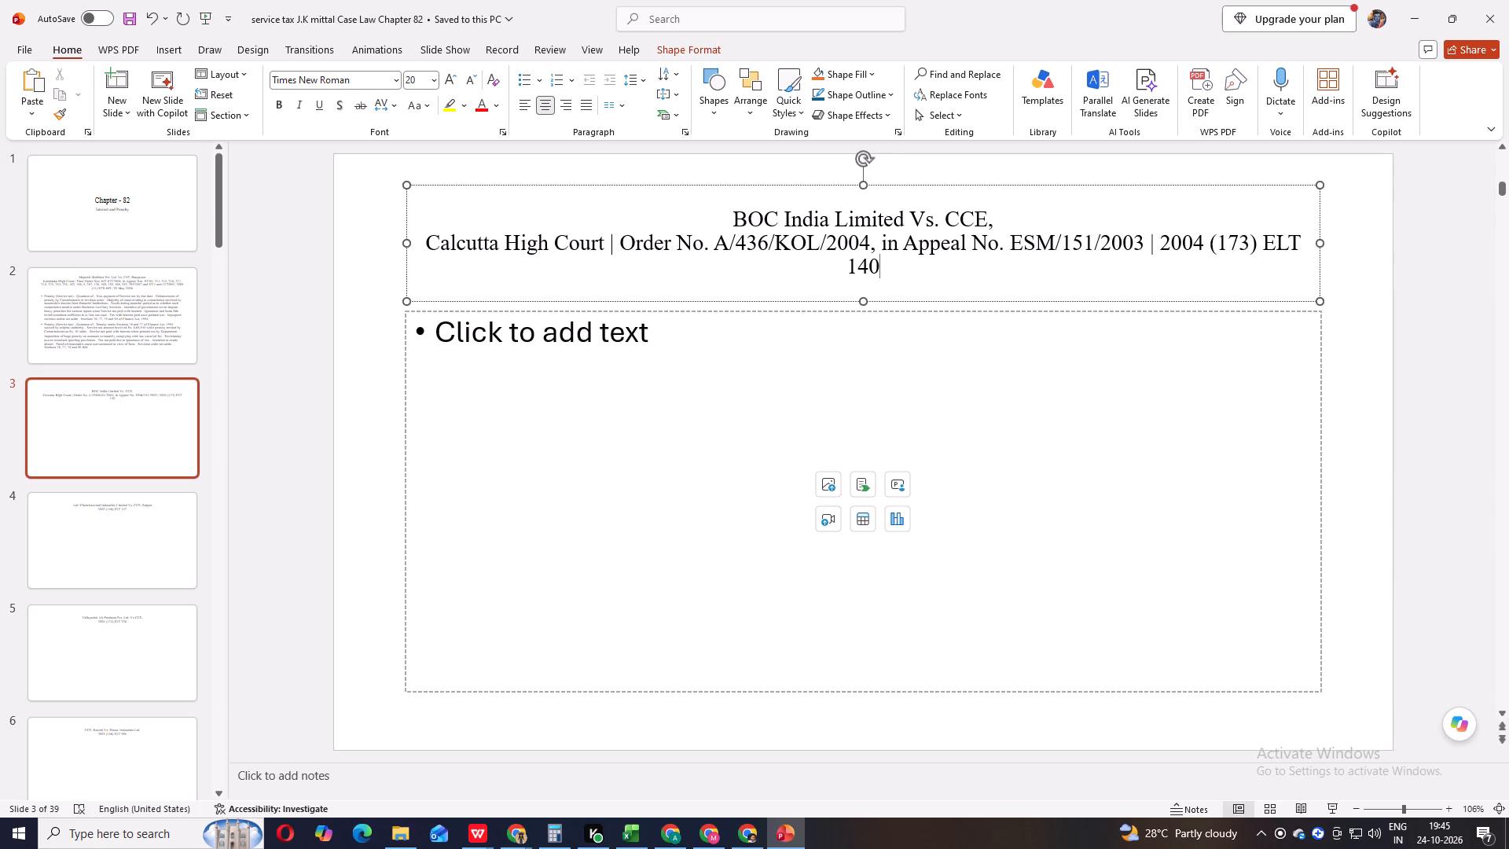
{"action": "key", "text": "space"}
{"action": "type", "text": "|"}
{"action": "key", "text": "space"}
In Chrome, copy the bold headnote of the BOC India Limited judgment, from "Service tax - Interest" through "Section 77 of Finance Act, 1994.".
{"action": "key", "text": "alt+Tab"}
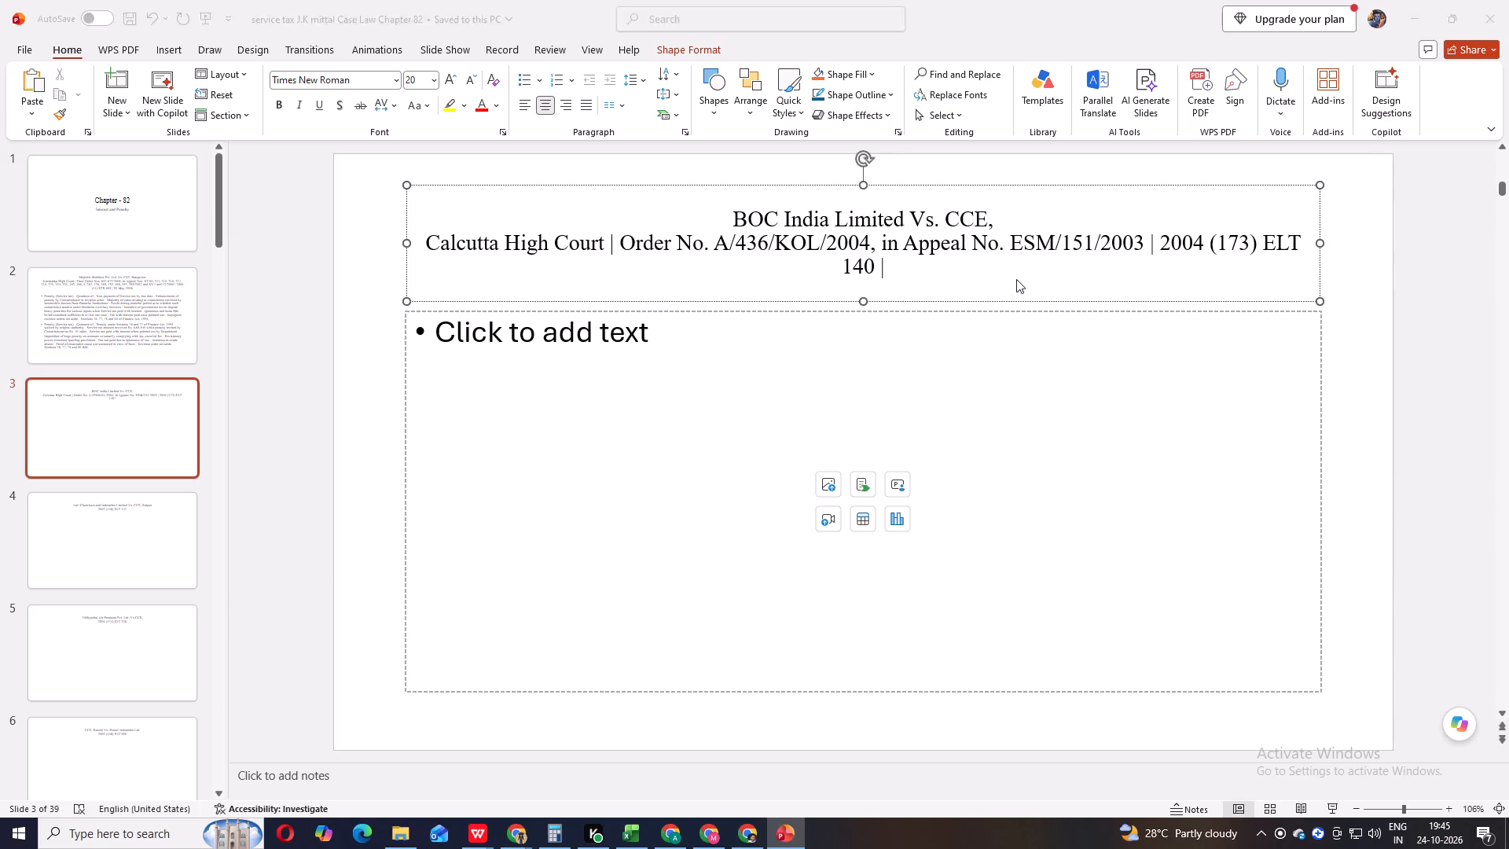
{"action": "left_click_drag", "start_coordinate": [377, 410], "coordinate": [476, 445]}
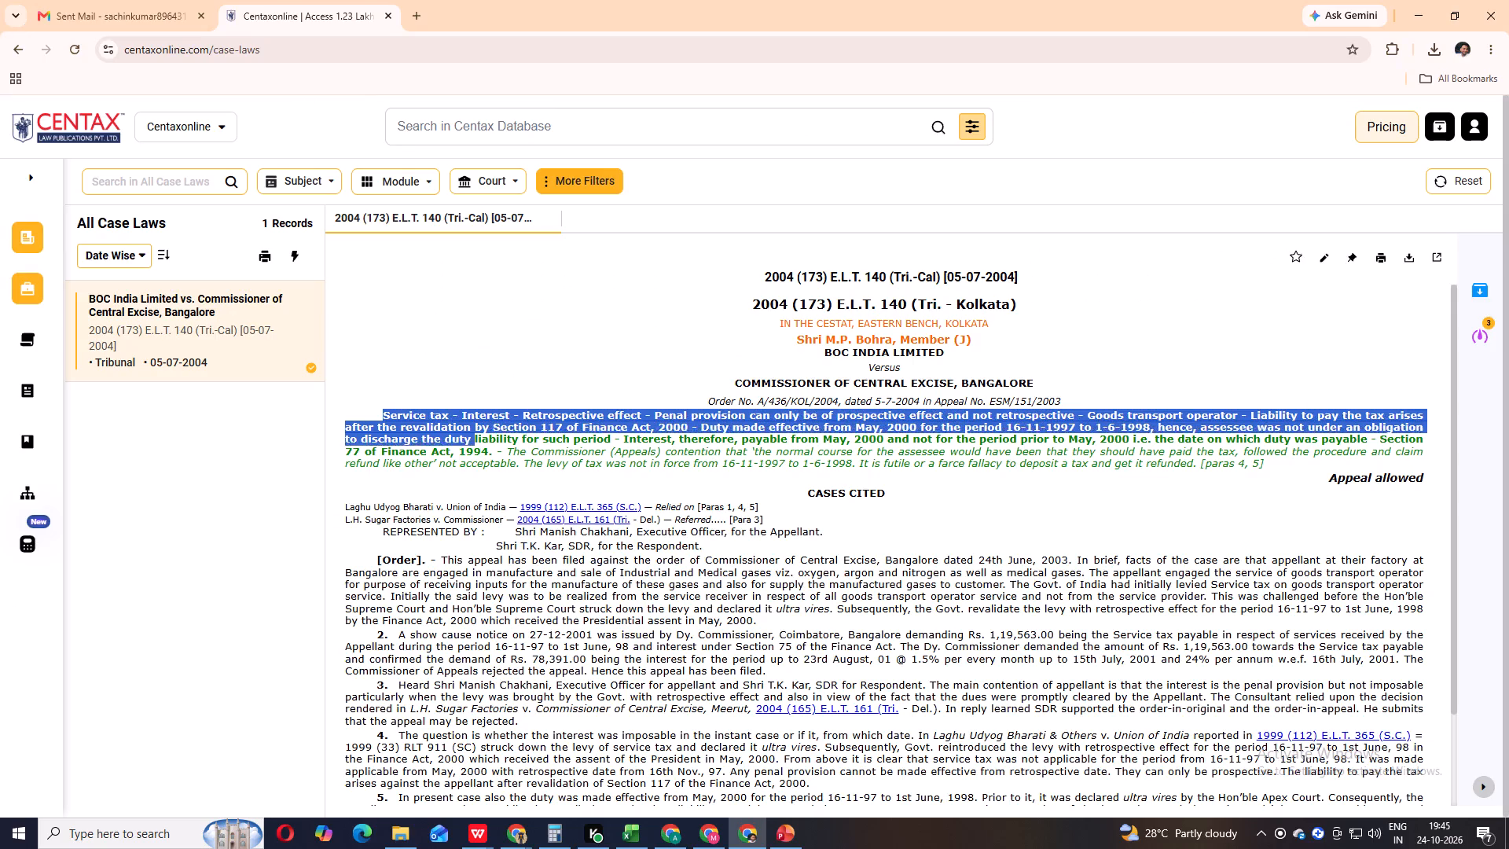
{"action": "left_click_drag", "start_coordinate": [476, 445], "coordinate": [492, 448]}
{"action": "left_click", "coordinate": [854, 329]}
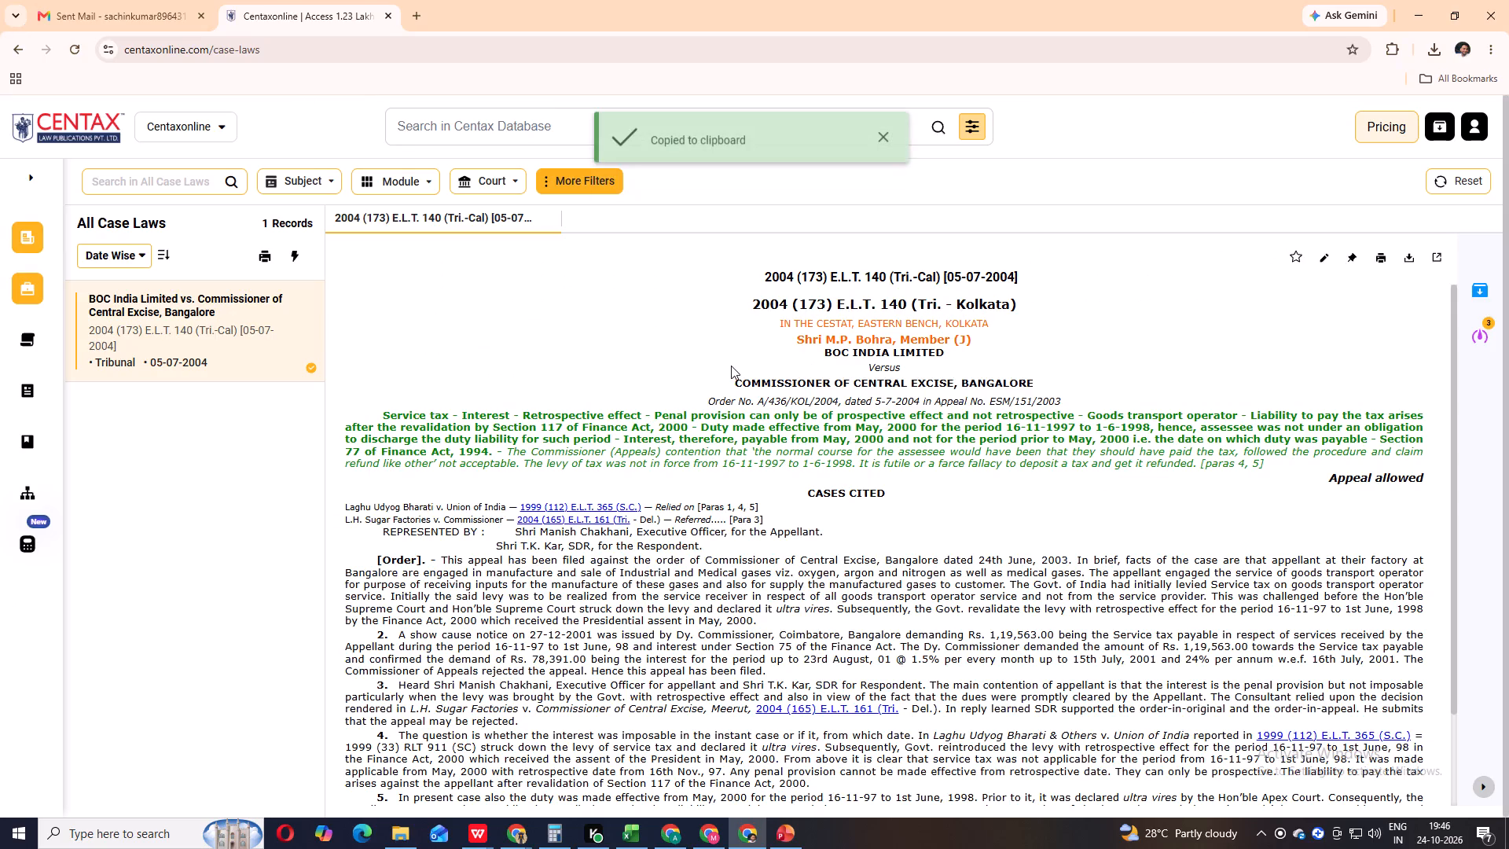
In PowerPoint, enter the decision date 05-July-2004 at the end of slide 3's title.
{"action": "key", "text": "alt+Tab"}
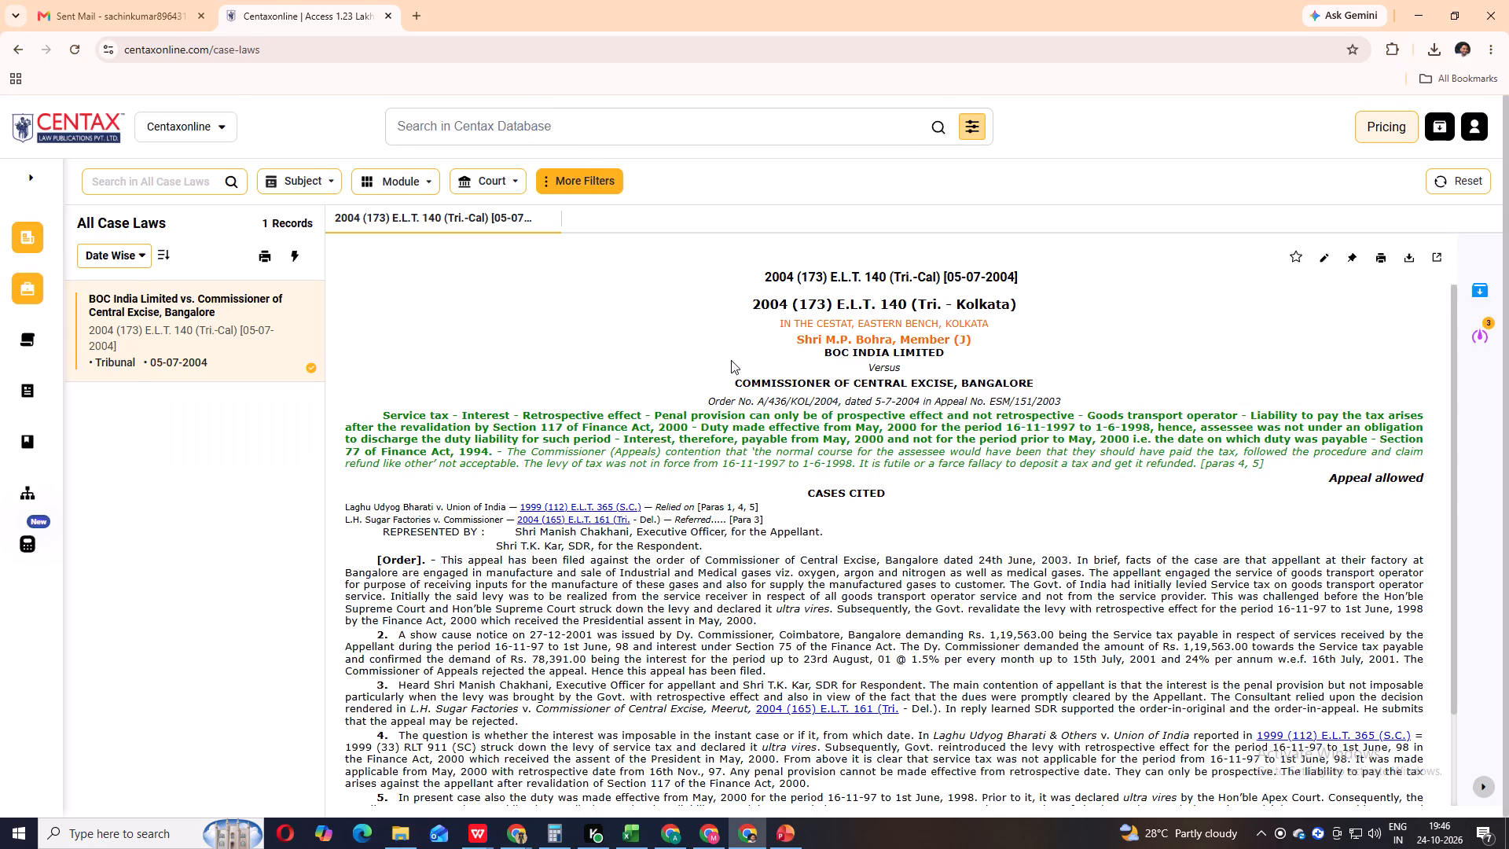
{"action": "type", "text": "05-"}
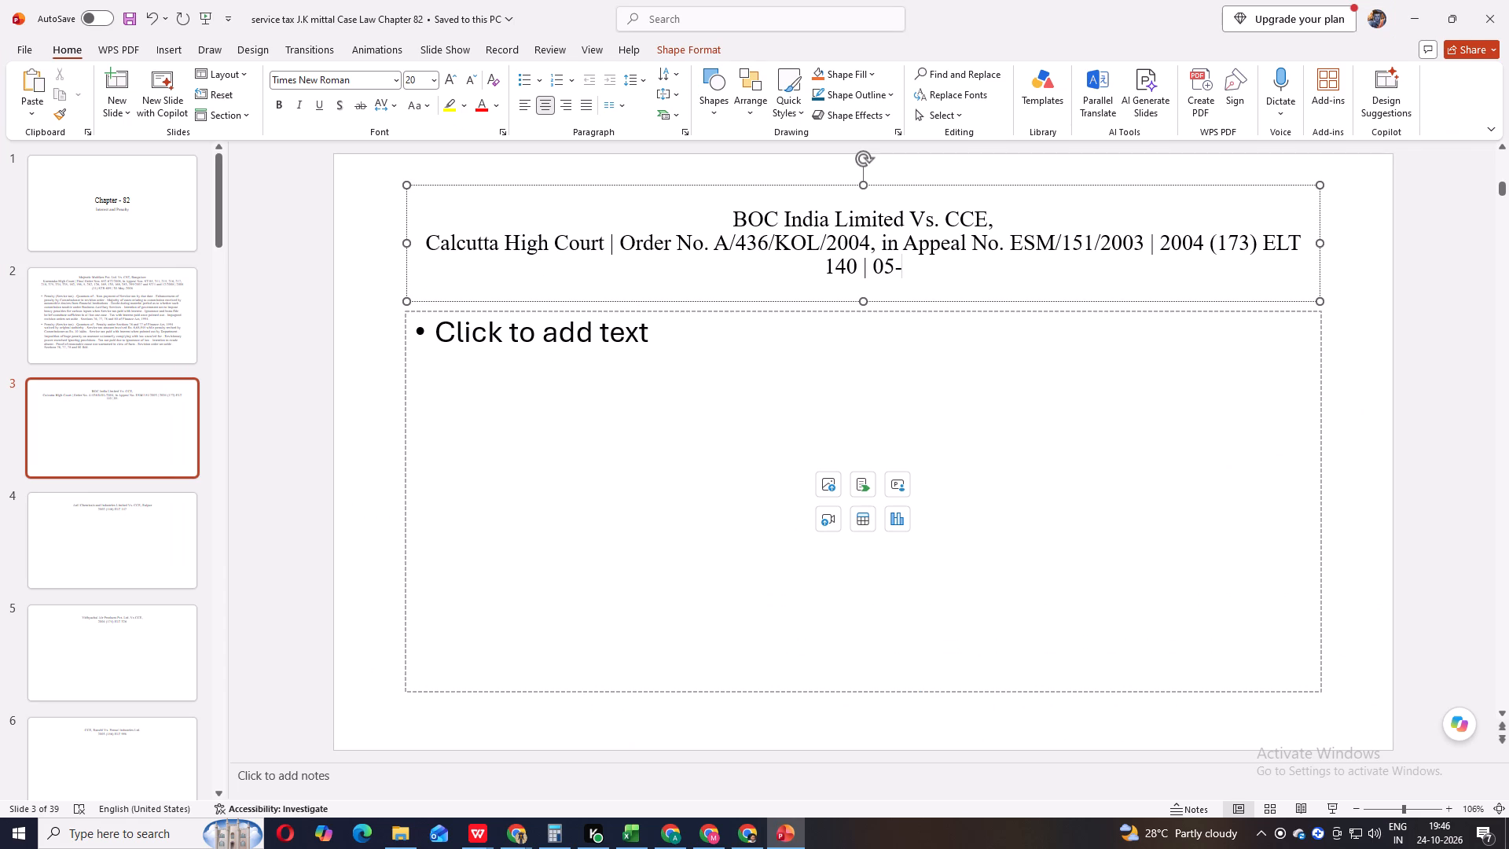
{"action": "type", "text": "Jul"}
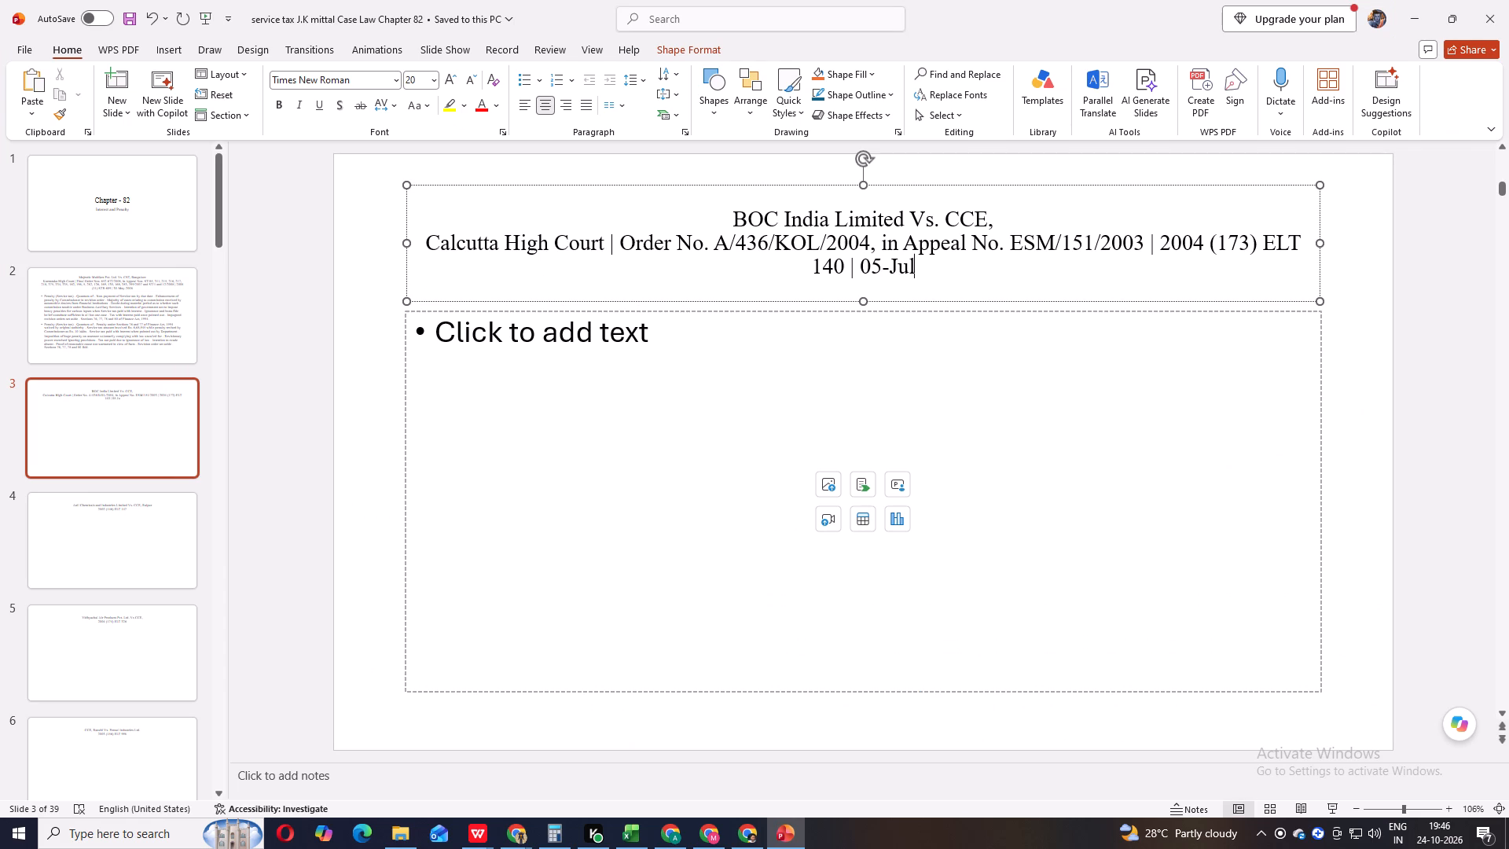
{"action": "key", "text": "y"}
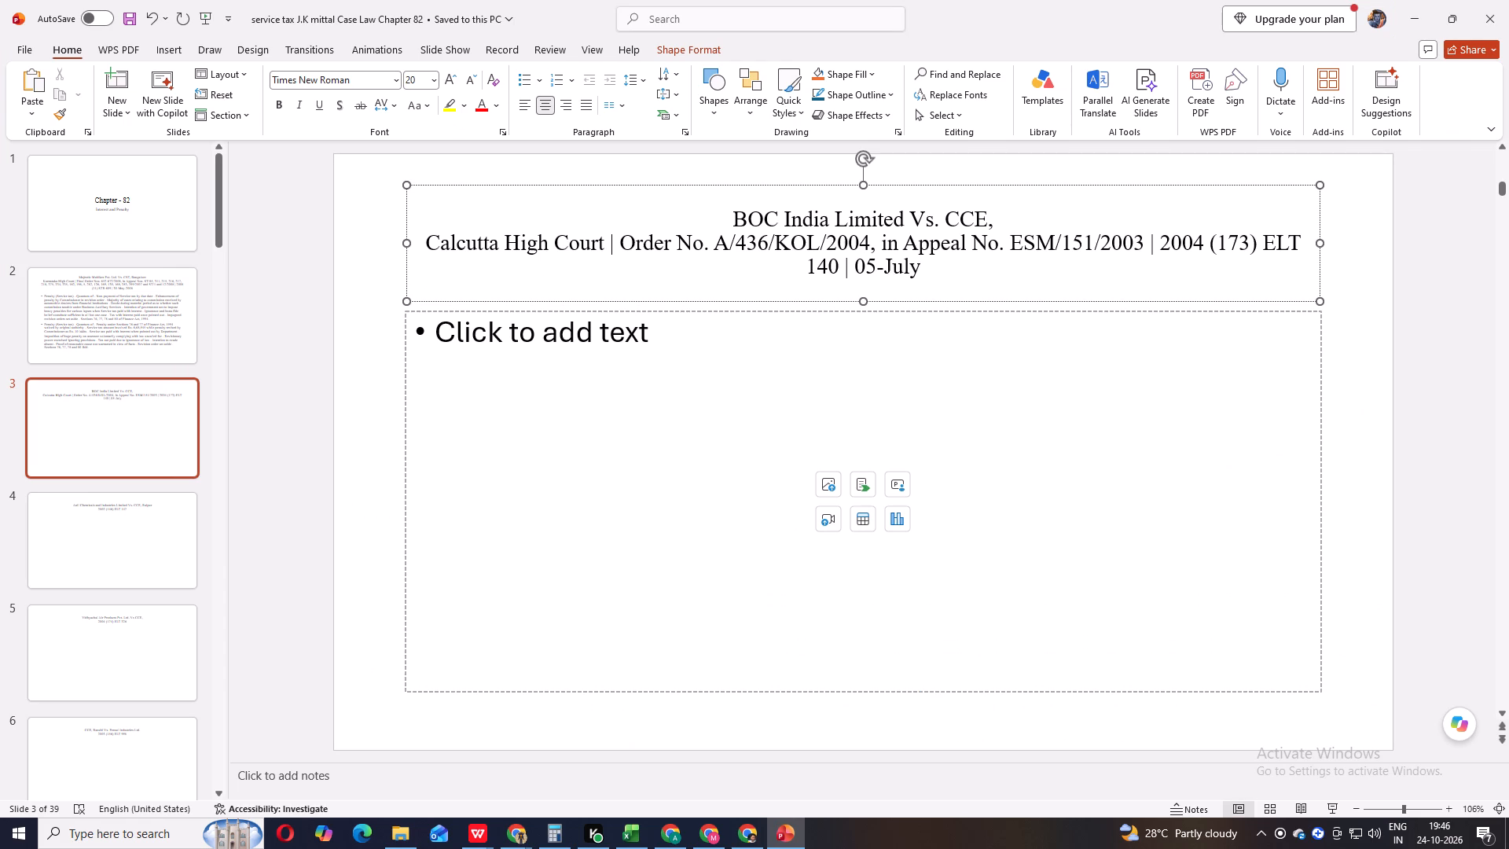
{"action": "type", "text": "-2007"}
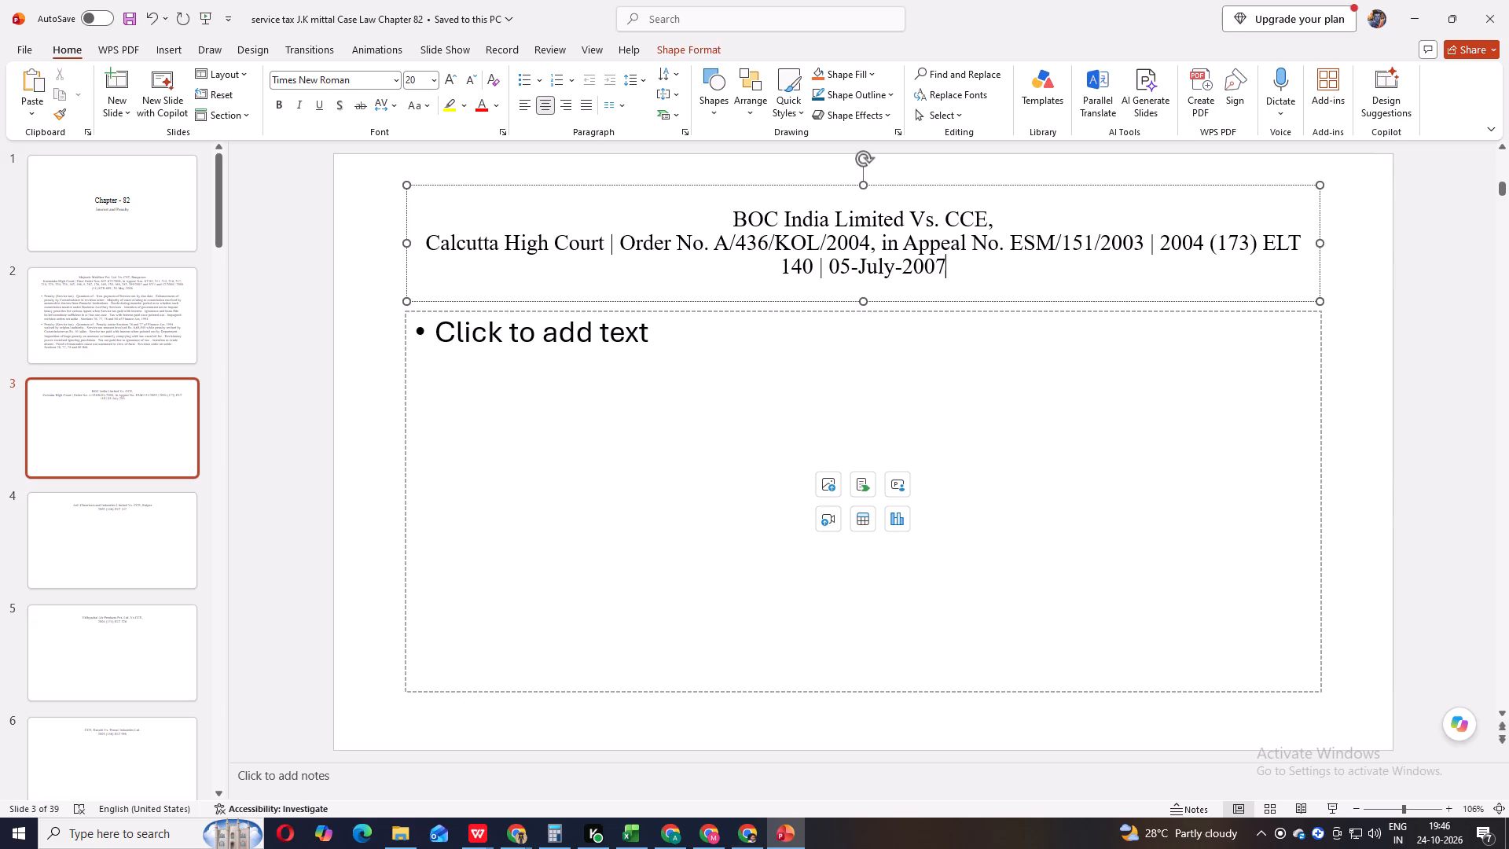
{"action": "key", "text": "alt+Tab"}
{"action": "key", "text": "alt+Tab"}
{"action": "key", "text": "BackSpace"}
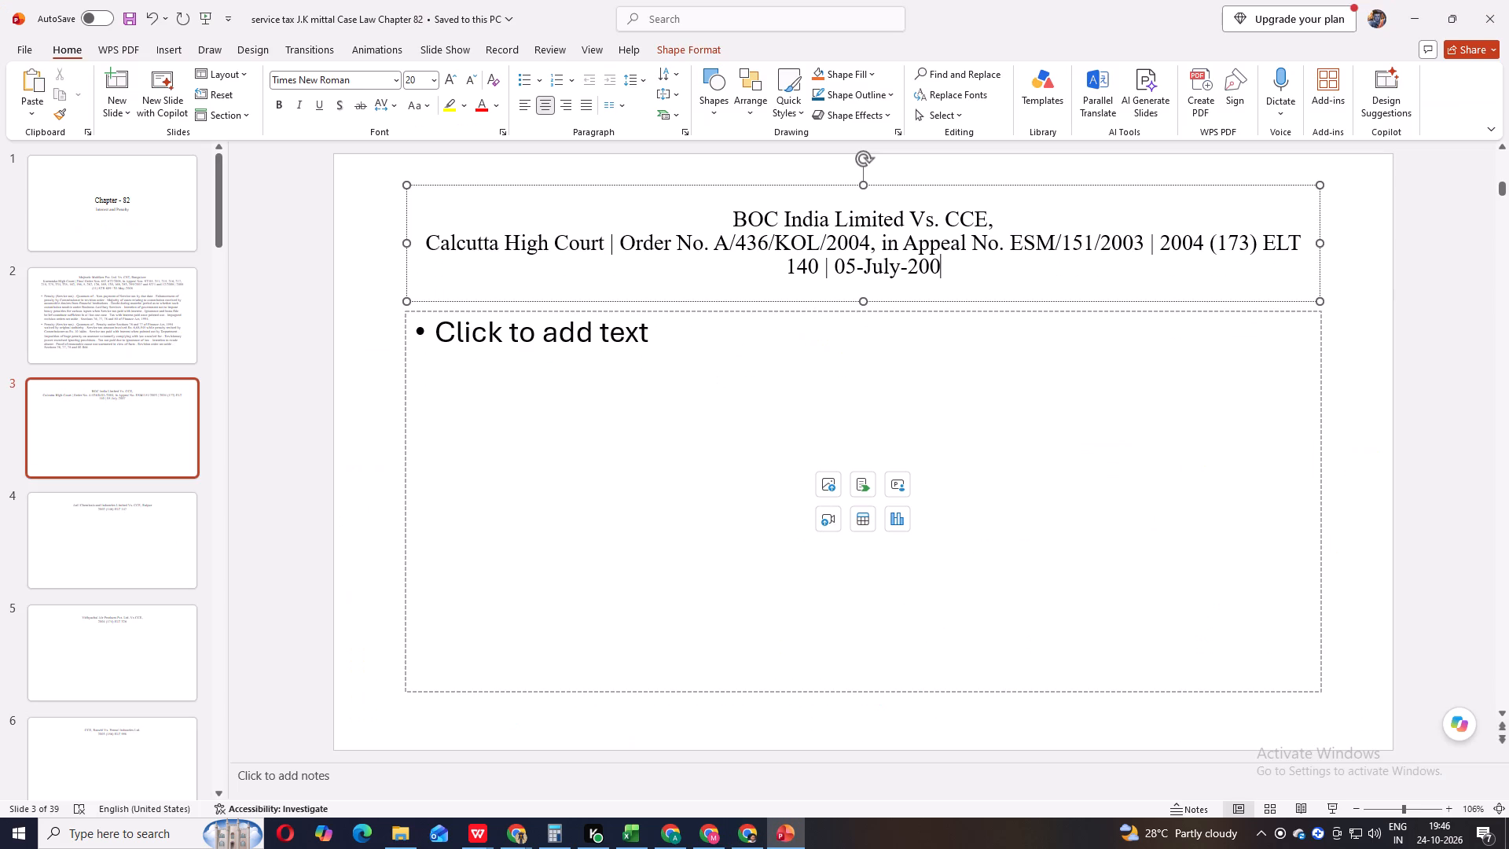
{"action": "key", "text": "4"}
Fill slide 3's body with the copied headnote in Times New Roman, size 20, and save the presentation.
{"action": "left_click", "coordinate": [731, 360]}
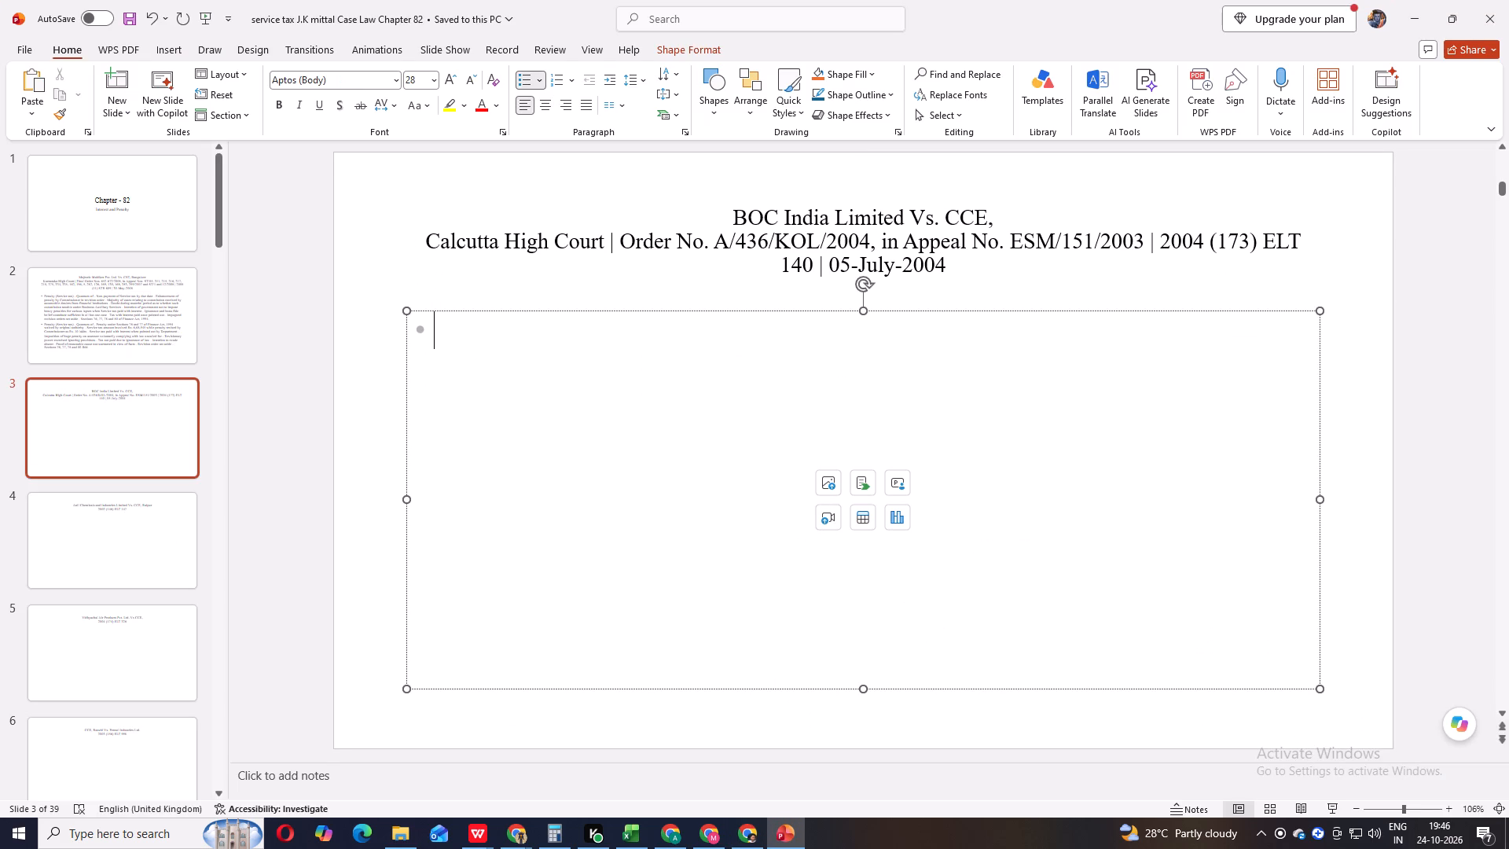
{"action": "left_click", "coordinate": [397, 79]}
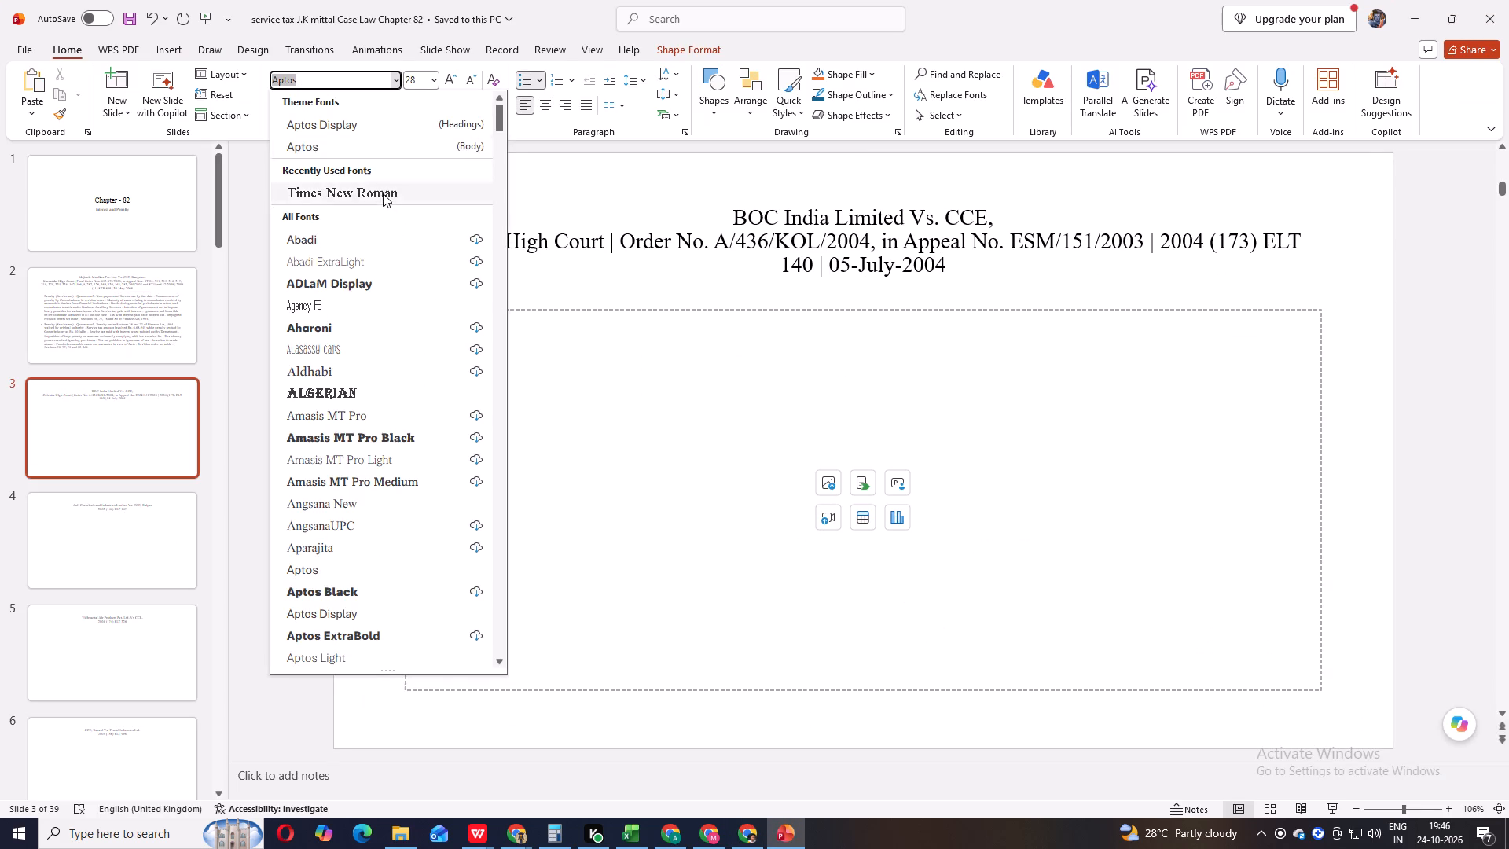
{"action": "left_click", "coordinate": [383, 193]}
{"action": "left_click", "coordinate": [435, 80]}
{"action": "left_click", "coordinate": [424, 271]}
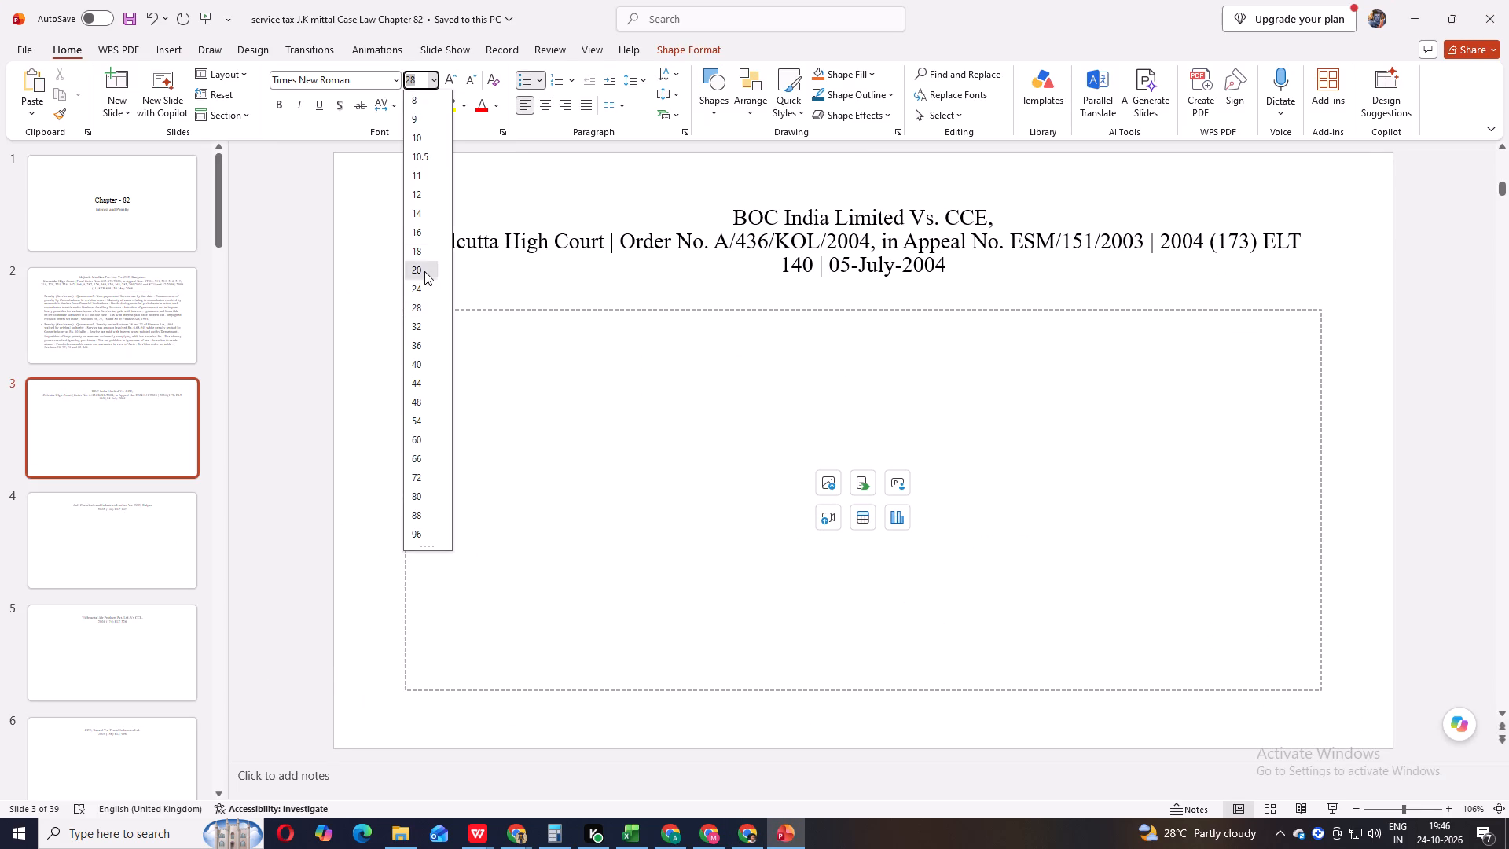
{"action": "key", "text": "ctrl+v"}
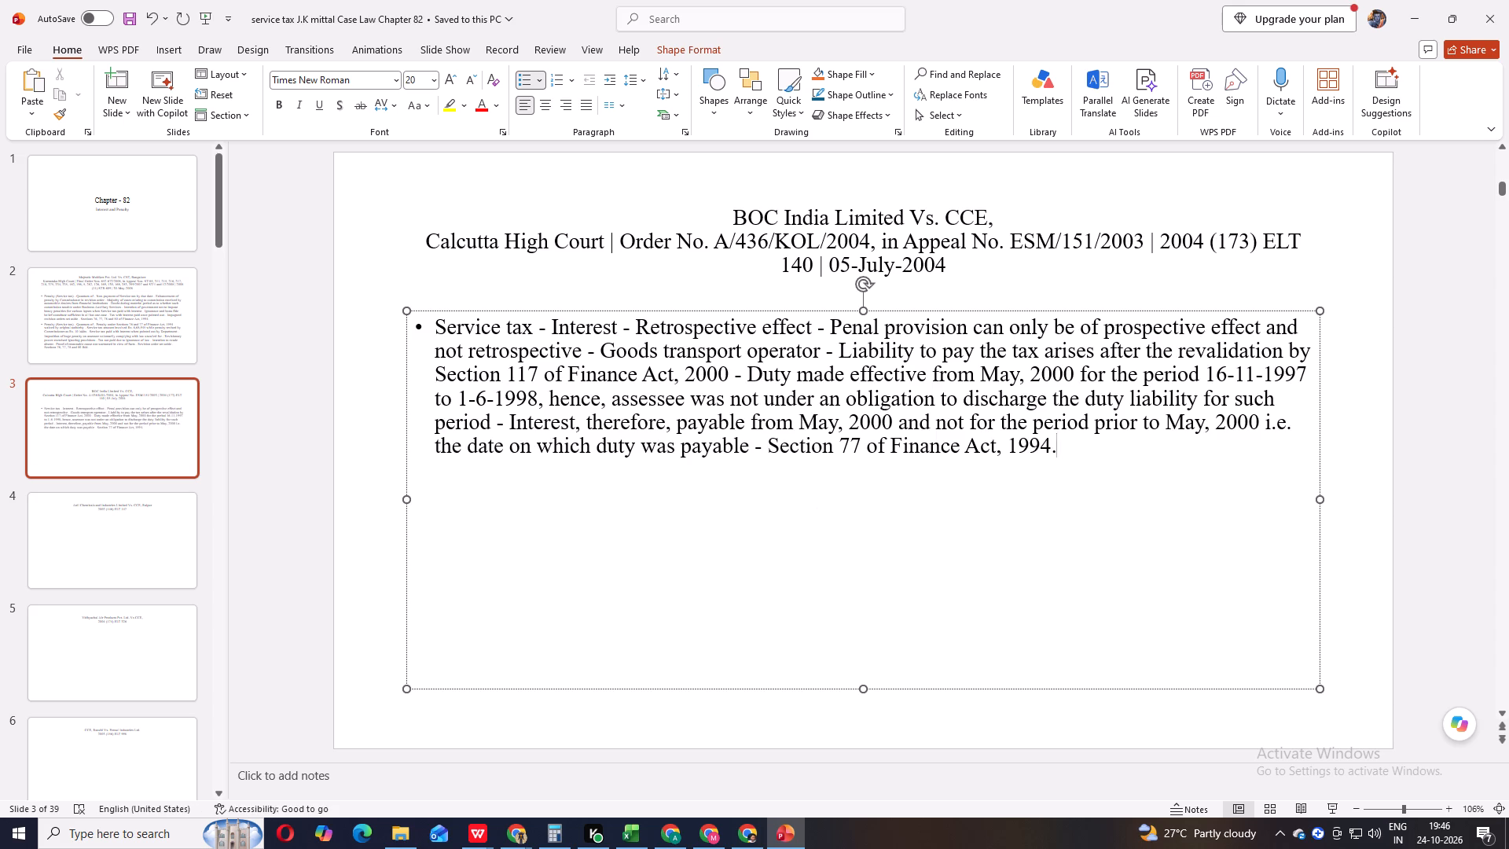
{"action": "key", "text": "ctrl+s"}
Go to the first blank slide, slide 30, and start its title with "CCE,".
{"action": "scroll", "coordinate": [533, 373], "scroll_direction": "down", "scroll_amount": 1}
{"action": "left_click", "coordinate": [764, 253]}
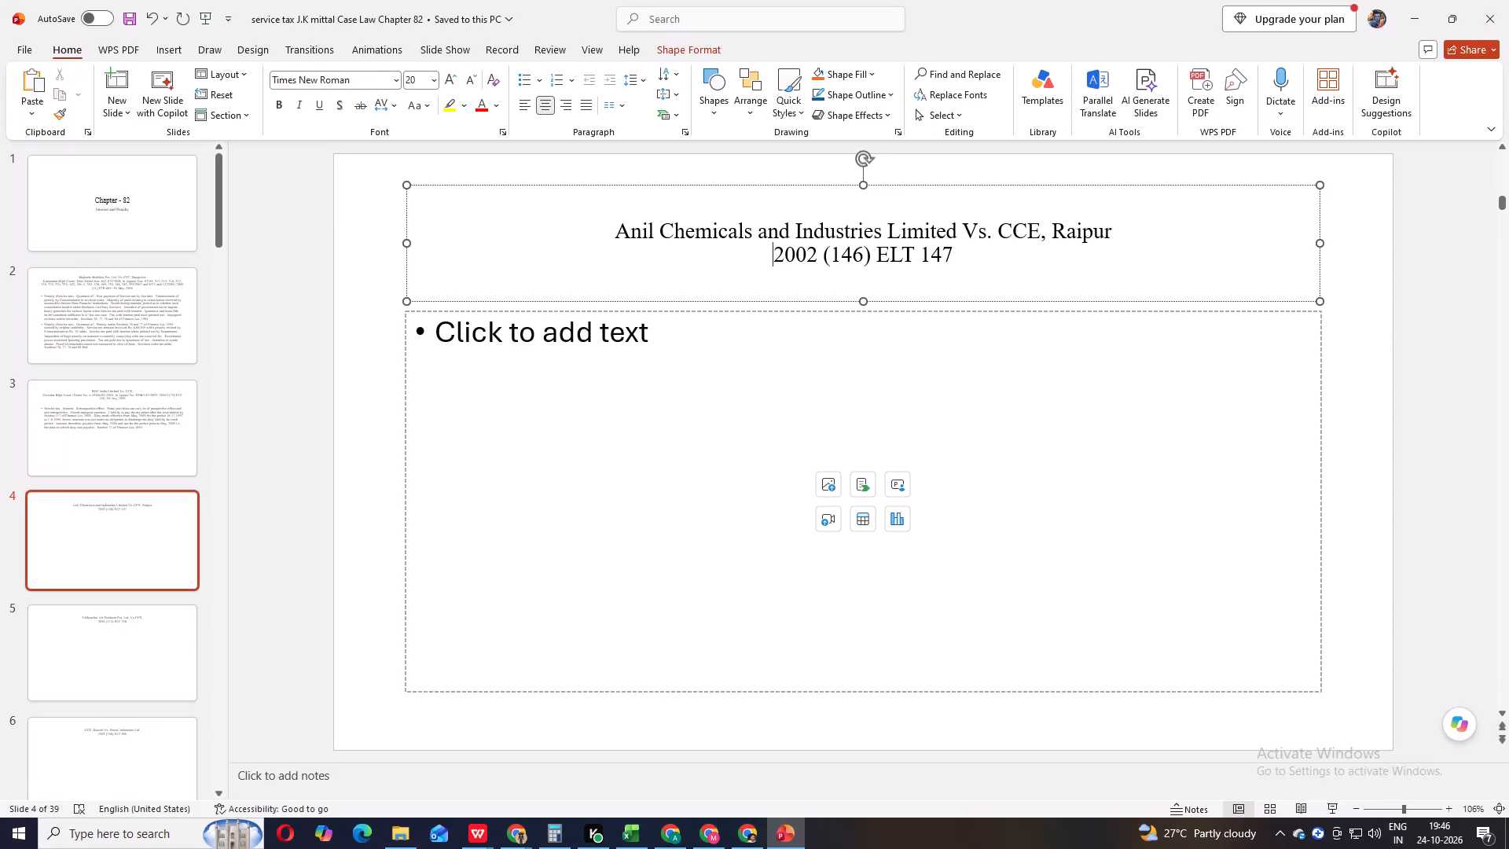
{"action": "scroll", "coordinate": [816, 270], "scroll_direction": "down", "scroll_amount": 9}
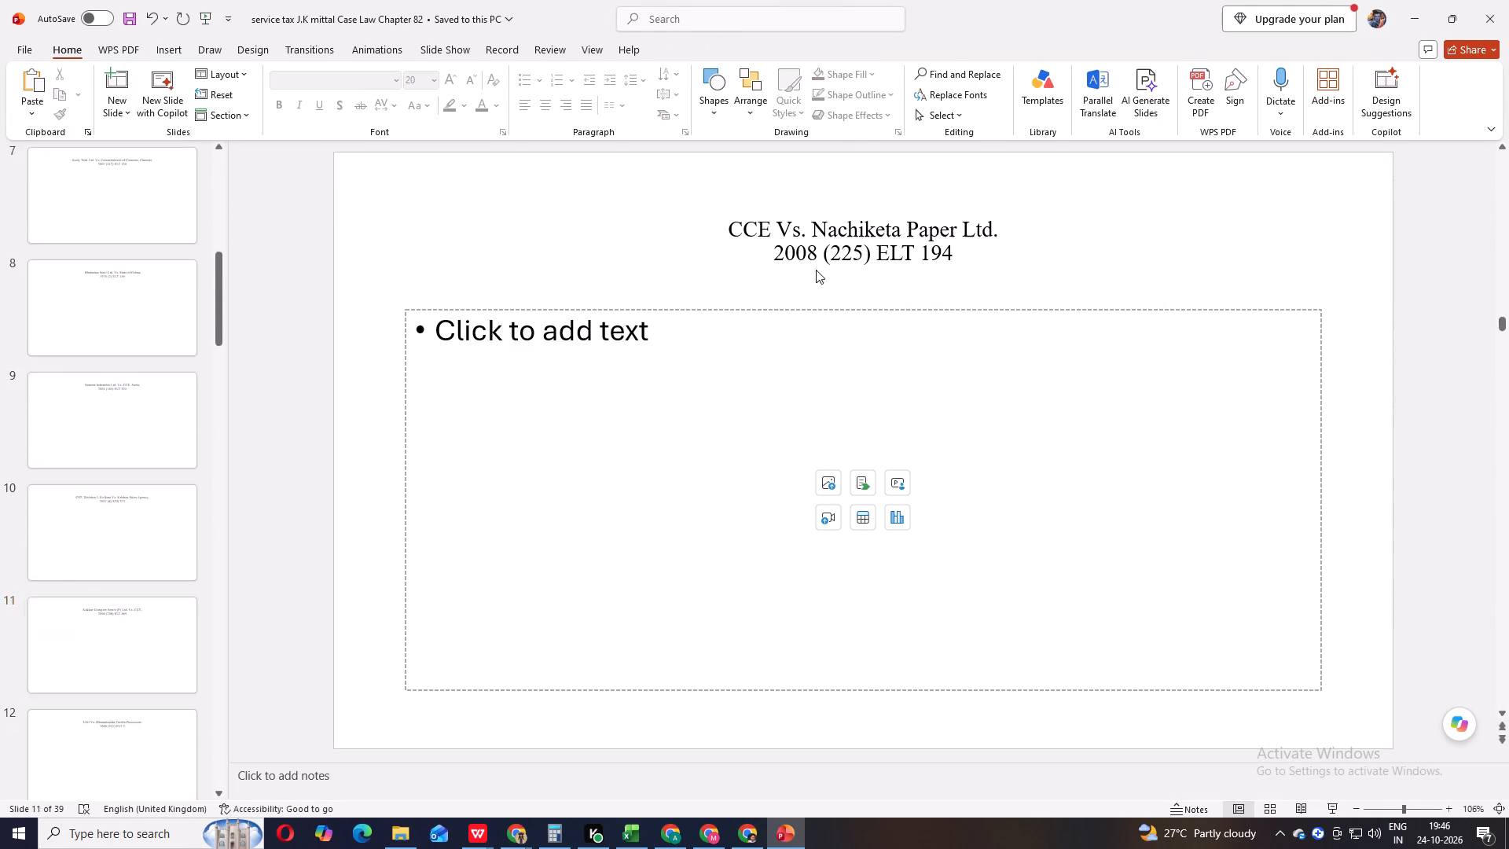
{"action": "scroll", "coordinate": [816, 270], "scroll_direction": "down", "scroll_amount": 13}
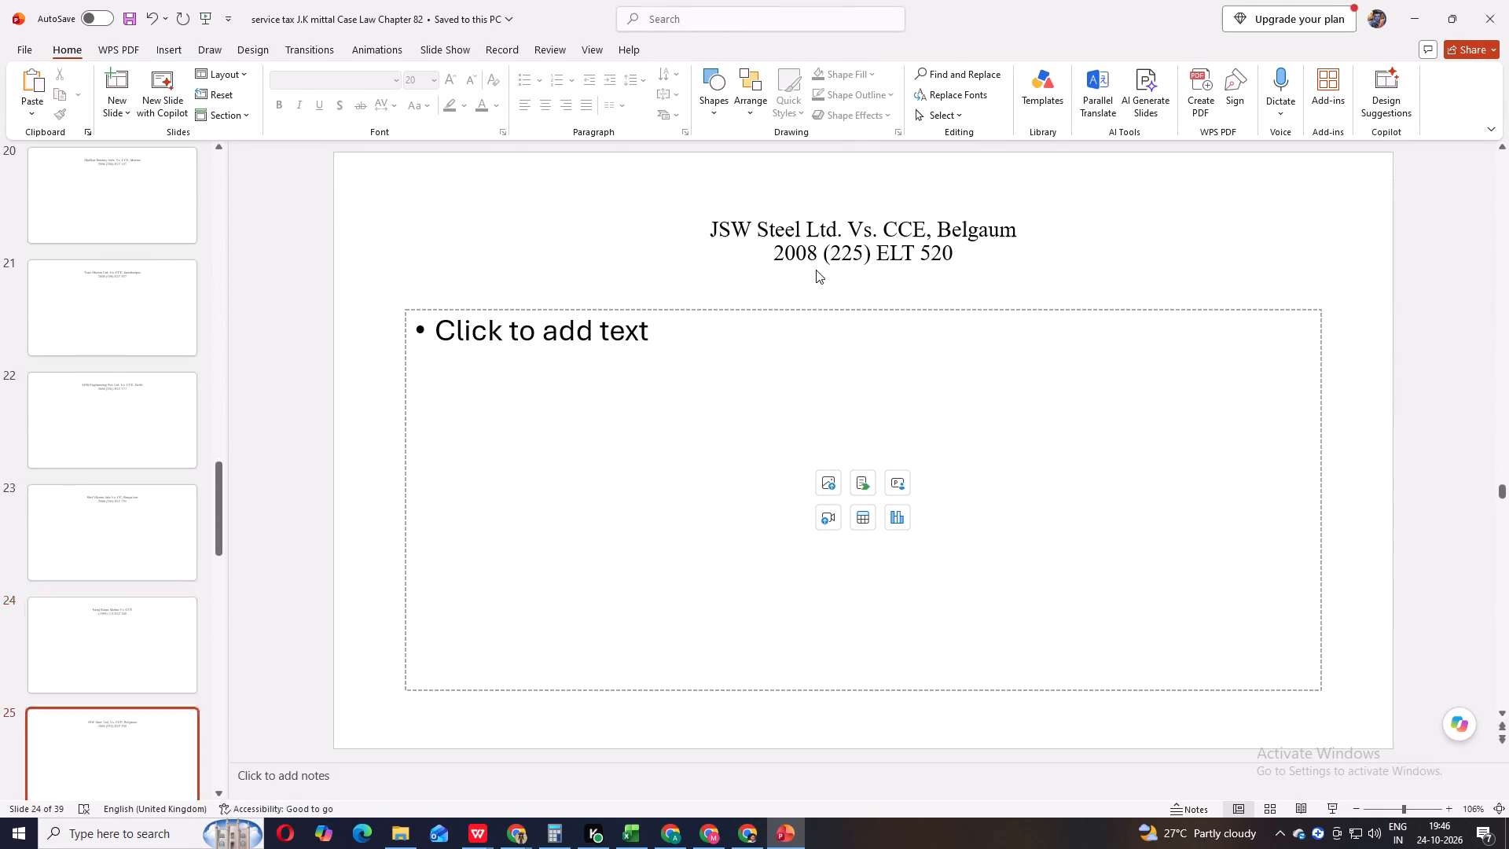
{"action": "scroll", "coordinate": [816, 270], "scroll_direction": "down", "scroll_amount": 6}
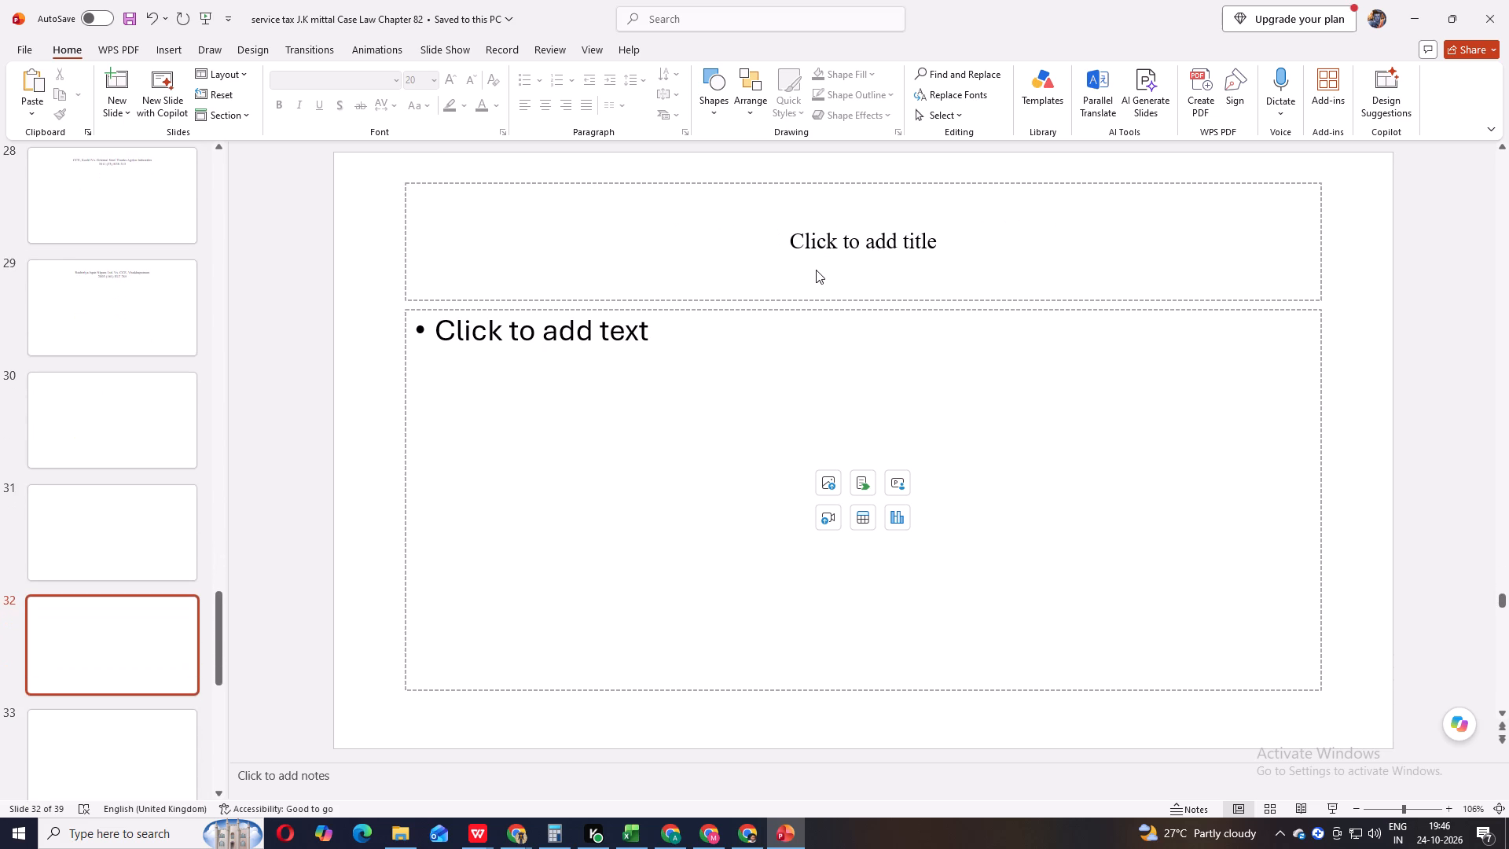
{"action": "scroll", "coordinate": [816, 270], "scroll_direction": "up", "scroll_amount": 2}
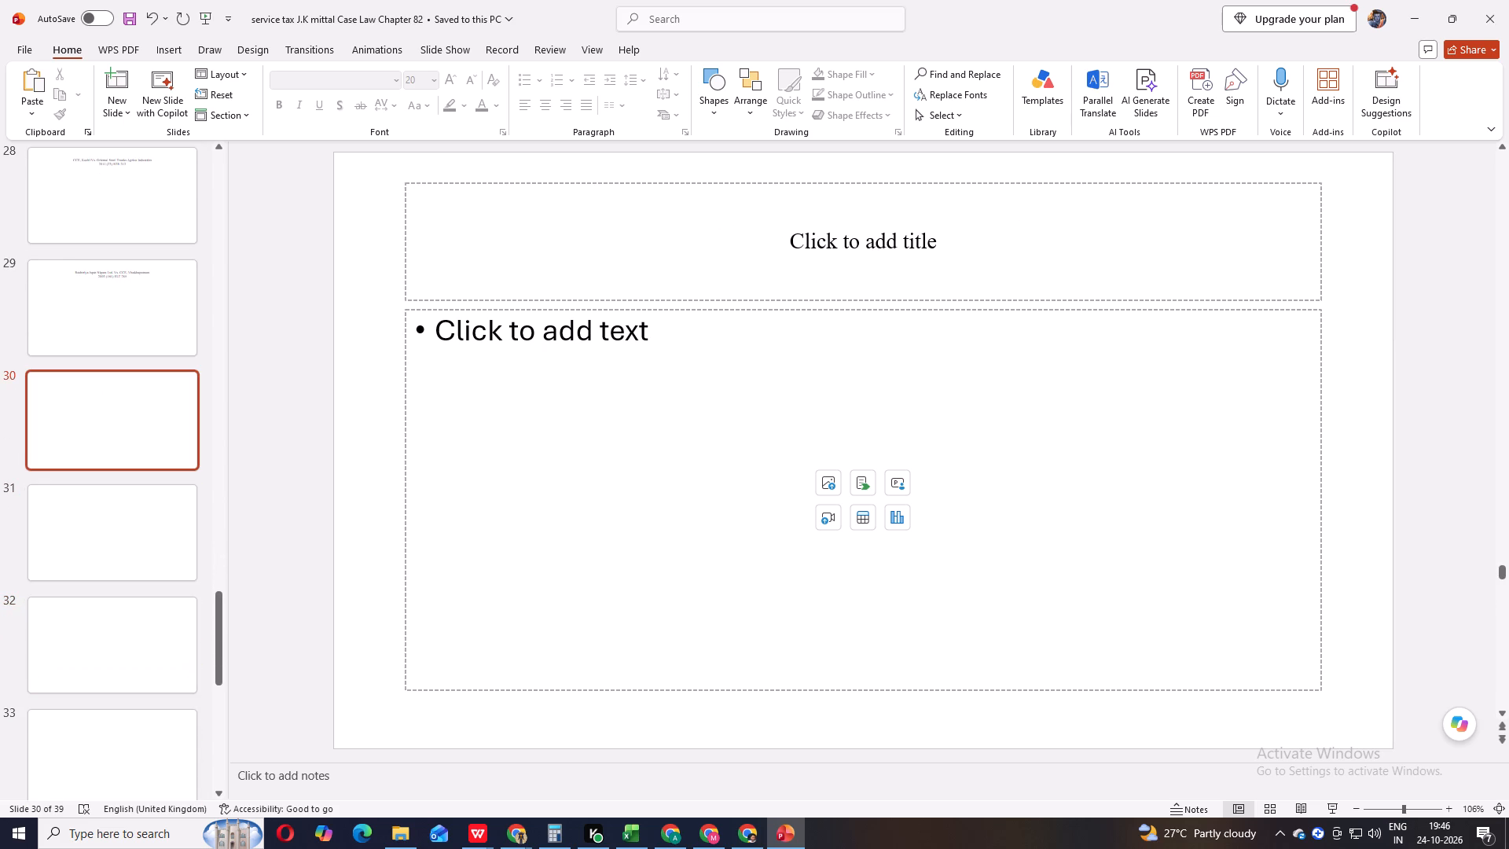
{"action": "scroll", "coordinate": [816, 270], "scroll_direction": "up", "scroll_amount": 1}
{"action": "scroll", "coordinate": [816, 270], "scroll_direction": "down", "scroll_amount": 1}
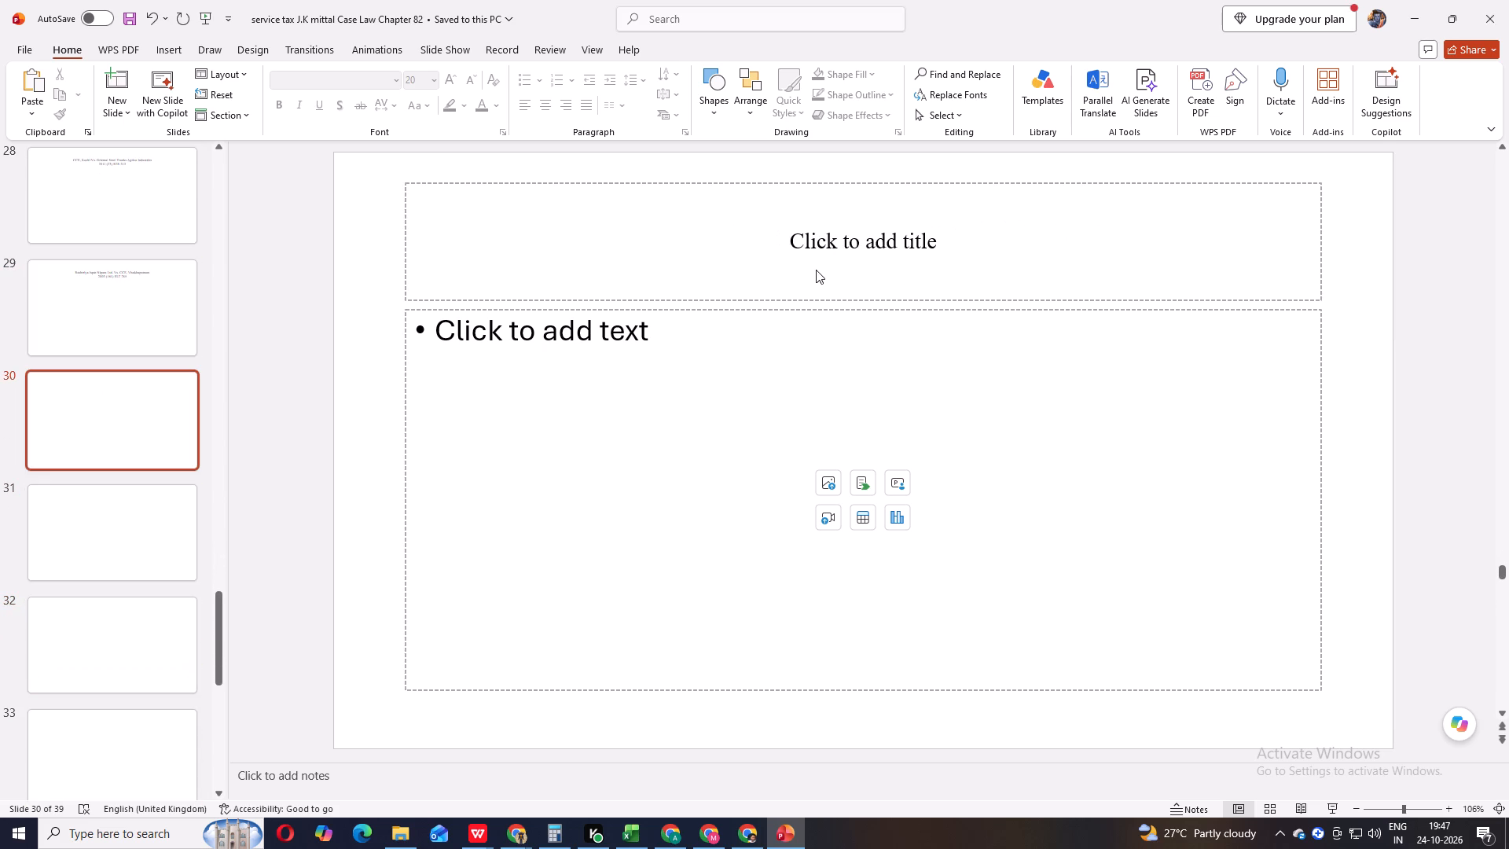
{"action": "left_click", "coordinate": [816, 270]}
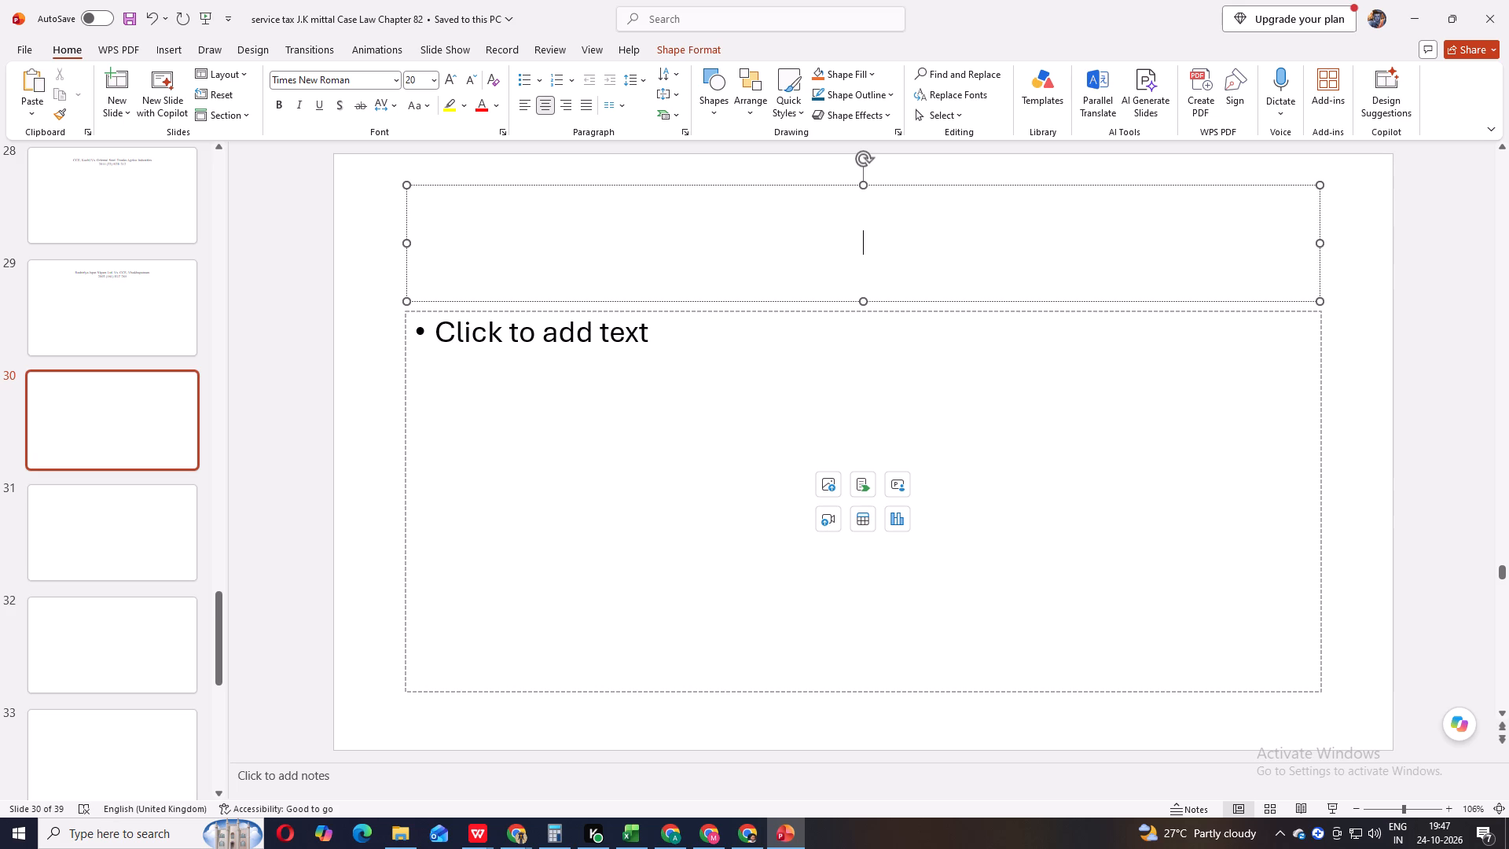
{"action": "type", "text": "CCE"}
{"action": "type", "text": ","}
{"action": "key", "text": "space"}
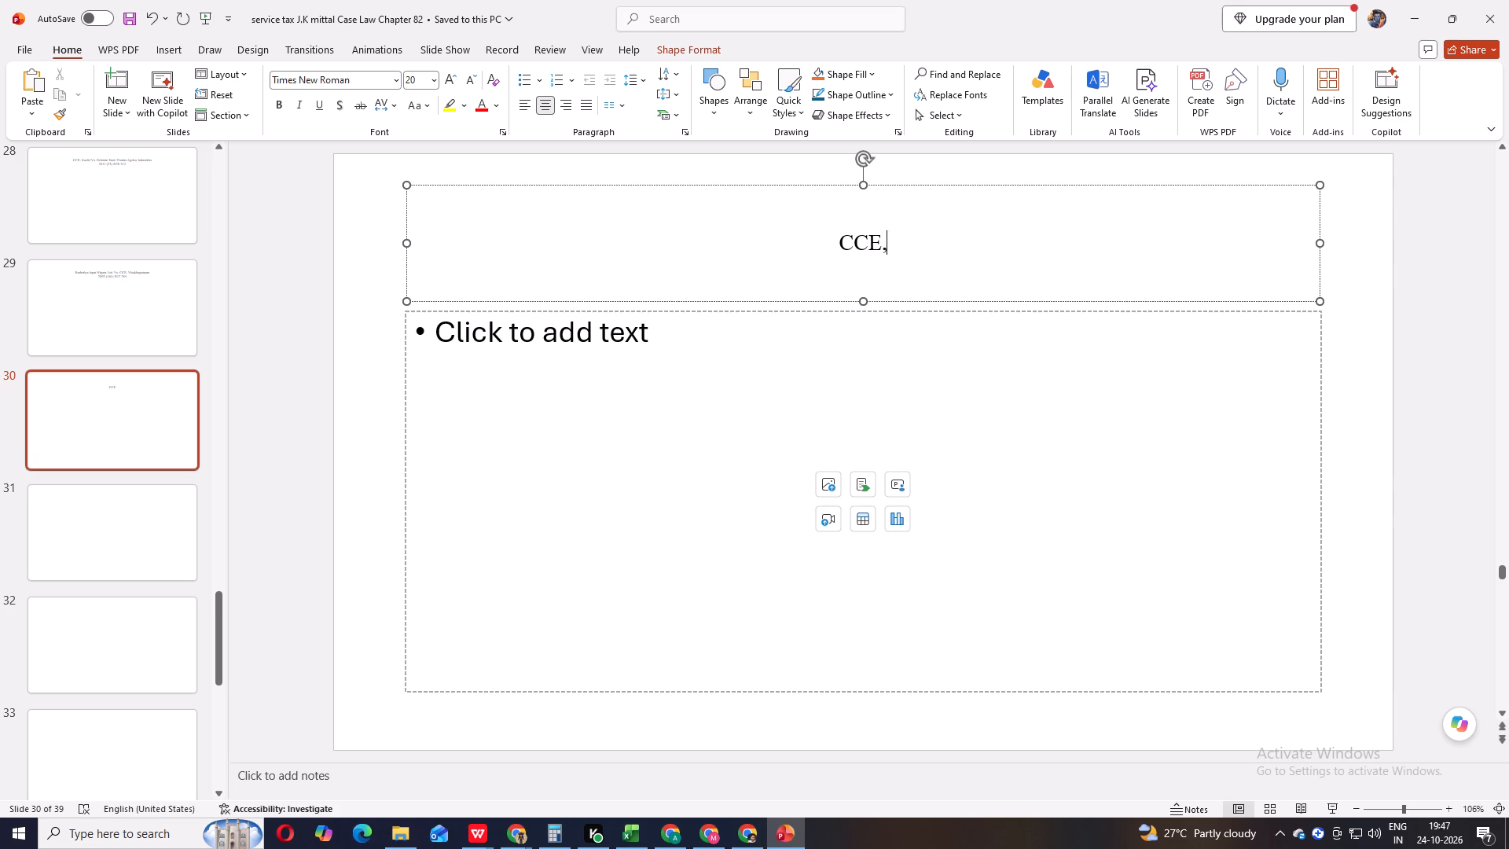
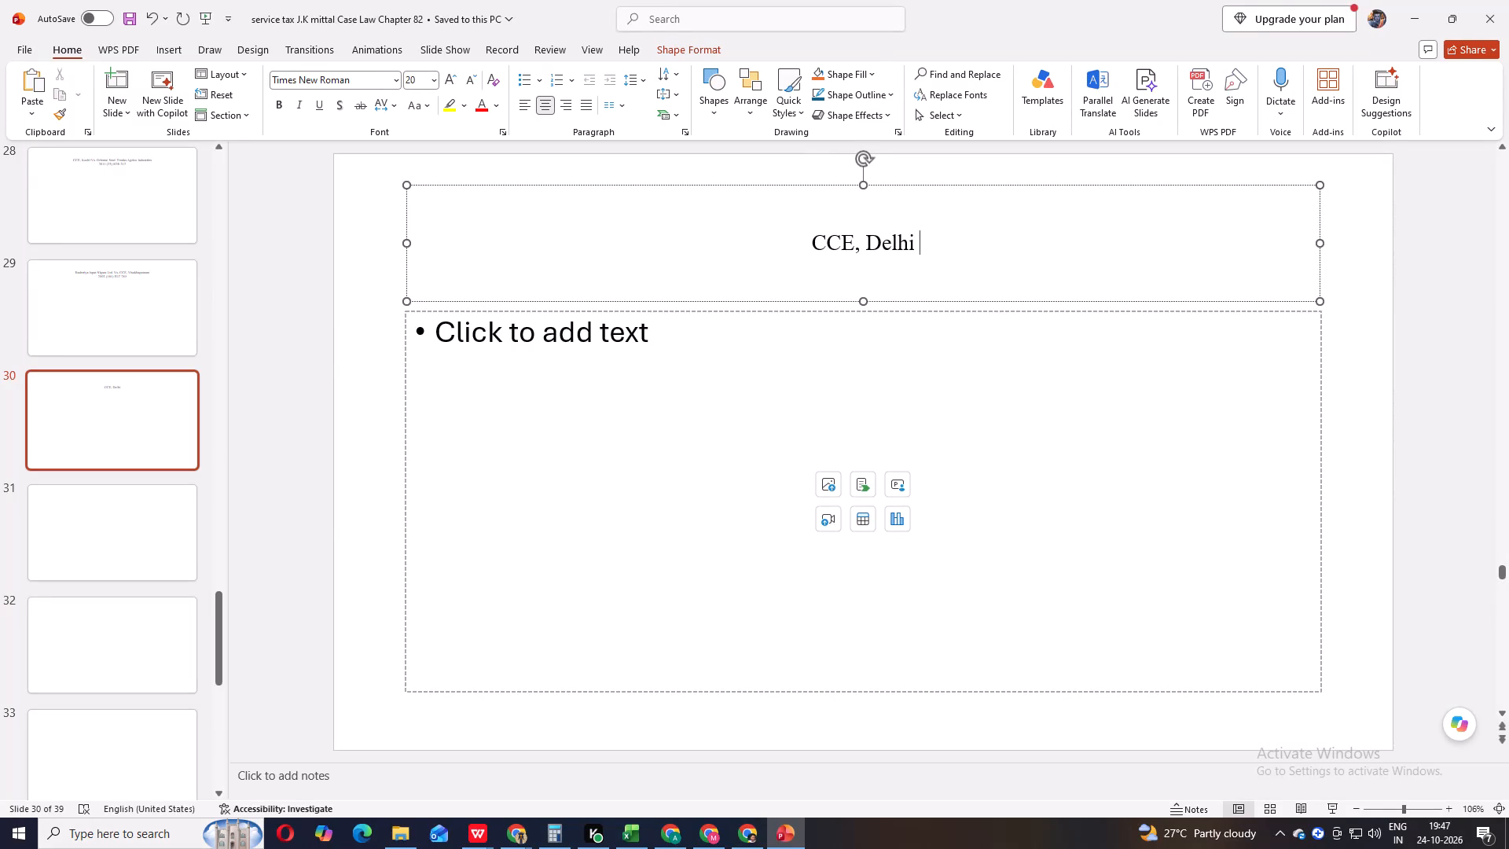
Continue slide 30's title after "CCE, Delhi" so it reads "CCE, Delhi-III, Gurgaon Vs.".
{"action": "key", "text": "BackSpace"}
{"action": "type", "text": "\\-"}
{"action": "key", "text": "BackSpace"}
{"action": "key", "text": "BackSpace"}
{"action": "type", "text": "-0"}
{"action": "key", "text": "BackSpace"}
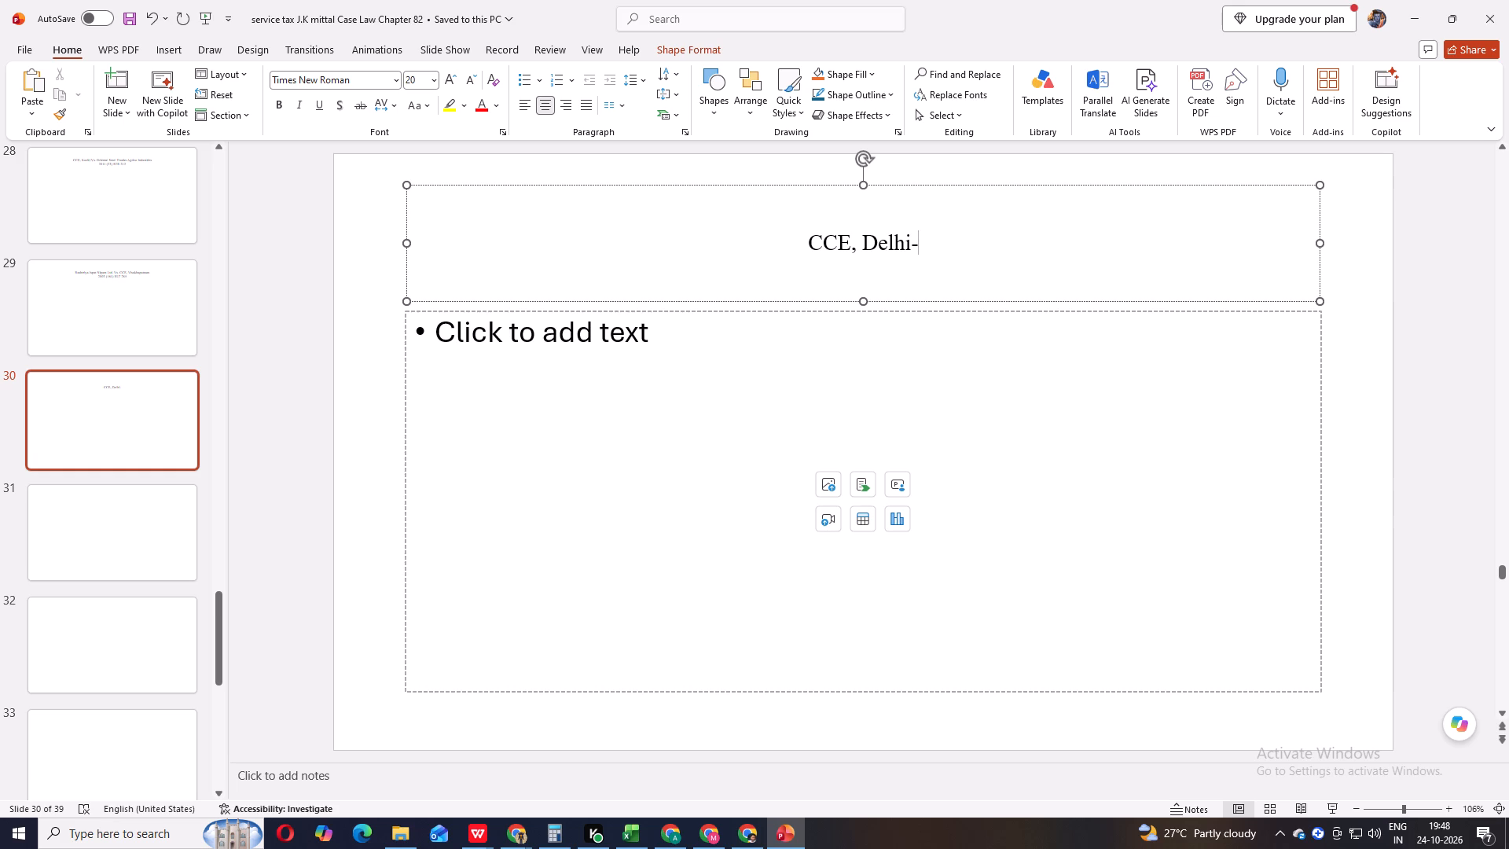
{"action": "type", "text": "III"}
{"action": "key", "text": "space"}
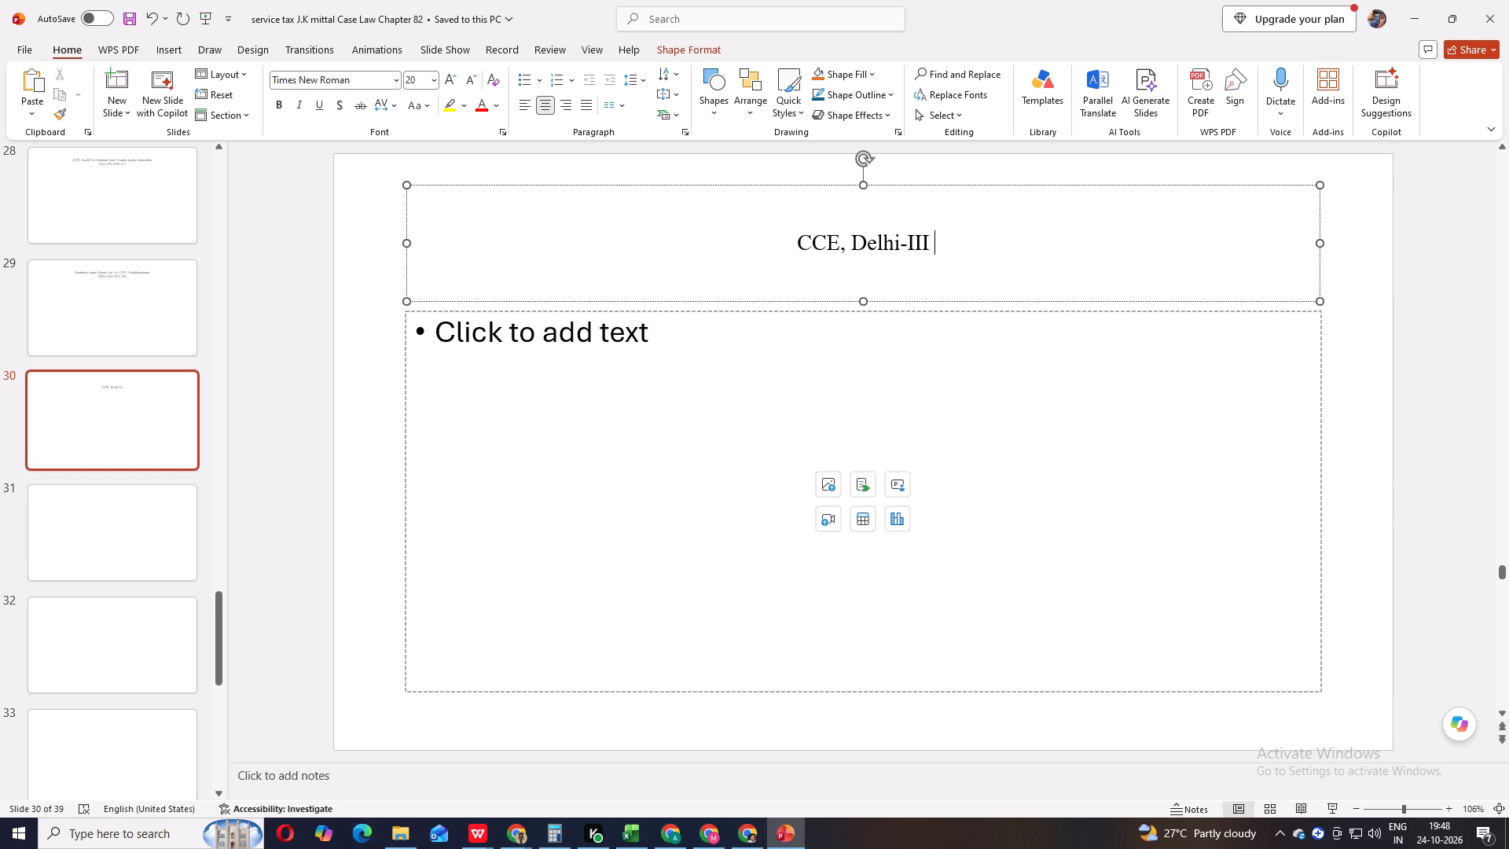
{"action": "key", "text": "BackSpace"}
{"action": "type", "text": ","}
{"action": "key", "text": "space"}
{"action": "type", "text": "Gu"}
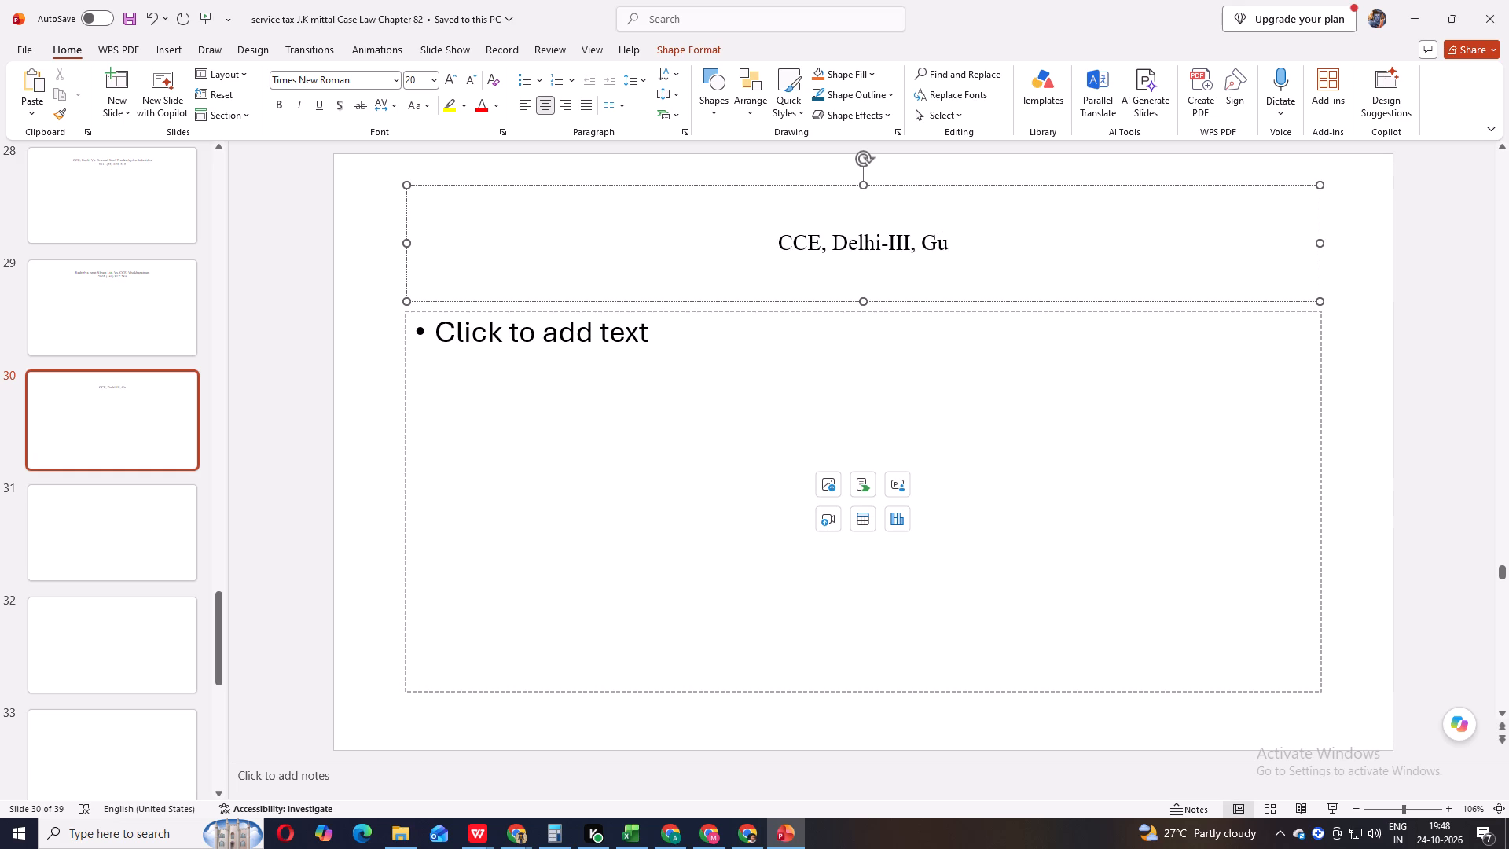
{"action": "key", "text": "r"}
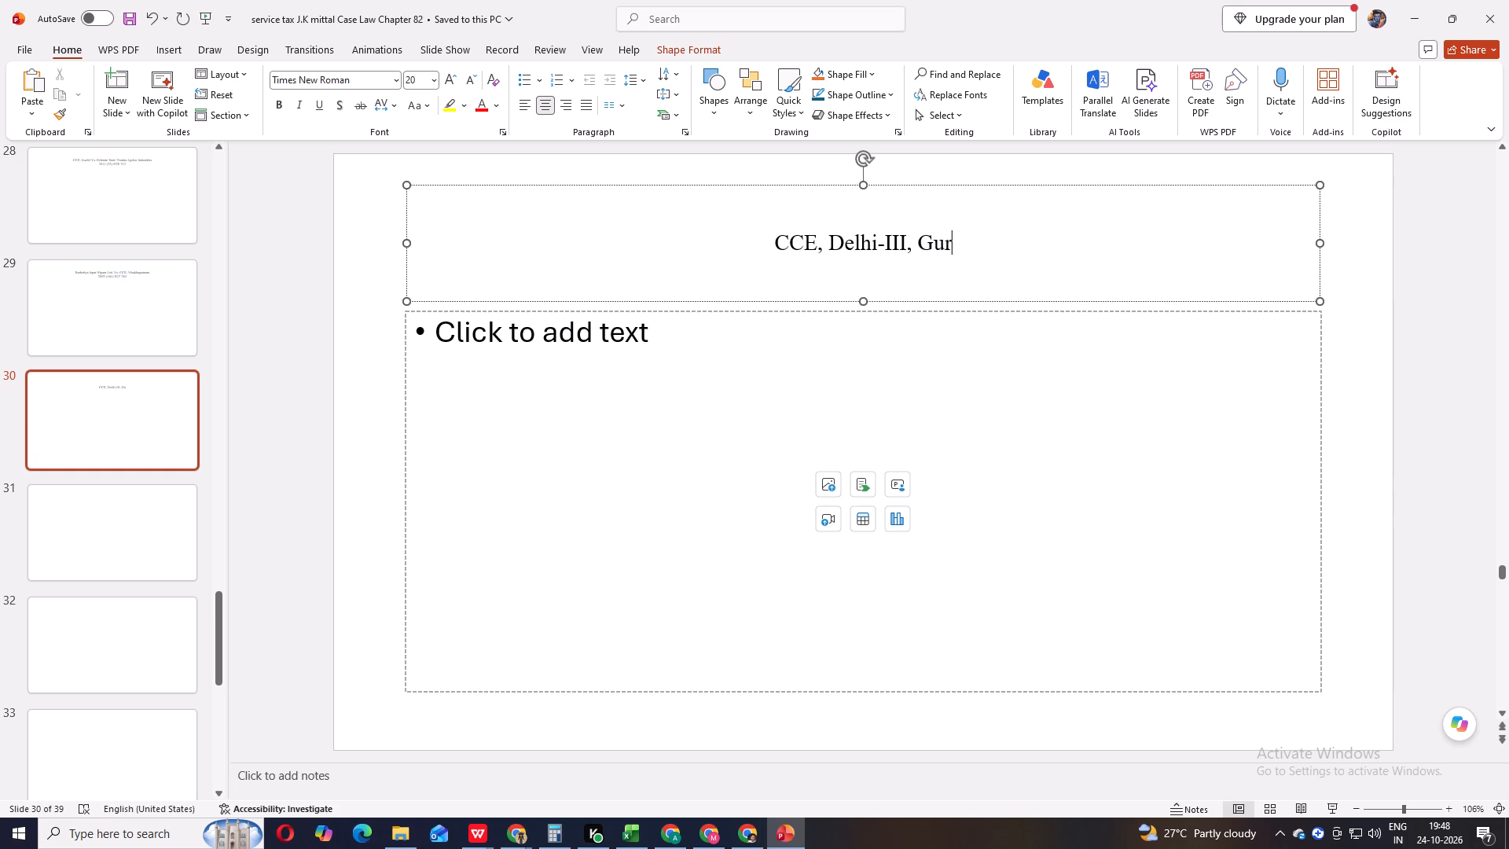
{"action": "type", "text": "gaon"}
{"action": "key", "text": "space"}
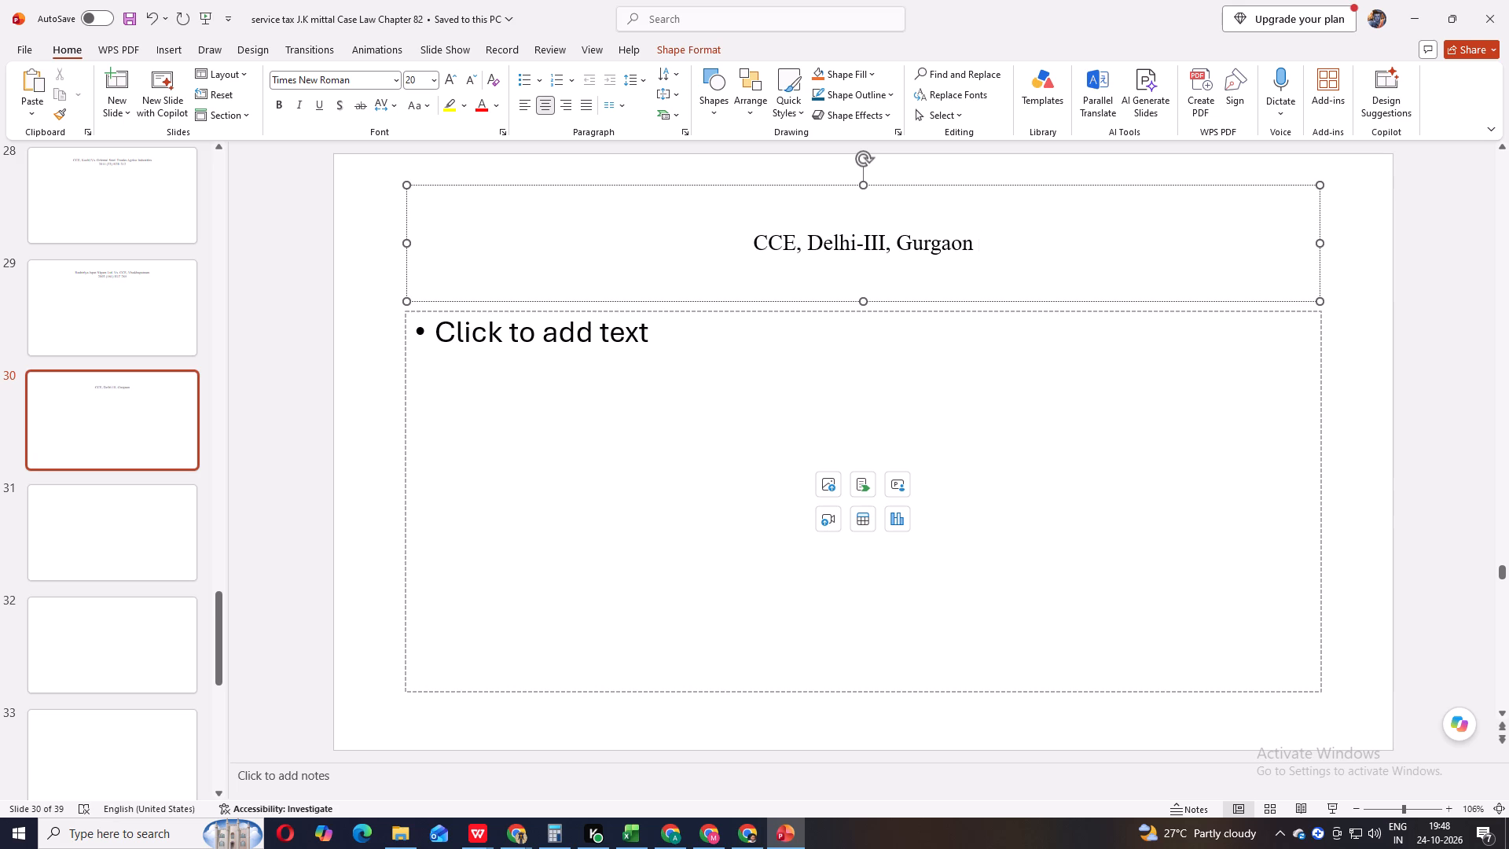
{"action": "type", "text": "Vs."}
{"action": "key", "text": "space"}
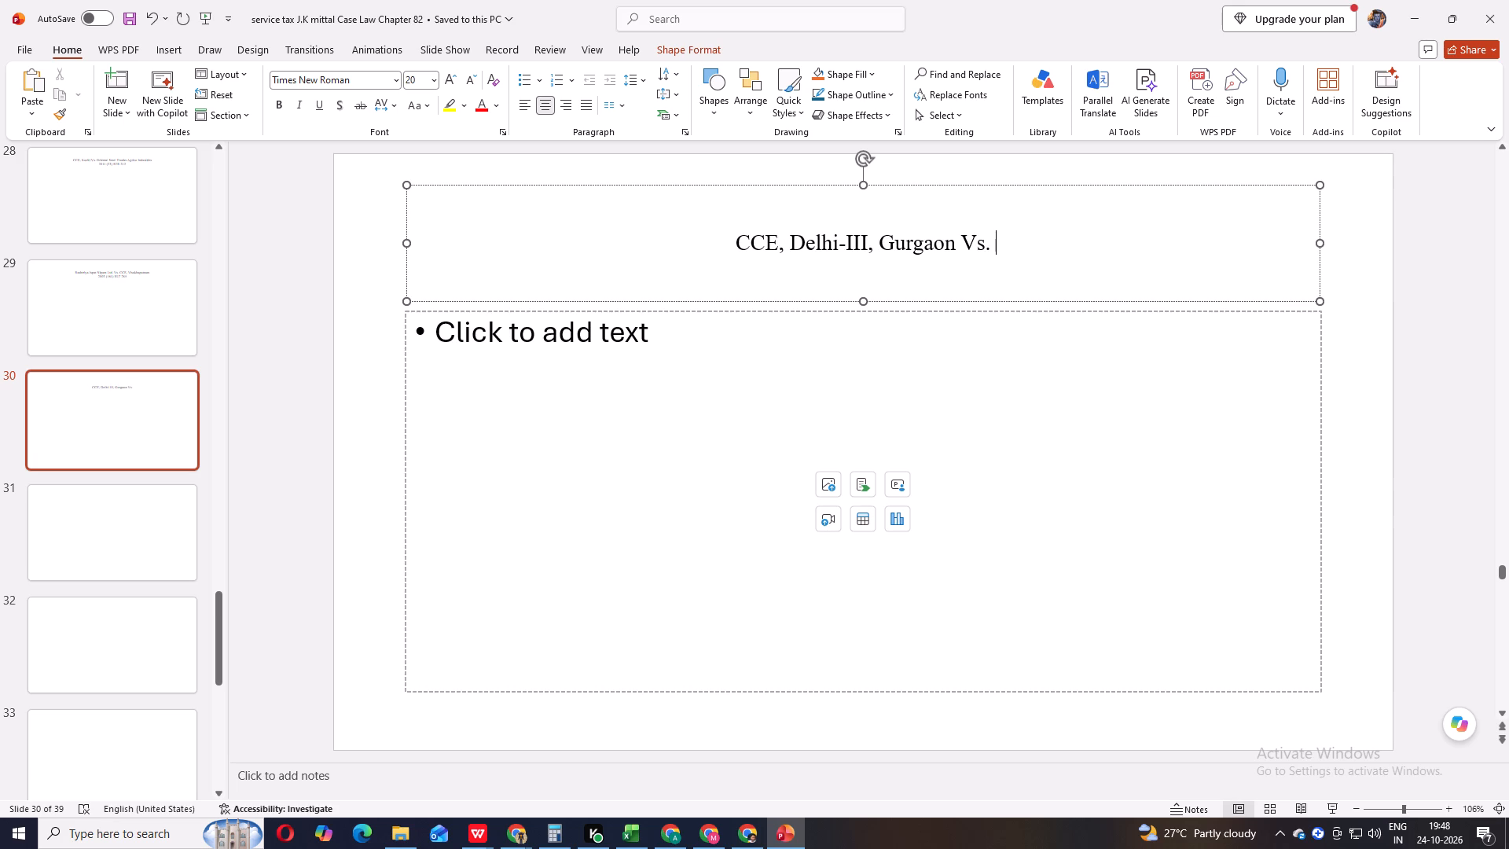
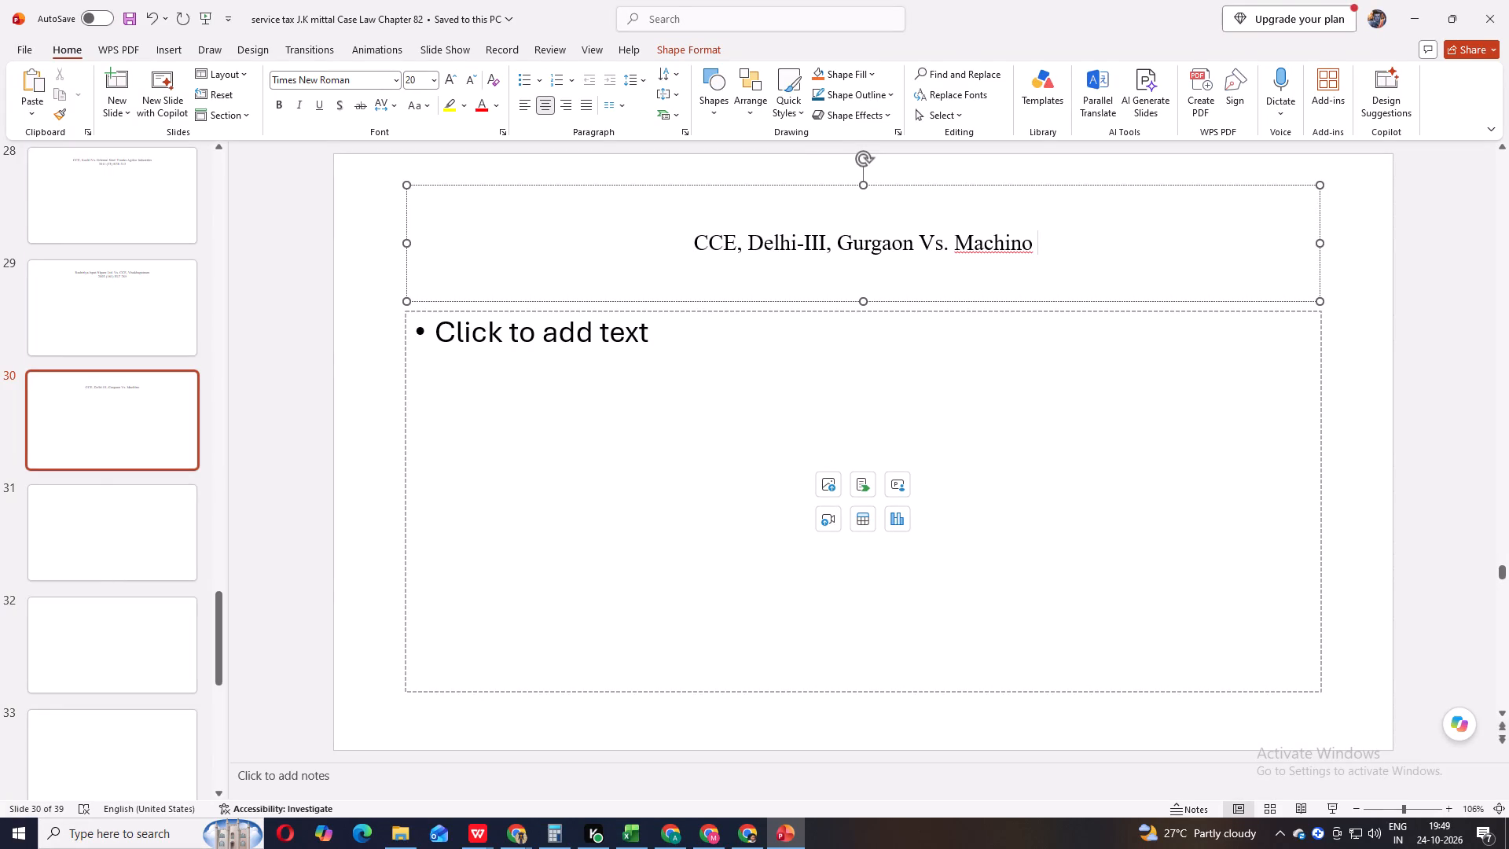
Complete the party name in slide 30's title after "Machino" with "Montell (I) Ltd.".
{"action": "key", "text": "shift+m"}
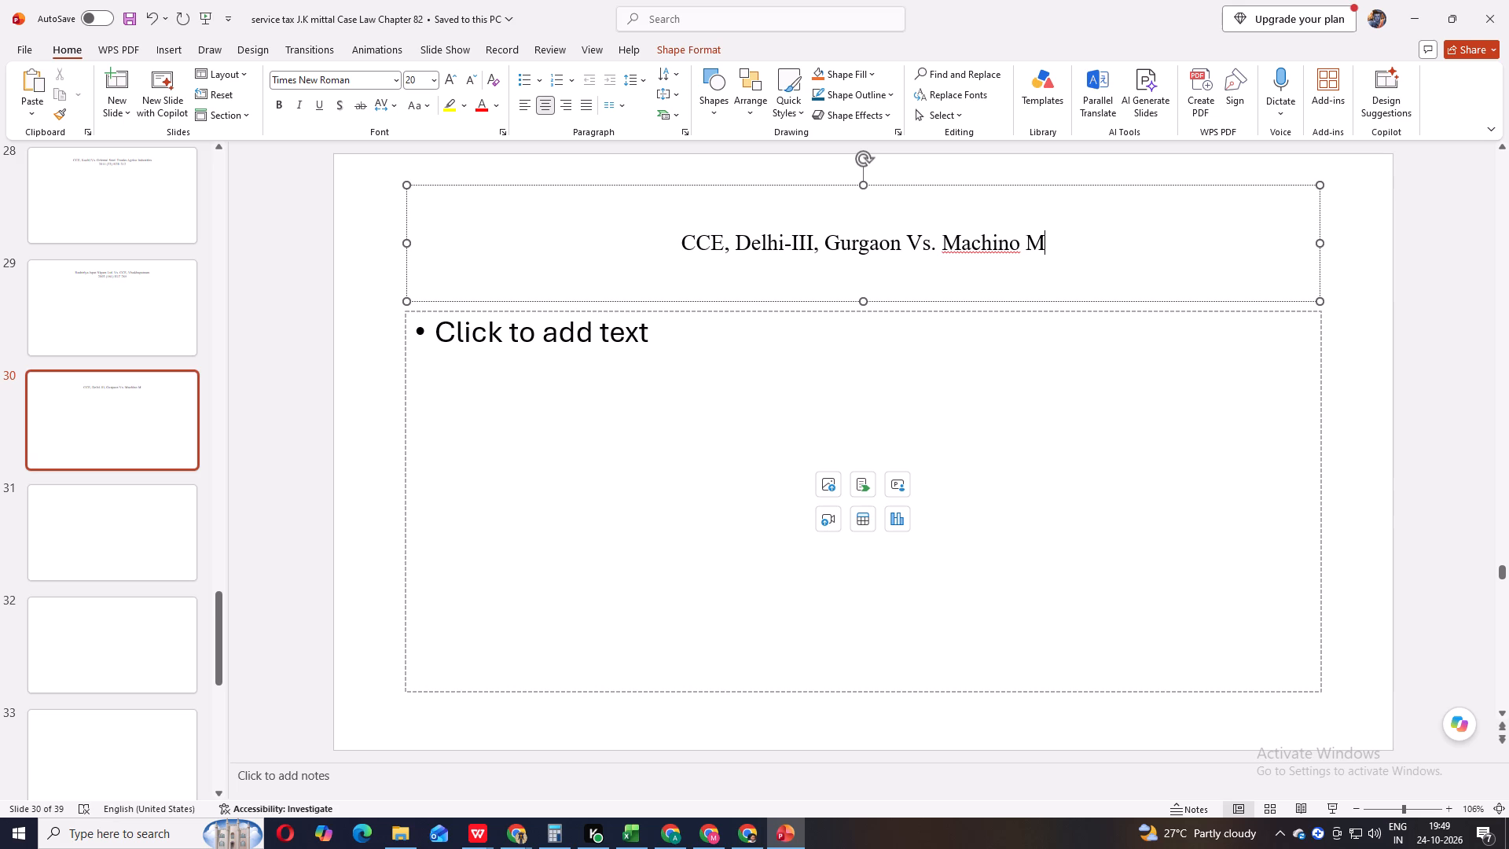
{"action": "type", "text": "ontel"}
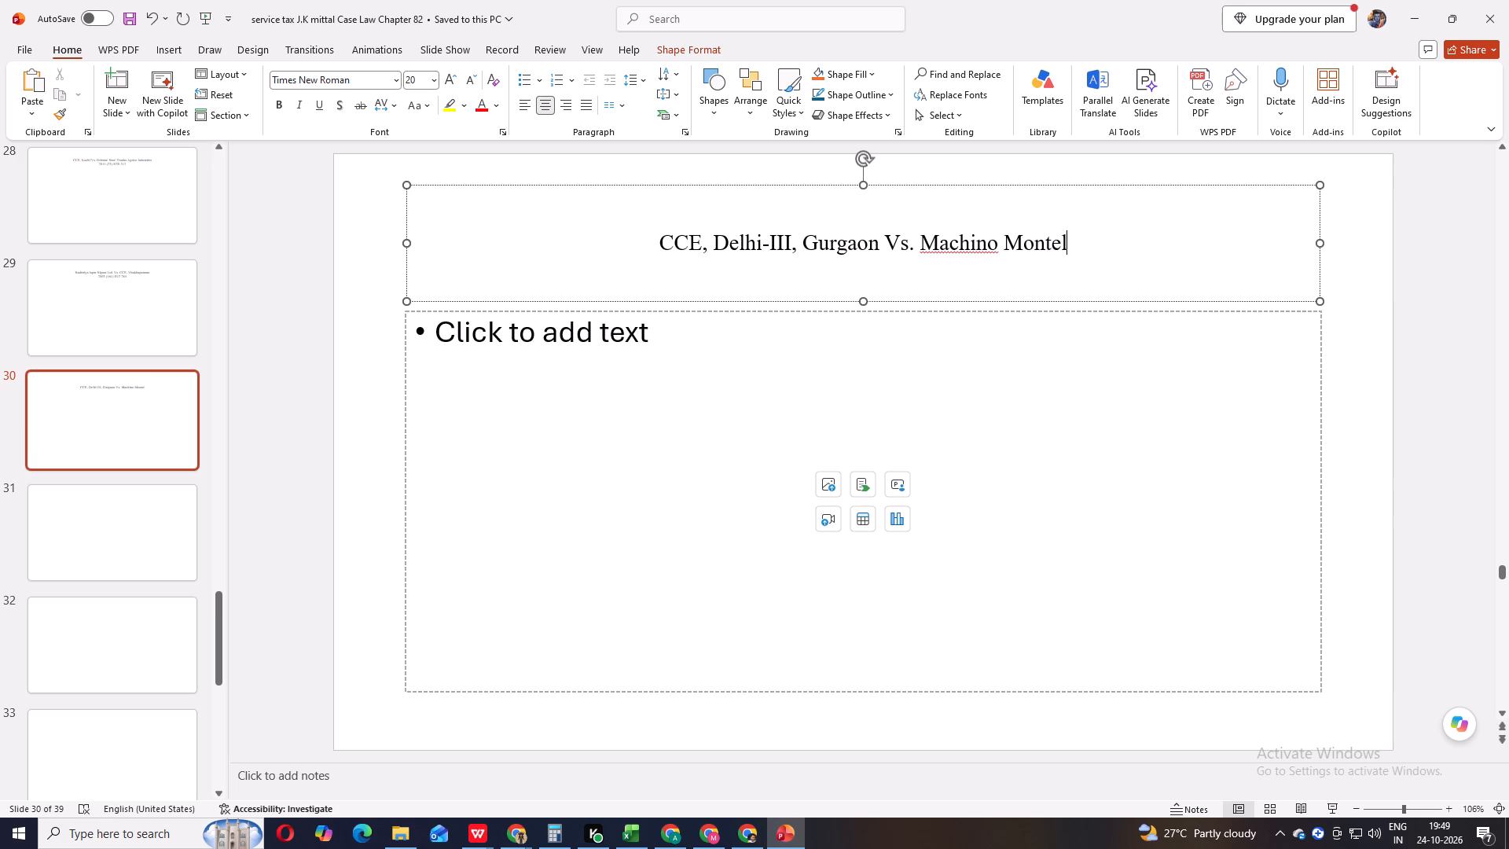
{"action": "key", "text": "l"}
{"action": "key", "text": "space"}
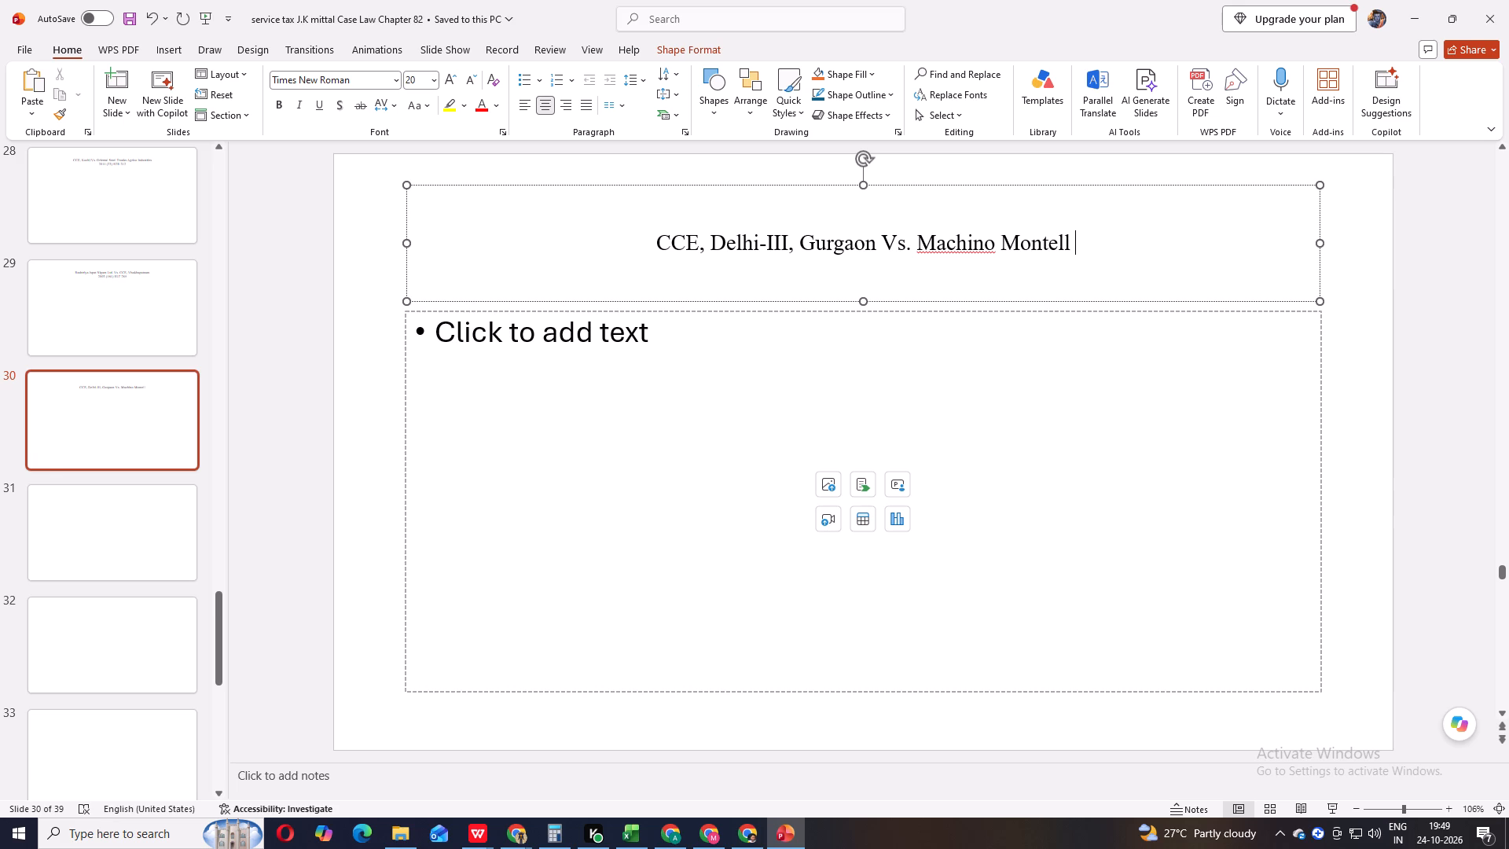
{"action": "key", "text": "shift+parenleft"}
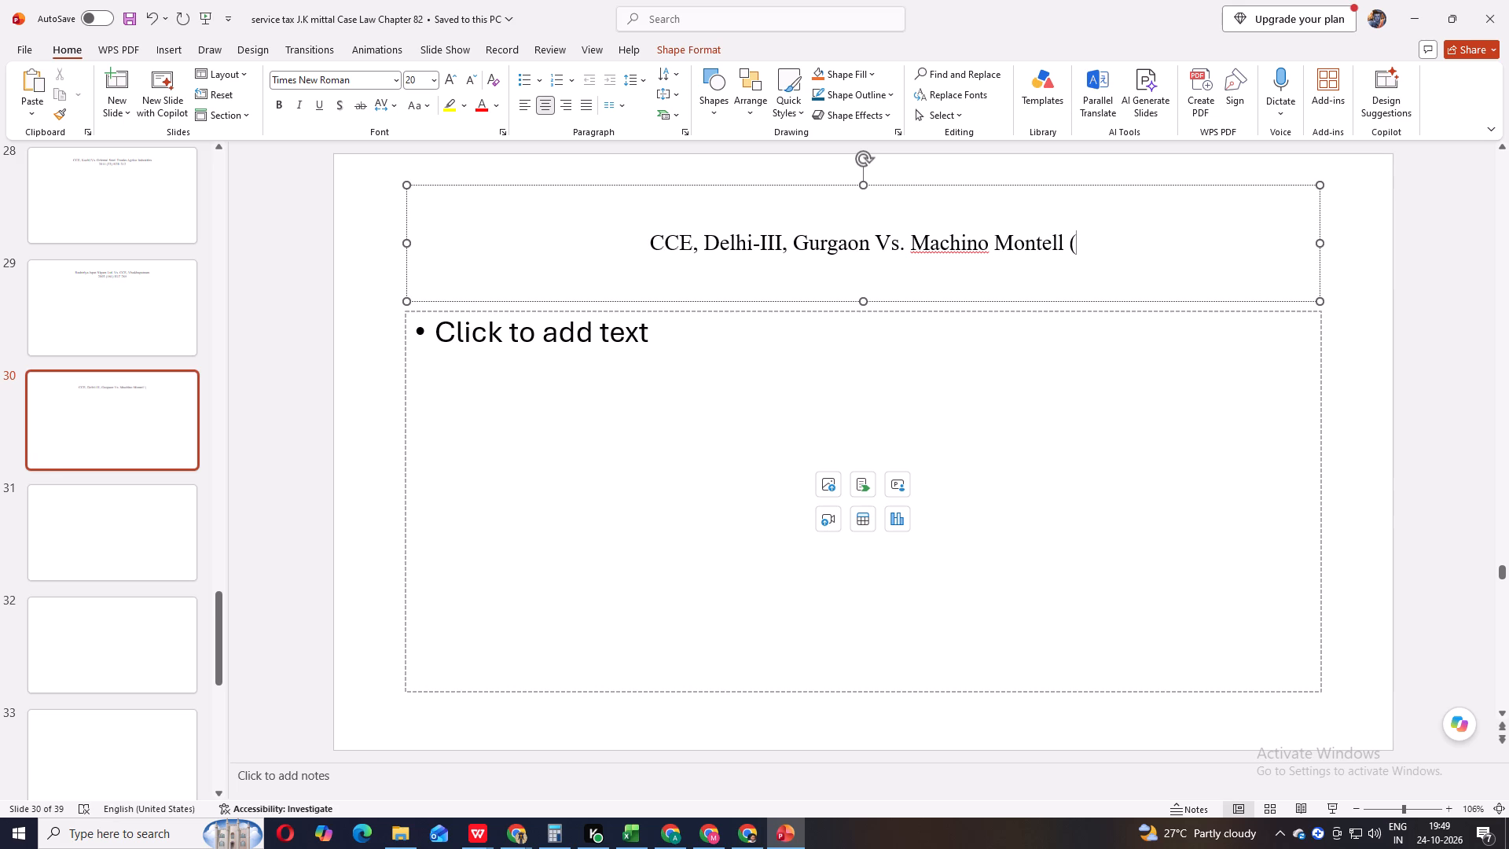
{"action": "type", "text": "I)"}
{"action": "key", "text": "space"}
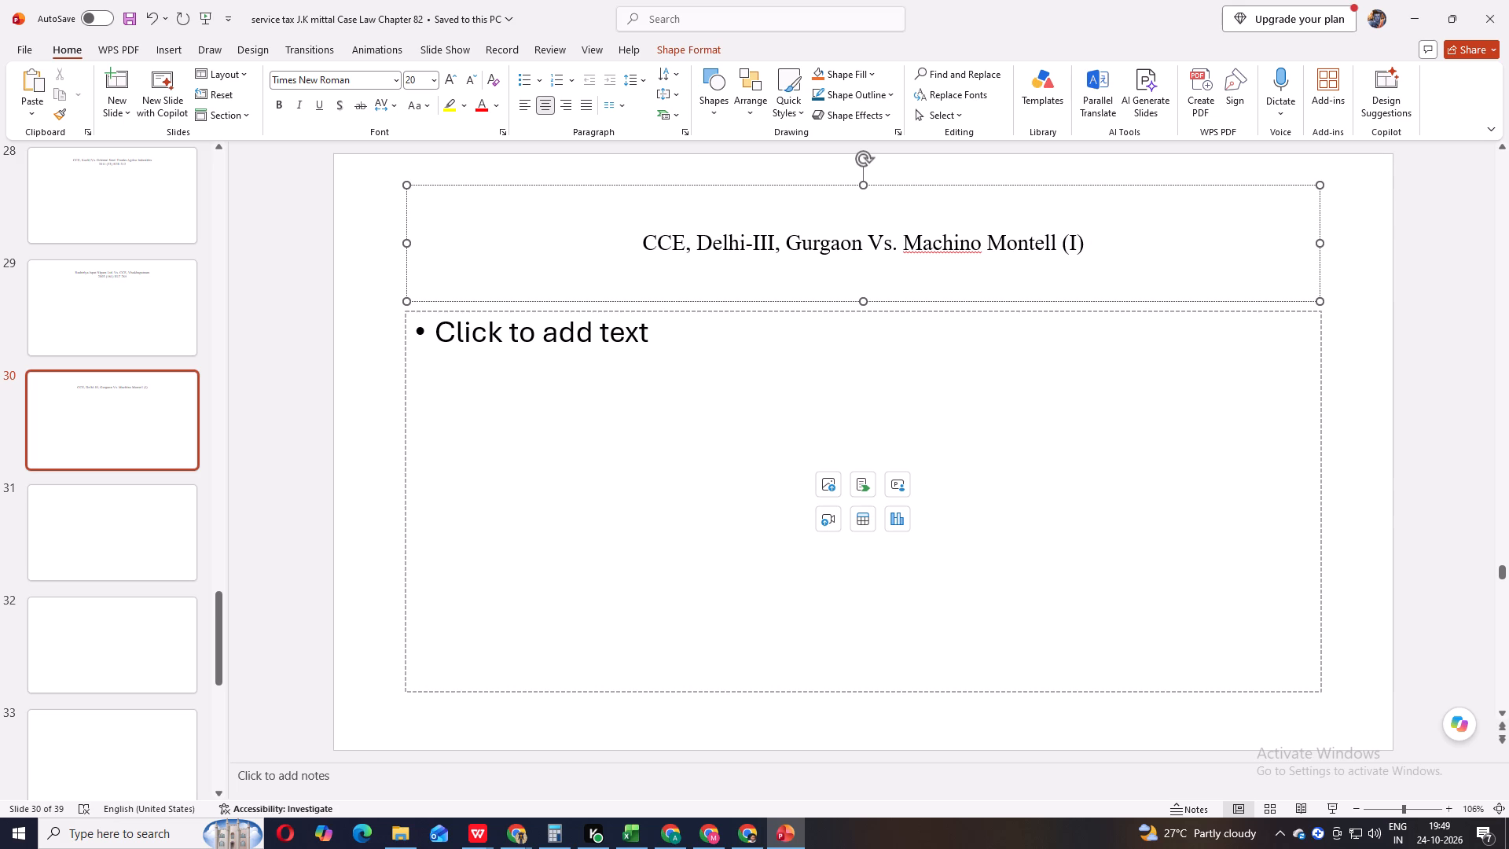
{"action": "type", "text": "Ltd."}
{"action": "key", "text": "space"}
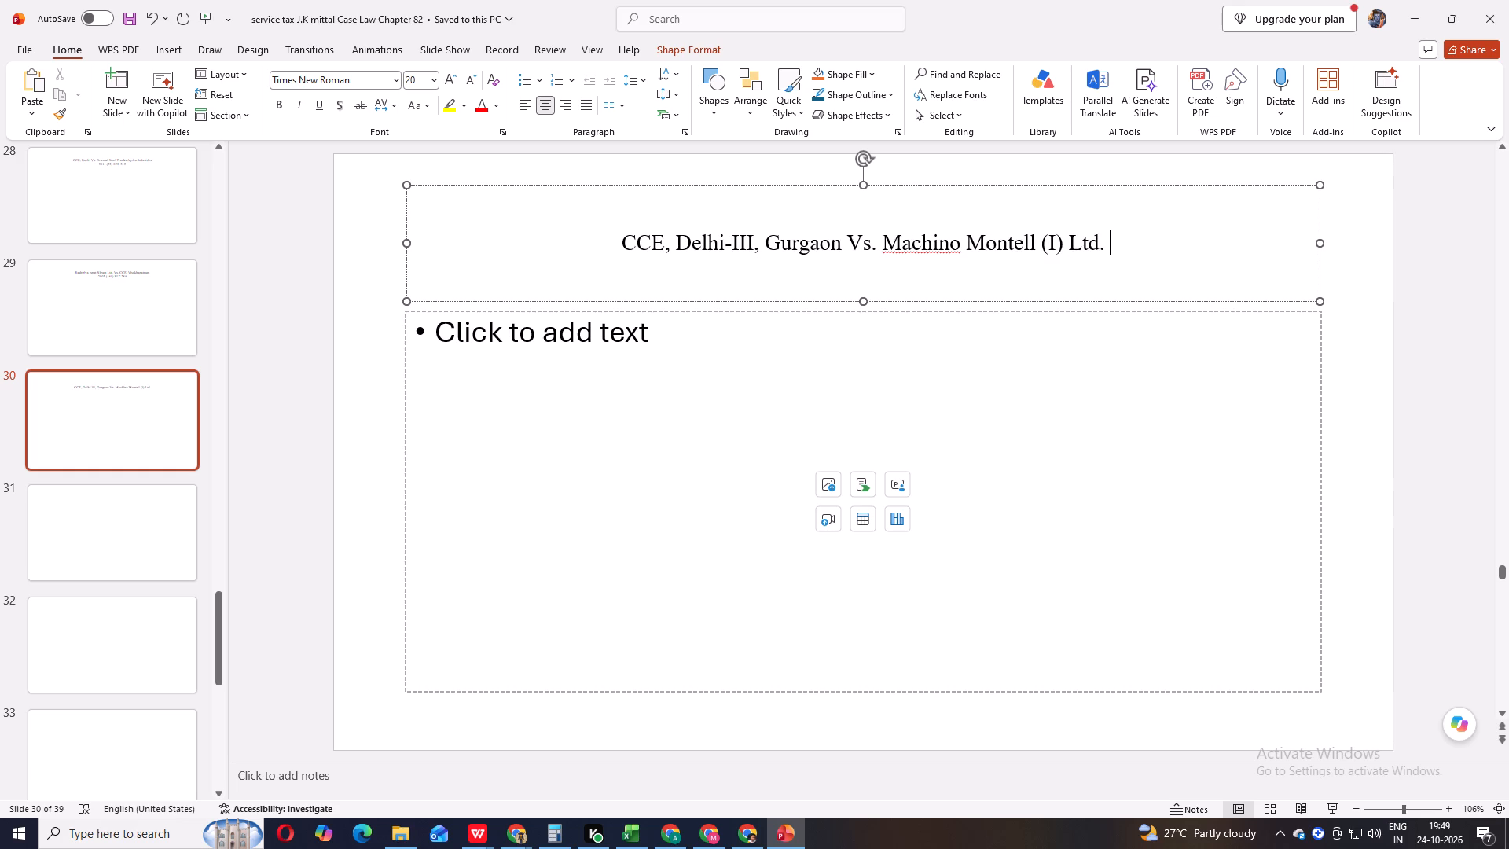
Add the citation "2004 (168) ELT 466" on a second line of slide 30's title.
{"action": "key", "text": "Return"}
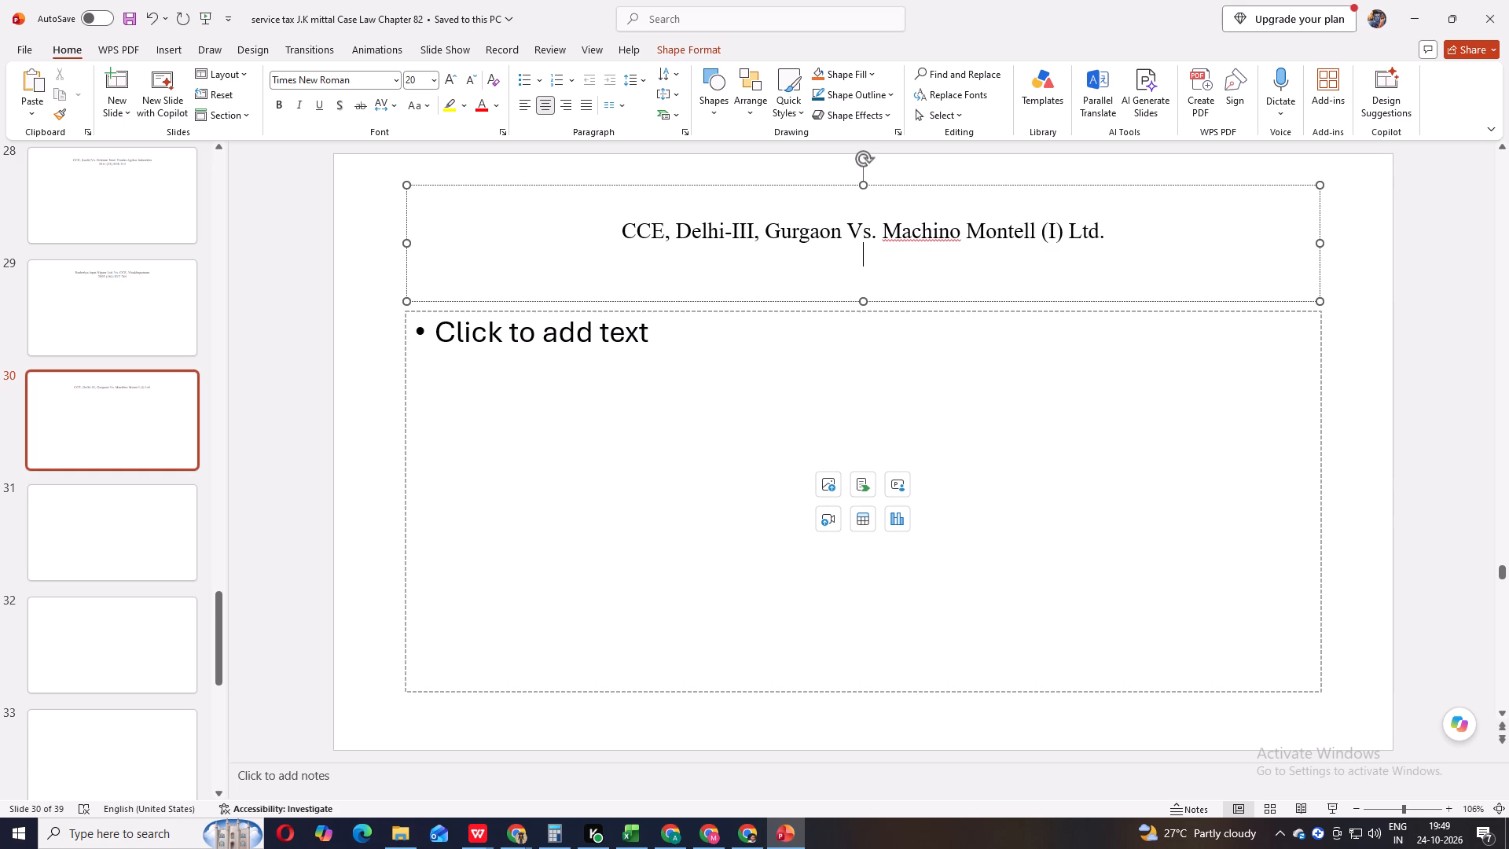
{"action": "type", "text": "2004"}
{"action": "key", "text": "space"}
{"action": "key", "text": "shift+parenleft"}
{"action": "type", "text": "168)"}
{"action": "key", "text": "space"}
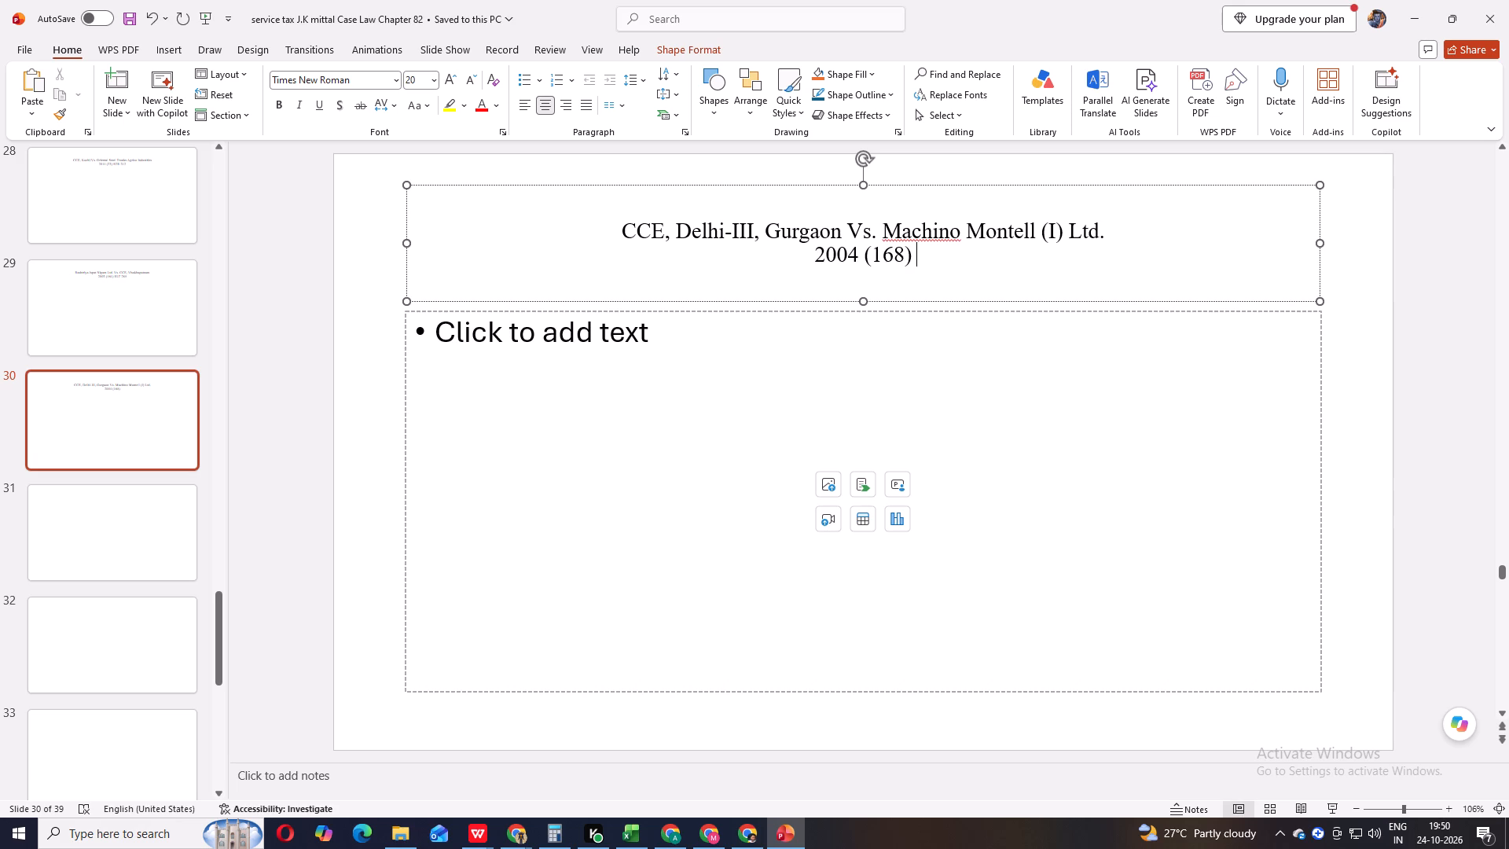
{"action": "type", "text": "ELT"}
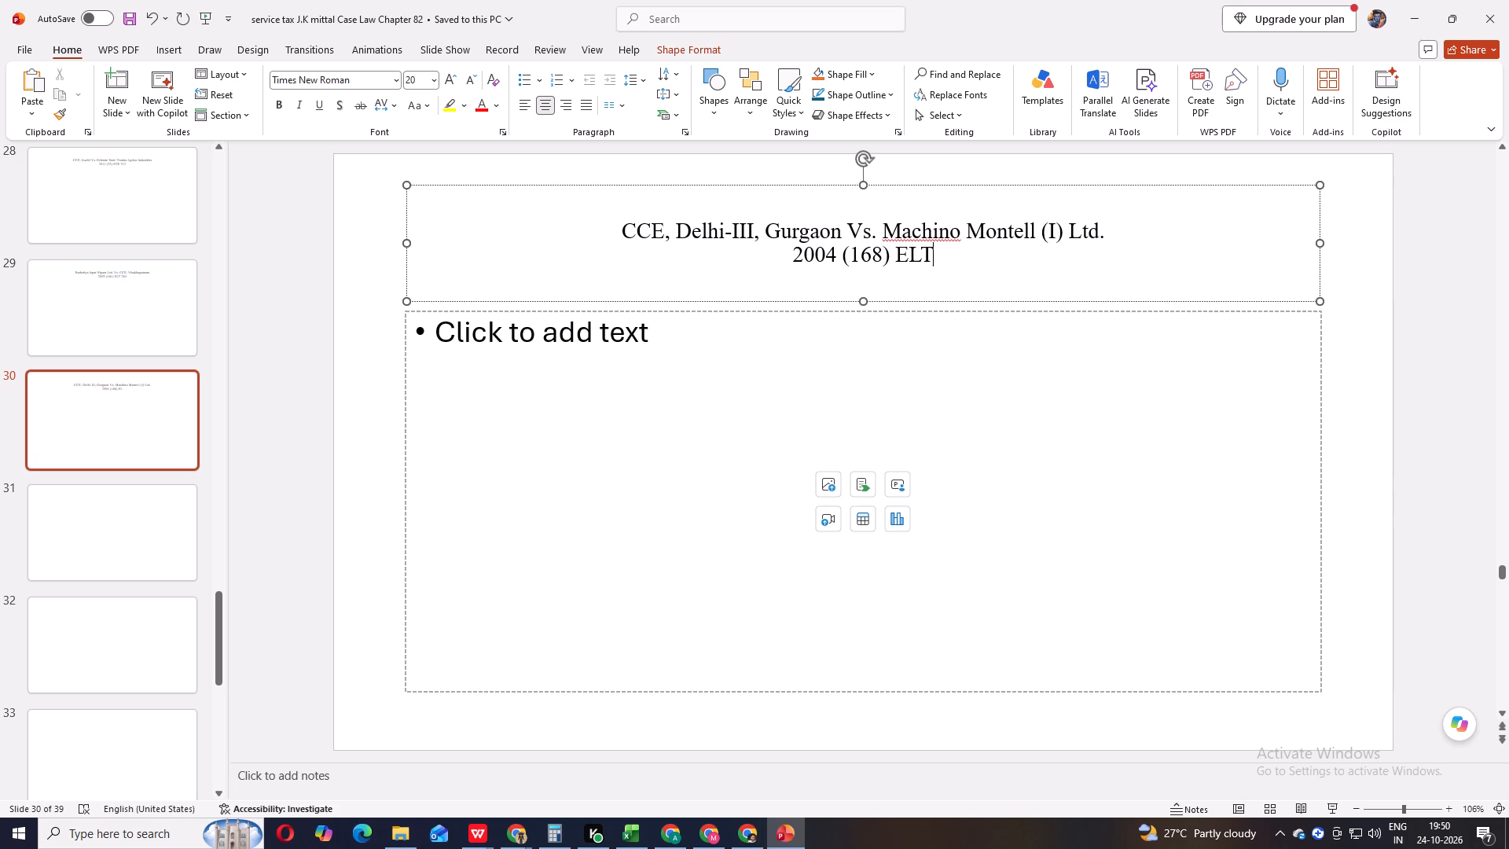
{"action": "key", "text": "space"}
{"action": "key", "text": "4"}
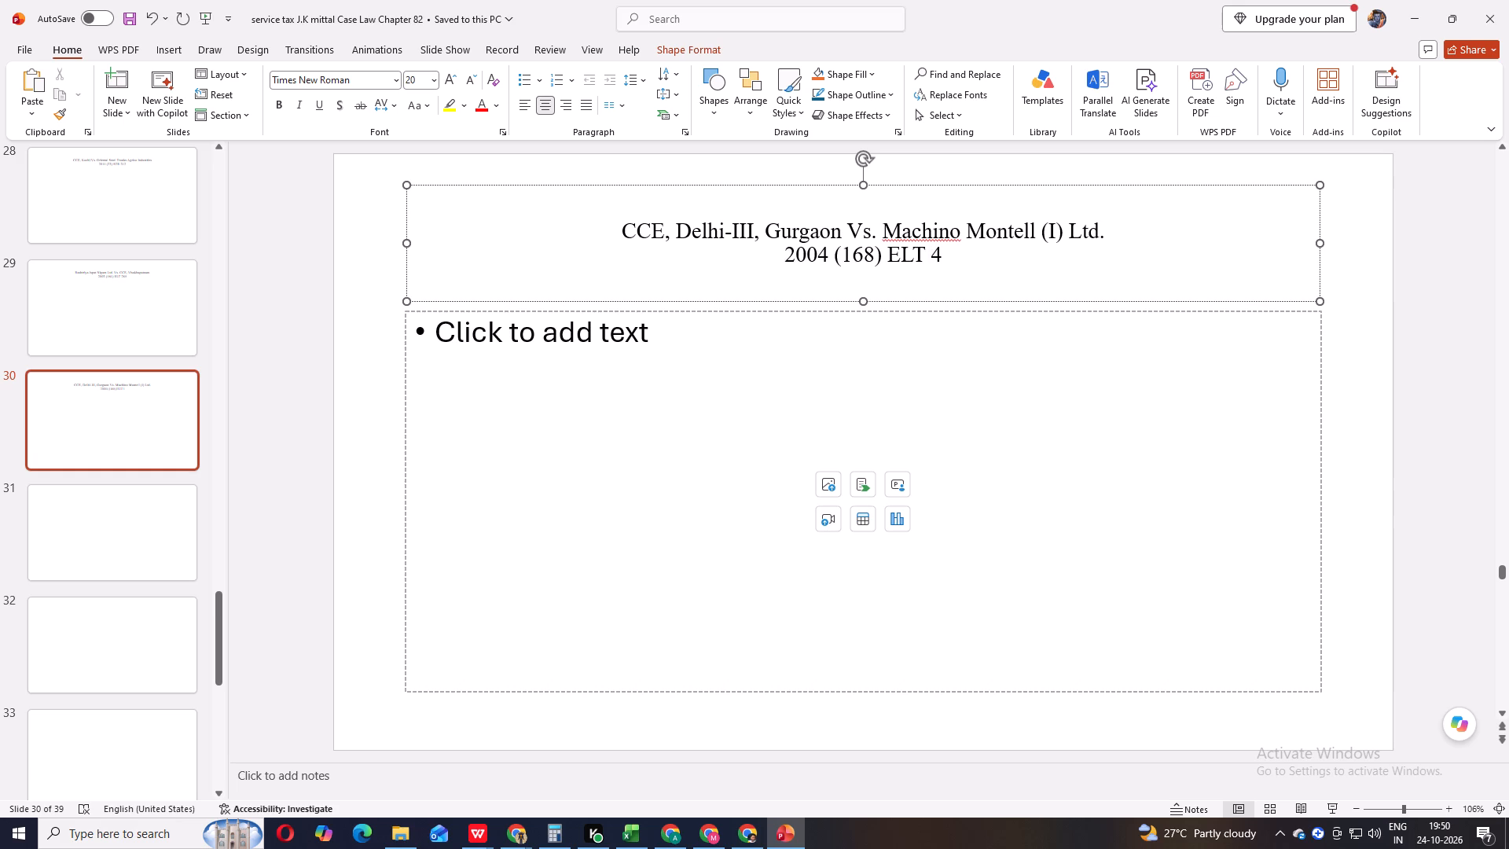
{"action": "type", "text": "66"}
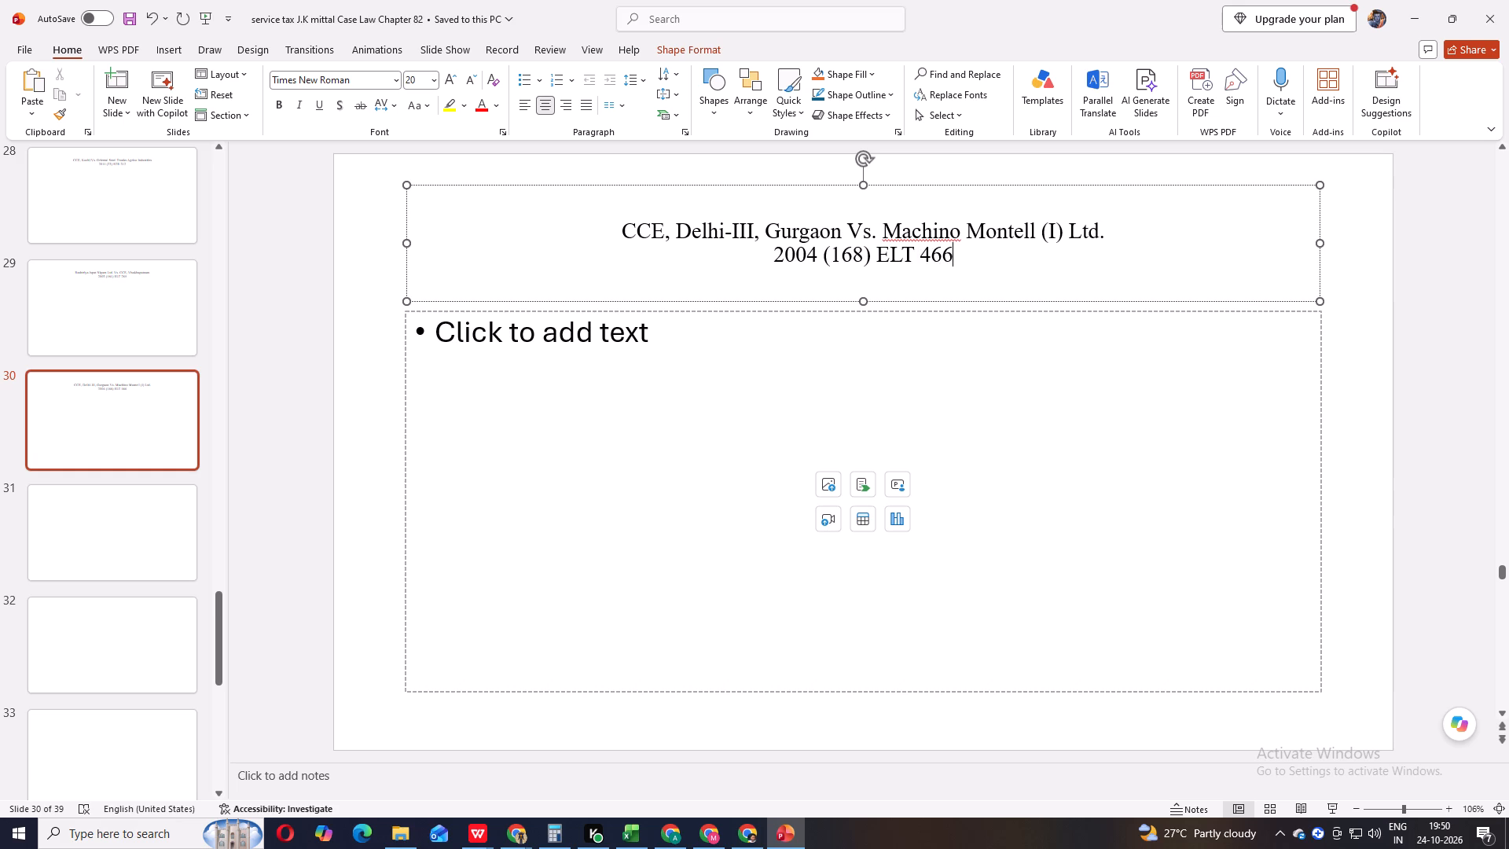
Go to slide 31 and open its empty title for text entry.
{"action": "scroll", "coordinate": [839, 278], "scroll_direction": "down", "scroll_amount": 1}
{"action": "left_click", "coordinate": [839, 278]}
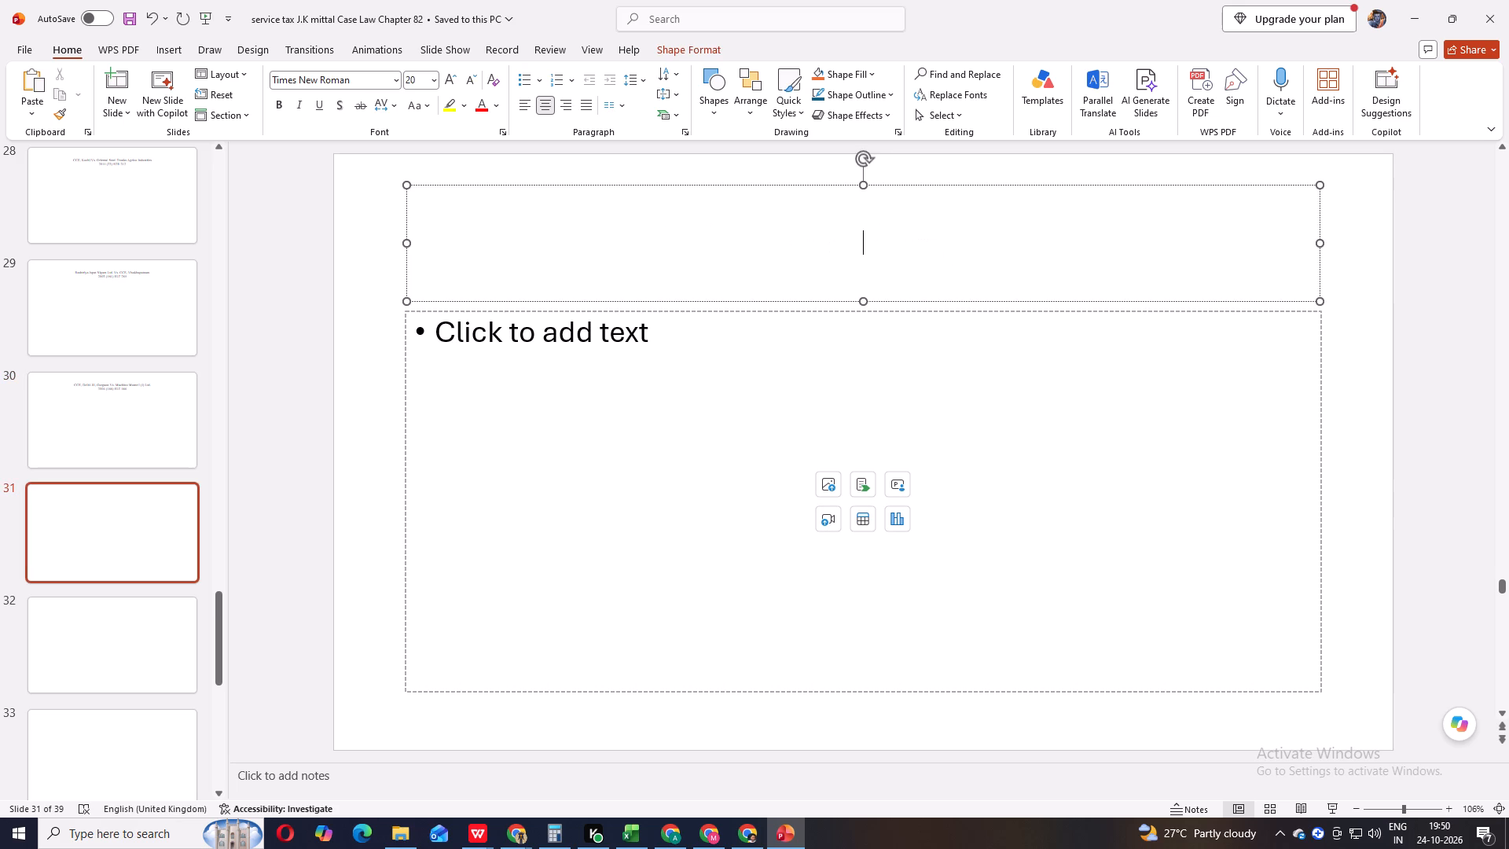
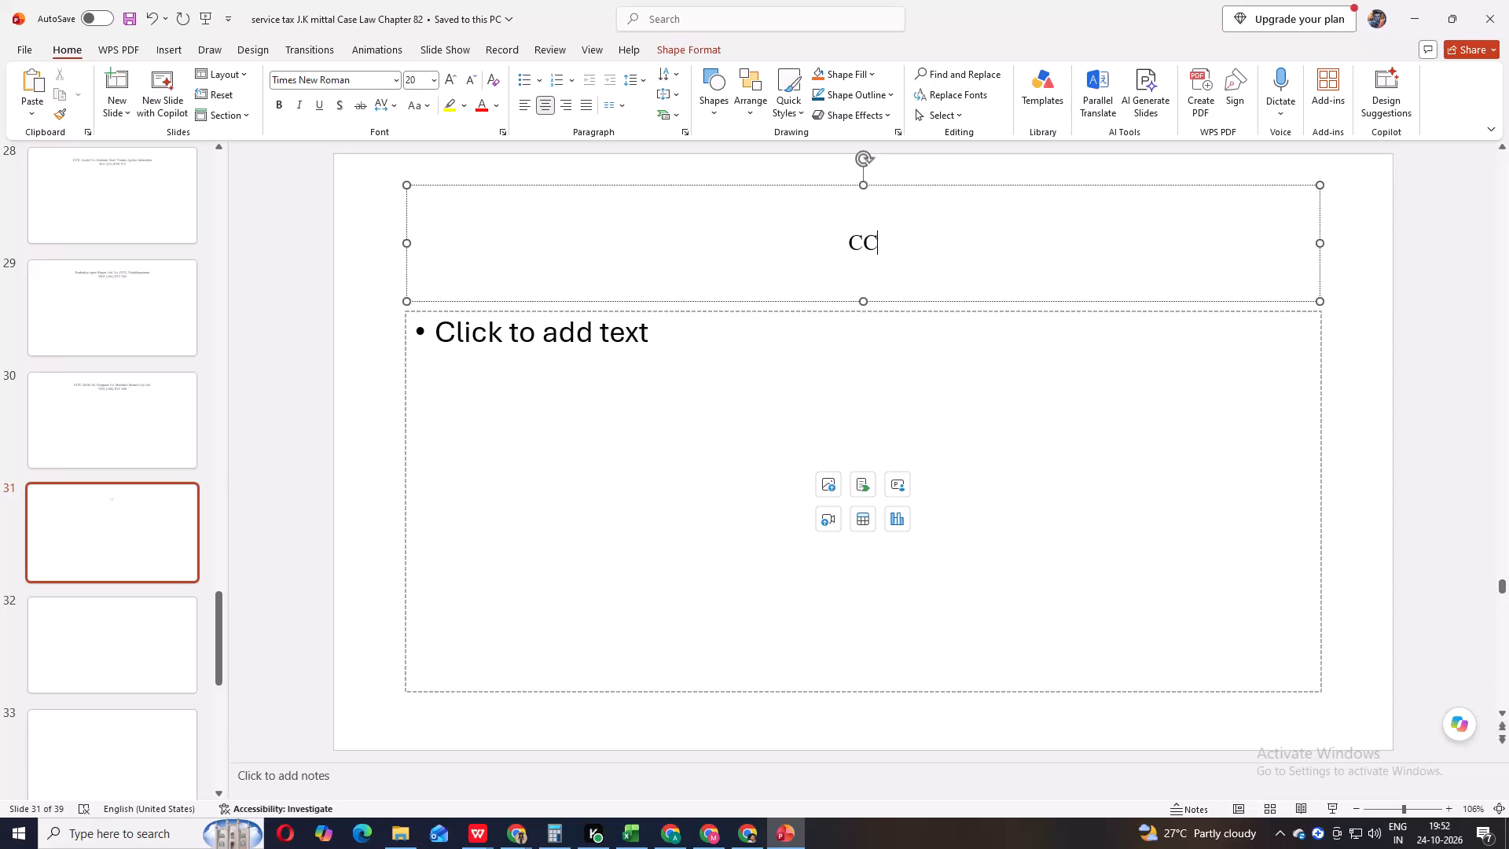
Complete the case name in slide 31's title as "CCE Vs. Gaurav Mercantiles Ltd.".
{"action": "key", "text": "shift+e"}
{"action": "key", "text": "space"}
{"action": "type", "text": "Vs."}
{"action": "key", "text": "space"}
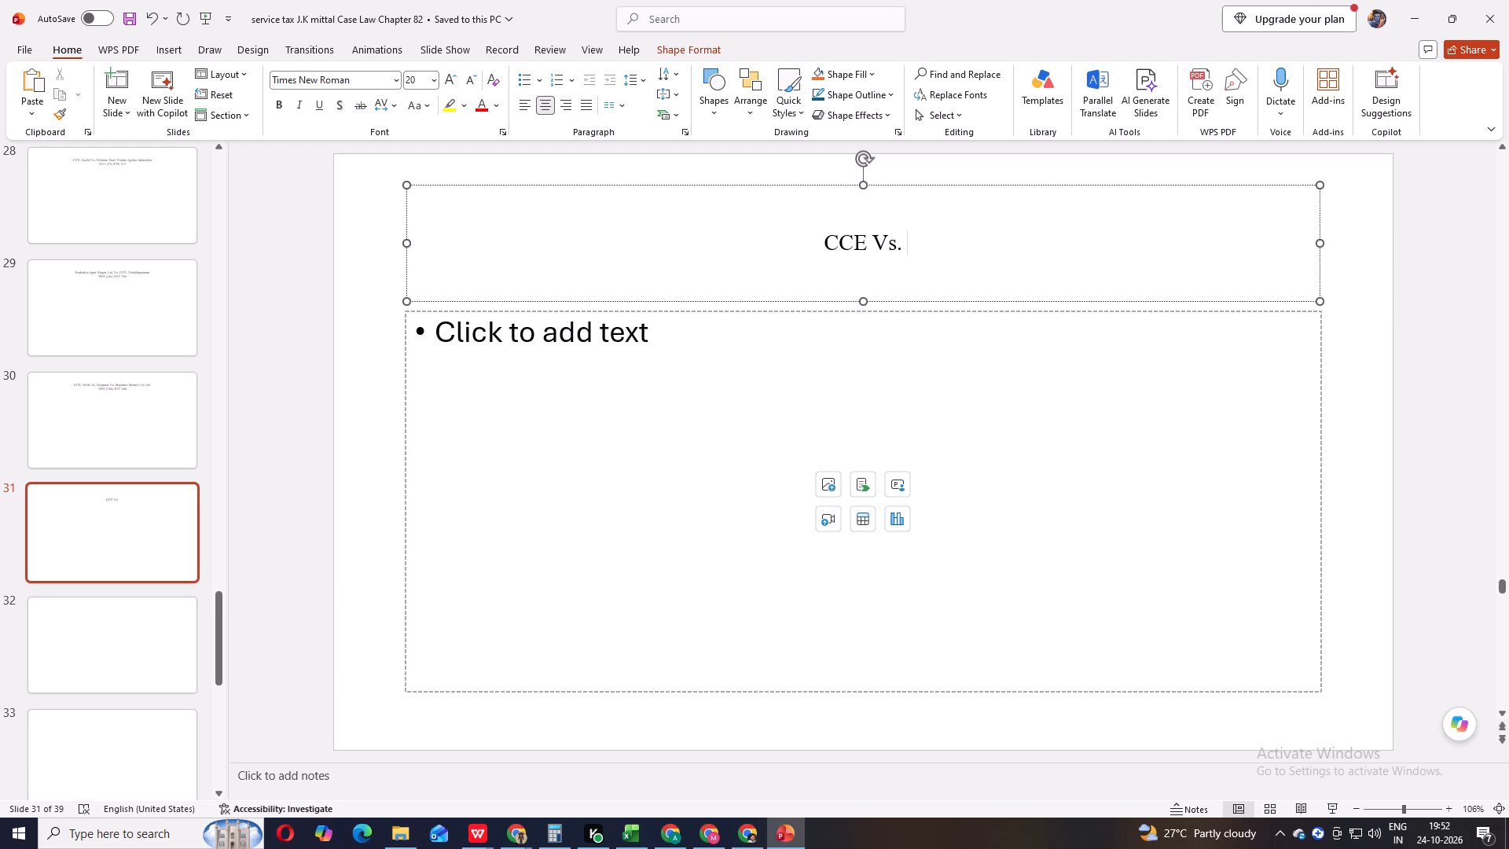
{"action": "type", "text": "Gaurav"}
{"action": "key", "text": "space"}
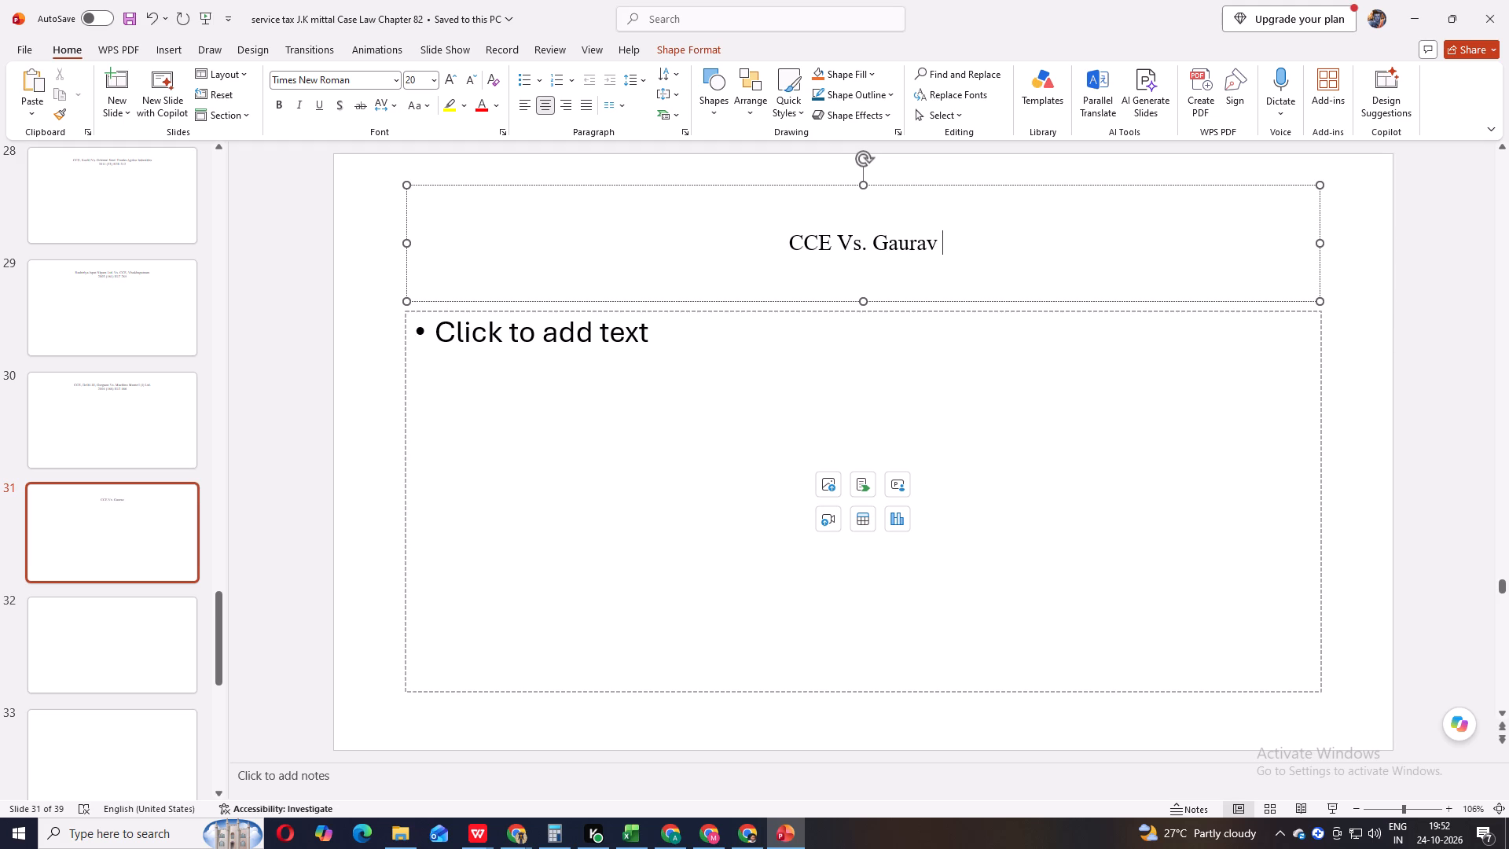
{"action": "type", "text": "Mer"}
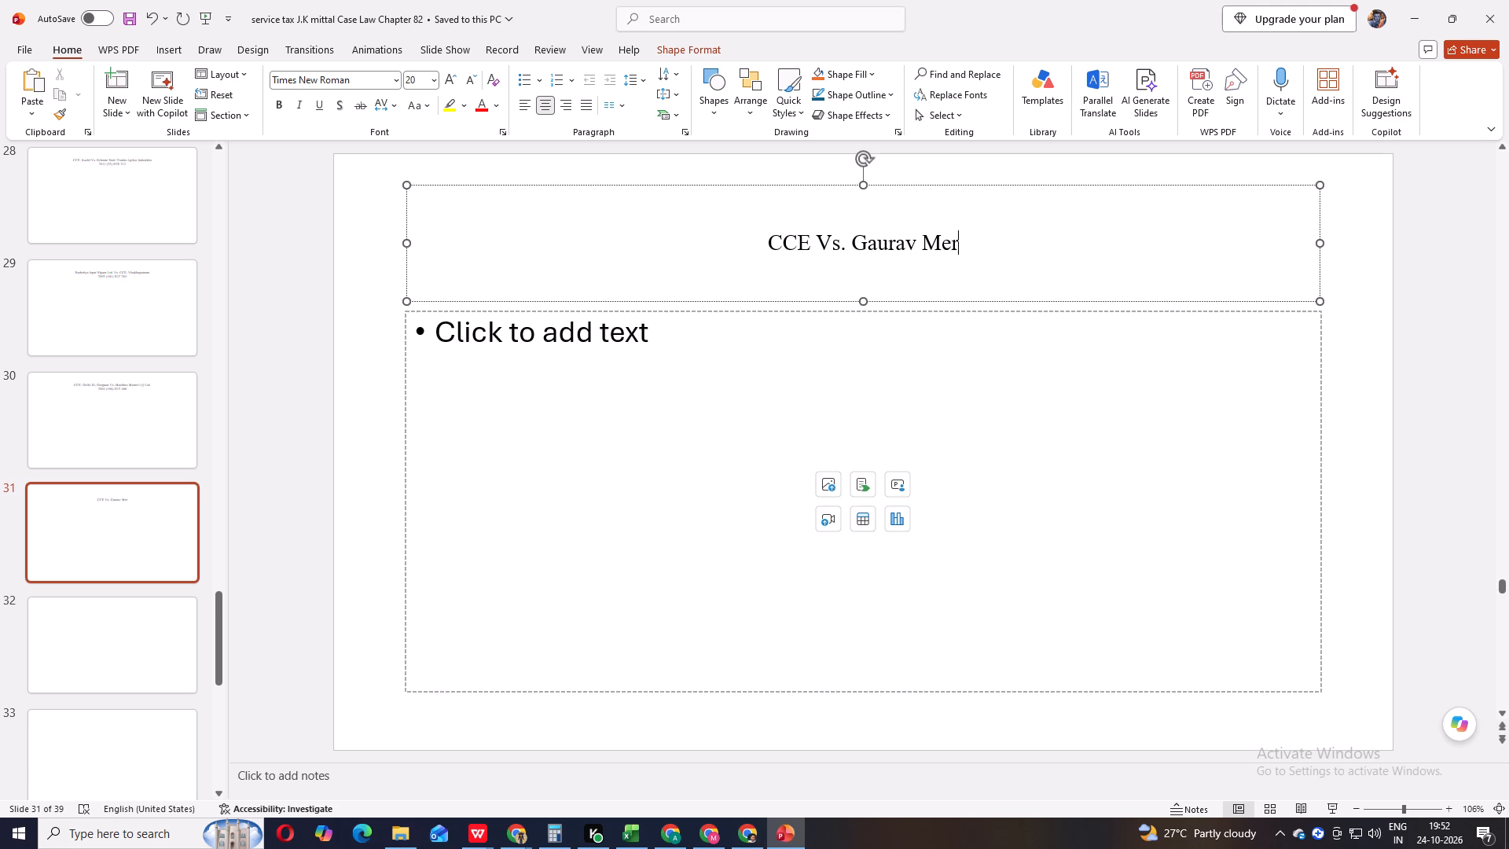
{"action": "type", "text": "can"}
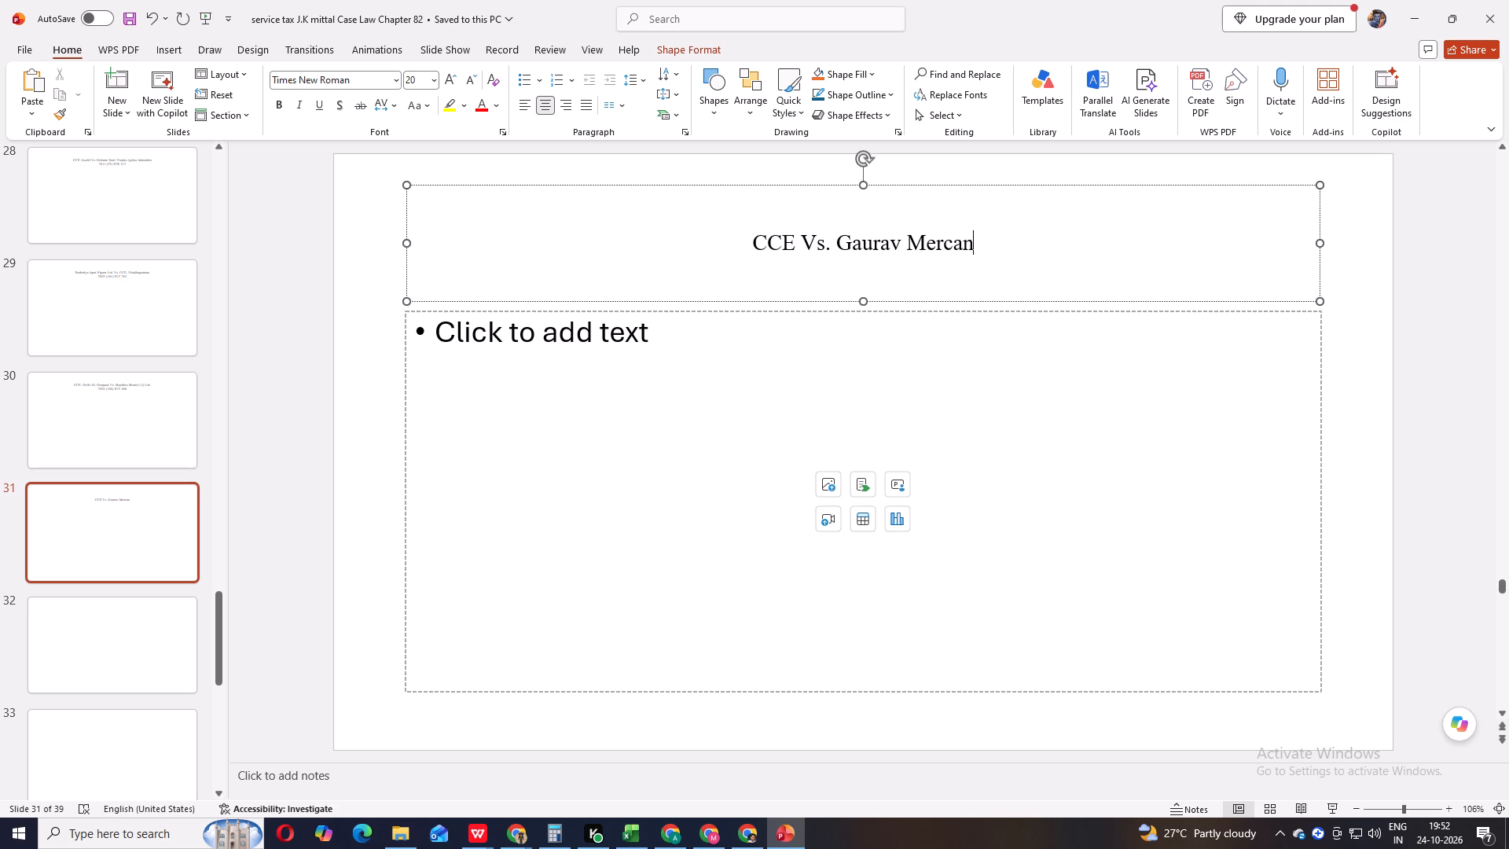
{"action": "type", "text": "tiles"}
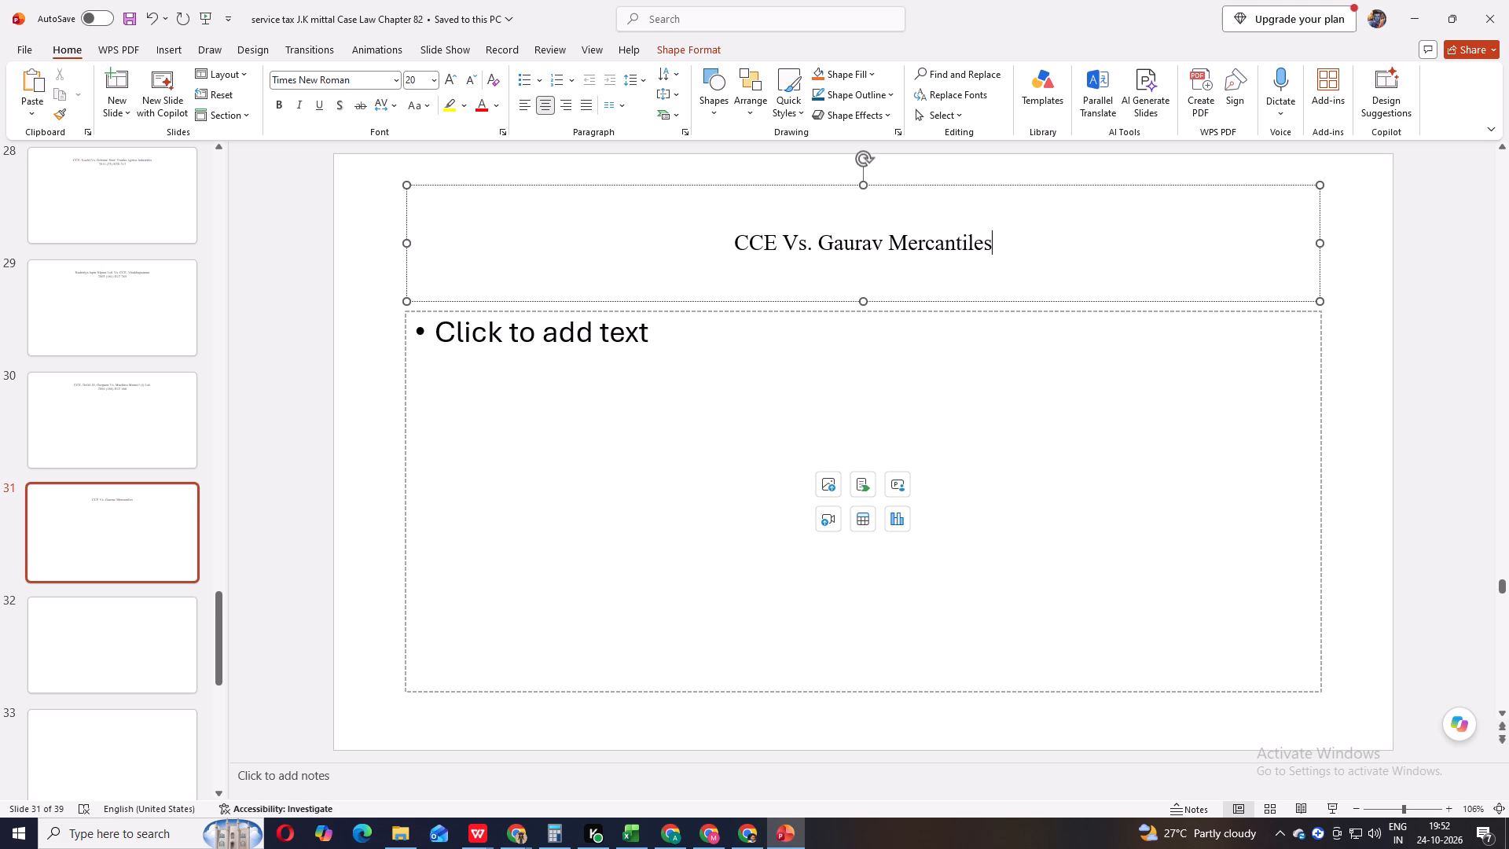
{"action": "key", "text": "space"}
{"action": "type", "text": "Ltd,"}
{"action": "key", "text": "BackSpace"}
{"action": "type", "text": "."}
{"action": "key", "text": "space"}
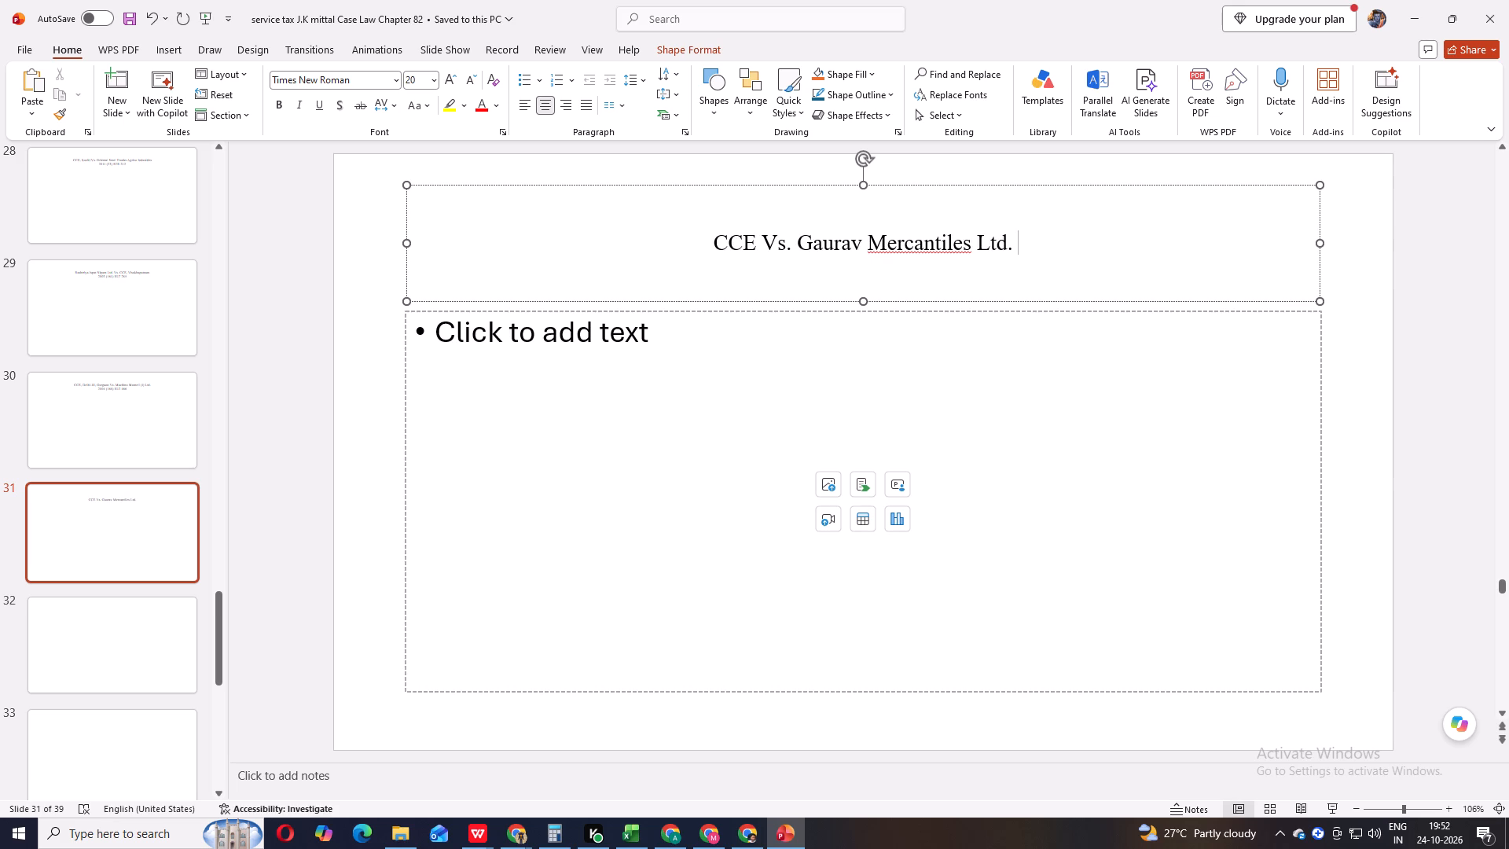
Add the citation "2005 (190) ELT 11" on a second line of slide 31's title.
{"action": "key", "text": "Return"}
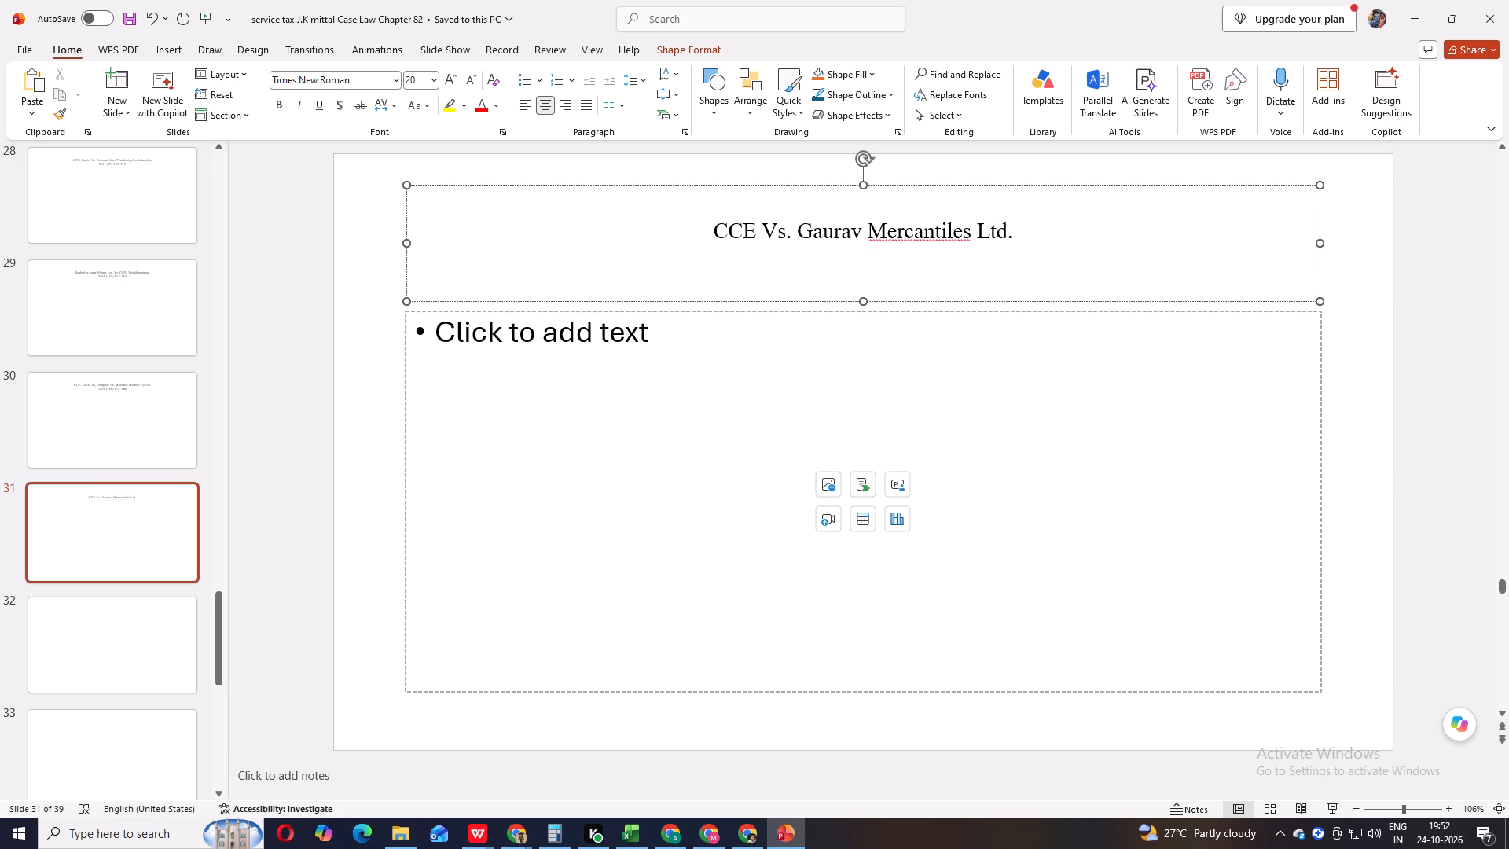
{"action": "type", "text": "2005"}
{"action": "key", "text": "space"}
{"action": "type", "text": "(1"}
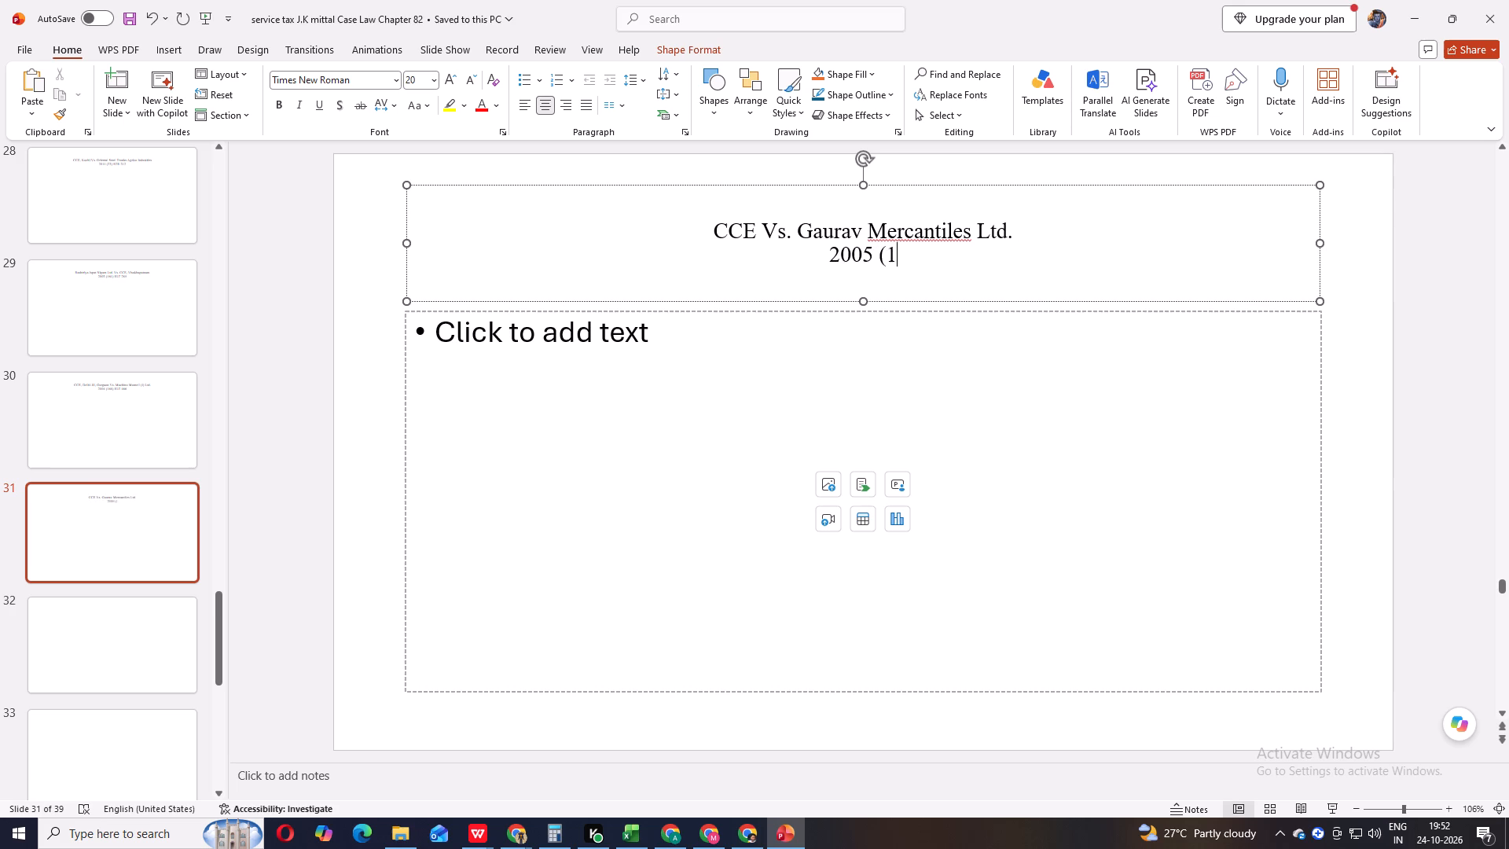
{"action": "type", "text": "90)"}
{"action": "key", "text": "space"}
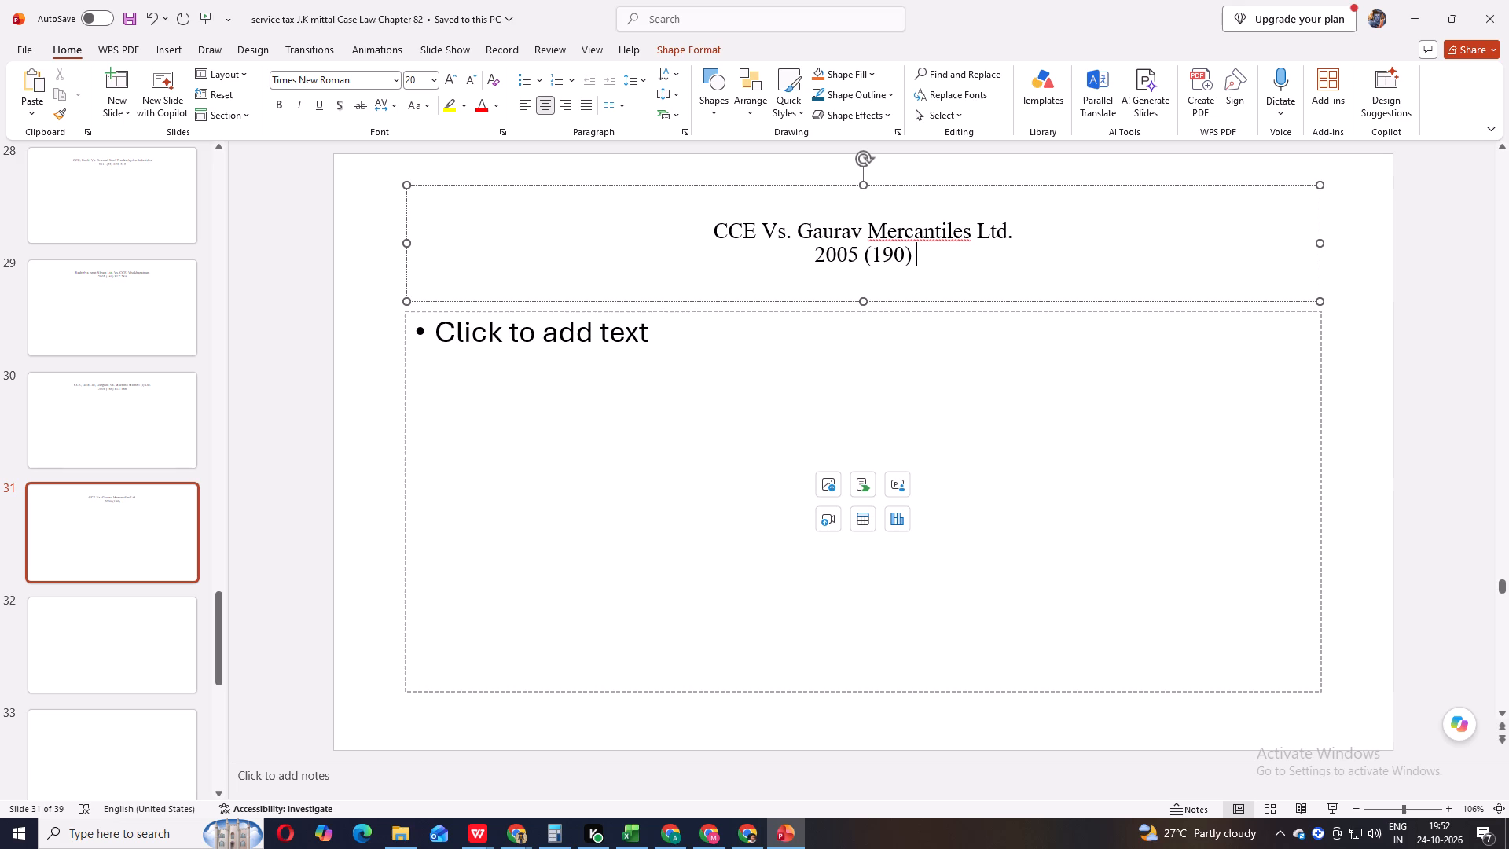
{"action": "type", "text": "ELT"}
{"action": "key", "text": "space"}
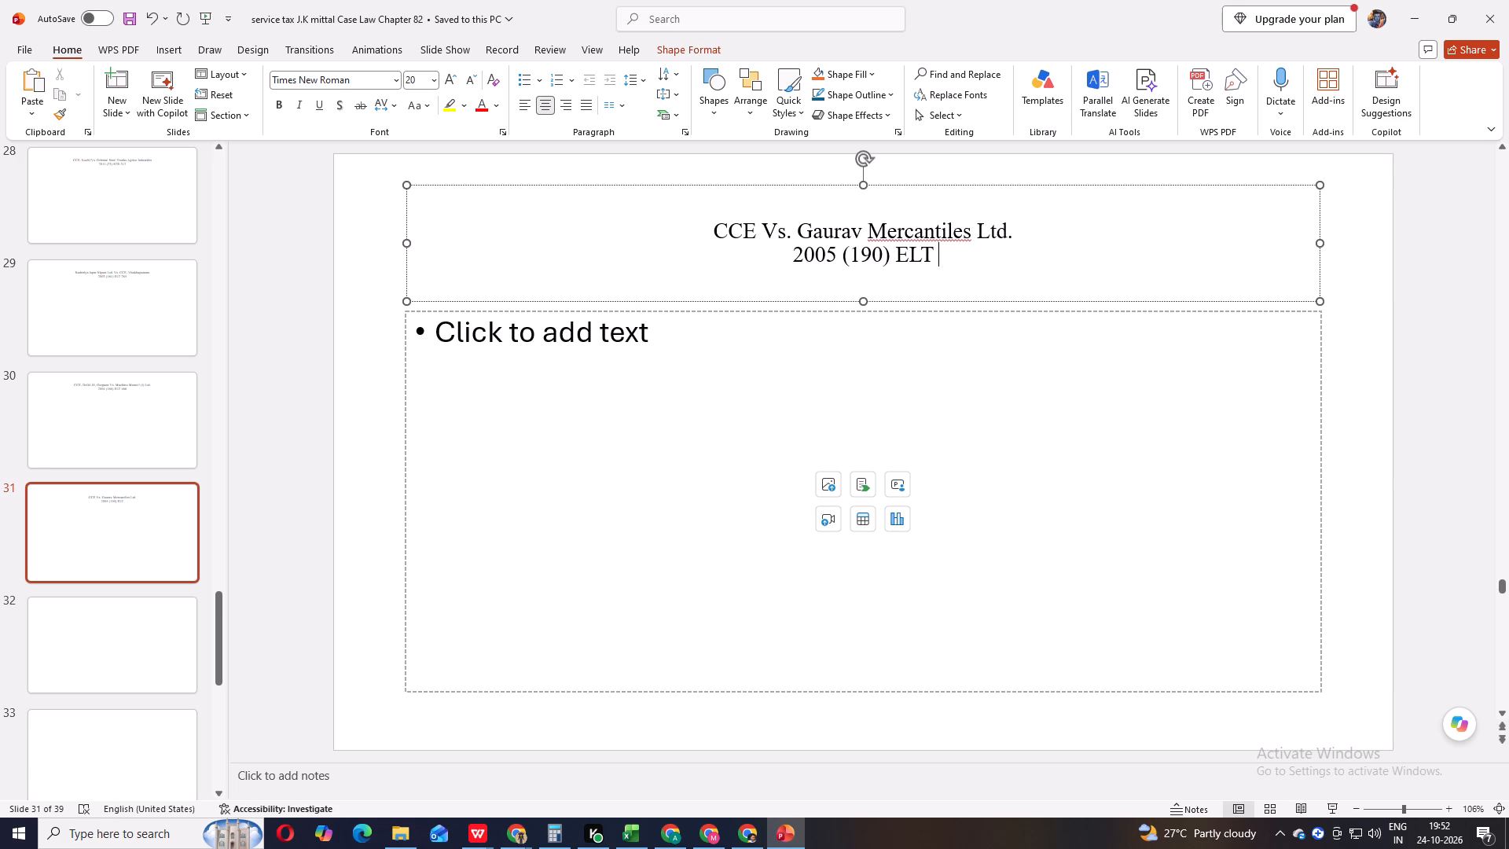
{"action": "type", "text": "11"}
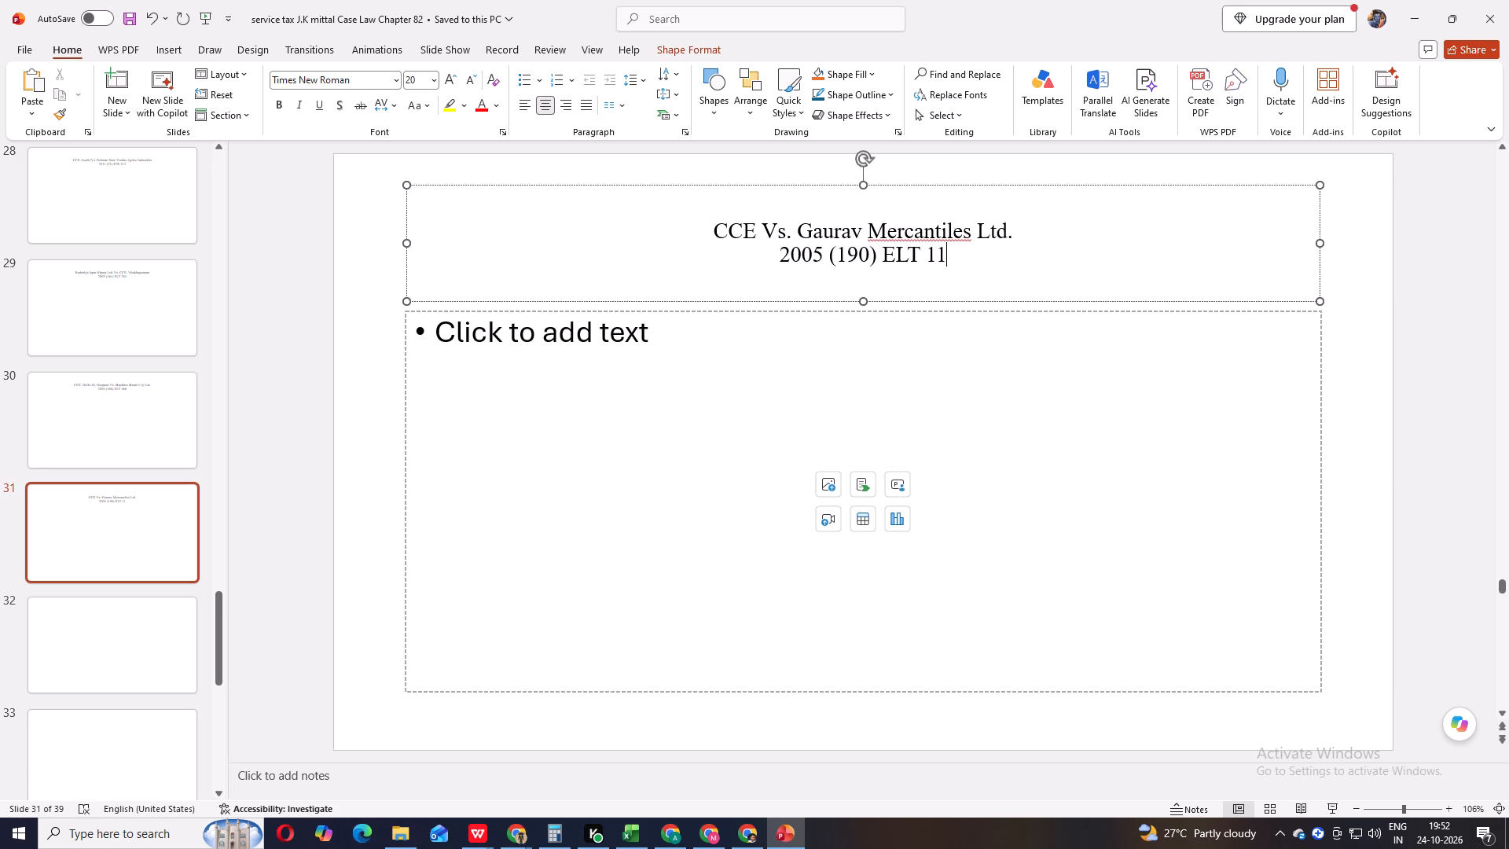
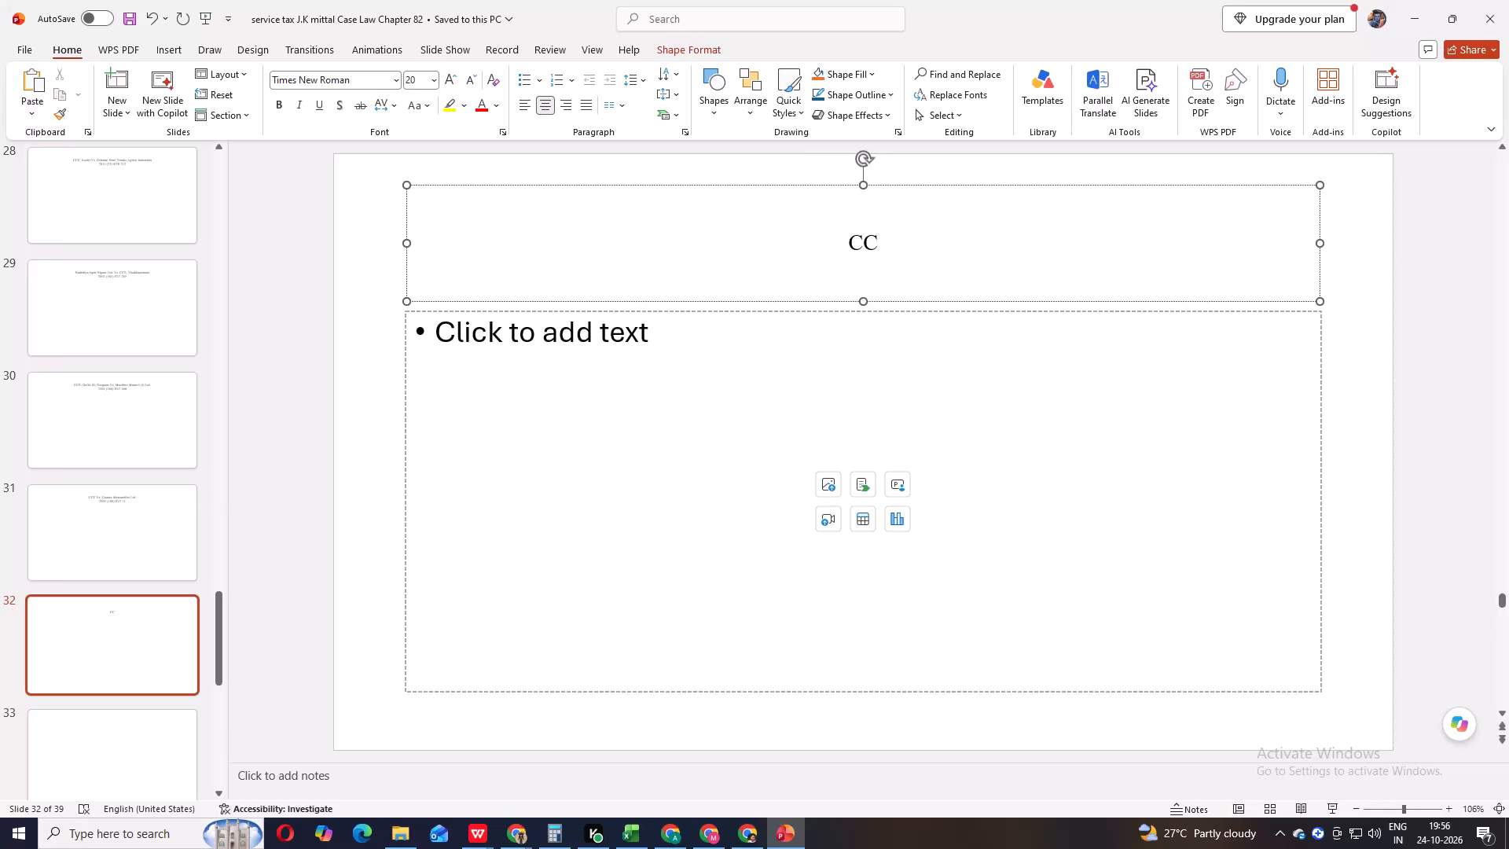
Complete the case name in slide 32's title as "CCE Vs. Gaurav Mercantiles Ltd.".
{"action": "type", "text": "E Vs"}
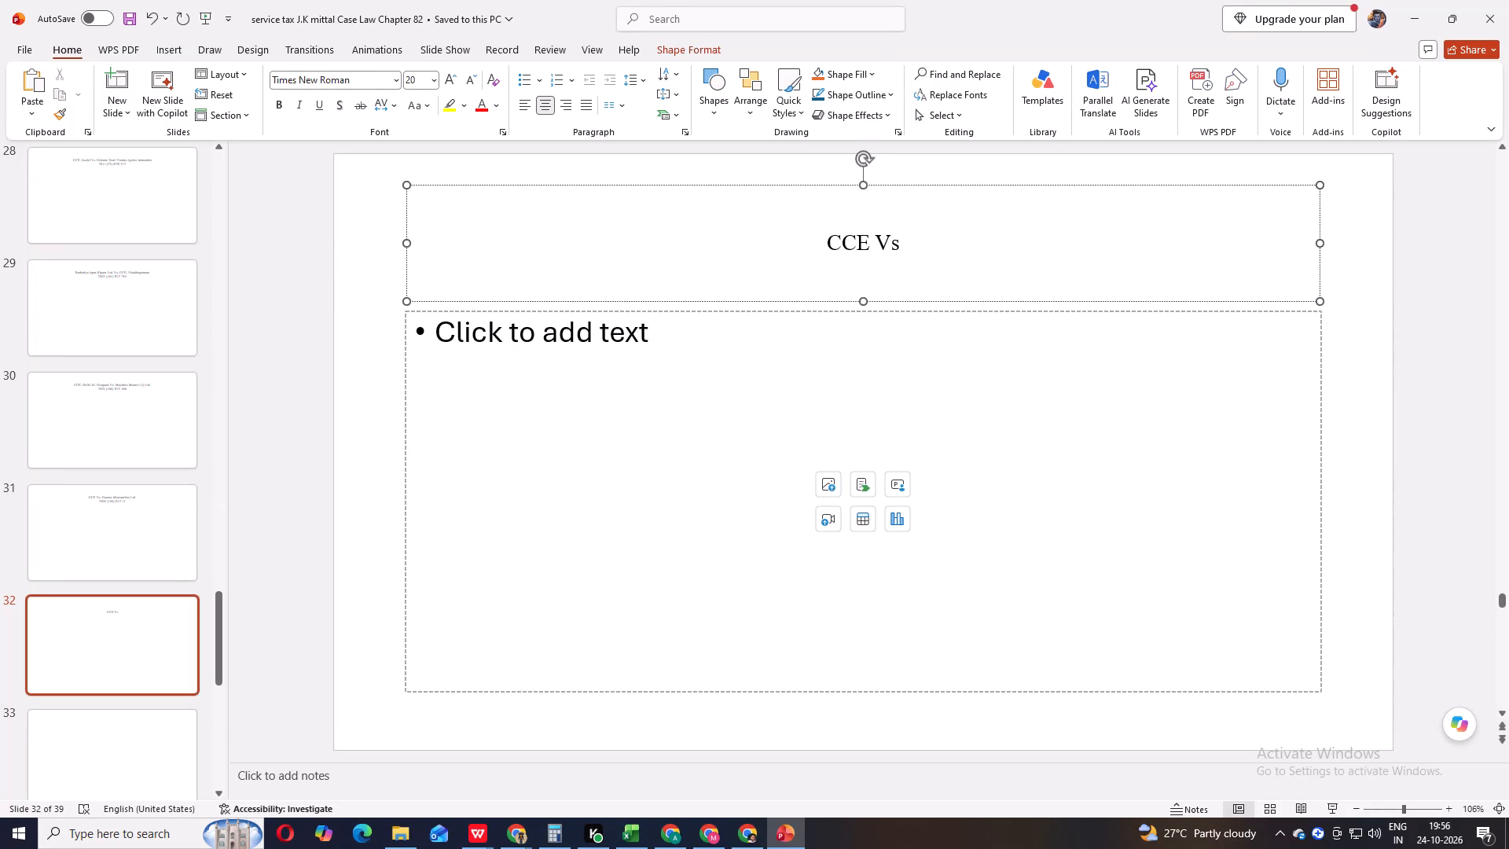
{"action": "key", "text": "comma"}
{"action": "key", "text": "BackSpace"}
{"action": "type", "text": "."}
{"action": "key", "text": "space"}
{"action": "type", "text": "Gay"}
{"action": "key", "text": "BackSpace"}
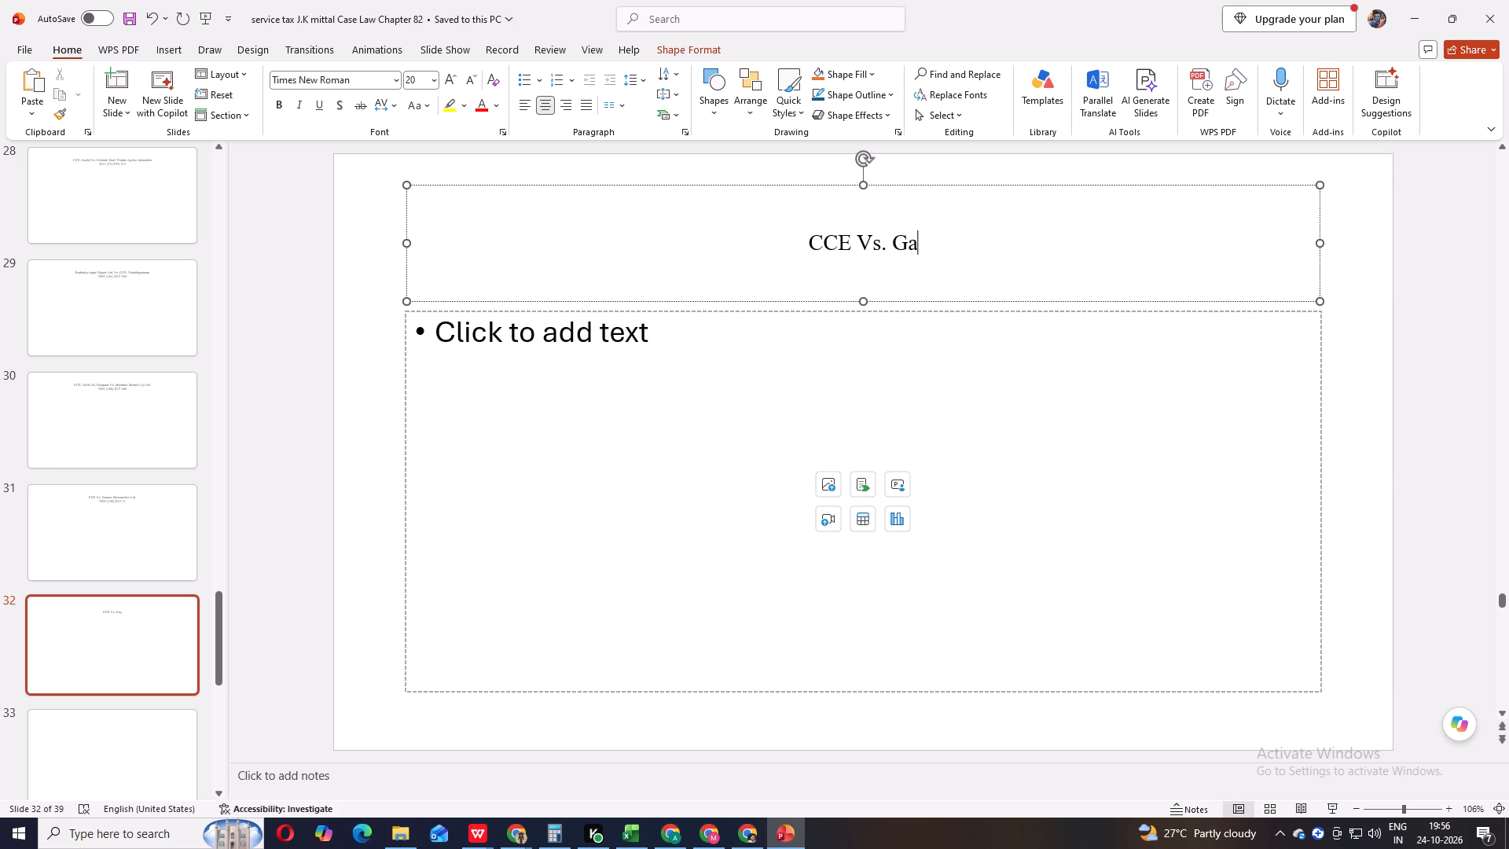
{"action": "type", "text": "urav"}
{"action": "key", "text": "space"}
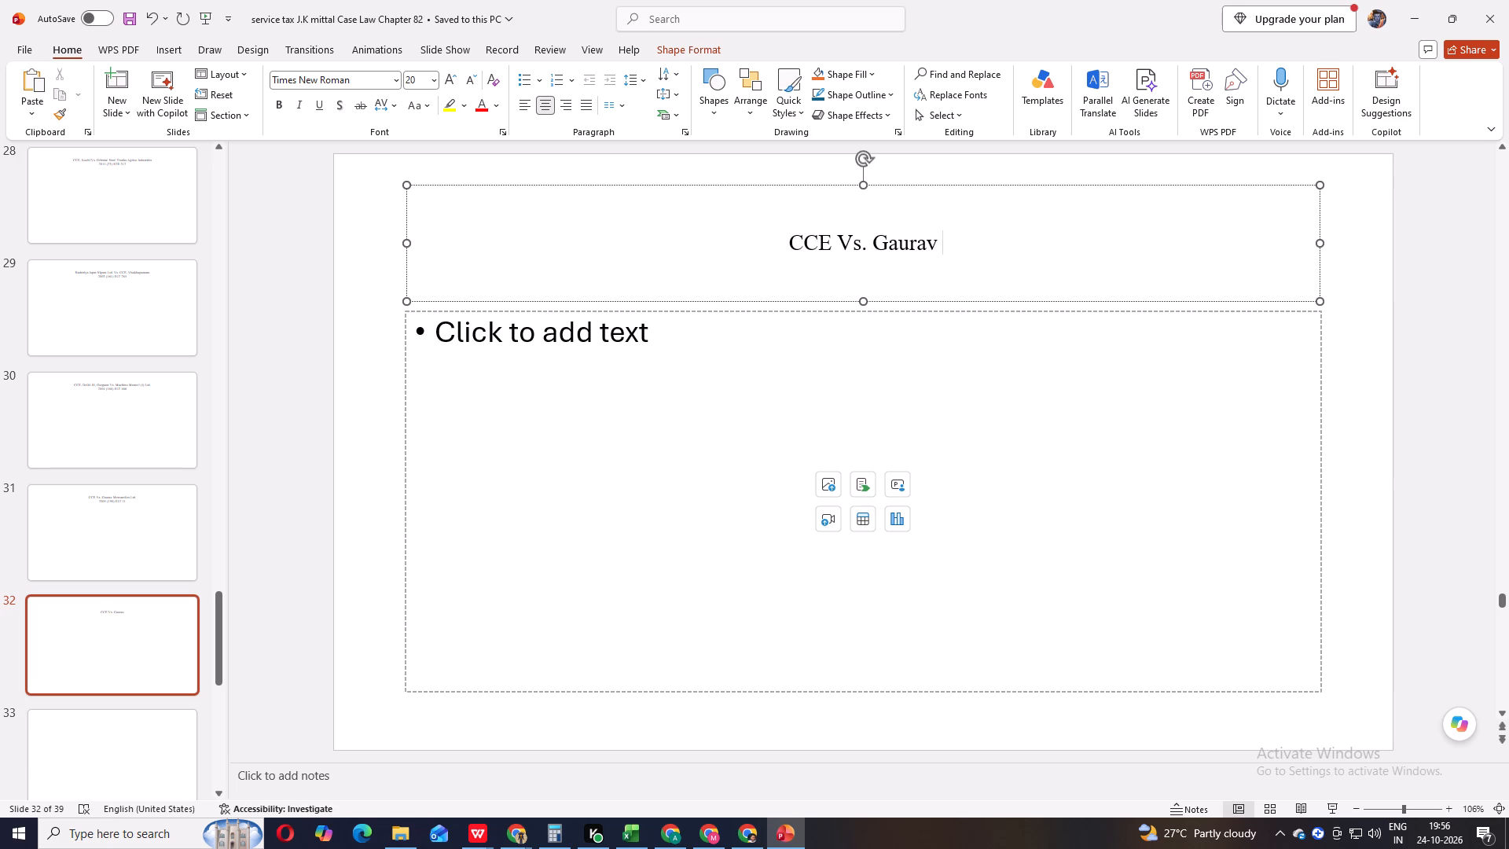
{"action": "type", "text": "Mer"}
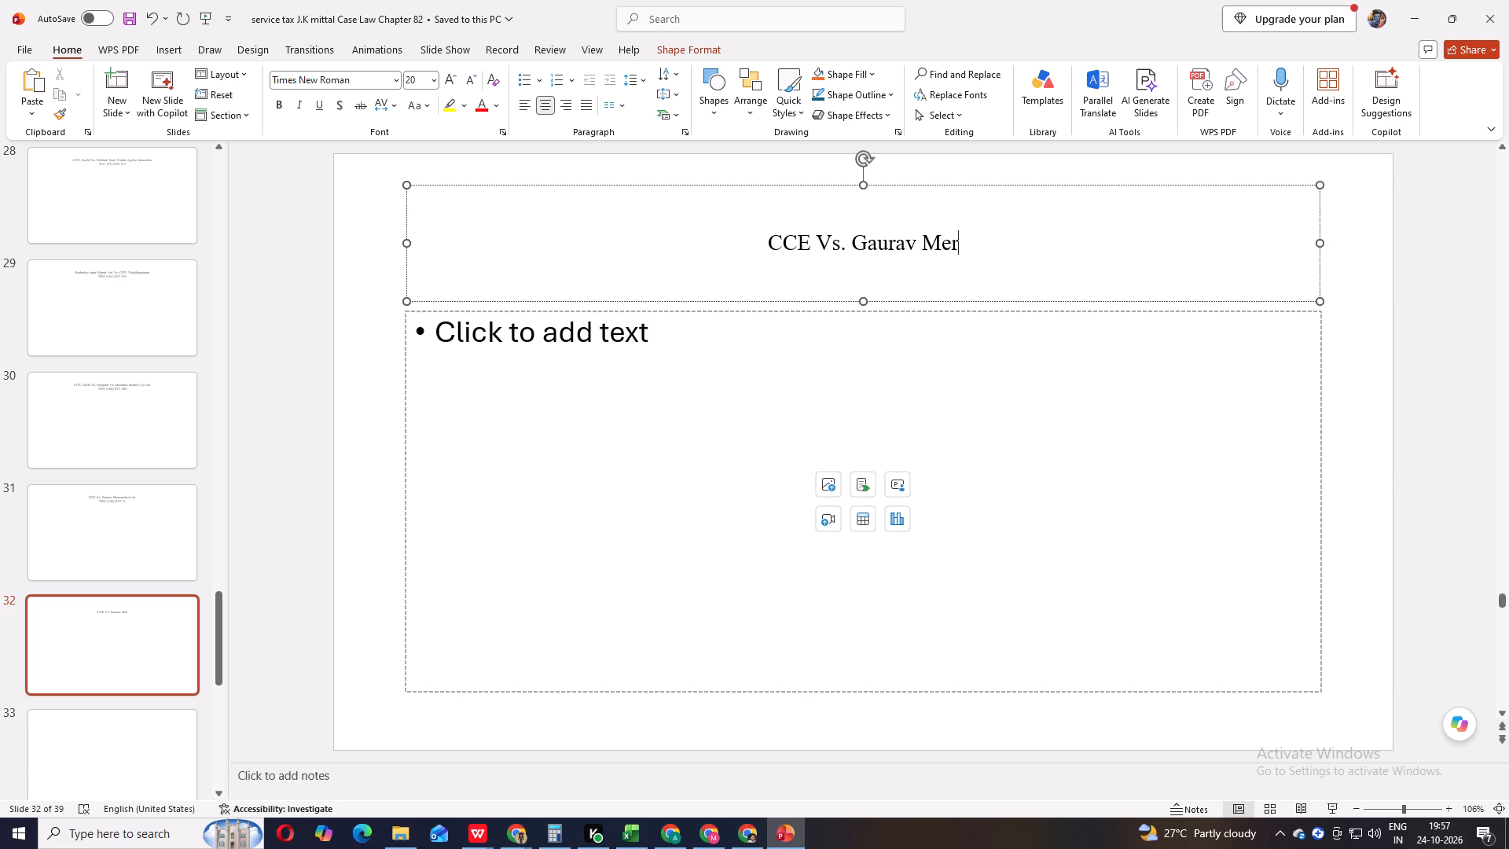
{"action": "type", "text": "can"}
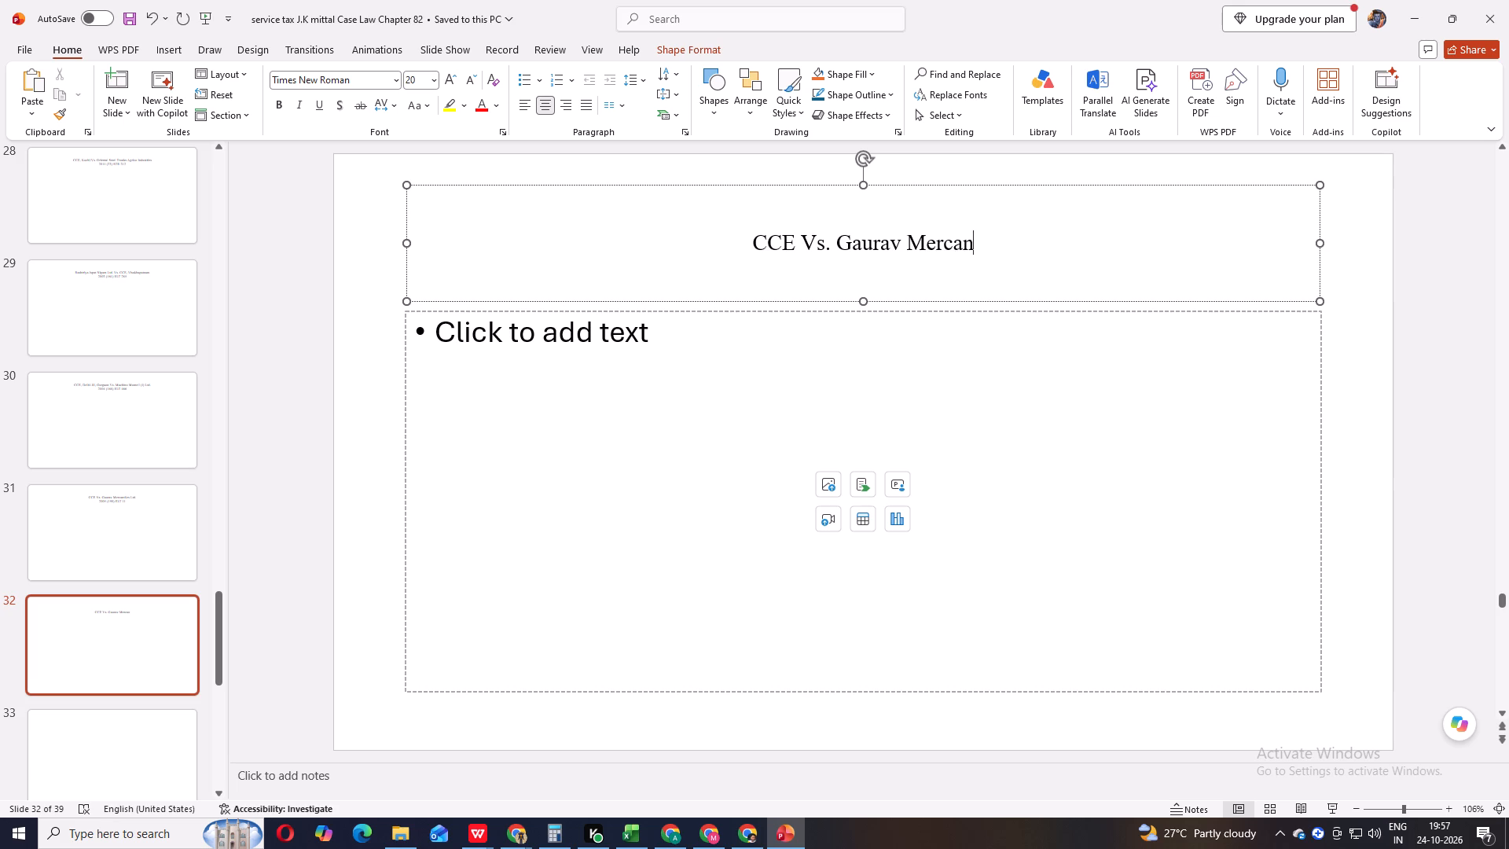
{"action": "type", "text": "tiles"}
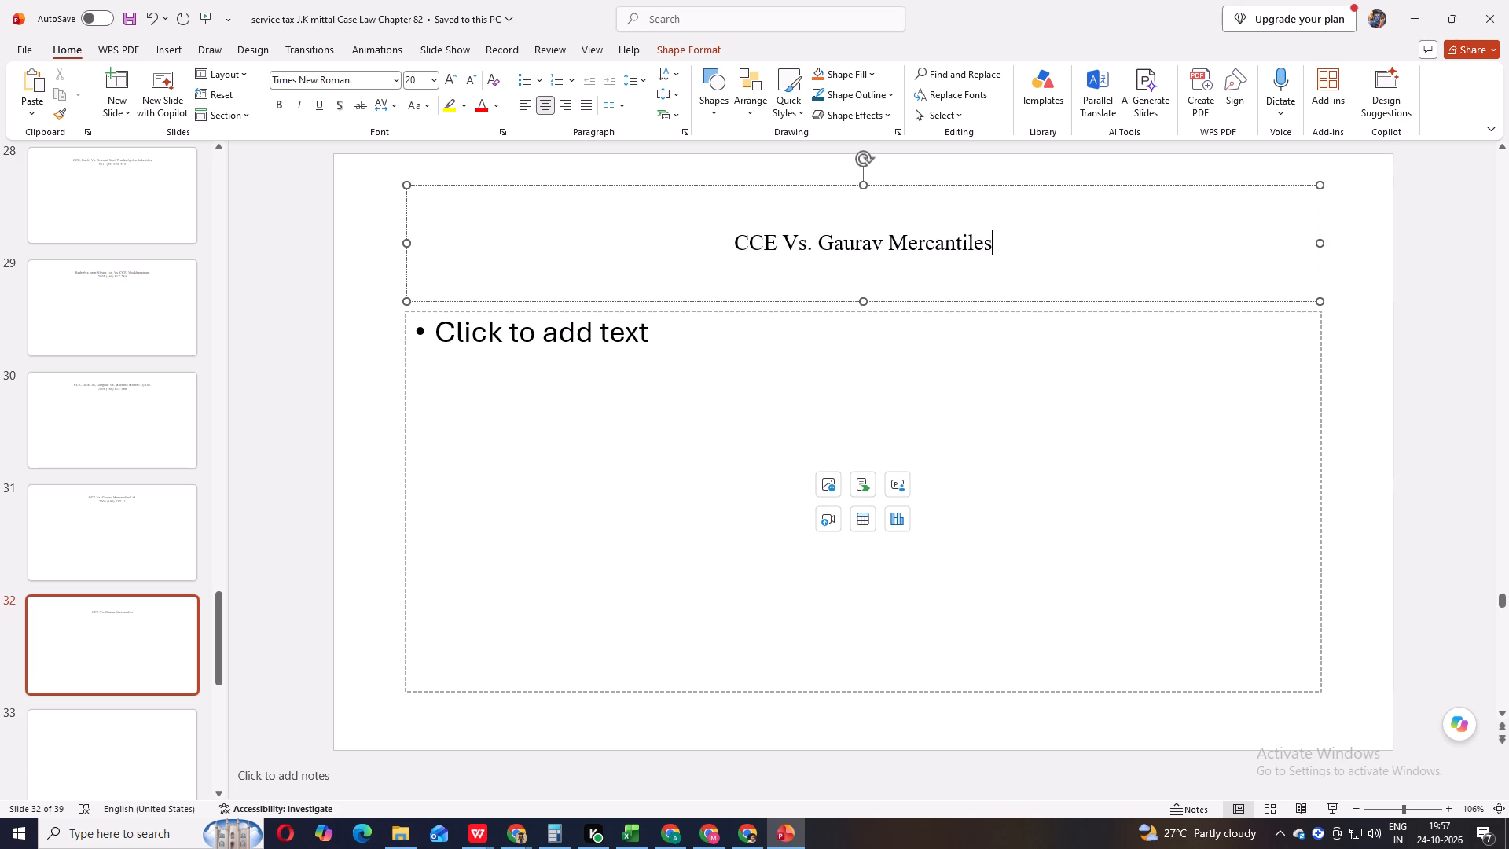
{"action": "key", "text": "space"}
{"action": "type", "text": "Ltd."}
Add the citation "2005 (190) ELT 11" on a second line of slide 32's title.
{"action": "key", "text": "Return"}
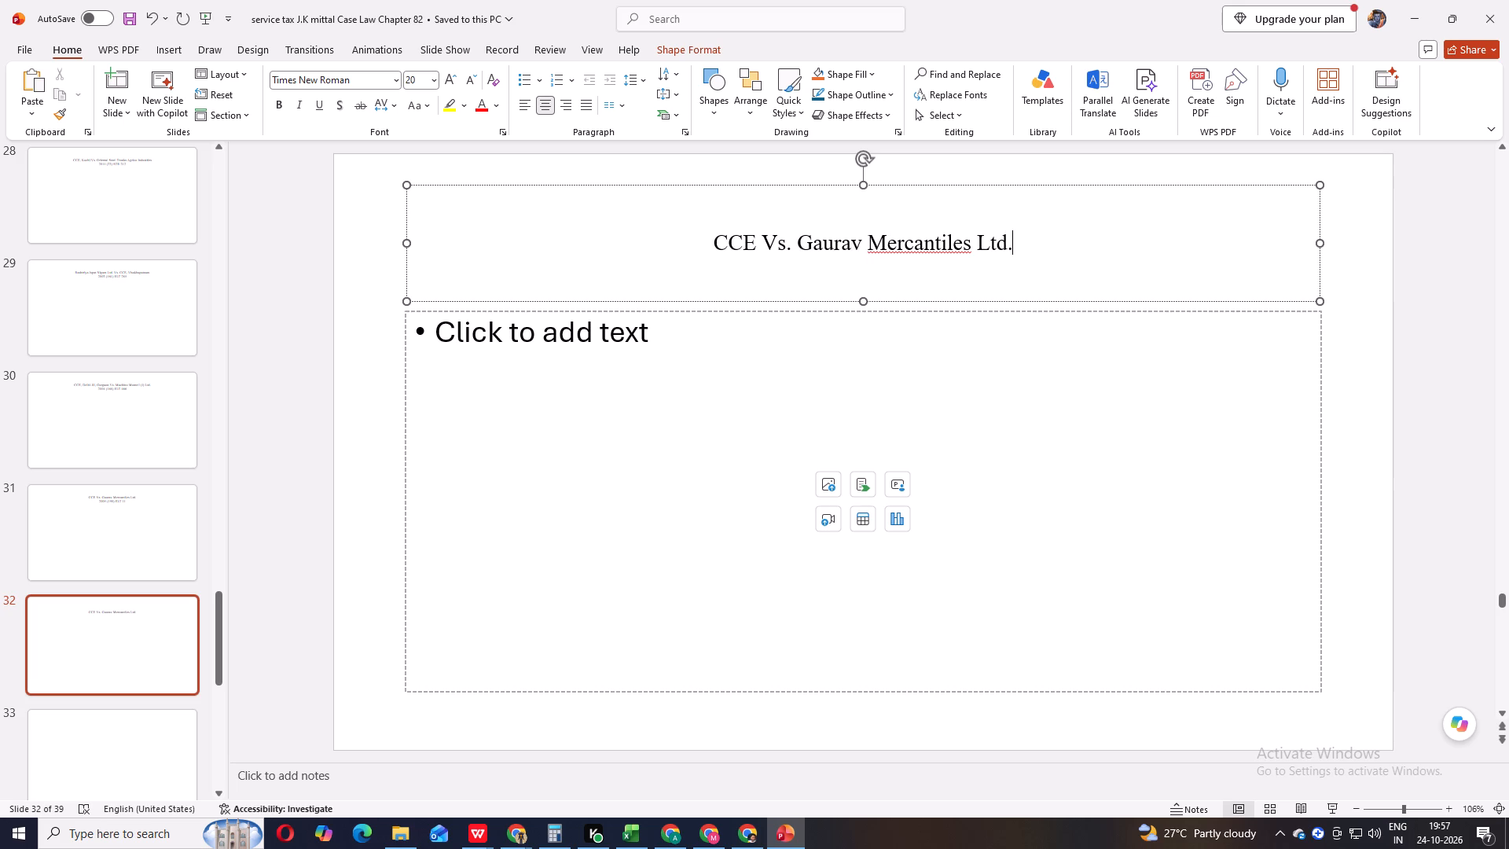
{"action": "type", "text": "2005"}
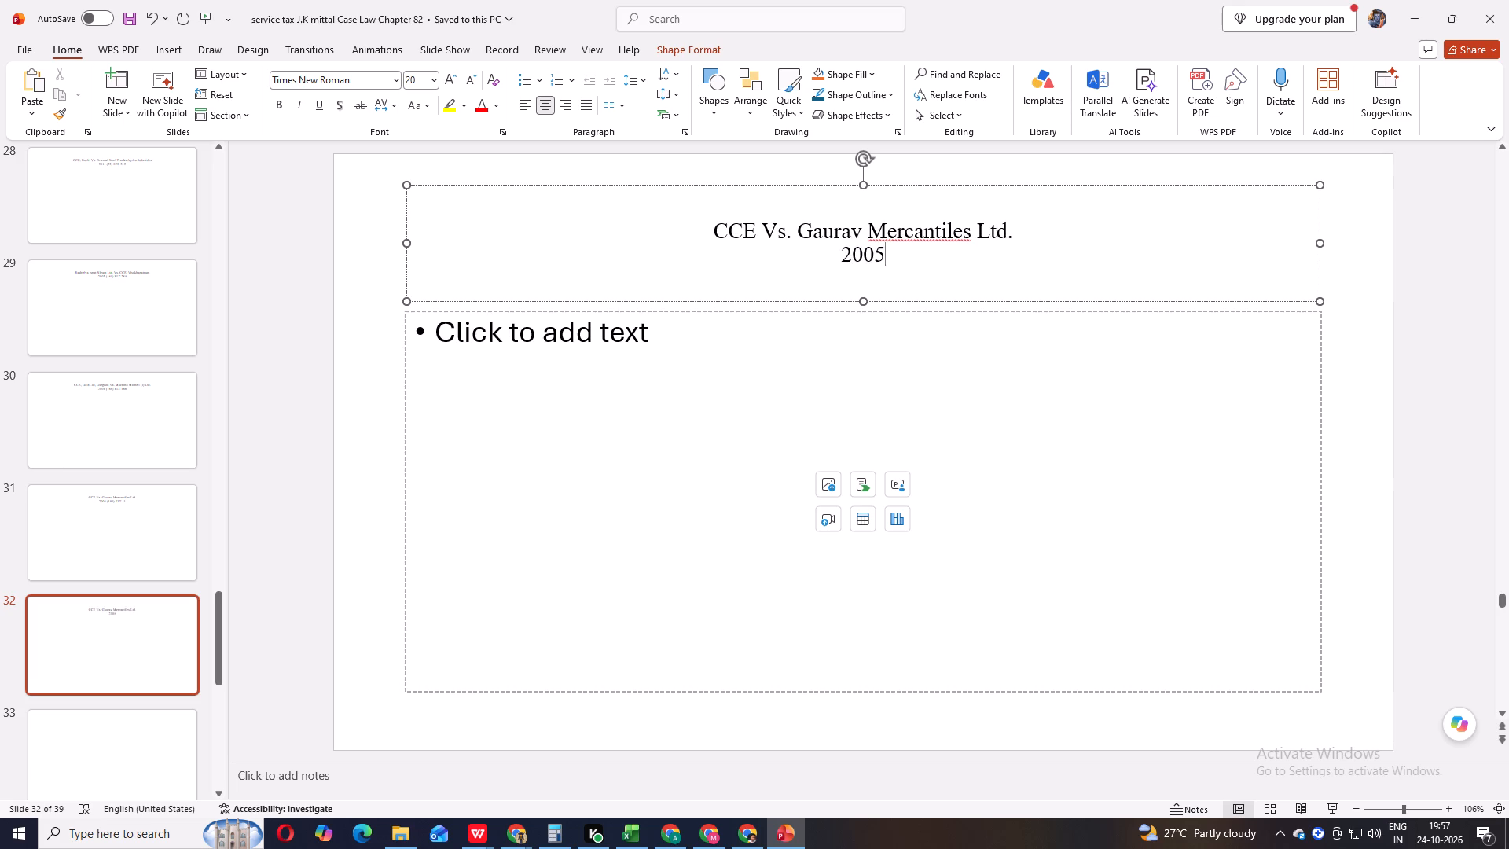
{"action": "key", "text": "space"}
{"action": "type", "text": "(190)"}
{"action": "key", "text": "space"}
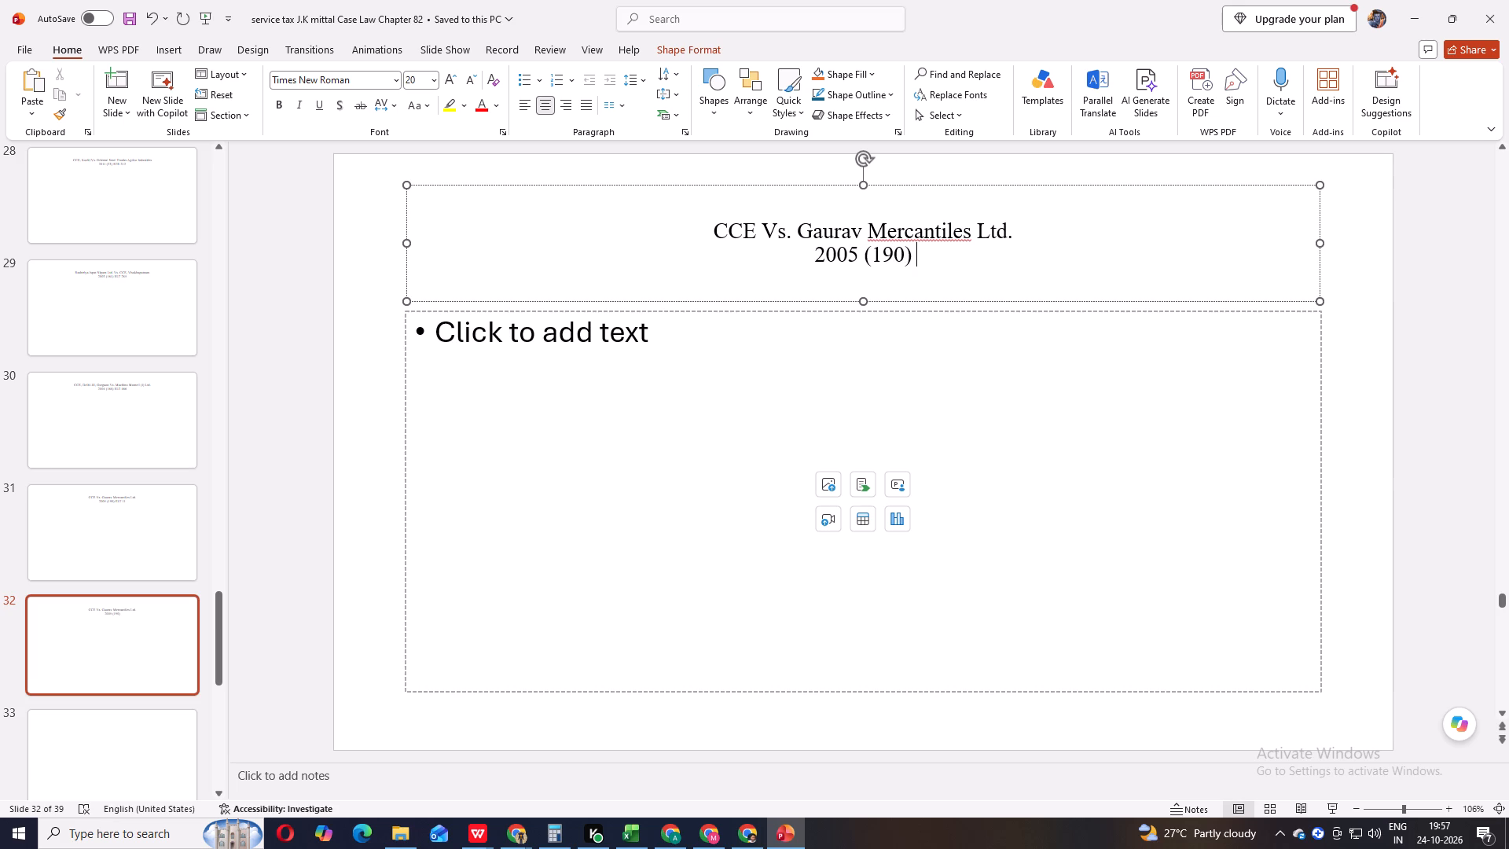
{"action": "type", "text": "ELT"}
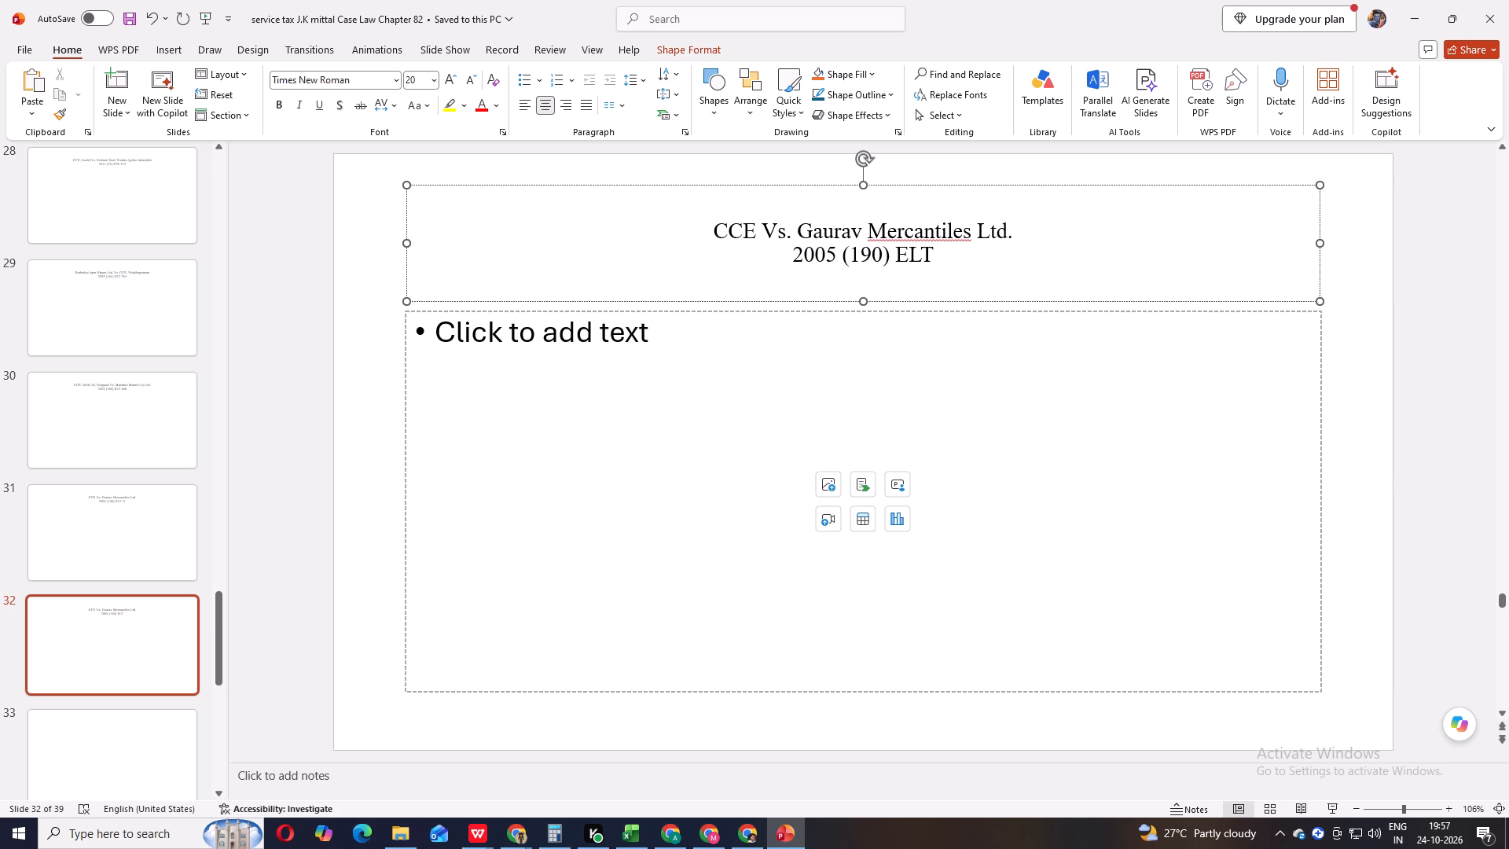
{"action": "key", "text": "space"}
{"action": "type", "text": "11"}
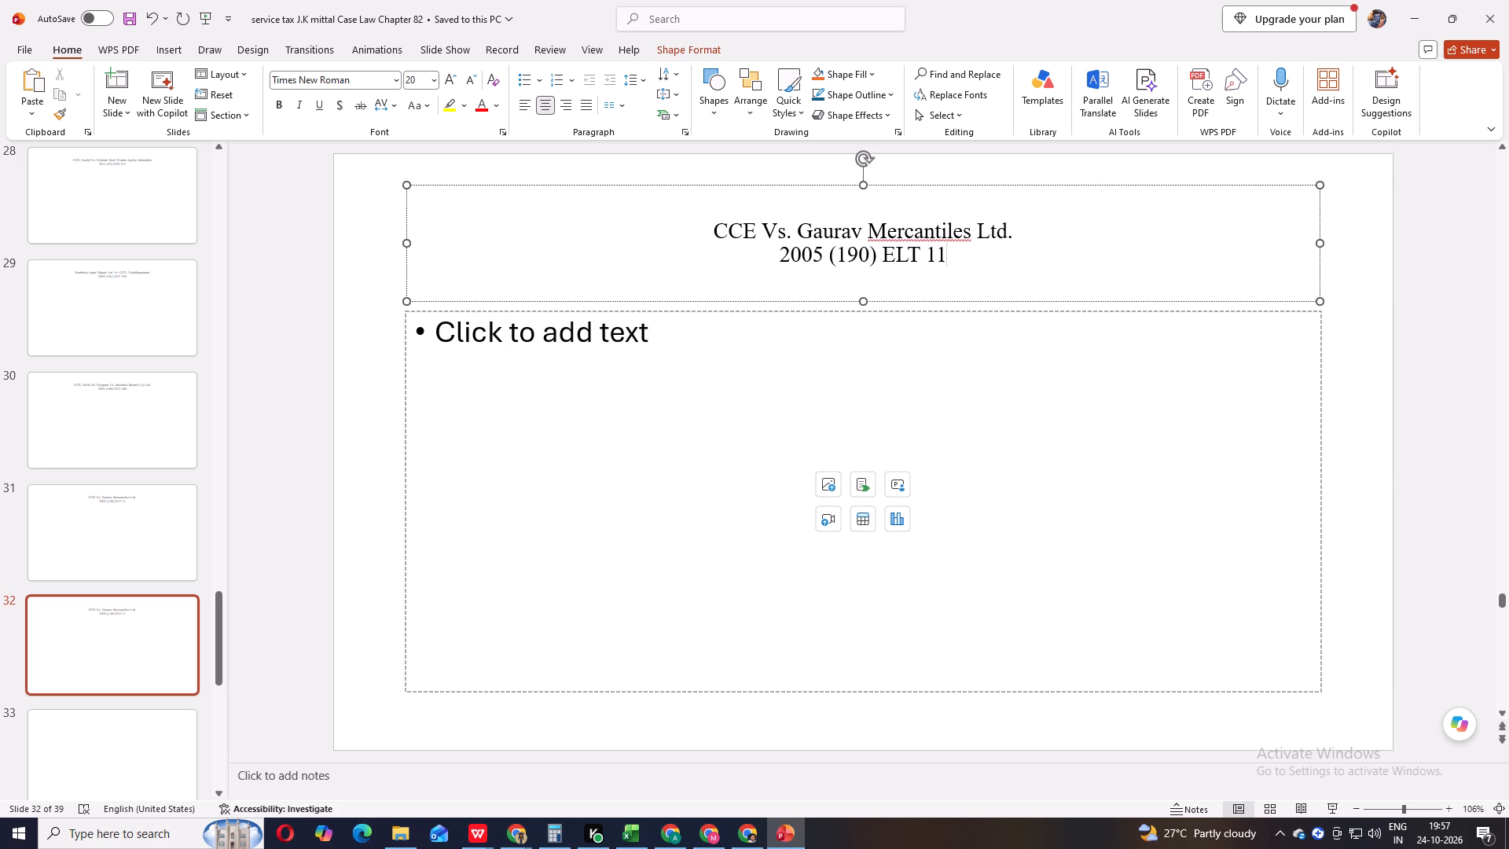
{"action": "key", "text": "Return"}
{"action": "key", "text": "BackSpace"}
Open the empty title of slide 33 for text entry.
{"action": "scroll", "coordinate": [840, 281], "scroll_direction": "down", "scroll_amount": 1}
{"action": "left_click", "coordinate": [879, 228]}
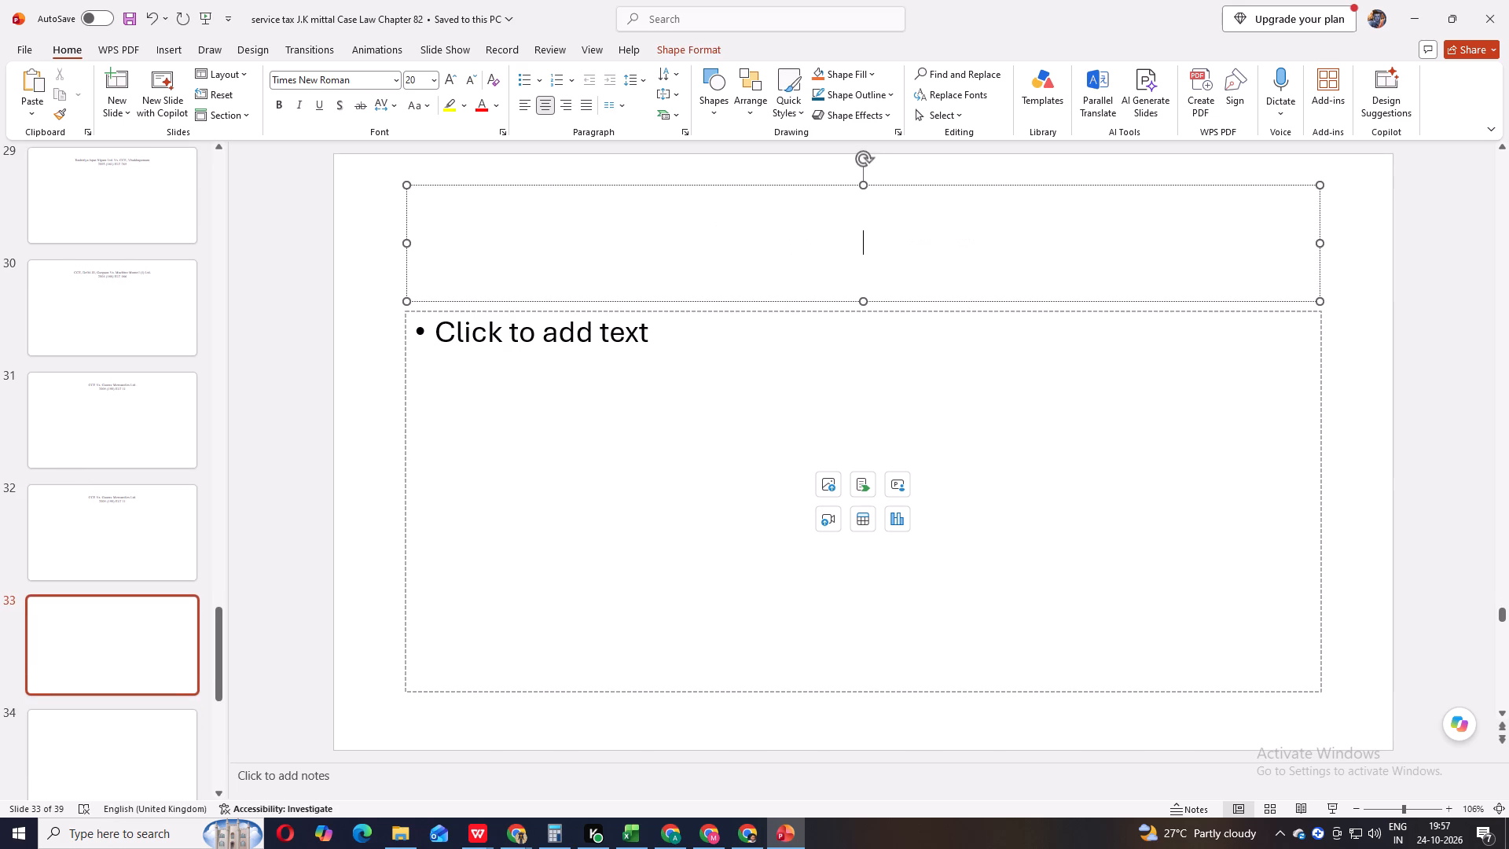
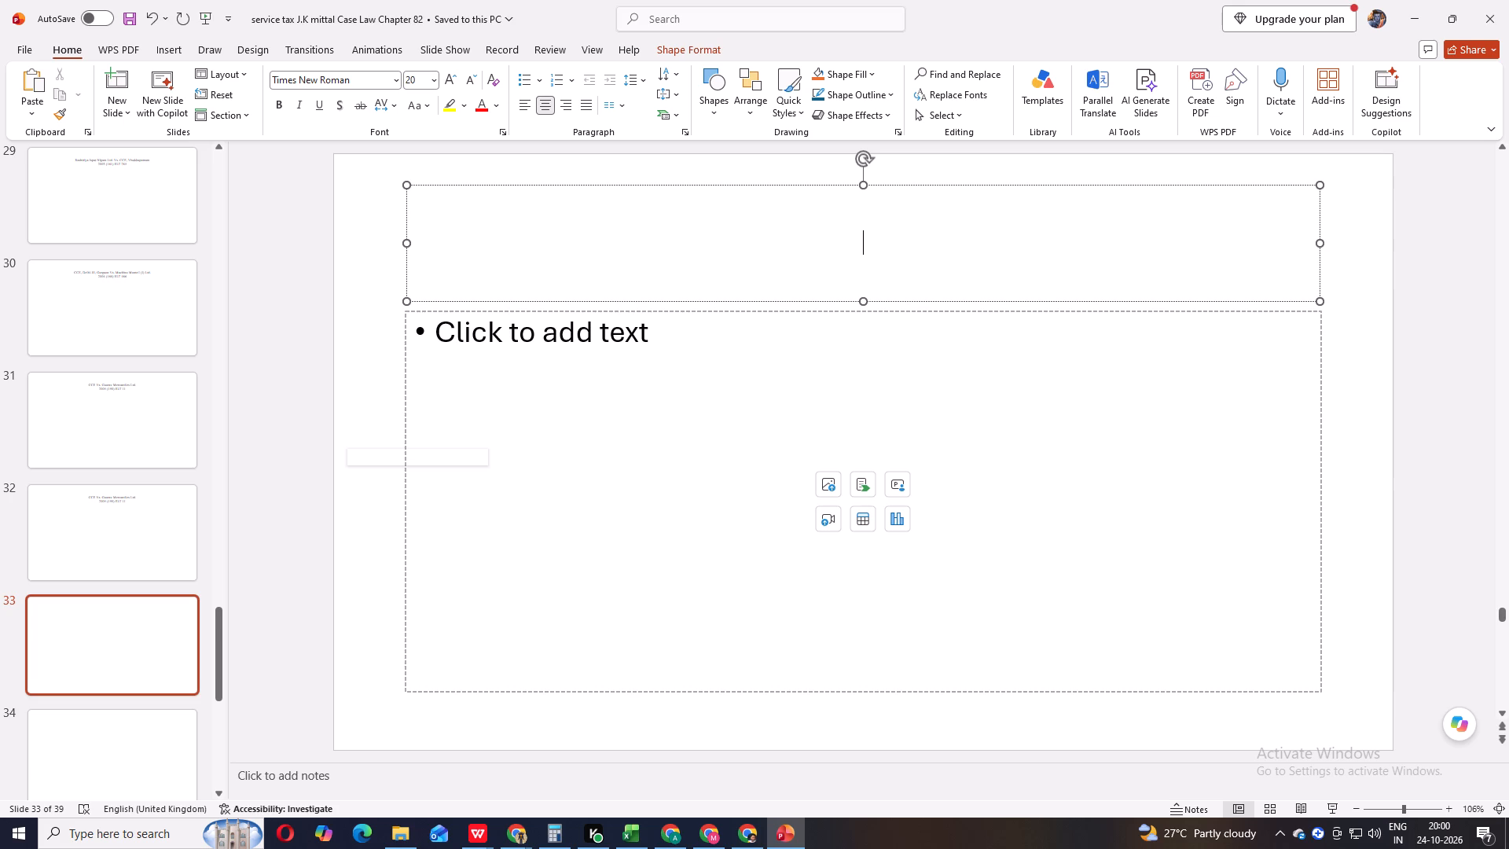
Begin slide 33's title with the appellant part of the case name, "CCE, Aurangabad Vs.".
{"action": "scroll", "coordinate": [727, 278], "scroll_direction": "up", "scroll_amount": 1}
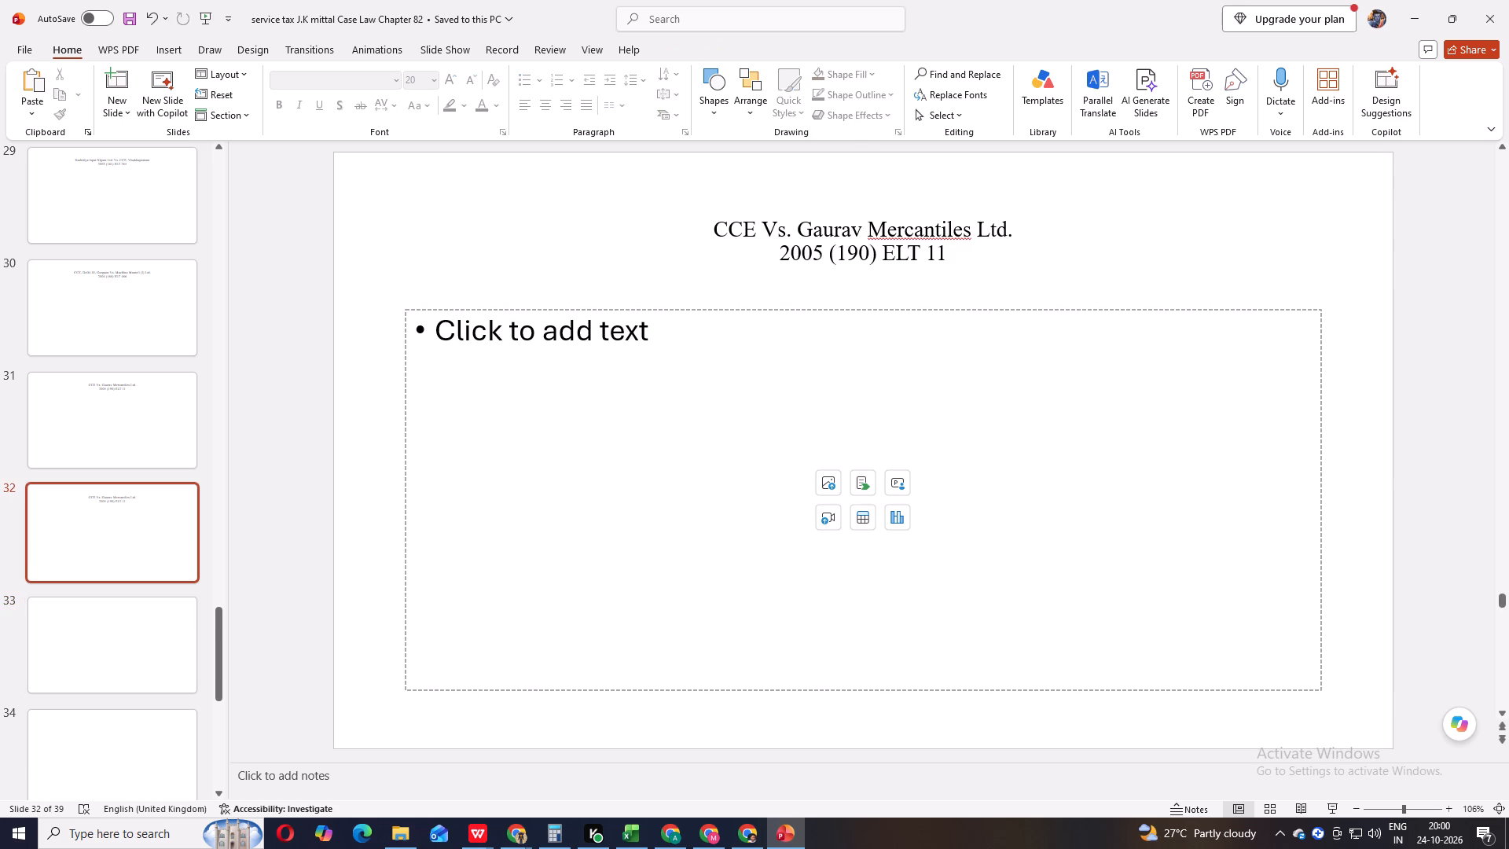
{"action": "scroll", "coordinate": [727, 278], "scroll_direction": "down", "scroll_amount": 1}
{"action": "left_click", "coordinate": [819, 236]}
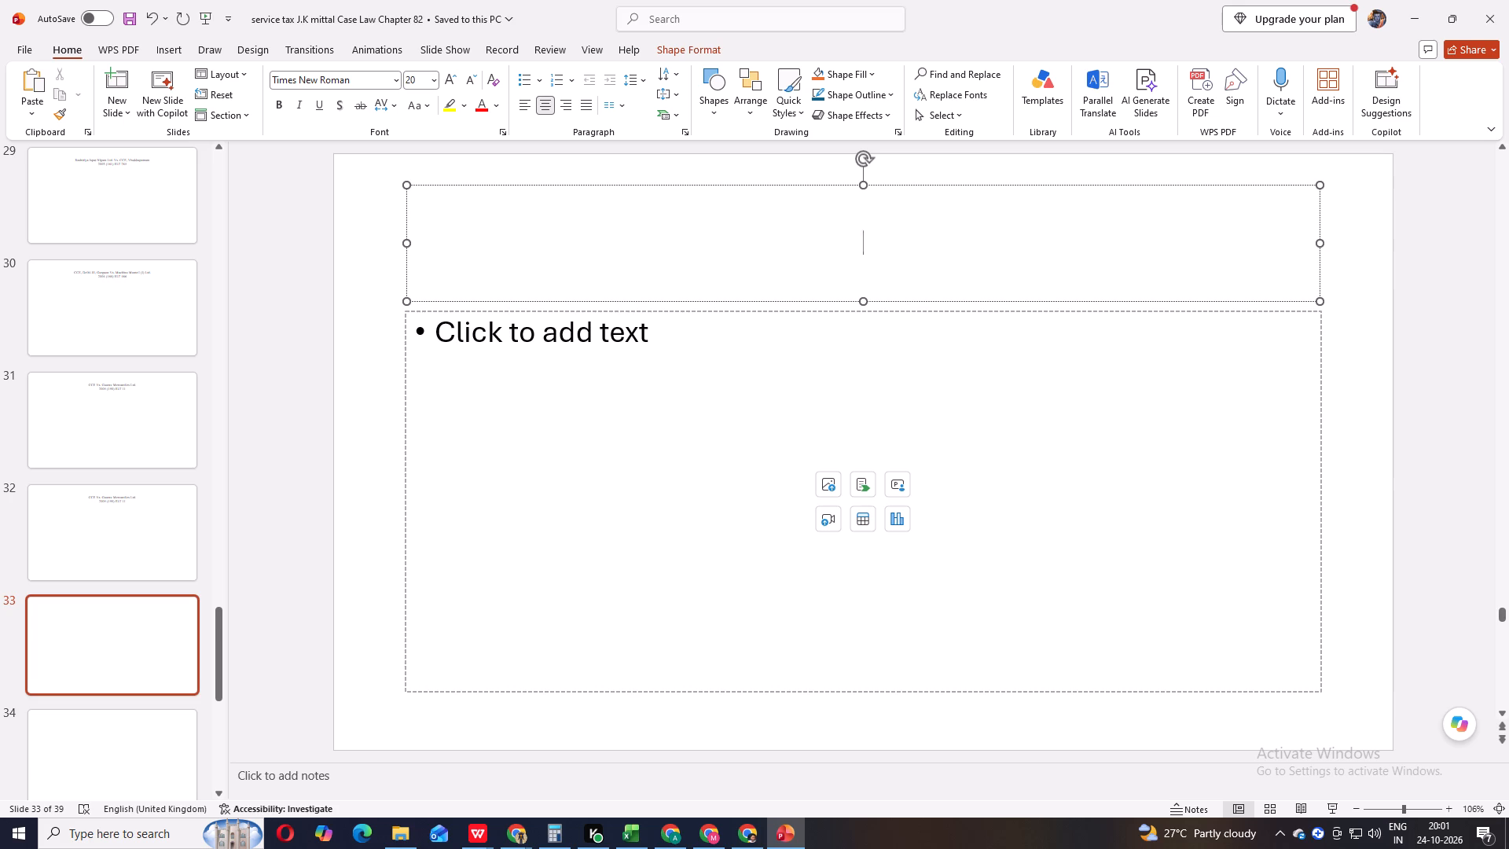
{"action": "type", "text": "CC"}
{"action": "key", "text": "shift+e"}
{"action": "type", "text": ","}
{"action": "key", "text": "space"}
{"action": "type", "text": "Aurangabad"}
{"action": "key", "text": "space"}
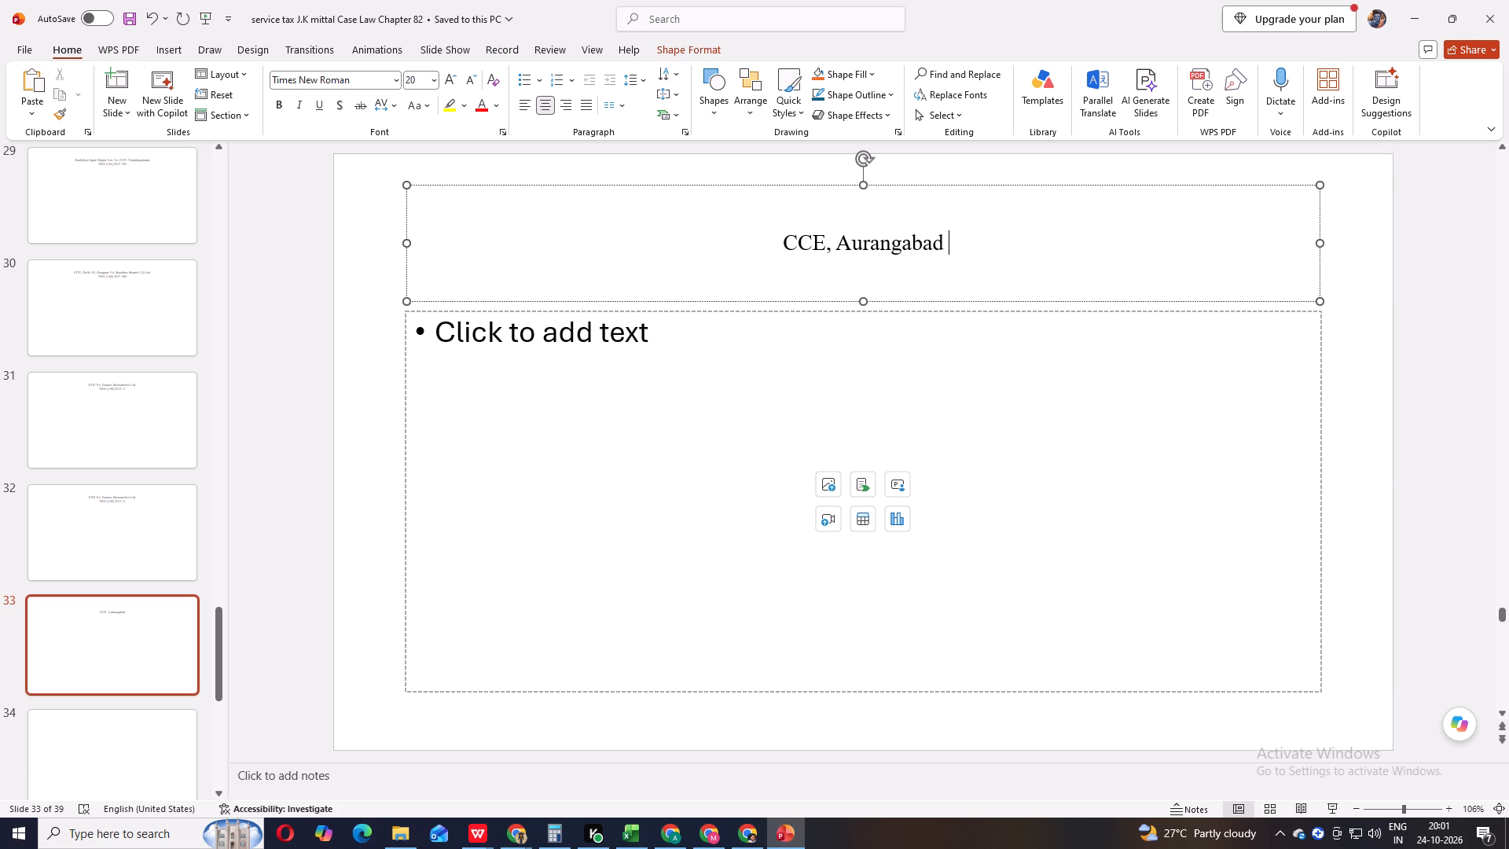
{"action": "type", "text": "Vs,."}
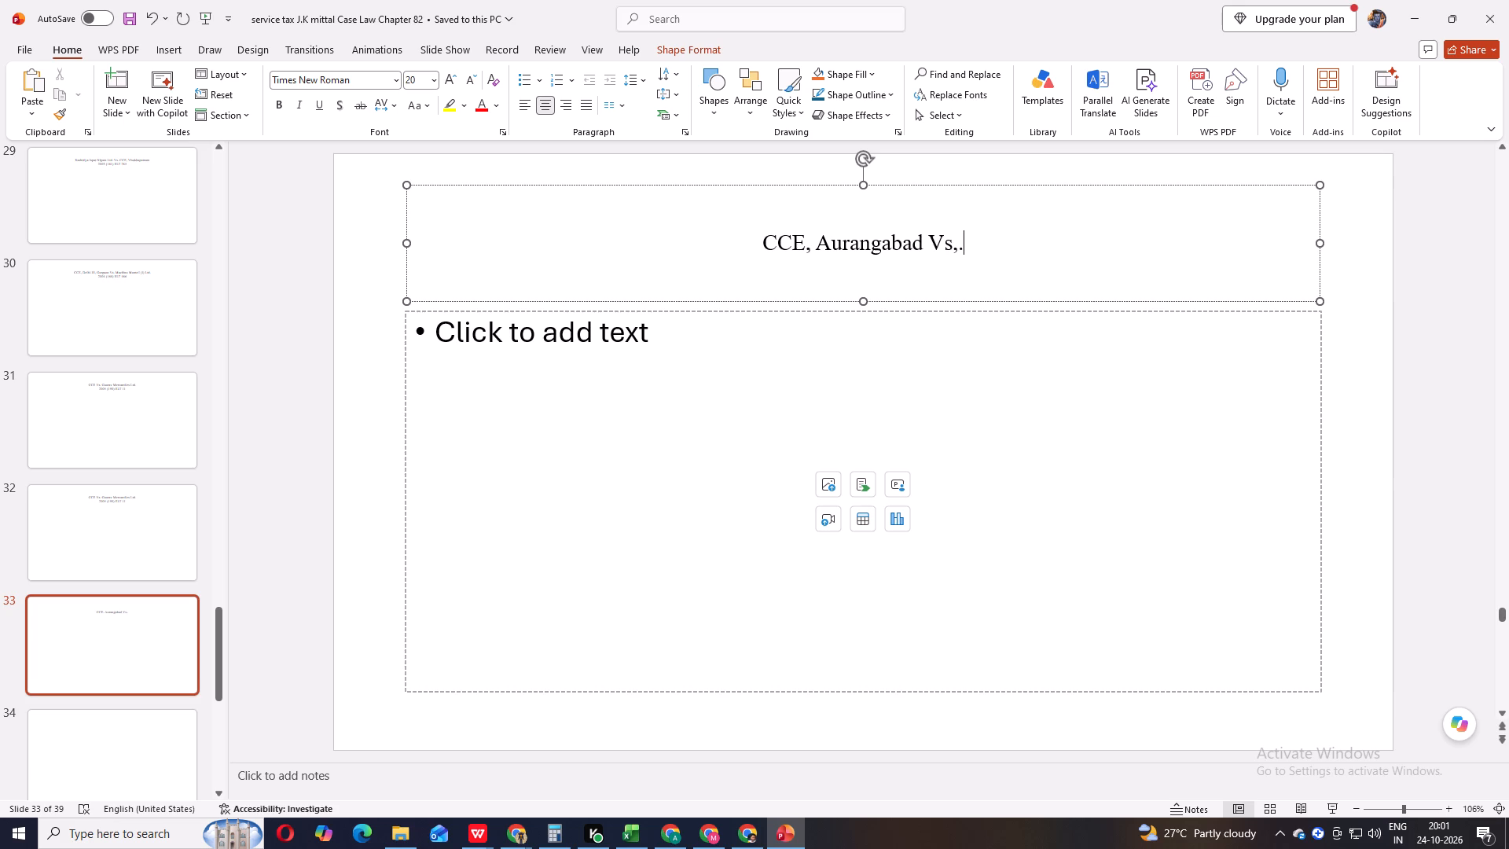
{"action": "key", "text": "BackSpace"}
{"action": "key", "text": "BackSpace"}
{"action": "type", "text": "."}
{"action": "key", "text": "space"}
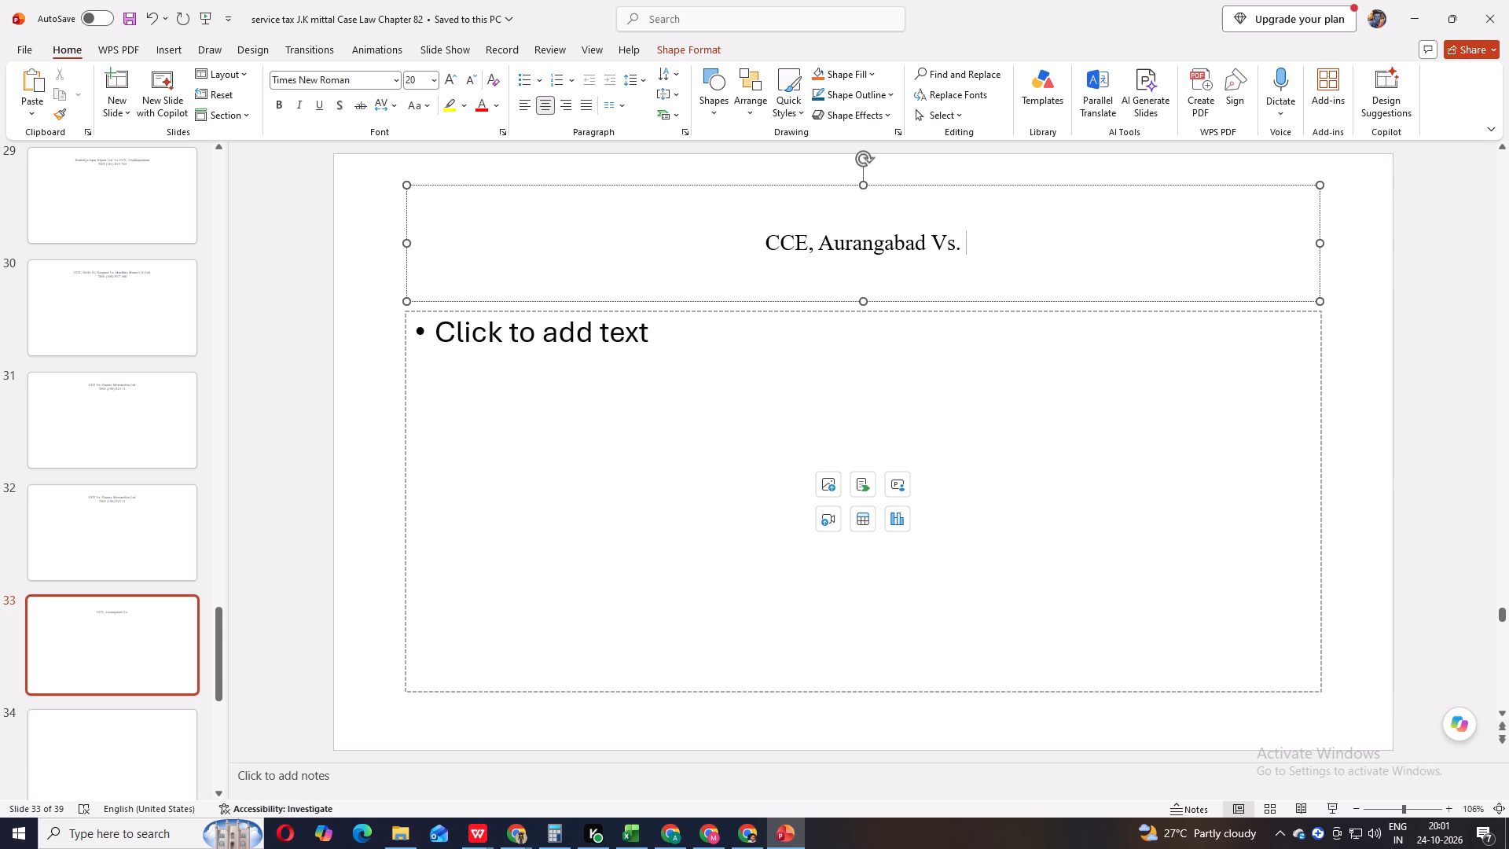
Complete the case name in slide 33's title with the respondent "Sun Pharmaceuticals Ltd.".
{"action": "type", "text": "Sun"}
{"action": "key", "text": "space"}
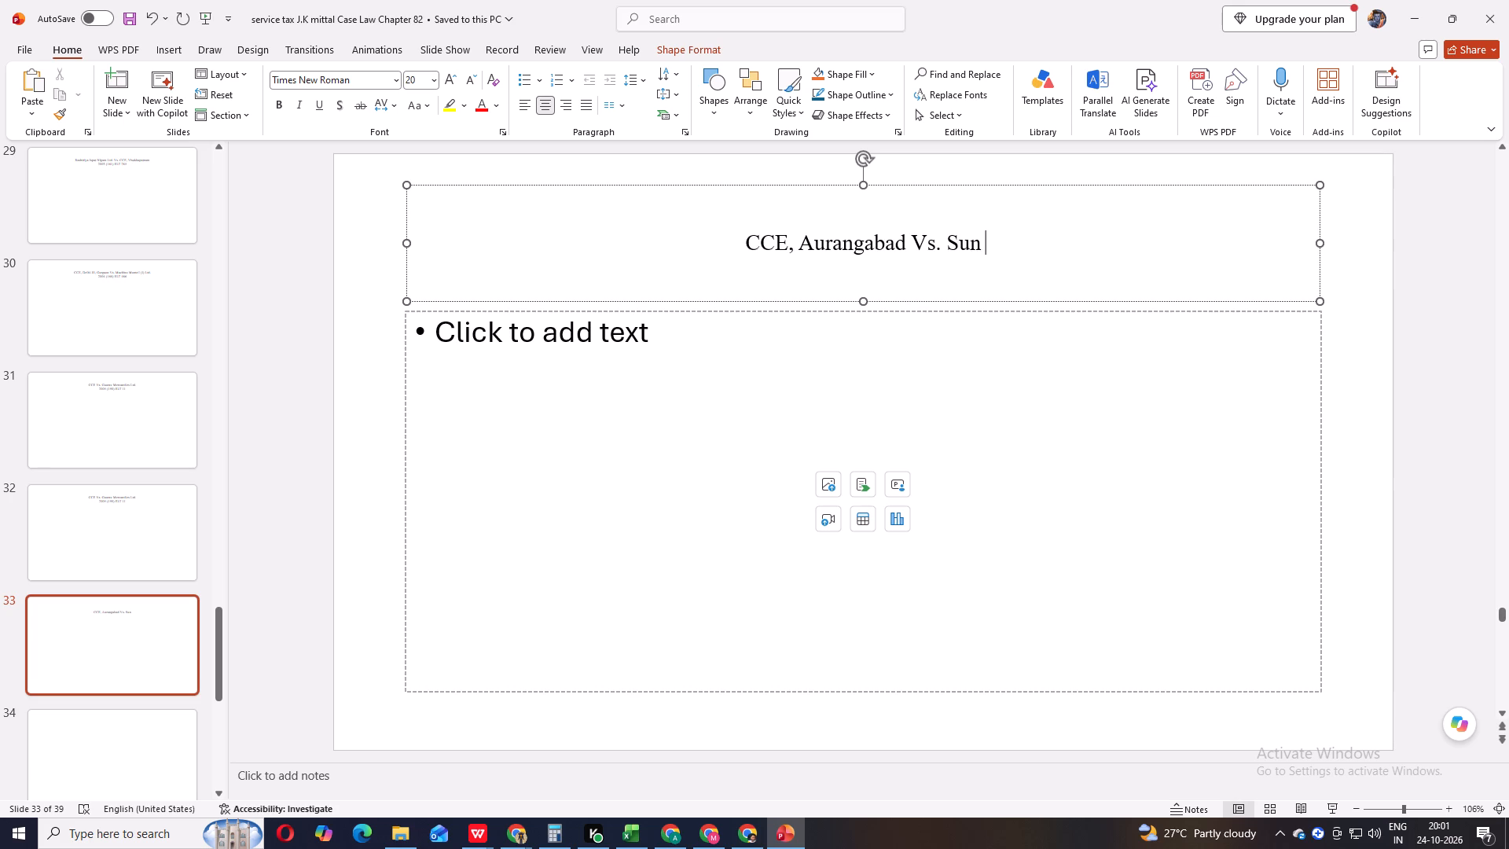
{"action": "type", "text": "Phar"}
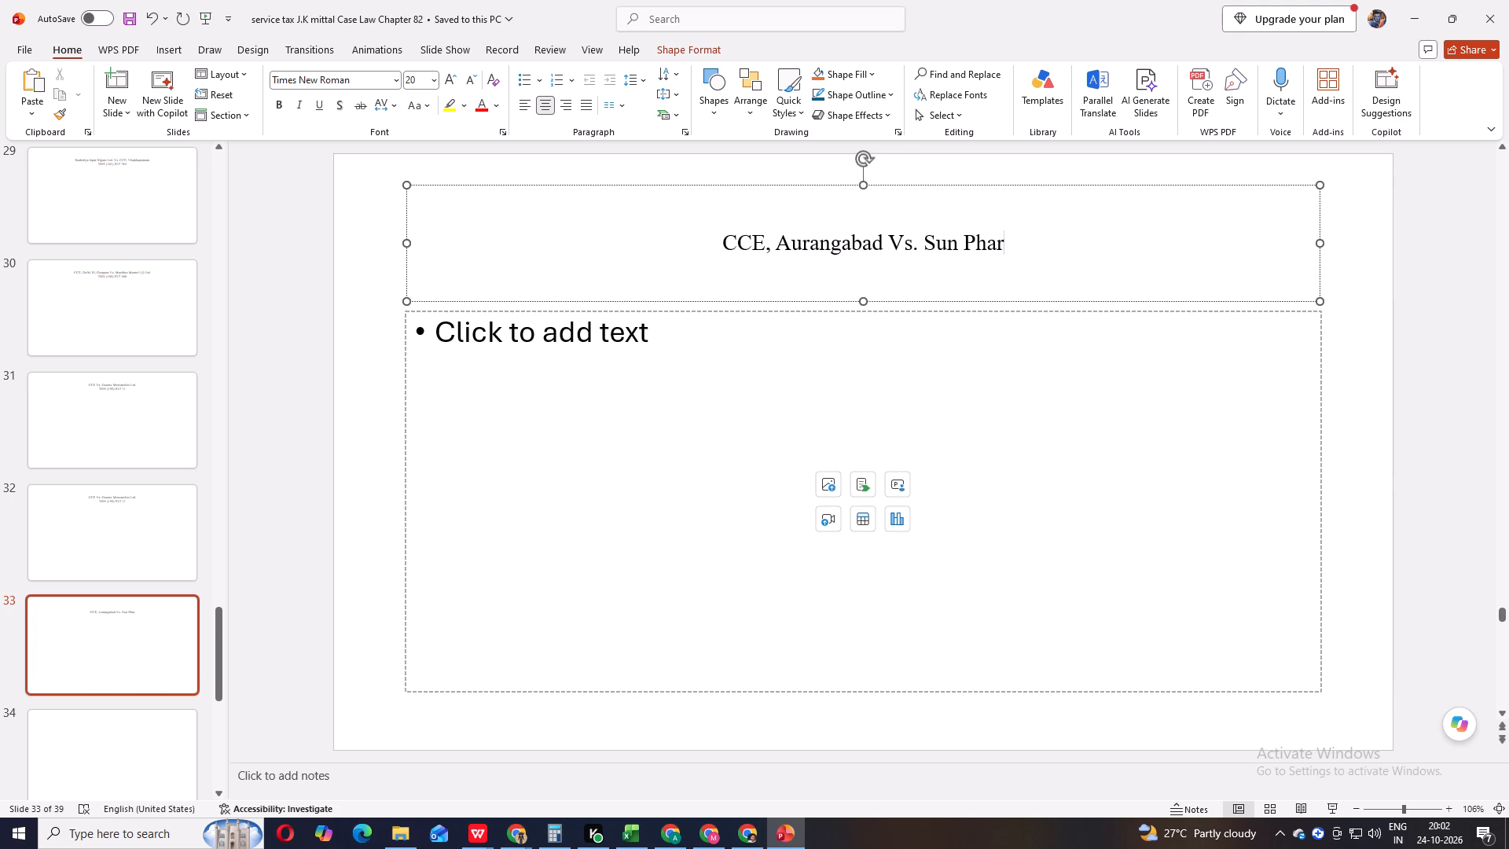
{"action": "type", "text": "ma"}
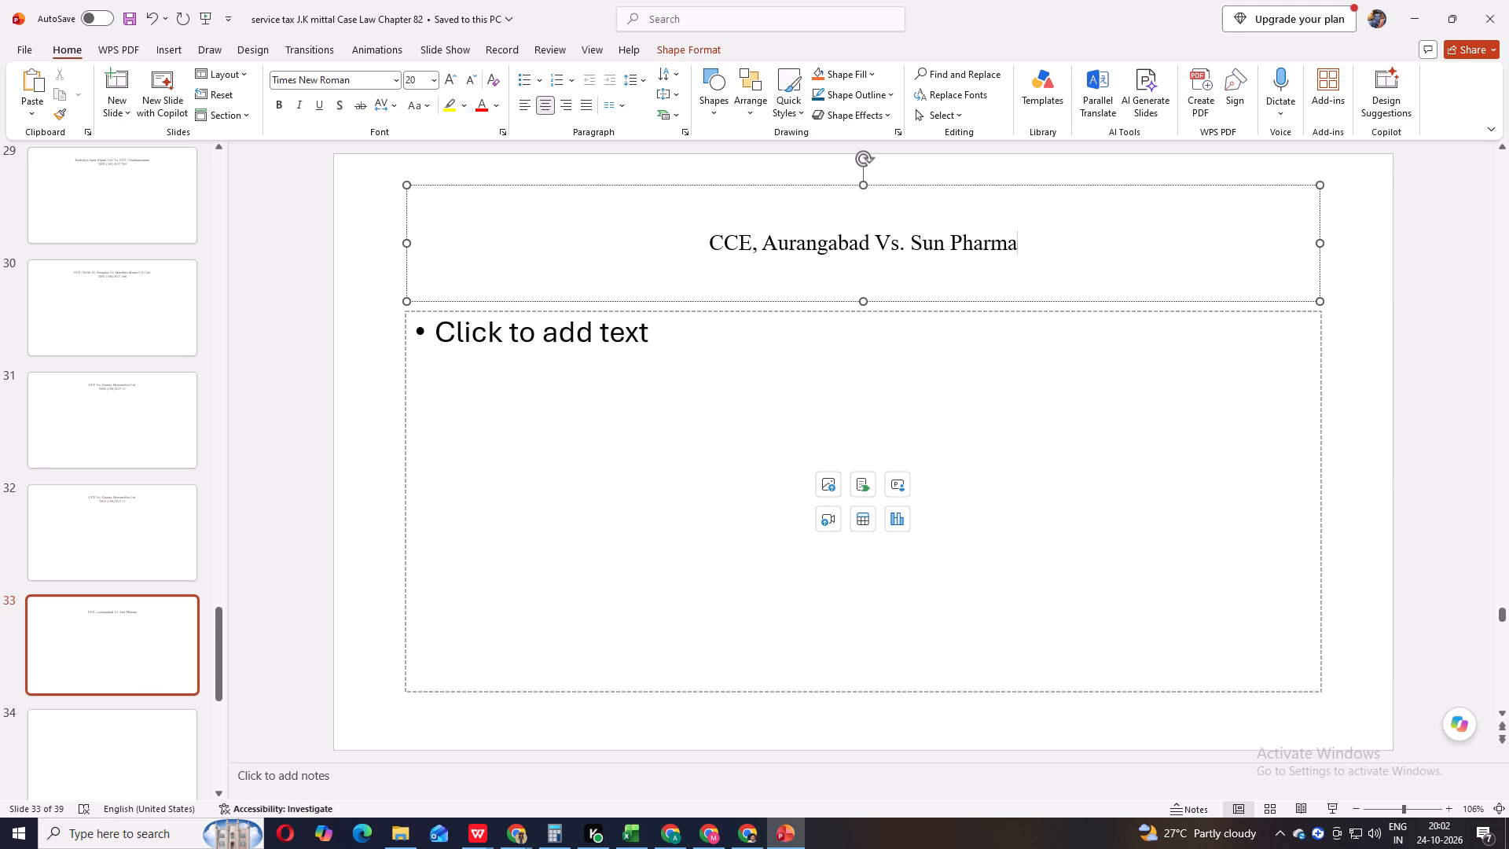
{"action": "type", "text": "ce"}
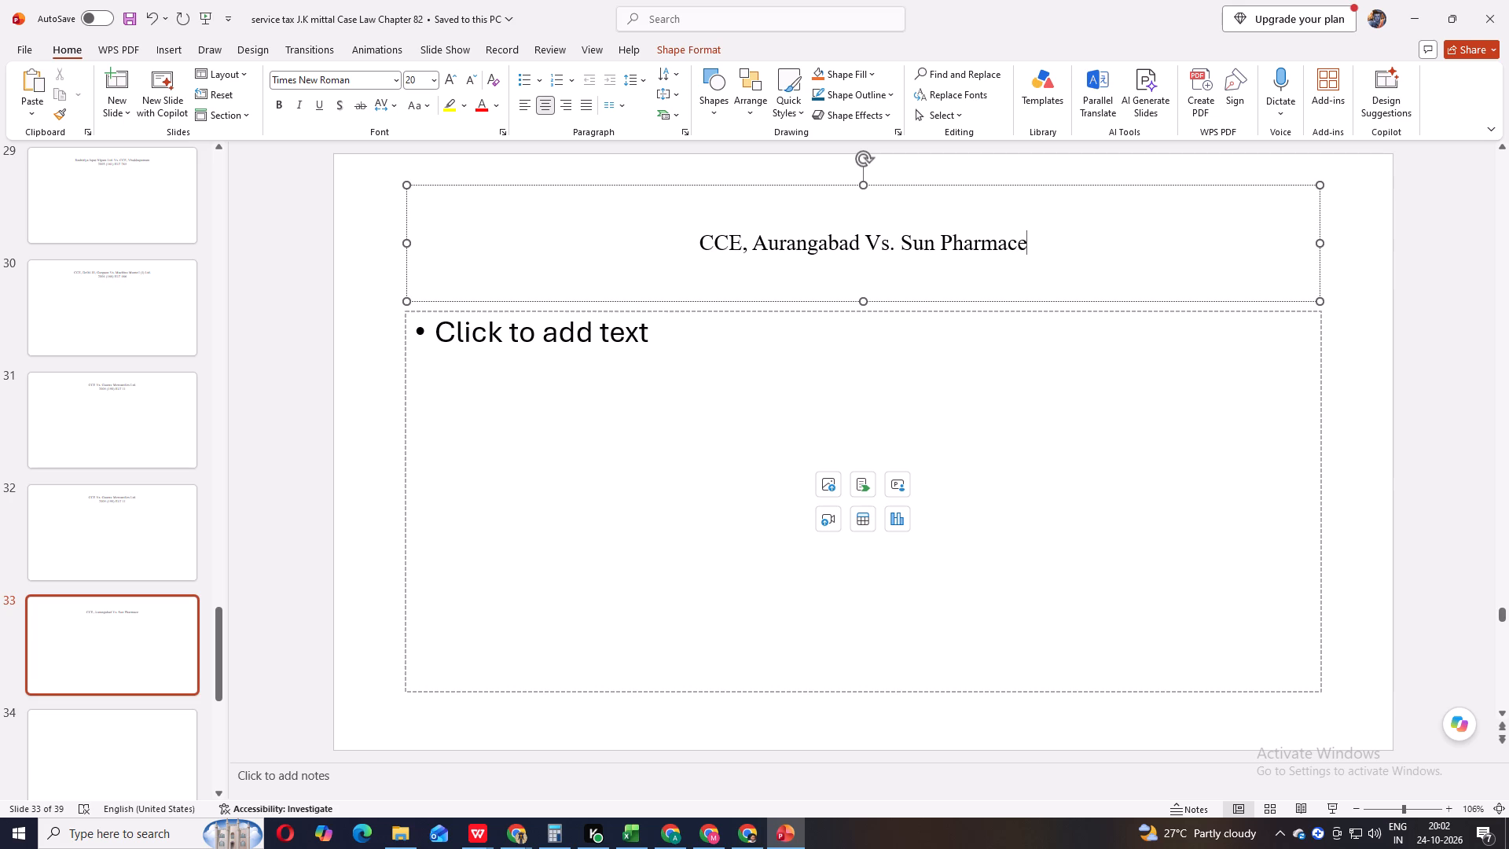
{"action": "key", "text": "u"}
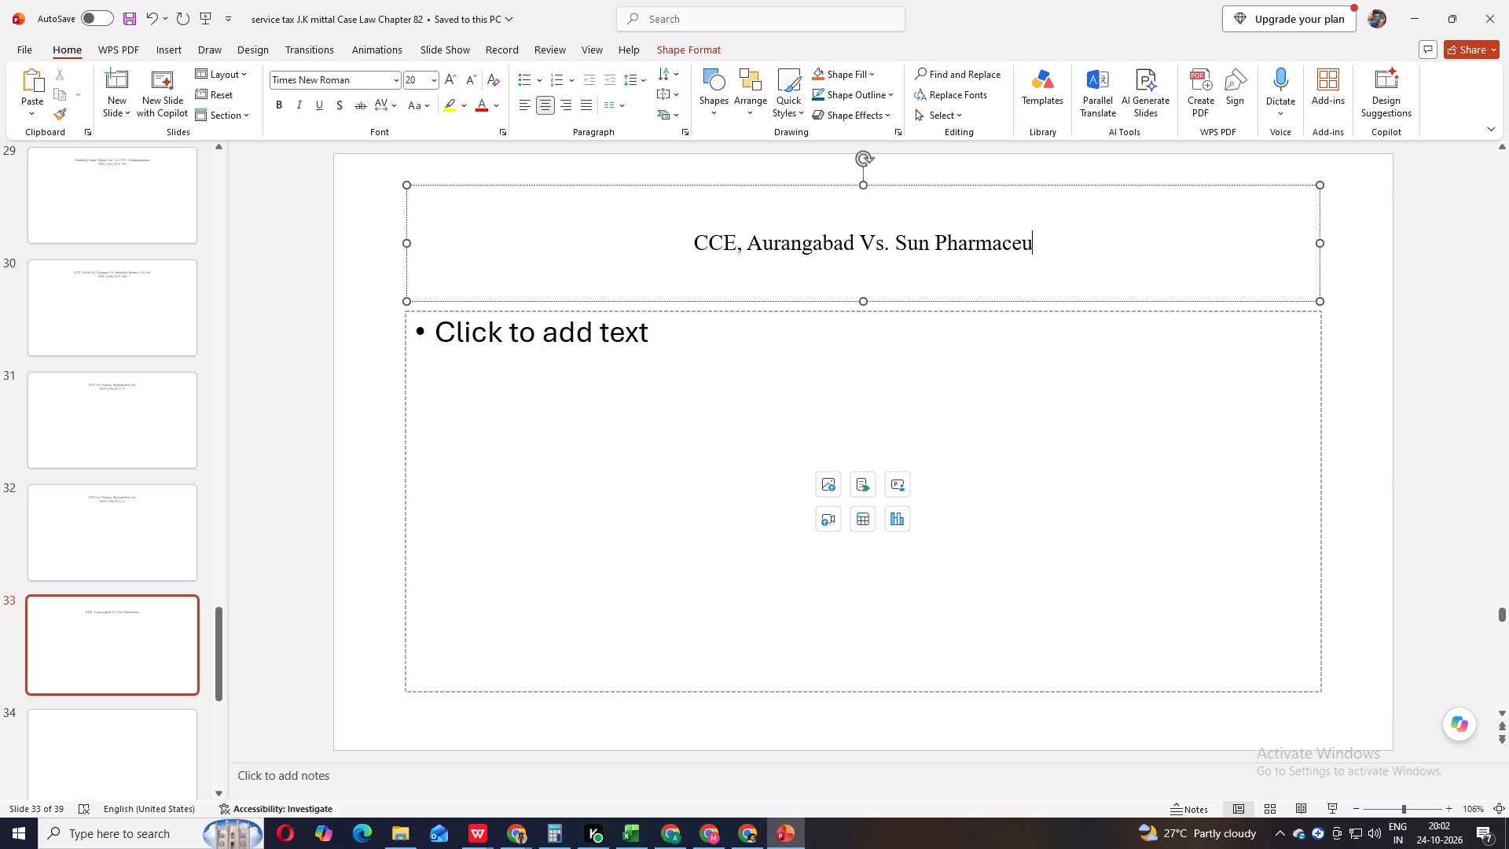
{"action": "type", "text": "tical"}
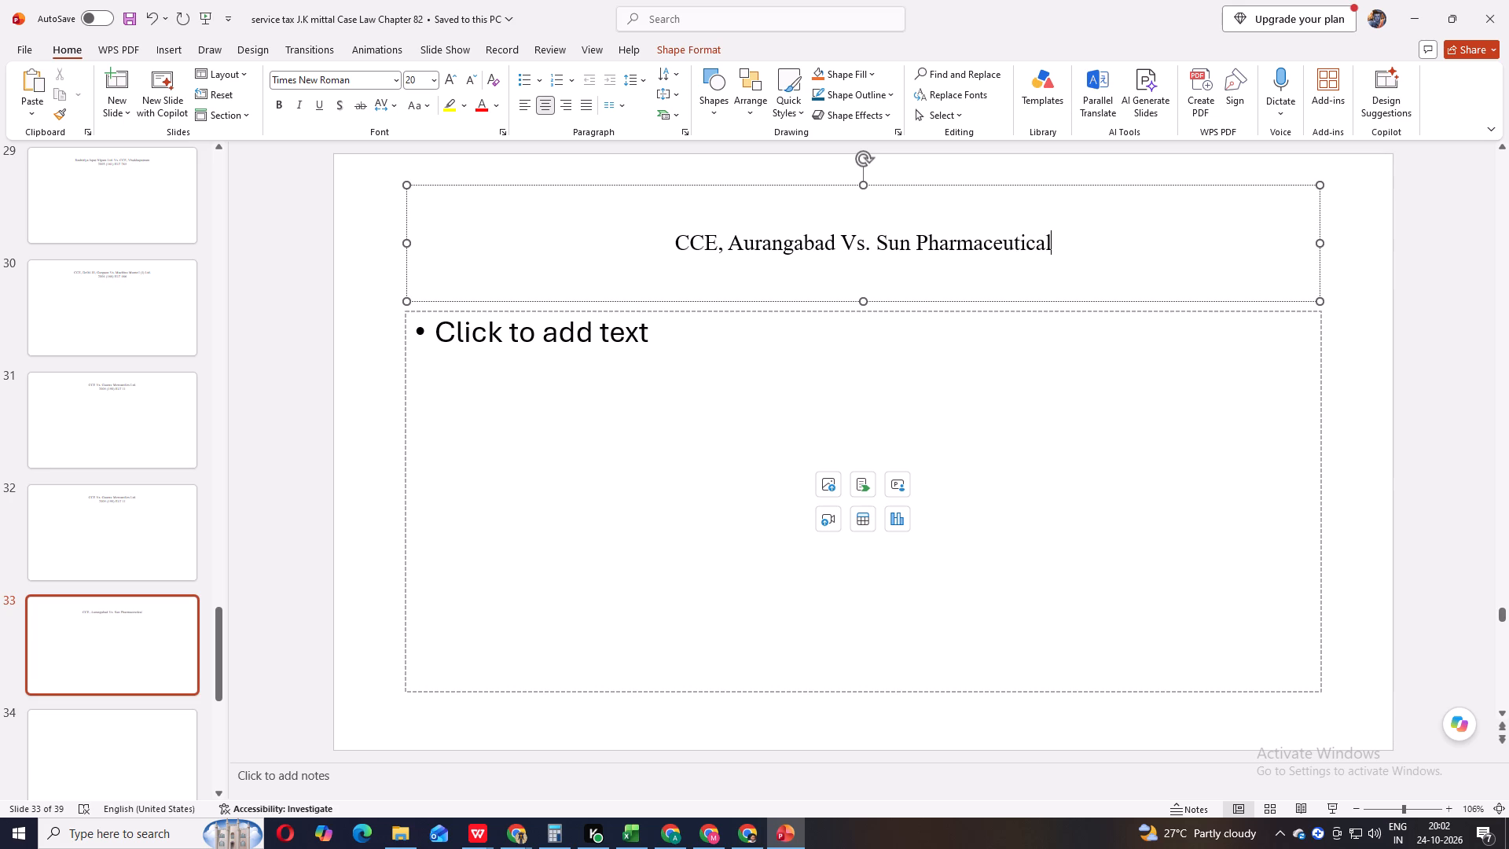
{"action": "key", "text": "space"}
{"action": "key", "text": "BackSpace"}
{"action": "type", "text": "s L"}
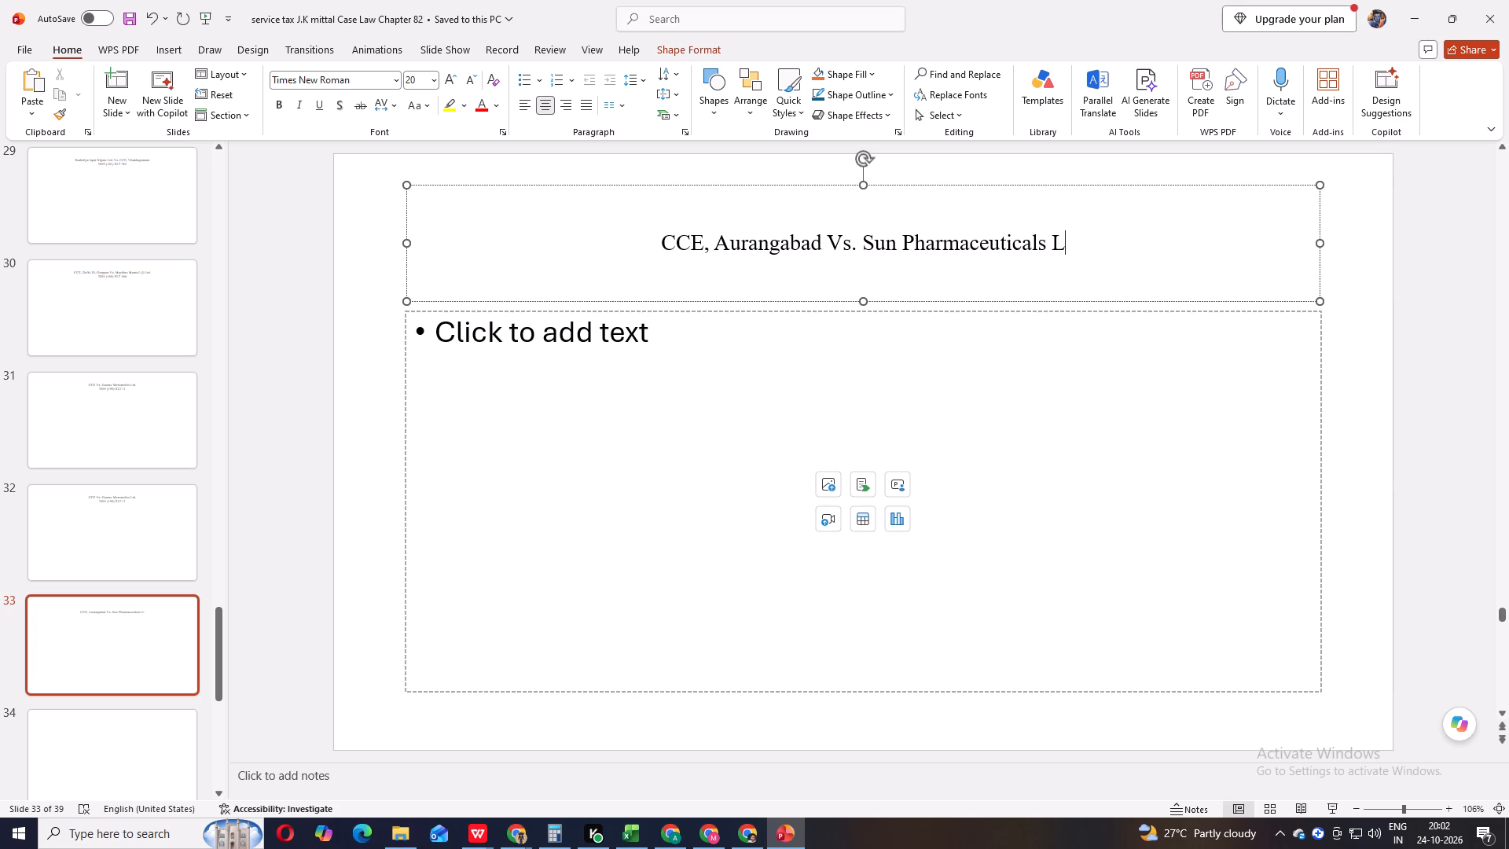
{"action": "type", "text": "td."}
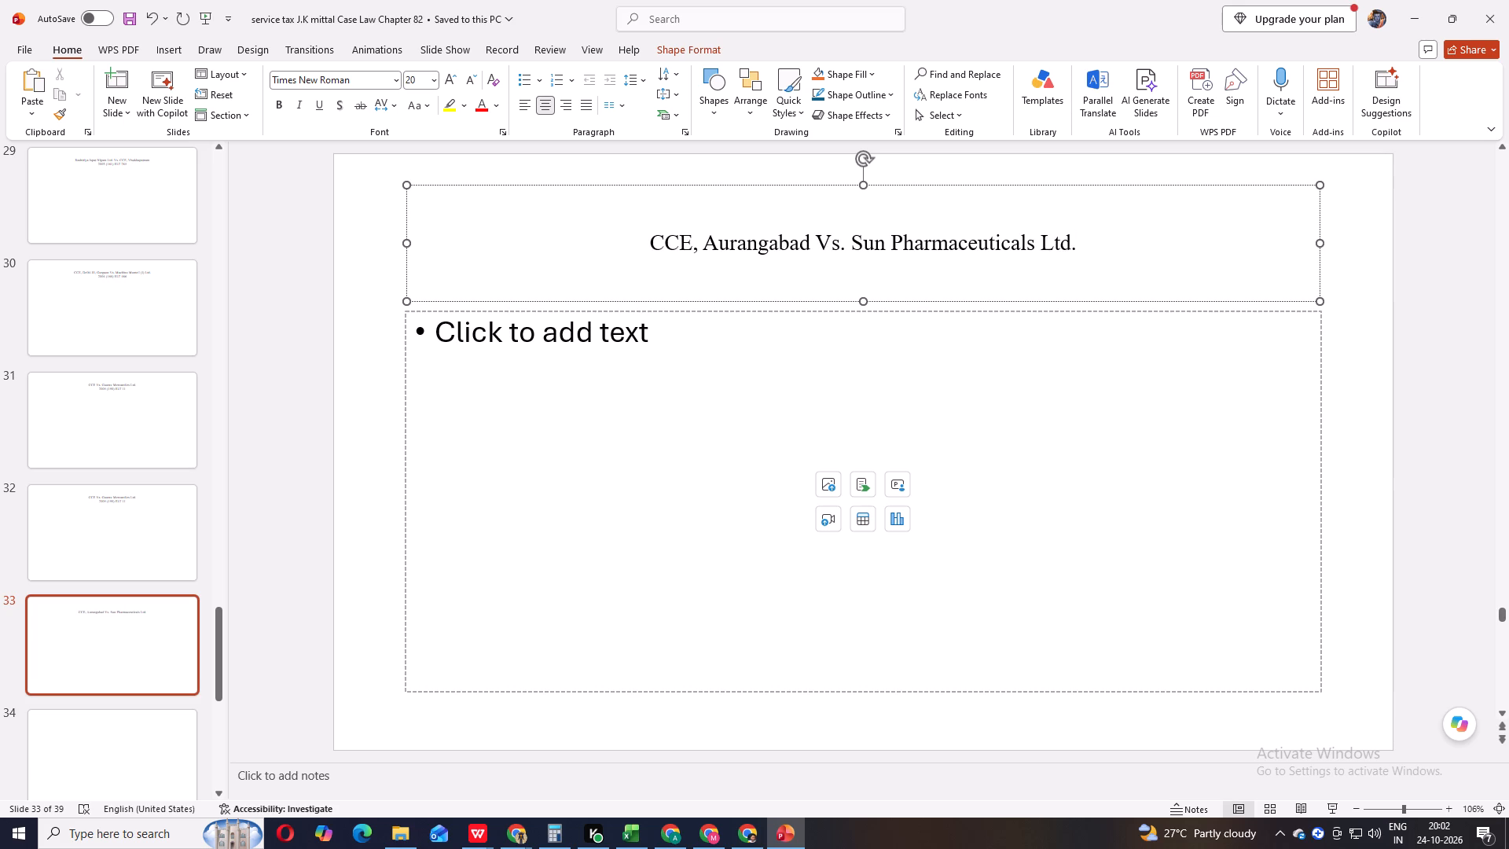
Add the citation "2007 (212) ELT 481" on a second line of slide 33's title.
{"action": "key", "text": "Return"}
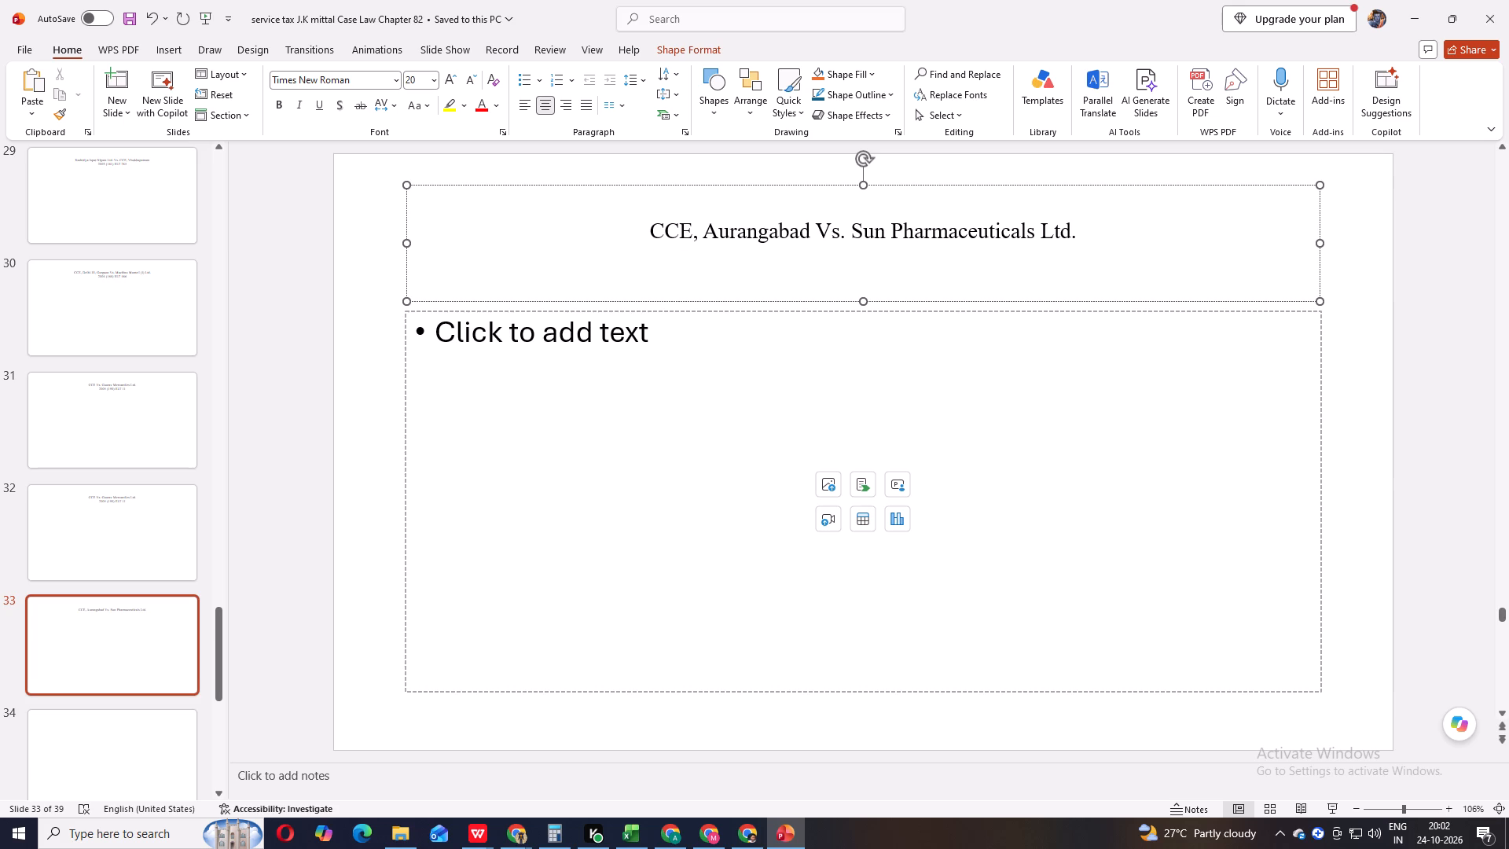
{"action": "type", "text": "2007"}
{"action": "key", "text": "space"}
{"action": "key", "text": "shift+parenleft"}
{"action": "type", "text": "212)"}
{"action": "key", "text": "space"}
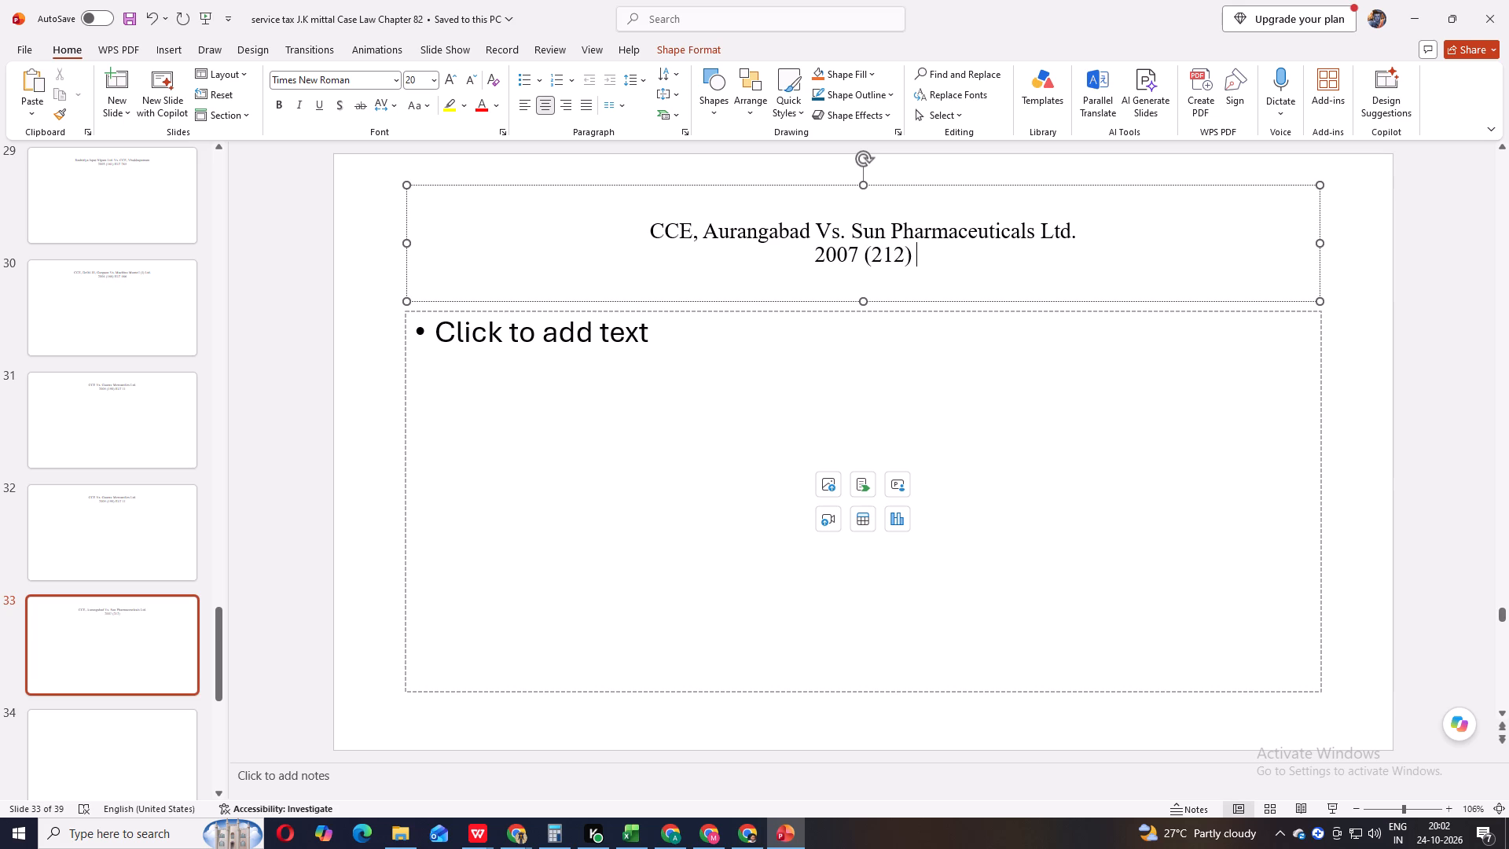
{"action": "type", "text": "ELT"}
{"action": "key", "text": "space"}
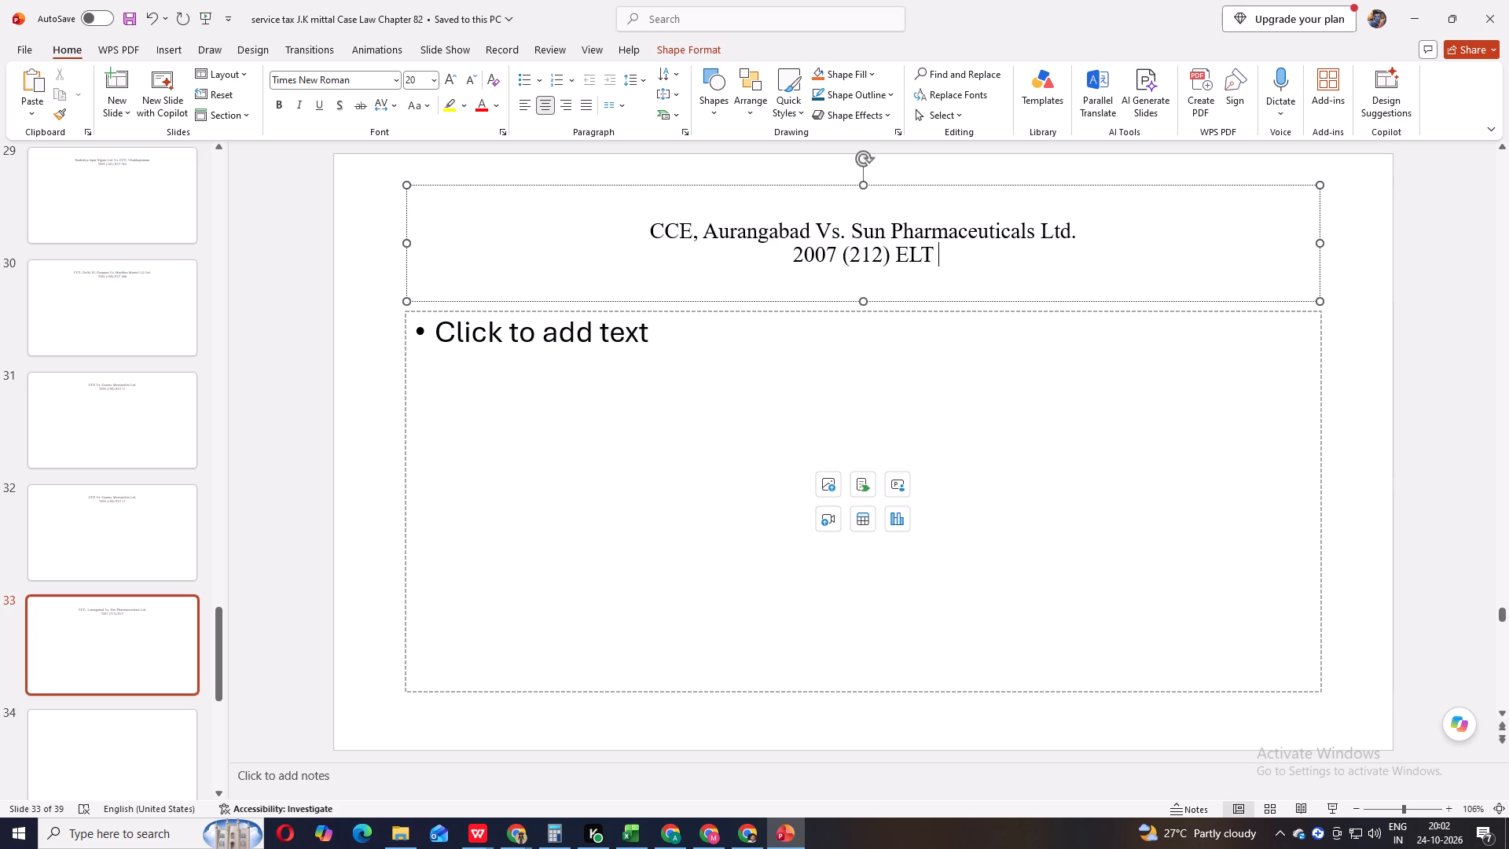
{"action": "type", "text": "481"}
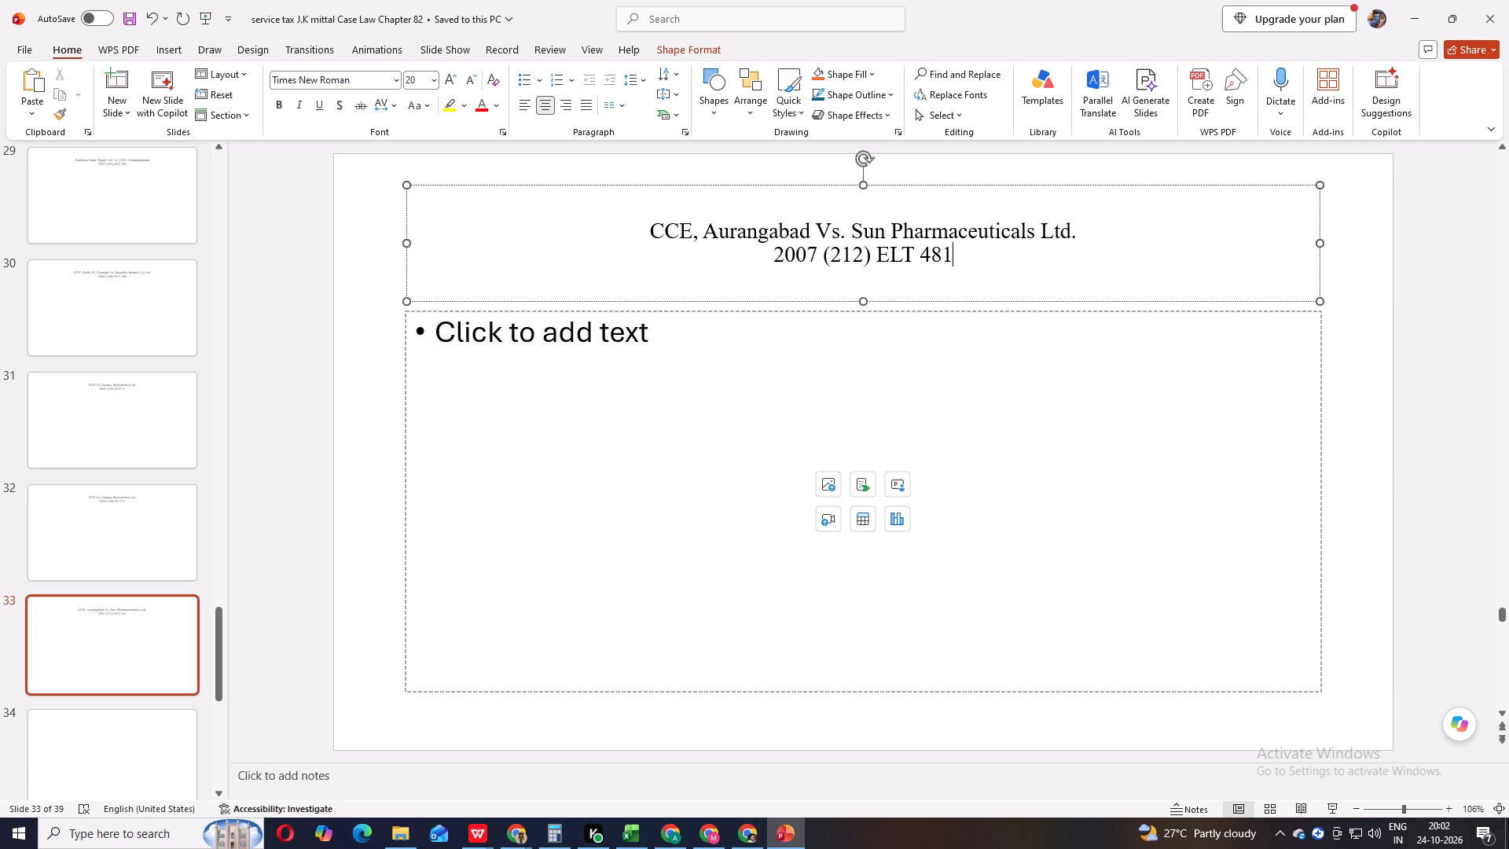
Open the empty title of slide 34 for text entry and save the presentation.
{"action": "scroll", "coordinate": [838, 250], "scroll_direction": "down", "scroll_amount": 1}
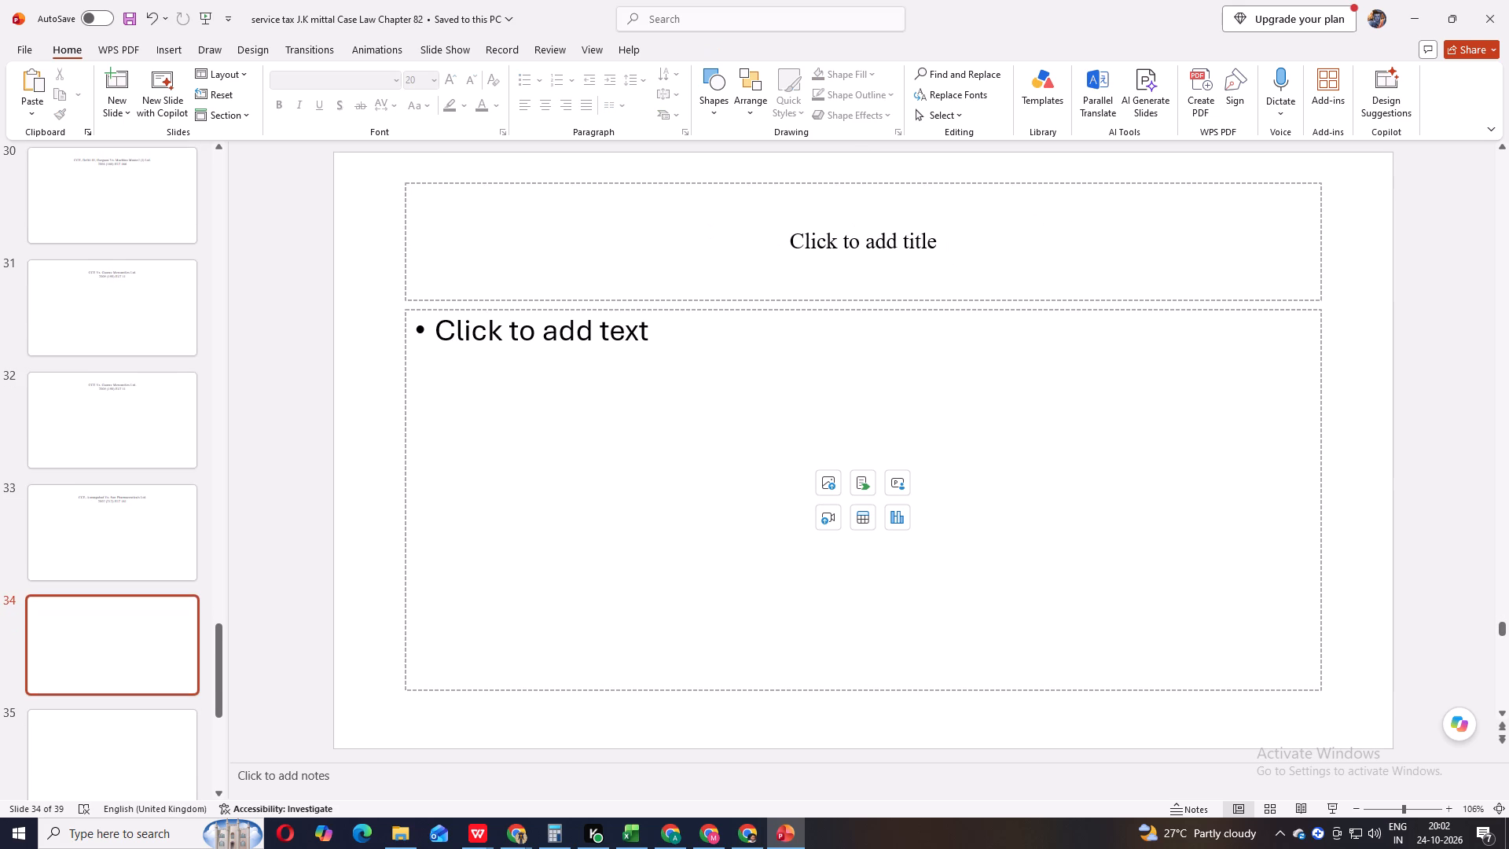
{"action": "left_click", "coordinate": [866, 259]}
{"action": "key", "text": "ctrl+s"}
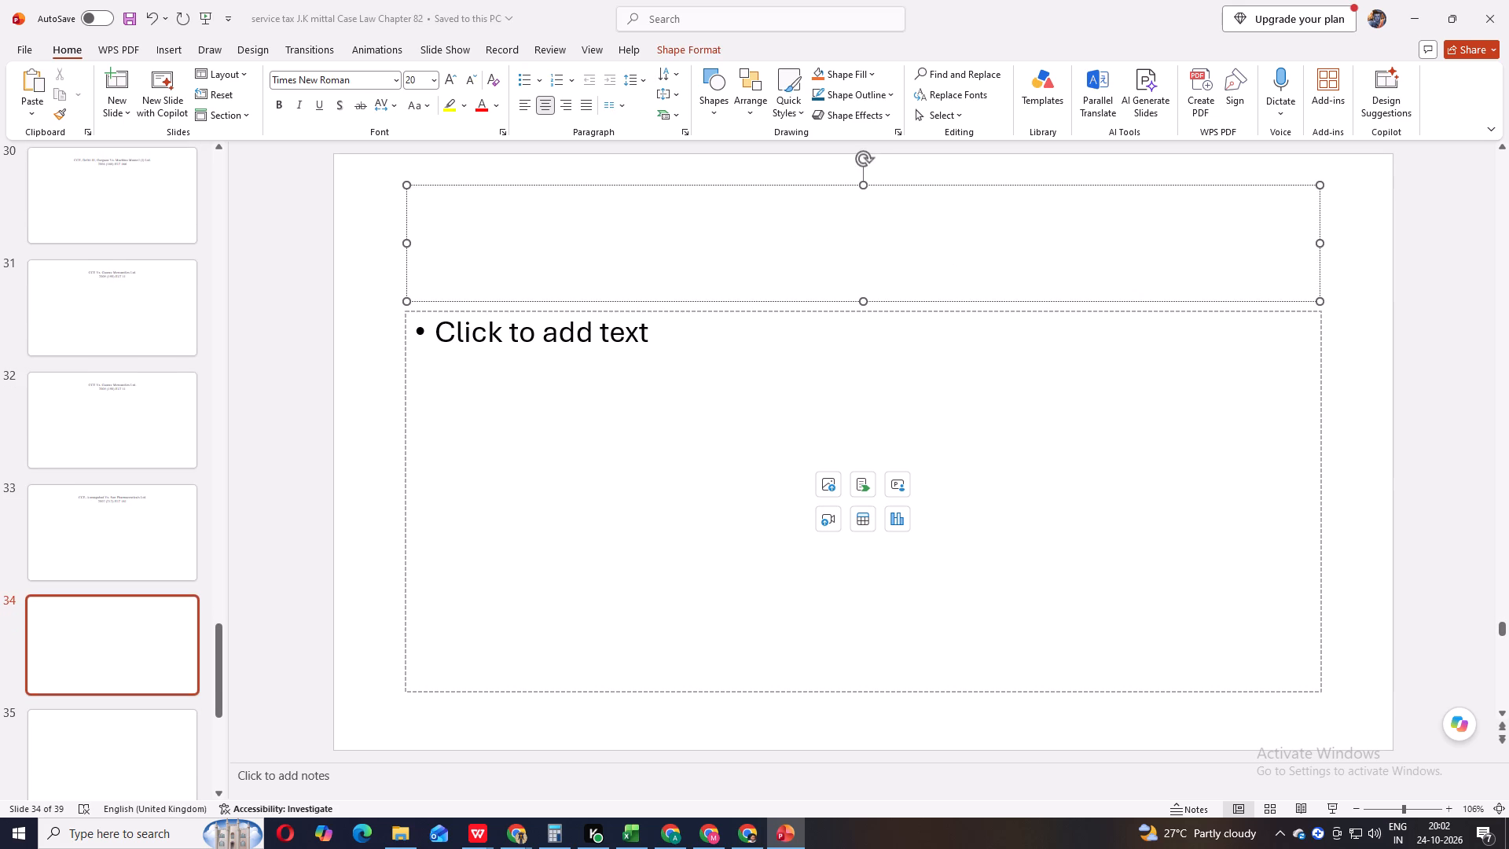
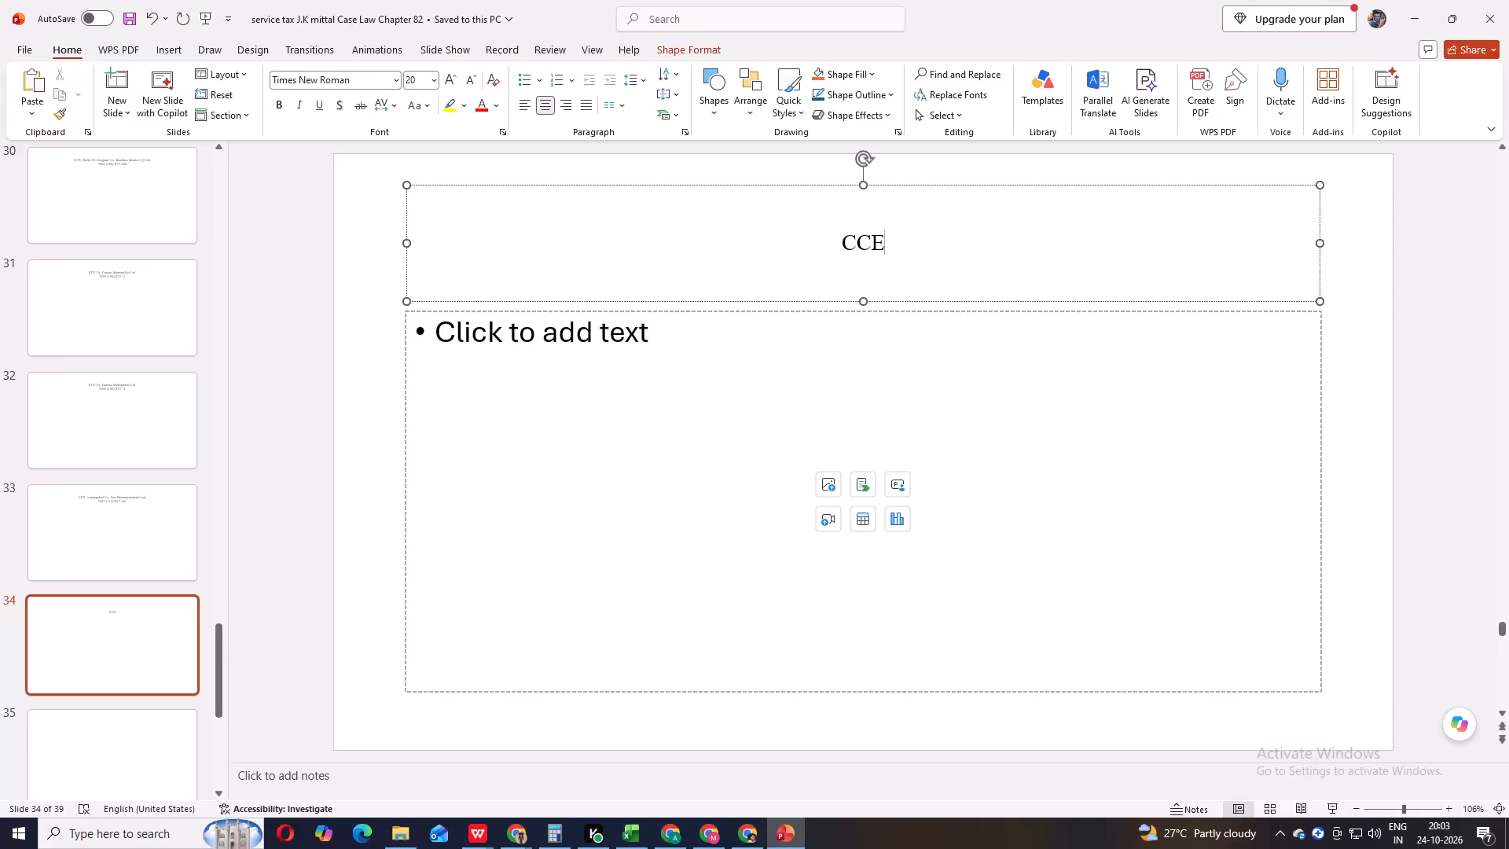
Fill in the appellant part of the case name in slide 34's title so it reads "CCE& C, Aurangabad Vs.".
{"action": "key", "text": "shift+percent"}
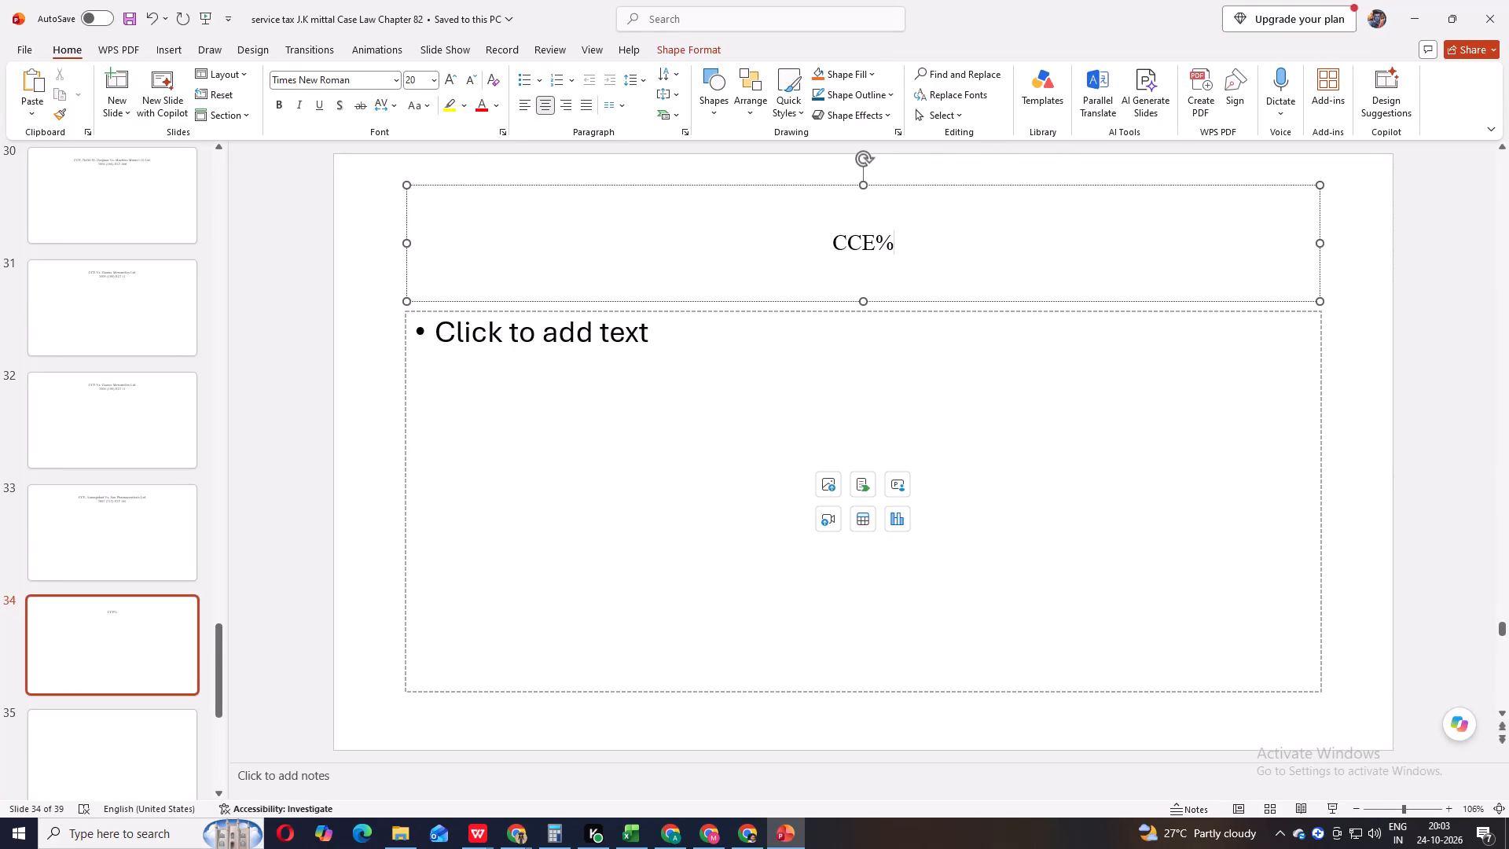
{"action": "key", "text": "shift+BackSpace"}
{"action": "key", "text": "shift+ampersand"}
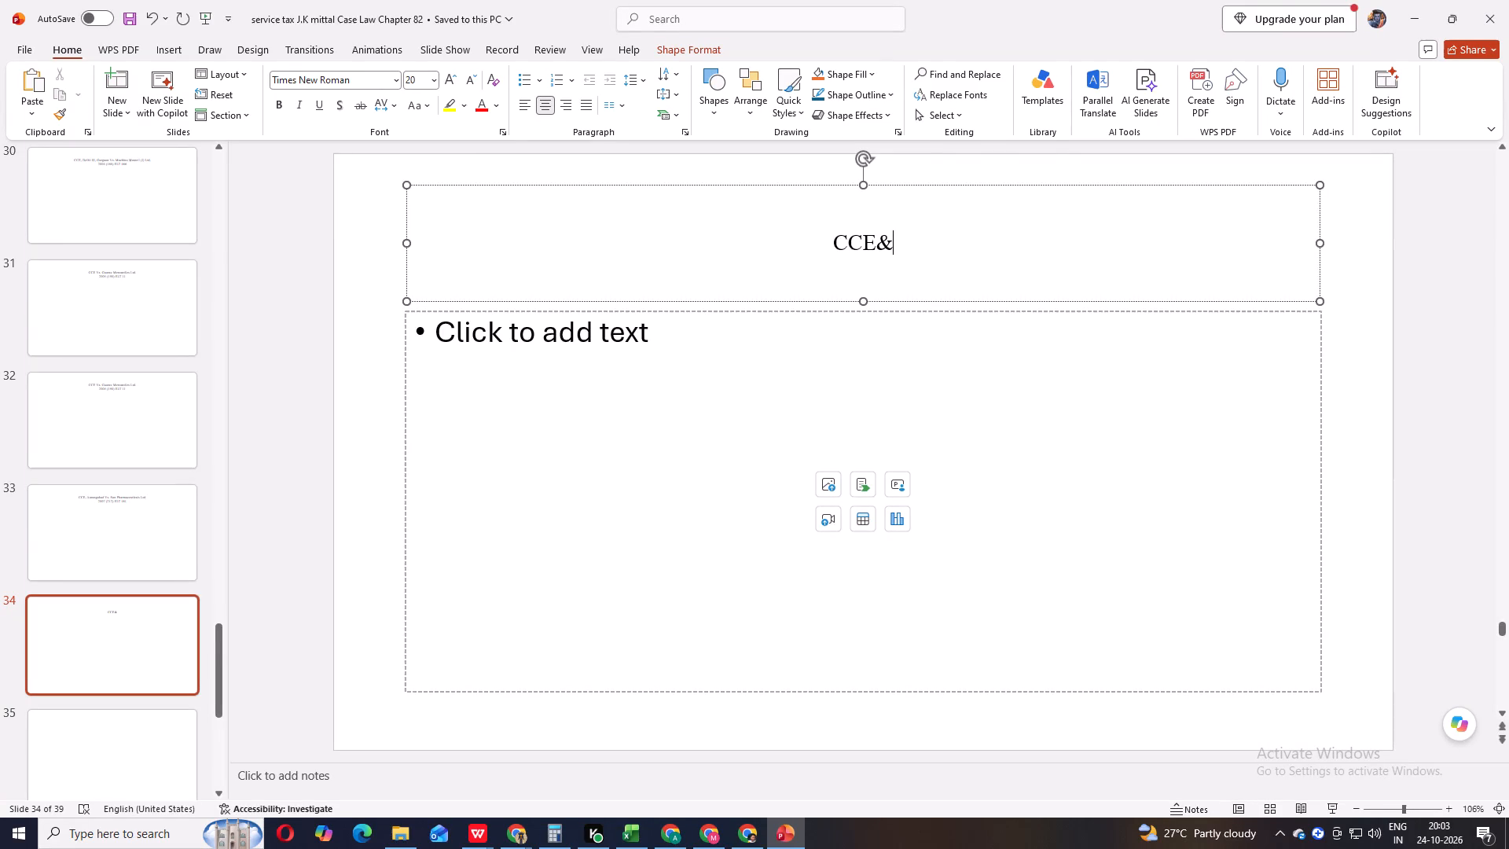
{"action": "key", "text": "space"}
{"action": "type", "text": "C,"}
{"action": "key", "text": "space"}
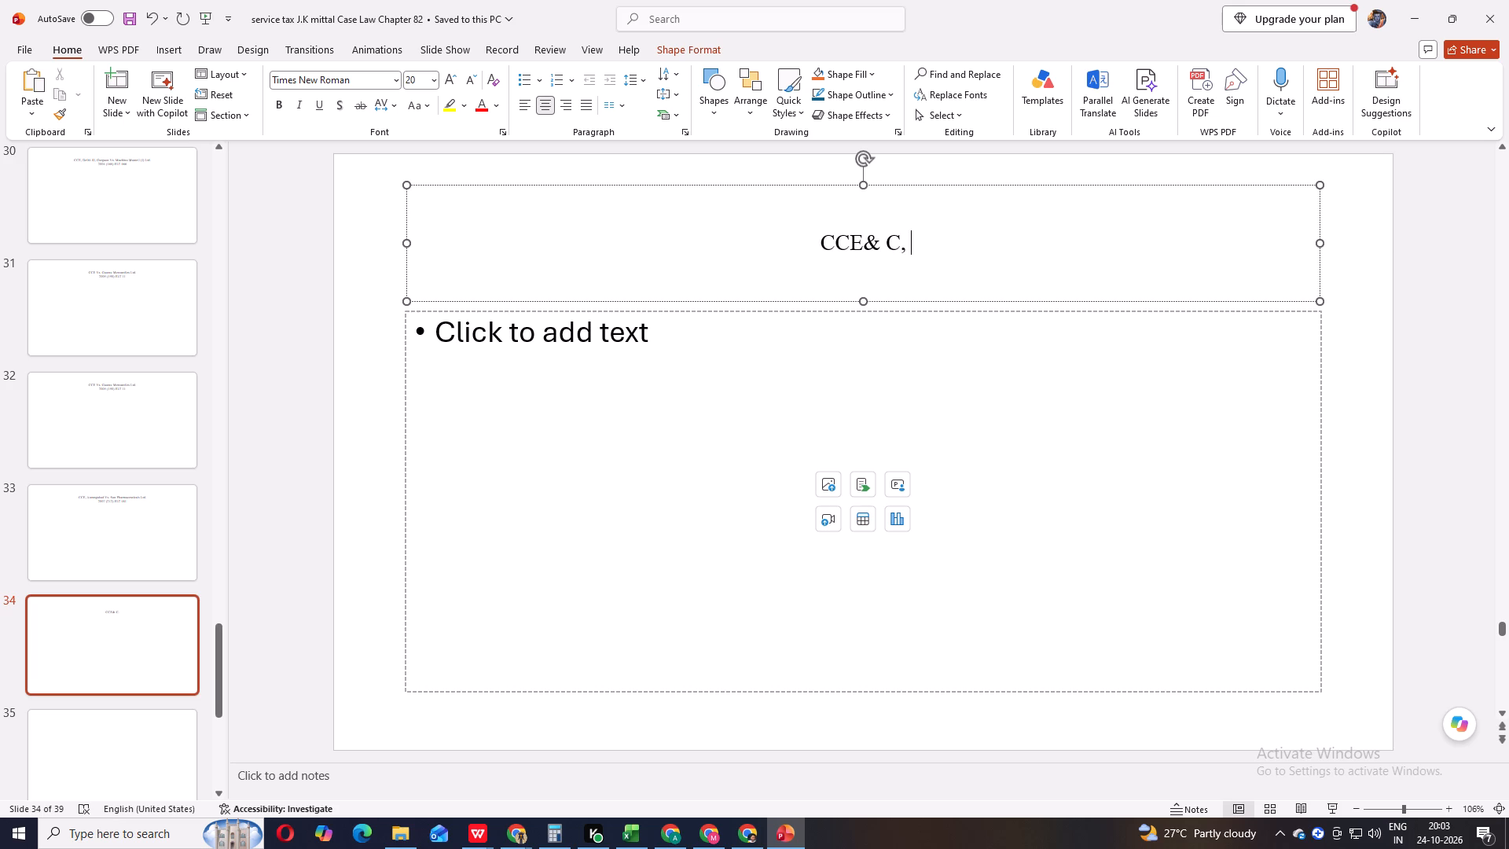
{"action": "type", "text": "Au"}
{"action": "type", "text": "rangabad"}
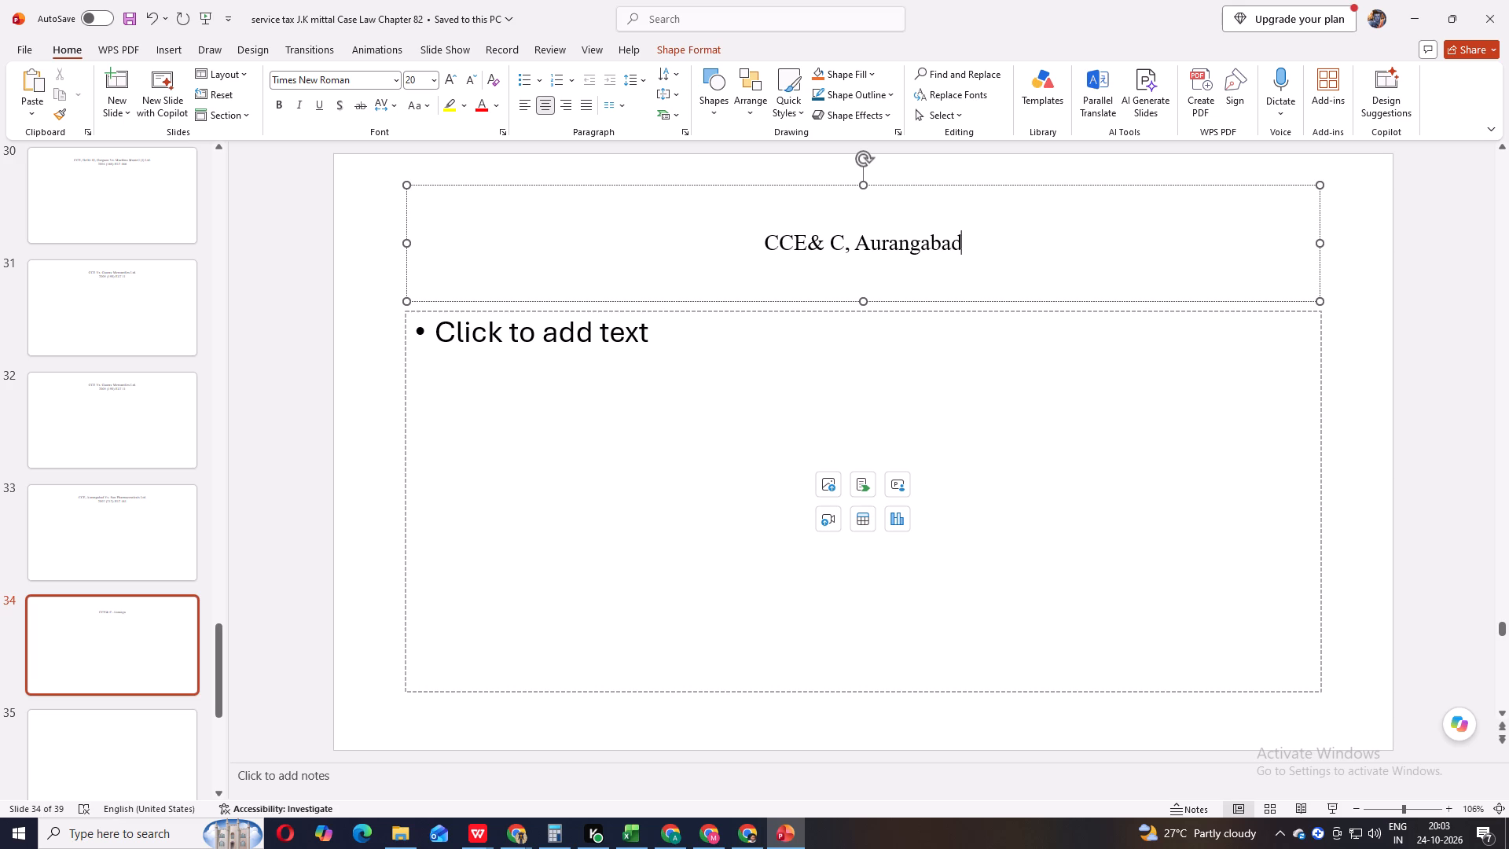
{"action": "key", "text": "space"}
{"action": "type", "text": "Vs."}
{"action": "key", "text": "space"}
{"action": "key", "text": "BackSpace"}
{"action": "key", "text": "BackSpace"}
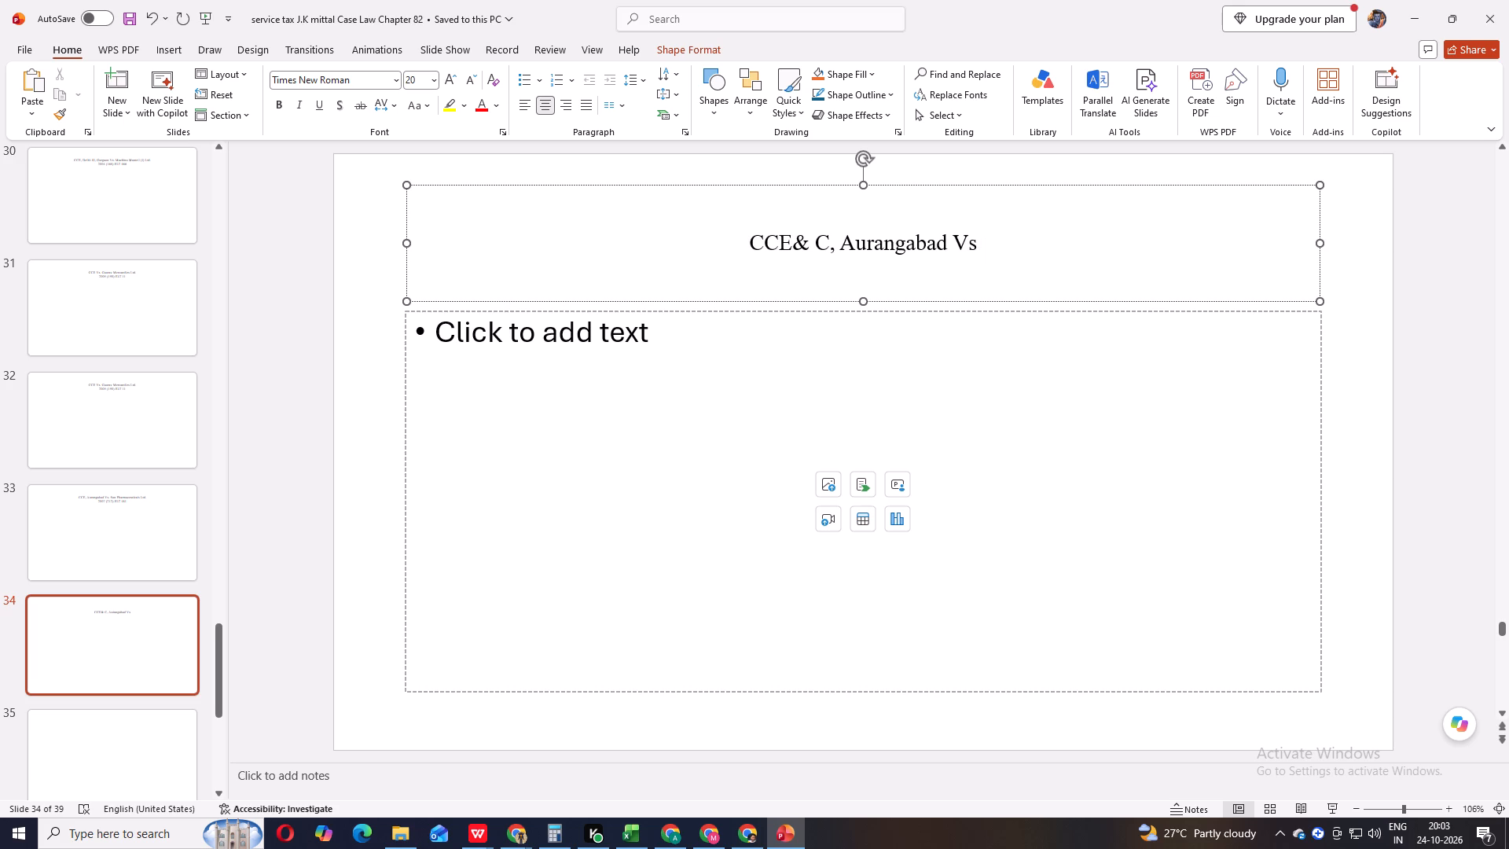
{"action": "type", "text": "."}
{"action": "key", "text": "space"}
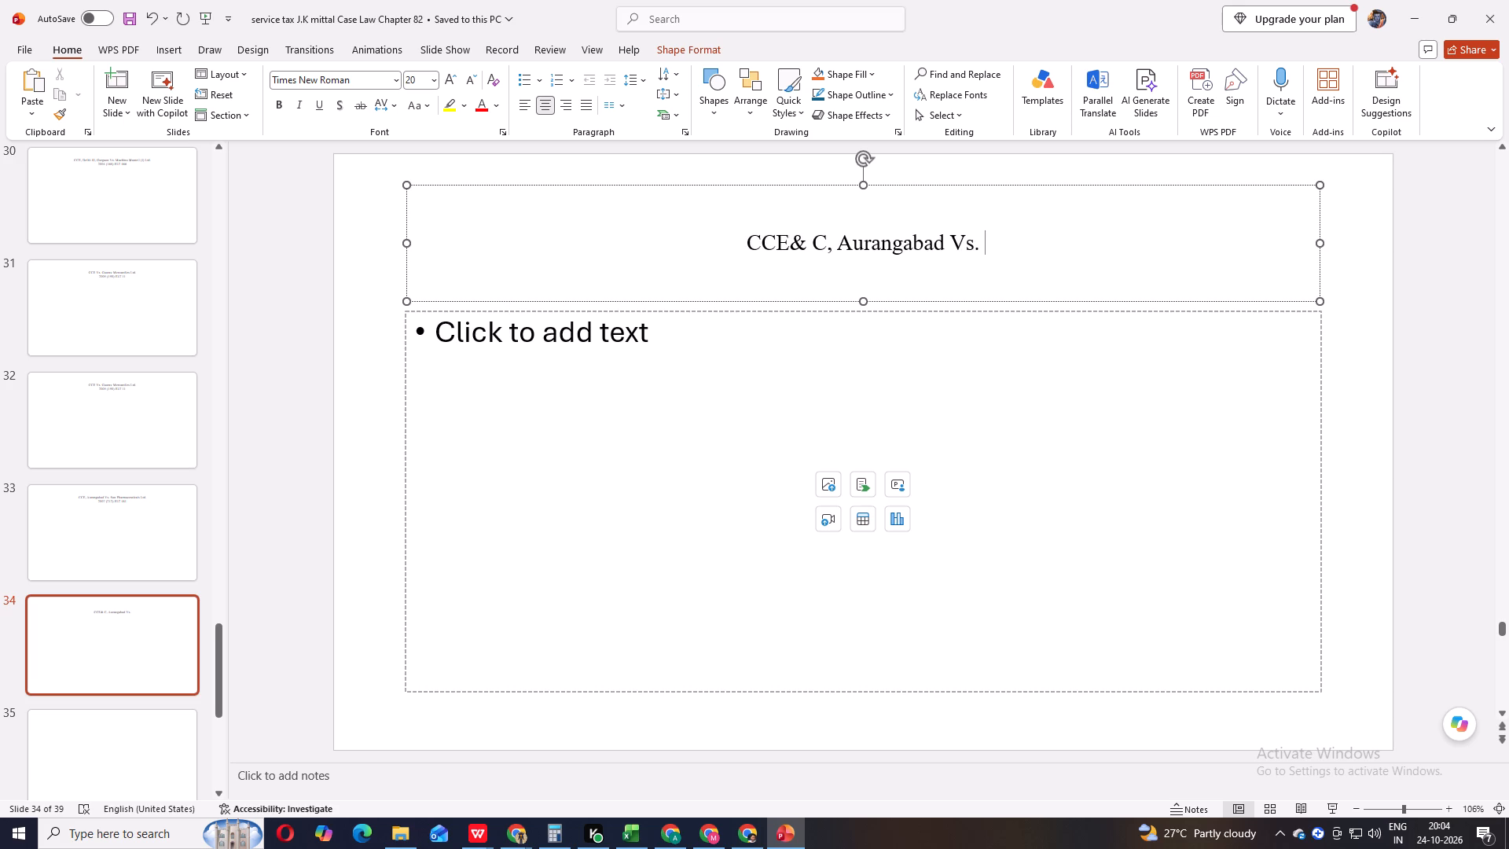
Complete the case name in slide 34's title with the respondent "Shree Om Rolling Mills Pvt. Ltd.".
{"action": "type", "text": "Shree"}
{"action": "key", "text": "space"}
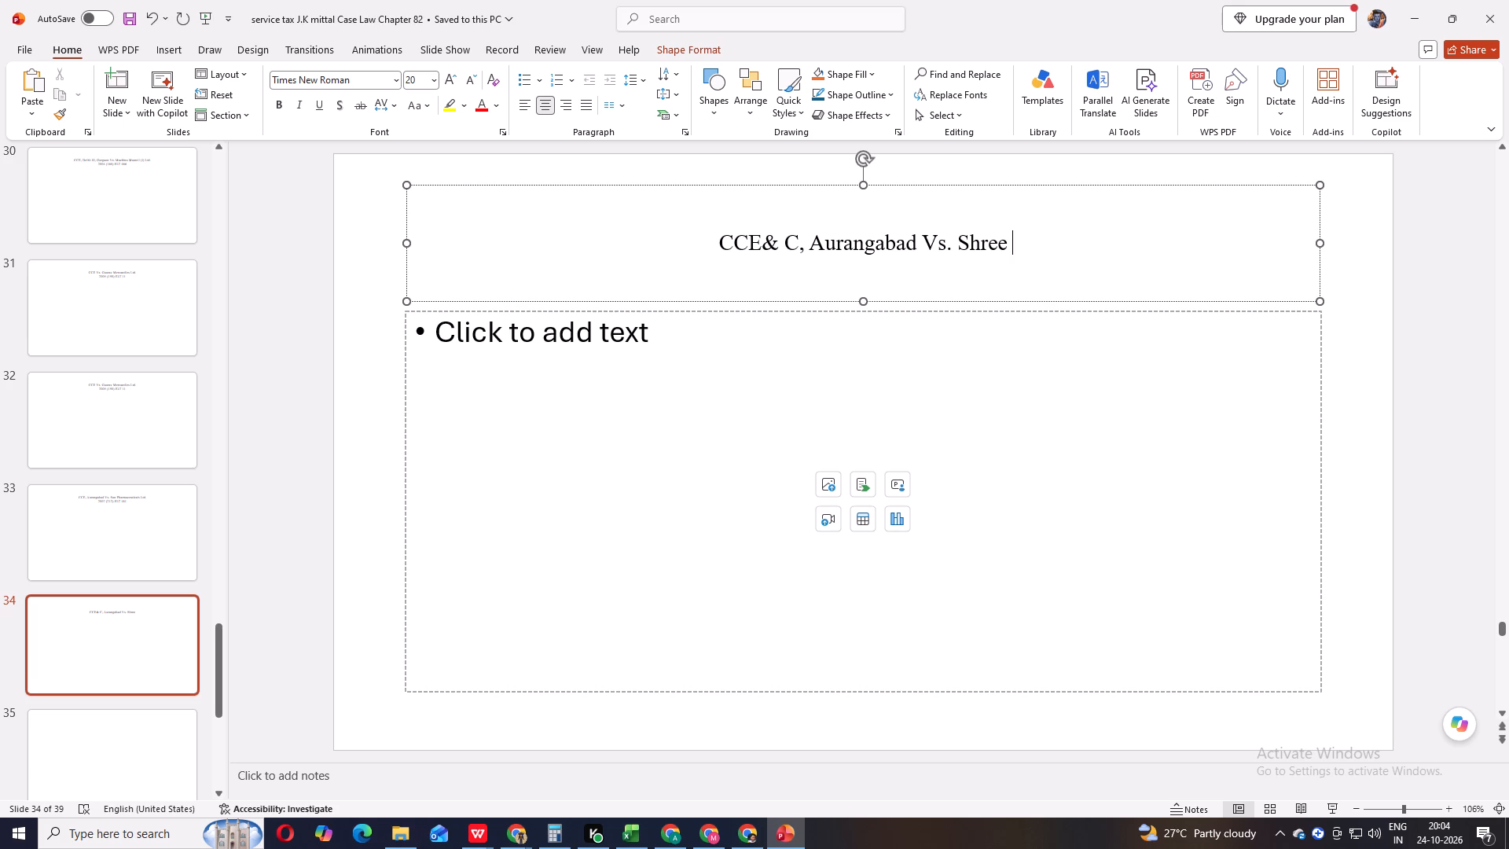
{"action": "type", "text": "Om"}
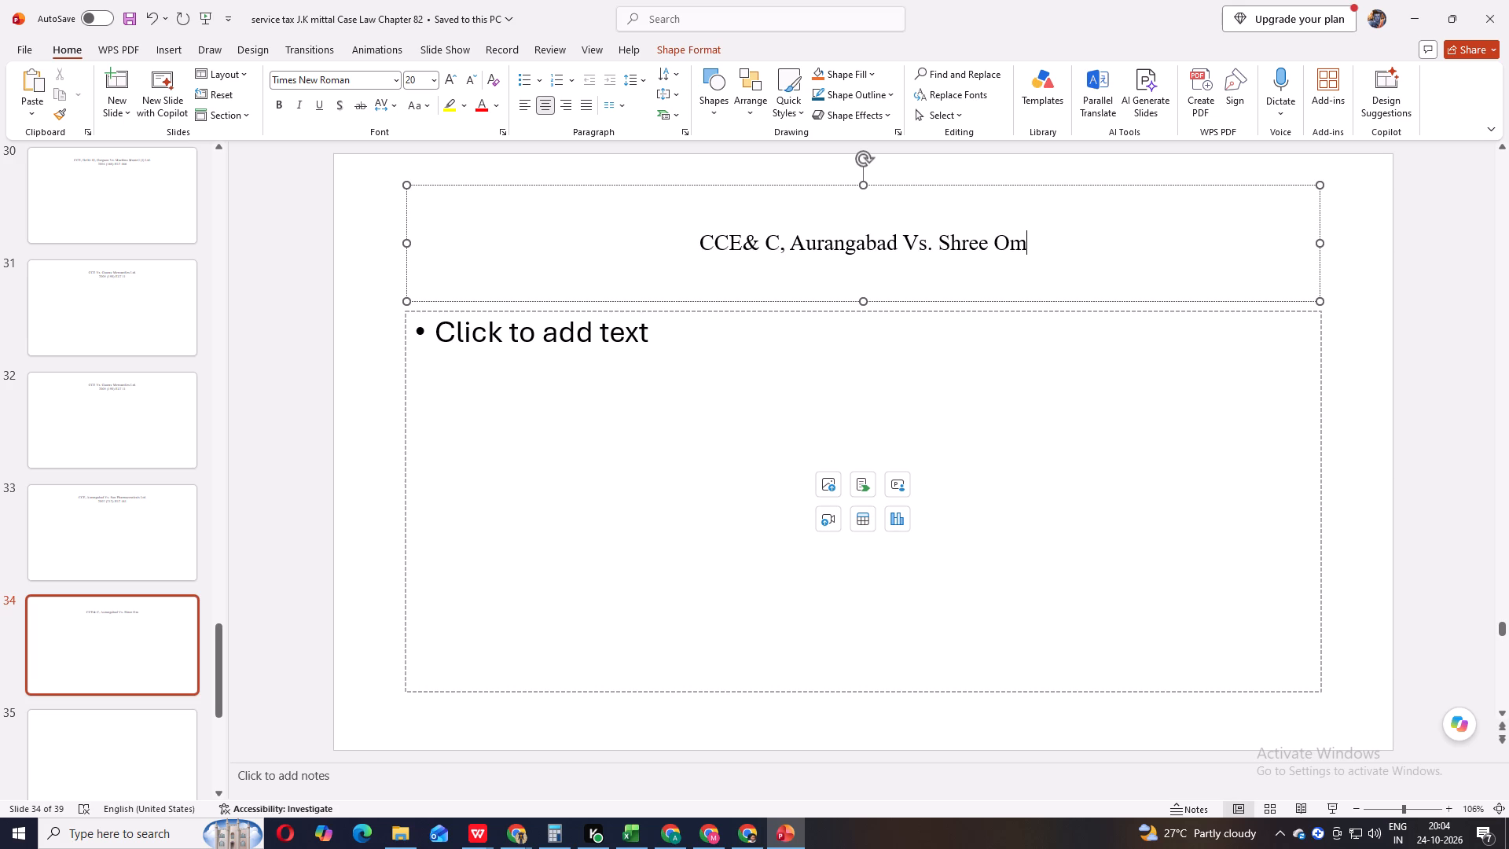
{"action": "key", "text": "space"}
{"action": "type", "text": "Rolling"}
{"action": "key", "text": "space"}
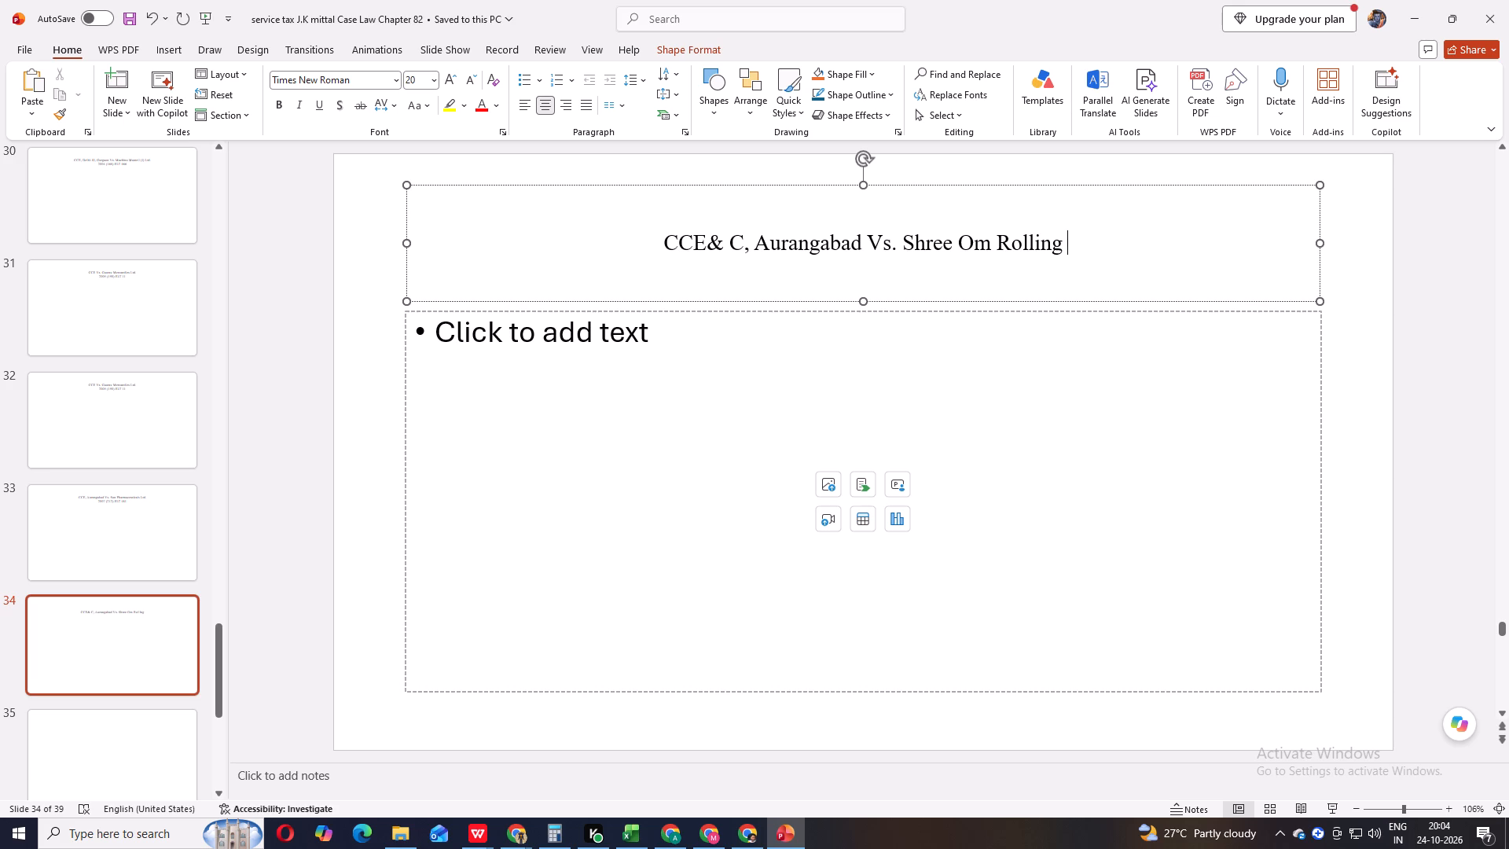
{"action": "type", "text": "Mills"}
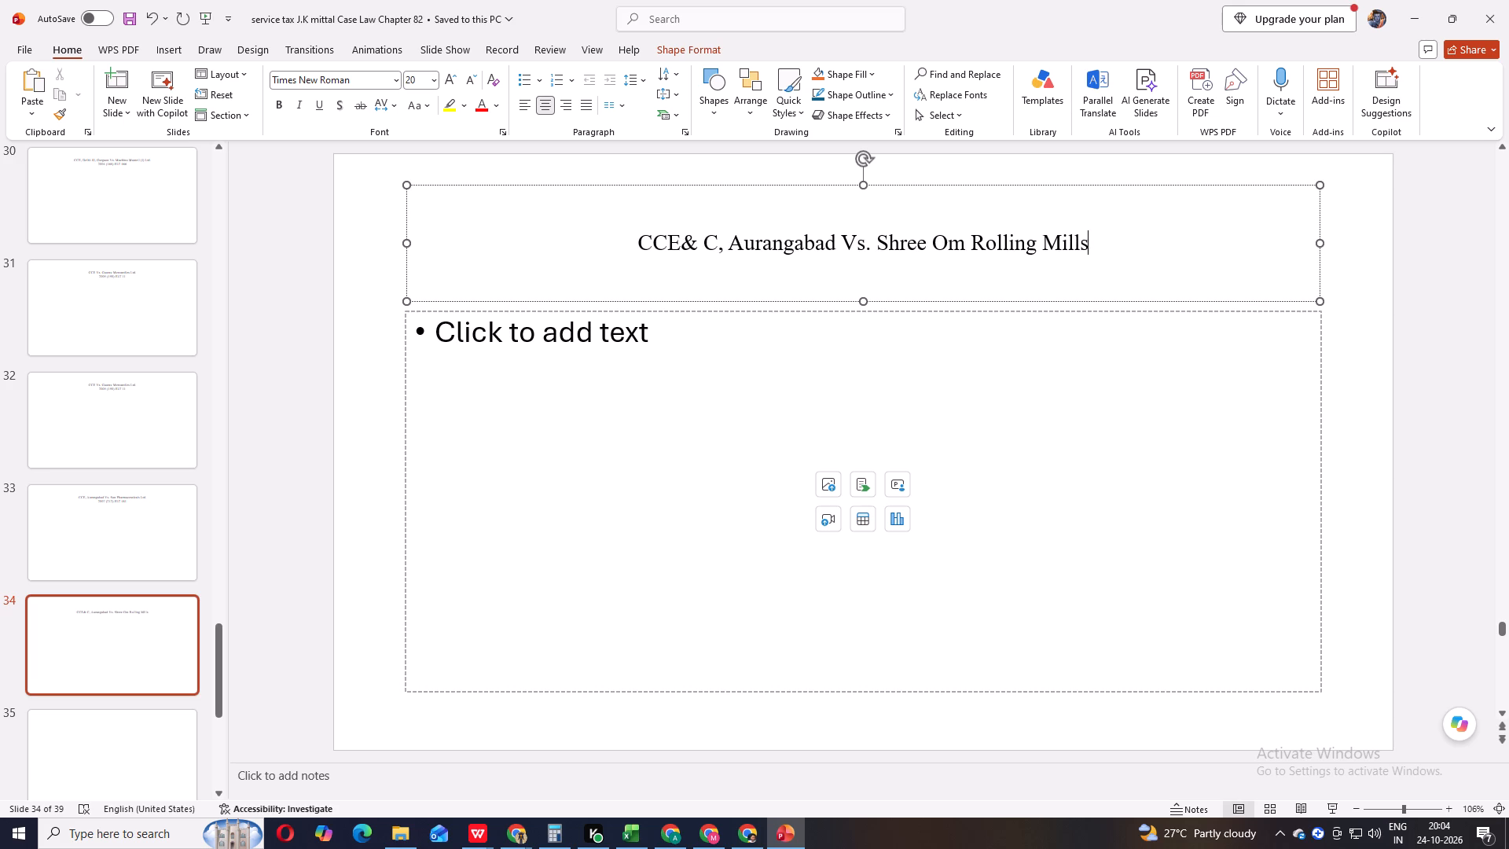
{"action": "key", "text": "space"}
{"action": "key", "text": "shift+p"}
{"action": "type", "text": "vt"}
{"action": "key", "text": "period"}
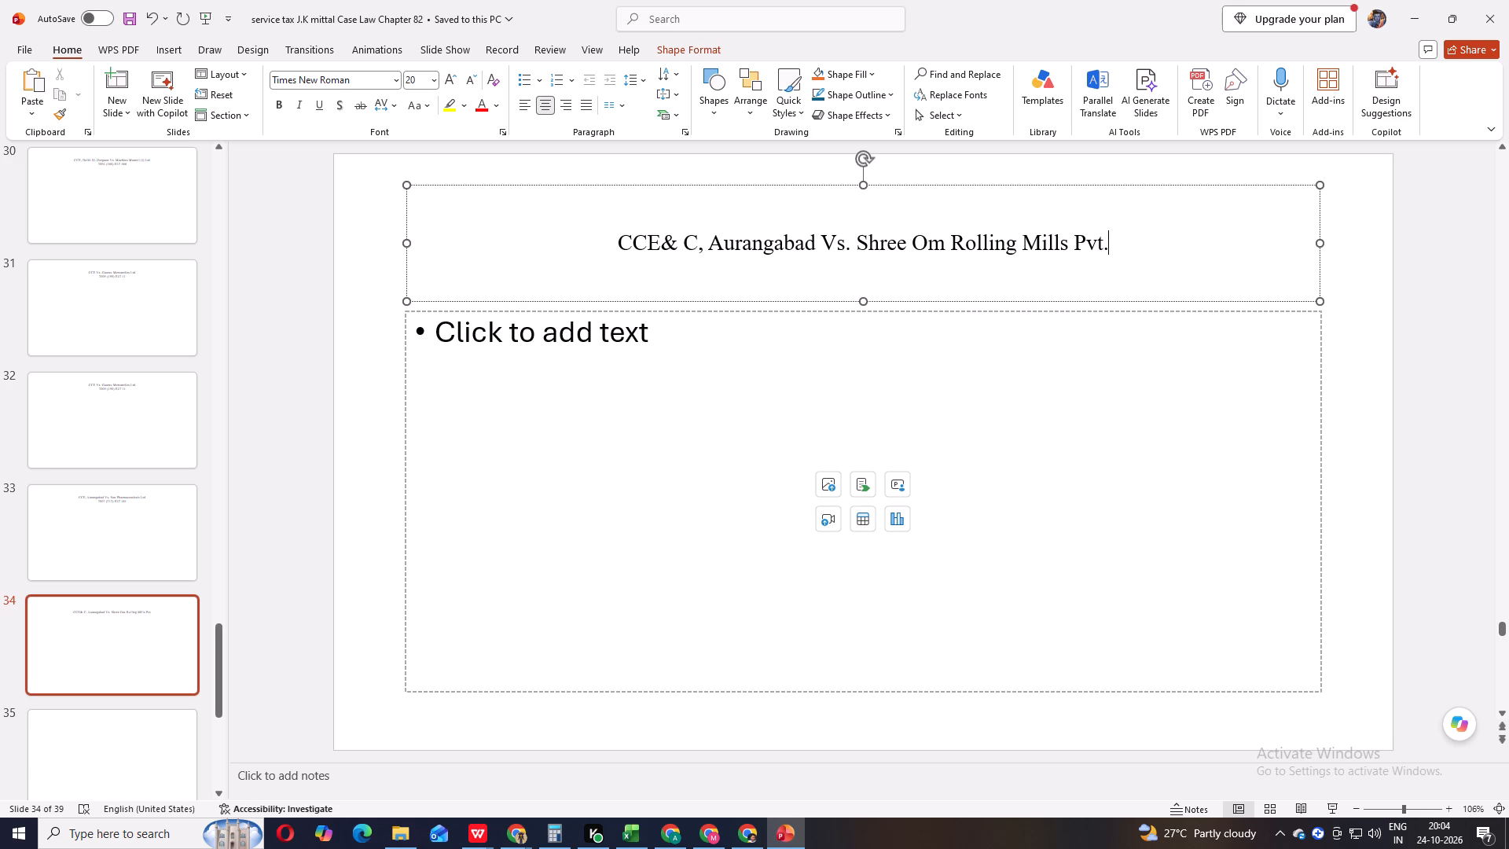
{"action": "key", "text": "space"}
{"action": "type", "text": "Ltd"}
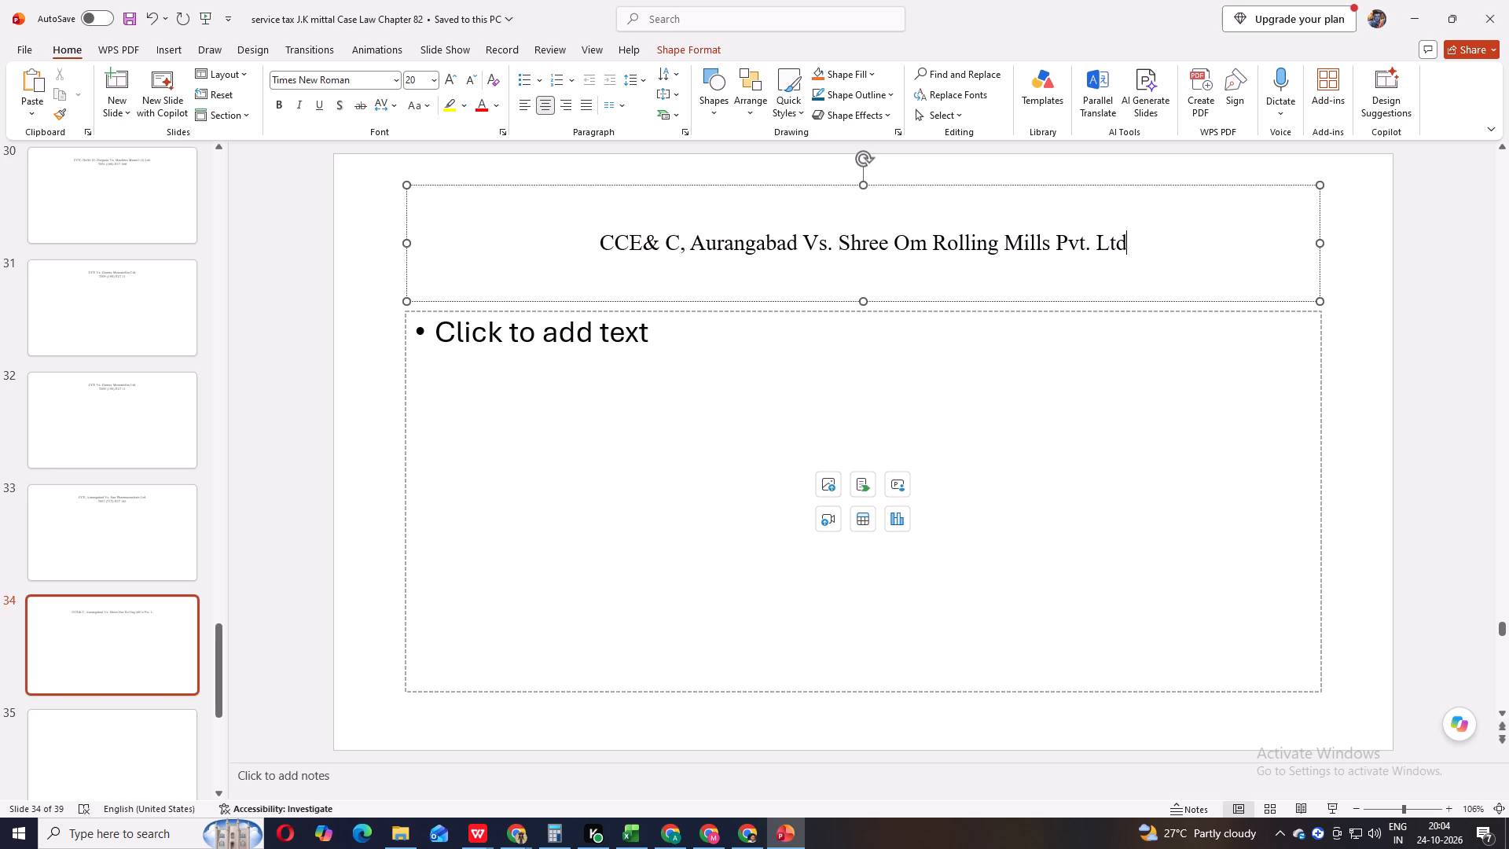
{"action": "type", "text": "."}
{"action": "key", "text": "space"}
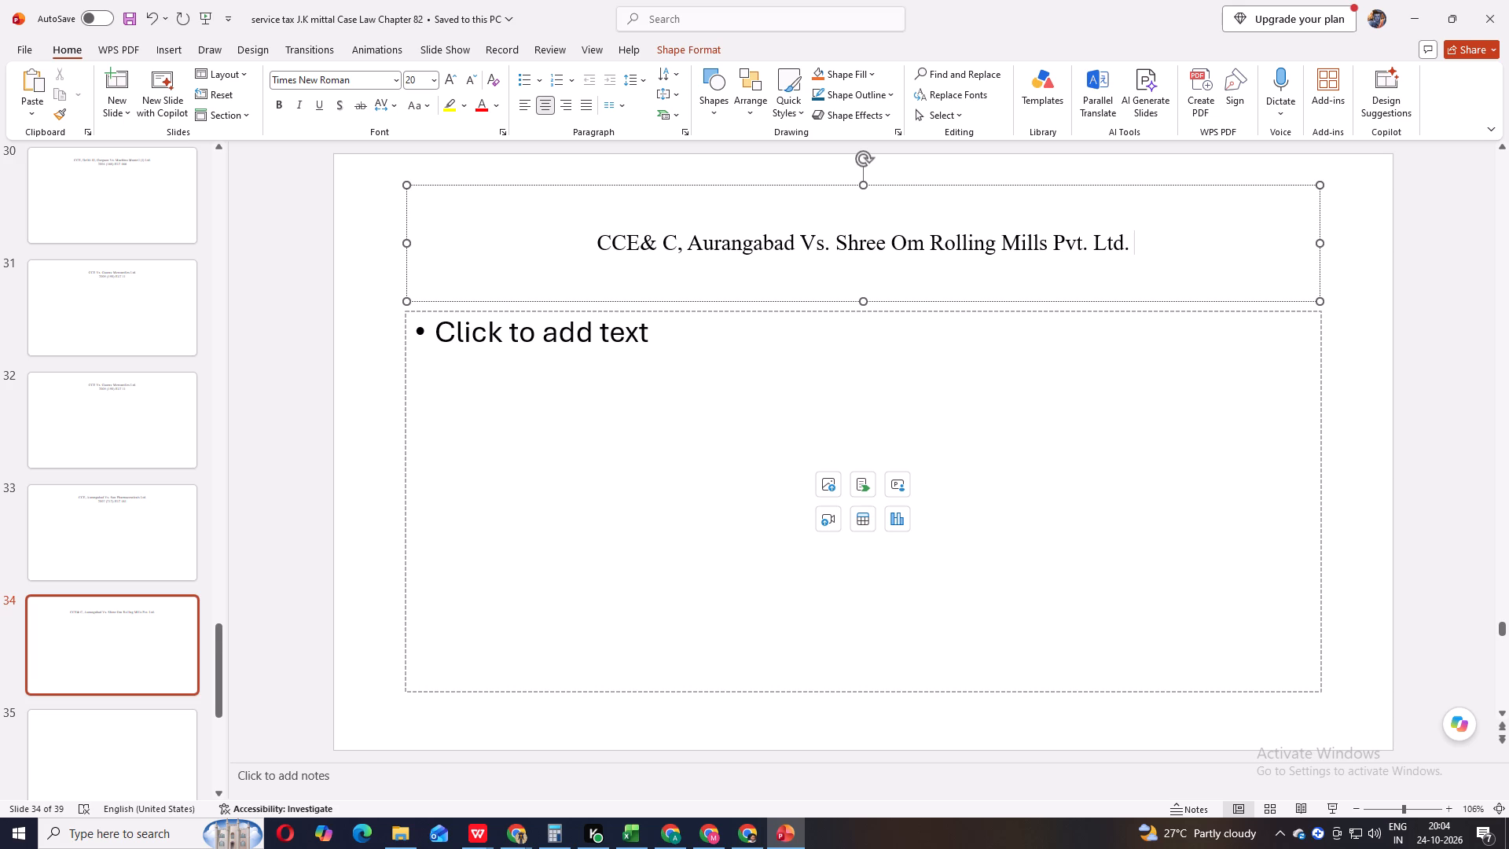
Begin the case name in slide 35's empty title with "Presscom Product".
{"action": "scroll", "coordinate": [864, 259], "scroll_direction": "down", "scroll_amount": 1}
{"action": "left_click", "coordinate": [885, 264]}
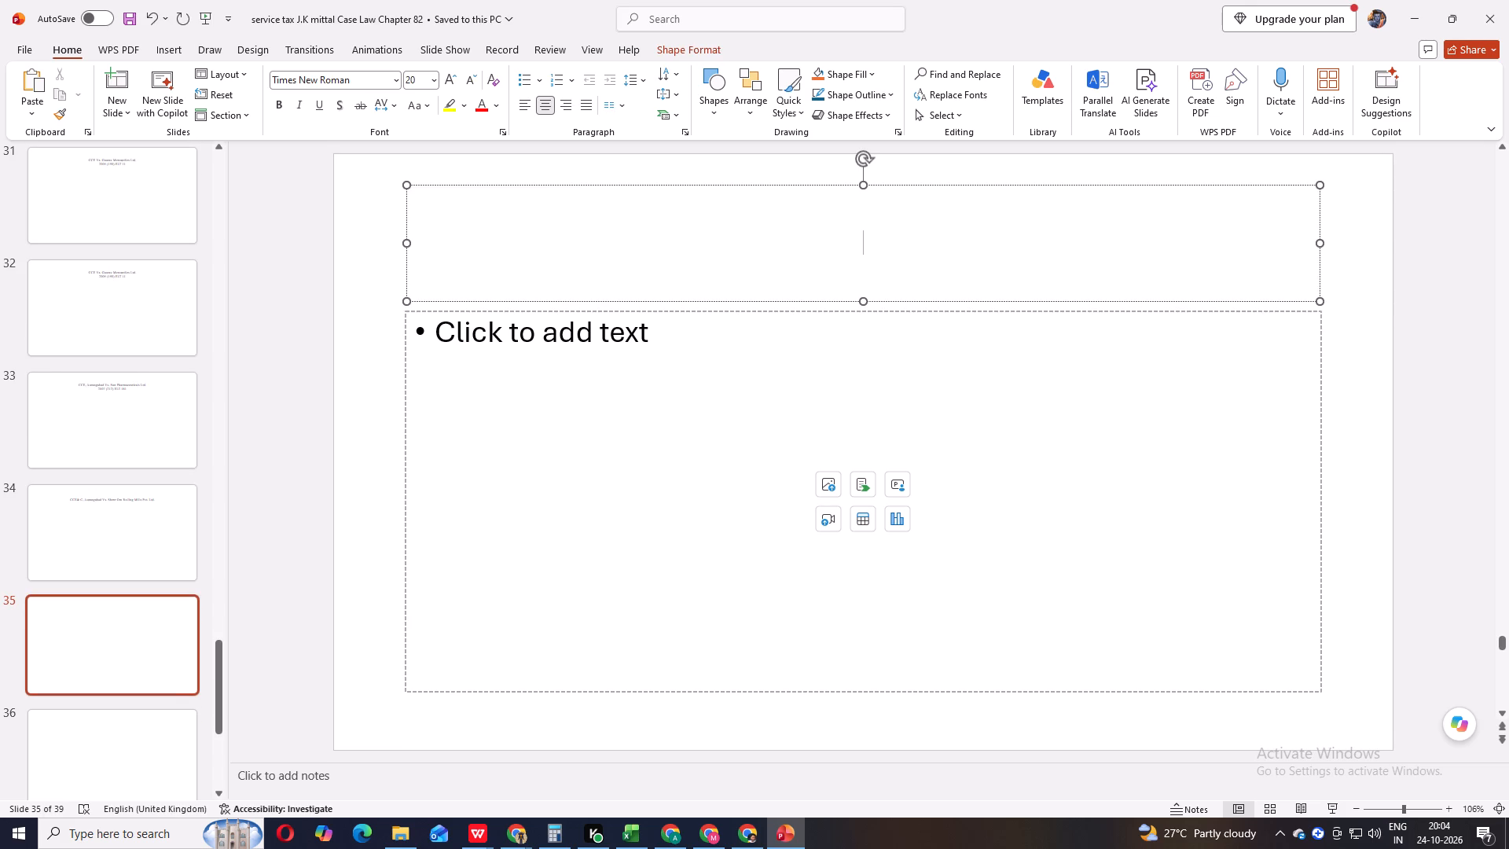
{"action": "type", "text": "Press"}
{"action": "type", "text": "com"}
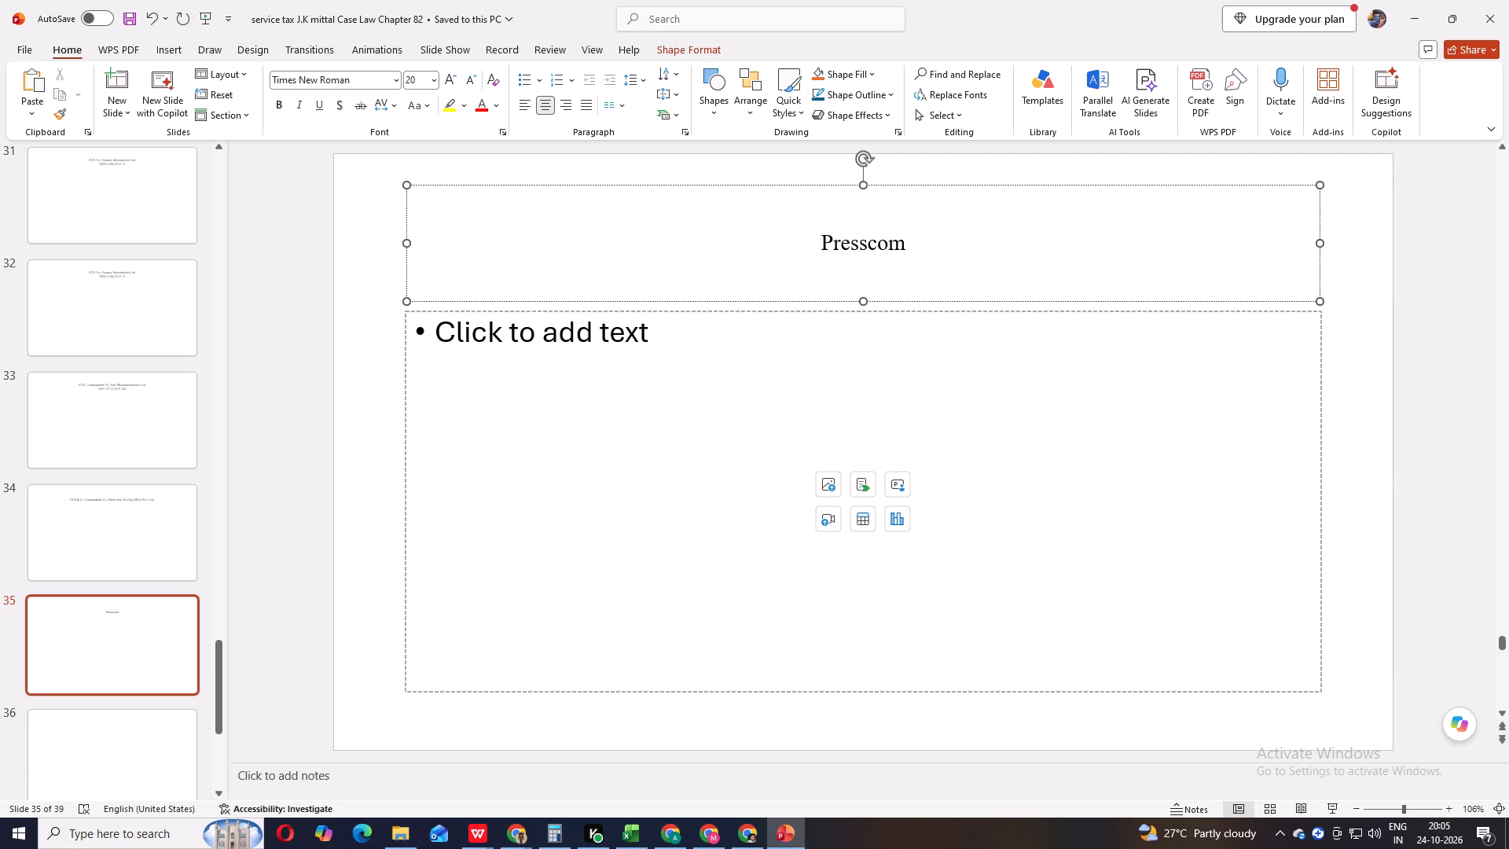
{"action": "key", "text": "space"}
{"action": "type", "text": "Pro"}
{"action": "type", "text": "duct"}
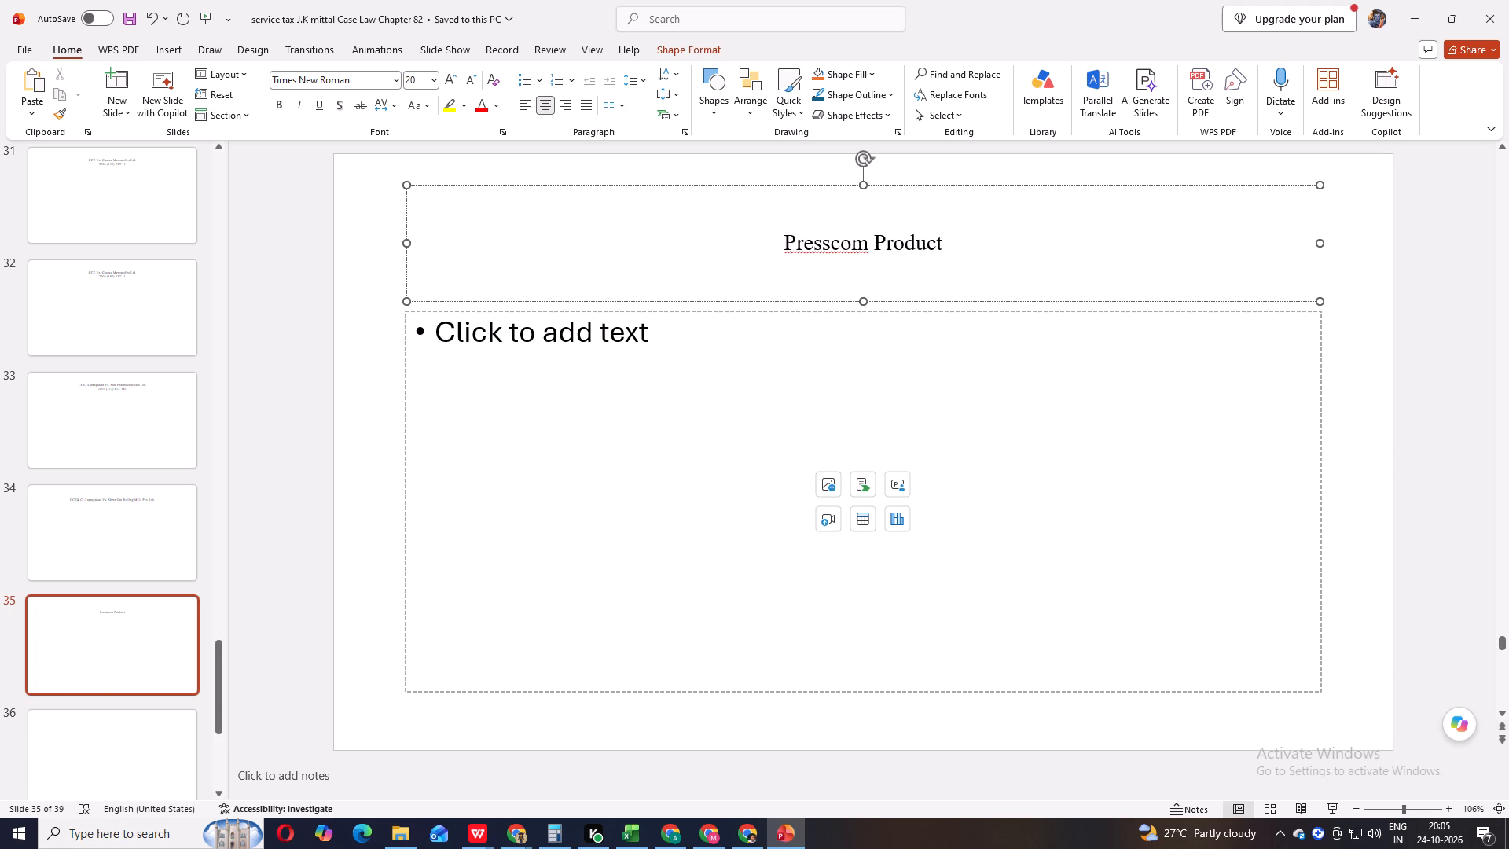
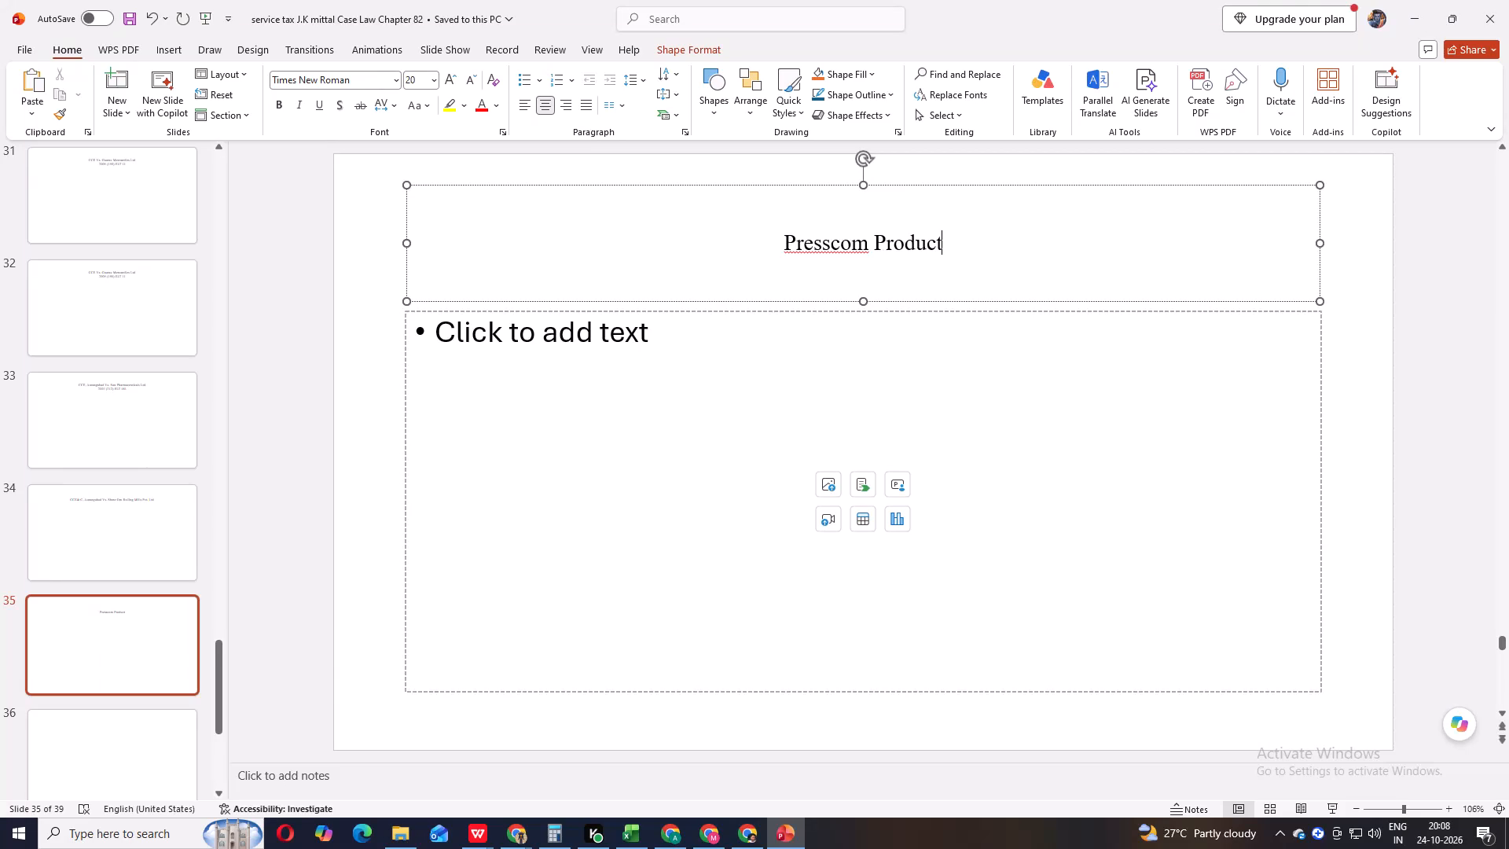
Complete the case name in slide 35's title so it reads "Presscom Products Vs. CCE, Bangalore" and save the presentation.
{"action": "type", "text": "s"}
{"action": "key", "text": "space"}
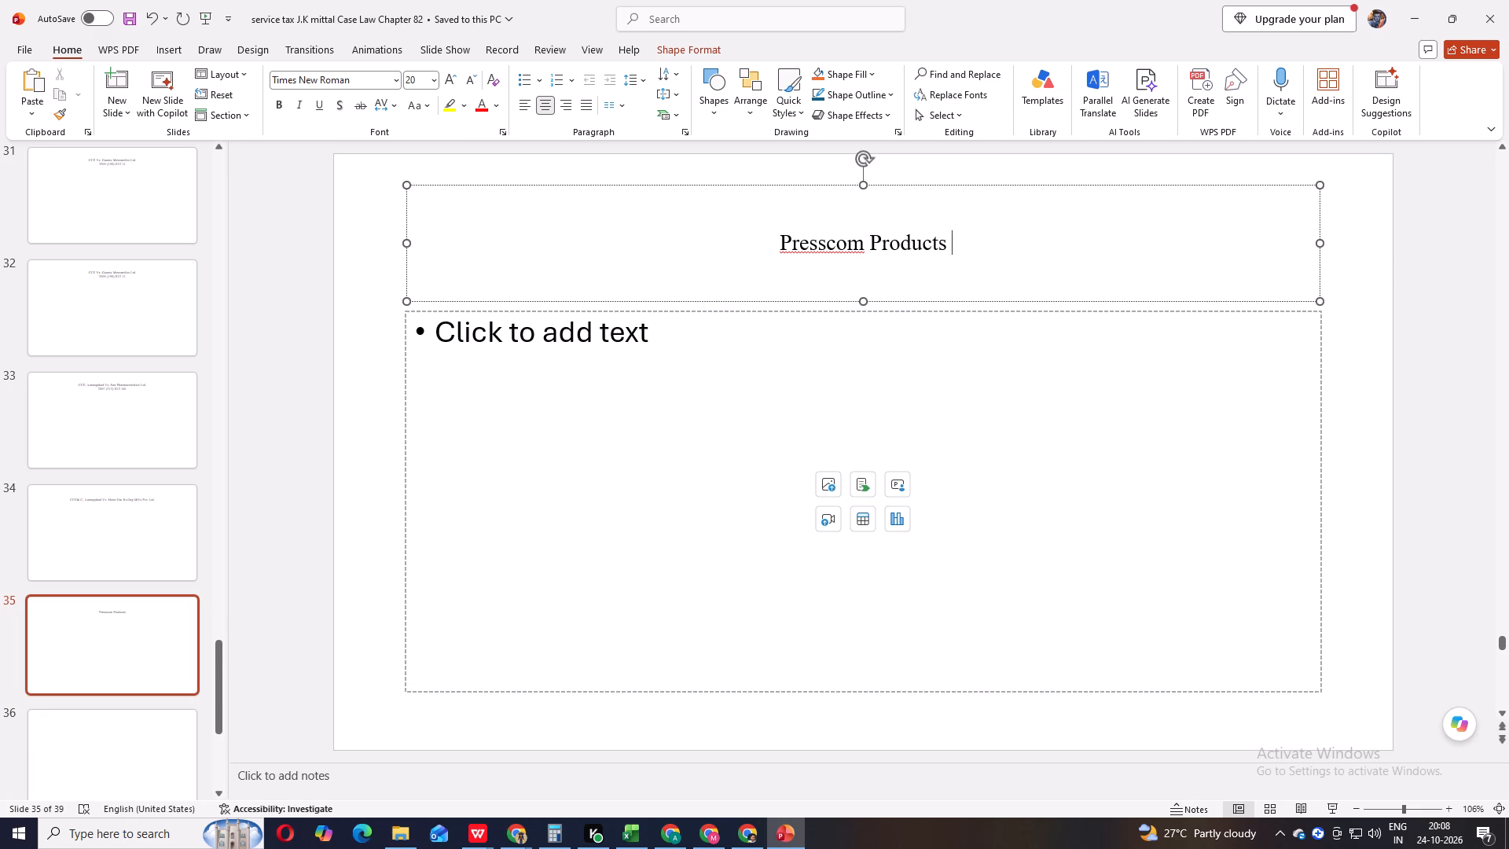
{"action": "type", "text": "Vs."}
{"action": "key", "text": "space"}
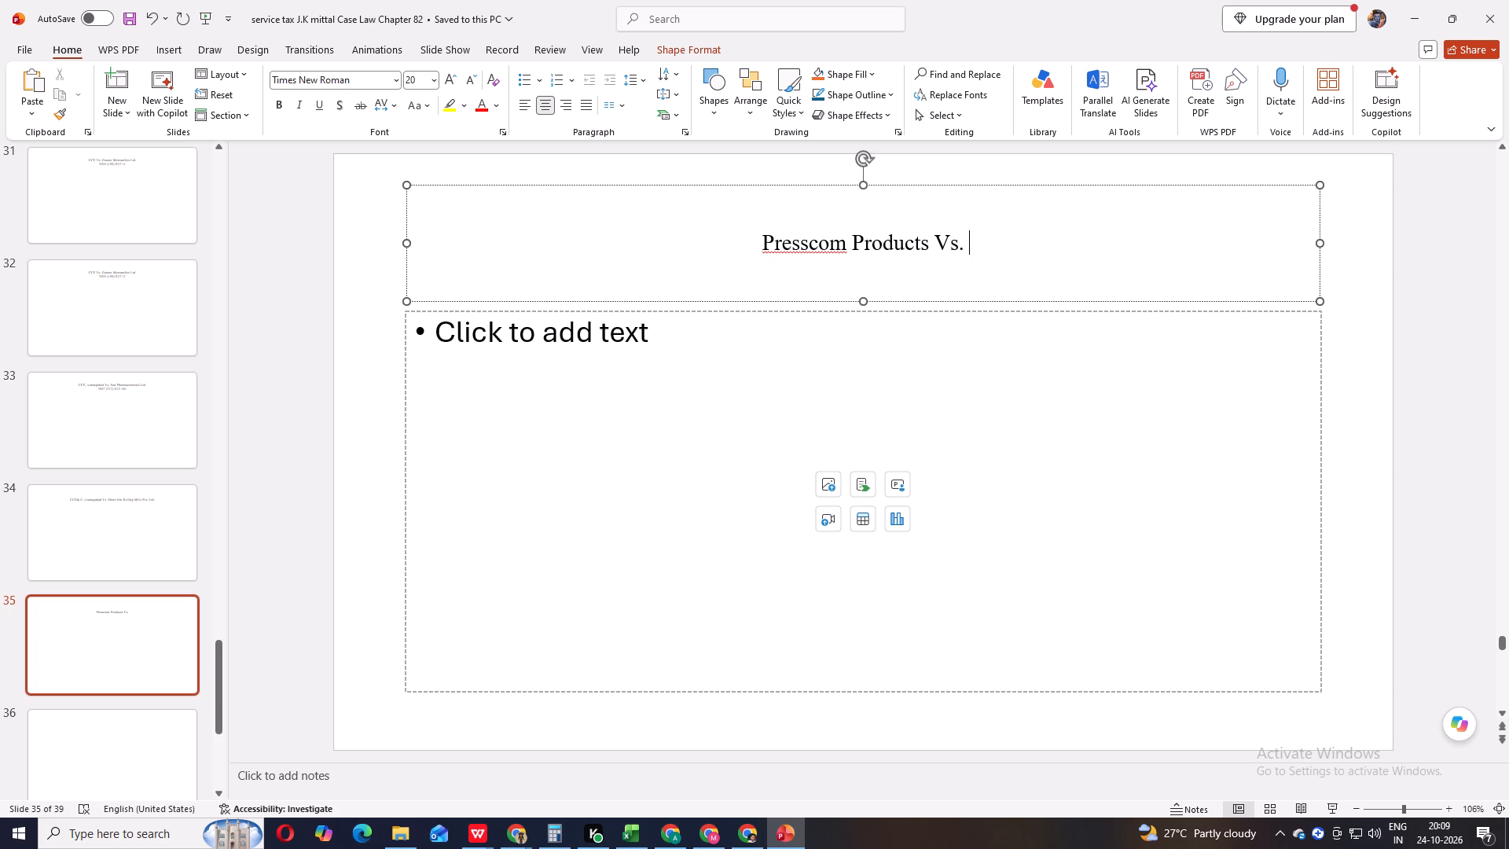
{"action": "type", "text": "CCE"}
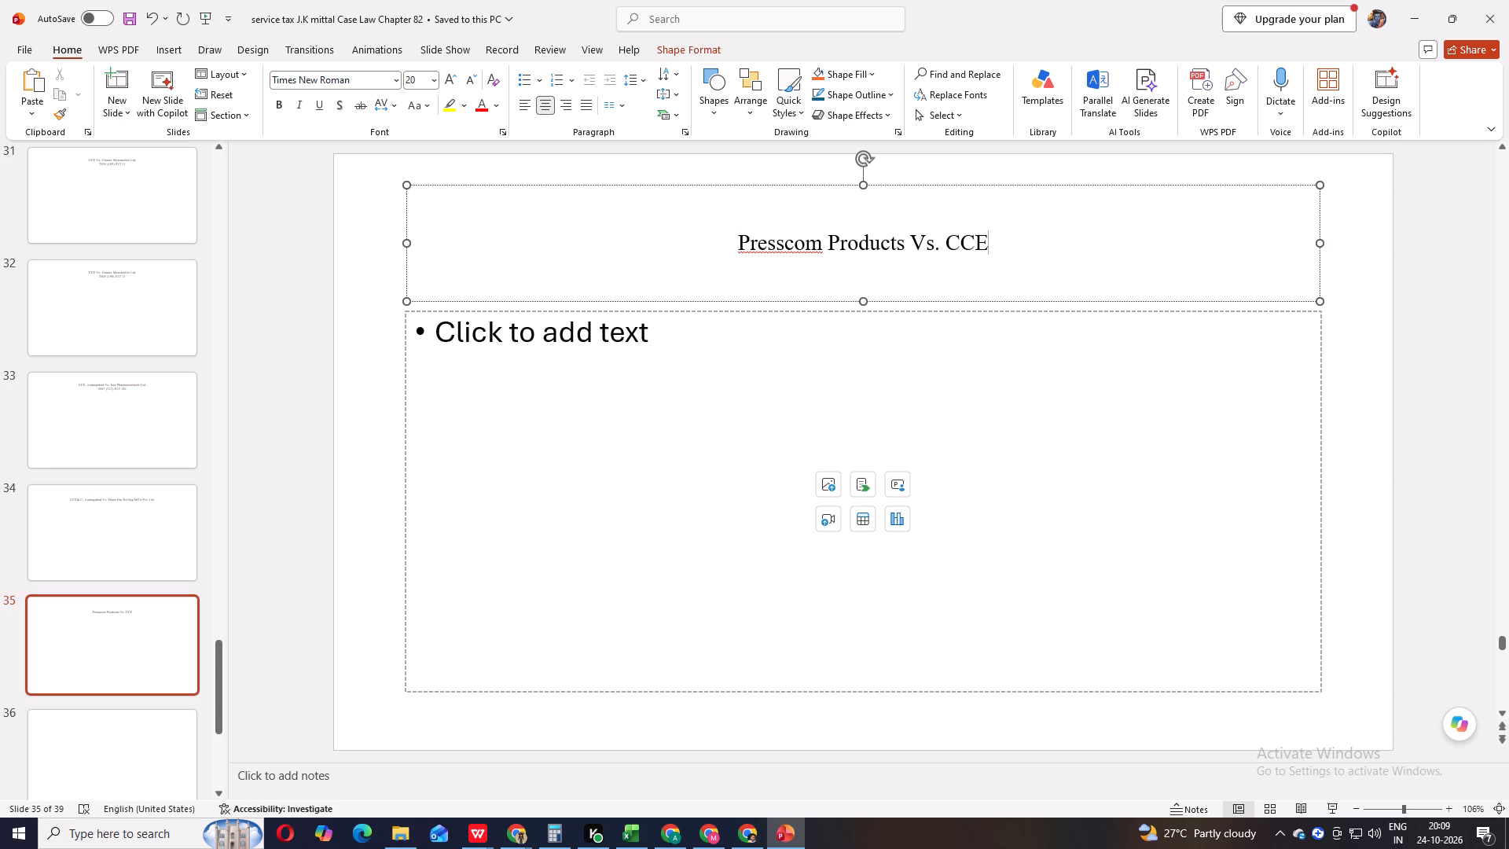
{"action": "type", "text": ","}
{"action": "key", "text": "space"}
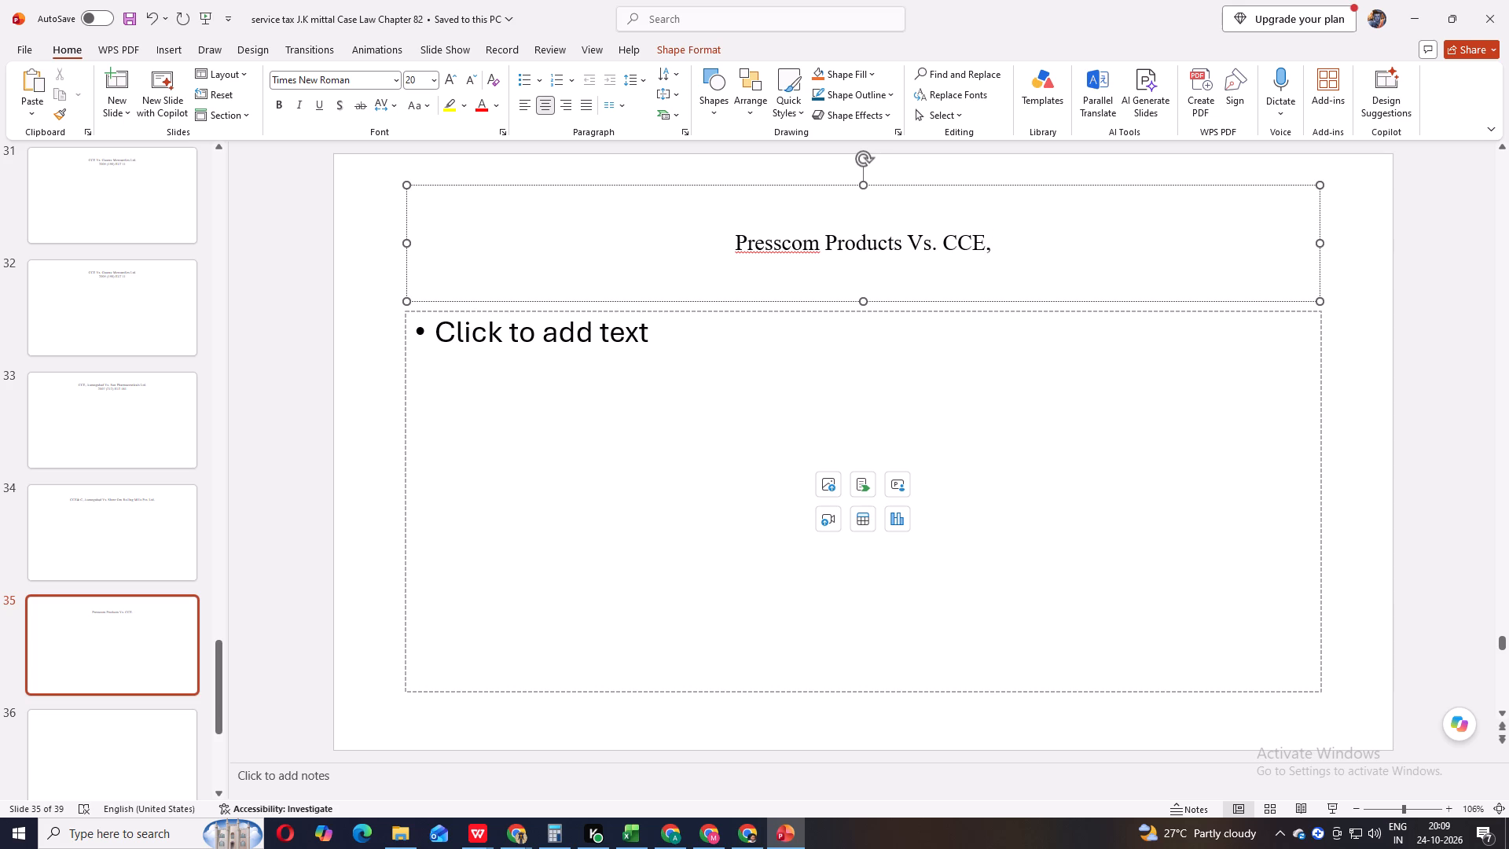
{"action": "type", "text": "Banga"}
{"action": "type", "text": "lore"}
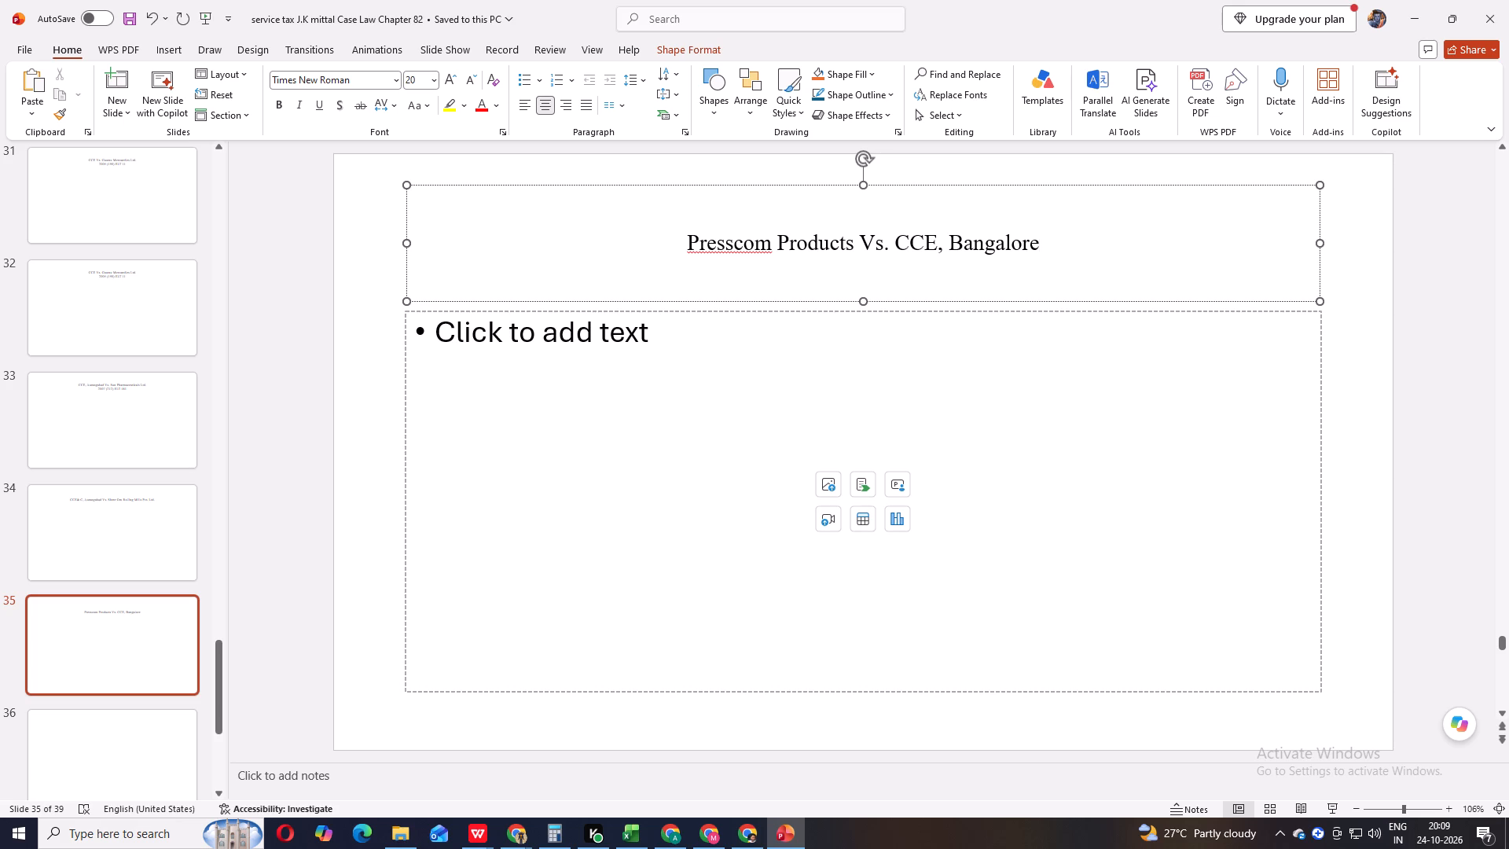
{"action": "key", "text": "ctrl+s"}
Open slide 36's empty title for entering a case name.
{"action": "scroll", "coordinate": [946, 327], "scroll_direction": "down", "scroll_amount": 1}
{"action": "left_click", "coordinate": [948, 263]}
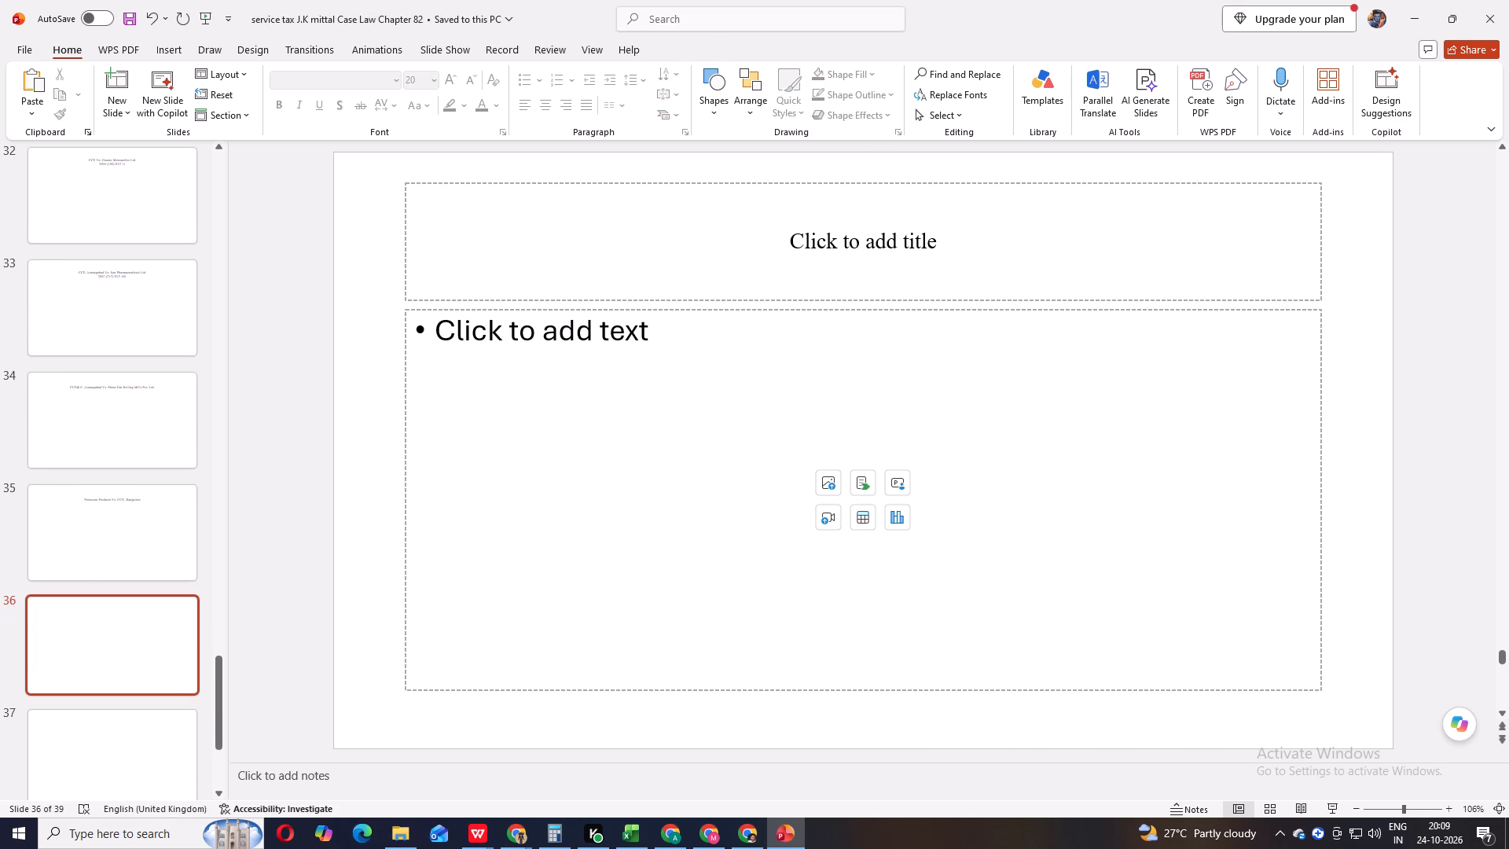
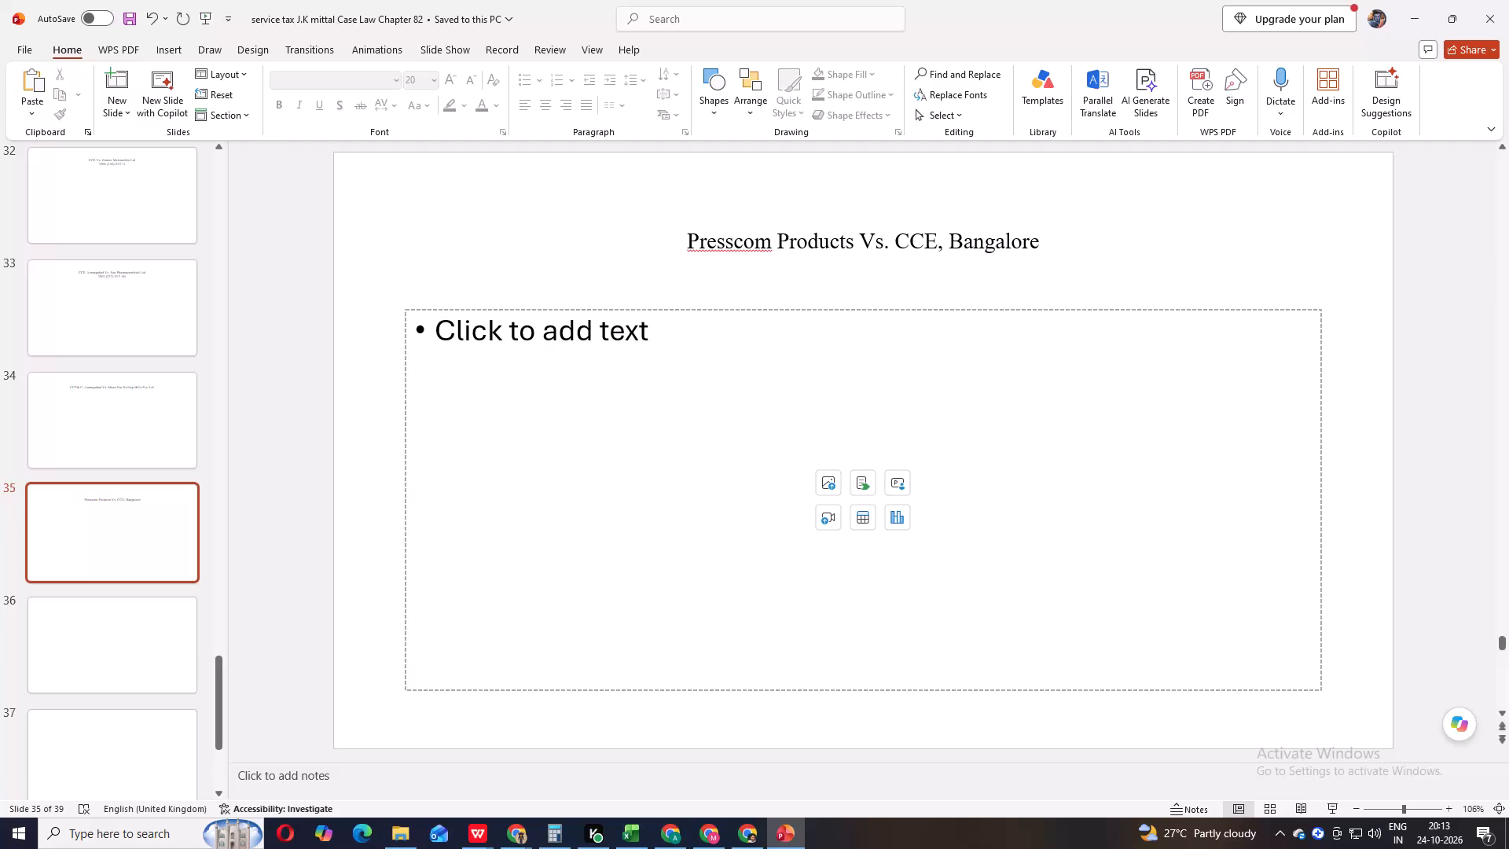
Begin slide 36's empty title with the appellant's name, followed by a comma.
{"action": "scroll", "coordinate": [948, 263], "scroll_direction": "down", "scroll_amount": 1}
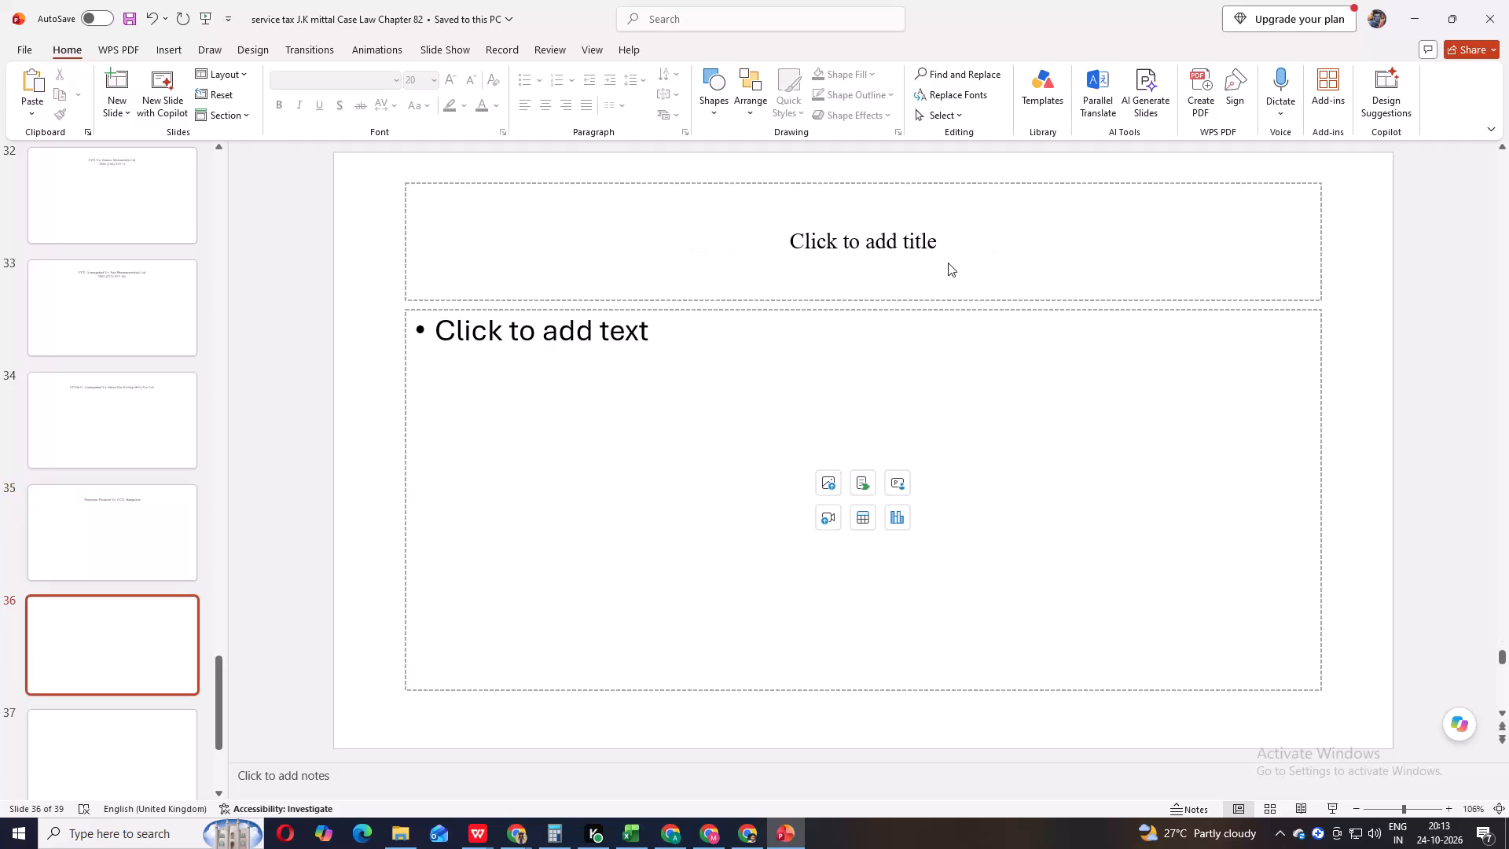
{"action": "left_click", "coordinate": [948, 263]}
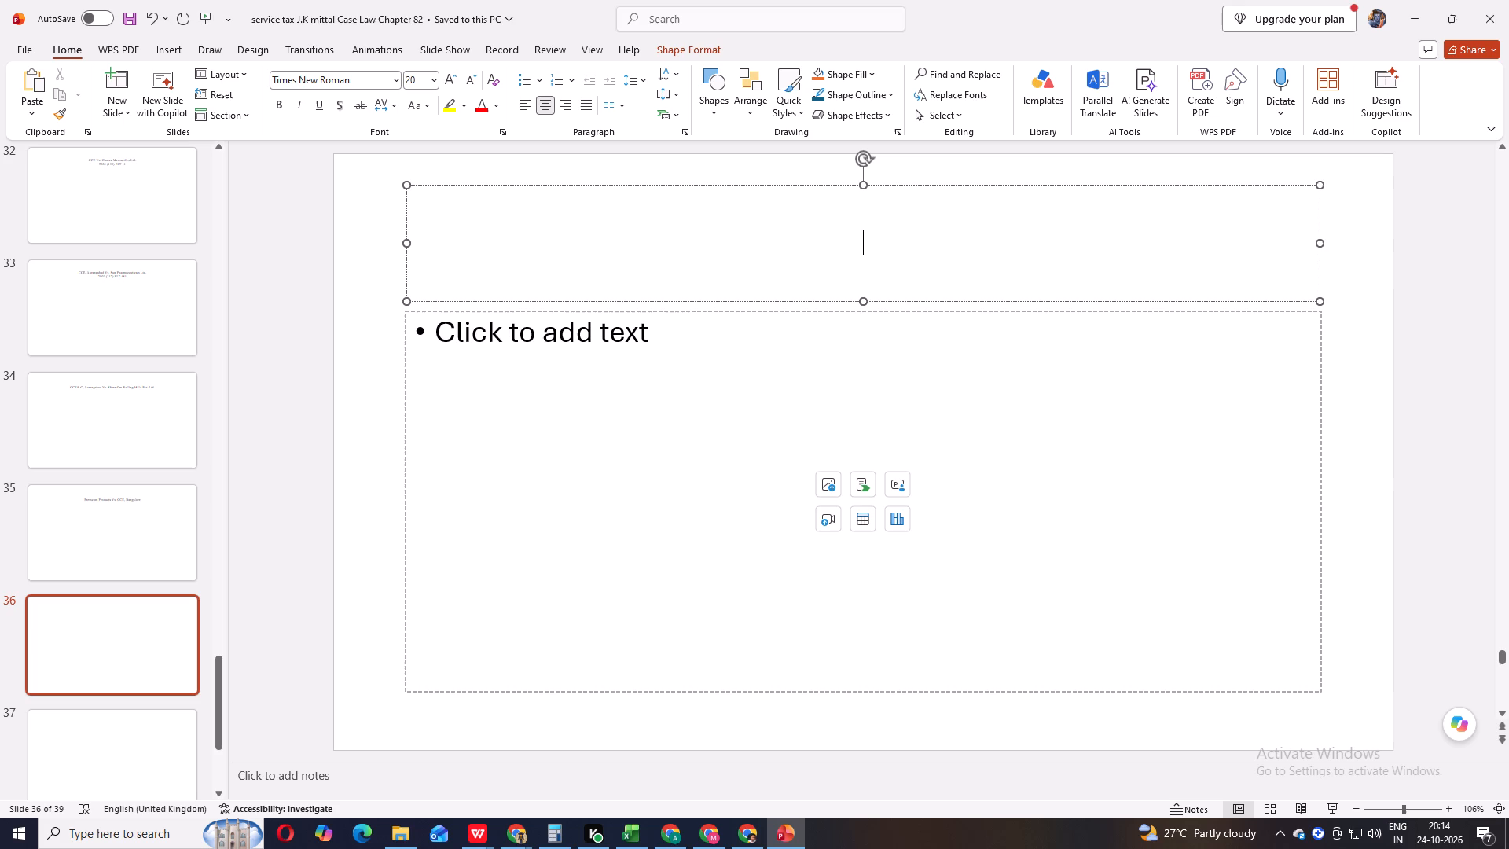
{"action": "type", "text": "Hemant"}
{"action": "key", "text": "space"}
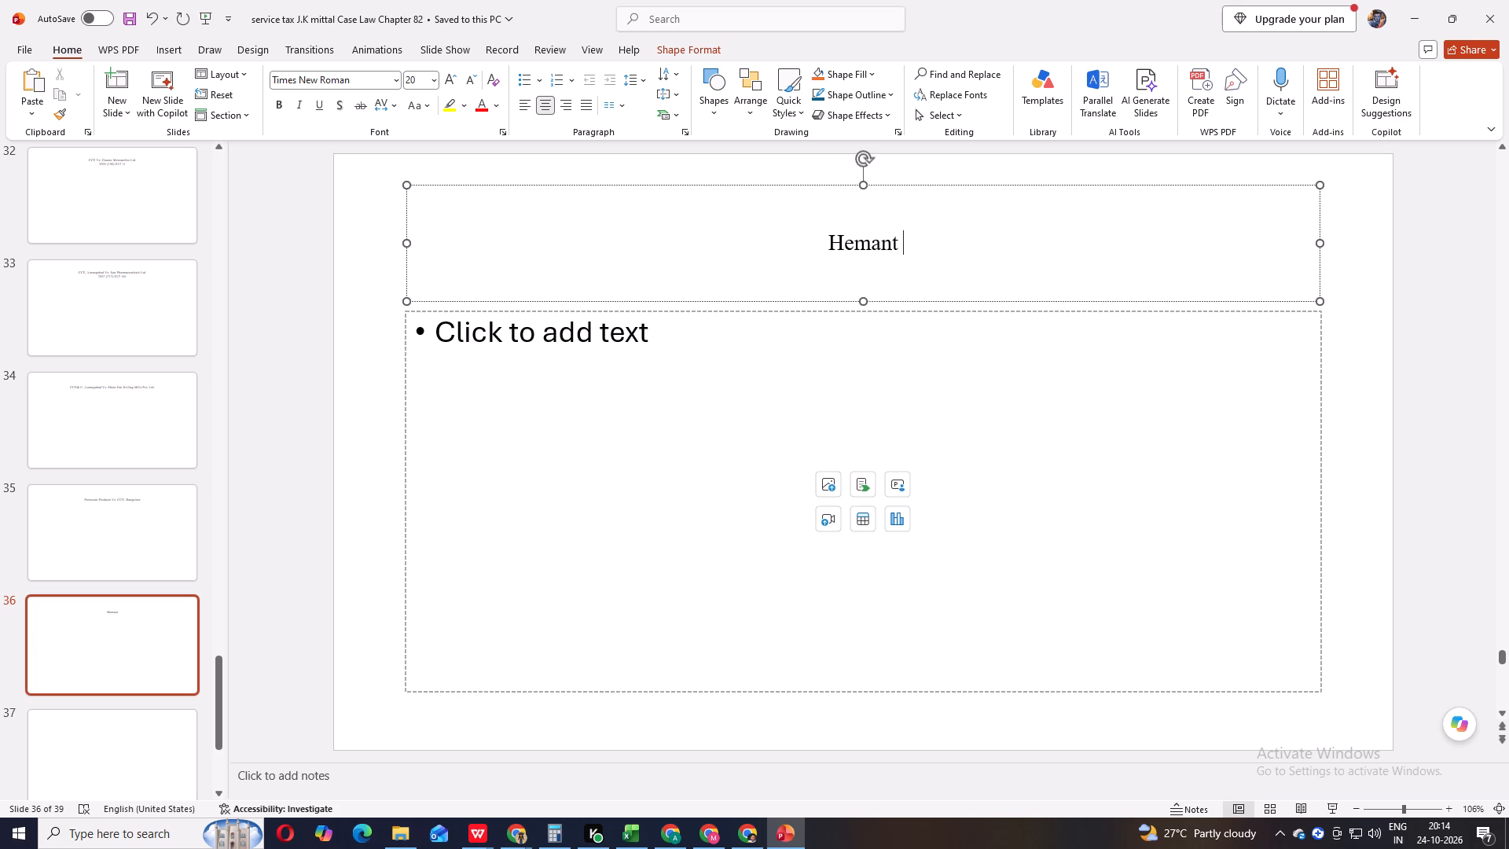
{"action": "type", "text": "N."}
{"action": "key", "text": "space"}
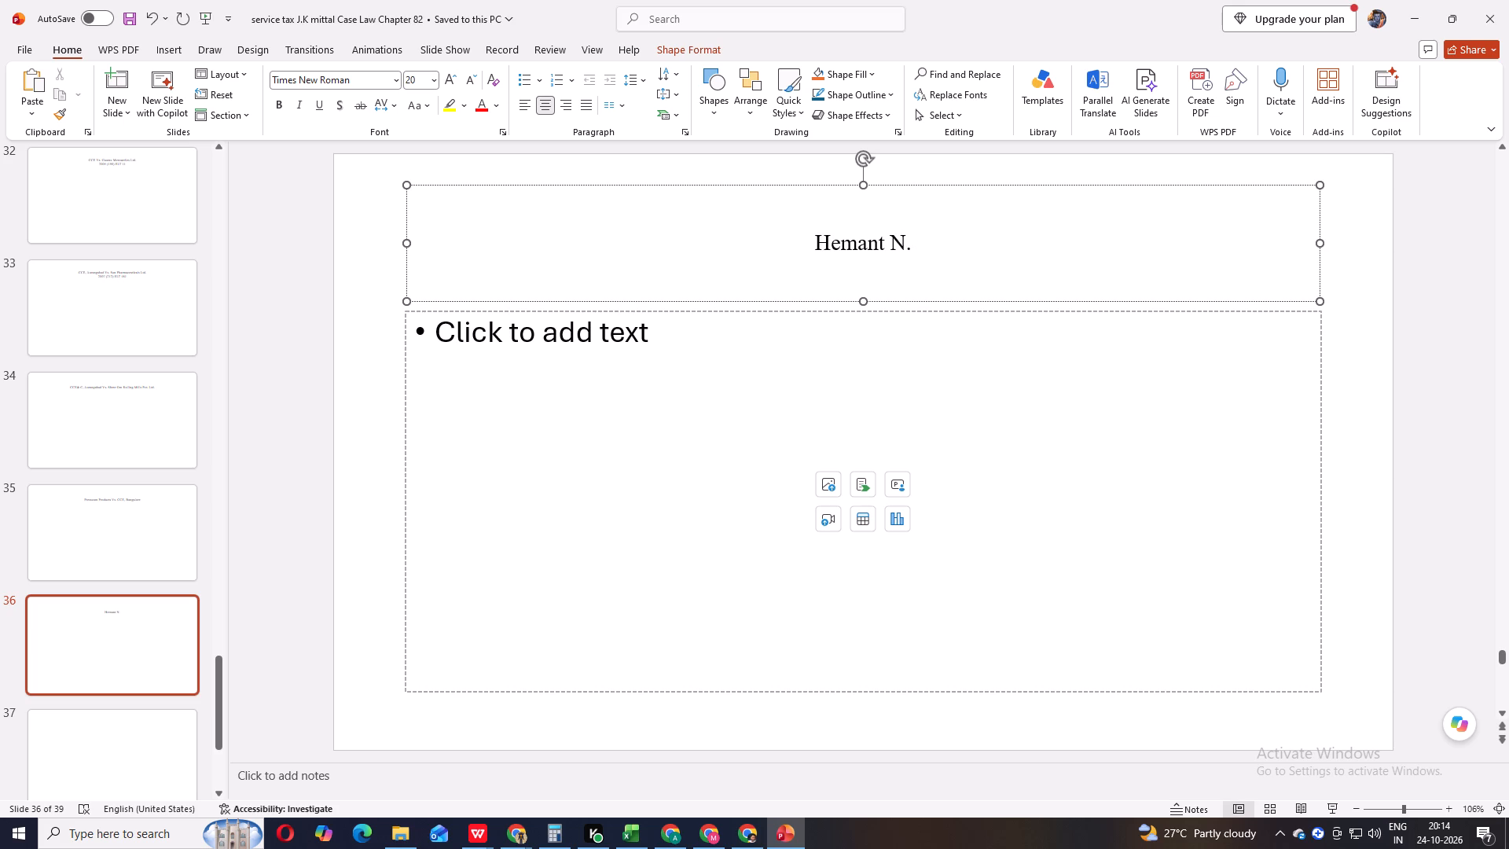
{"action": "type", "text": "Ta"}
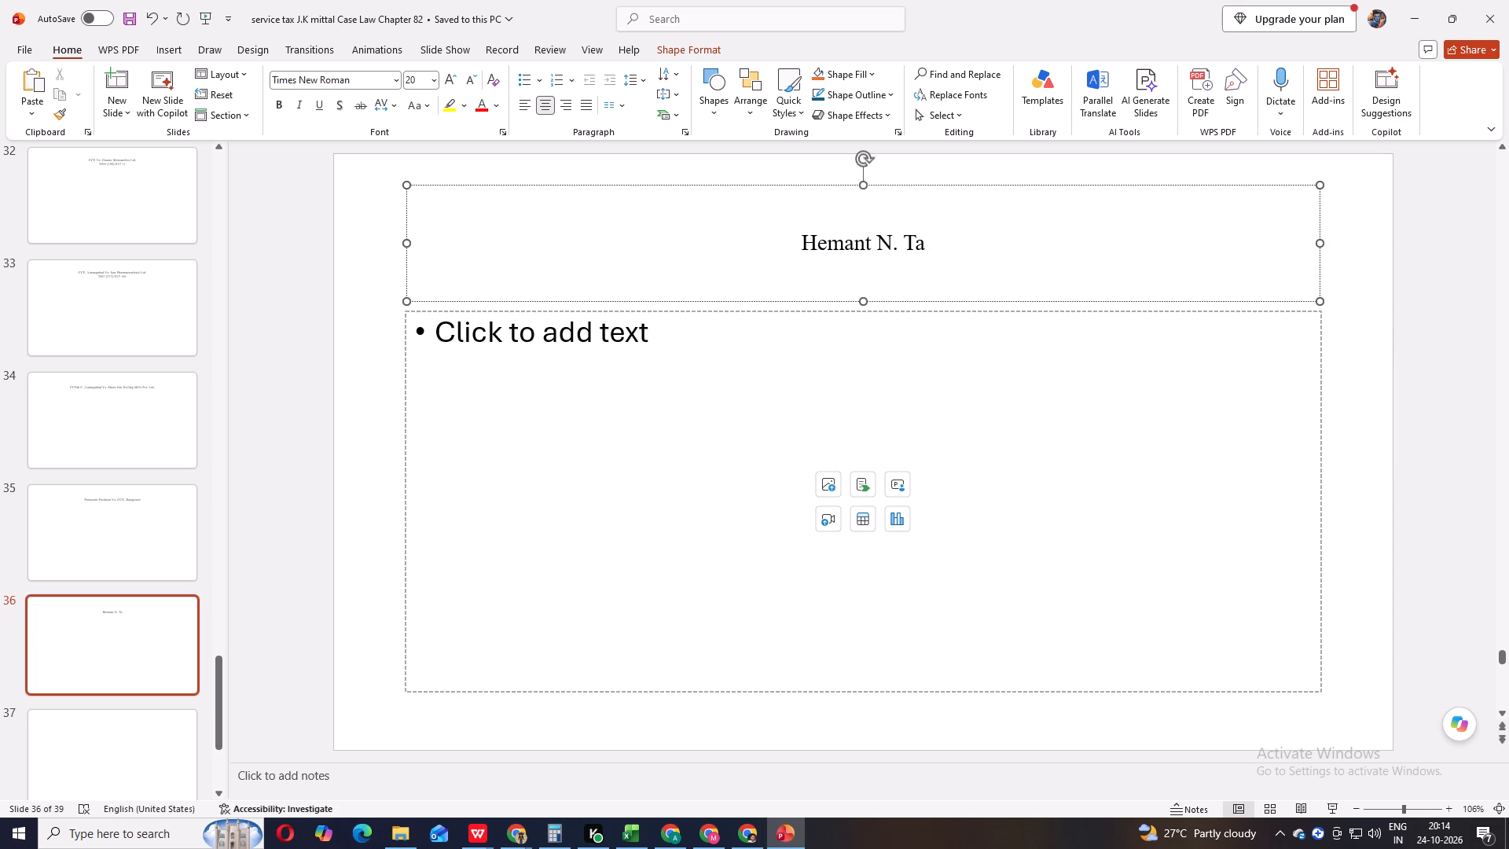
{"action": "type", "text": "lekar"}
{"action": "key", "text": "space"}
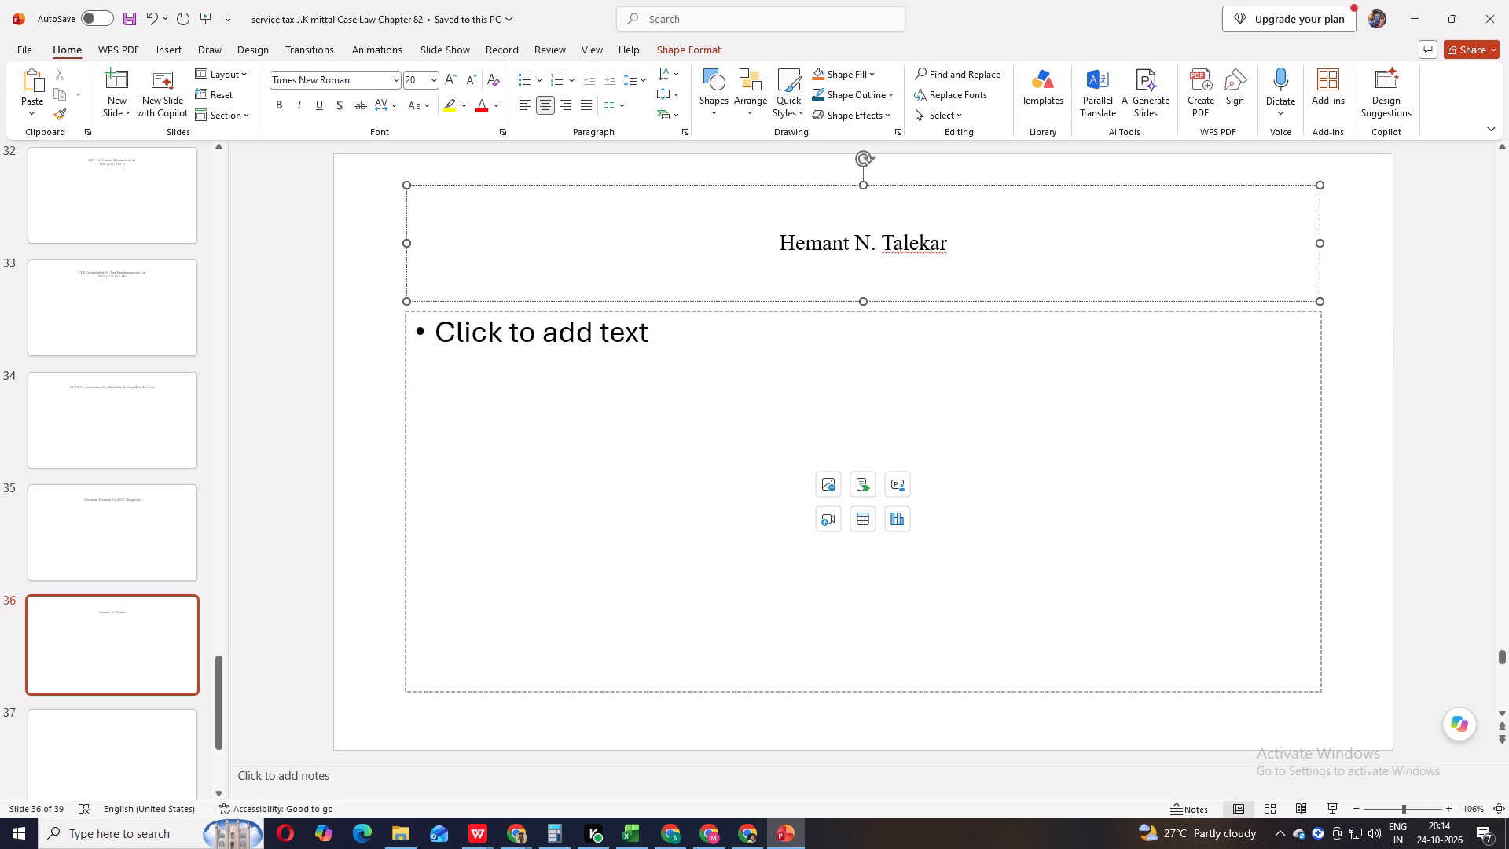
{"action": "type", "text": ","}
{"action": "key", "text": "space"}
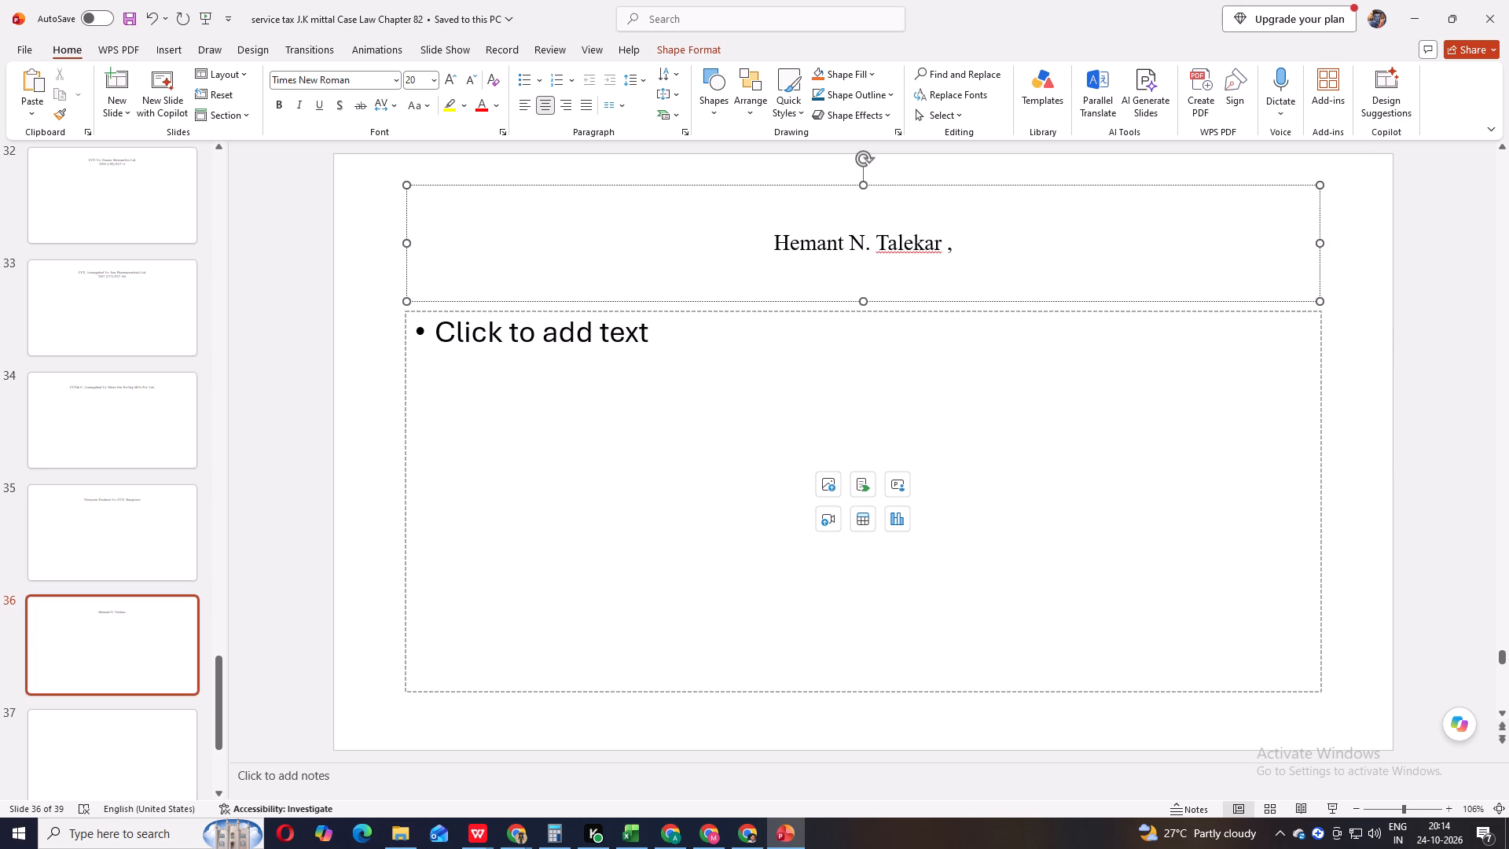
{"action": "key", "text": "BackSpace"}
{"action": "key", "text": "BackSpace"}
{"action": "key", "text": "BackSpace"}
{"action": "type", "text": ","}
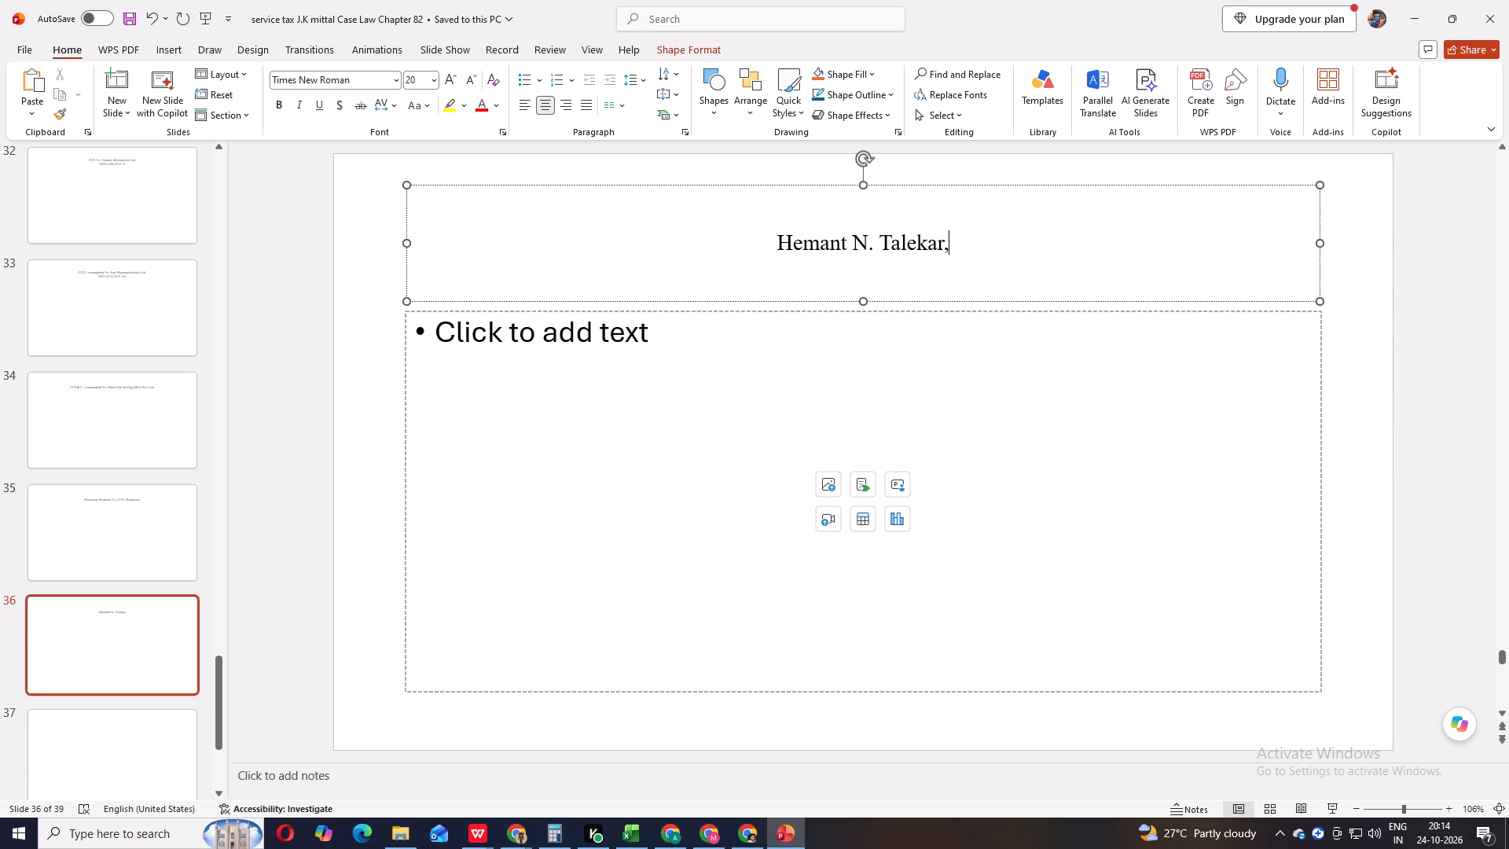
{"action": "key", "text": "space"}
Add the opposing party "Vs. CCE, Mangalore," after the appellant's name in slide 36's title.
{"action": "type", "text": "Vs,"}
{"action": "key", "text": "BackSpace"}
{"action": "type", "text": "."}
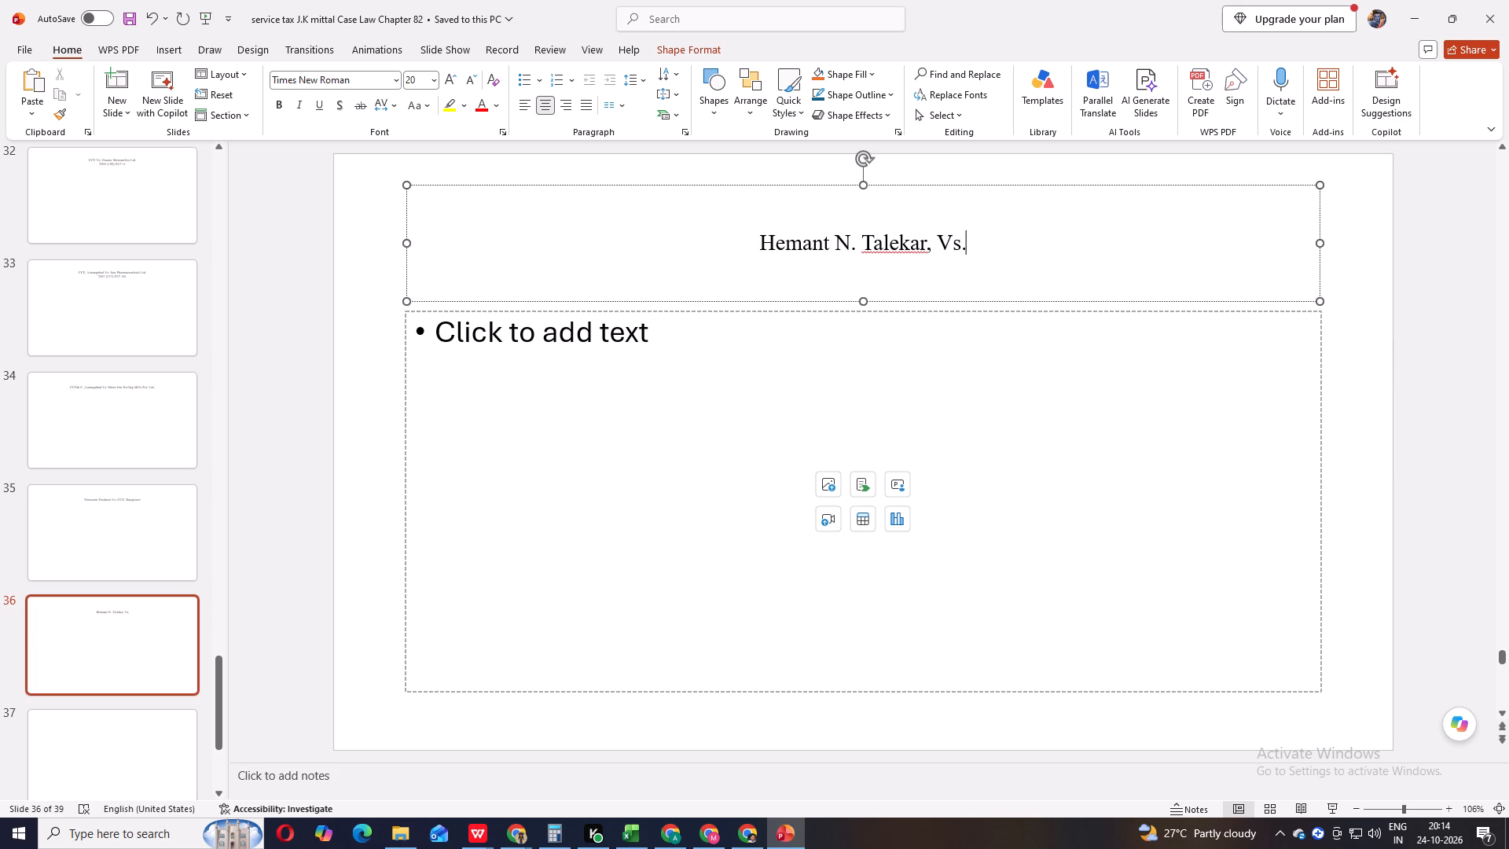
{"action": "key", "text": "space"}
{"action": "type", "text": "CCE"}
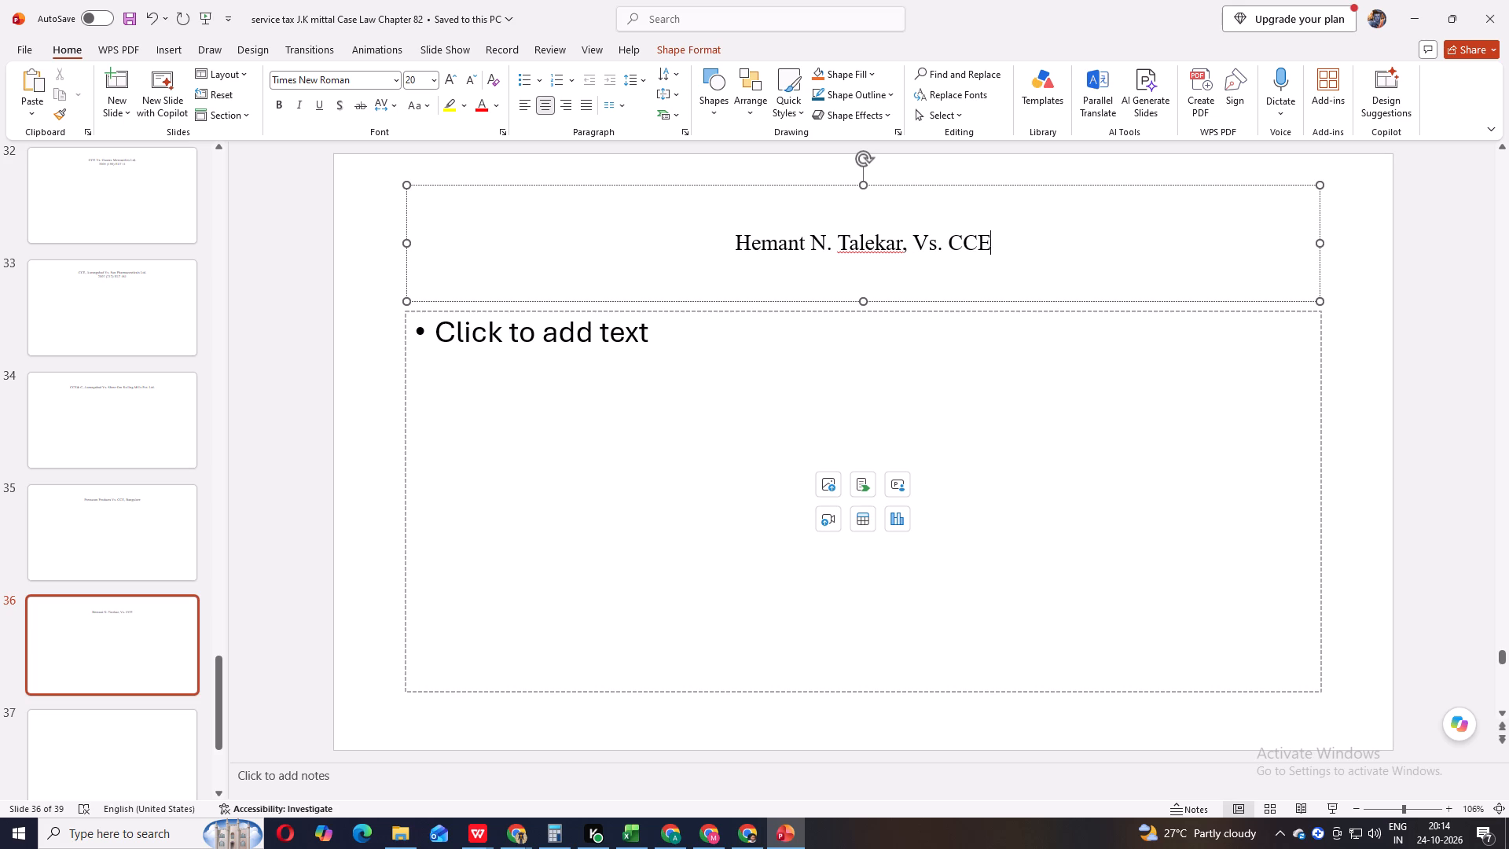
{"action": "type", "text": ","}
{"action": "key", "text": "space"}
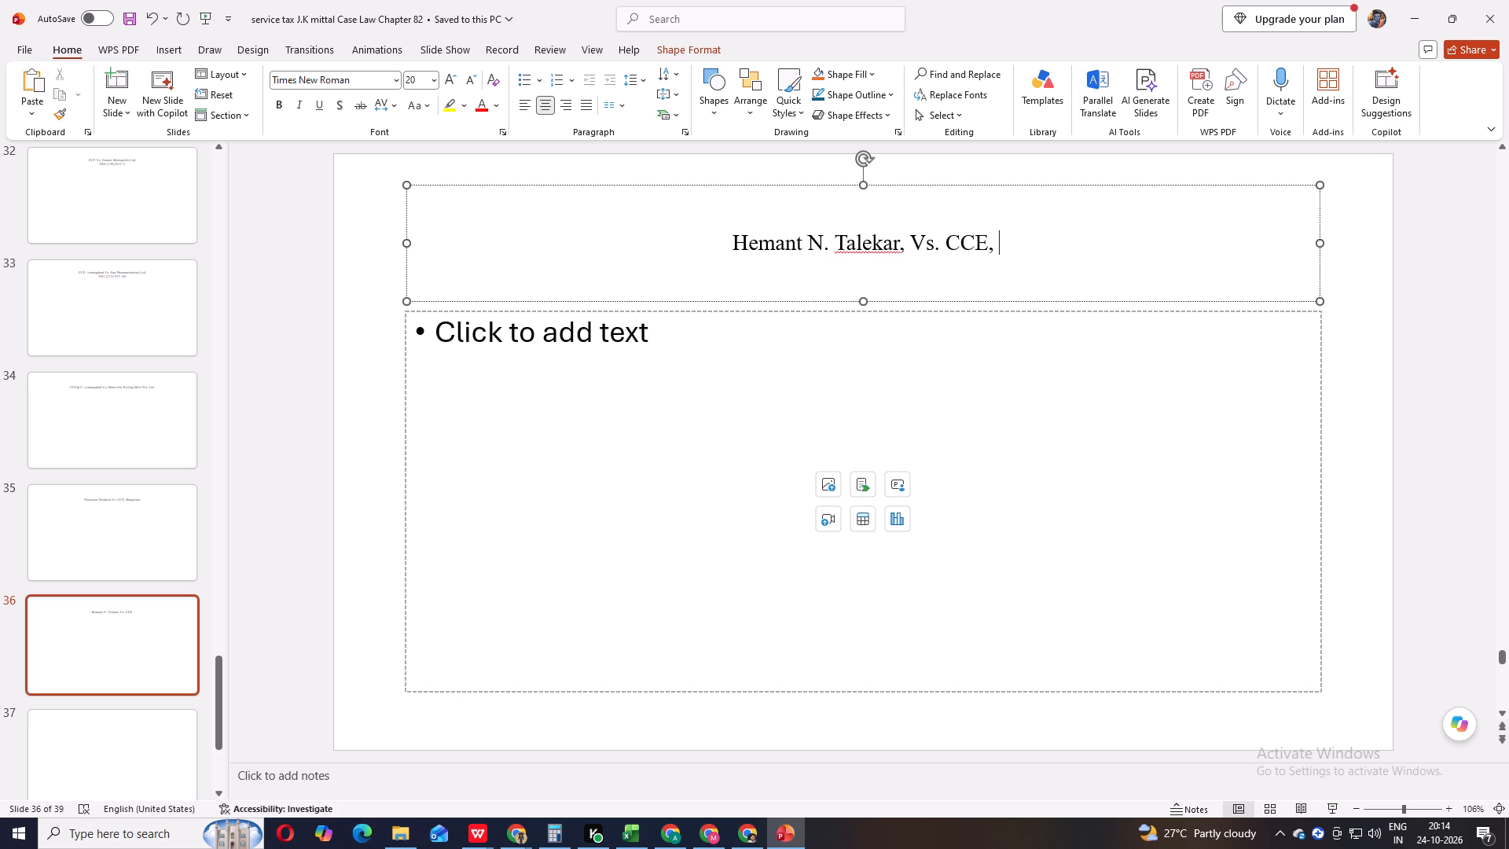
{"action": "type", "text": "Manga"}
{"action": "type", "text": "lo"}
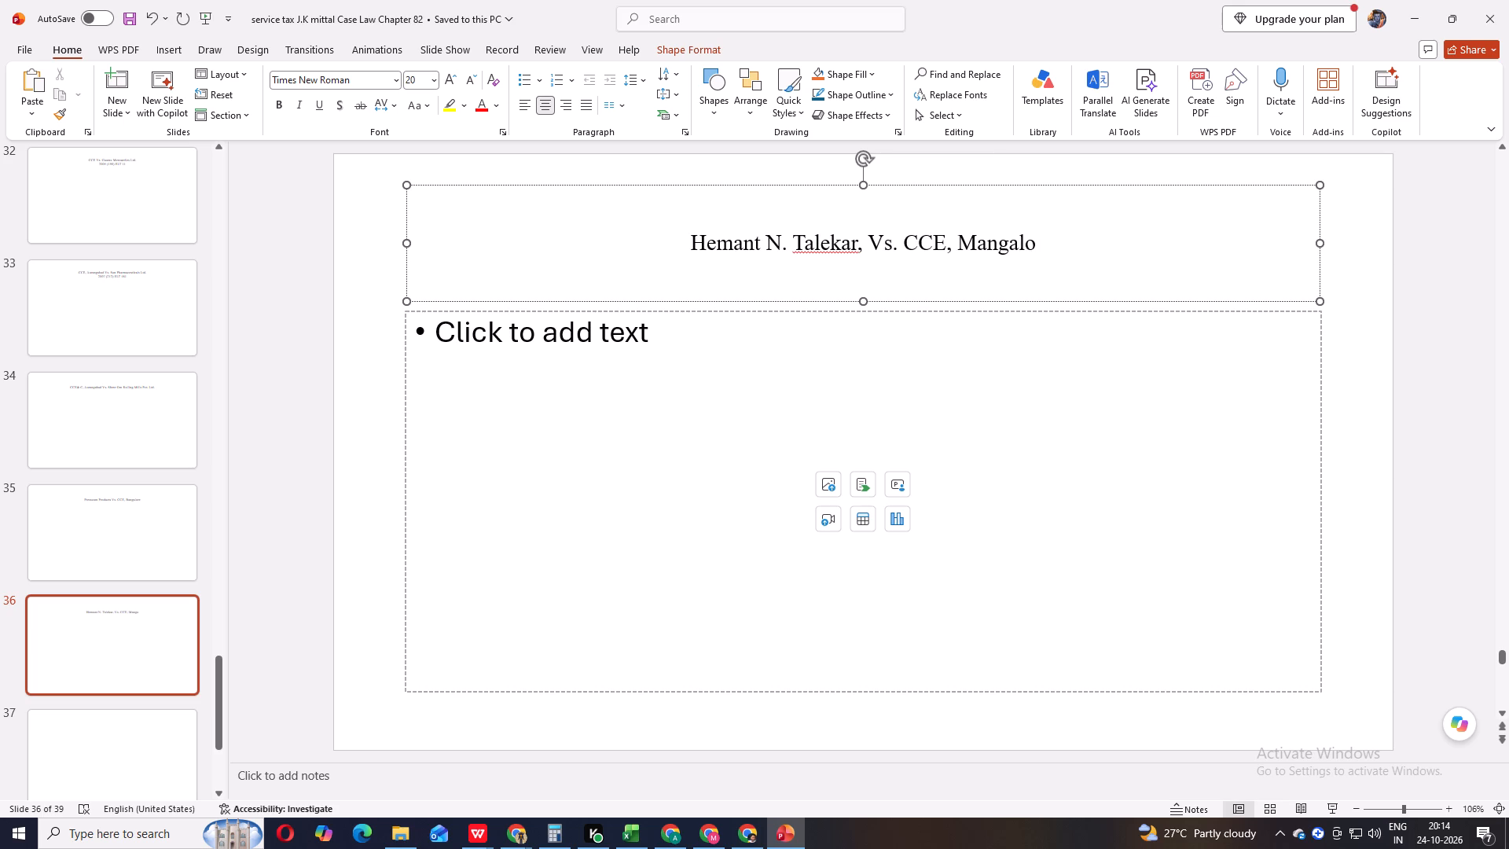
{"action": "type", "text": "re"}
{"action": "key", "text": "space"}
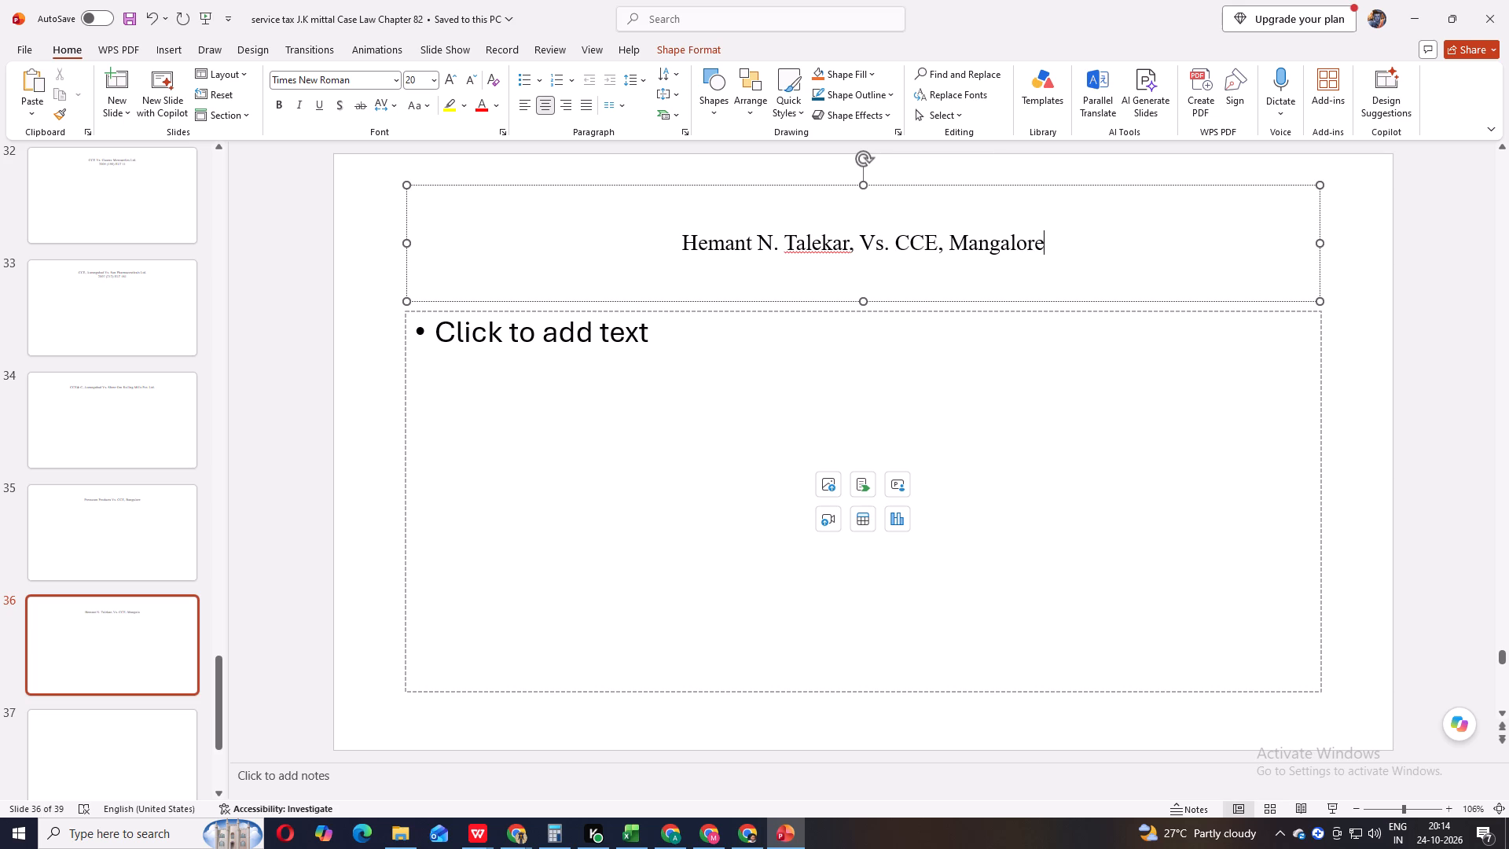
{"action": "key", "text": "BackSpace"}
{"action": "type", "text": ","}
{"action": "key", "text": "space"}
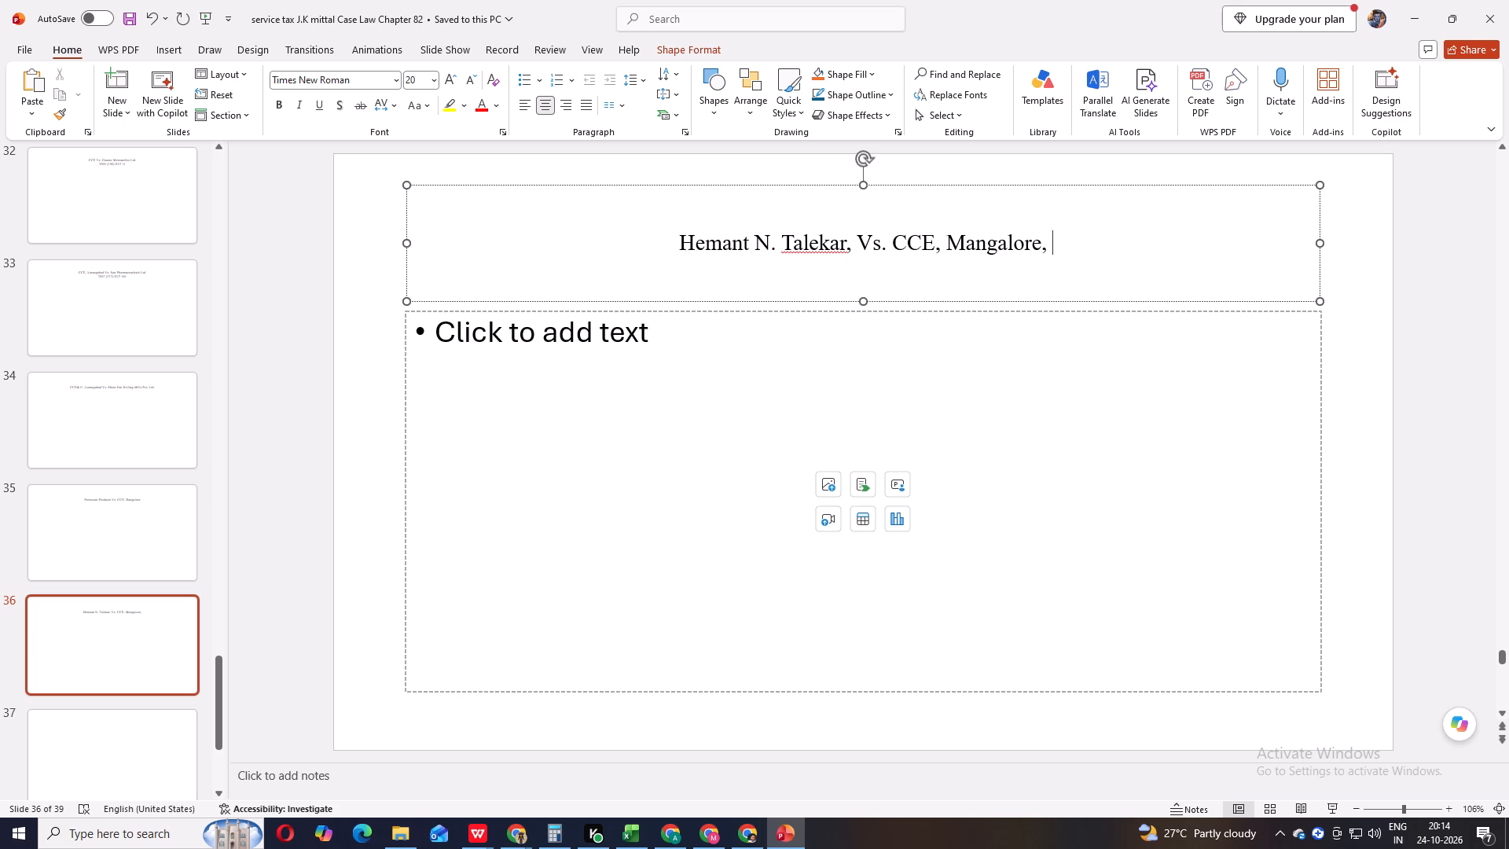
Add the citation "2007 (6) STR 378" on a second line of slide 36's title.
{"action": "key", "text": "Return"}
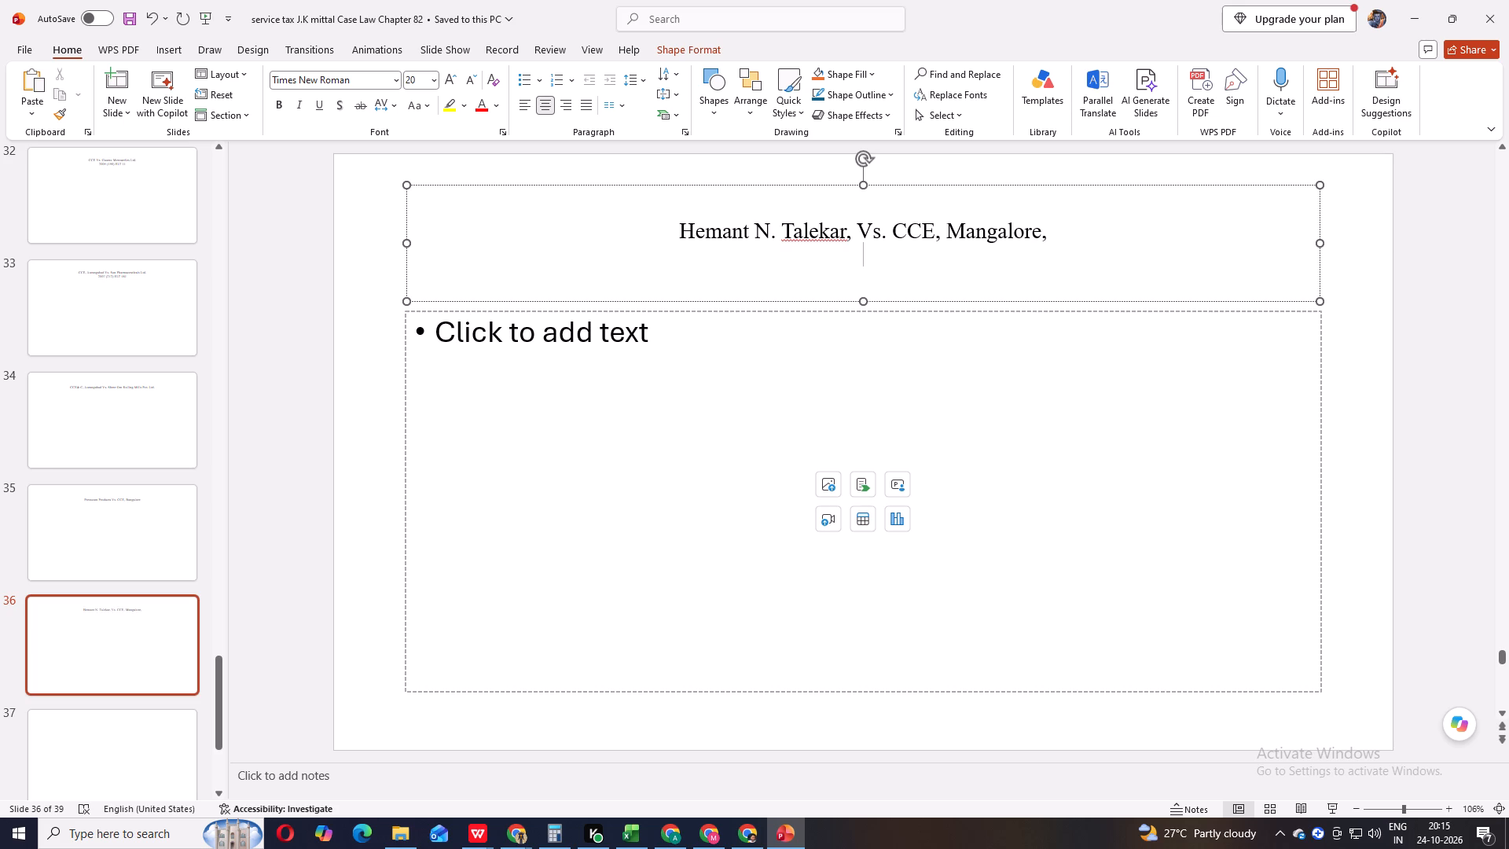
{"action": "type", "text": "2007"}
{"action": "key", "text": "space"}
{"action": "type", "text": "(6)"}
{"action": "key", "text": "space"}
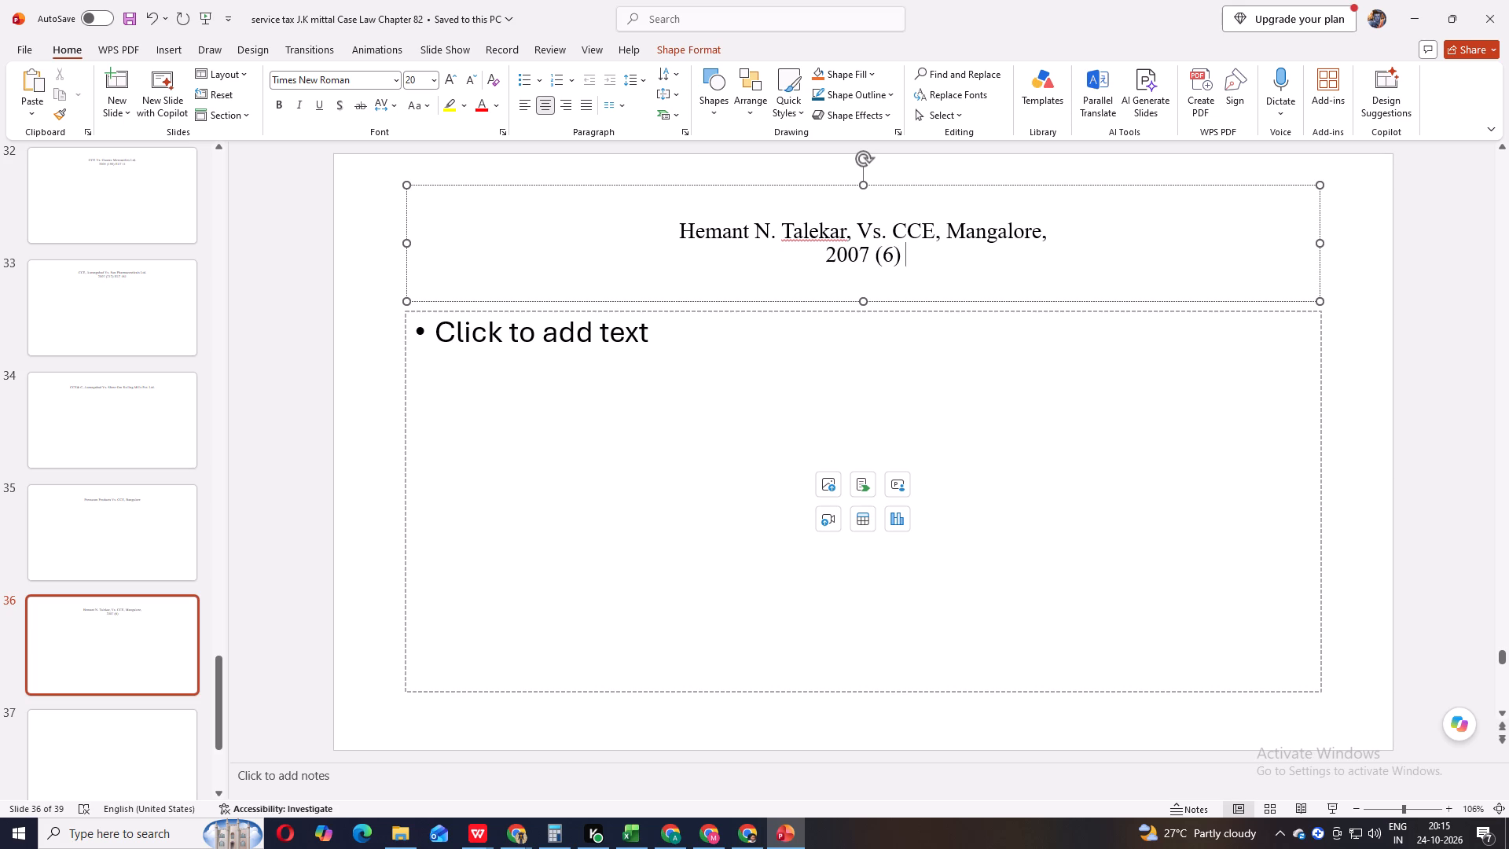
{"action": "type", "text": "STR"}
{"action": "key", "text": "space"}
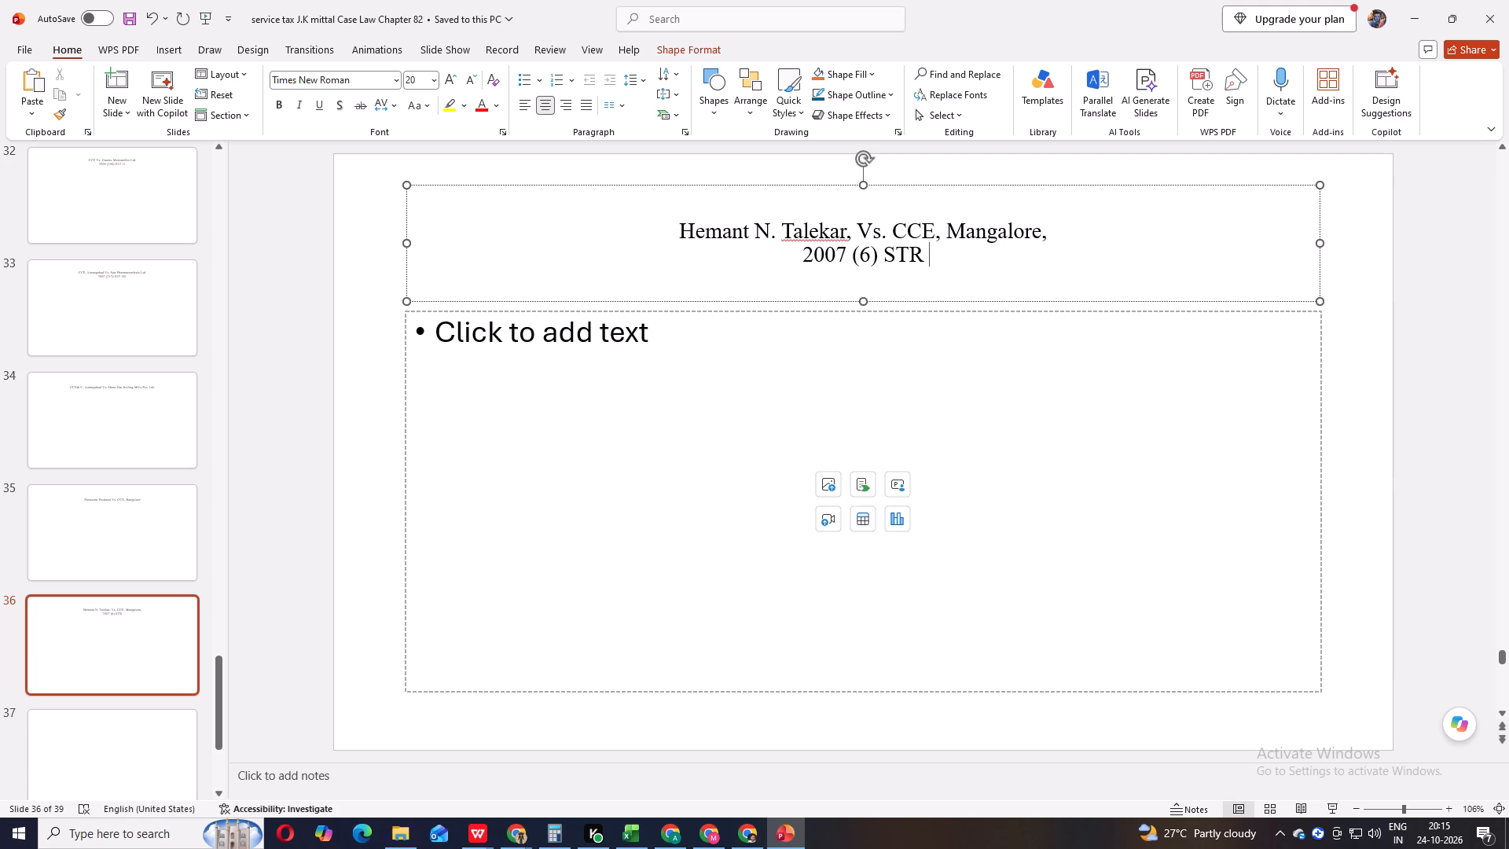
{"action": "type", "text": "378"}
Begin slide 37's empty title with the appellant's name "Gujarat State Fertilizers & Chemical Ltd.".
{"action": "scroll", "coordinate": [1007, 268], "scroll_direction": "down", "scroll_amount": 1}
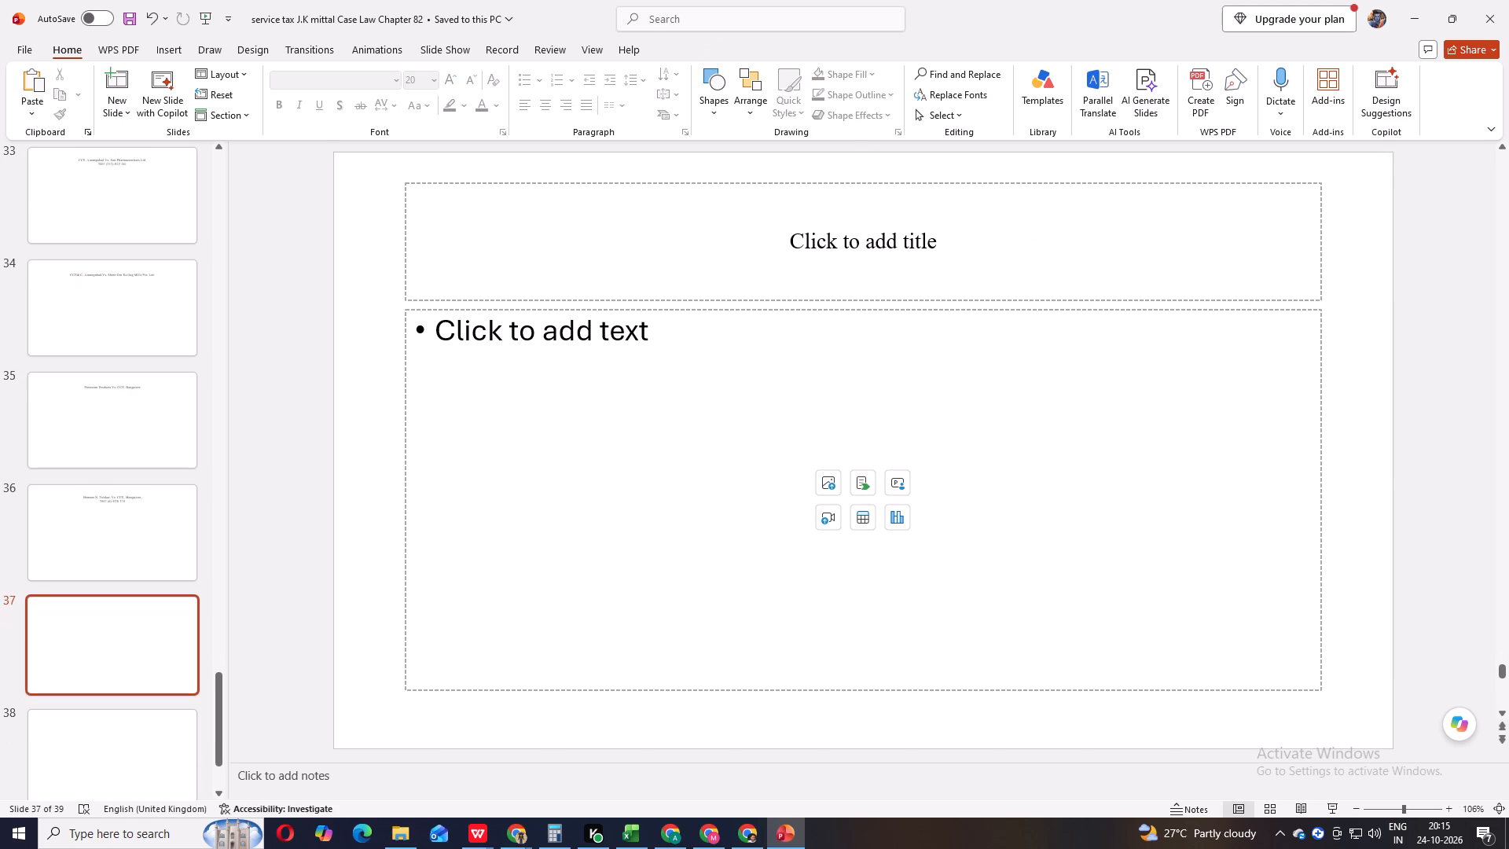
{"action": "left_click", "coordinate": [996, 239]}
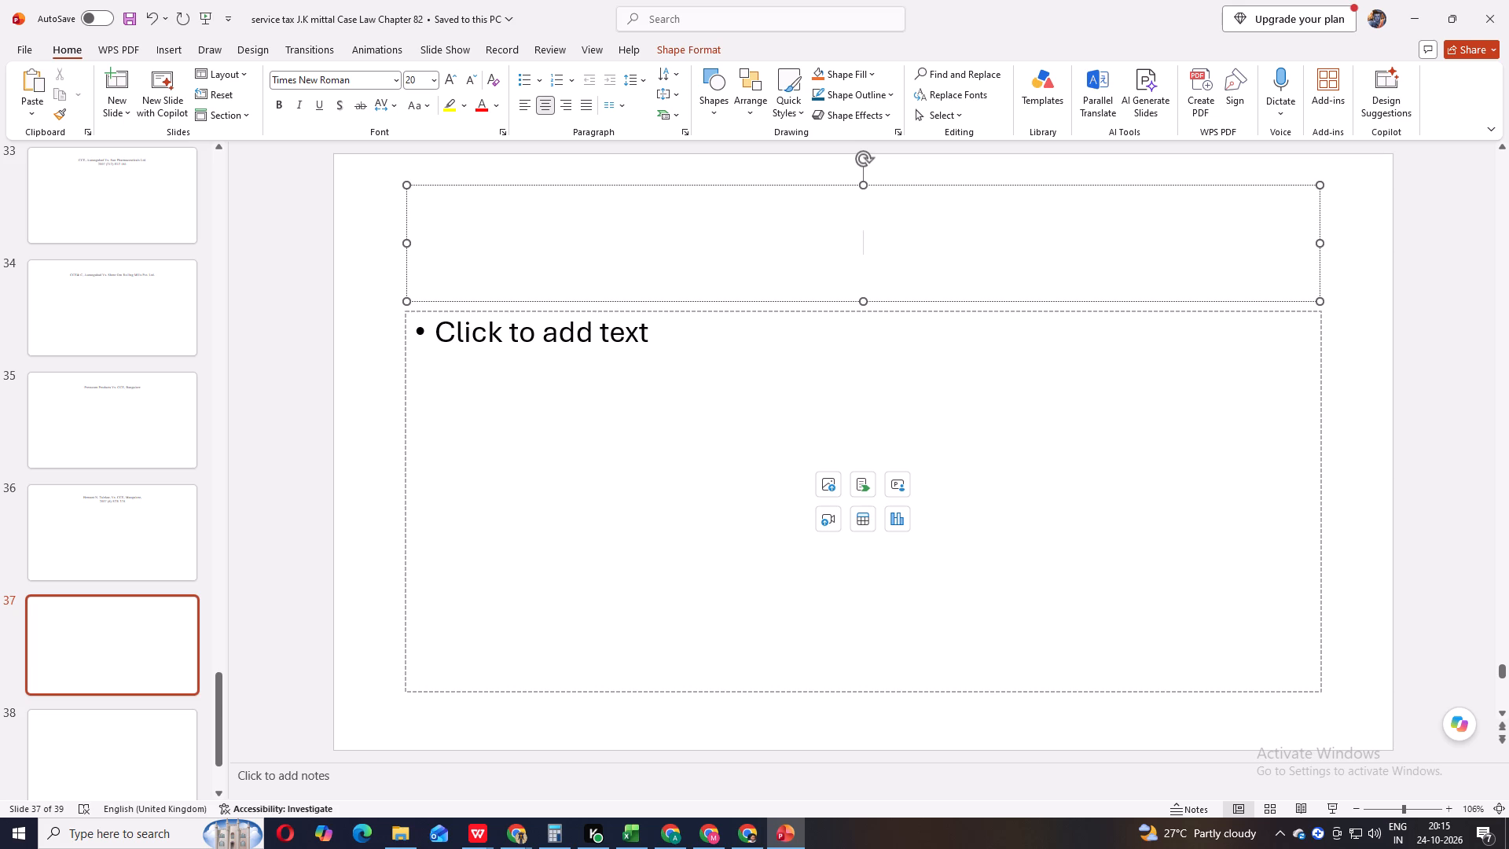
{"action": "type", "text": "Guy"}
{"action": "key", "text": "BackSpace"}
{"action": "type", "text": "jarat"}
{"action": "key", "text": "space"}
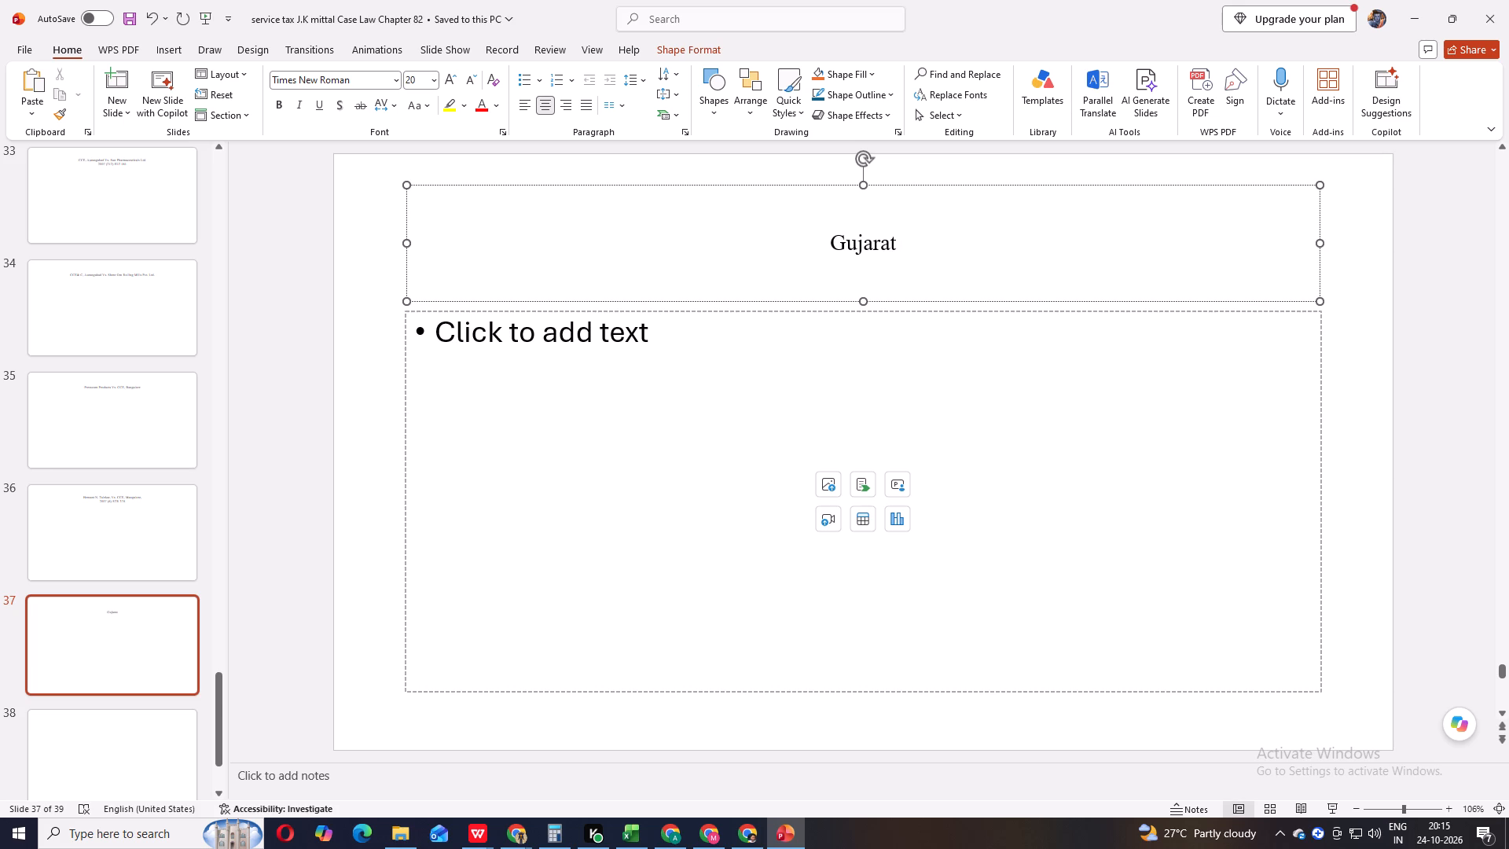
{"action": "type", "text": "Stater"}
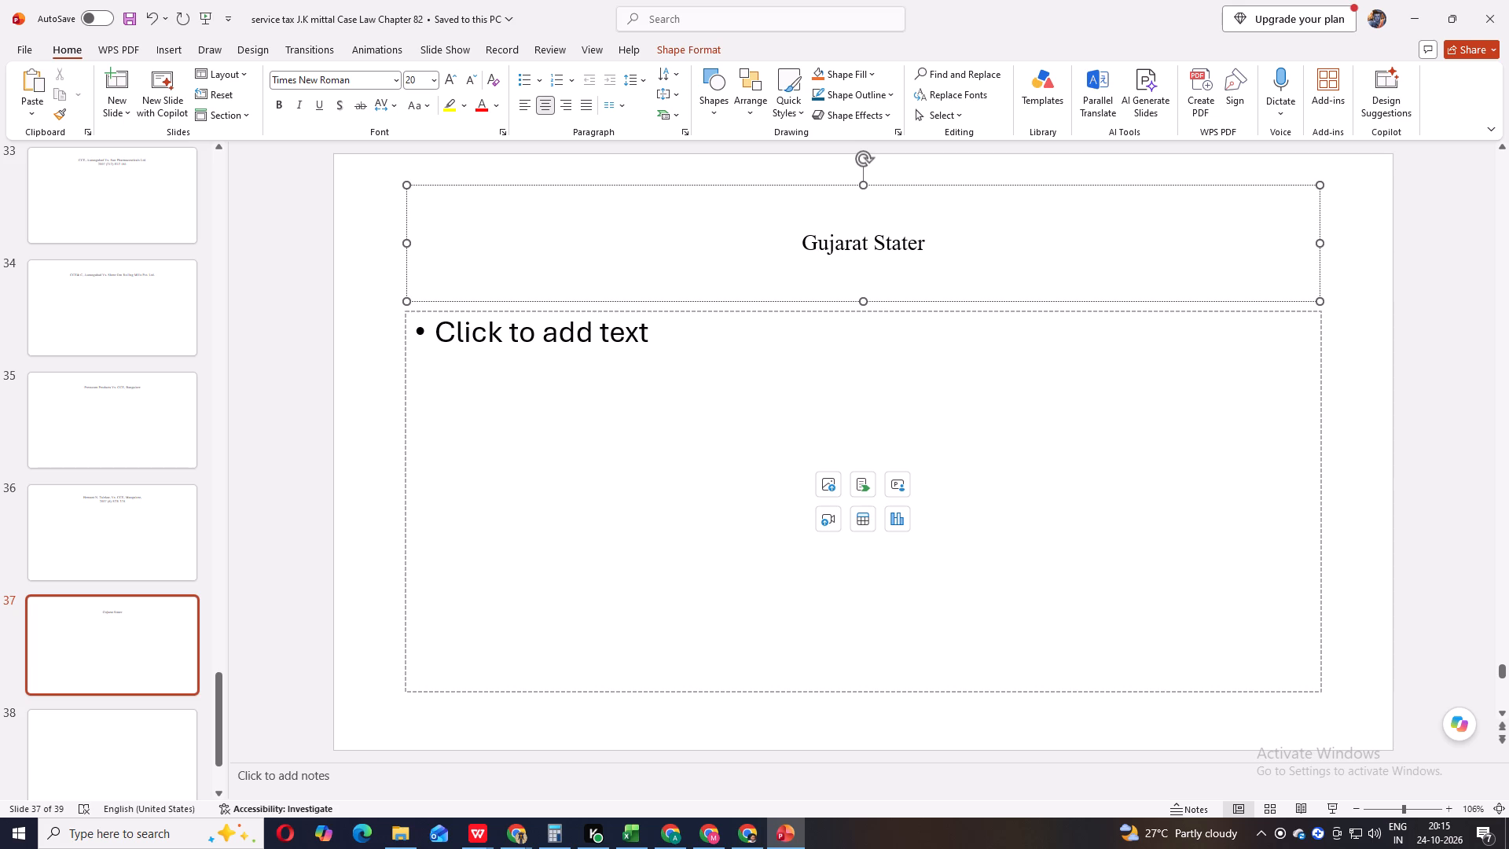
{"action": "key", "text": "BackSpace"}
{"action": "key", "text": "space"}
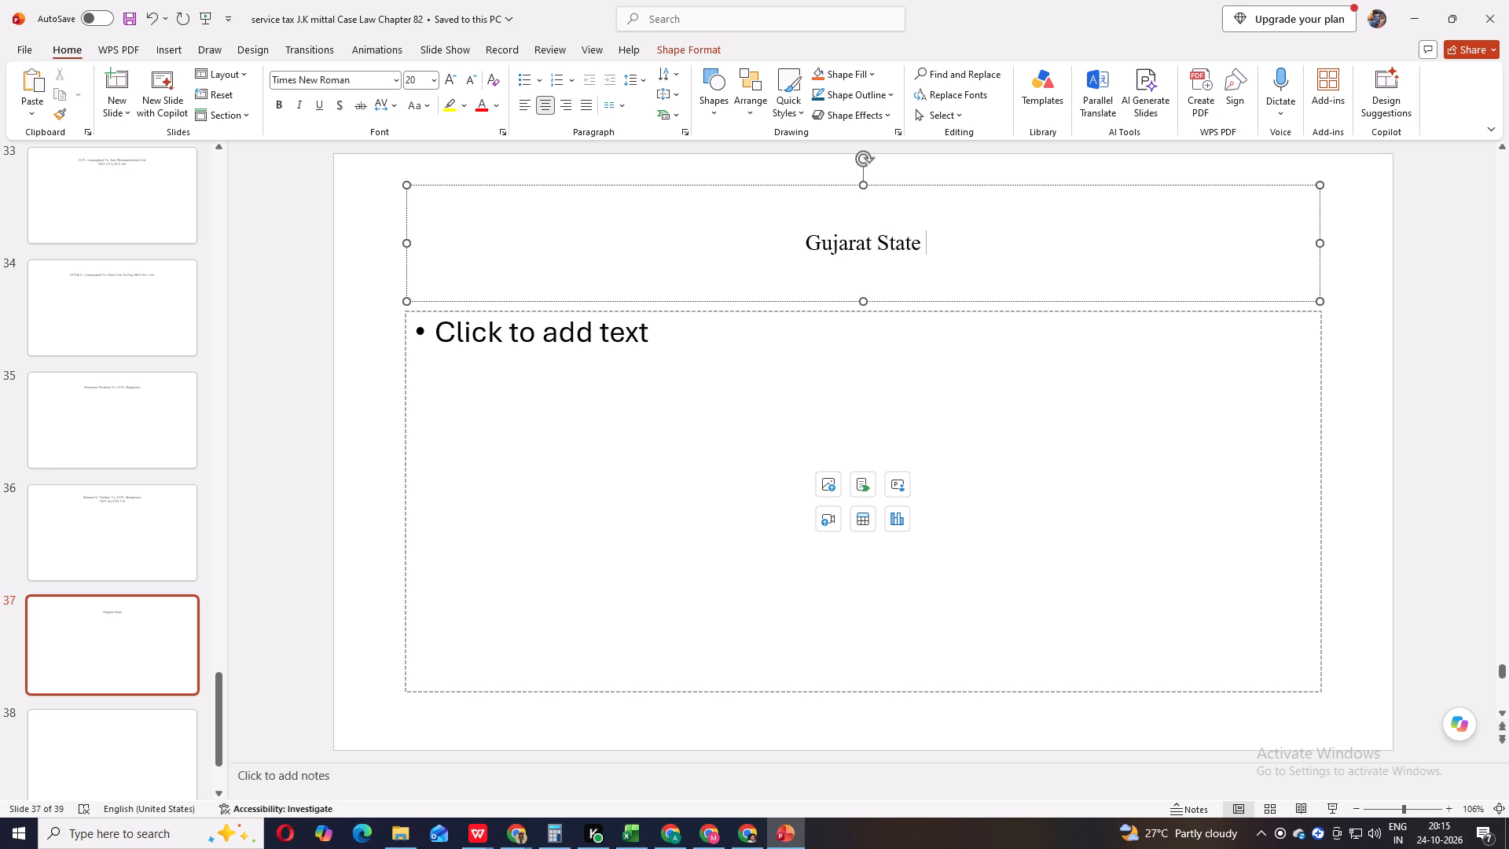
{"action": "type", "text": "Fer"}
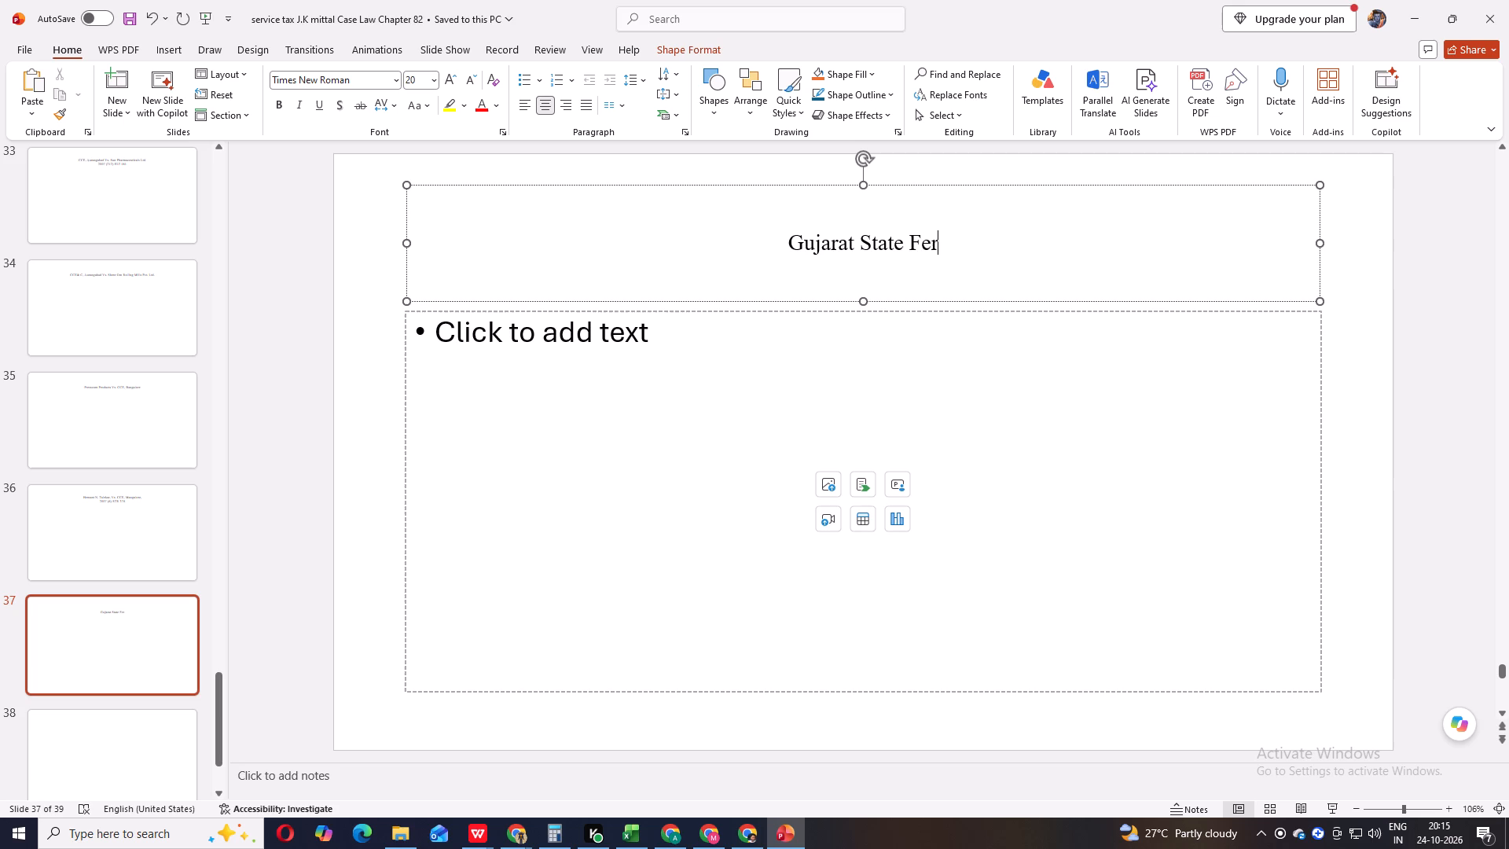
{"action": "type", "text": "tili"}
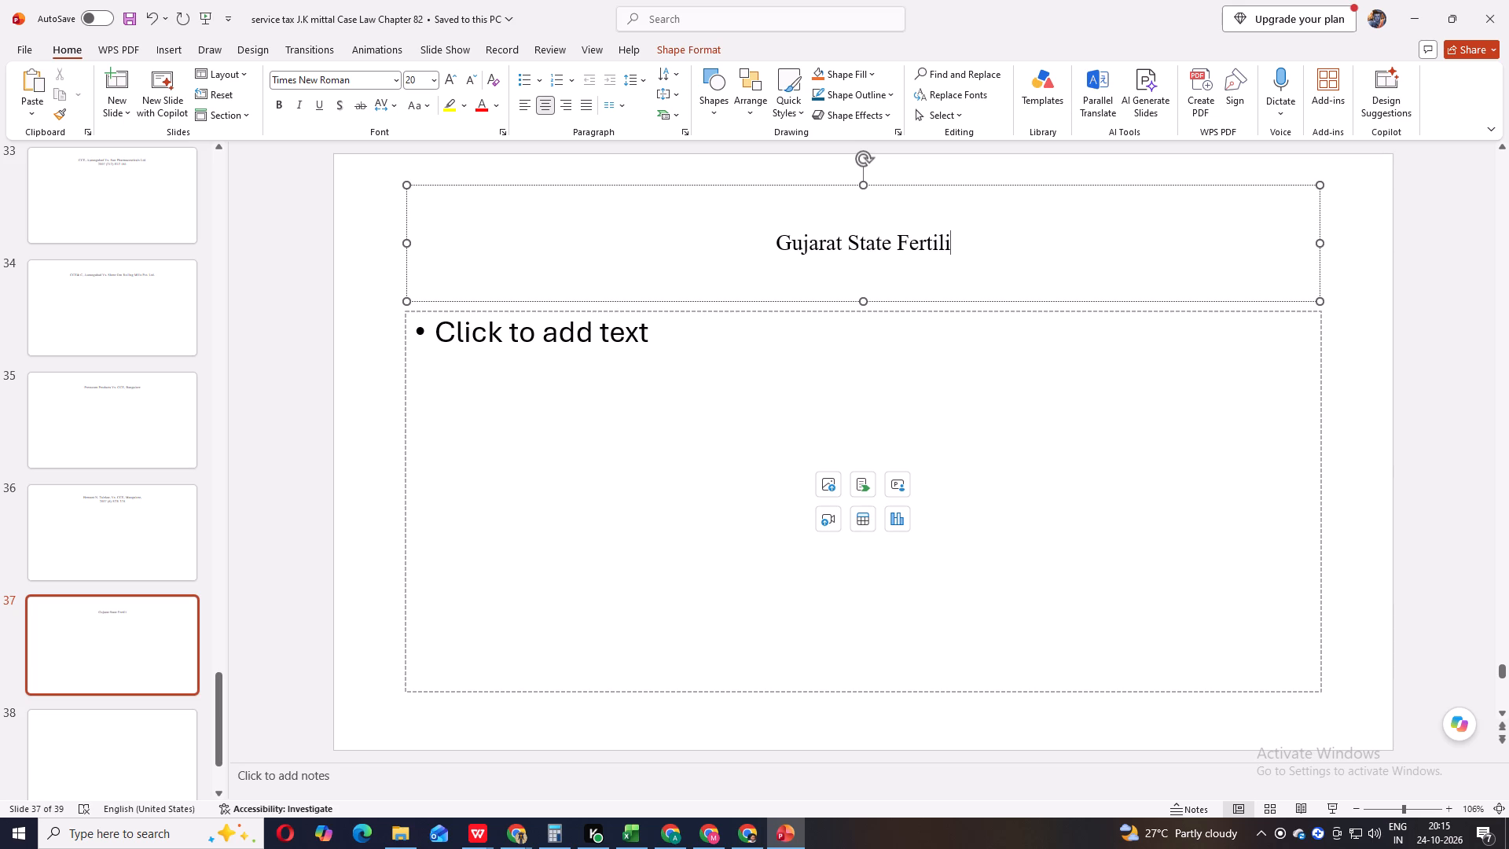
{"action": "type", "text": "zers"}
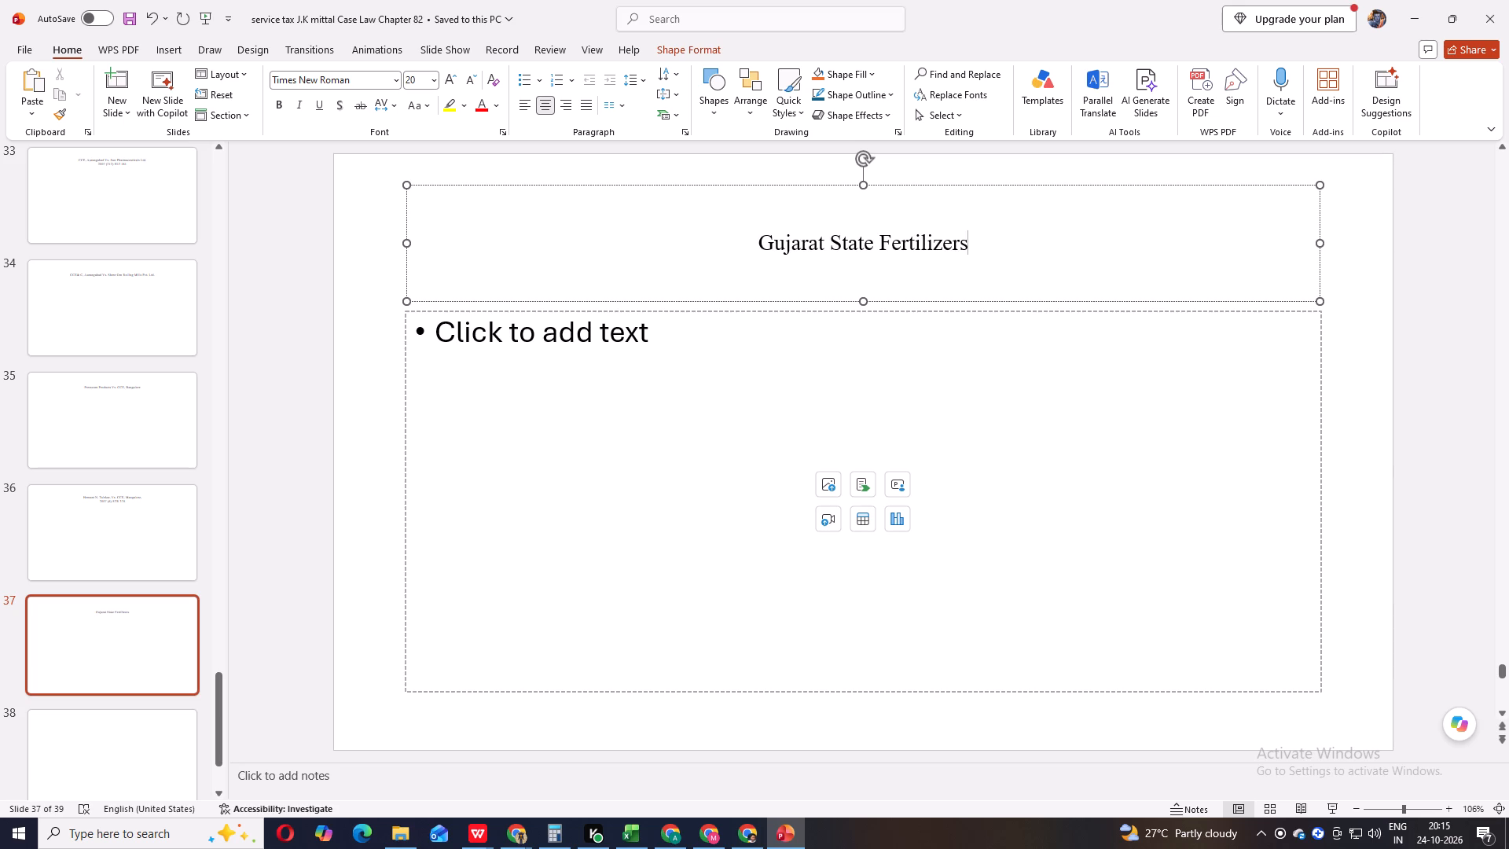
{"action": "key", "text": "space"}
{"action": "type", "text": "&"}
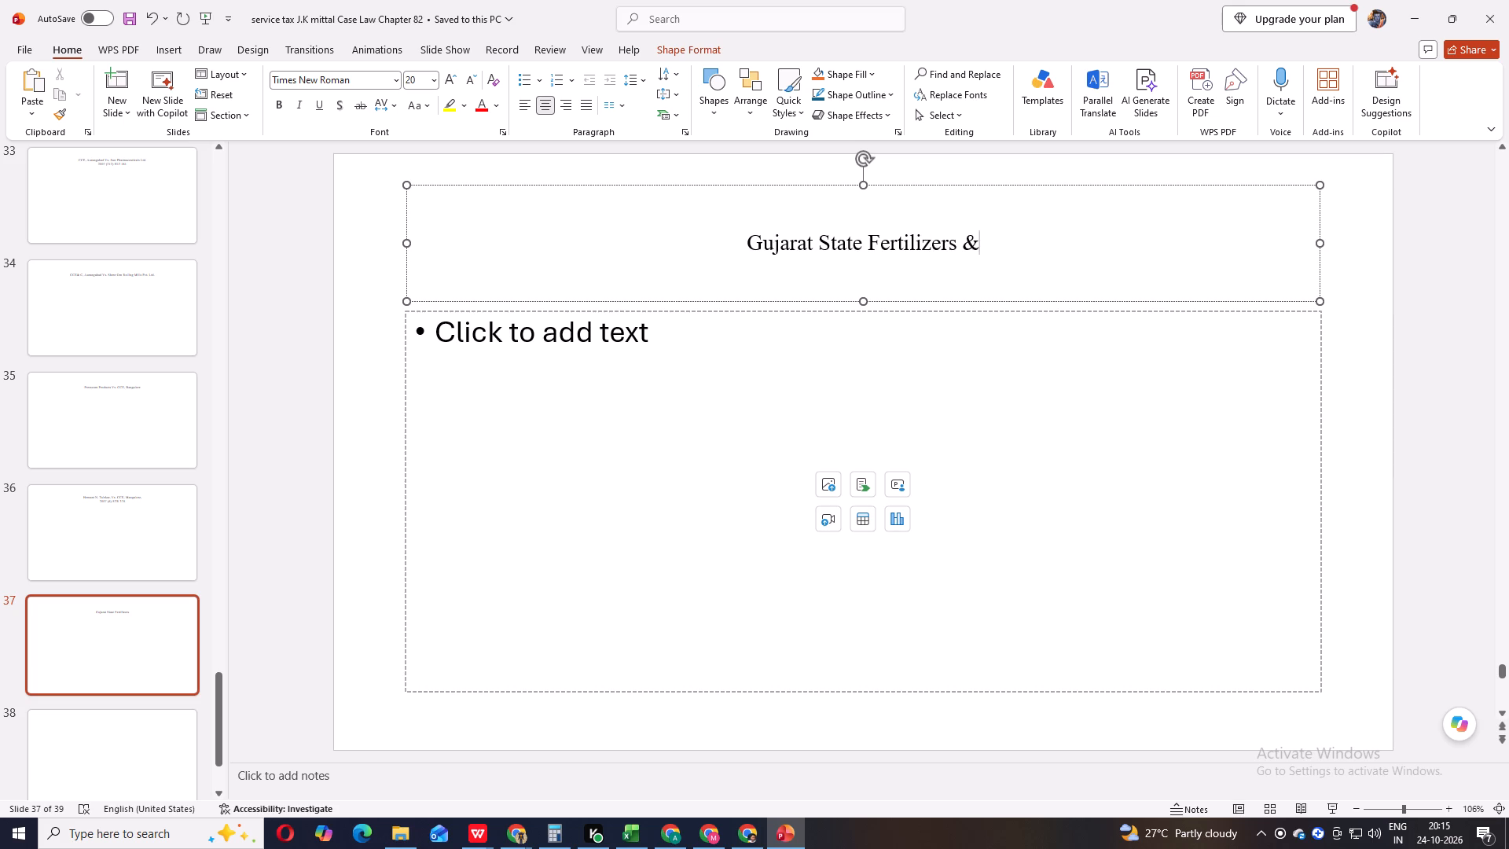
{"action": "key", "text": "space"}
{"action": "type", "text": "Che"}
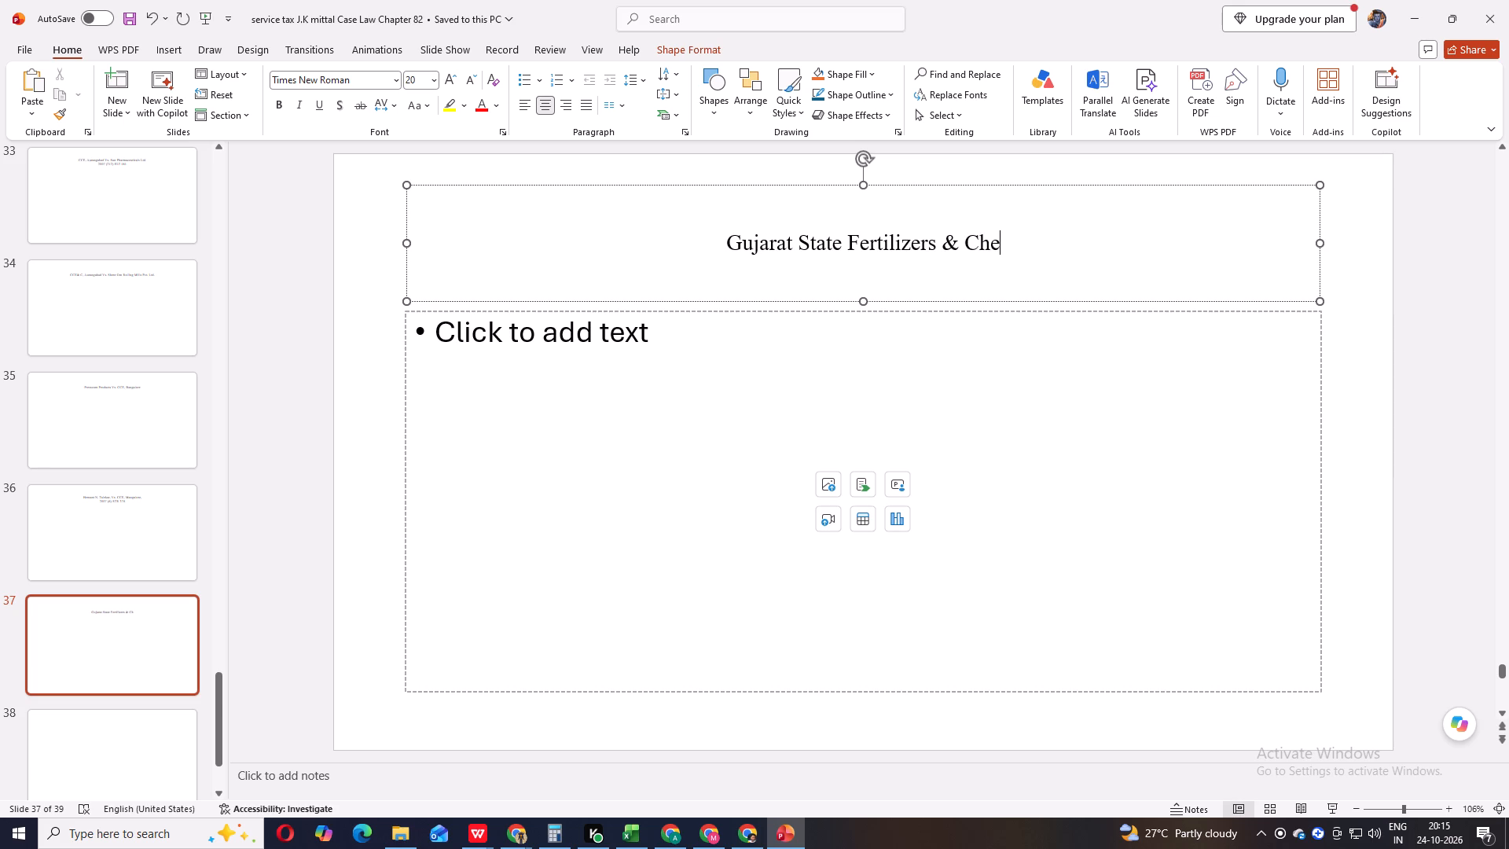
{"action": "type", "text": "emi"}
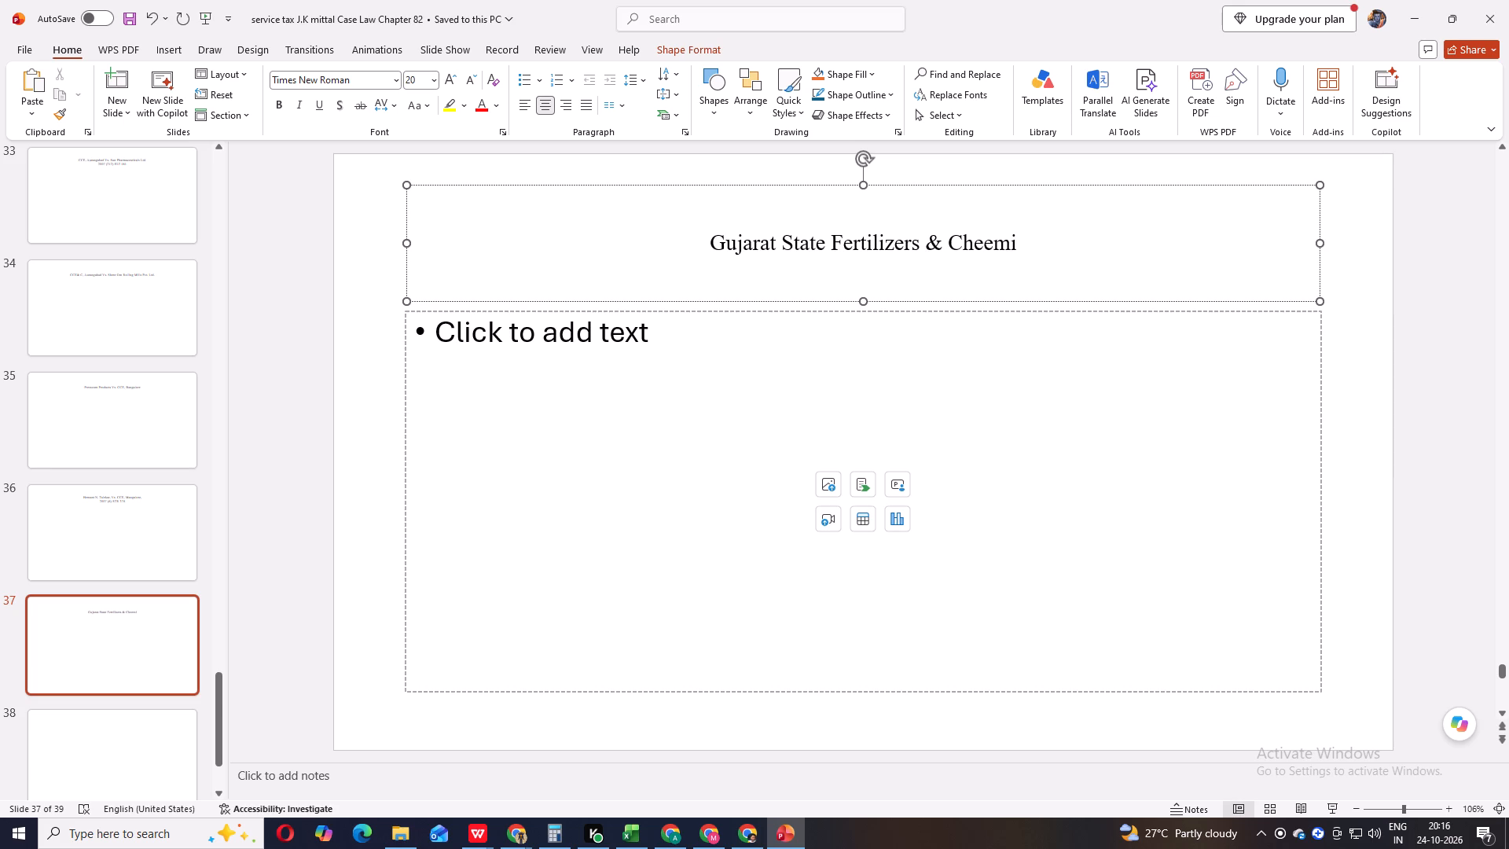
{"action": "key", "text": "BackSpace"}
{"action": "key", "text": "BackSpace"}
{"action": "key", "text": "BackSpace"}
{"action": "type", "text": "mical"}
{"action": "key", "text": "space"}
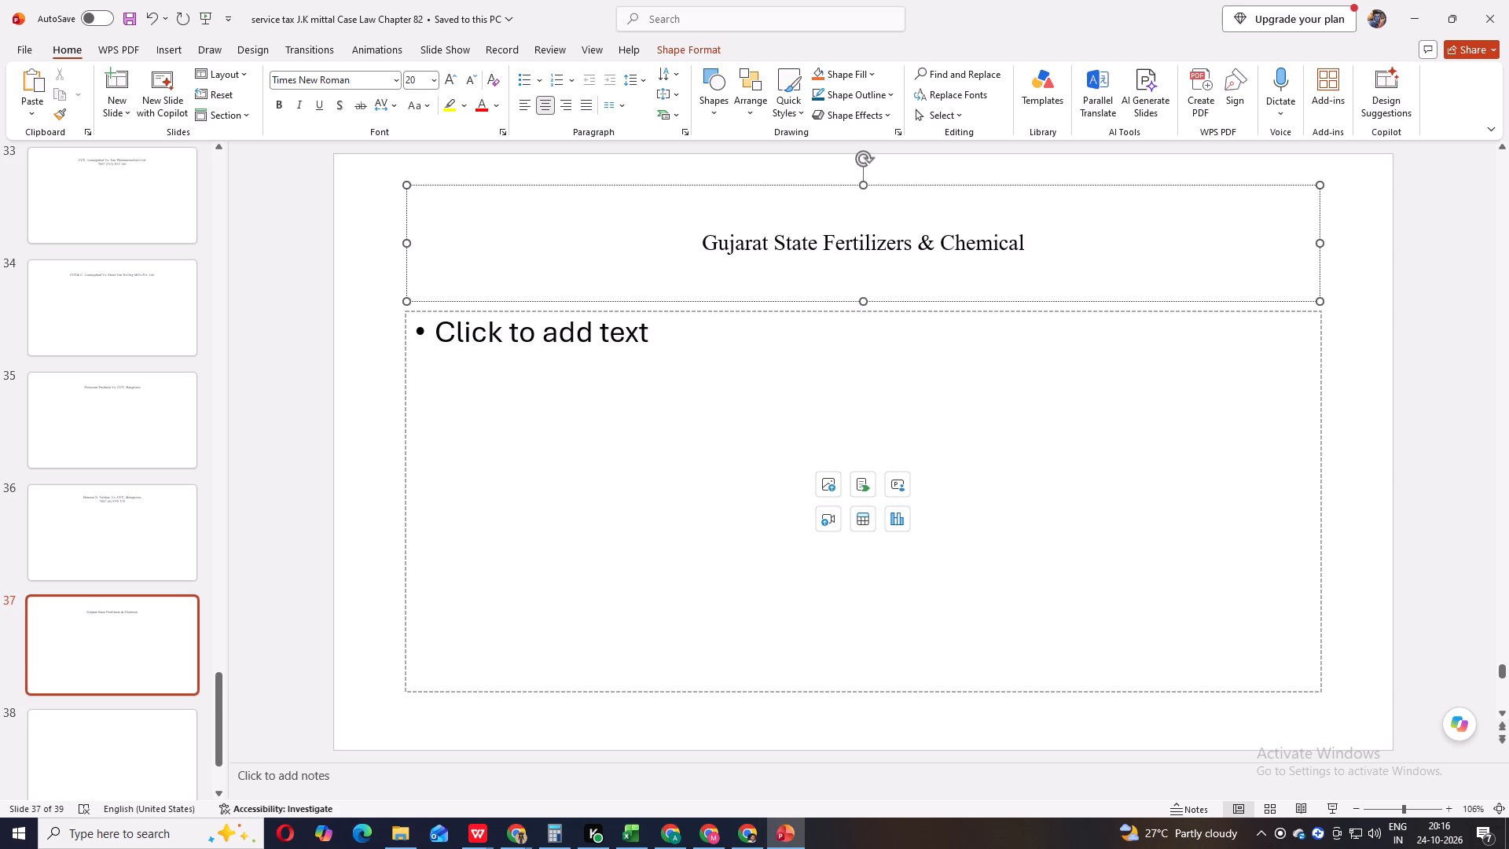
{"action": "type", "text": "Ltd."}
{"action": "key", "text": "space"}
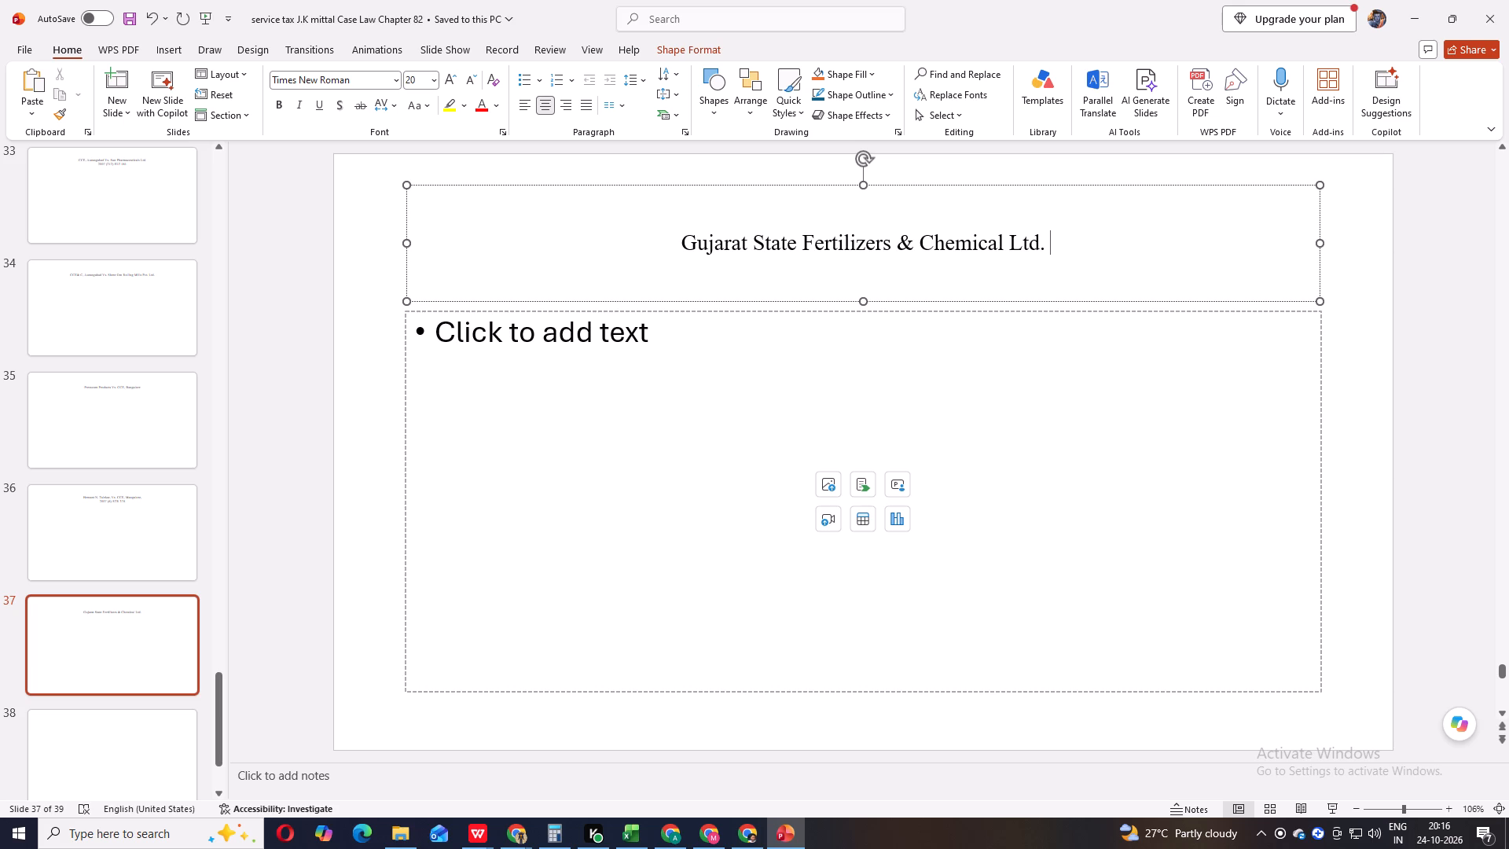
Add the opposing party "Vs. CCE, Vadodara" after the appellant's name in slide 37's title.
{"action": "type", "text": "Vs."}
{"action": "key", "text": "space"}
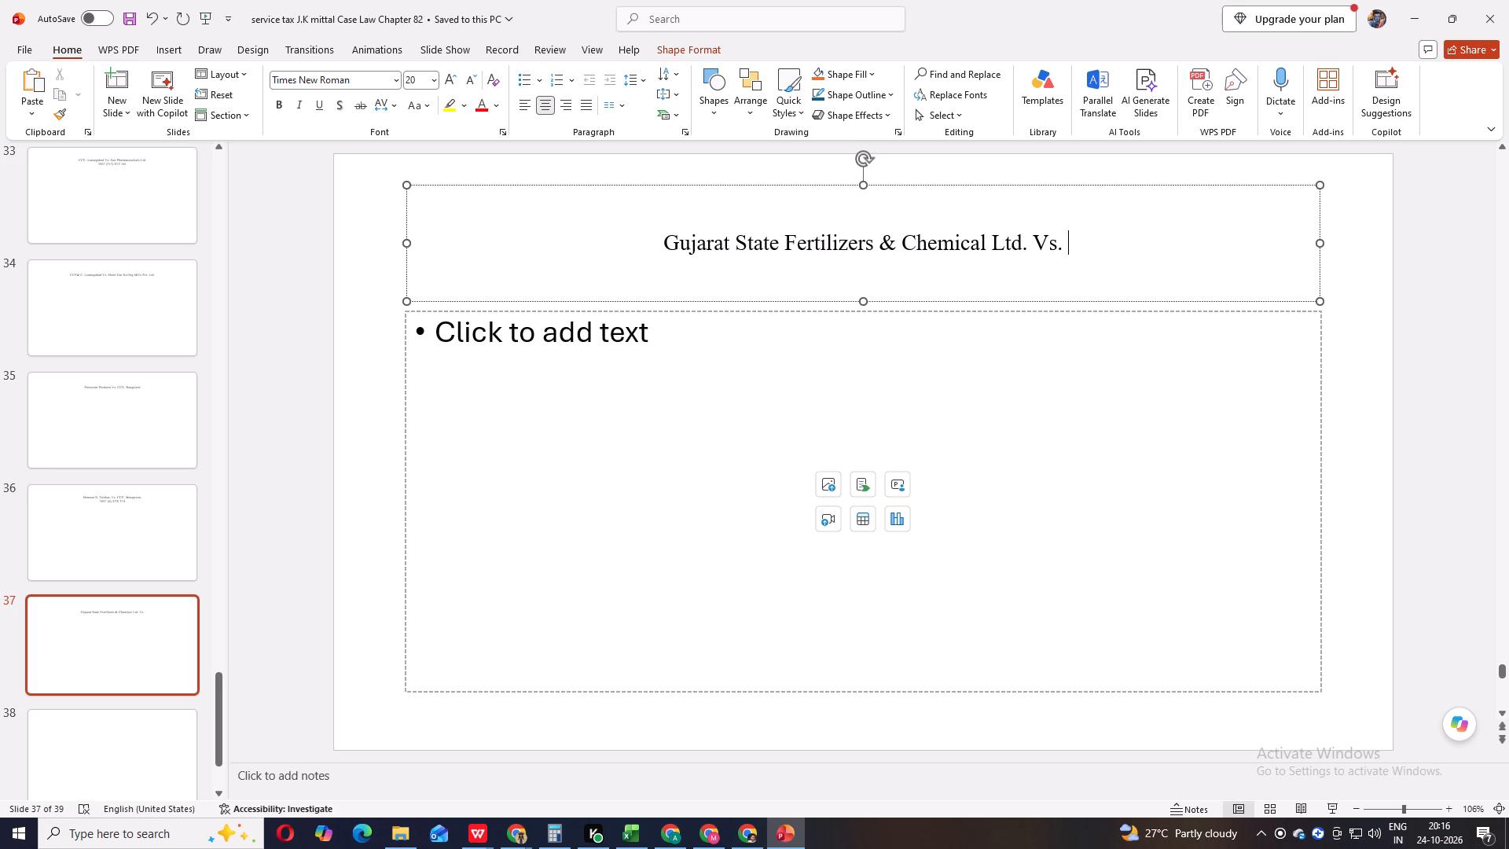
{"action": "type", "text": "CCE"}
{"action": "key", "text": "comma"}
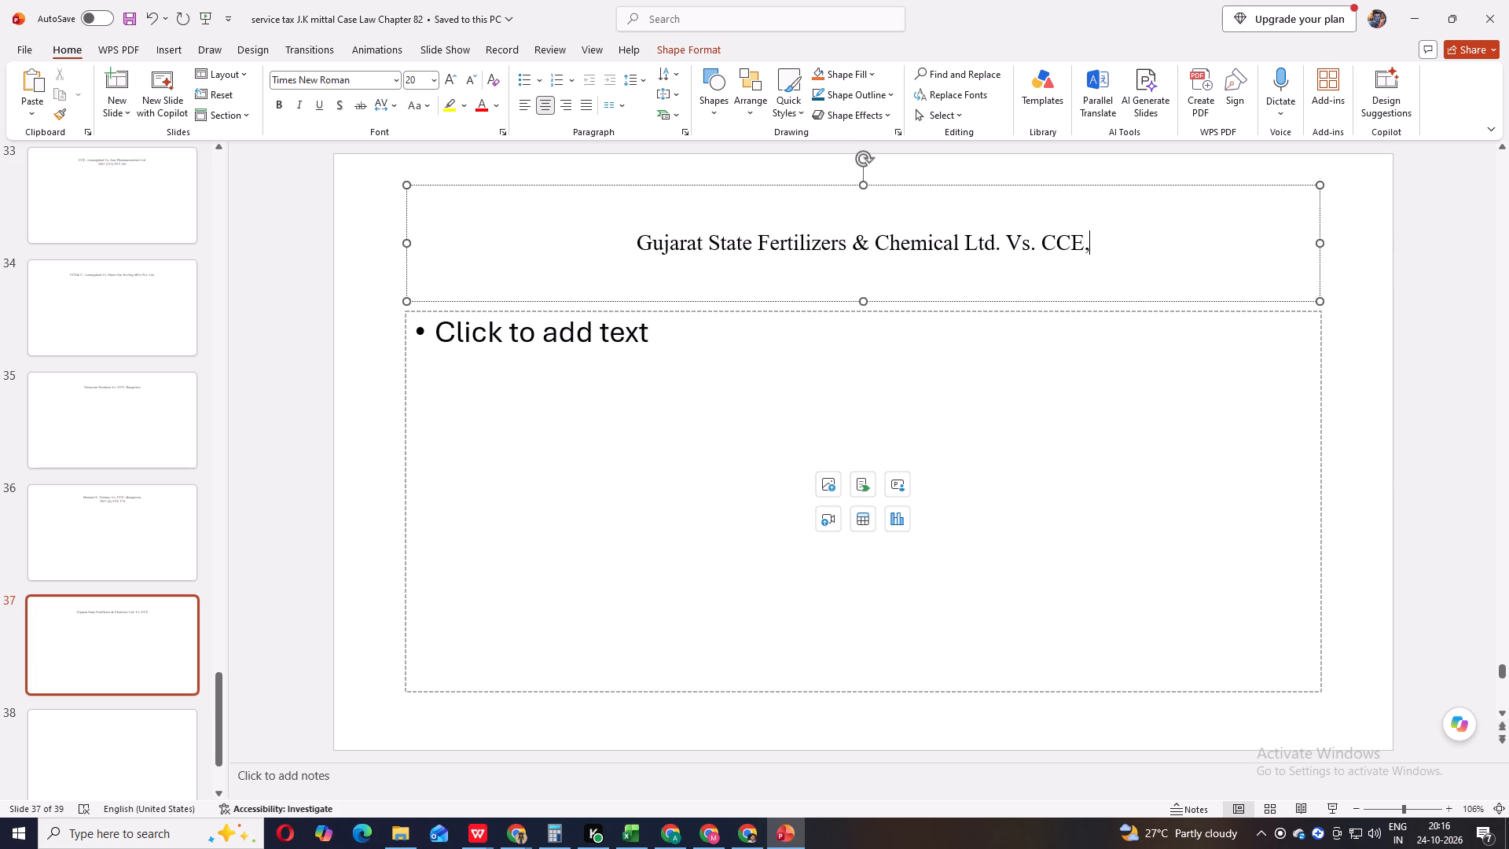
{"action": "key", "text": "space"}
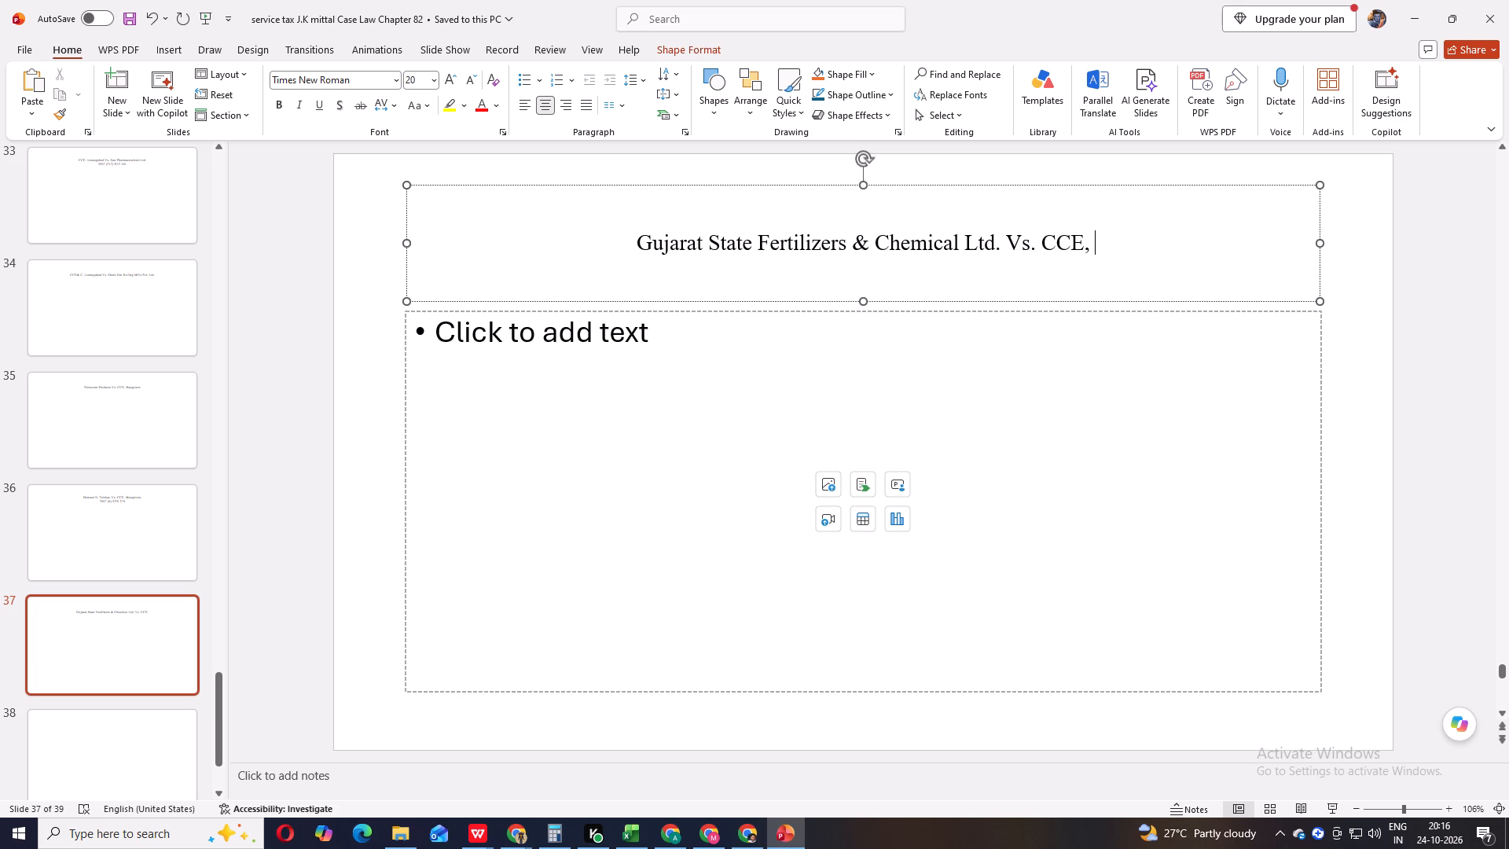
{"action": "type", "text": "Vad"}
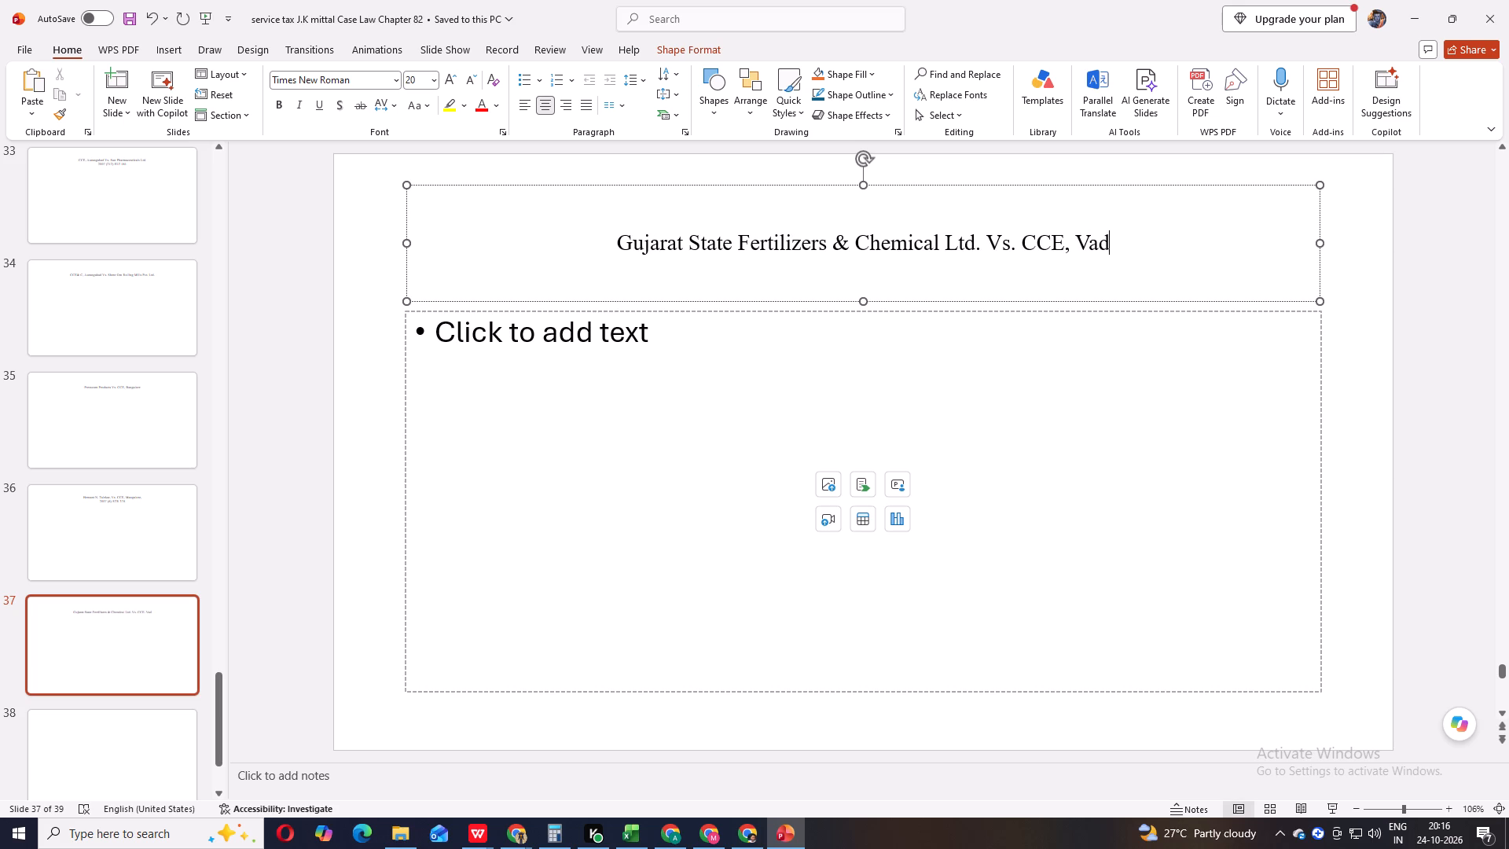
{"action": "type", "text": "odra"}
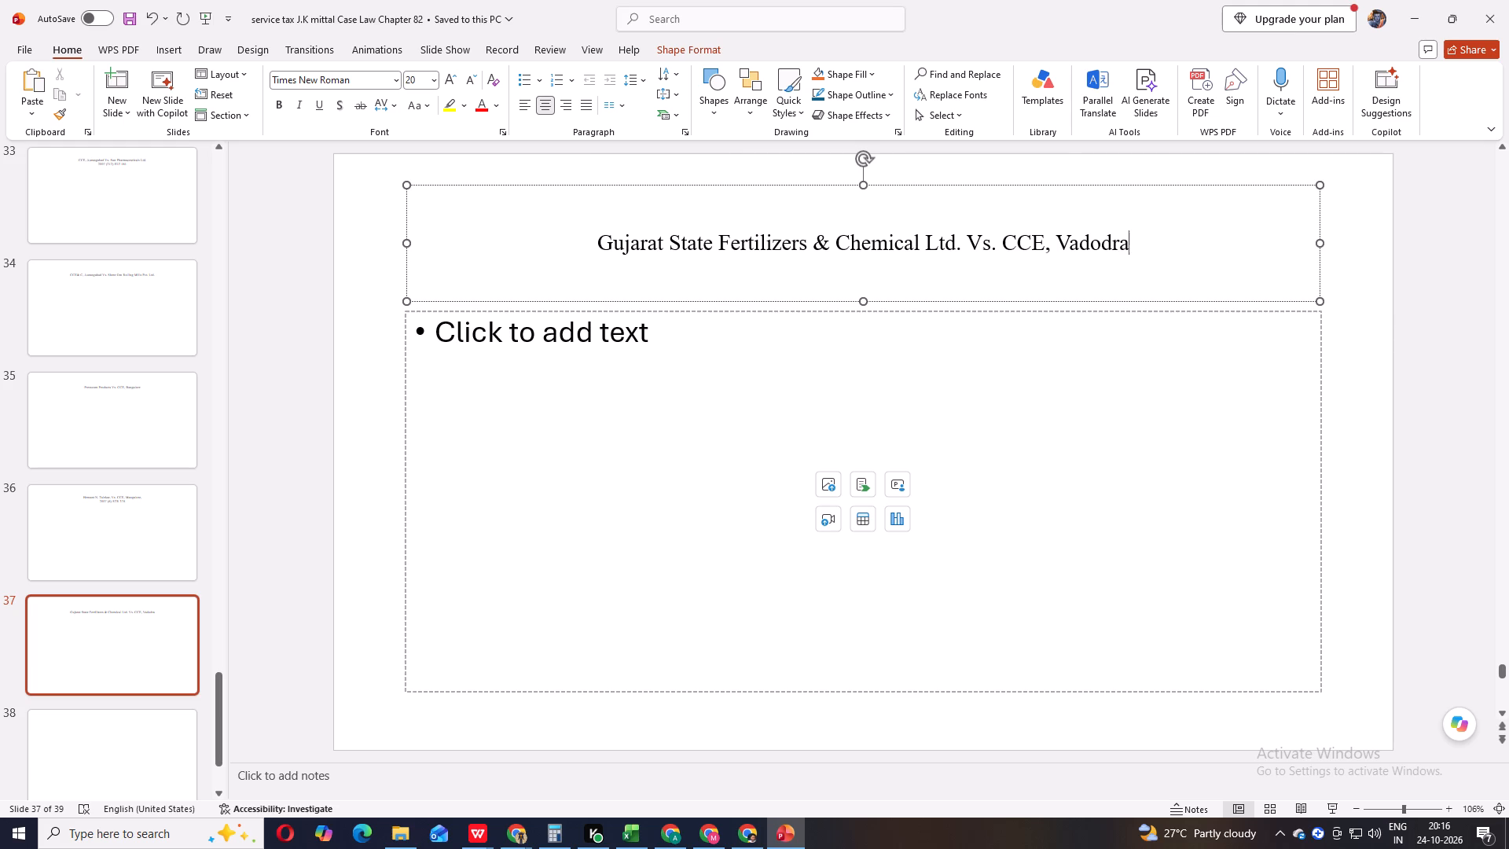
{"action": "key", "text": "BackSpace"}
{"action": "key", "text": "BackSpace"}
{"action": "type", "text": "ara"}
{"action": "key", "text": "space"}
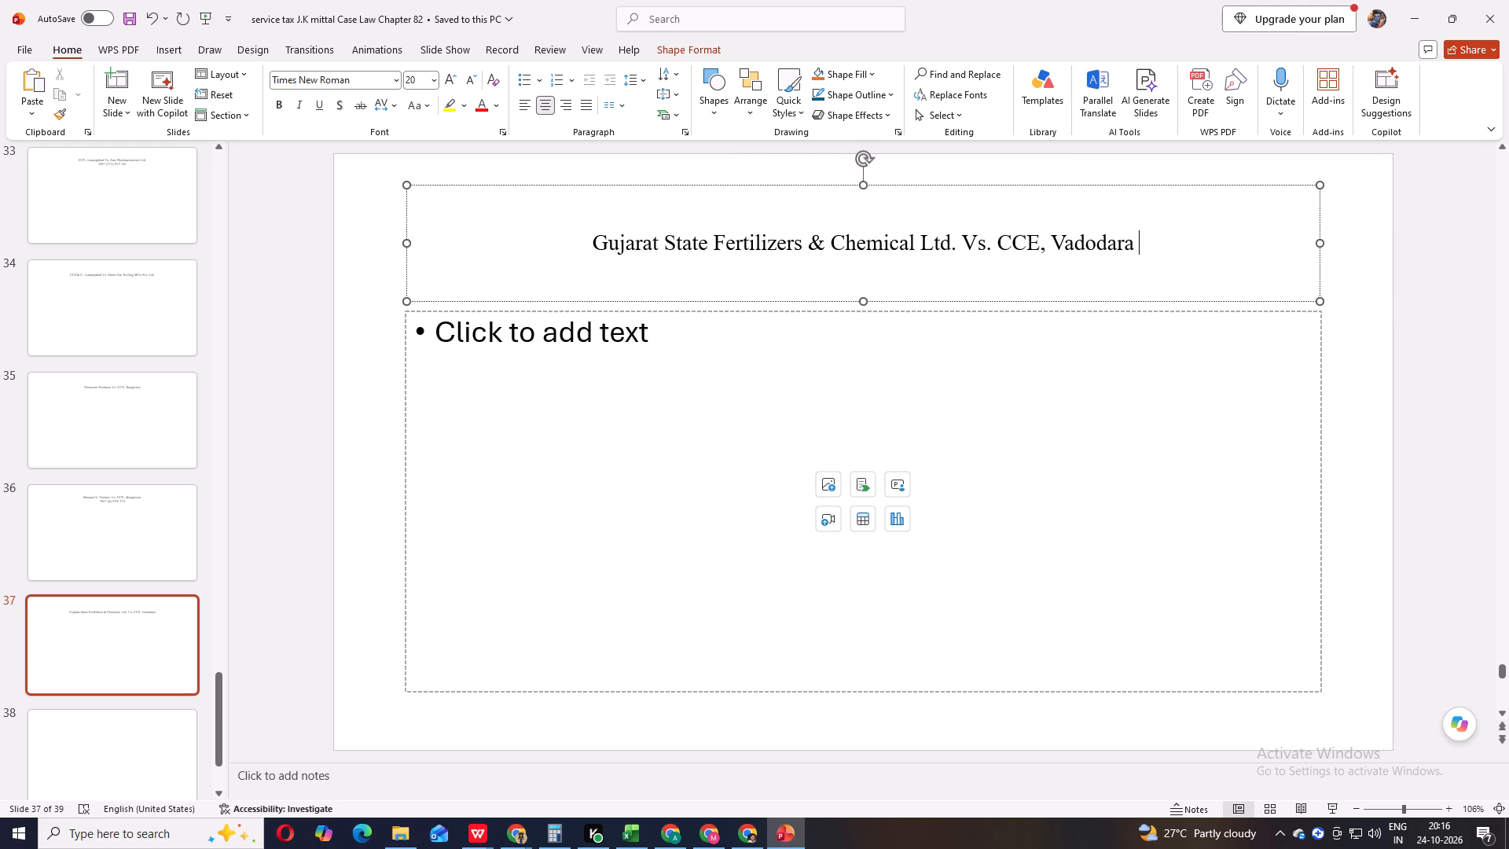
Add the citation "2007 (218) ELT 238" on a second line of slide 37's title.
{"action": "key", "text": "Return"}
{"action": "type", "text": "2007"}
{"action": "key", "text": "space"}
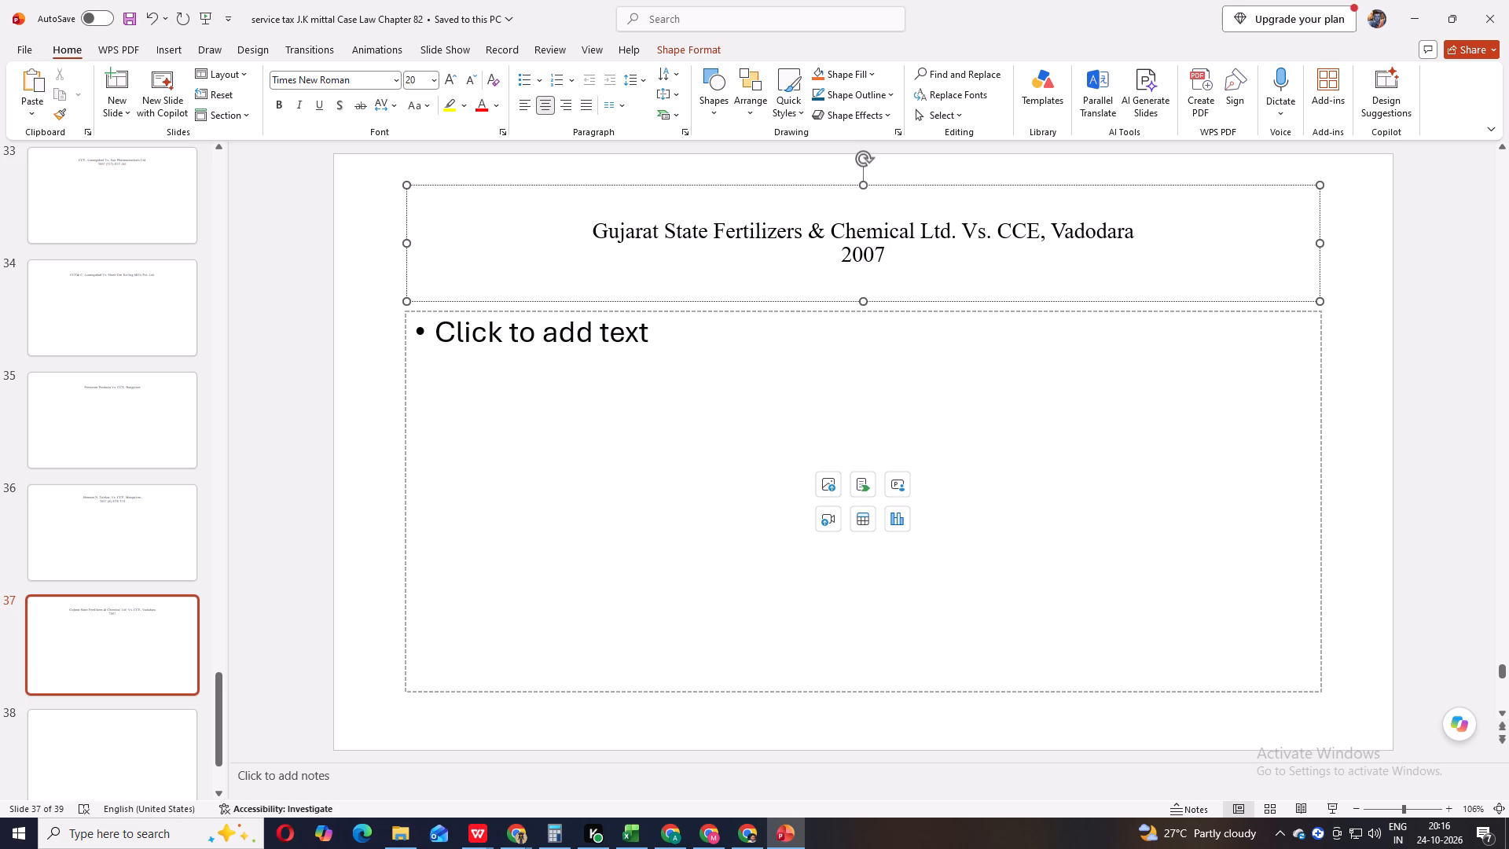
{"action": "key", "text": "shift+parenleft"}
{"action": "type", "text": "218)"}
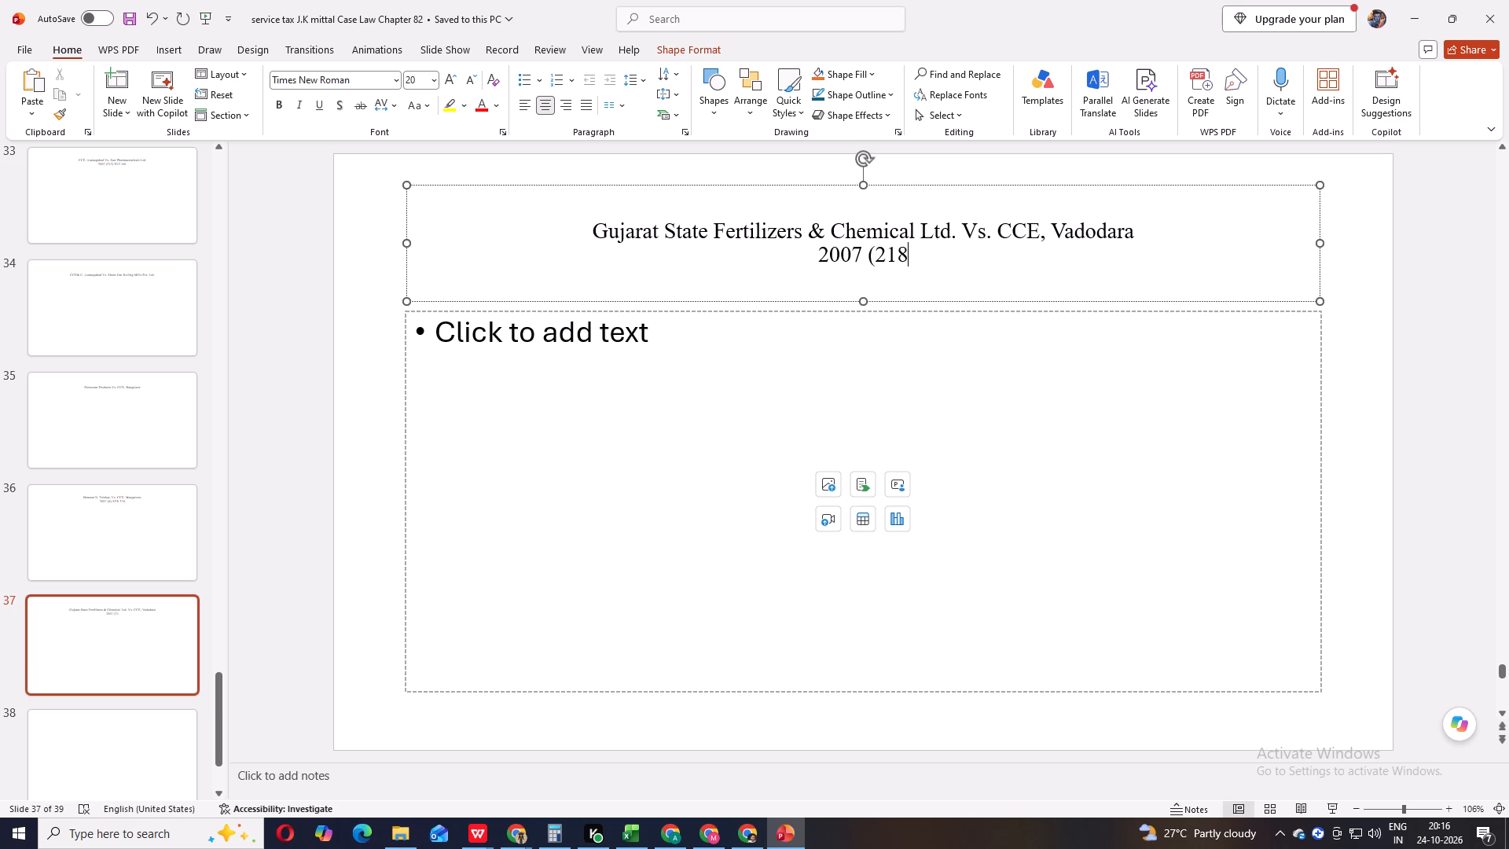
{"action": "key", "text": "space"}
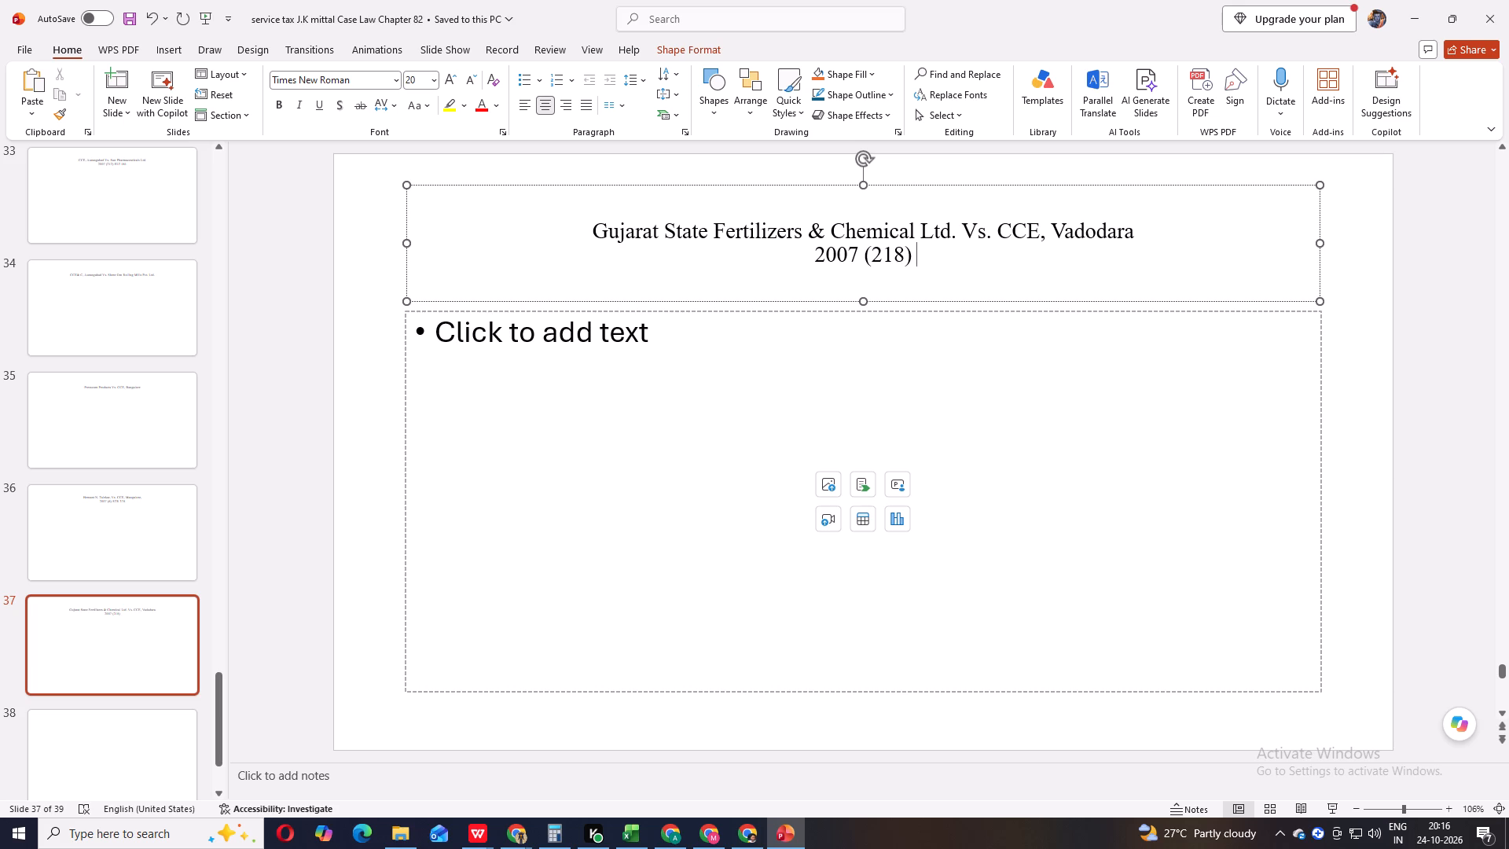
{"action": "key", "text": "shift+e"}
{"action": "type", "text": "LT"}
{"action": "key", "text": "space"}
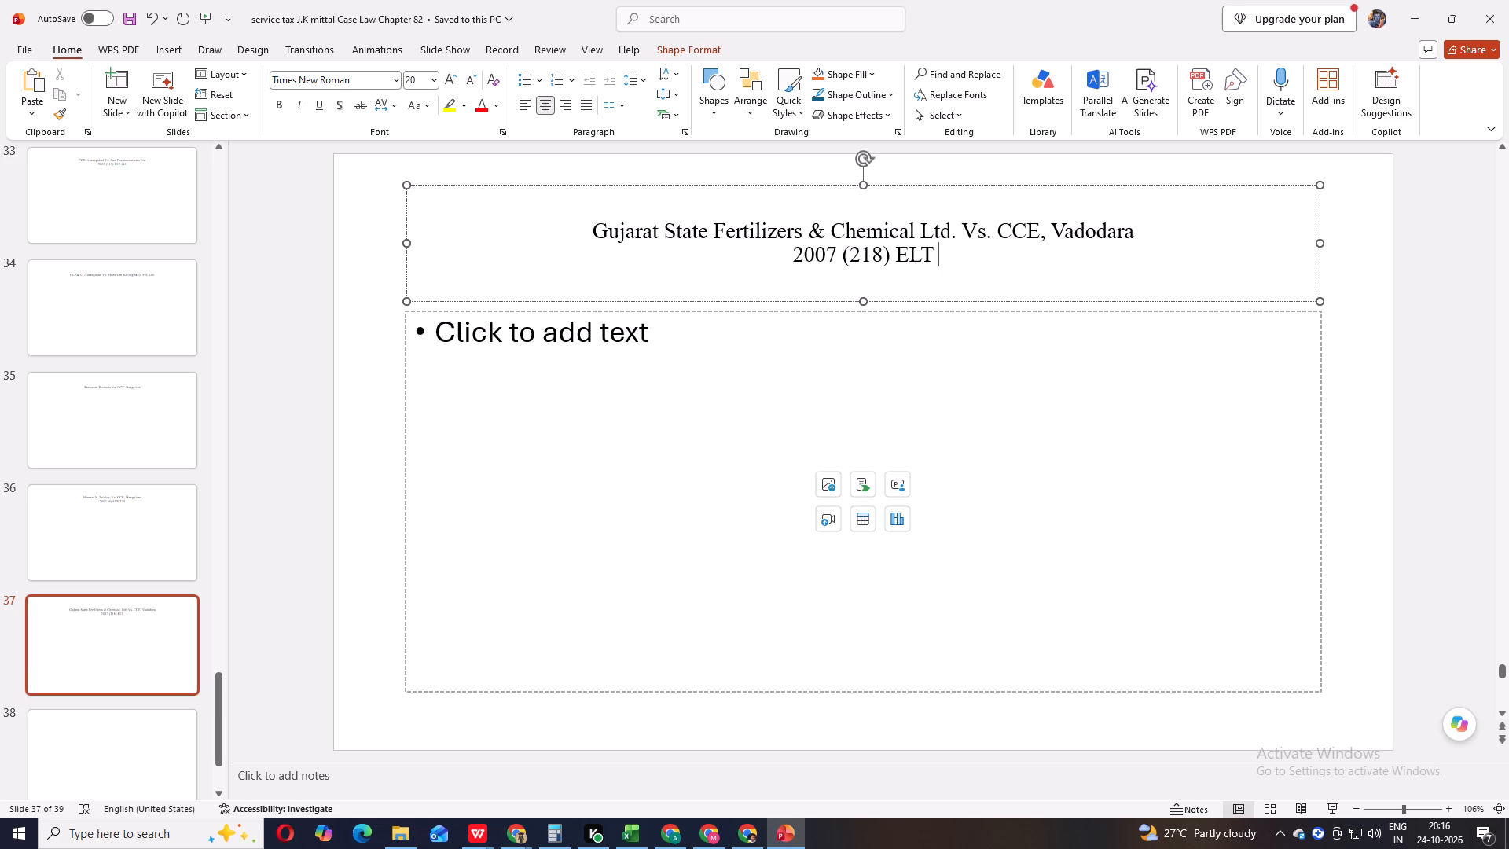
{"action": "type", "text": "238"}
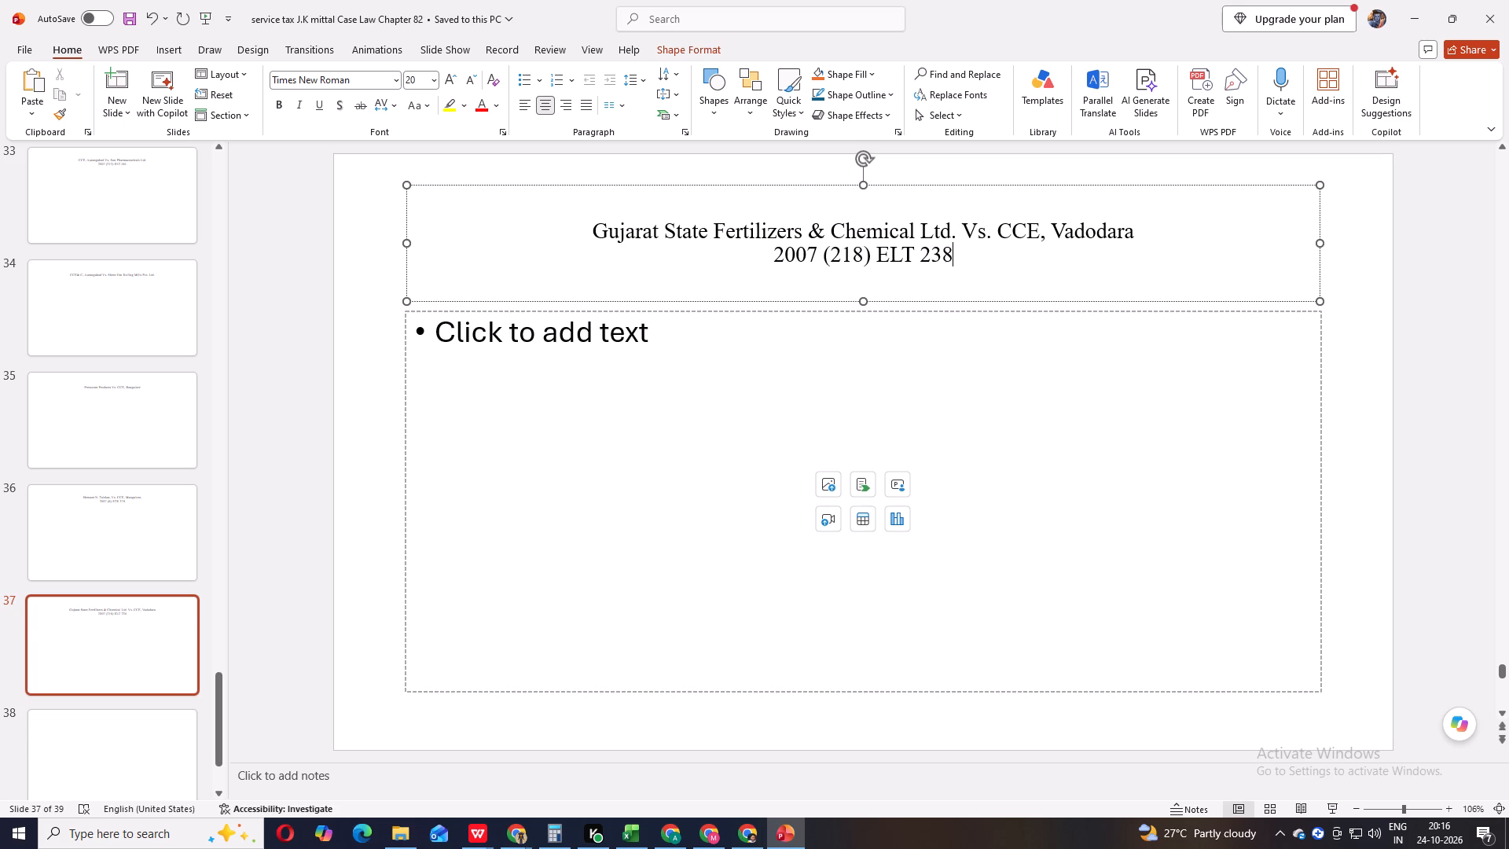
Begin slide 38's empty title with the first party "CCE, Ludhiana".
{"action": "scroll", "coordinate": [997, 238], "scroll_direction": "down", "scroll_amount": 1}
{"action": "left_click", "coordinate": [992, 226]}
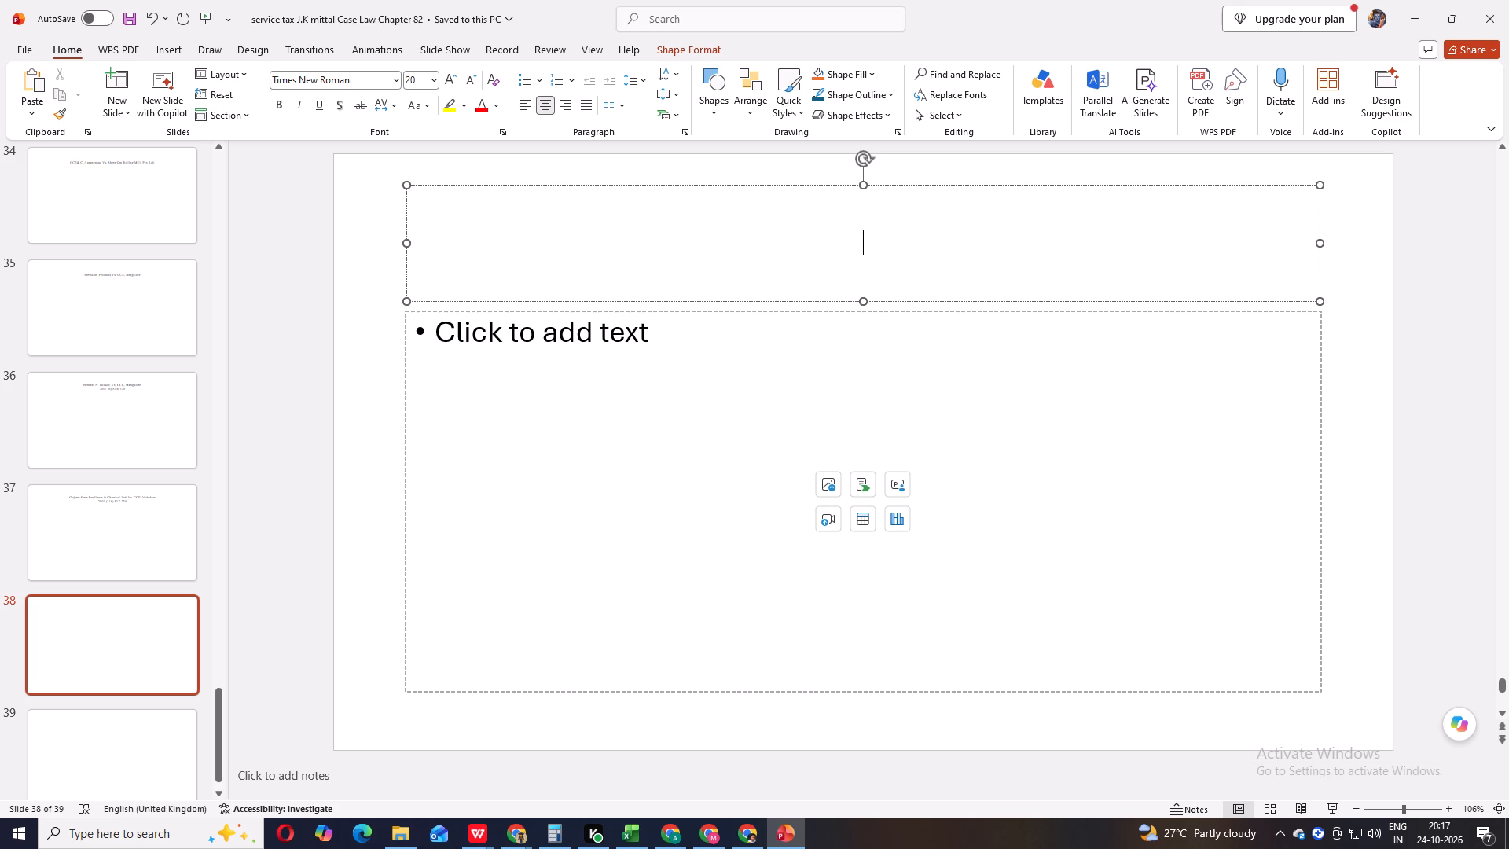
{"action": "type", "text": "CCC"}
{"action": "key", "text": "BackSpace"}
{"action": "key", "text": "shift+e"}
{"action": "type", "text": ","}
{"action": "key", "text": "space"}
{"action": "type", "text": "Ludhiana"}
{"action": "key", "text": "space"}
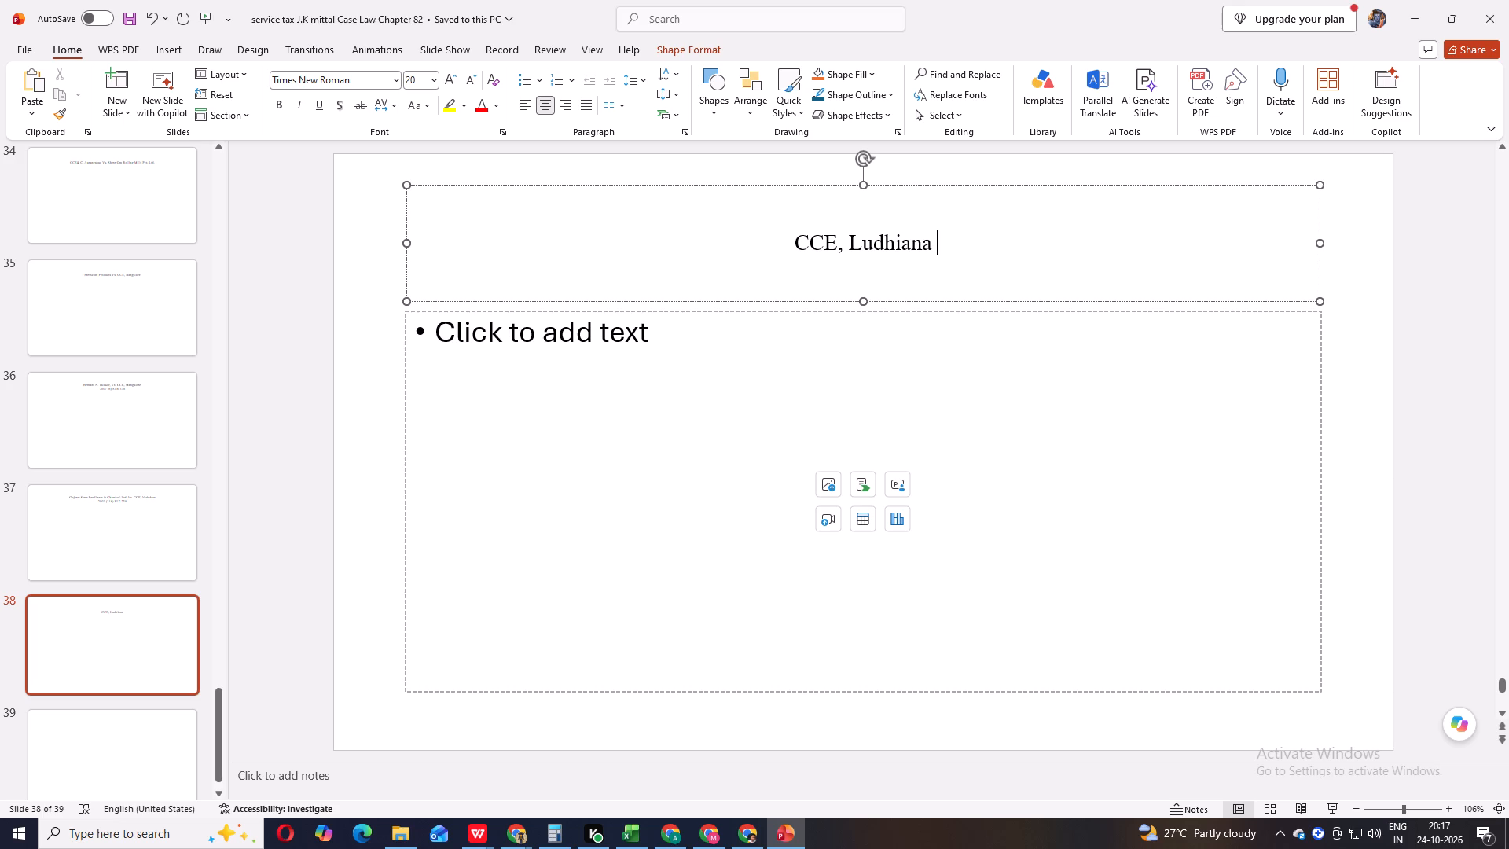
Add the opposing party "Vs. Sigma Steel Tubes" after the first party in slide 38's title.
{"action": "type", "text": "Vs."}
{"action": "key", "text": "space"}
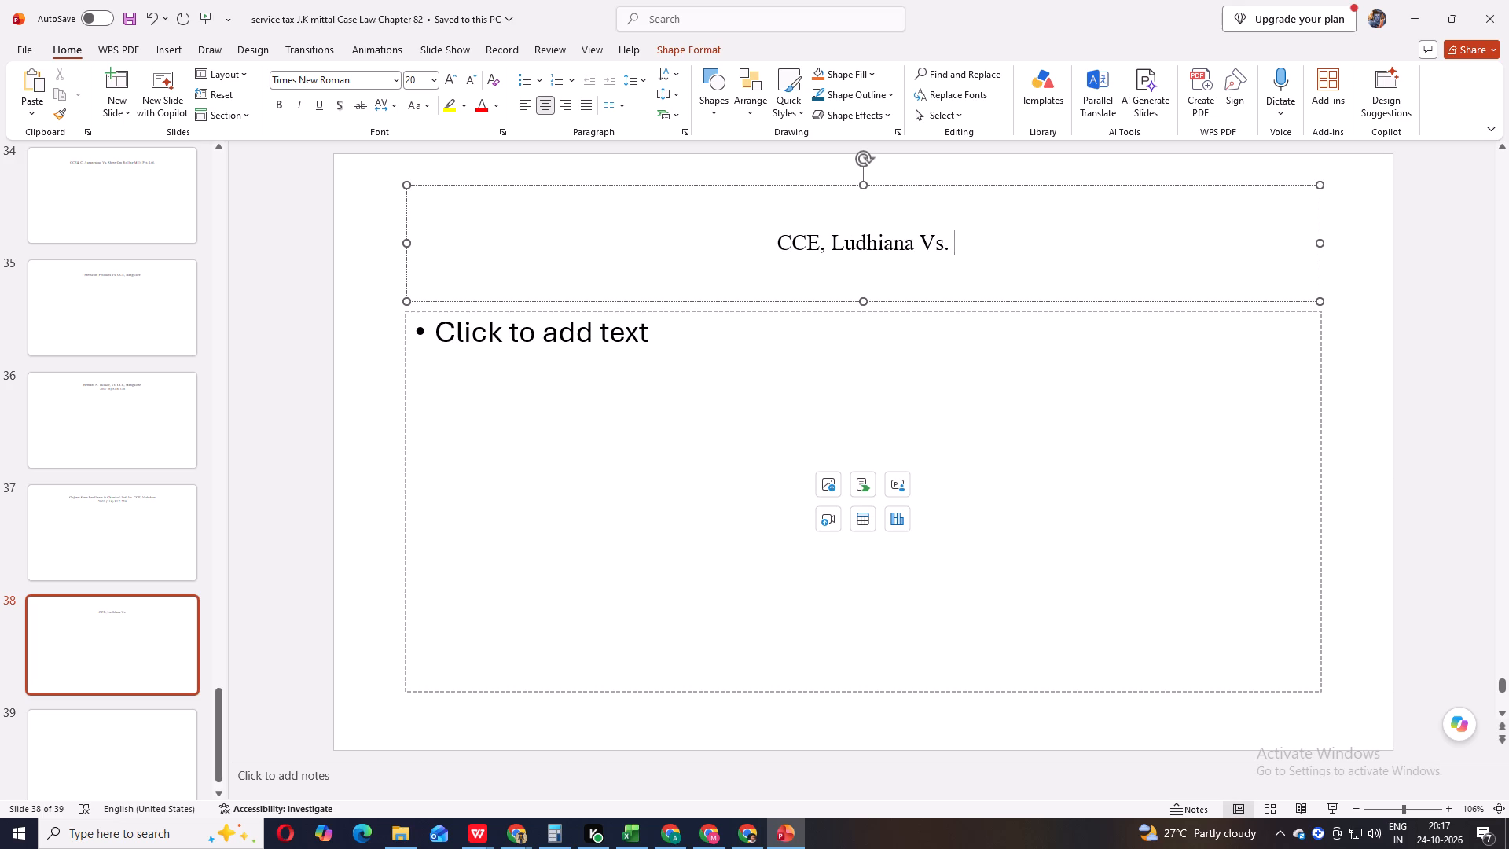
{"action": "type", "text": "Sigma"}
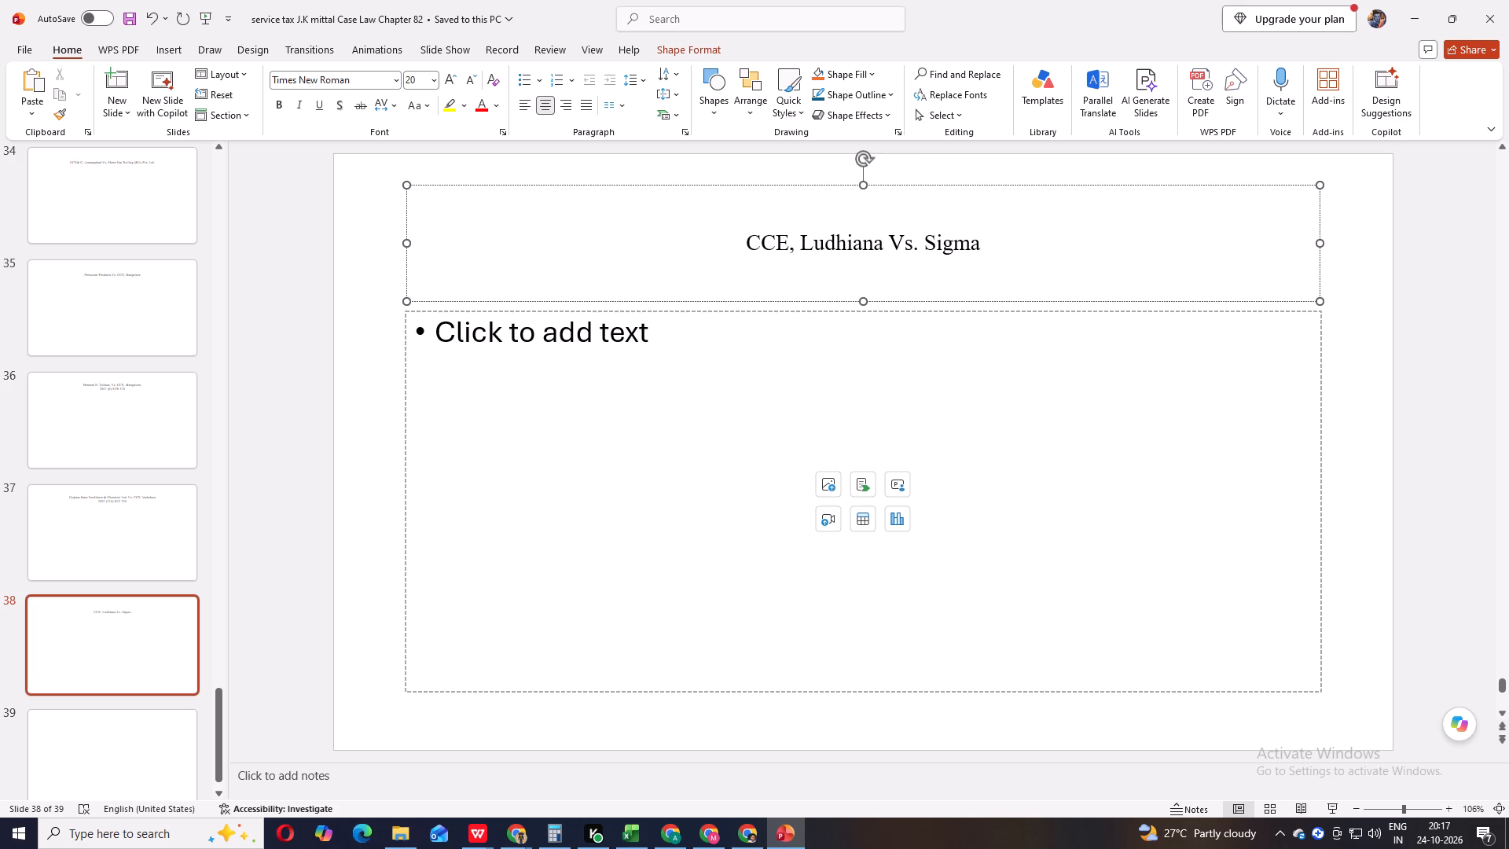
{"action": "key", "text": "space"}
{"action": "type", "text": "Steel"}
{"action": "key", "text": "space"}
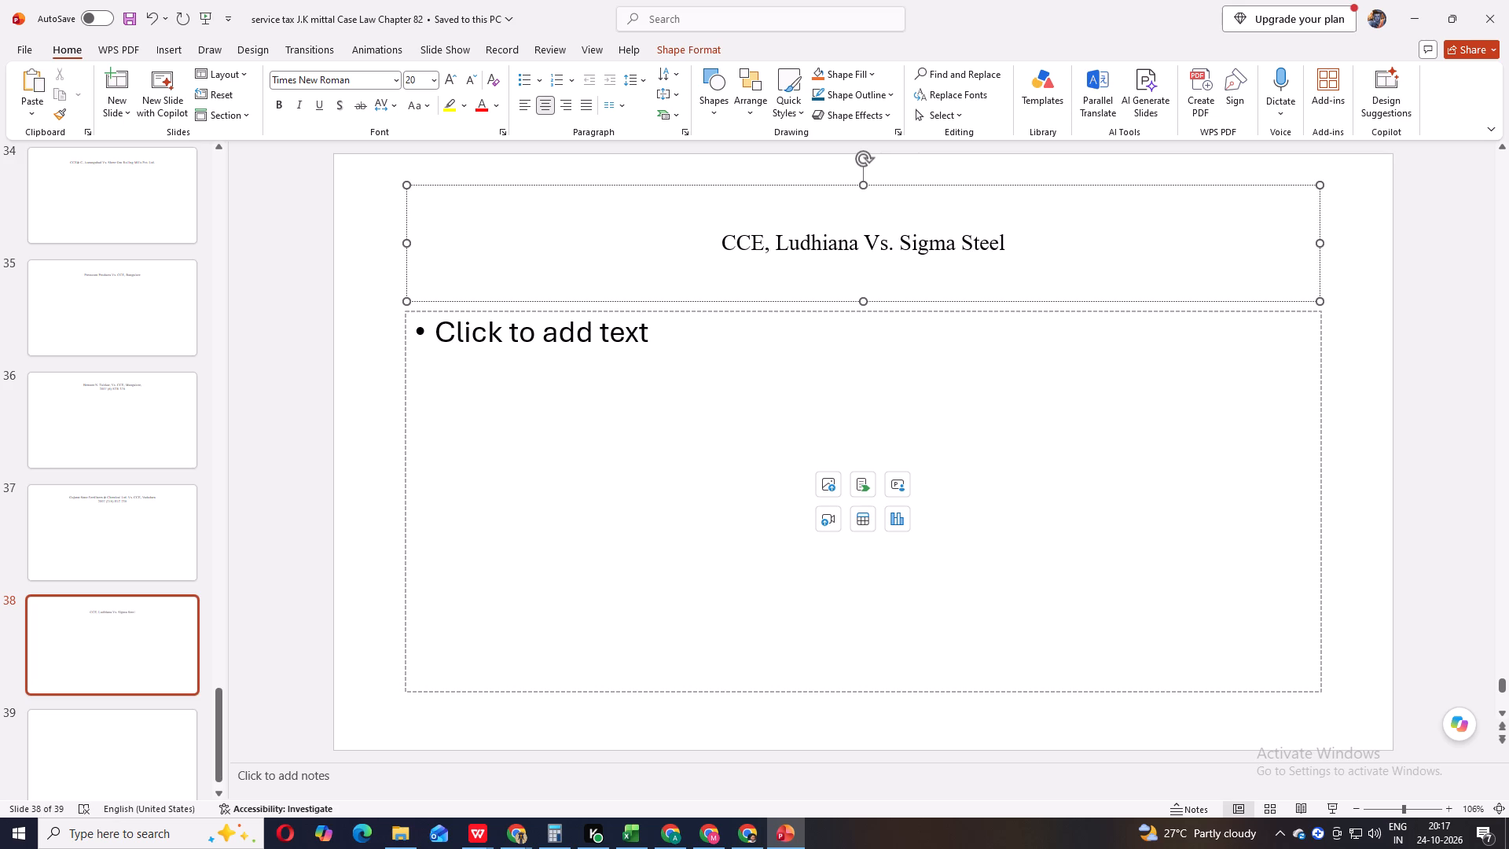
{"action": "type", "text": "Tubes"}
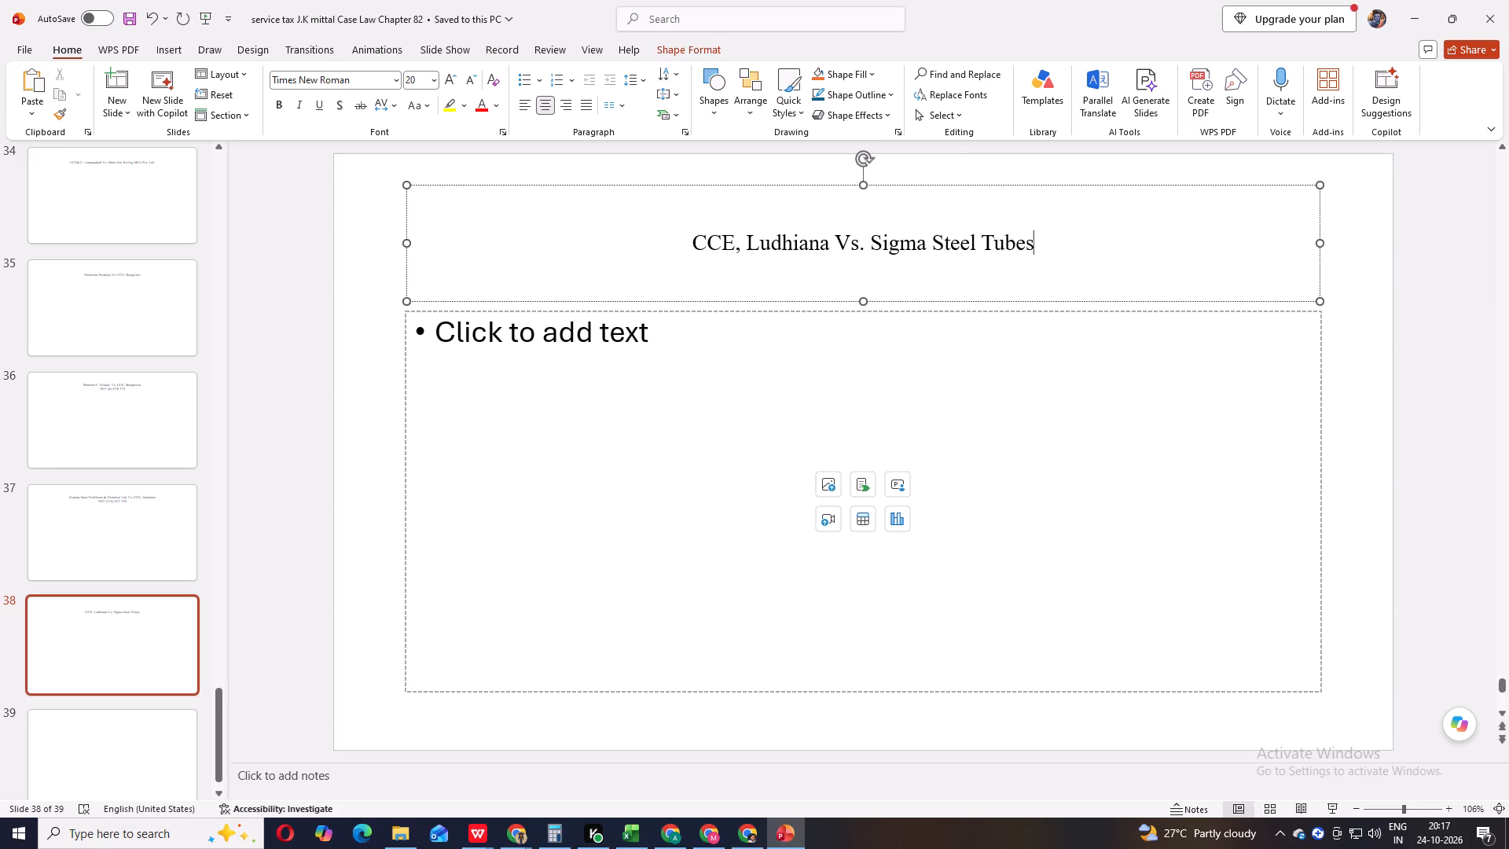
Append the word "Reported" after "Sigma Steel Tubes" in slide 38's title.
{"action": "key", "text": "space"}
{"action": "key", "text": "alt+Tab"}
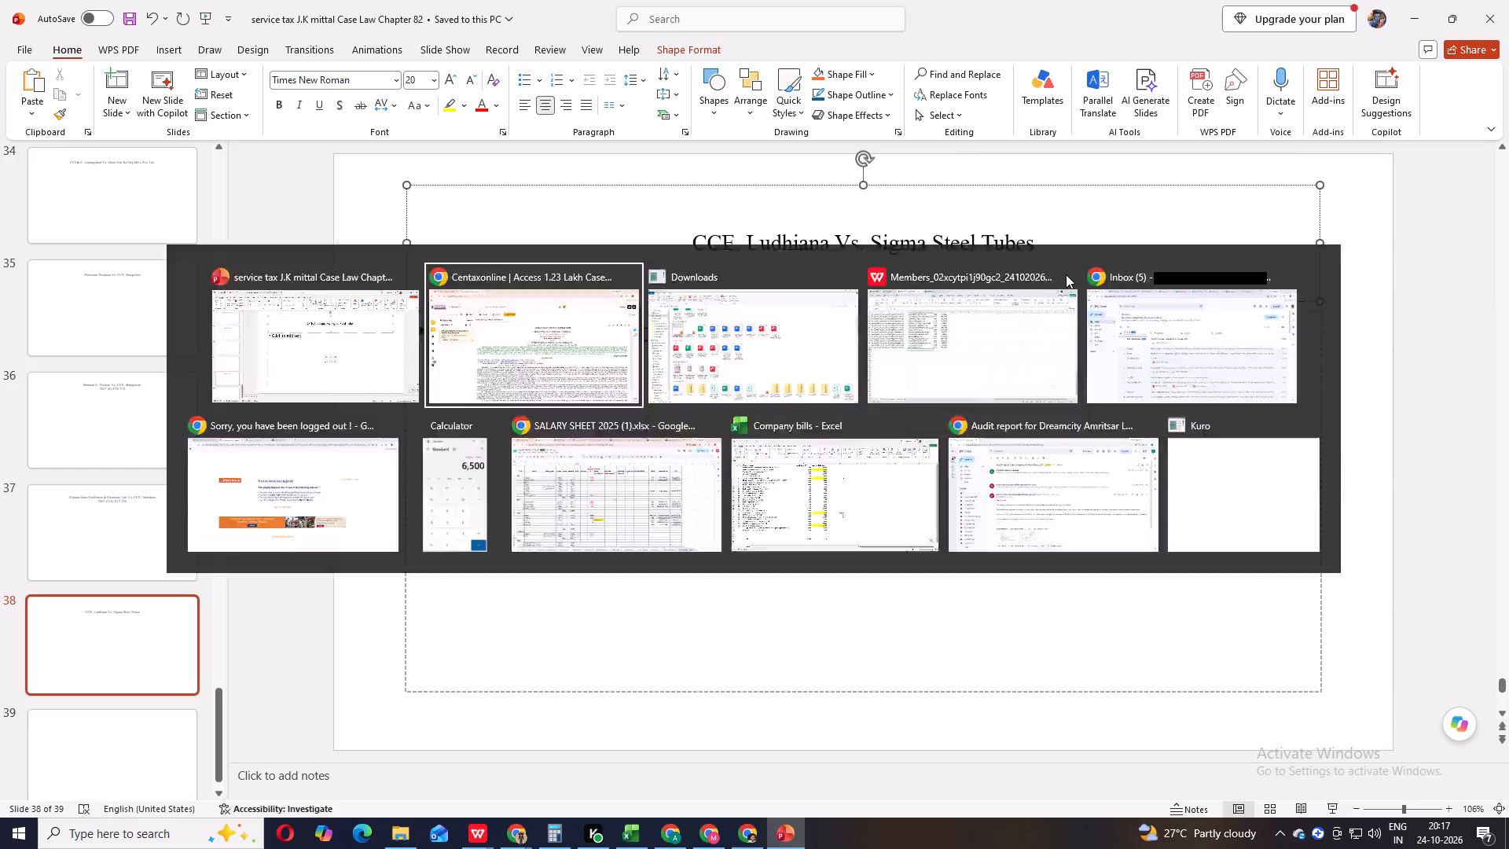
{"action": "key", "text": "alt+Tab"}
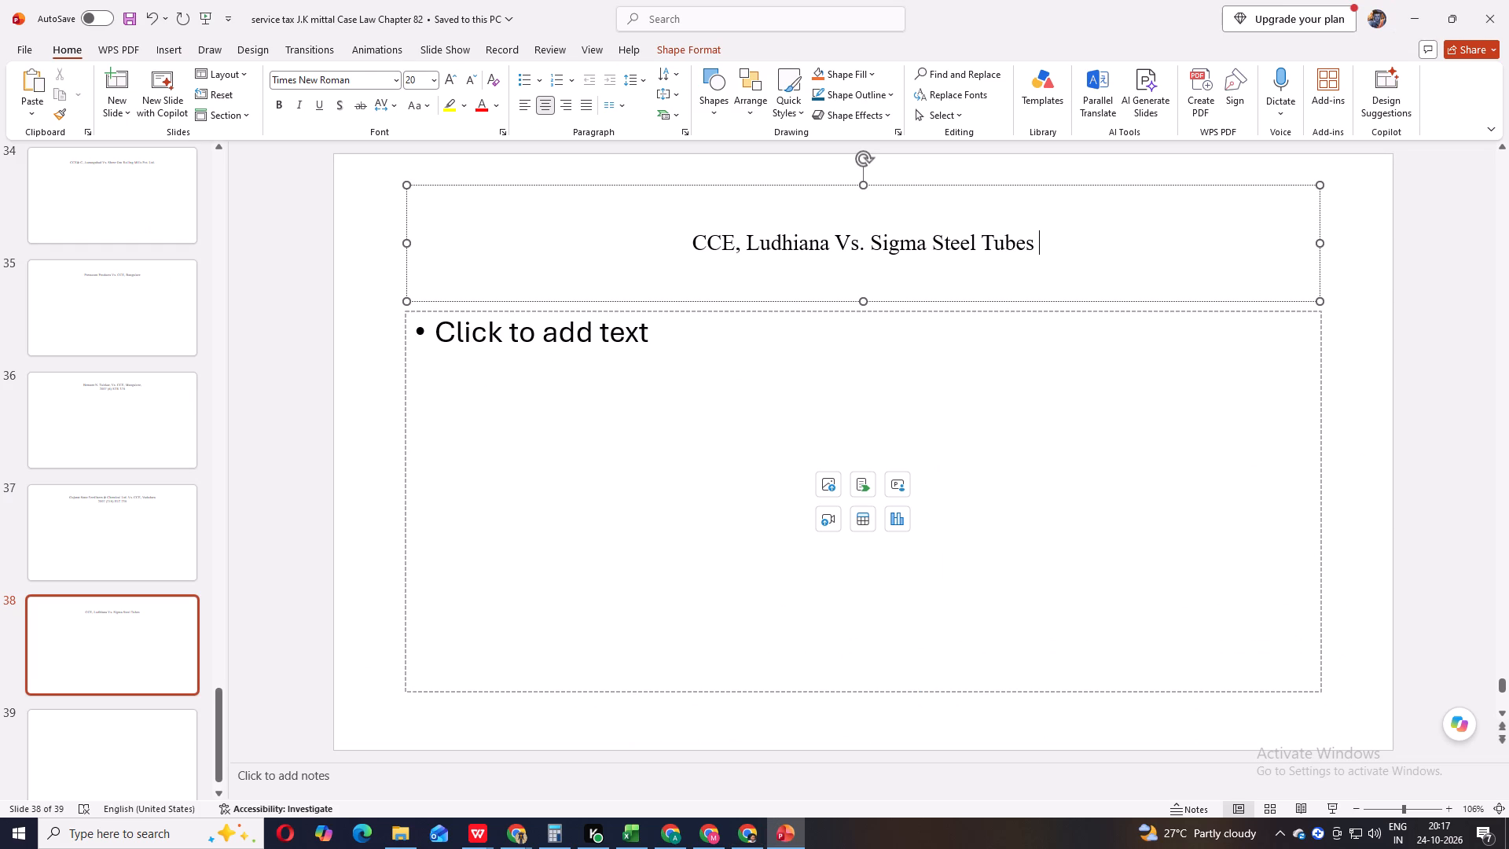
{"action": "type", "text": "Re"}
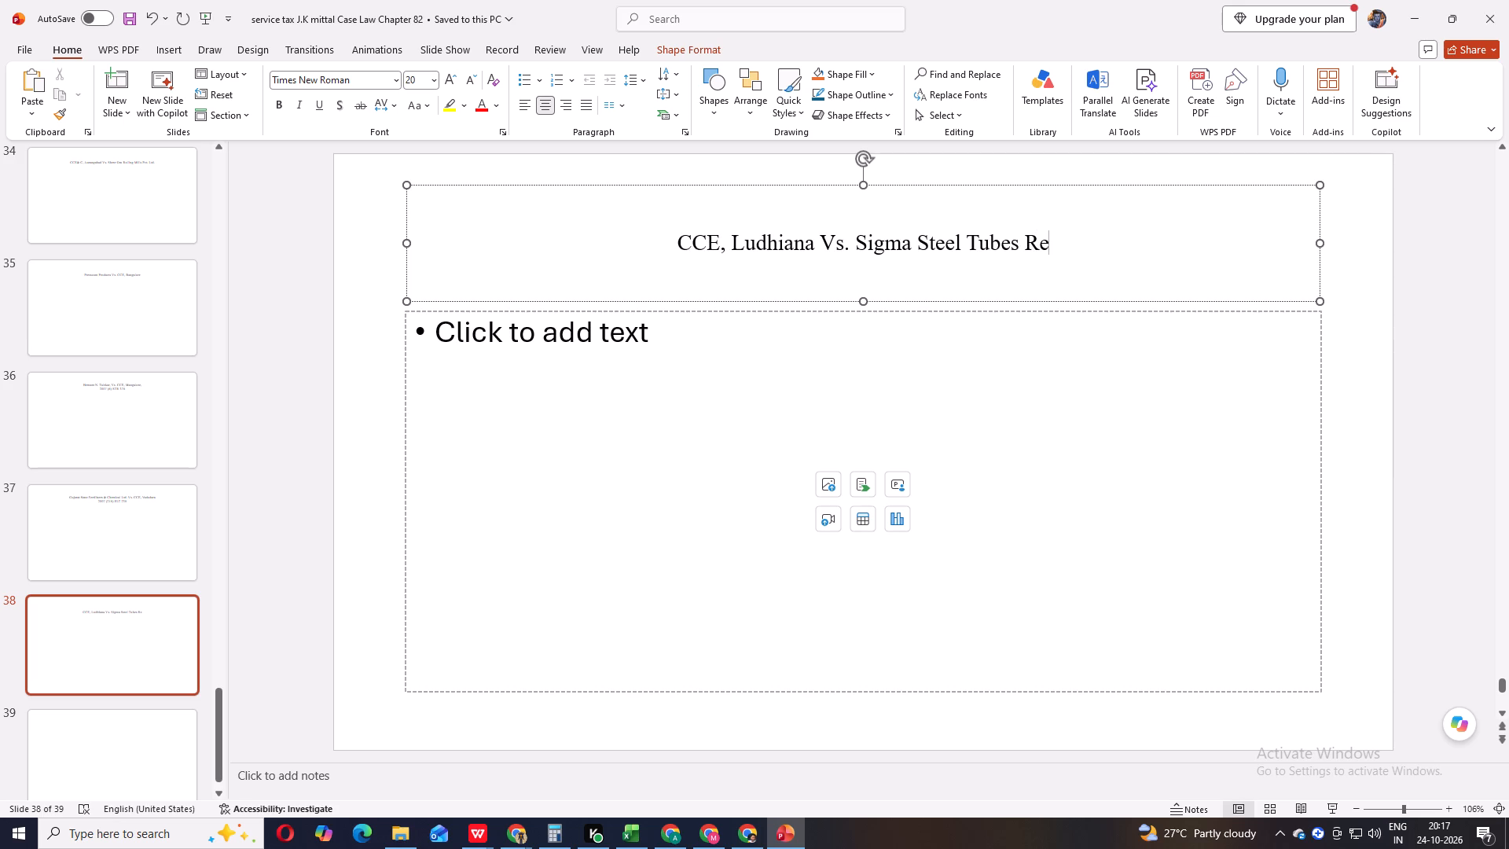
{"action": "type", "text": "ported"}
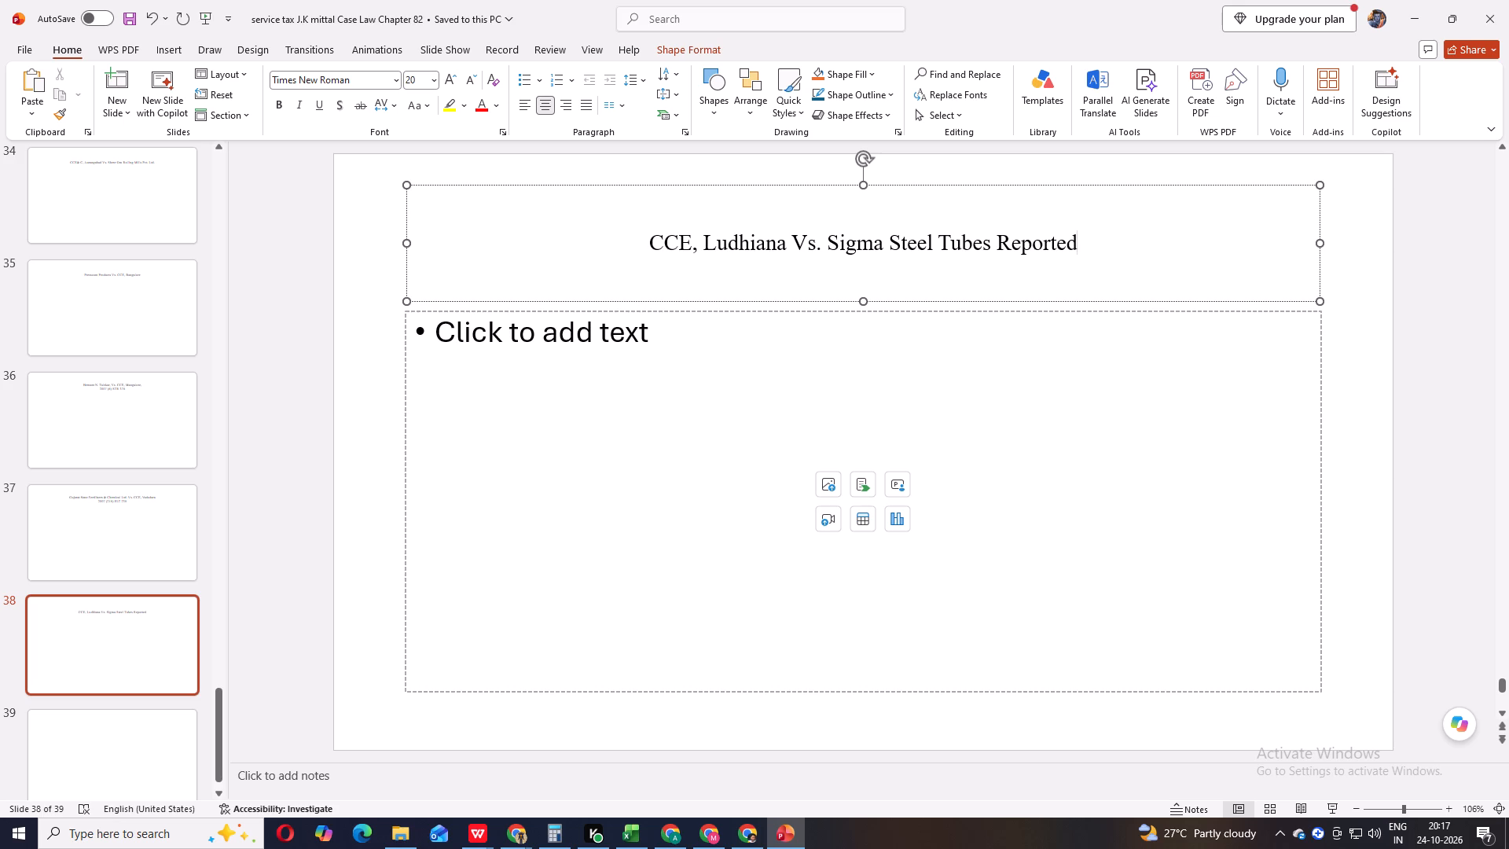
Add the citation "2007 (218) ELT 657" on a second line of slide 38's title.
{"action": "key", "text": "Return"}
{"action": "type", "text": "2007"}
{"action": "key", "text": "space"}
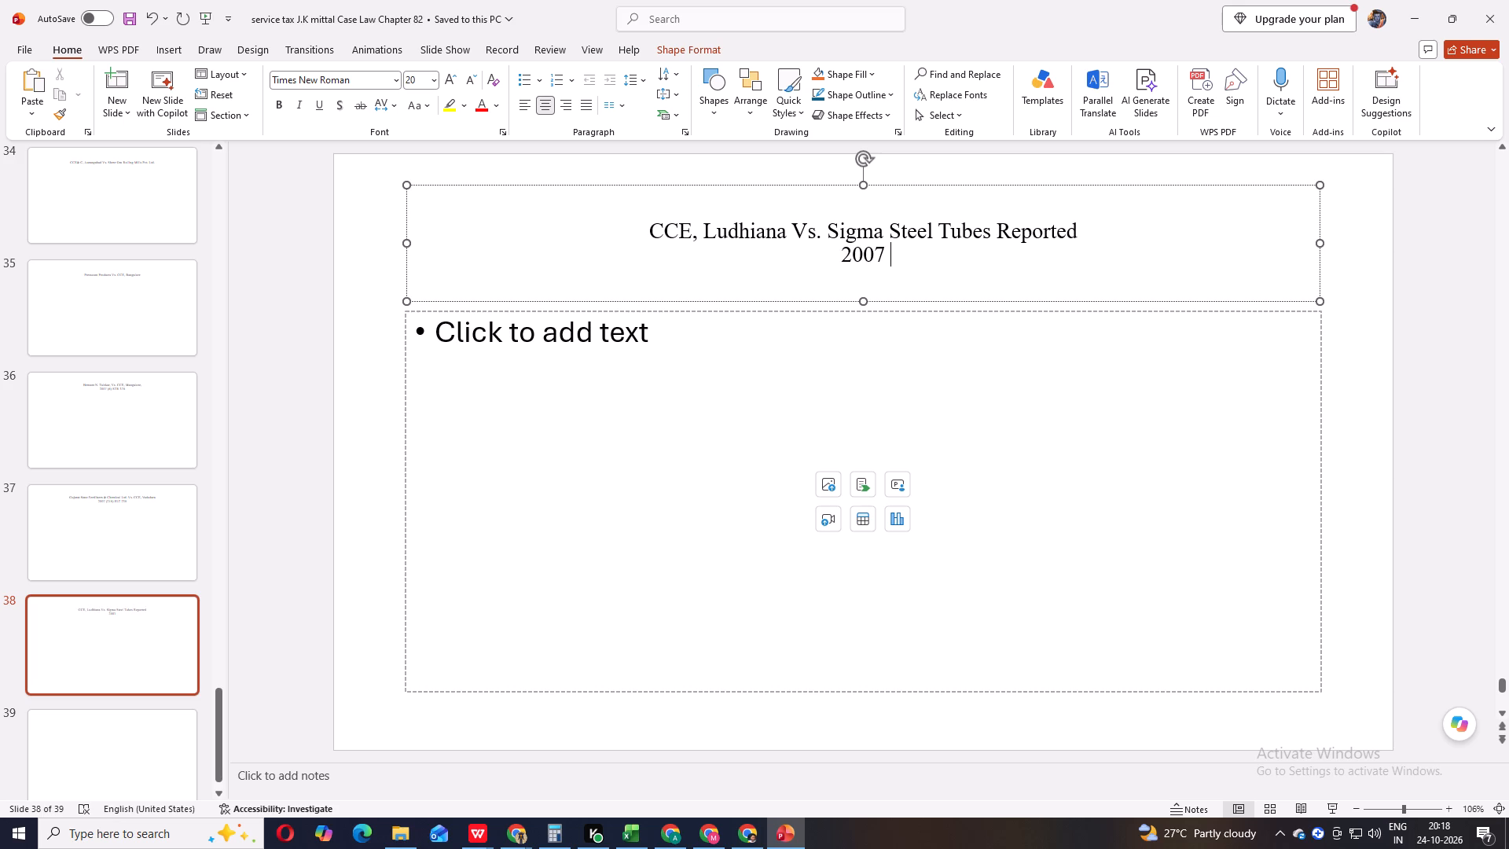
{"action": "type", "text": "(1"}
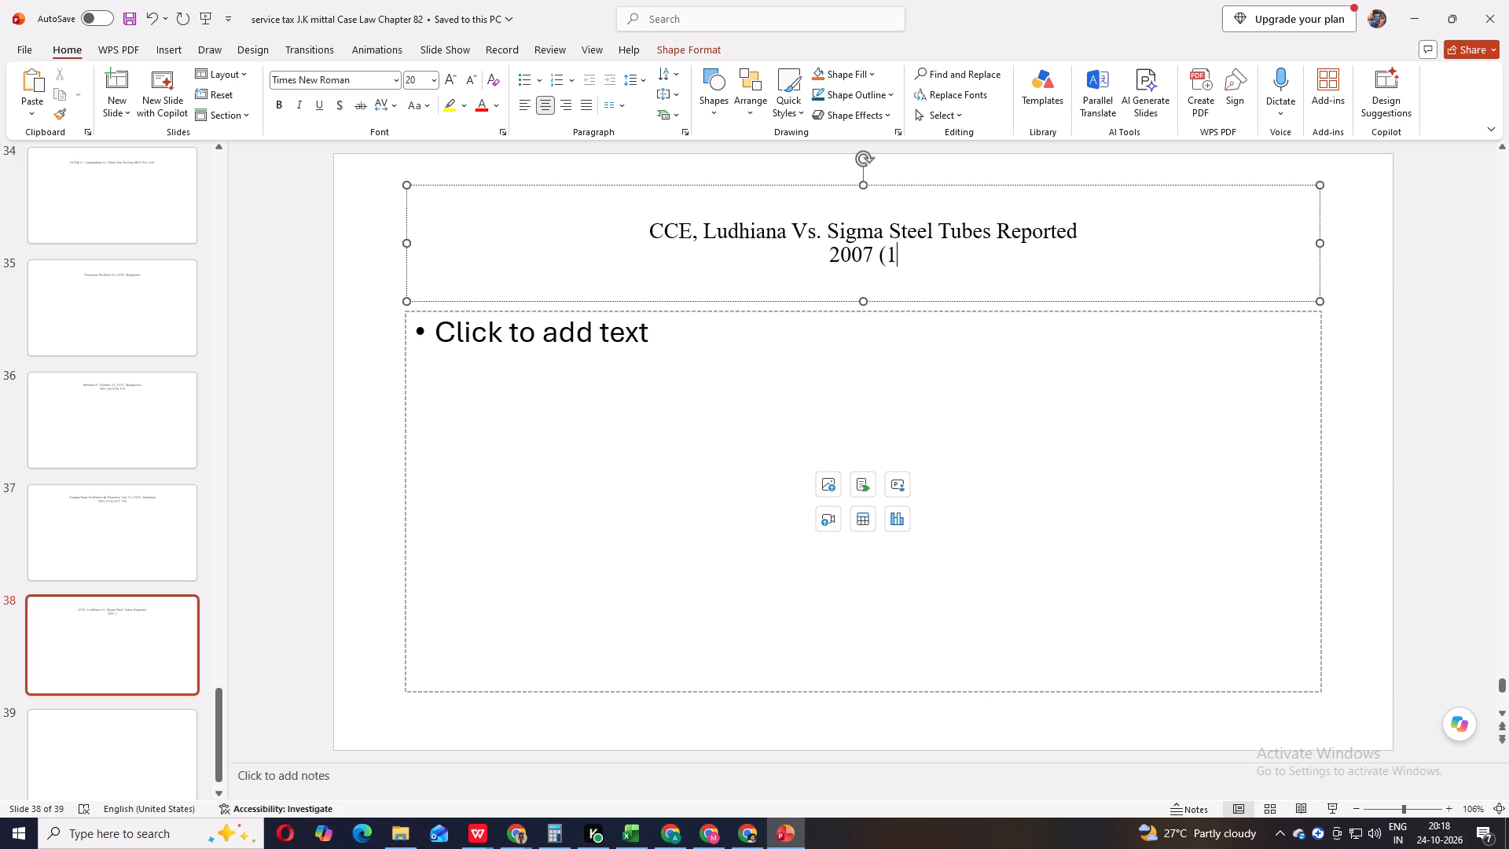
{"action": "key", "text": "BackSpace"}
{"action": "type", "text": "21"}
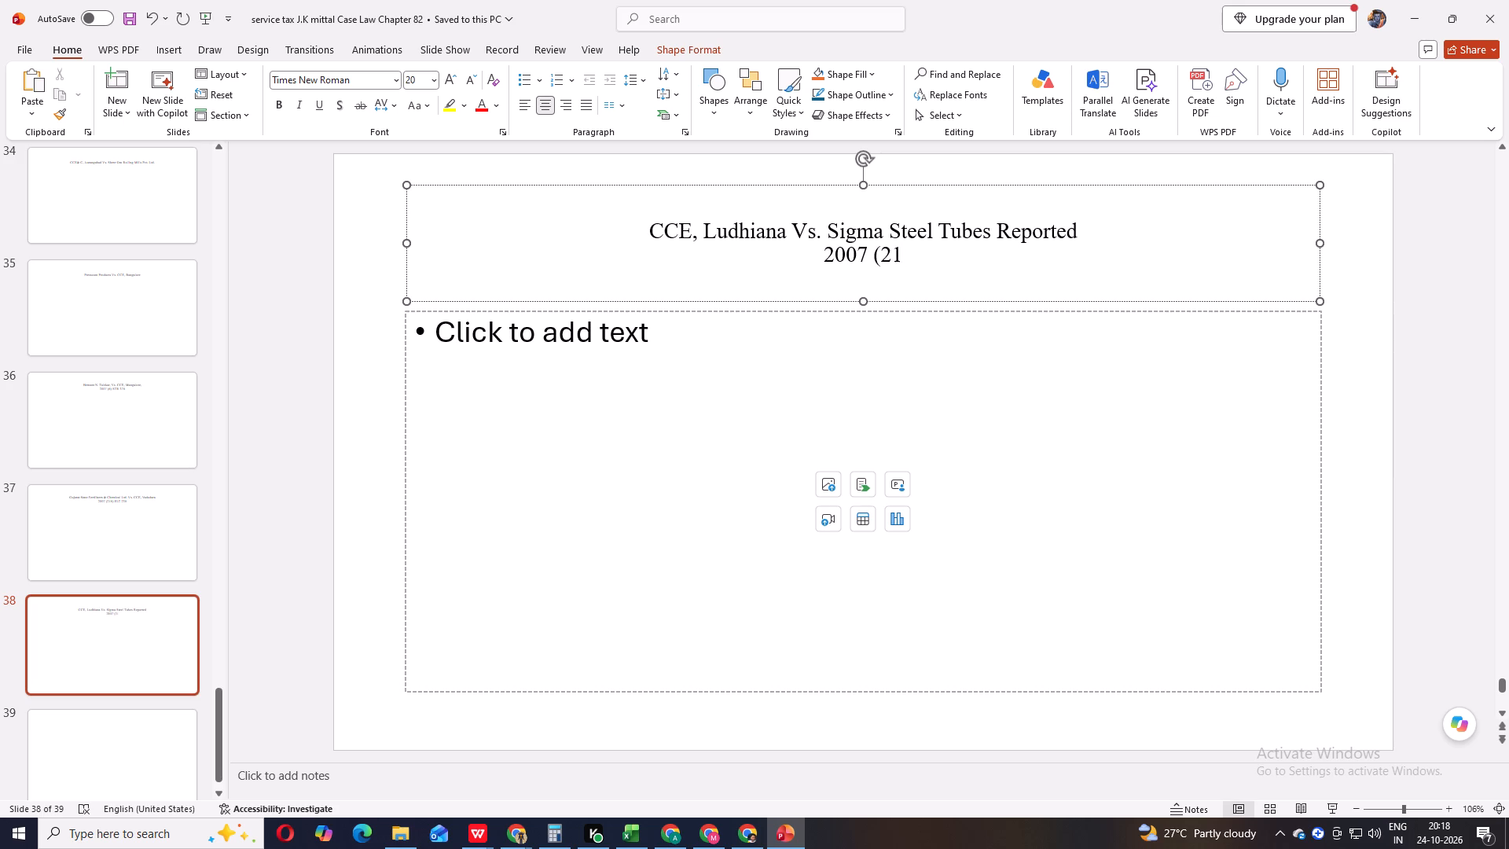
{"action": "type", "text": "8)"}
{"action": "key", "text": "space"}
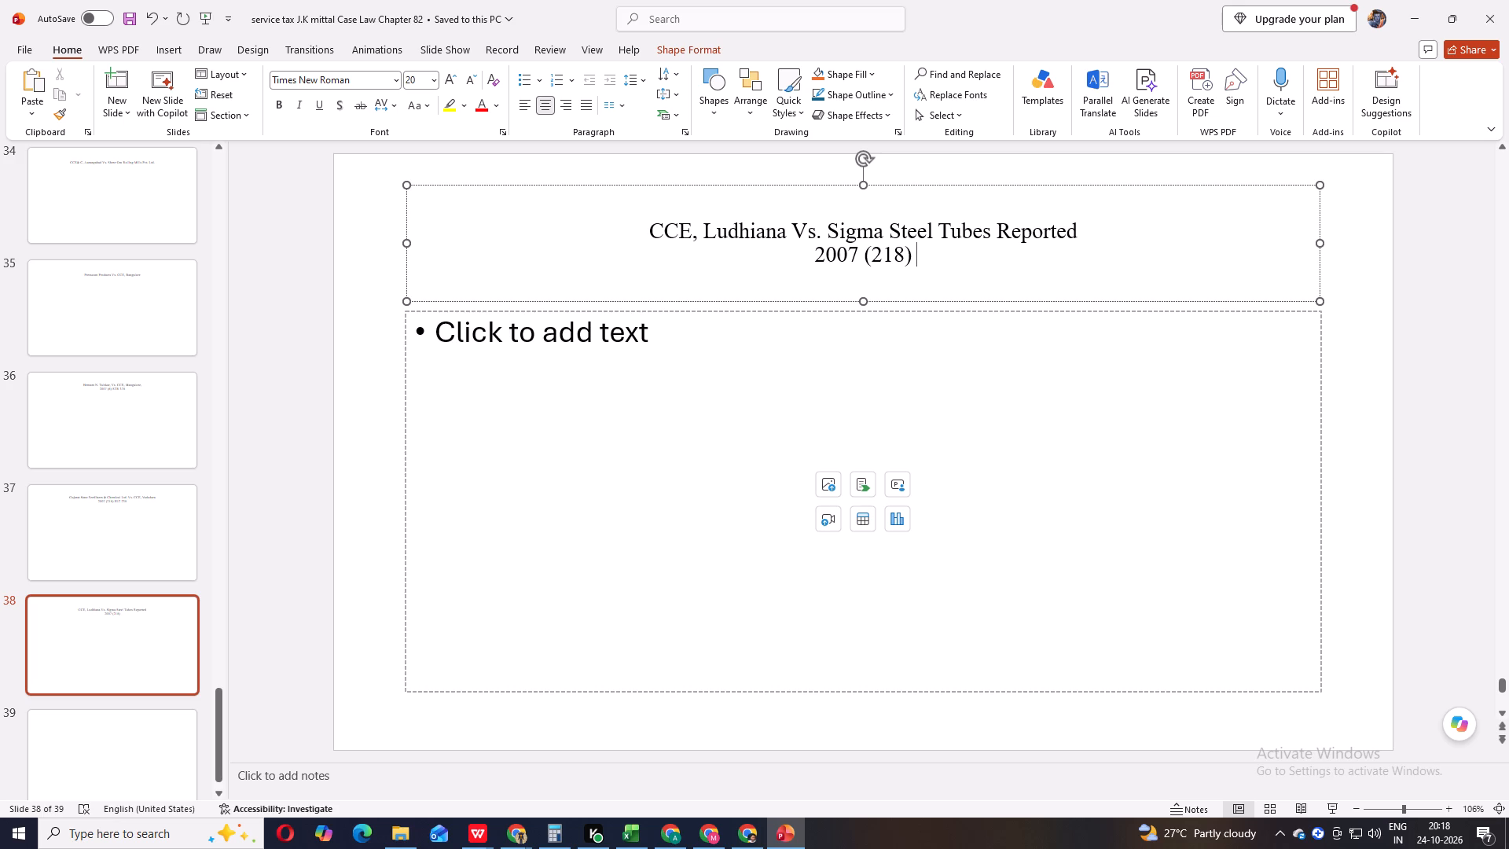
{"action": "type", "text": "ELT"}
{"action": "key", "text": "space"}
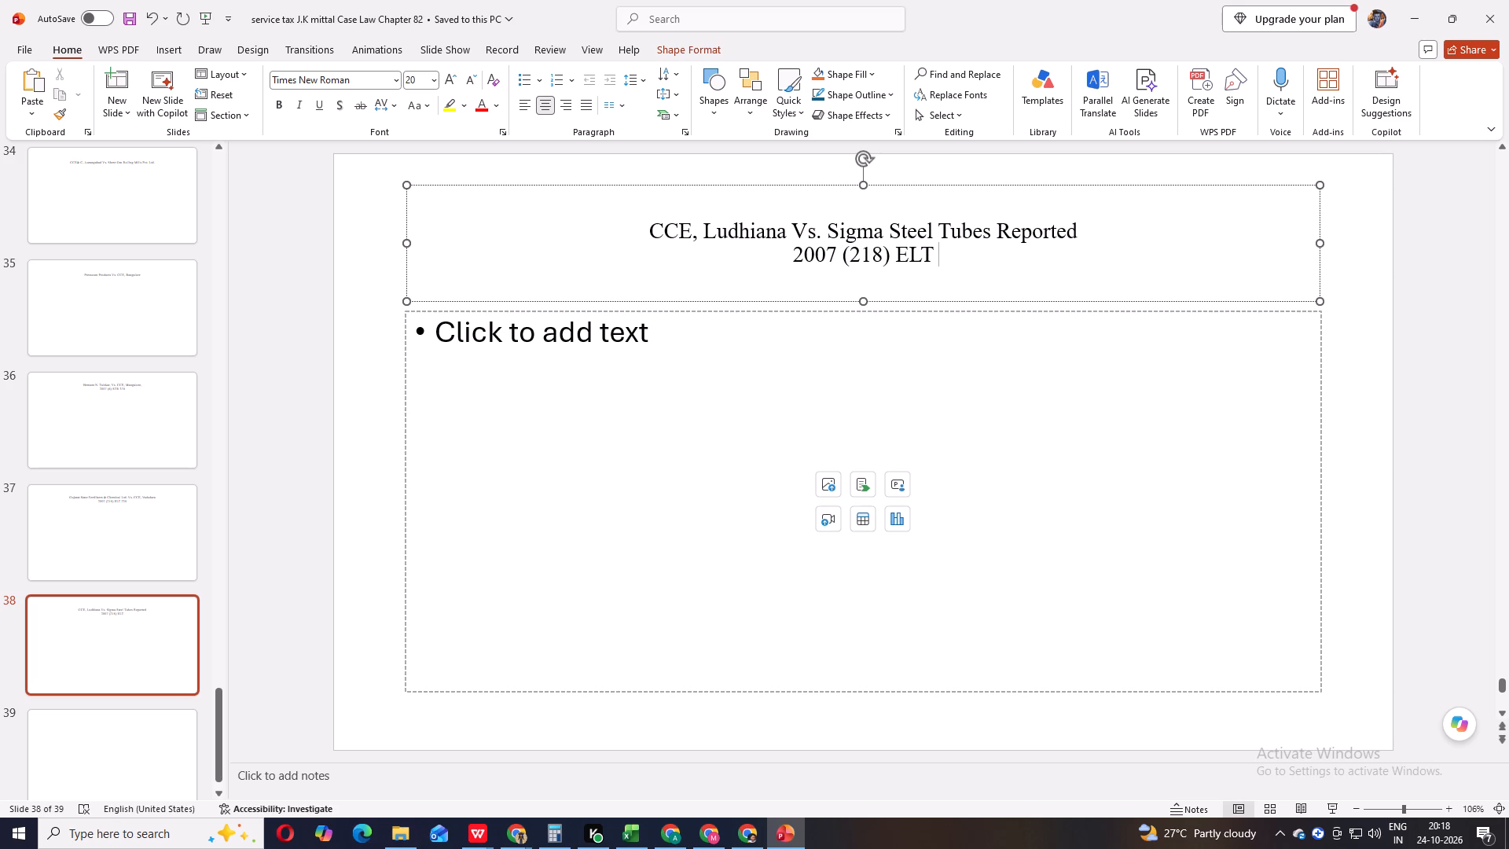
{"action": "key", "text": "6"}
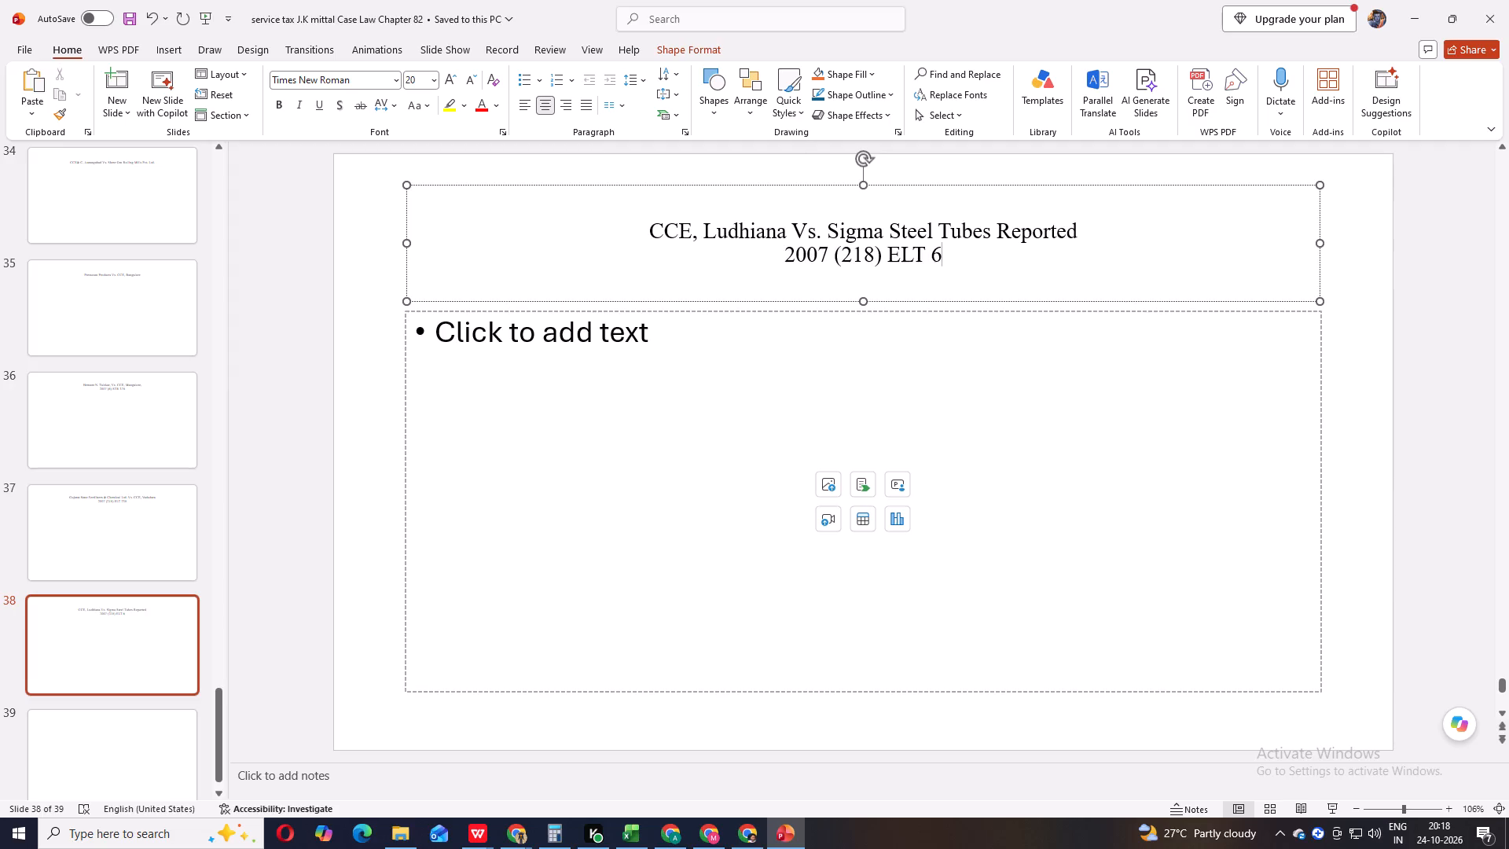
{"action": "type", "text": "57"}
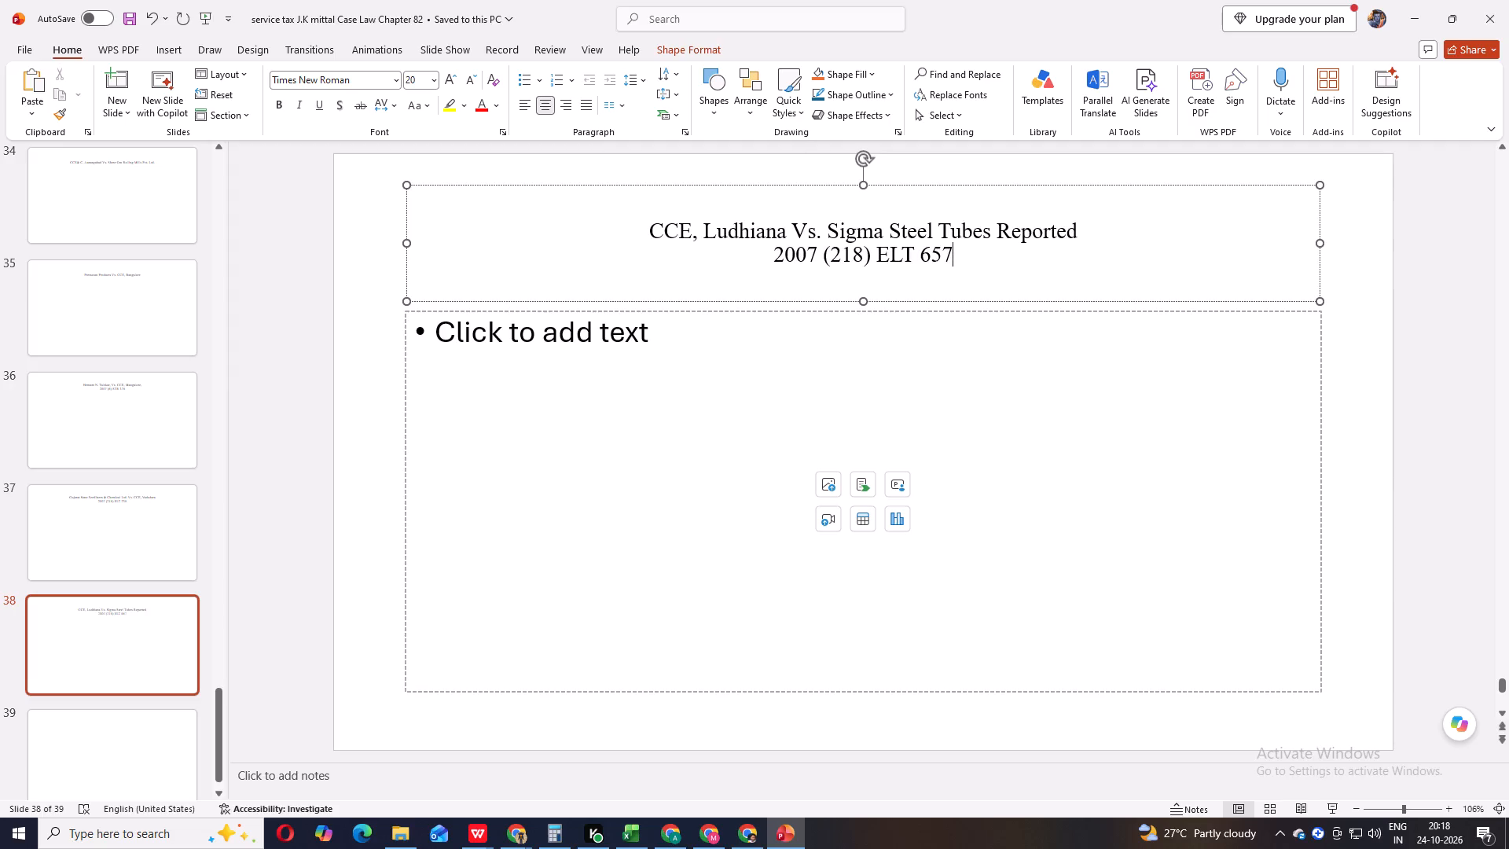
{"action": "scroll", "coordinate": [939, 320], "scroll_direction": "up", "scroll_amount": 1}
{"action": "scroll", "coordinate": [939, 320], "scroll_direction": "down", "scroll_amount": 1}
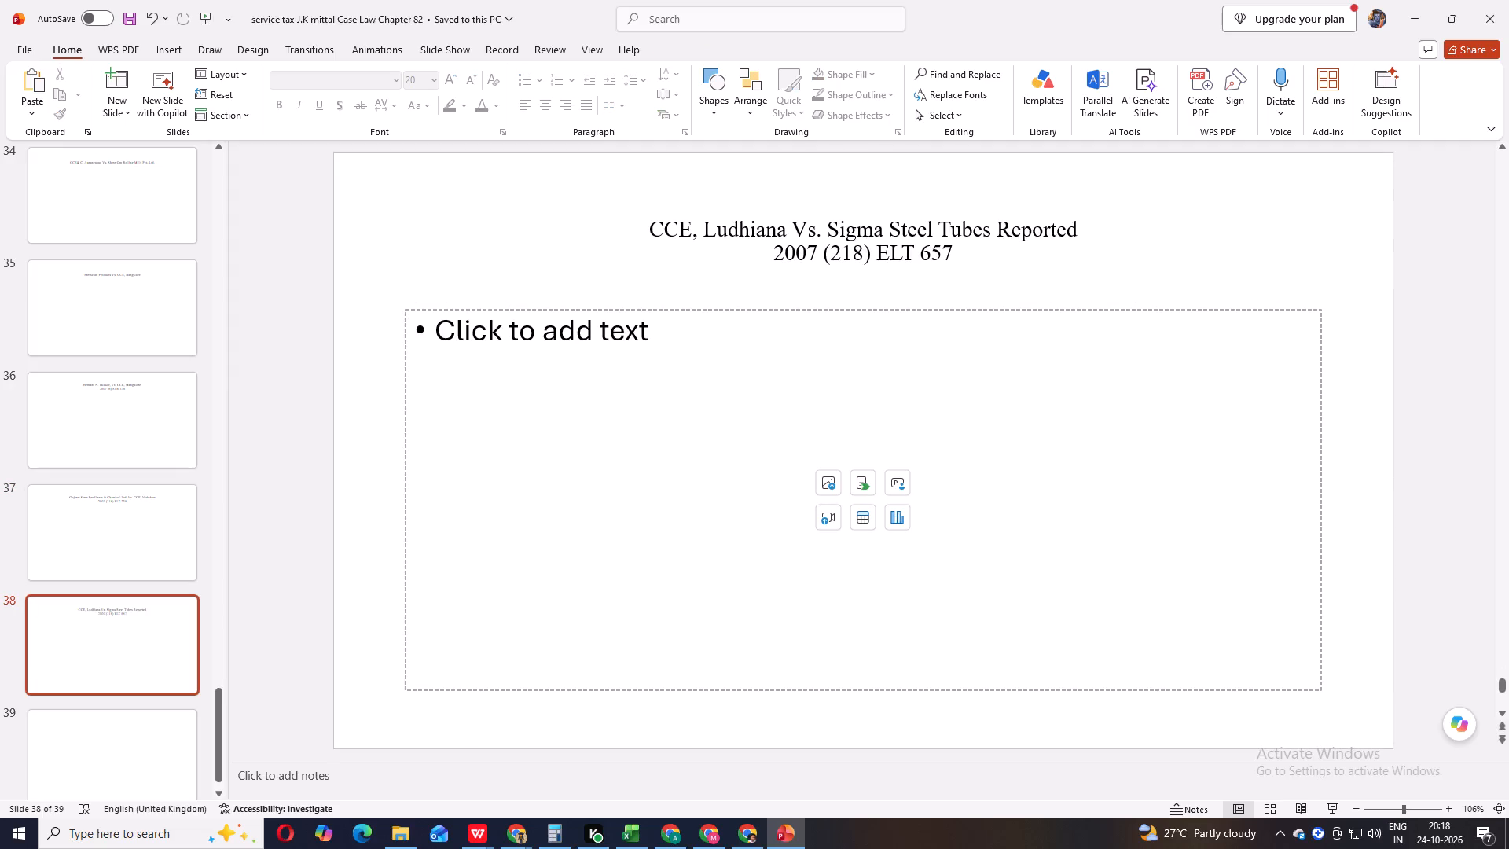
Open Centax's additional case-law filters in Chrome, and return to PowerPoint to find slide 4's Anil Chemicals and Industries Limited citation.
{"action": "key", "text": "alt+Tab"}
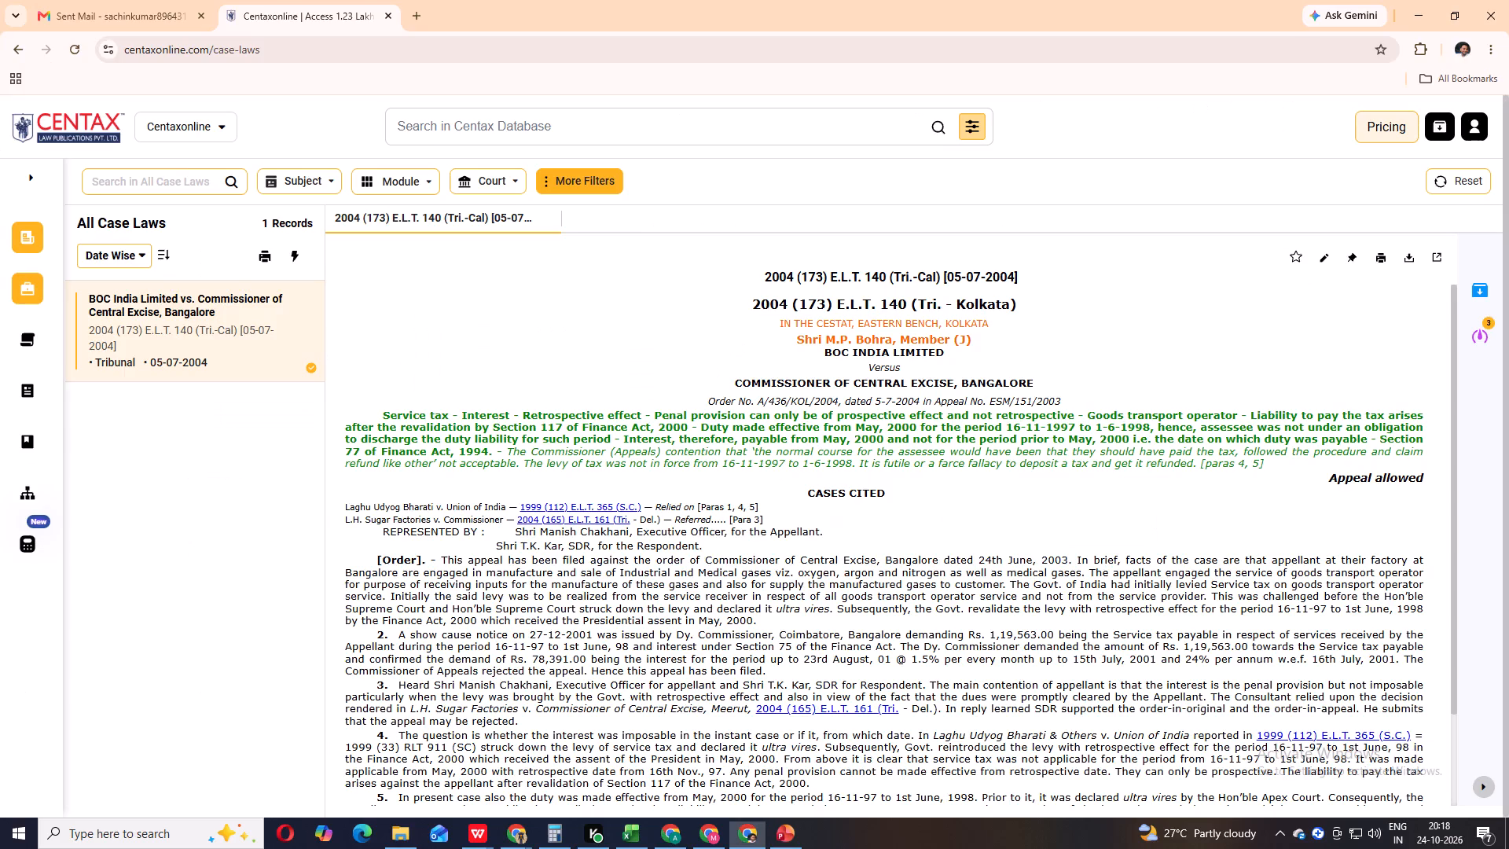
{"action": "left_click", "coordinate": [573, 193]}
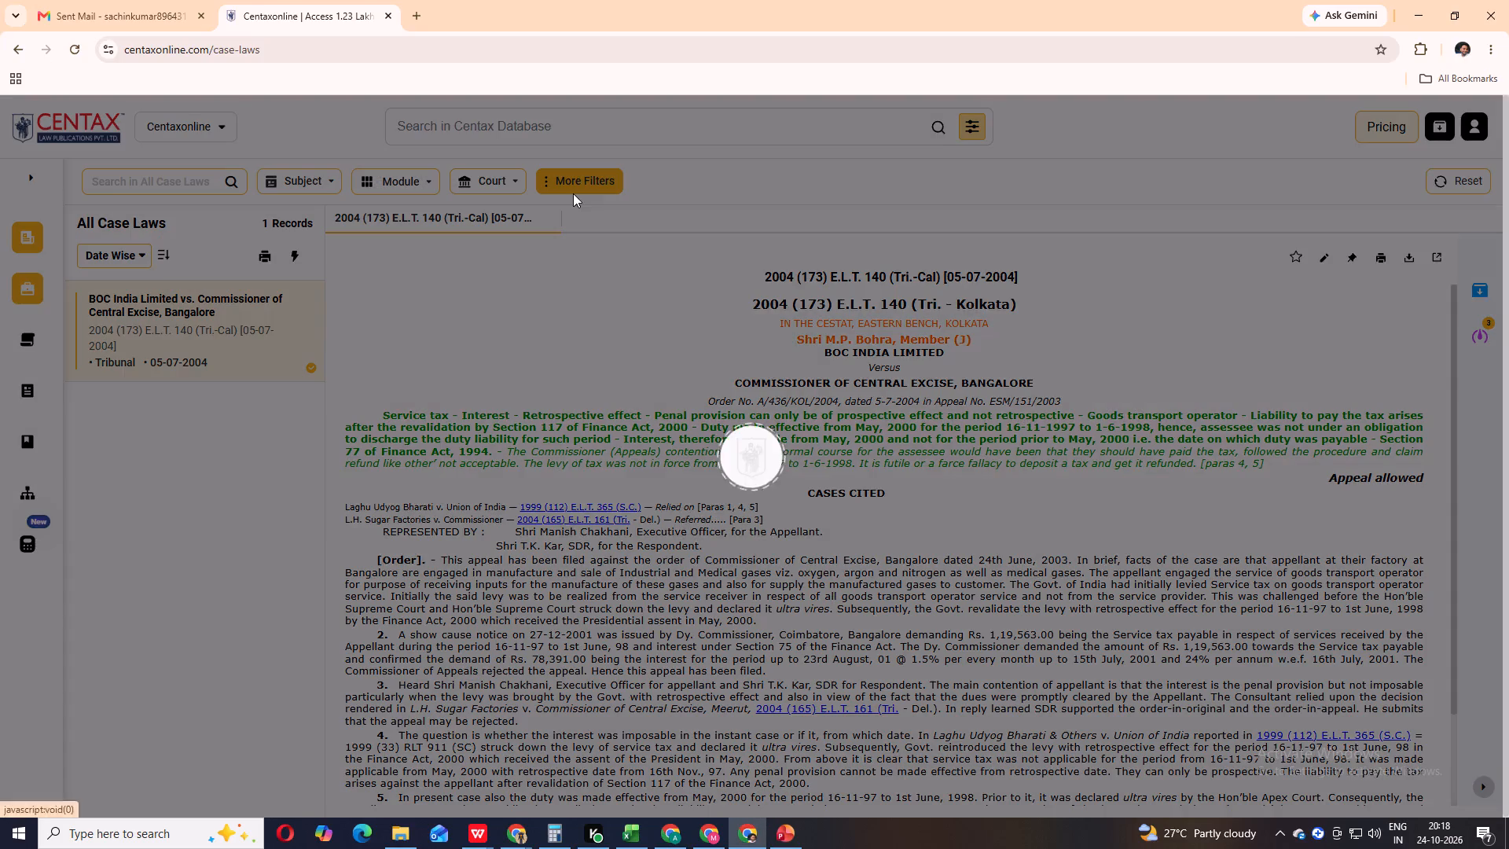
{"action": "left_click", "coordinate": [713, 400]}
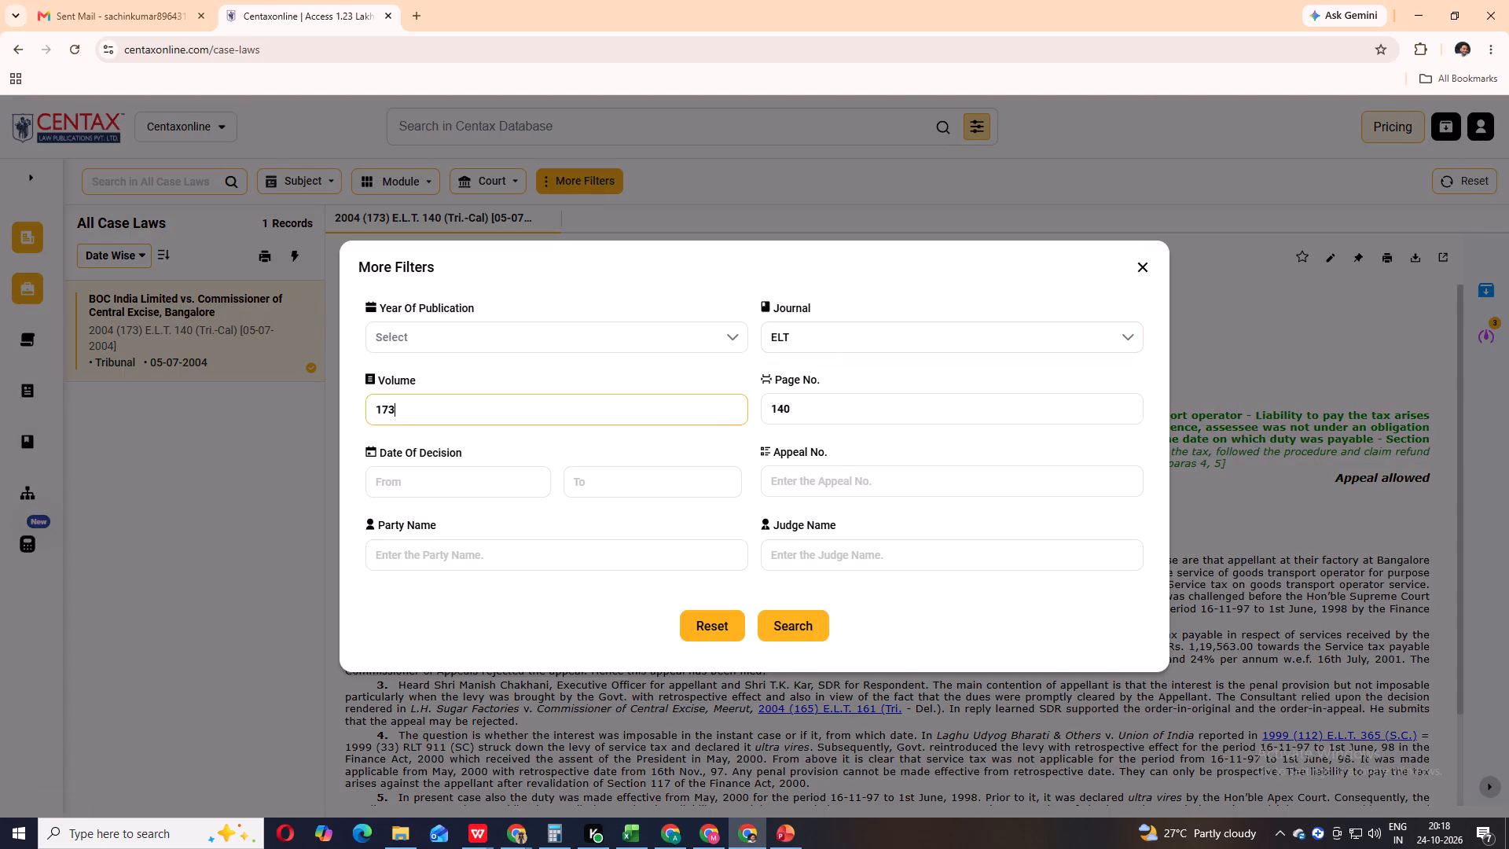
{"action": "key", "text": "alt+Tab"}
{"action": "scroll", "coordinate": [713, 400], "scroll_direction": "up", "scroll_amount": 10}
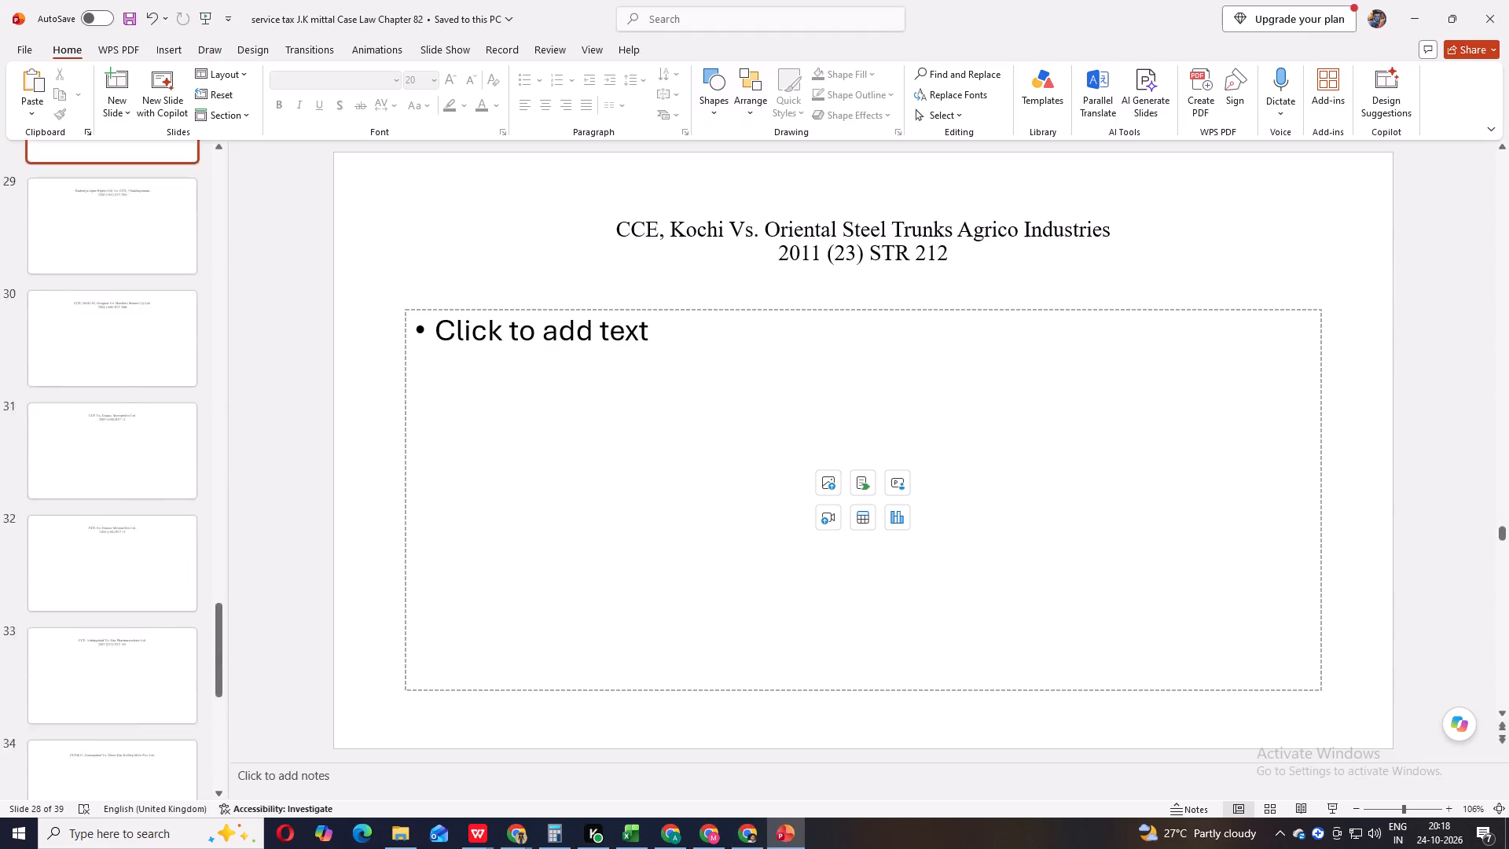
{"action": "scroll", "coordinate": [713, 400], "scroll_direction": "up", "scroll_amount": 20}
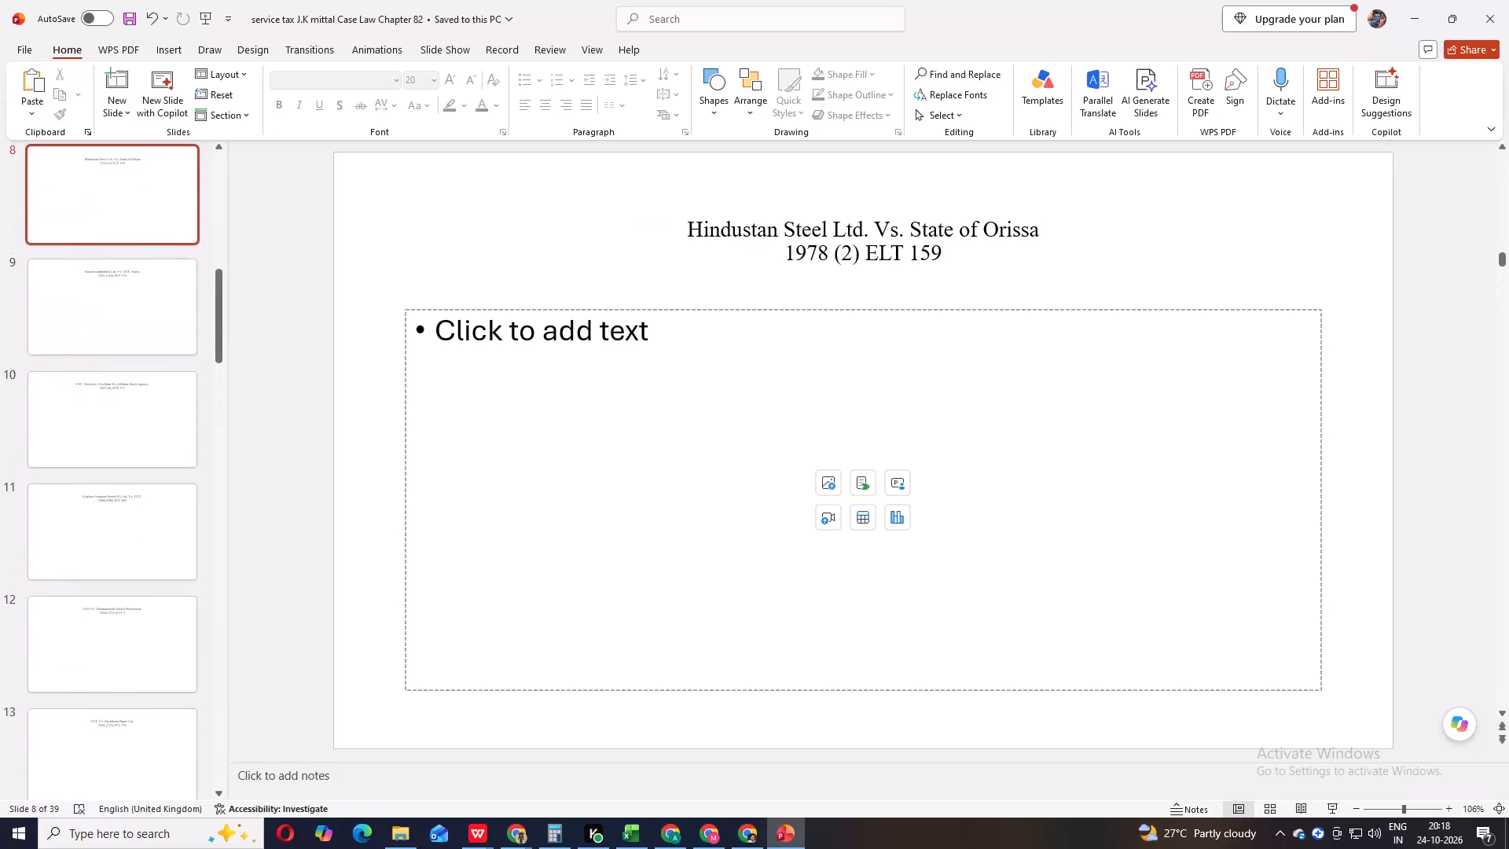
{"action": "scroll", "coordinate": [713, 400], "scroll_direction": "up", "scroll_amount": 6}
{"action": "scroll", "coordinate": [713, 400], "scroll_direction": "down", "scroll_amount": 2}
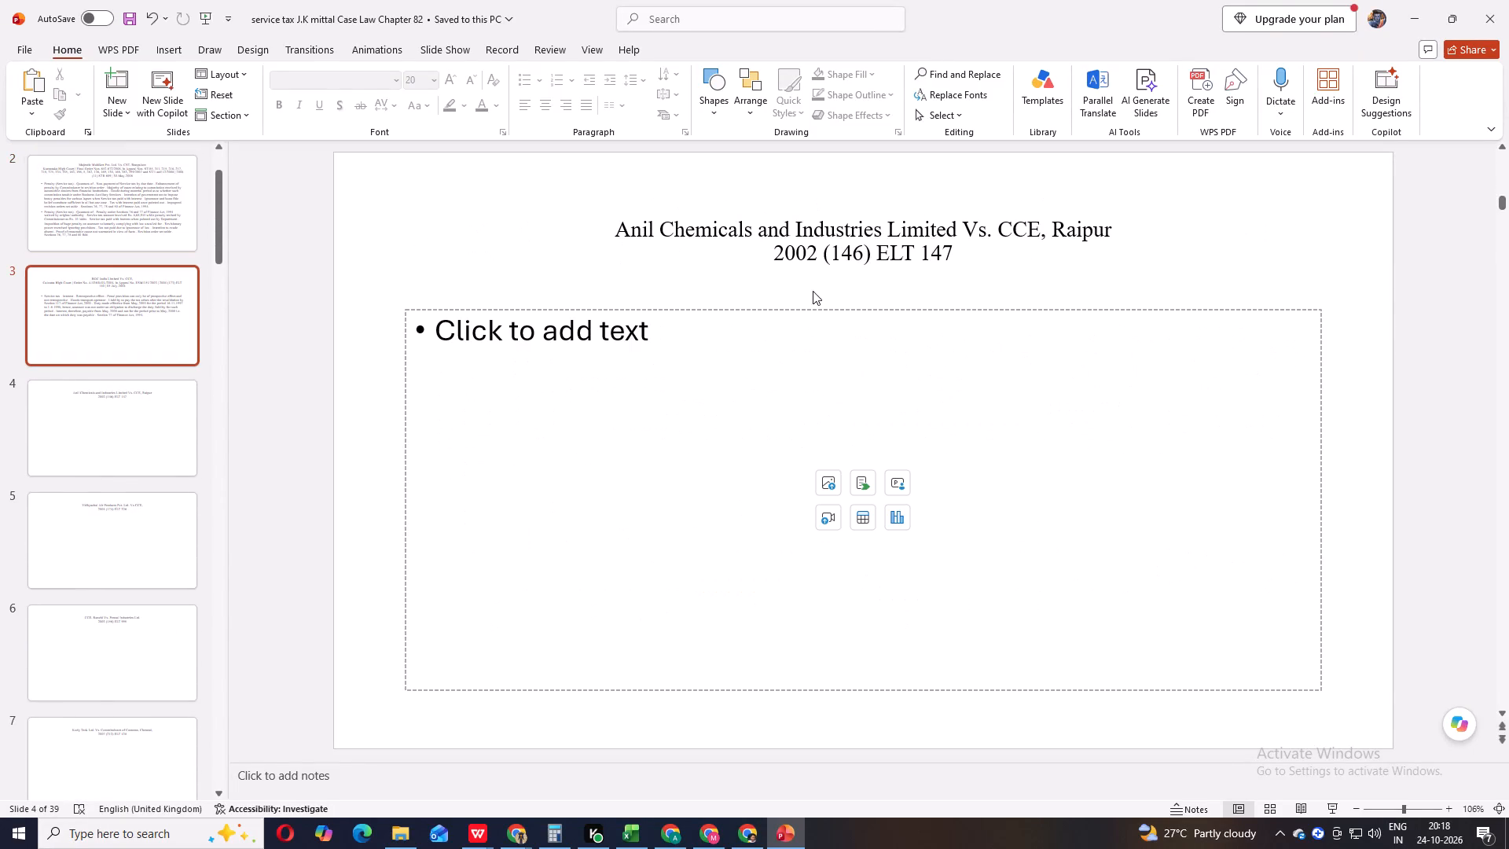
{"action": "left_click", "coordinate": [766, 260]}
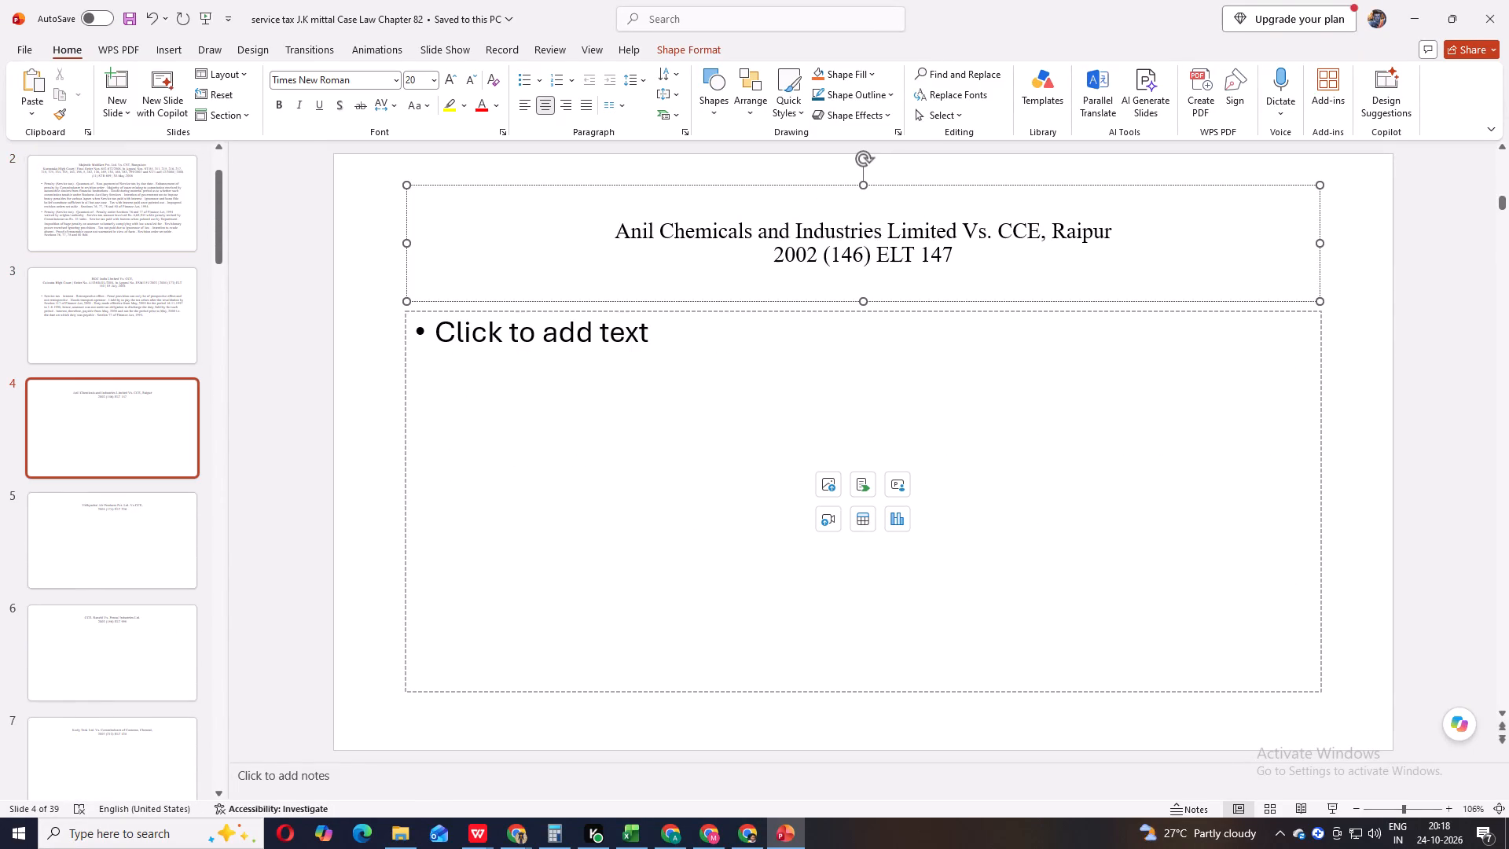
Switch to Centax in Chrome and search the case laws for ELT volume 146, page 147.
{"action": "key", "text": "alt+Tab"}
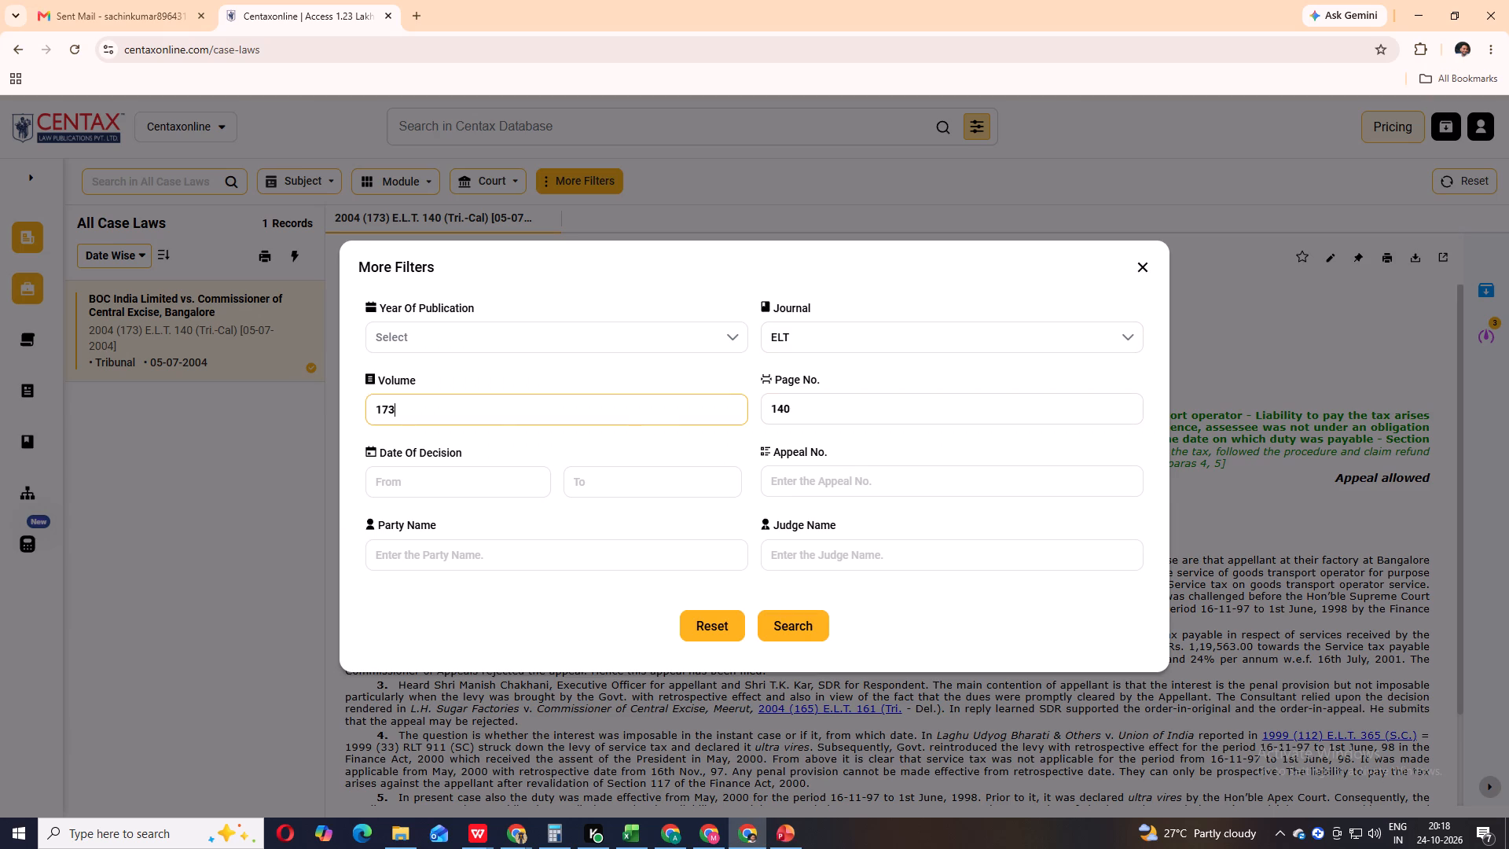
{"action": "left_click", "coordinate": [633, 415]}
{"action": "key", "text": "BackSpace"}
{"action": "type", "text": "46"}
{"action": "key", "text": "BackSpace"}
{"action": "key", "text": "BackSpace"}
{"action": "key", "text": "BackSpace"}
{"action": "key", "text": "BackSpace"}
{"action": "type", "text": "146"}
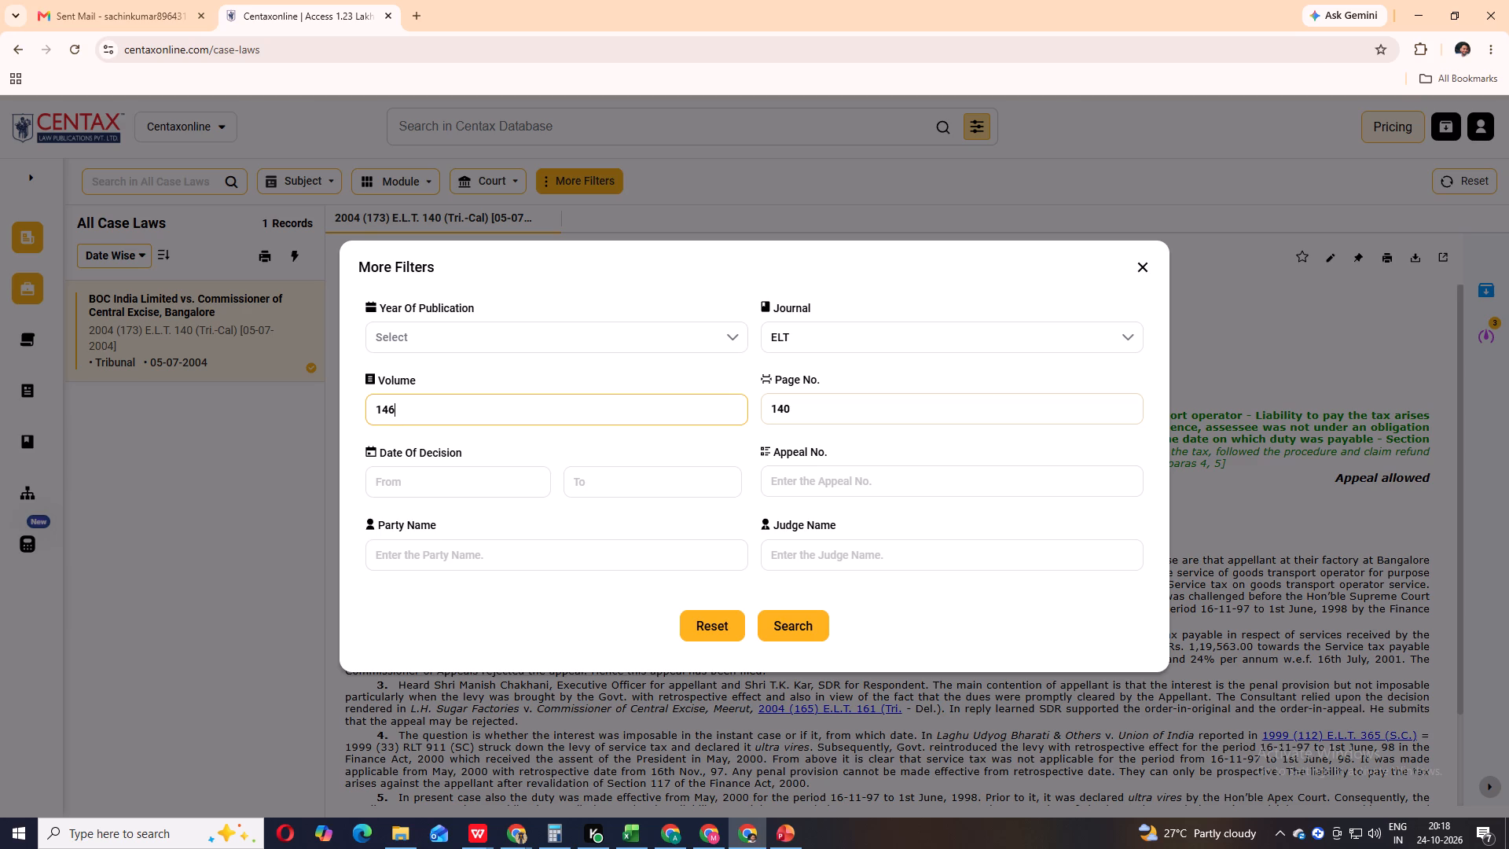
{"action": "left_click", "coordinate": [924, 411]}
{"action": "key", "text": "BackSpace"}
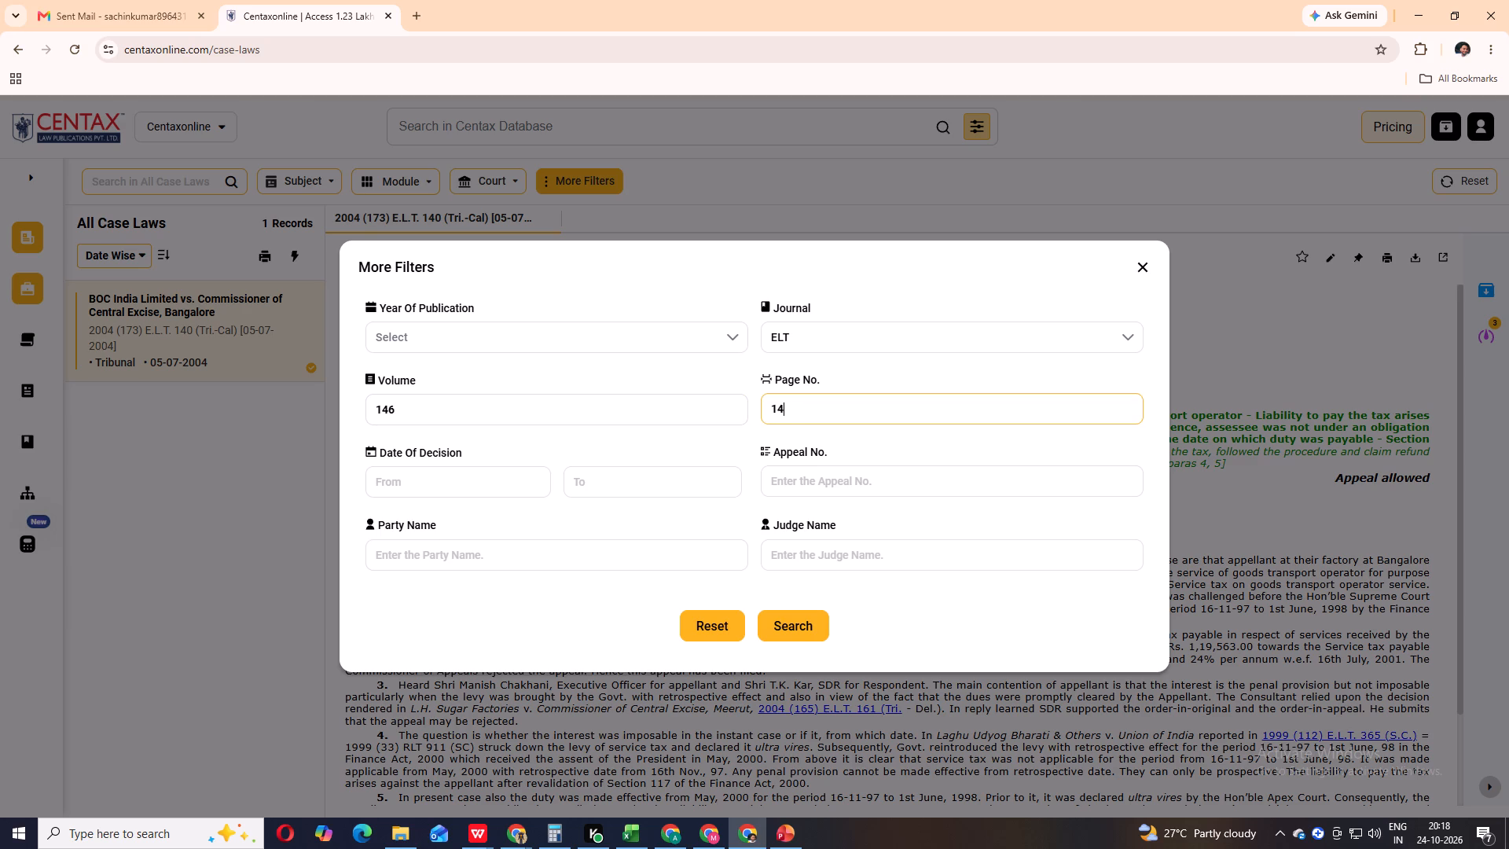
{"action": "key", "text": "7"}
{"action": "key", "text": "Return"}
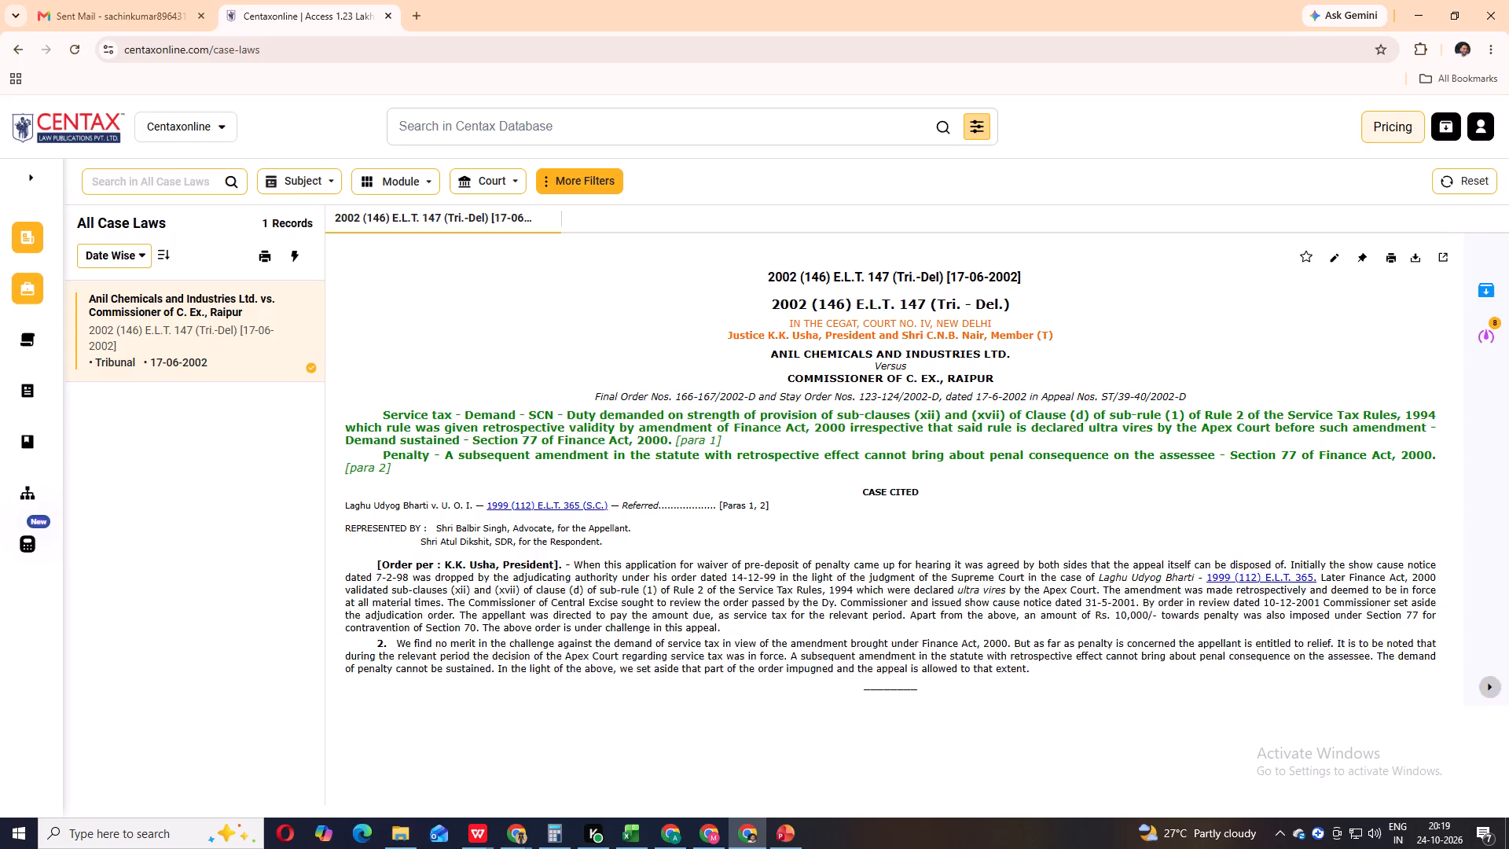
Copy the line with the final order, stay order and appeal numbers from the Anil Chemicals judgment in Centax.
{"action": "key", "text": "alt+Tab"}
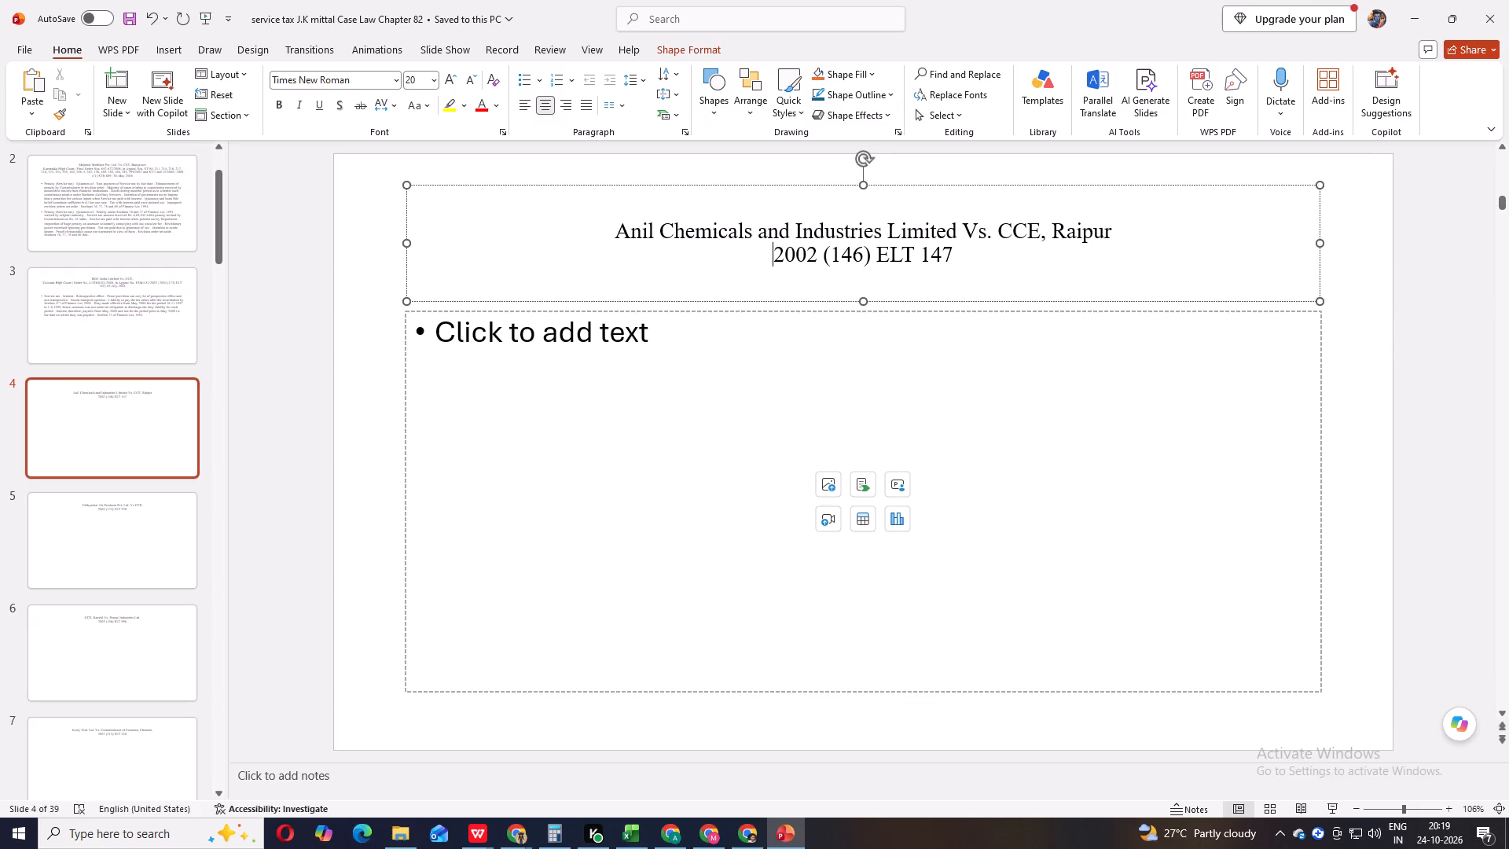
{"action": "key", "text": "alt+Tab"}
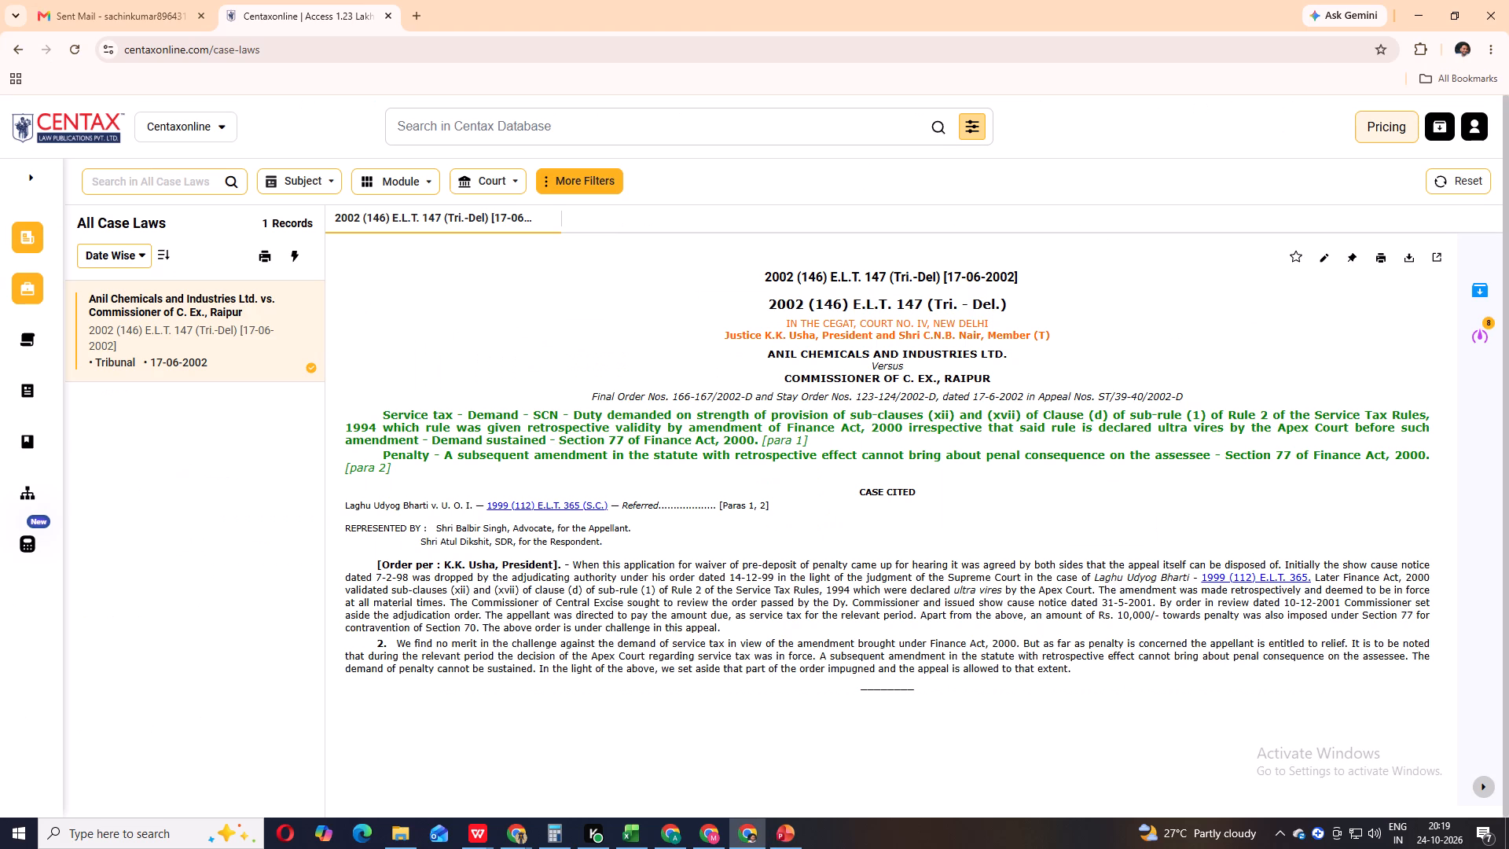
{"action": "left_click_drag", "start_coordinate": [589, 390], "coordinate": [1206, 395]}
{"action": "left_click", "coordinate": [912, 325]}
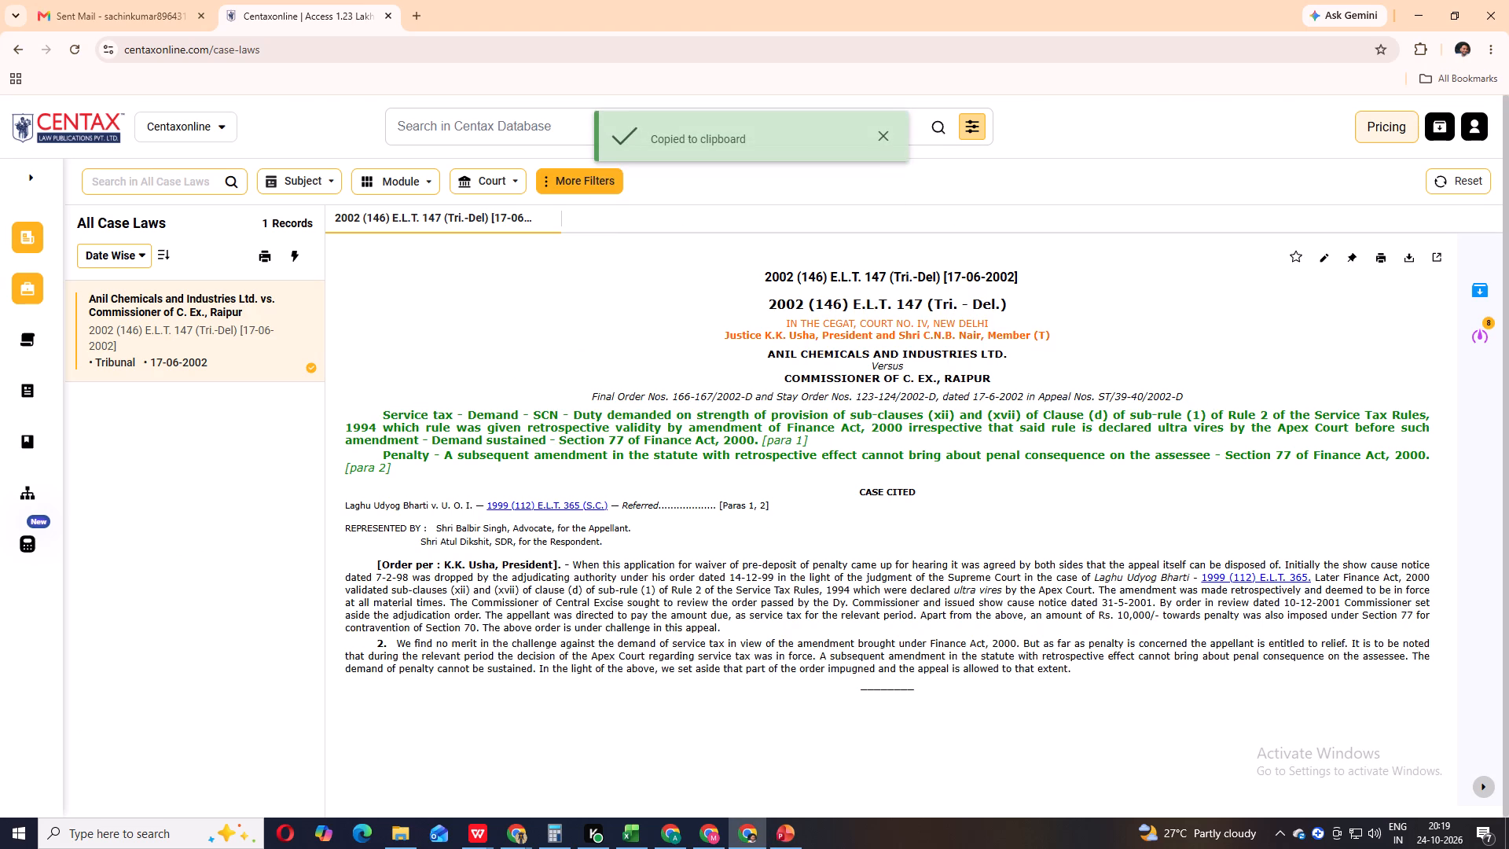
{"action": "scroll", "coordinate": [762, 411], "scroll_direction": "up", "scroll_amount": 2}
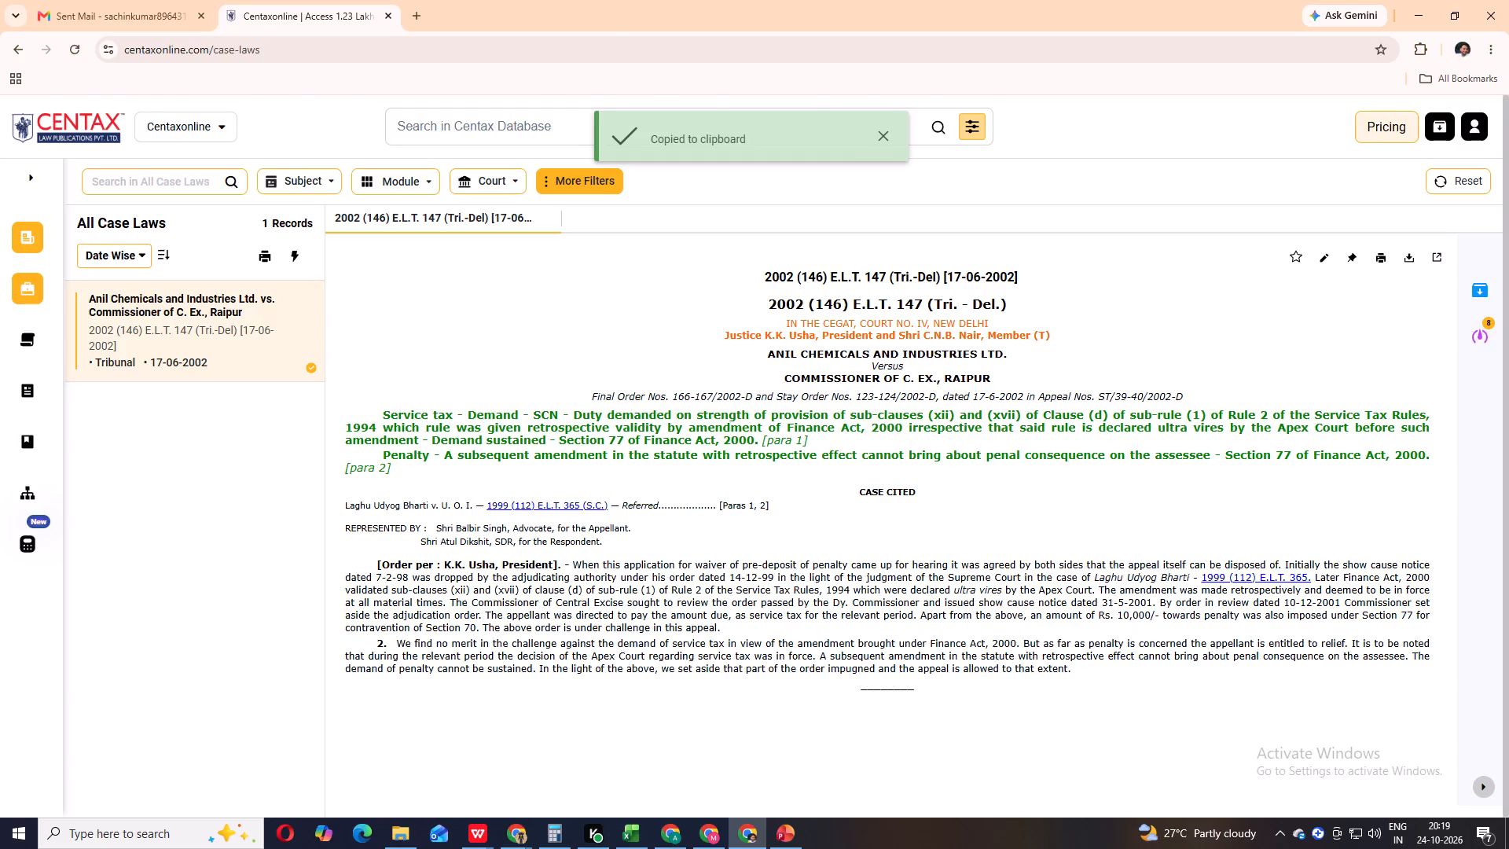
In PowerPoint, insert "Delhi High Court |" and the copied order and appeal numbers before the citation in slide 4's title.
{"action": "key", "text": "alt+Tab"}
{"action": "type", "text": "De"}
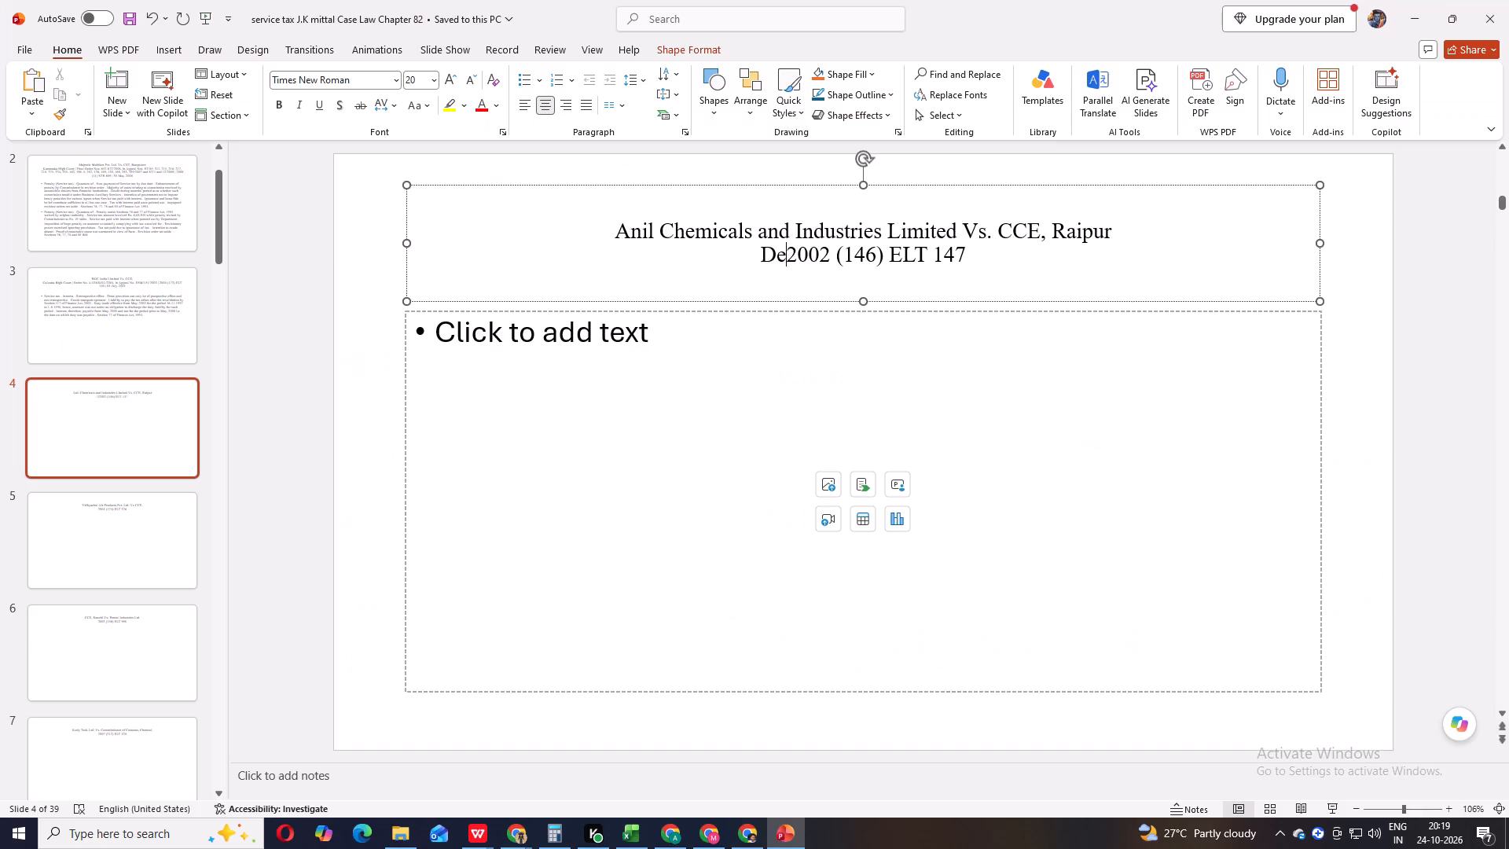
{"action": "type", "text": "lhi"}
{"action": "key", "text": "space"}
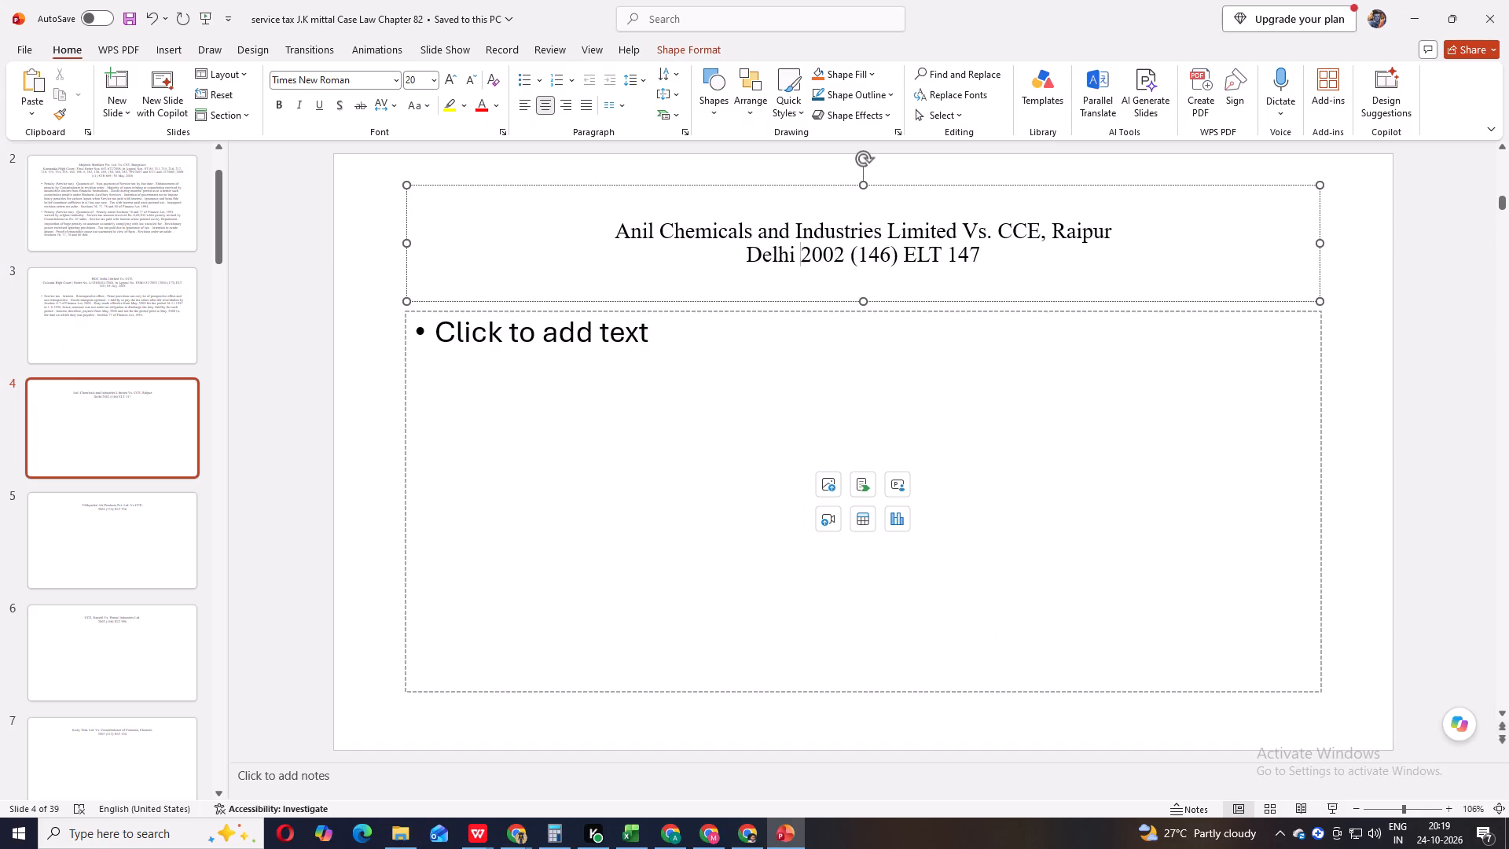
{"action": "type", "text": "High"}
{"action": "key", "text": "space"}
{"action": "type", "text": "Court"}
{"action": "key", "text": "space"}
{"action": "type", "text": "|"}
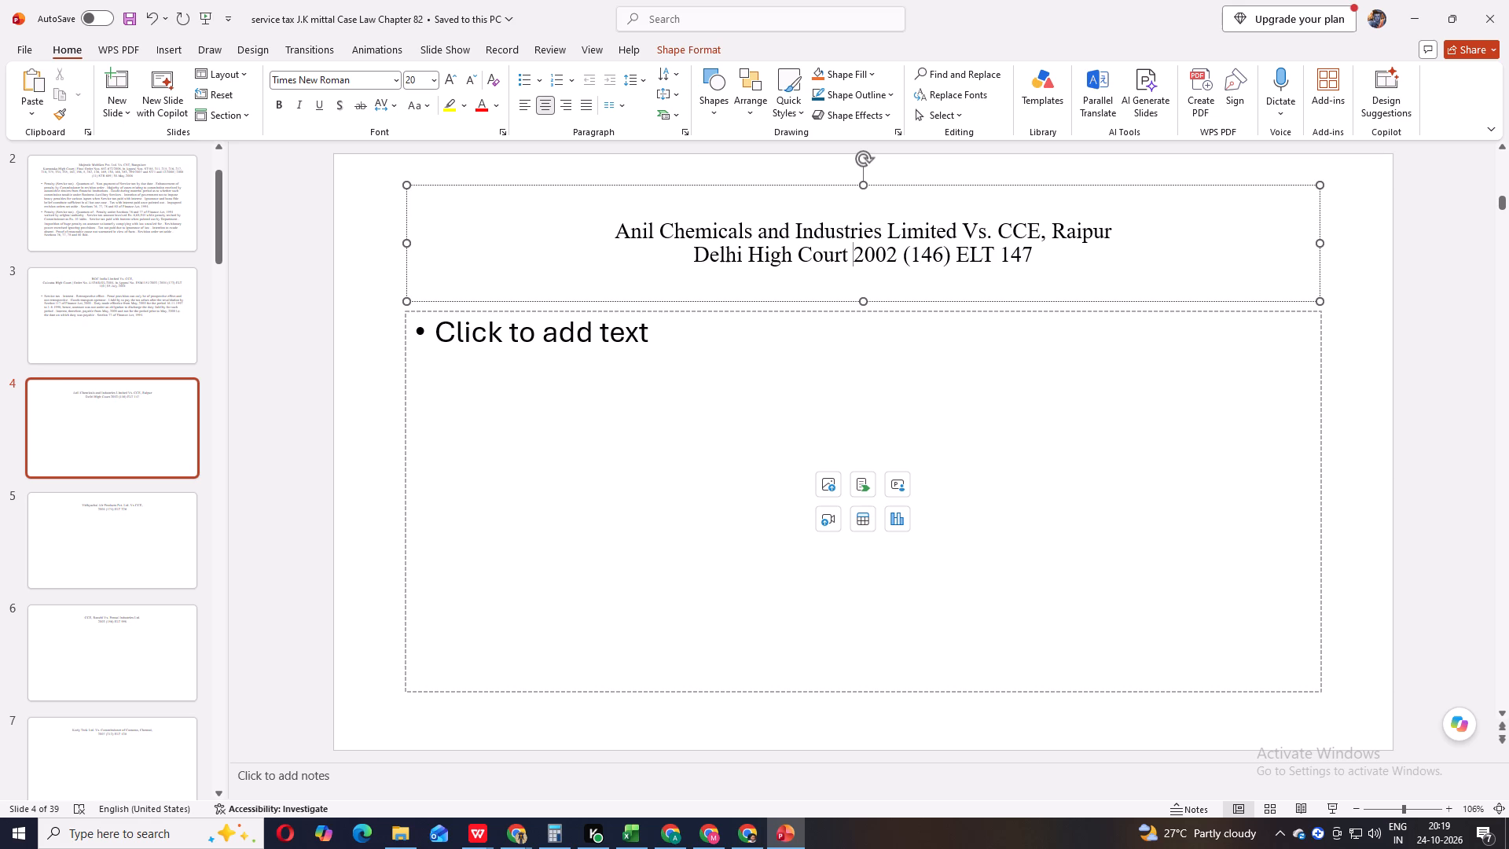
{"action": "key", "text": "space"}
{"action": "key", "text": "ctrl+v"}
{"action": "key", "text": "space"}
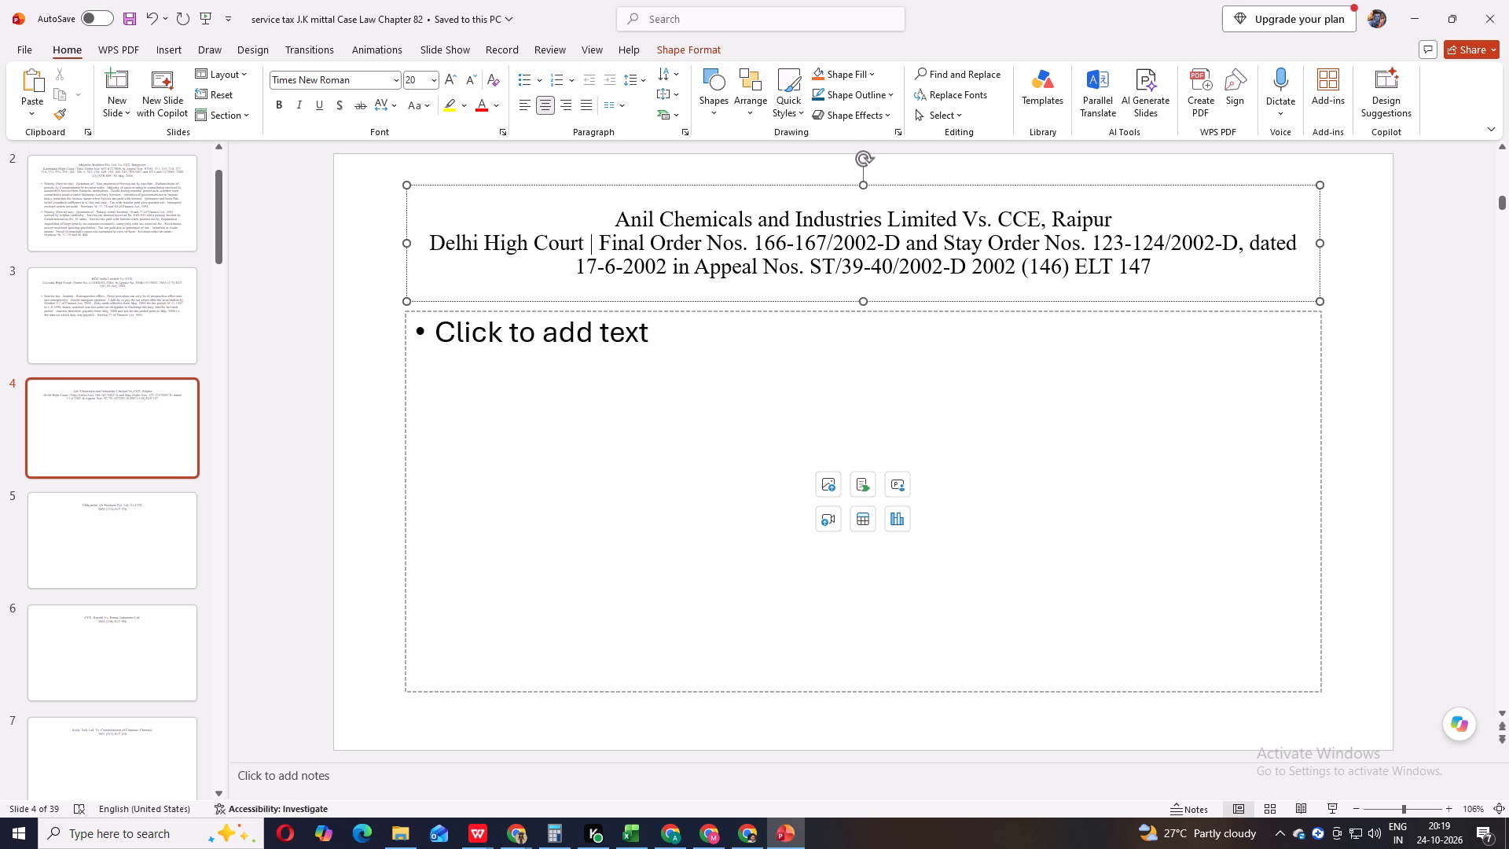
Delete "dated 17-6-2002" from the order details in slide 4's title.
{"action": "left_click_drag", "start_coordinate": [1254, 243], "coordinate": [672, 269]}
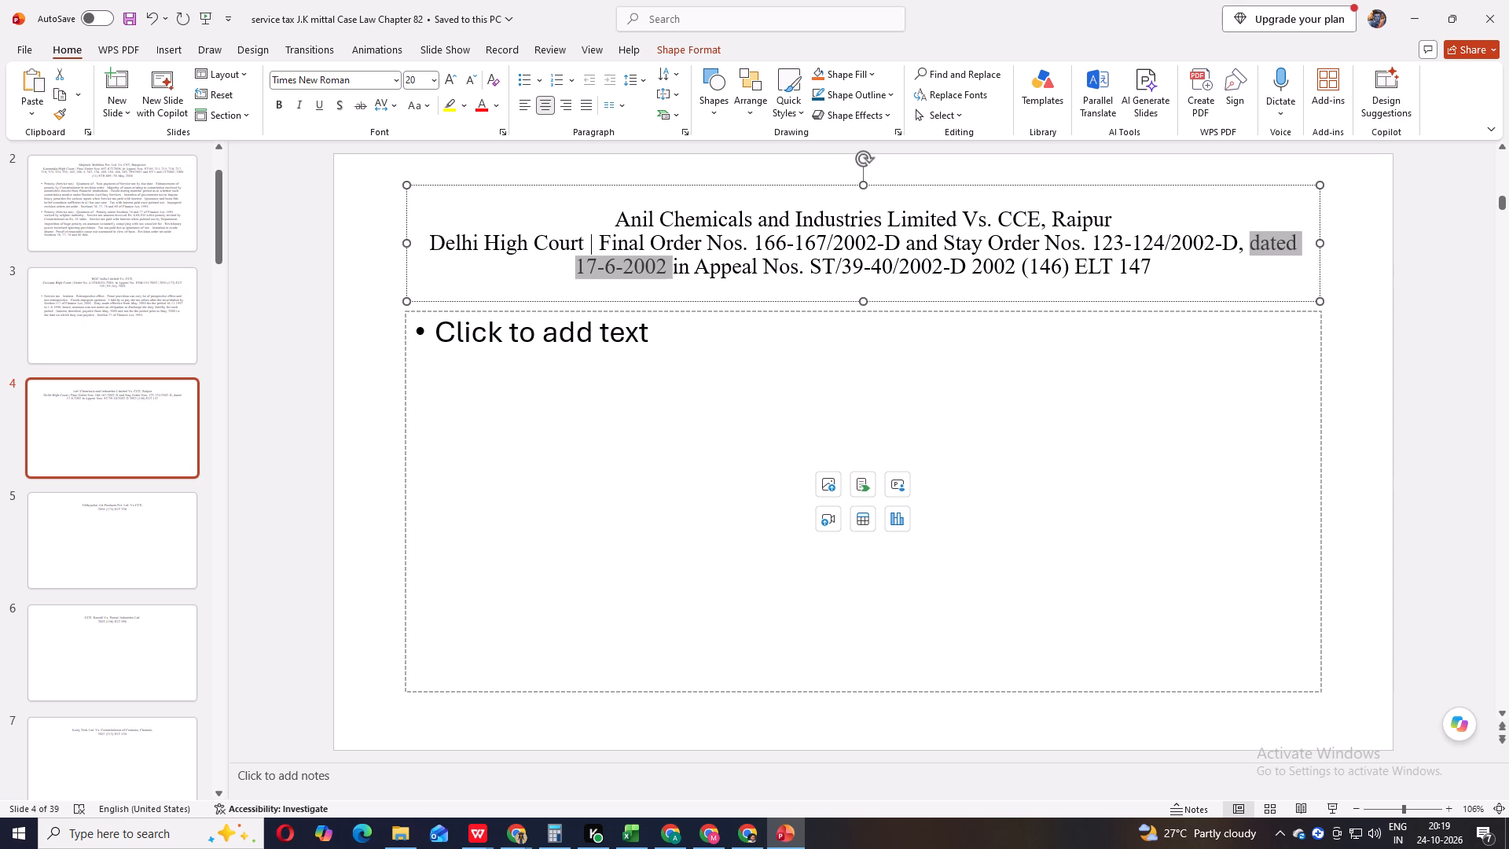
{"action": "left_click_drag", "start_coordinate": [672, 269], "coordinate": [663, 266]}
{"action": "key", "text": "BackSpace"}
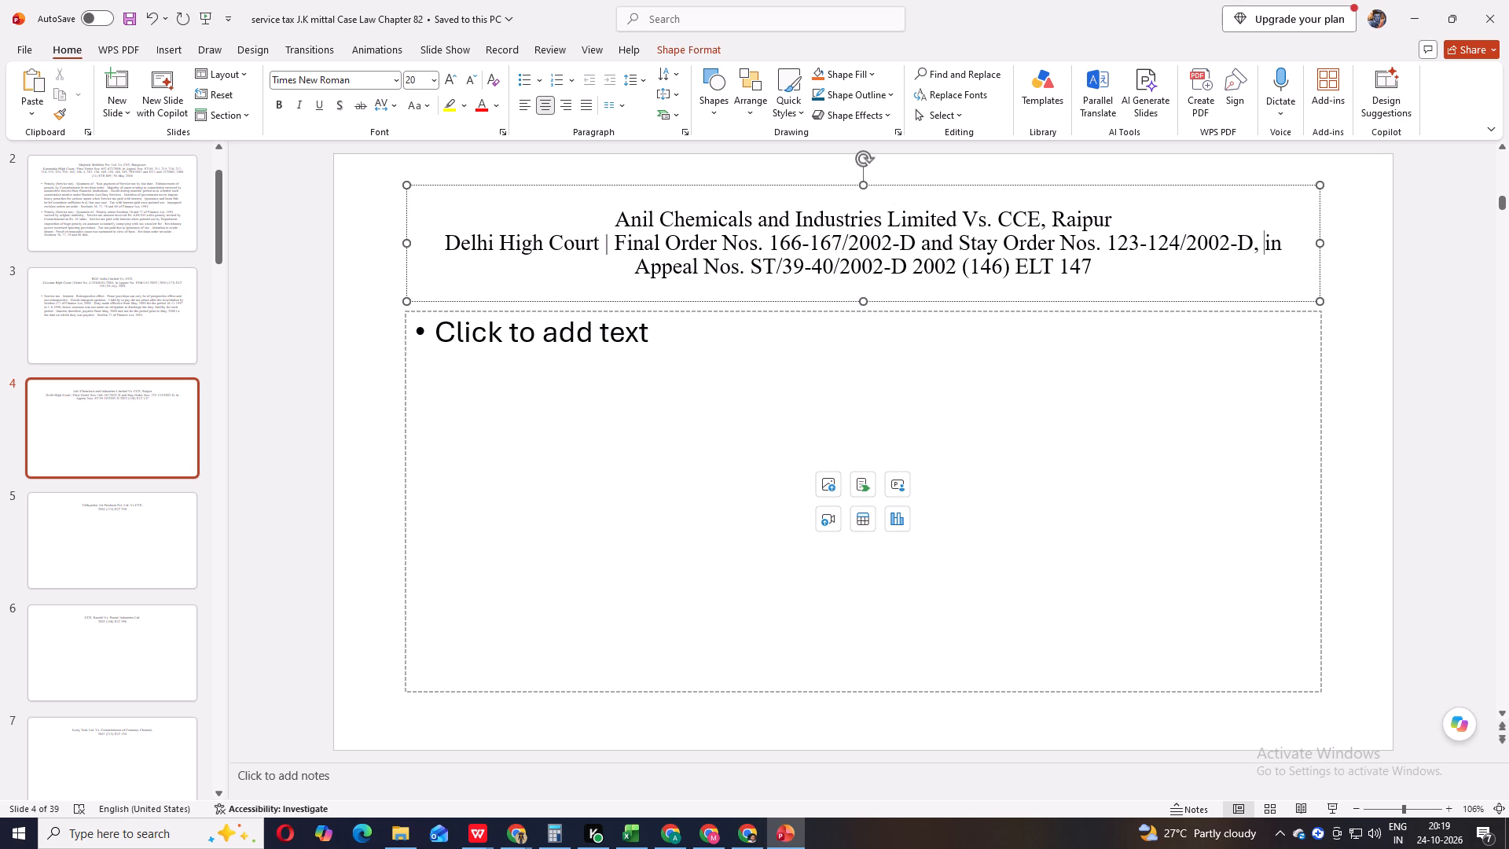
Insert "|" separators before and after the citation 2002 (146) ELT 147 in slide 4's title.
{"action": "left_click", "coordinate": [915, 266]}
{"action": "type", "text": "|"}
{"action": "key", "text": "space"}
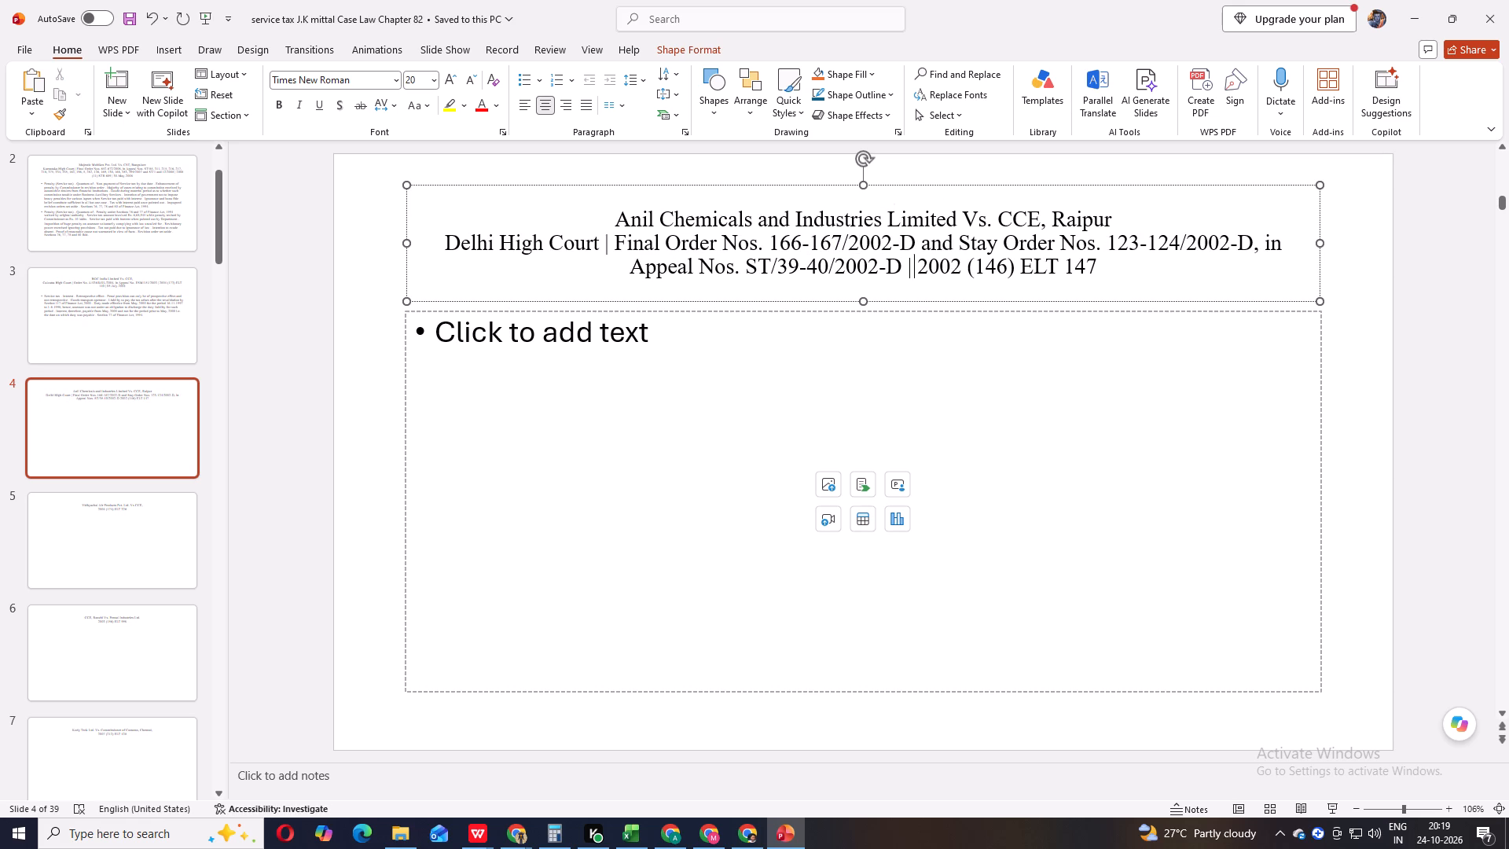
{"action": "left_click", "coordinate": [1107, 270]}
{"action": "key", "text": "space"}
{"action": "type", "text": "|"}
{"action": "key", "text": "space"}
Switch to Centax in Chrome and copy the service tax demand and penalty headnotes of the Anil Chemicals judgment.
{"action": "key", "text": "alt+Tab"}
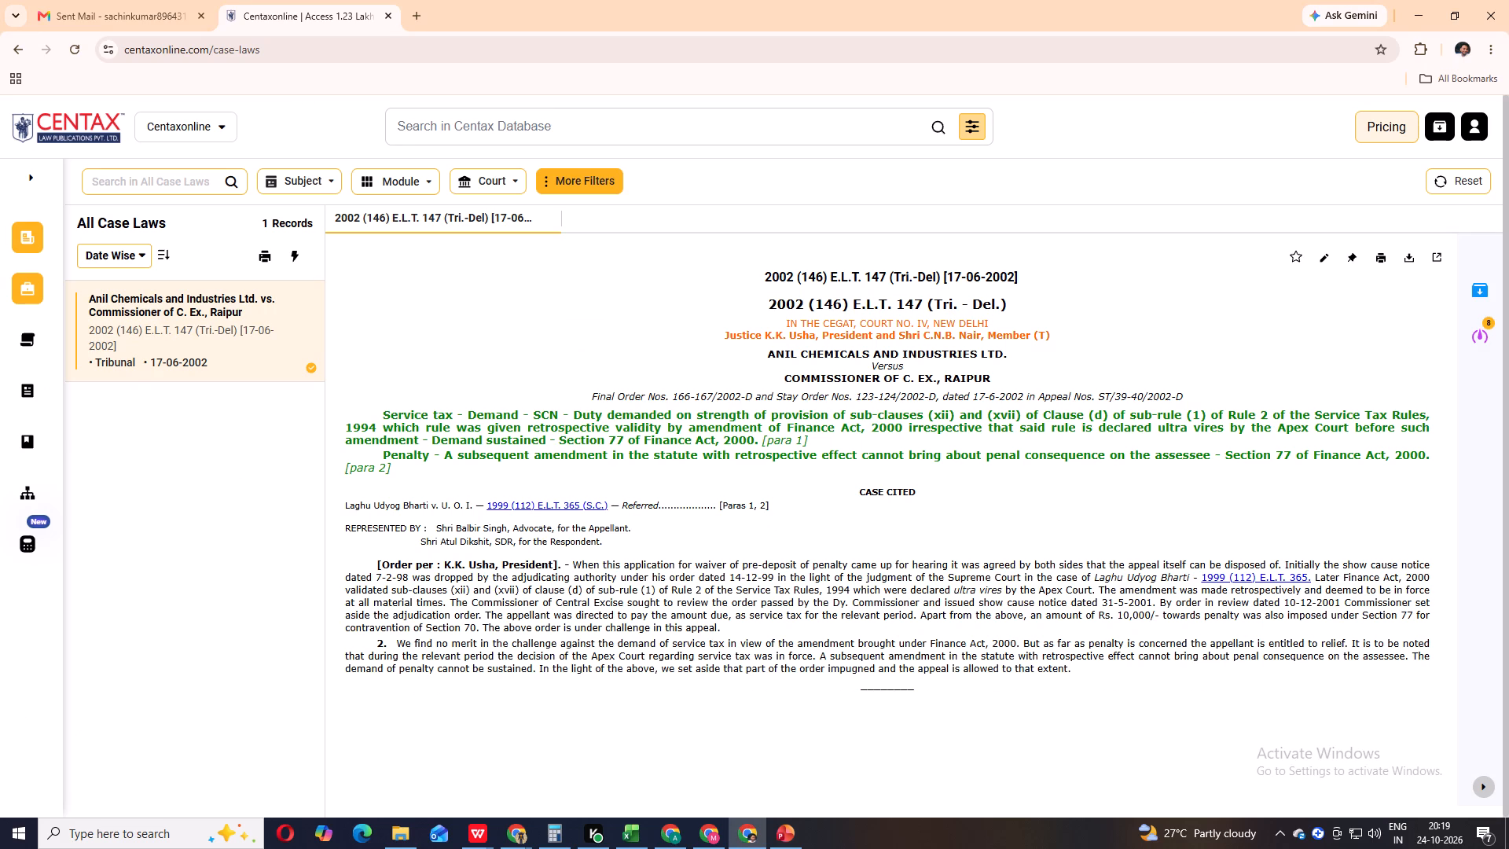
{"action": "left_click_drag", "start_coordinate": [383, 408], "coordinate": [1113, 470]}
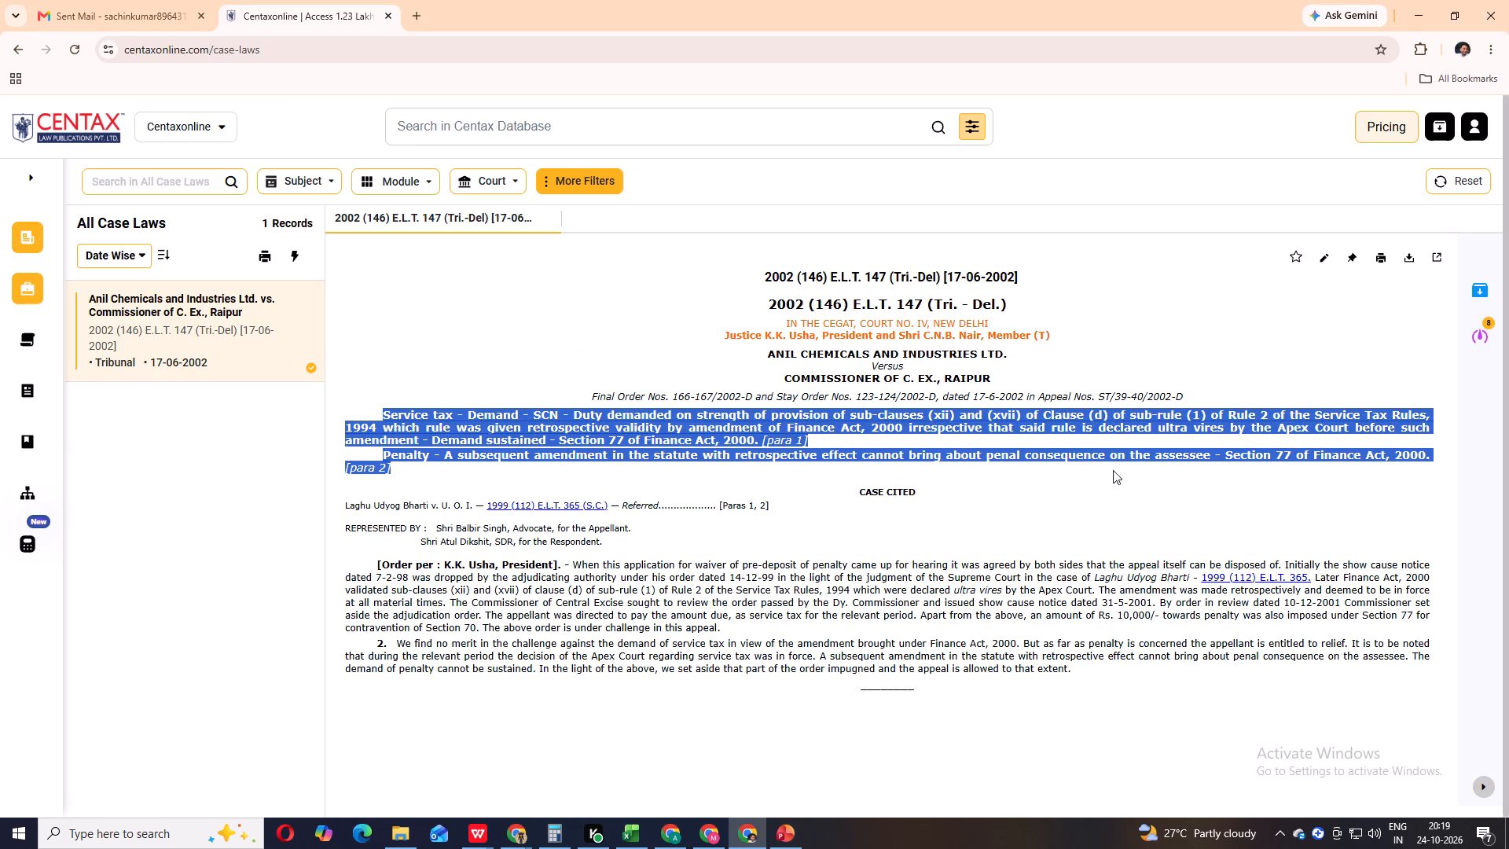
{"action": "left_click_drag", "start_coordinate": [1113, 470], "coordinate": [1437, 455]}
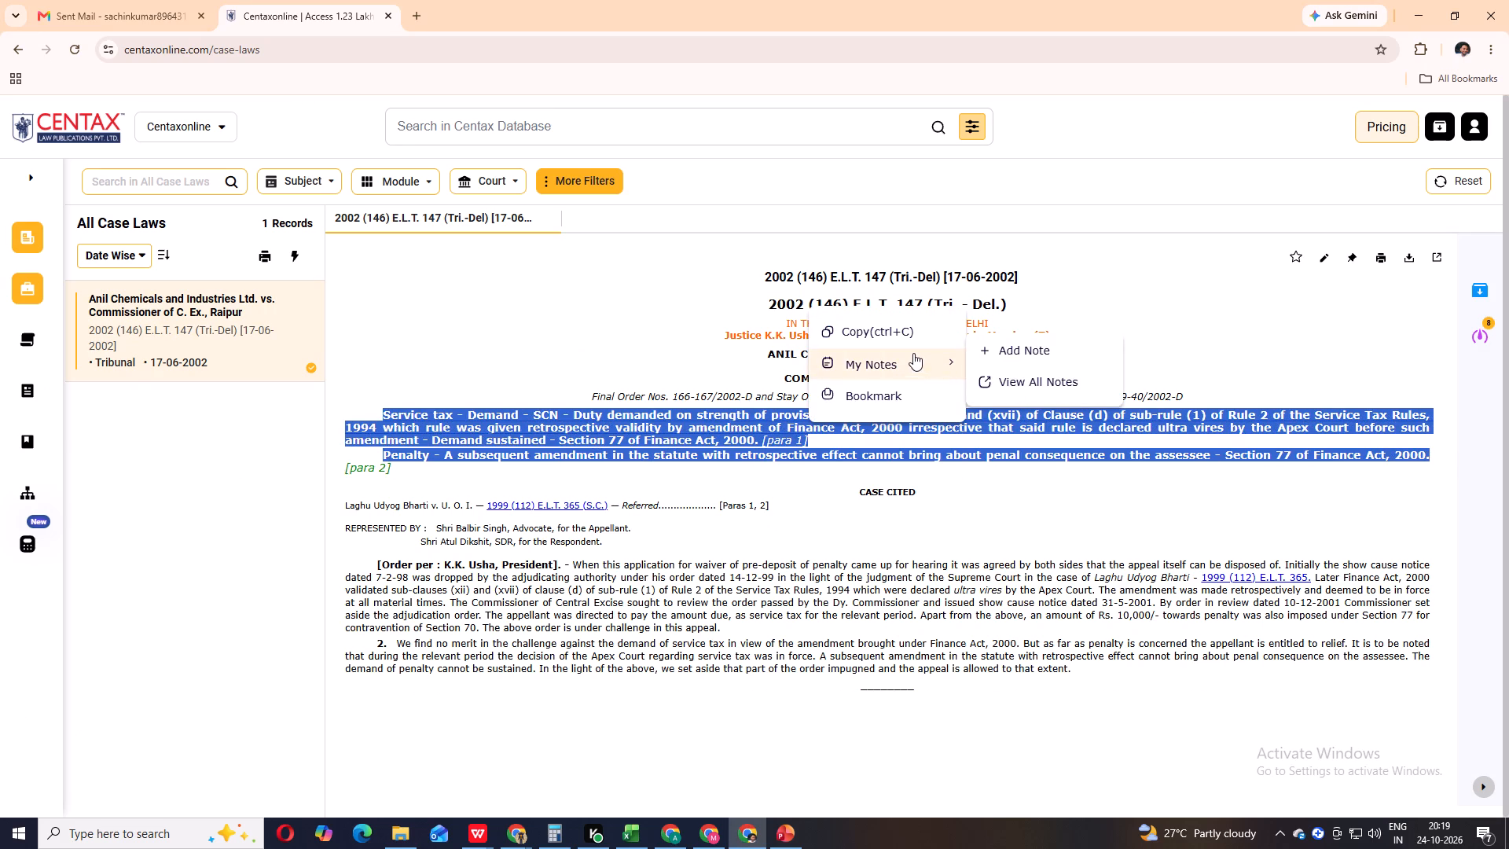
{"action": "left_click", "coordinate": [875, 334]}
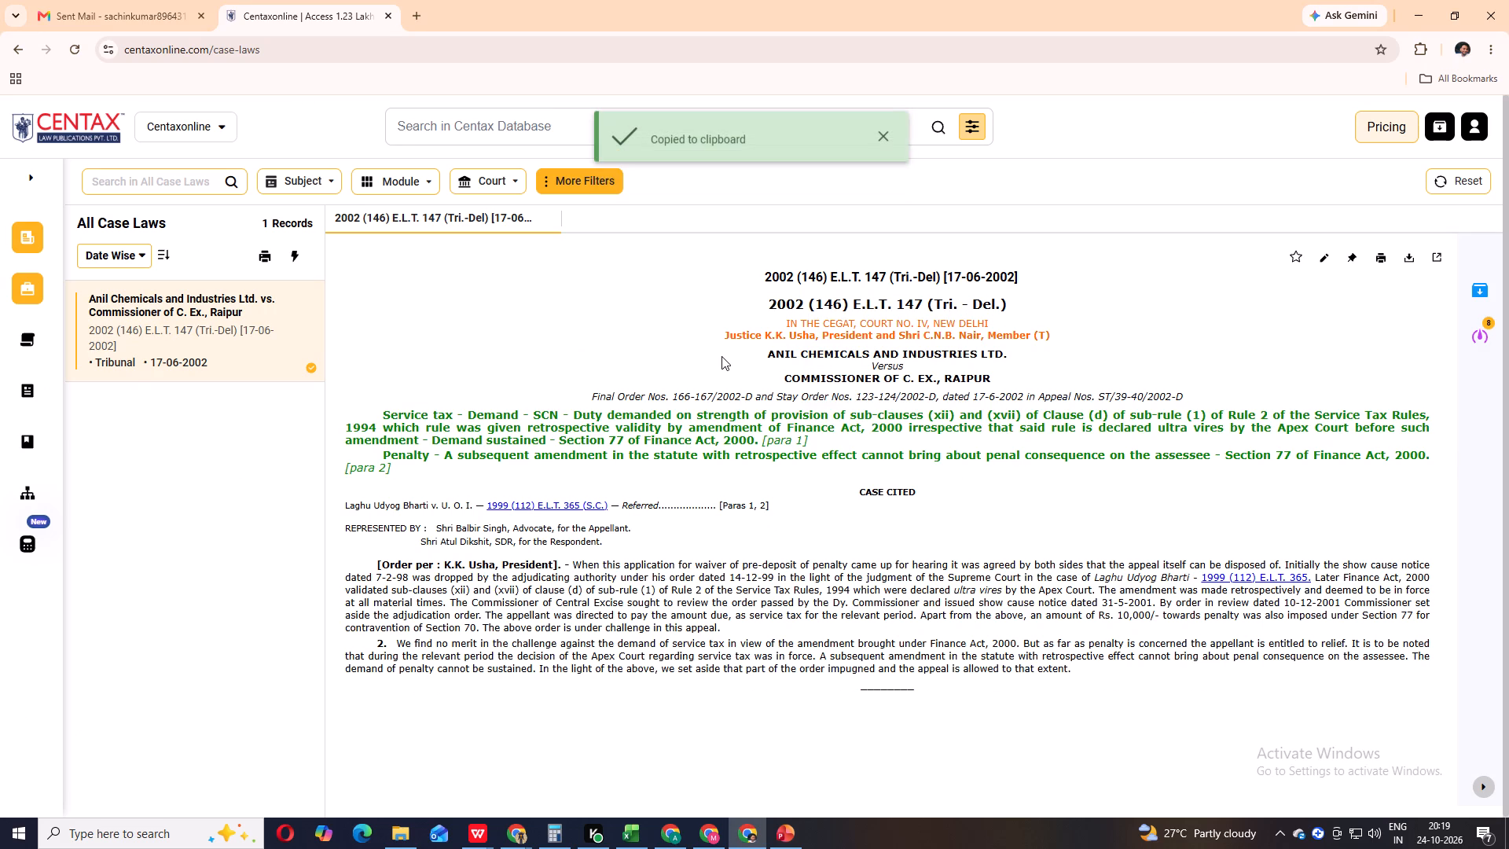
Back in PowerPoint, add the decision date 17-June-2002 at the end of slide 4's title.
{"action": "key", "text": "alt+Tab"}
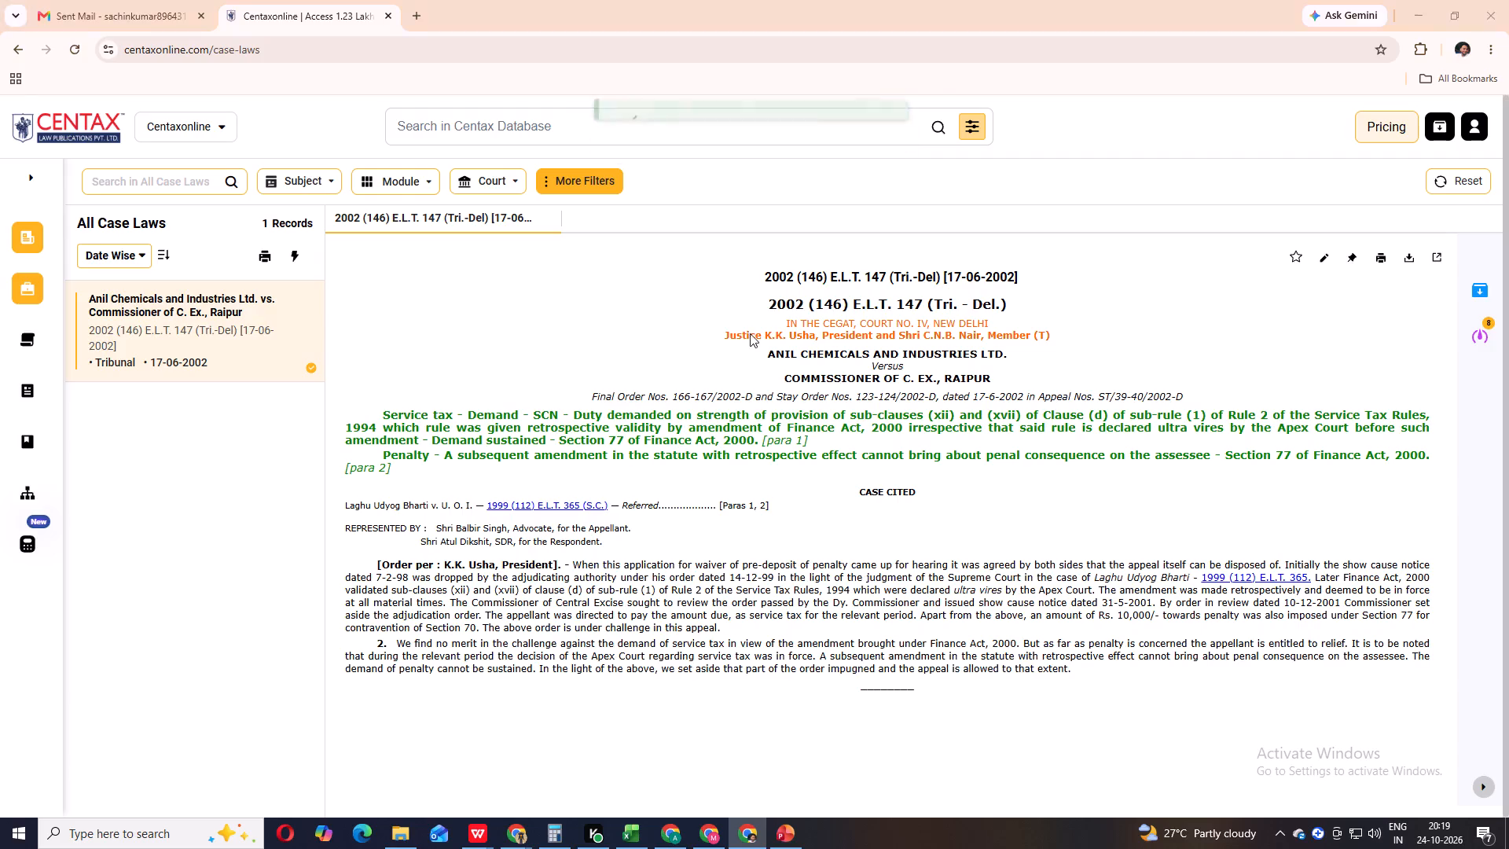
{"action": "type", "text": "17"}
{"action": "key", "text": "minus"}
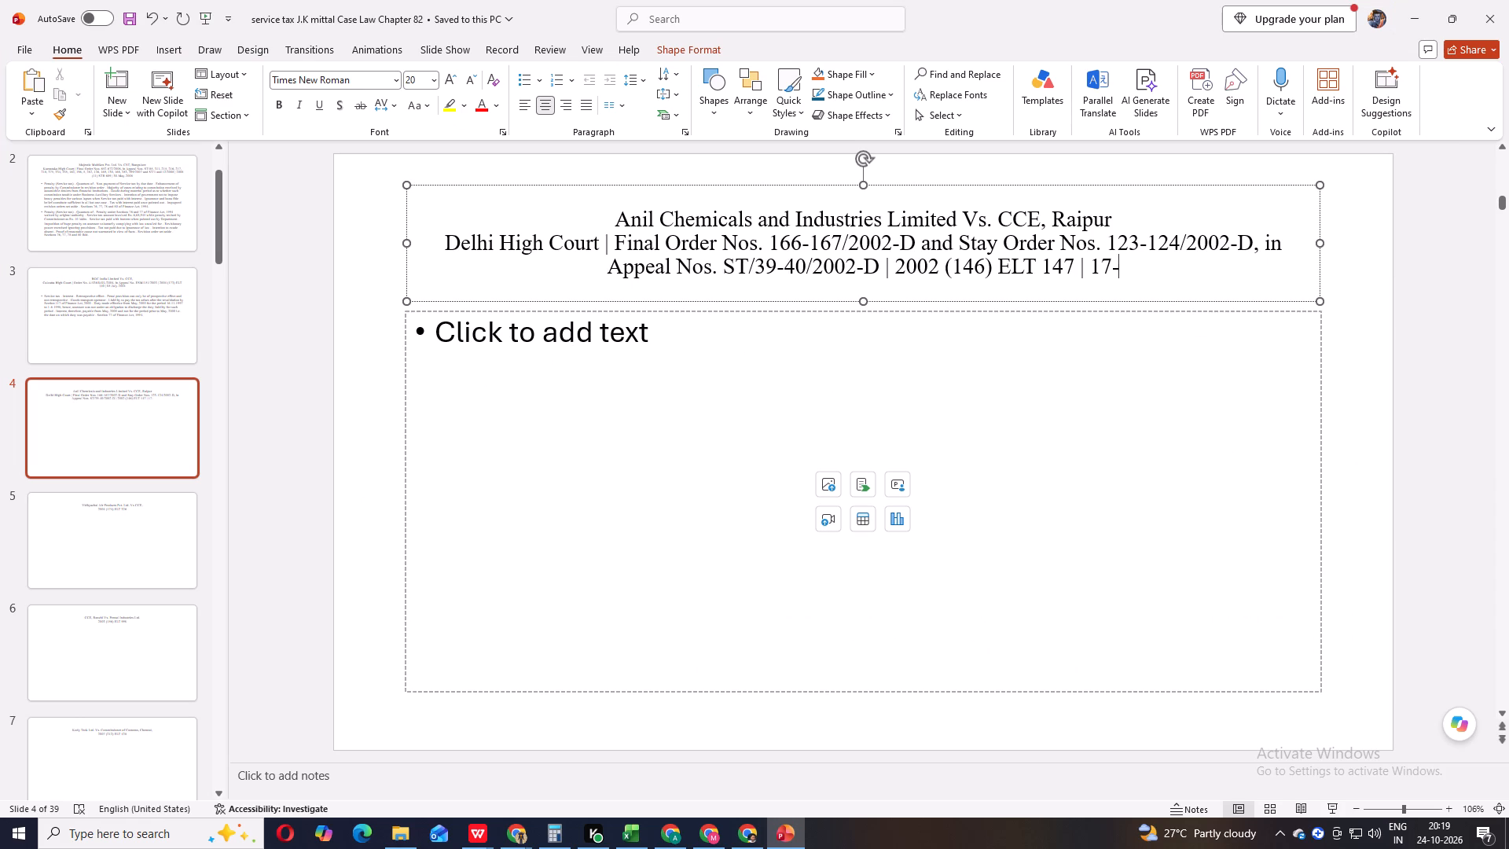
{"action": "type", "text": "June"}
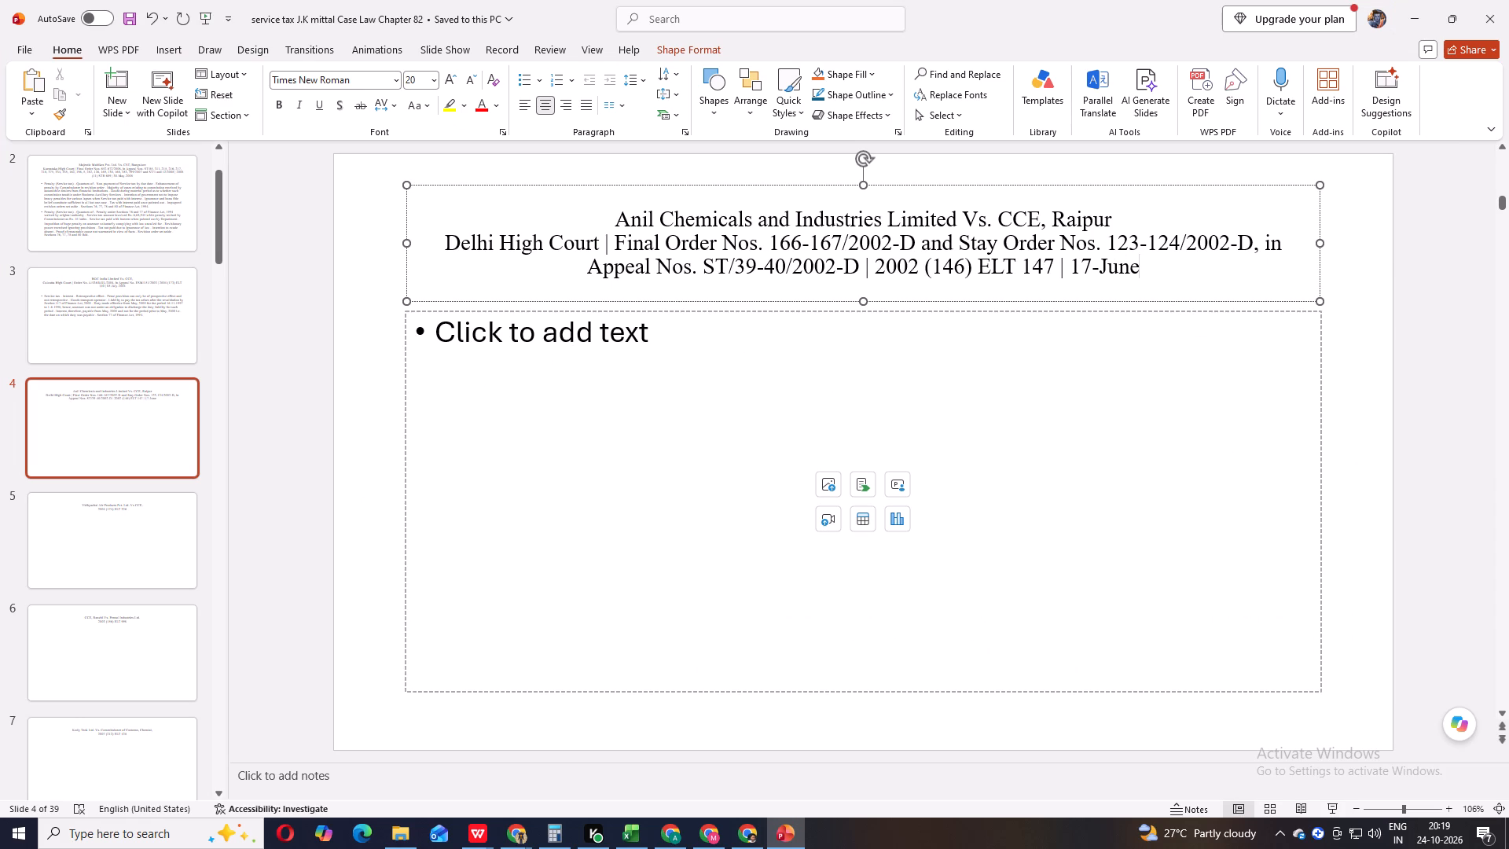
{"action": "key", "text": "minus"}
{"action": "type", "text": "2002"}
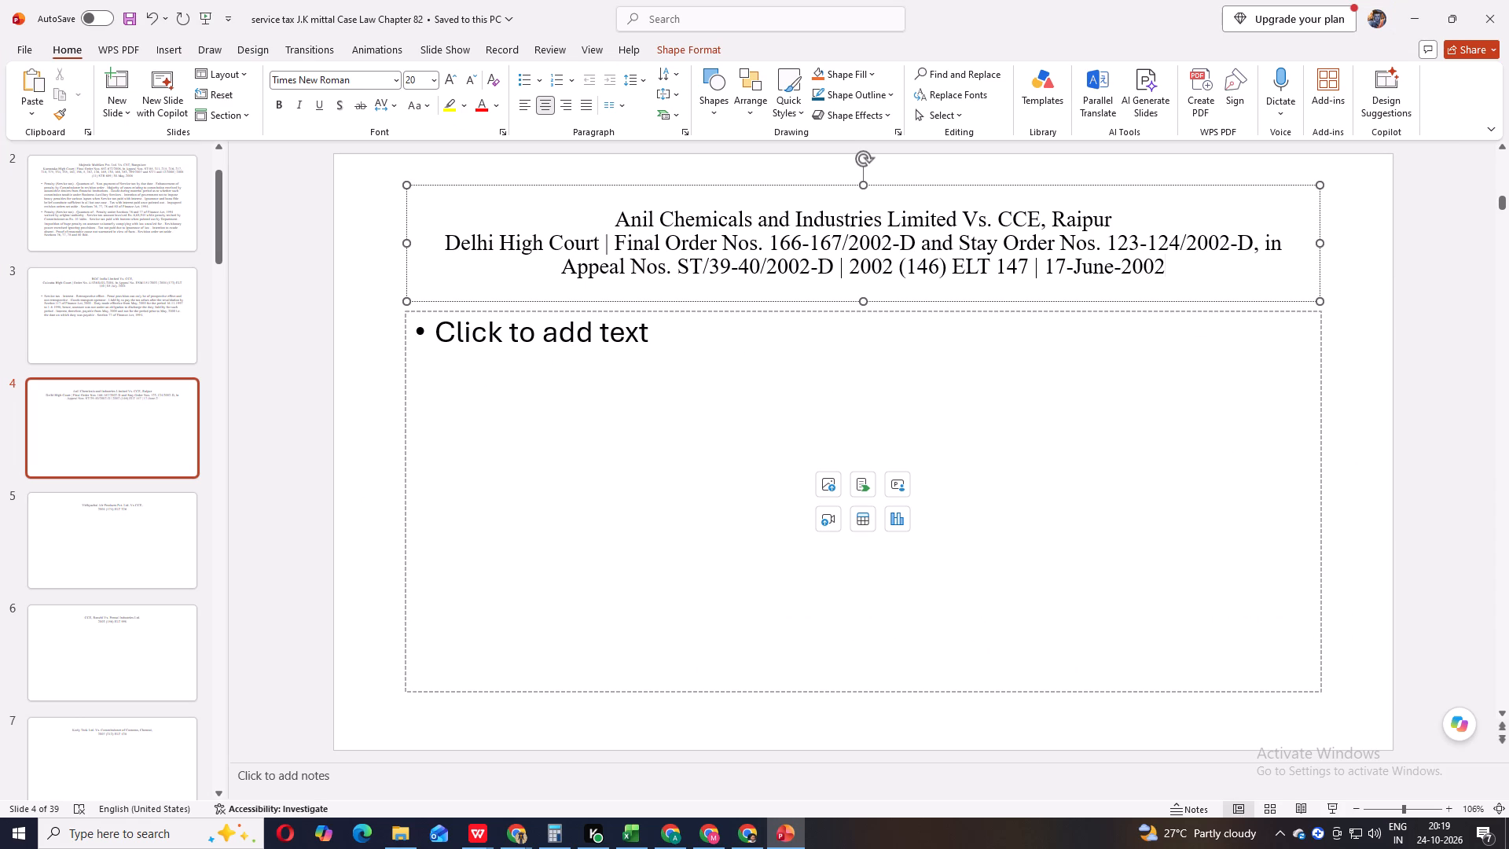
Set slide 4's body text to Times New Roman, size 20, justified, and paste the copied headnotes into it.
{"action": "left_click", "coordinate": [783, 385]}
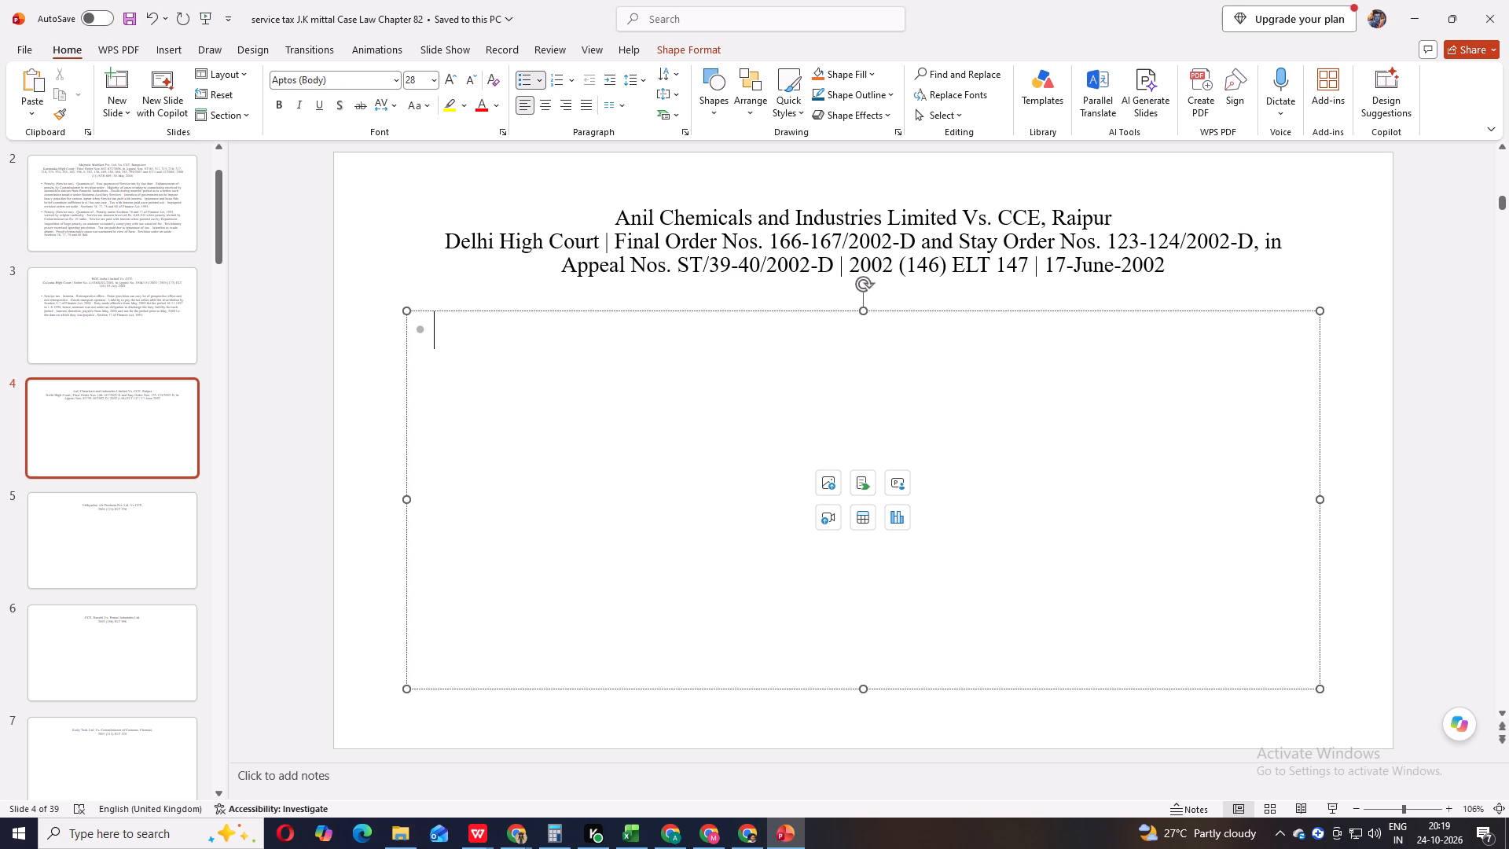
{"action": "left_click", "coordinate": [391, 75]}
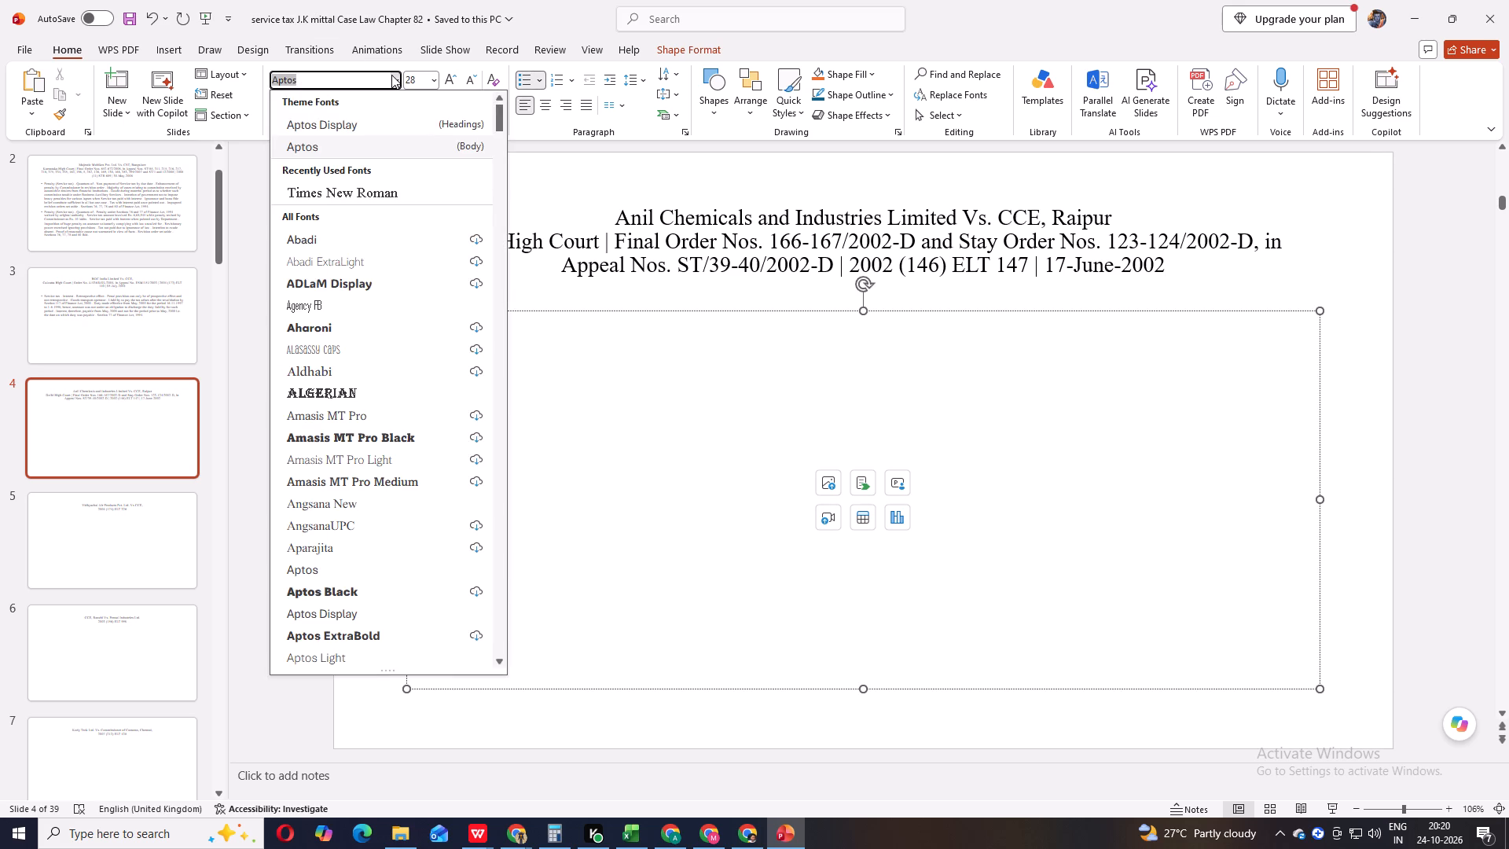
{"action": "left_click", "coordinate": [369, 196]}
{"action": "left_click", "coordinate": [435, 79]}
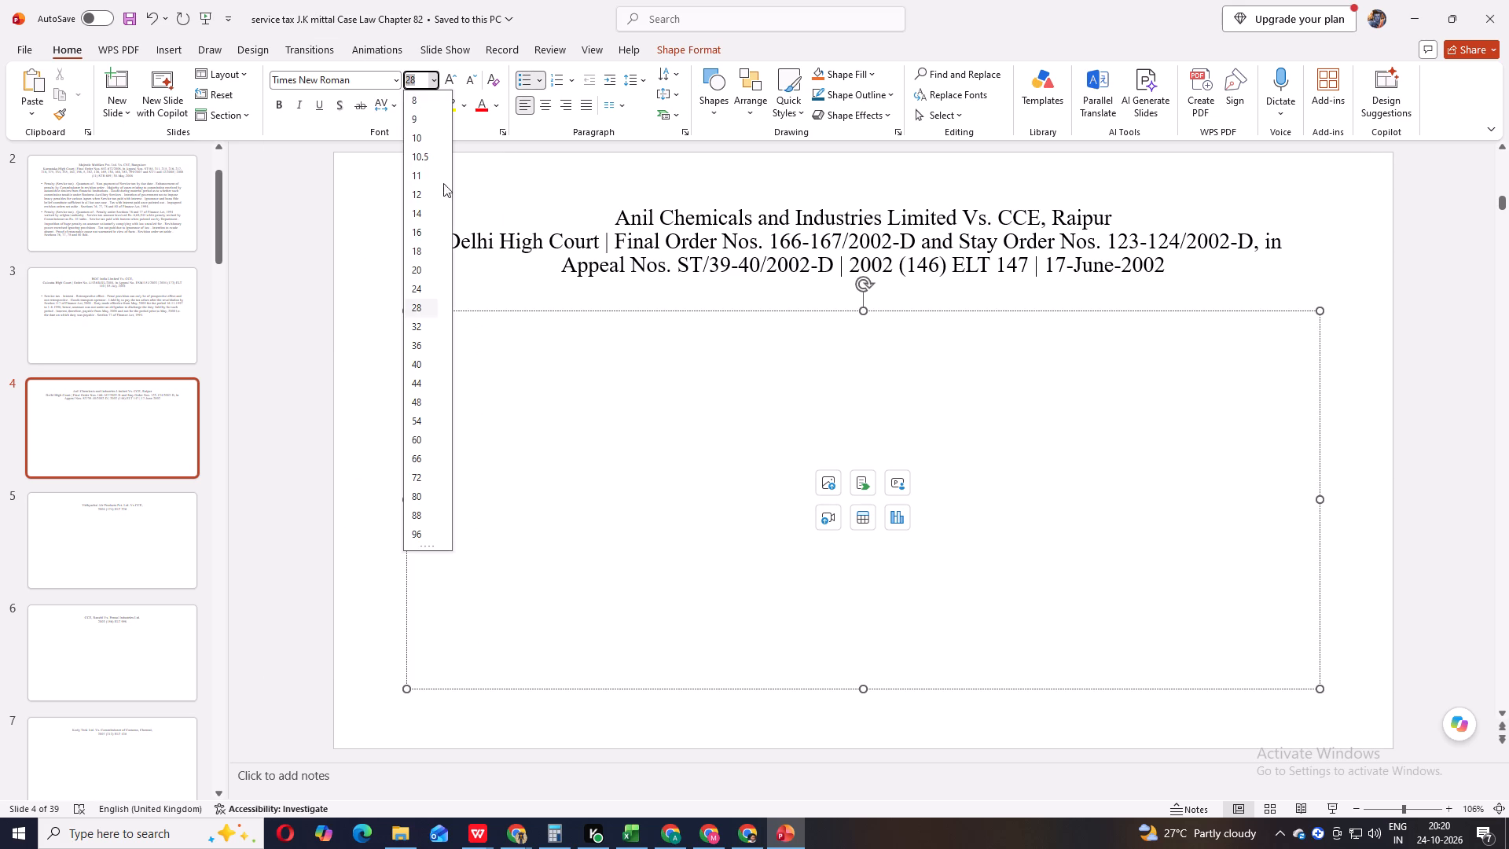
{"action": "left_click", "coordinate": [417, 264]}
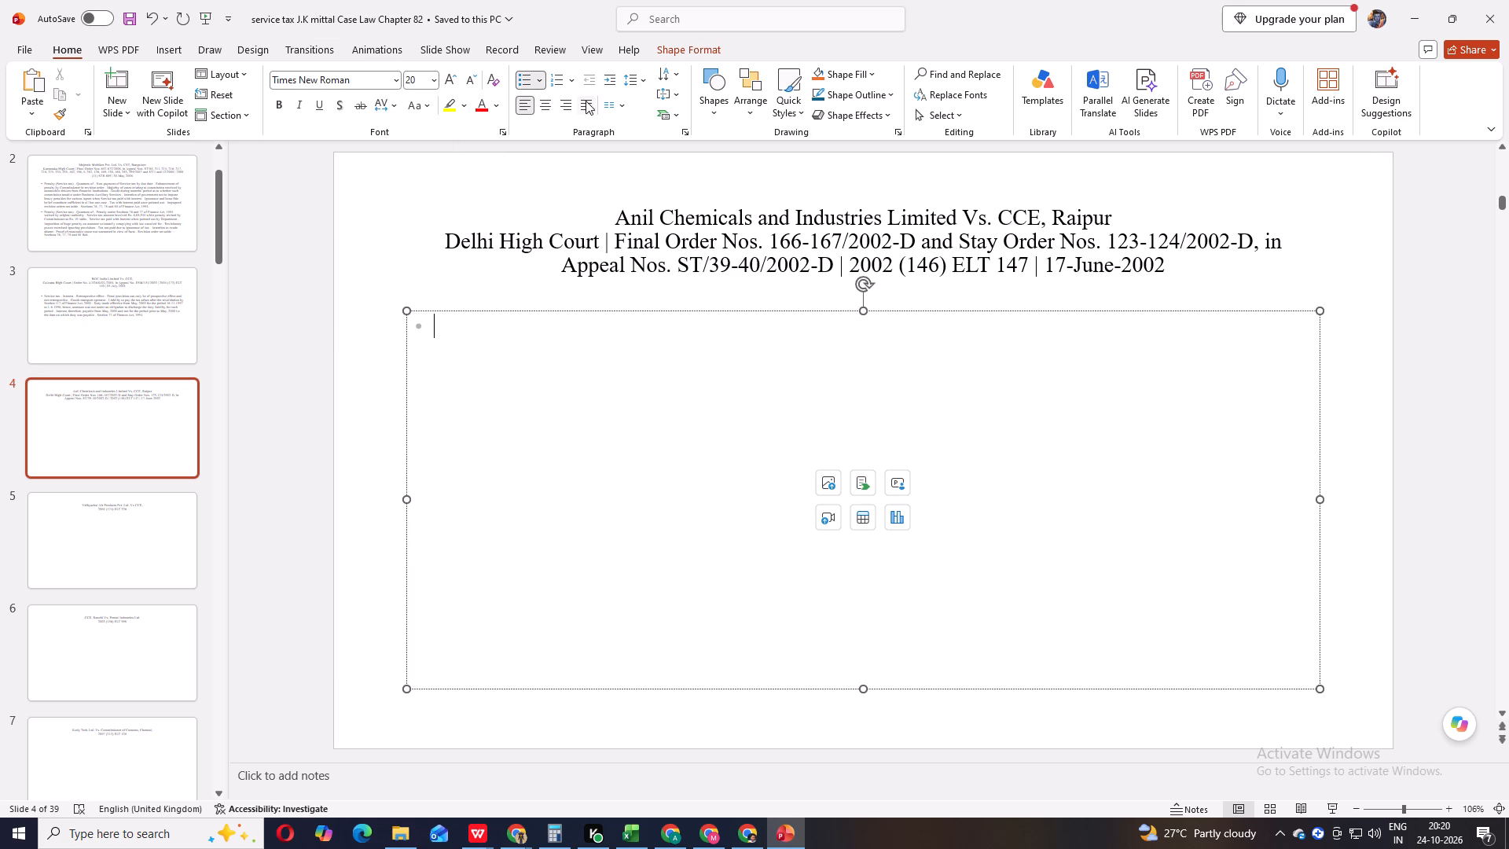
{"action": "left_click", "coordinate": [586, 101]}
{"action": "key", "text": "ctrl+v"}
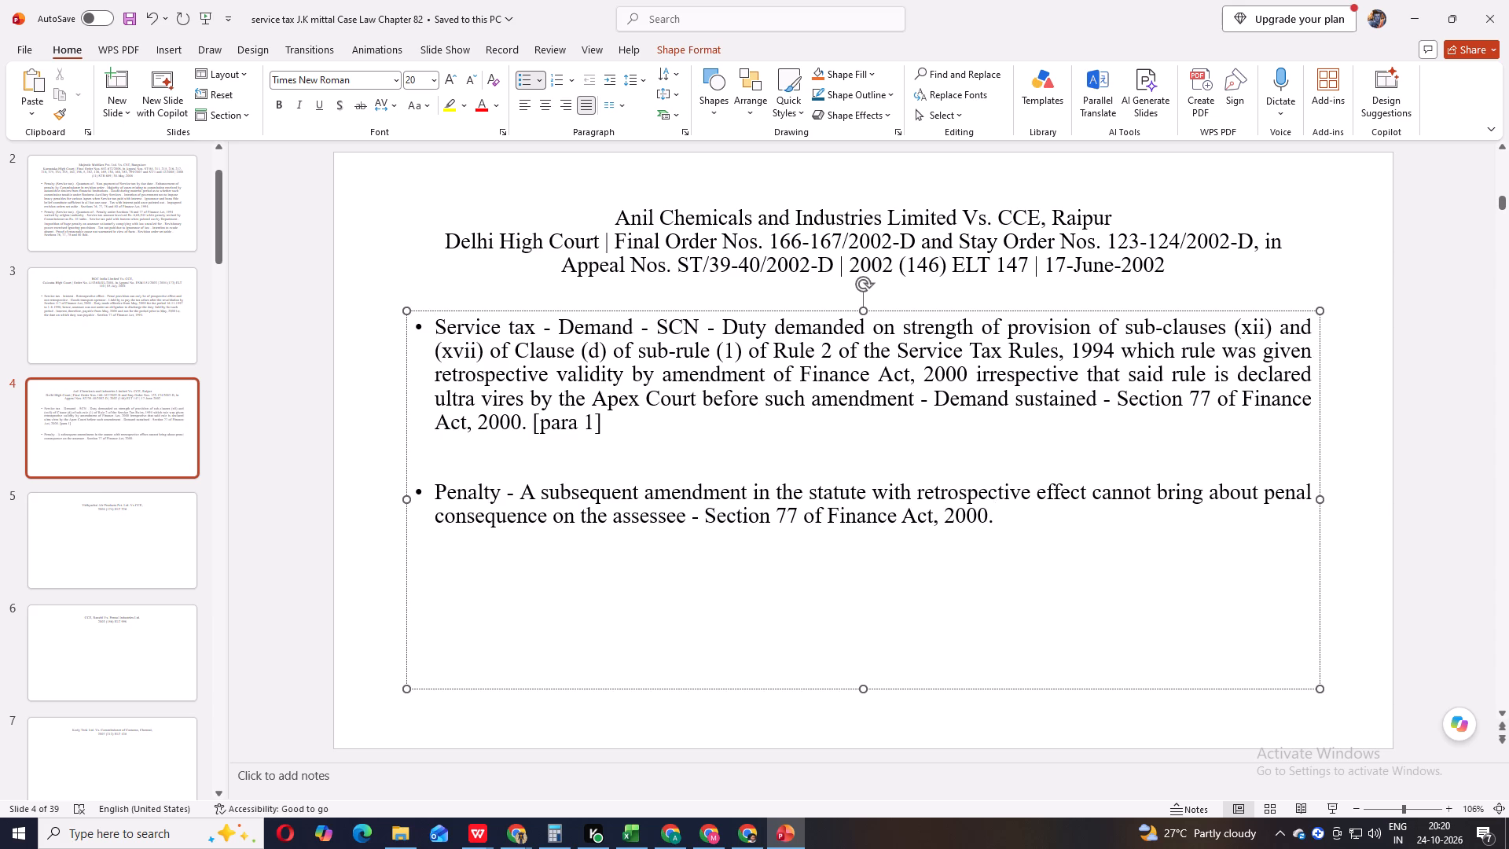
Delete the empty bullet between the headnotes and the "[para 1]" reference on slide 4, and save the presentation.
{"action": "left_click", "coordinate": [534, 458]}
{"action": "key", "text": "BackSpace"}
{"action": "key", "text": "BackSpace"}
{"action": "key", "text": "BackSpace"}
{"action": "key", "text": "BackSpace"}
{"action": "key", "text": "BackSpace"}
{"action": "key", "text": "BackSpace"}
{"action": "key", "text": "BackSpace"}
{"action": "key", "text": "BackSpace"}
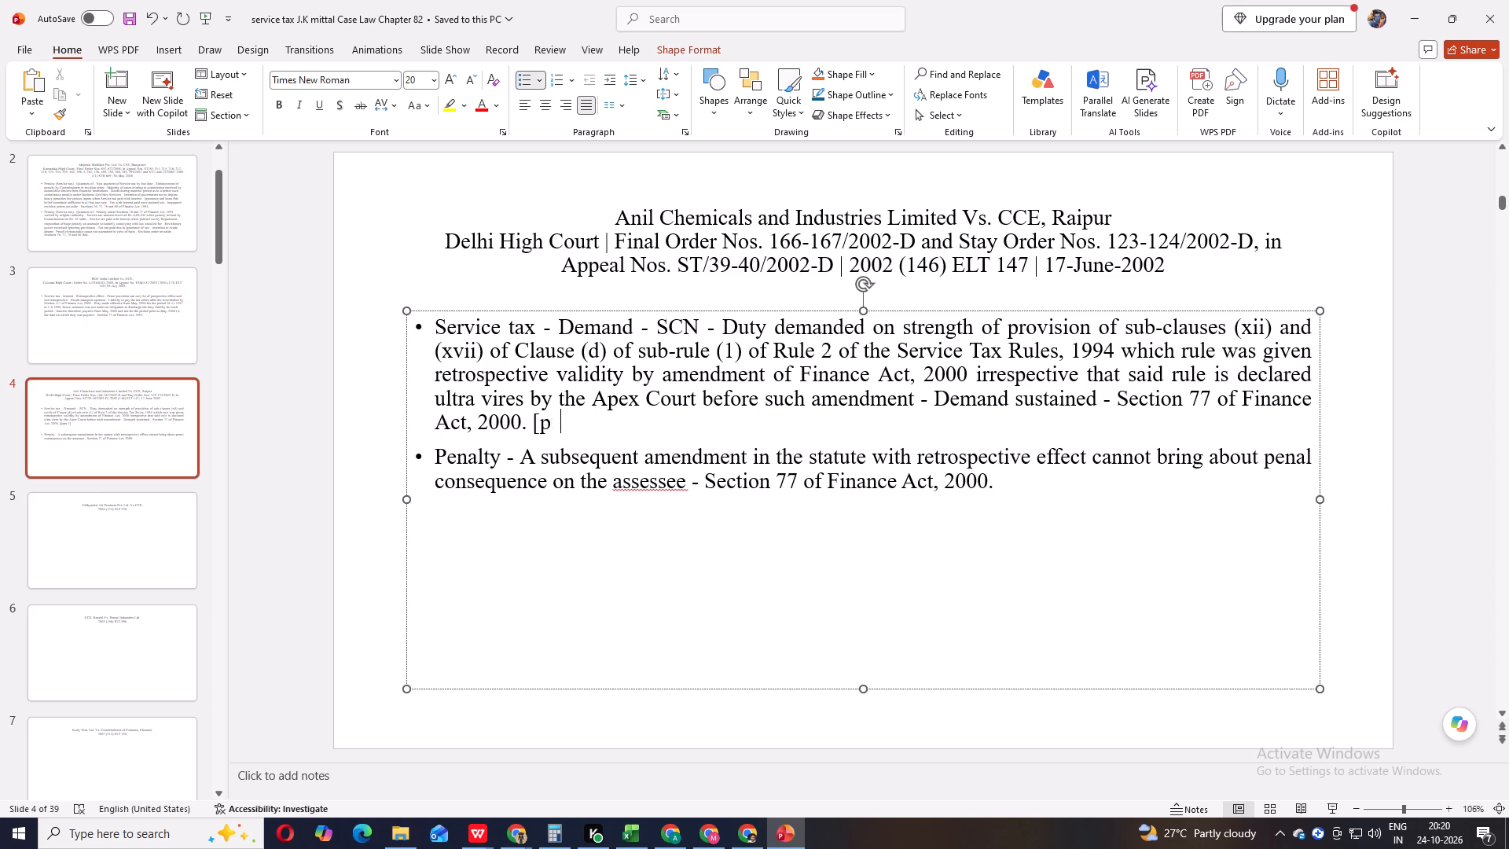
{"action": "key", "text": "BackSpace"}
{"action": "key", "text": "BackSpace"}
{"action": "key", "text": "BackSpace"}
{"action": "key", "text": "ctrl+s"}
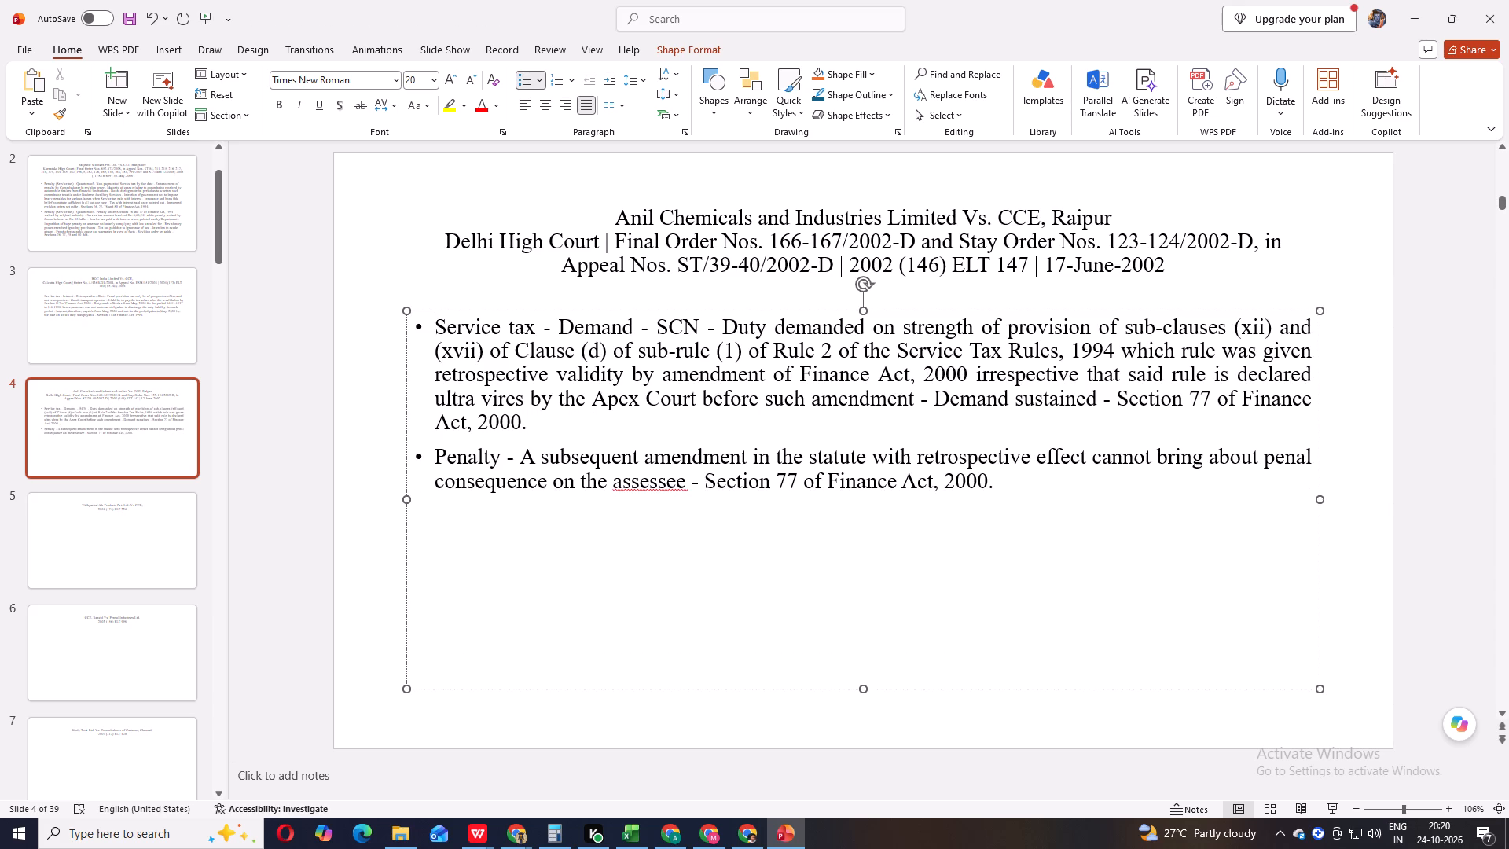
Go to the Vidhyachal Air Products title on slide 5, switch to Centax and search ELT volume 174, page 324.
{"action": "scroll", "coordinate": [565, 459], "scroll_direction": "down", "scroll_amount": 1}
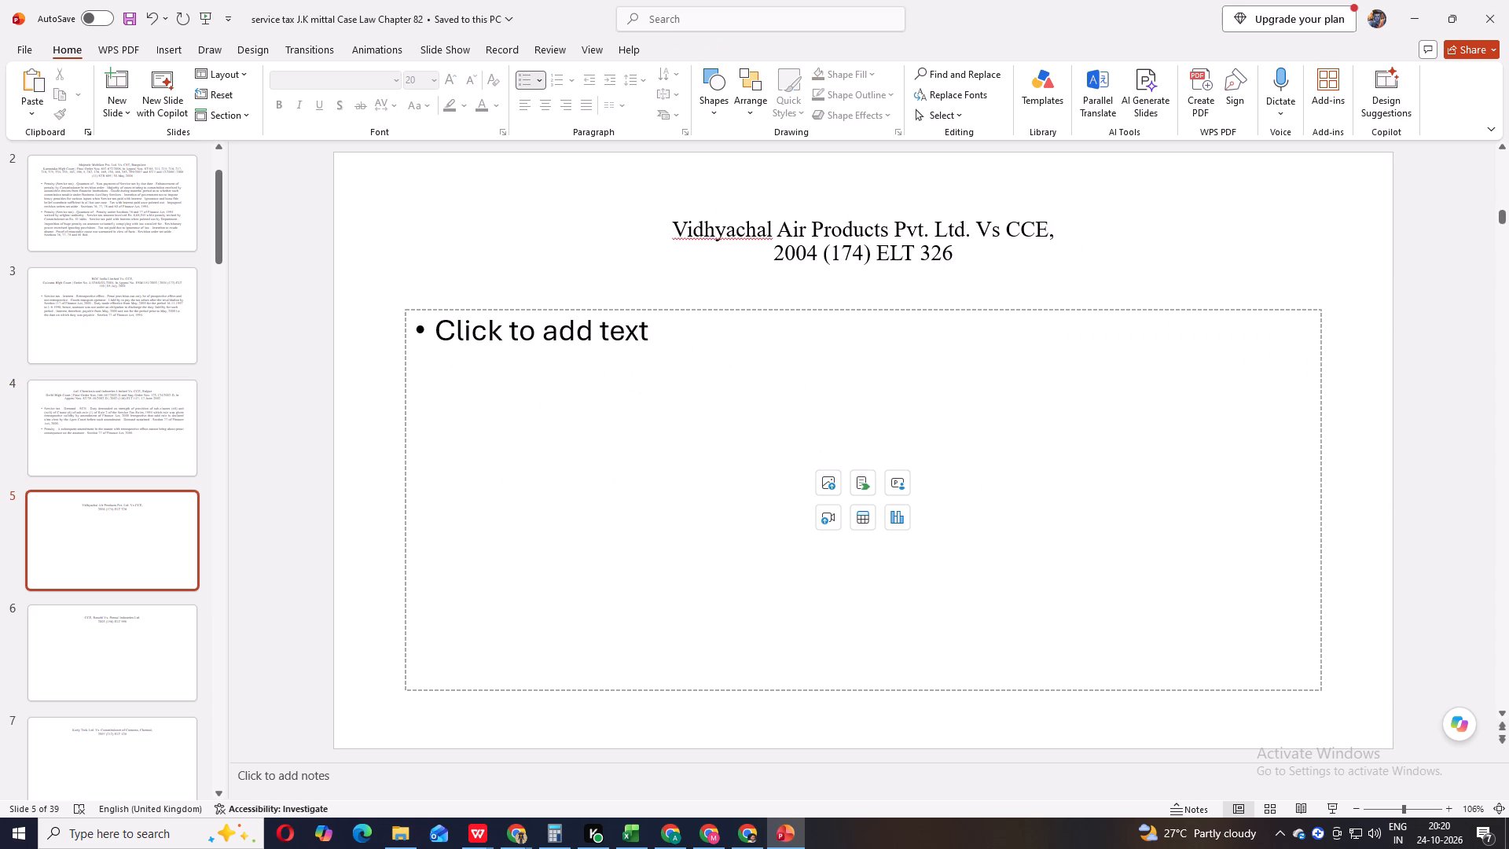
{"action": "left_click", "coordinate": [772, 258]}
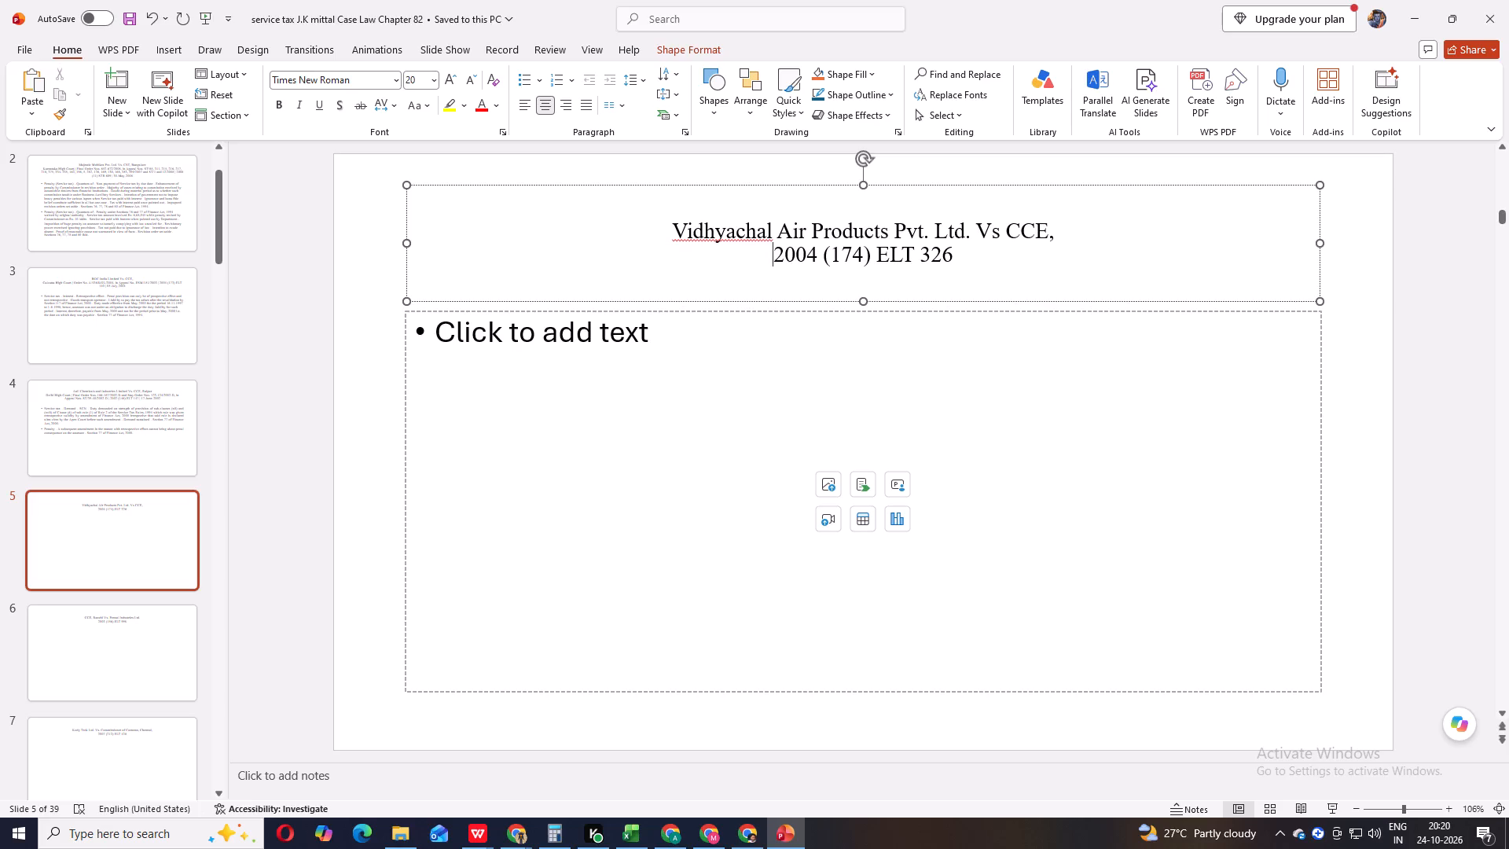
{"action": "key", "text": "alt+Tab"}
{"action": "left_click", "coordinate": [553, 189]}
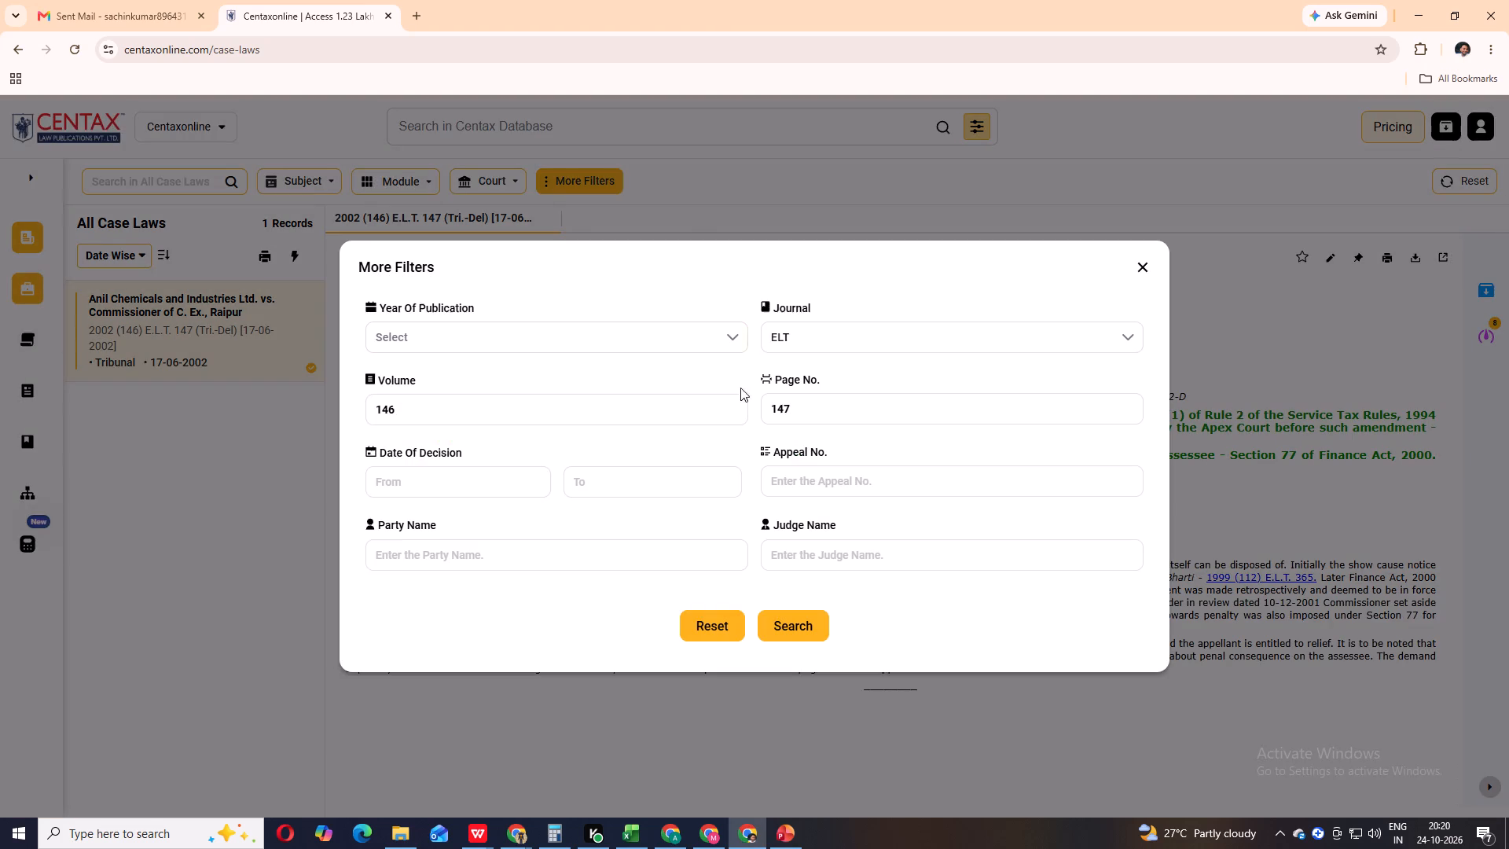
{"action": "left_click", "coordinate": [644, 388]}
{"action": "left_click", "coordinate": [644, 402]}
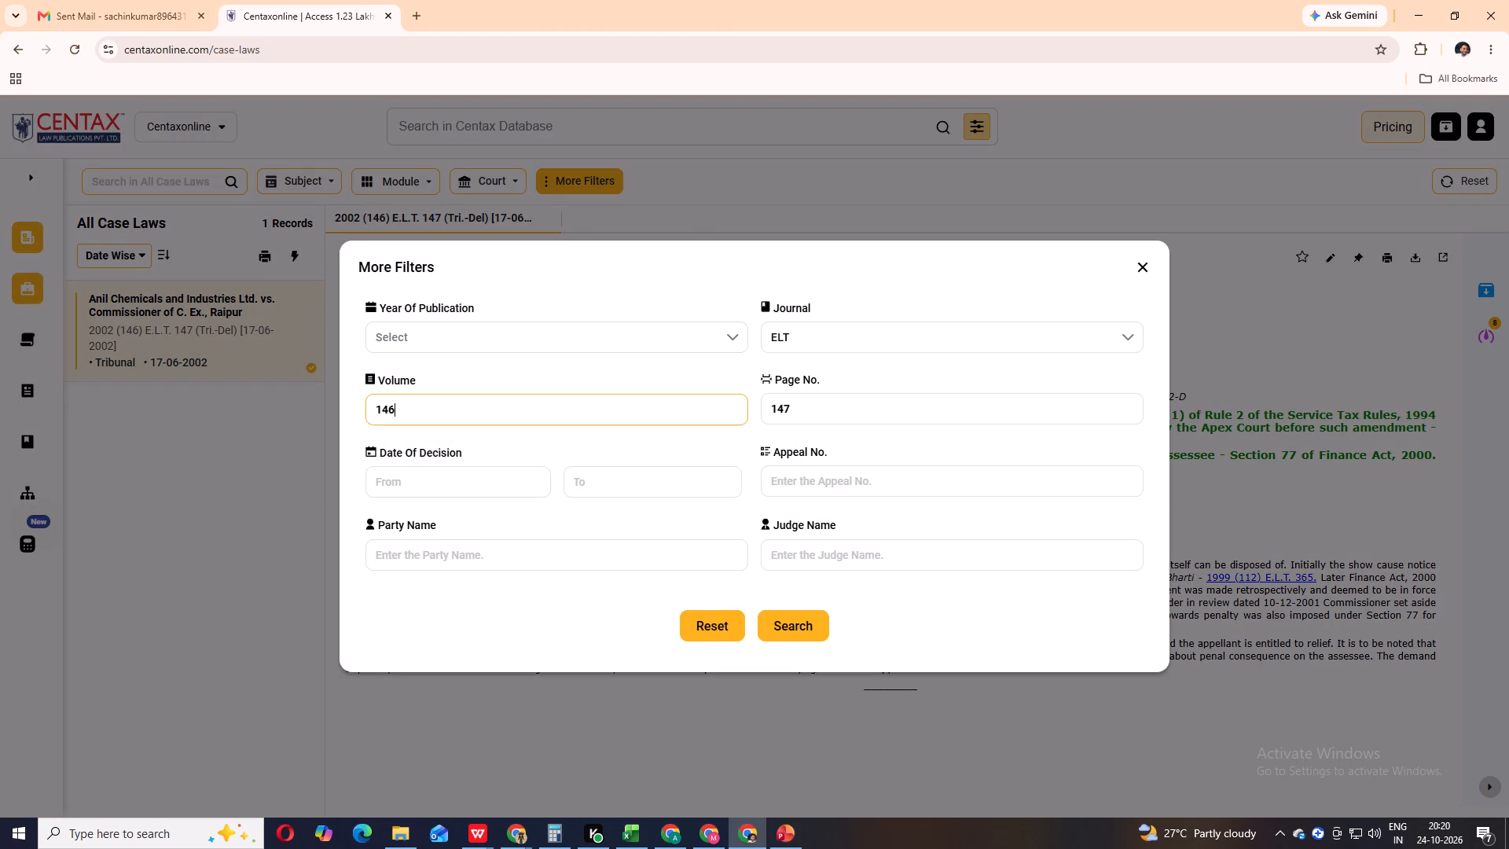
{"action": "key", "text": "BackSpace"}
{"action": "key", "text": "BackSpace"}
{"action": "type", "text": "74"}
{"action": "left_click", "coordinate": [821, 409]}
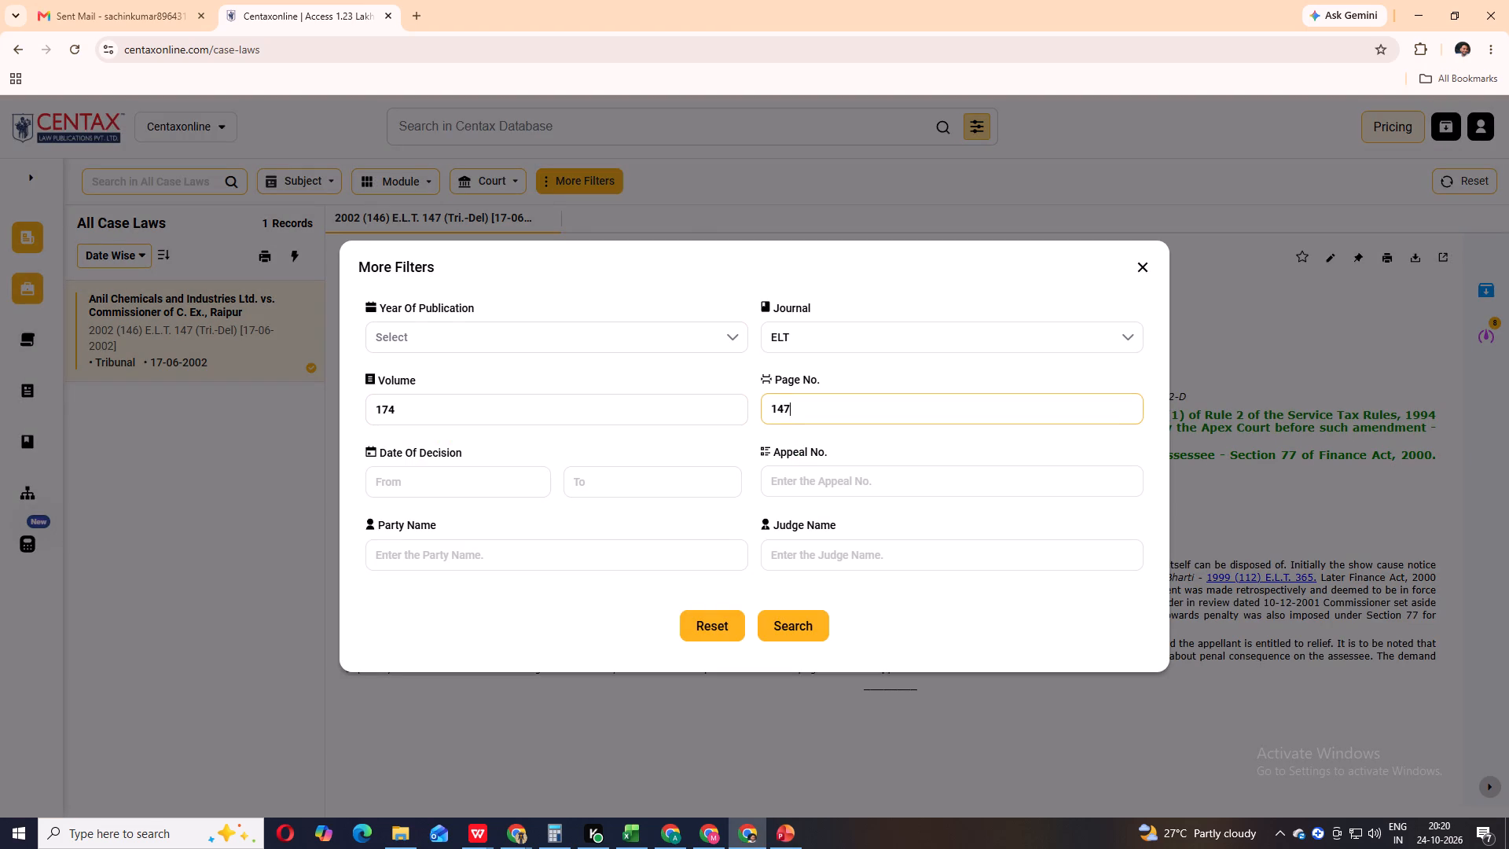
{"action": "key", "text": "BackSpace"}
{"action": "key", "text": "BackSpace"}
{"action": "key", "text": "BackSpace"}
{"action": "key", "text": "BackSpace"}
{"action": "type", "text": "324"}
{"action": "key", "text": "Return"}
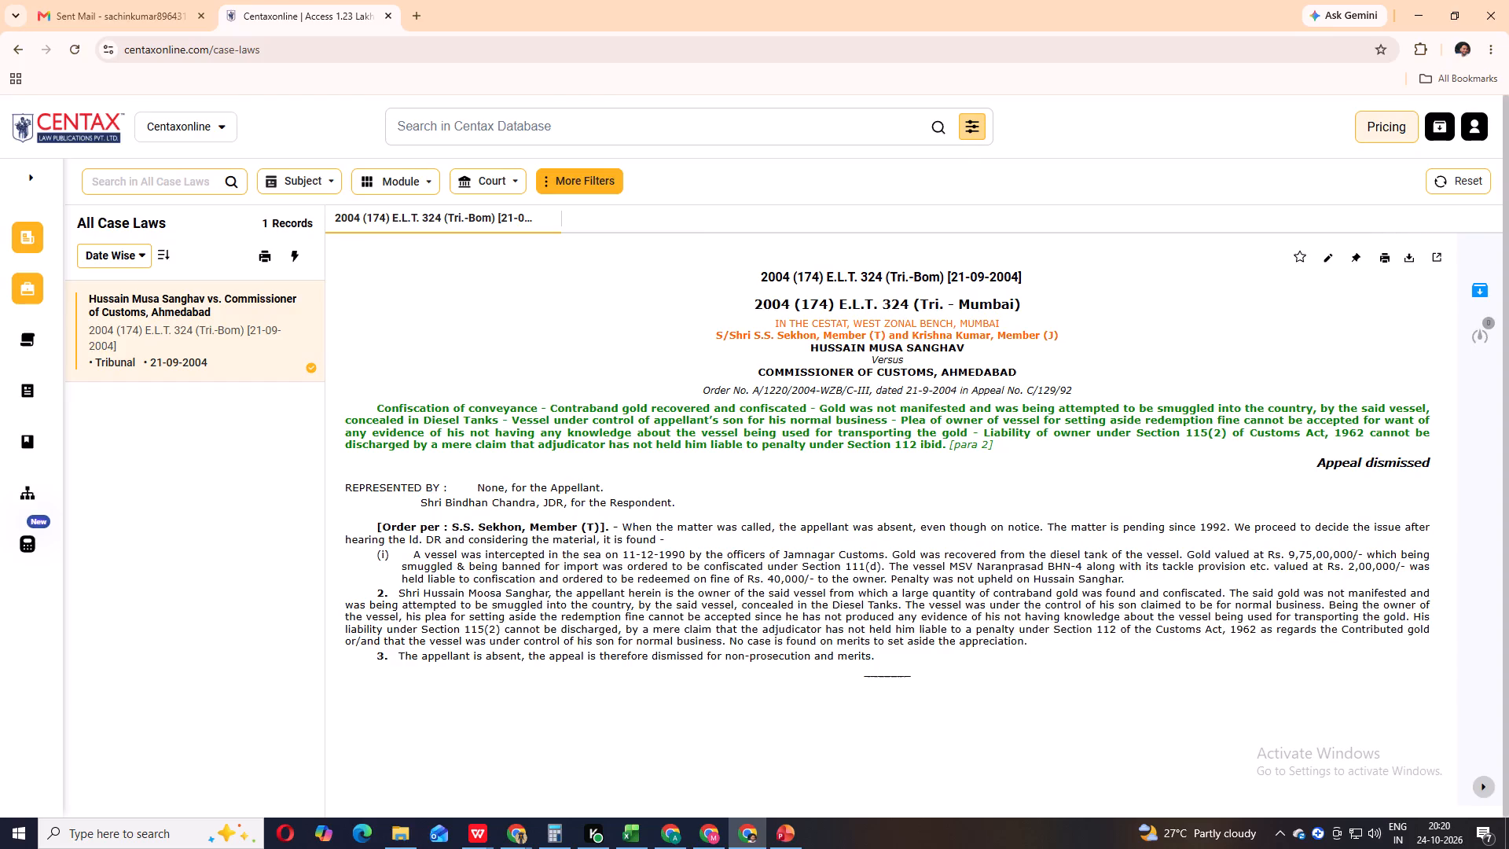
Check the citation on slide 5 and repeat the Centax search with page number 326.
{"action": "key", "text": "alt+Tab"}
{"action": "key", "text": "alt+Tab"}
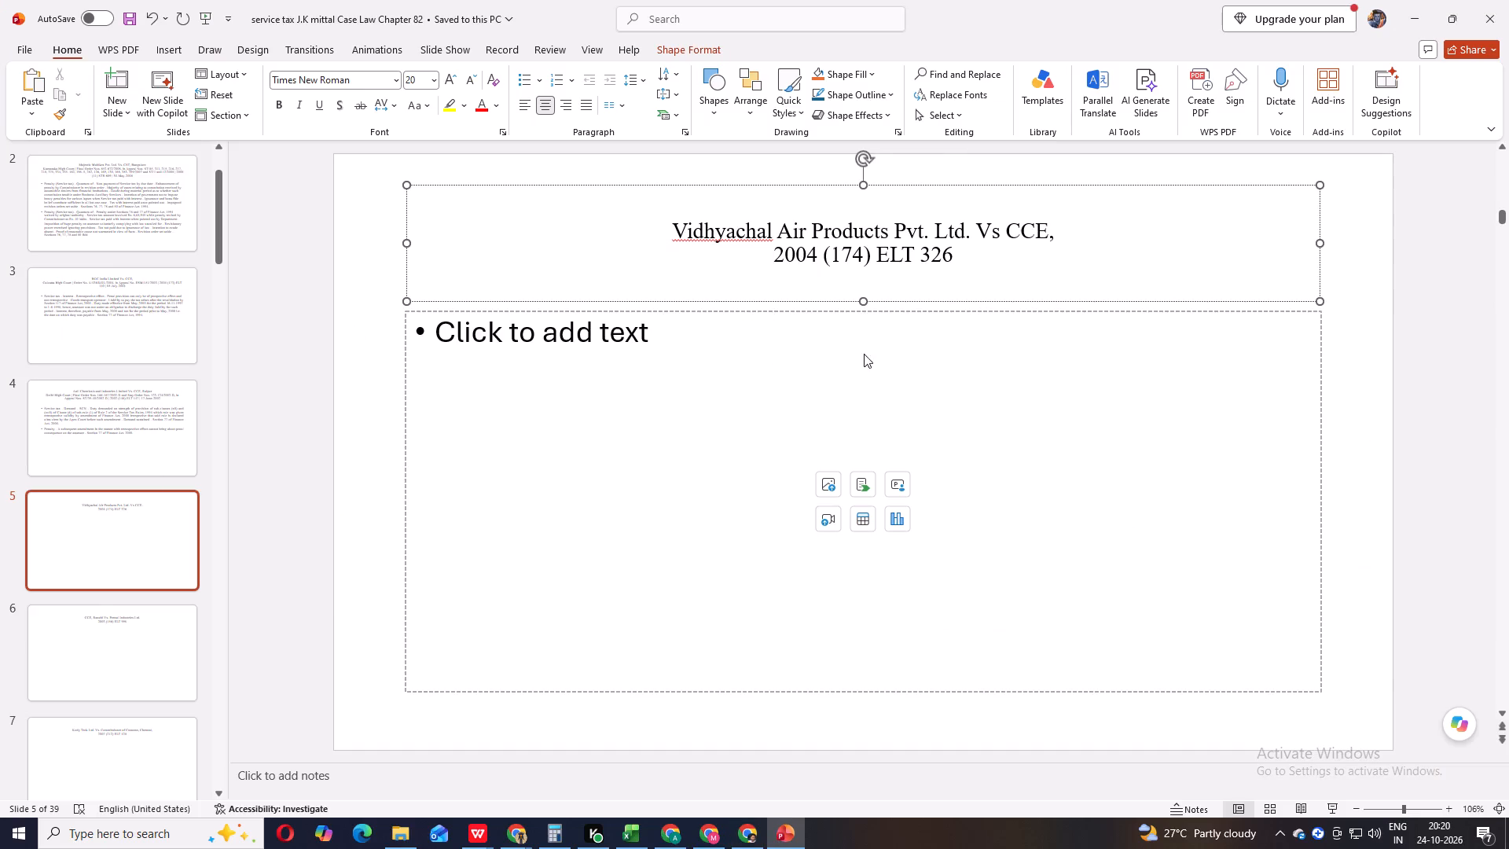
{"action": "left_click", "coordinate": [582, 178]}
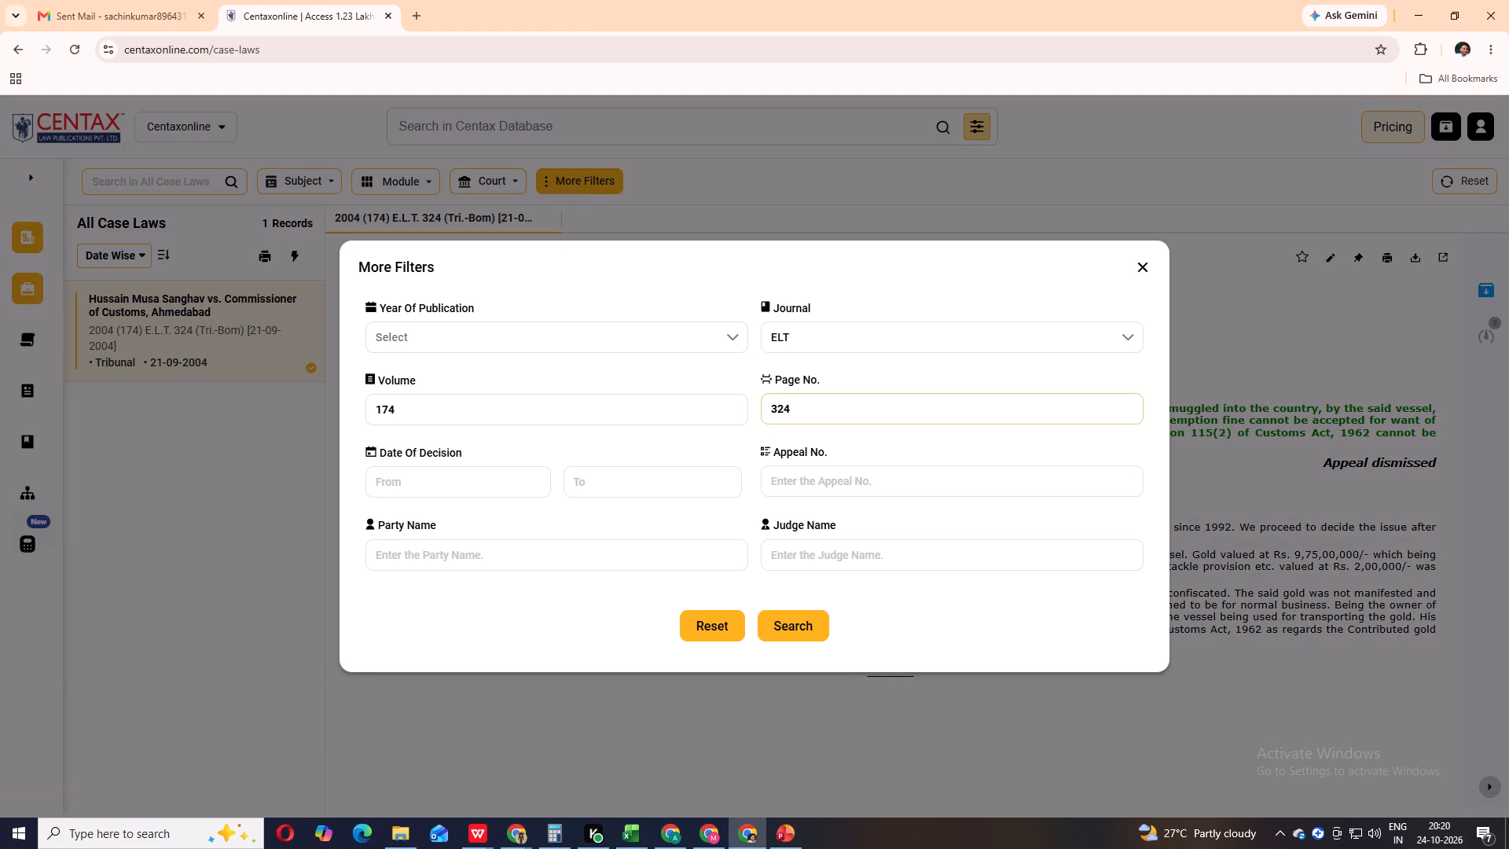
{"action": "left_click", "coordinate": [812, 413]}
{"action": "key", "text": "BackSpace"}
{"action": "key", "text": "6"}
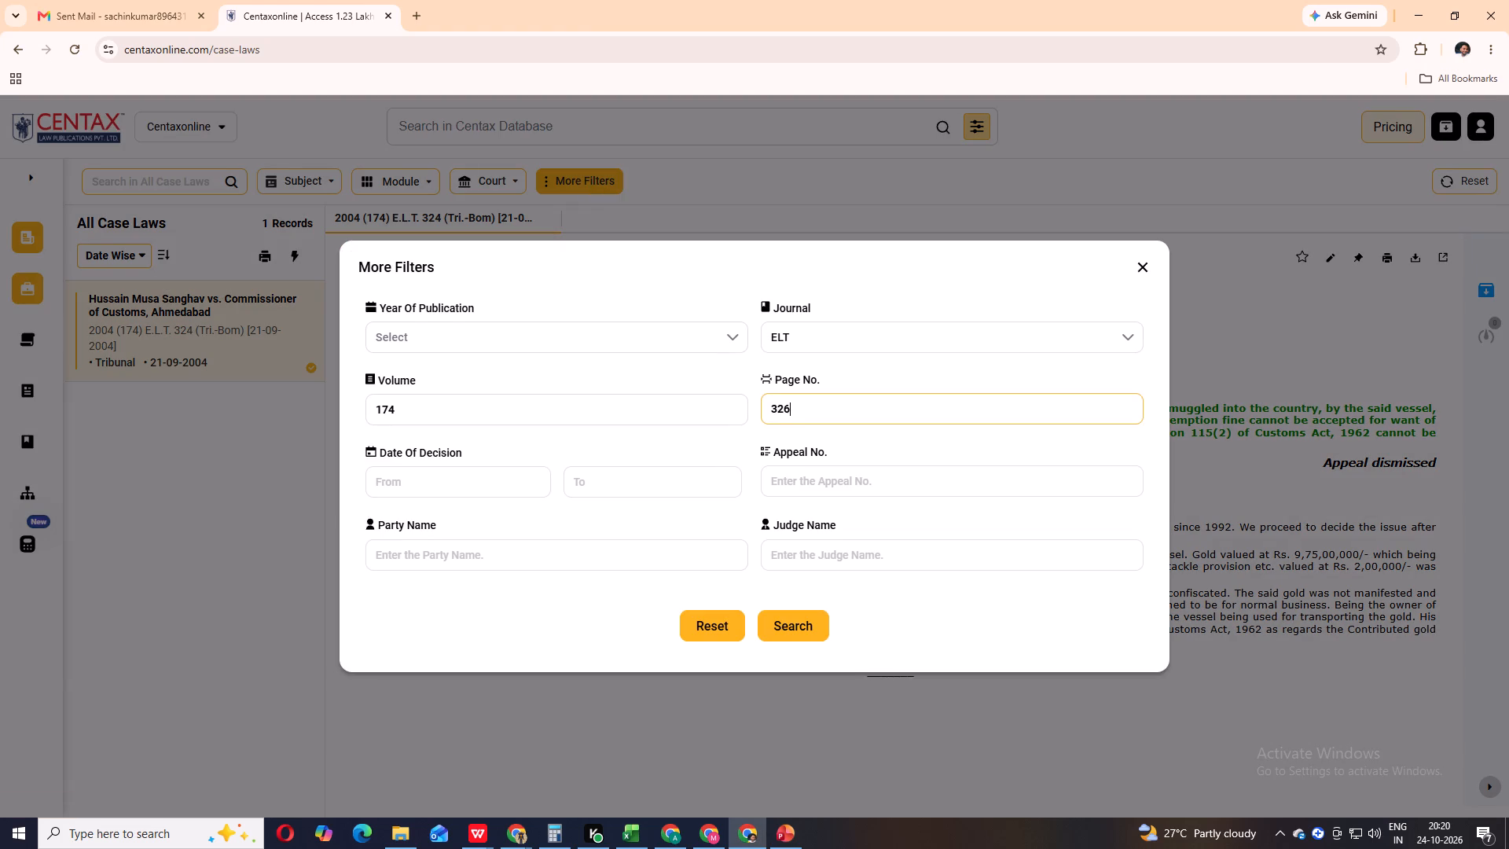
{"action": "key", "text": "Return"}
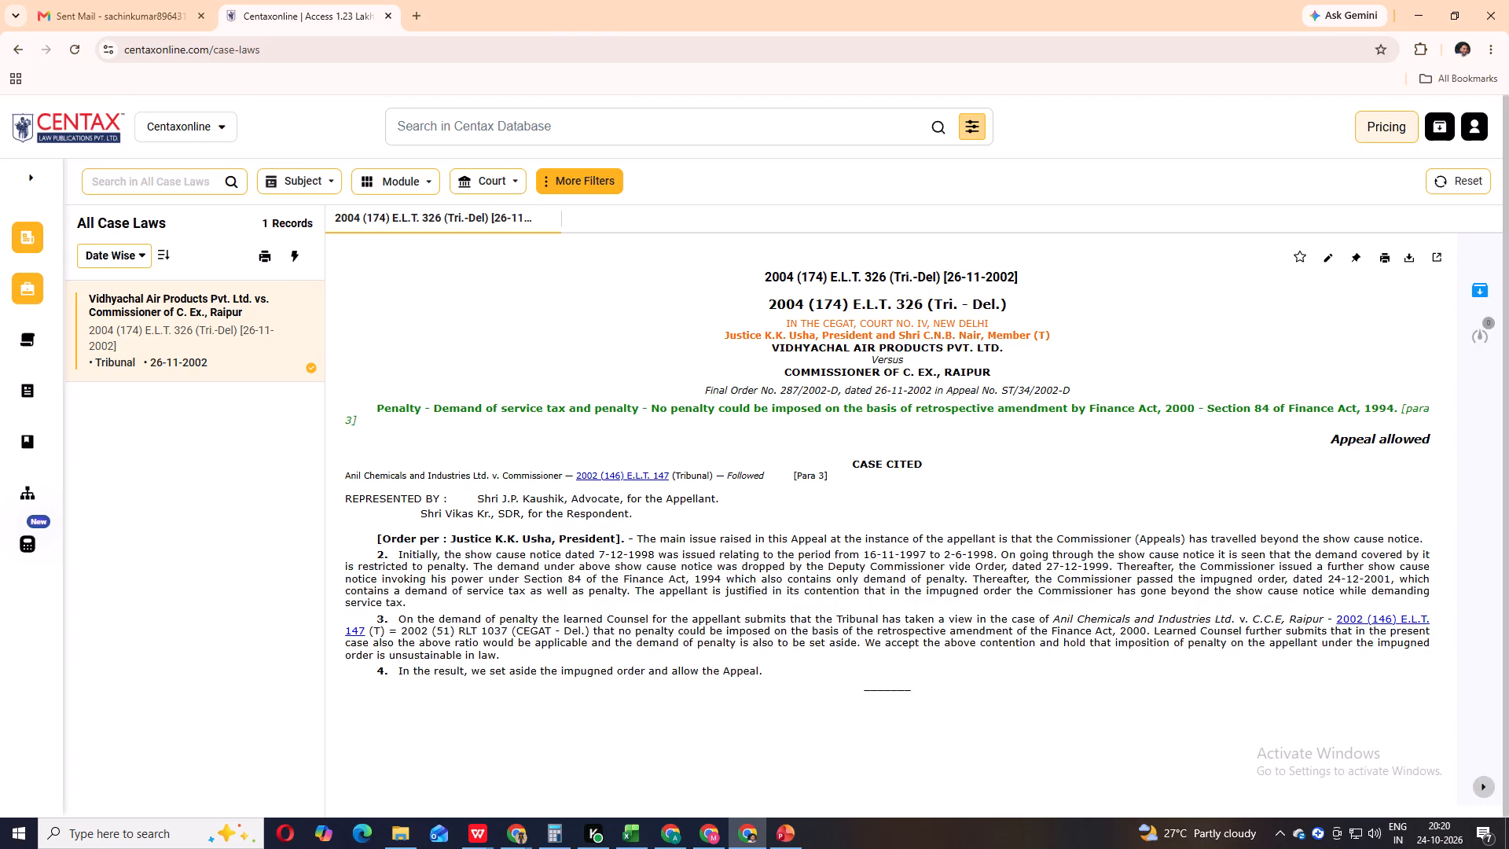
{"action": "key", "text": "alt+Tab"}
{"action": "key", "text": "alt+Tab"}
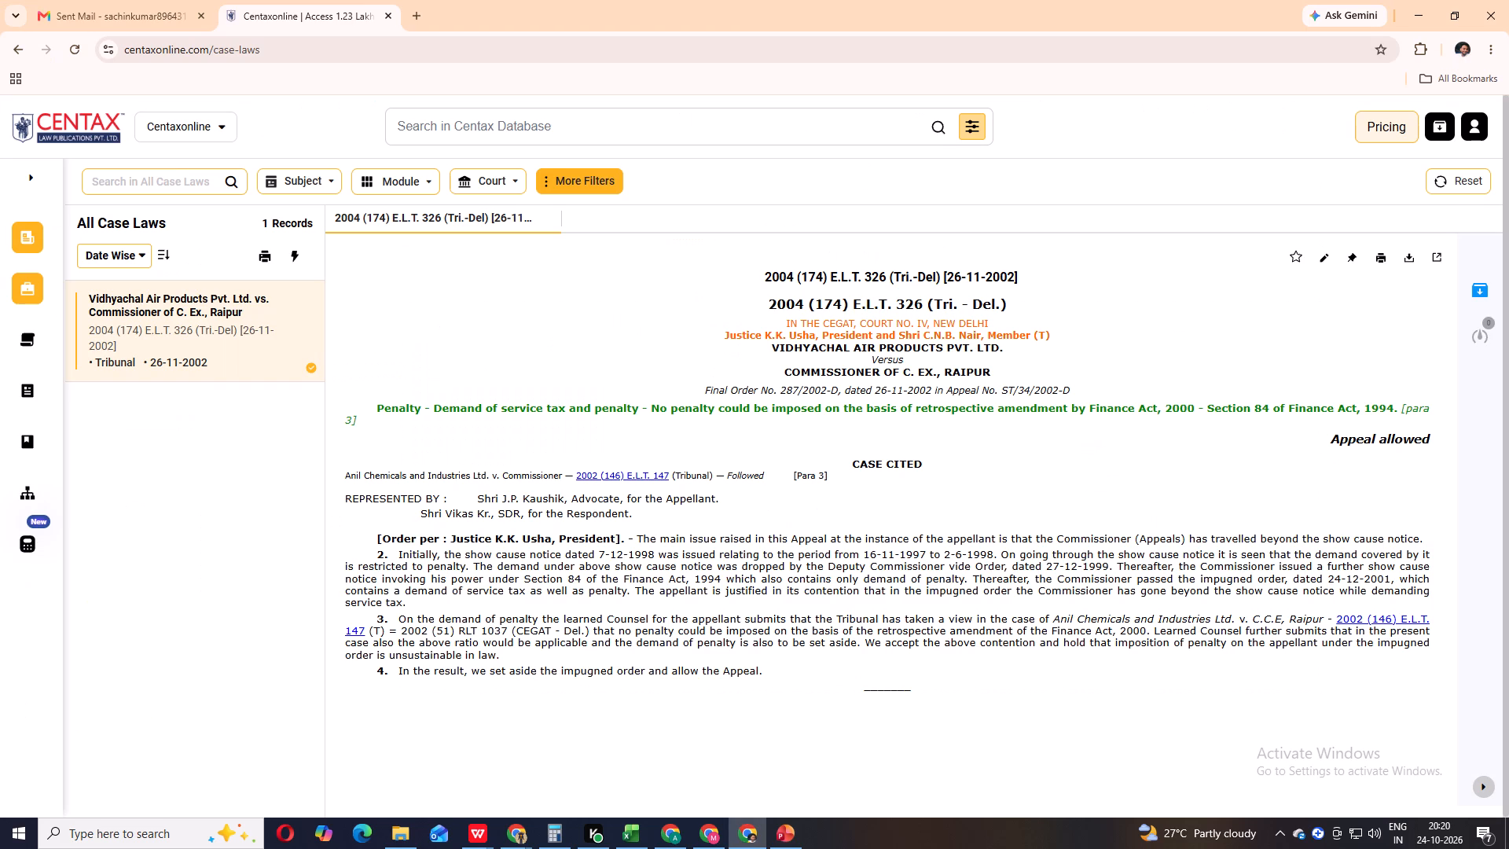
Select the line with the final order and appeal numbers in the Vidhyachal Air Products judgment for copying.
{"action": "left_click_drag", "start_coordinate": [703, 387], "coordinate": [914, 405]}
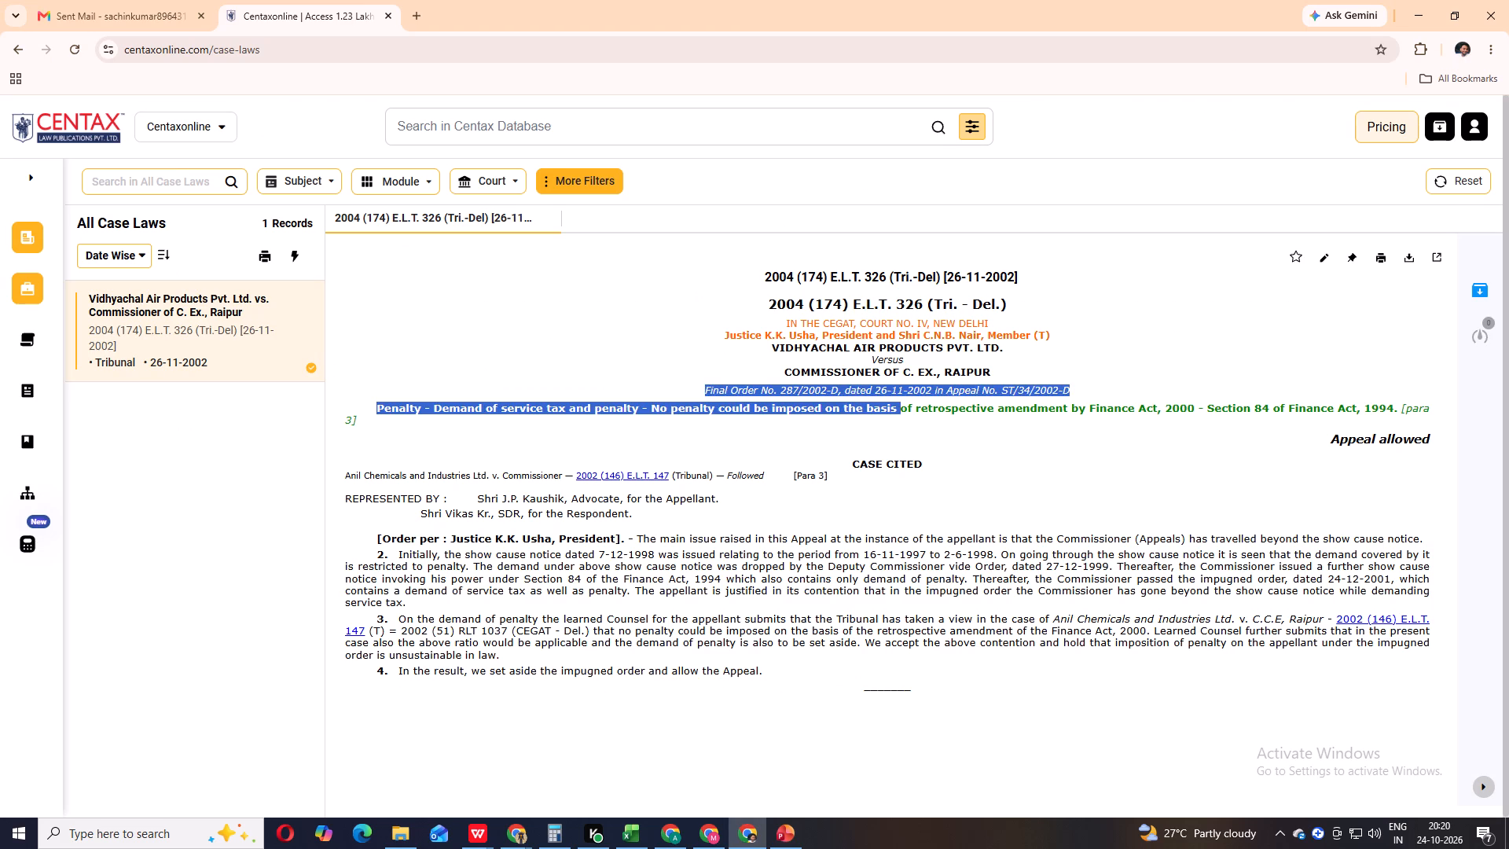
{"action": "left_click_drag", "start_coordinate": [914, 405], "coordinate": [1092, 377]}
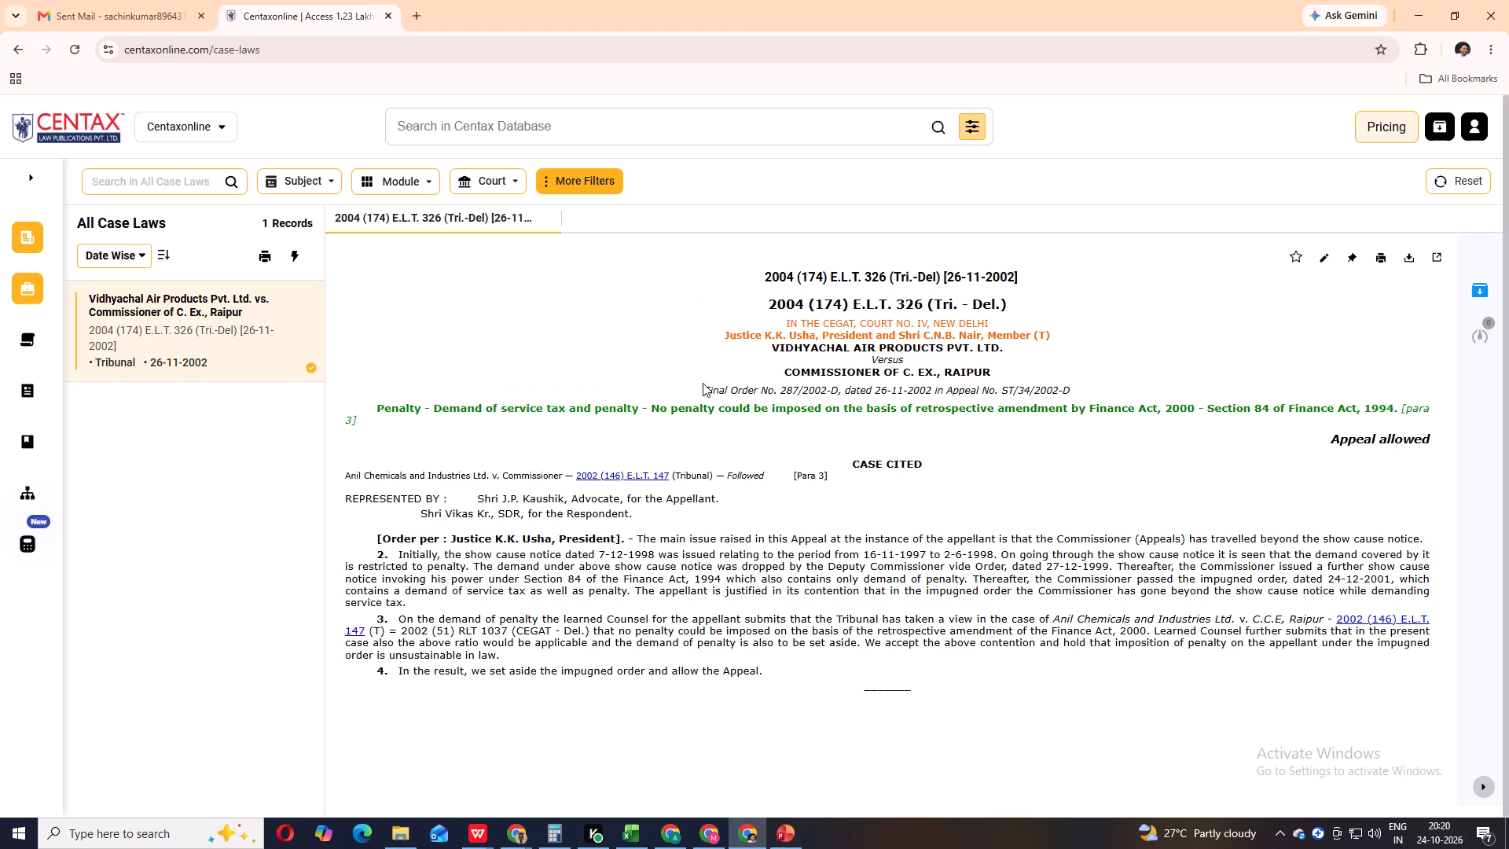
{"action": "left_click_drag", "start_coordinate": [698, 381], "coordinate": [862, 391]}
{"action": "left_click", "coordinate": [720, 386]}
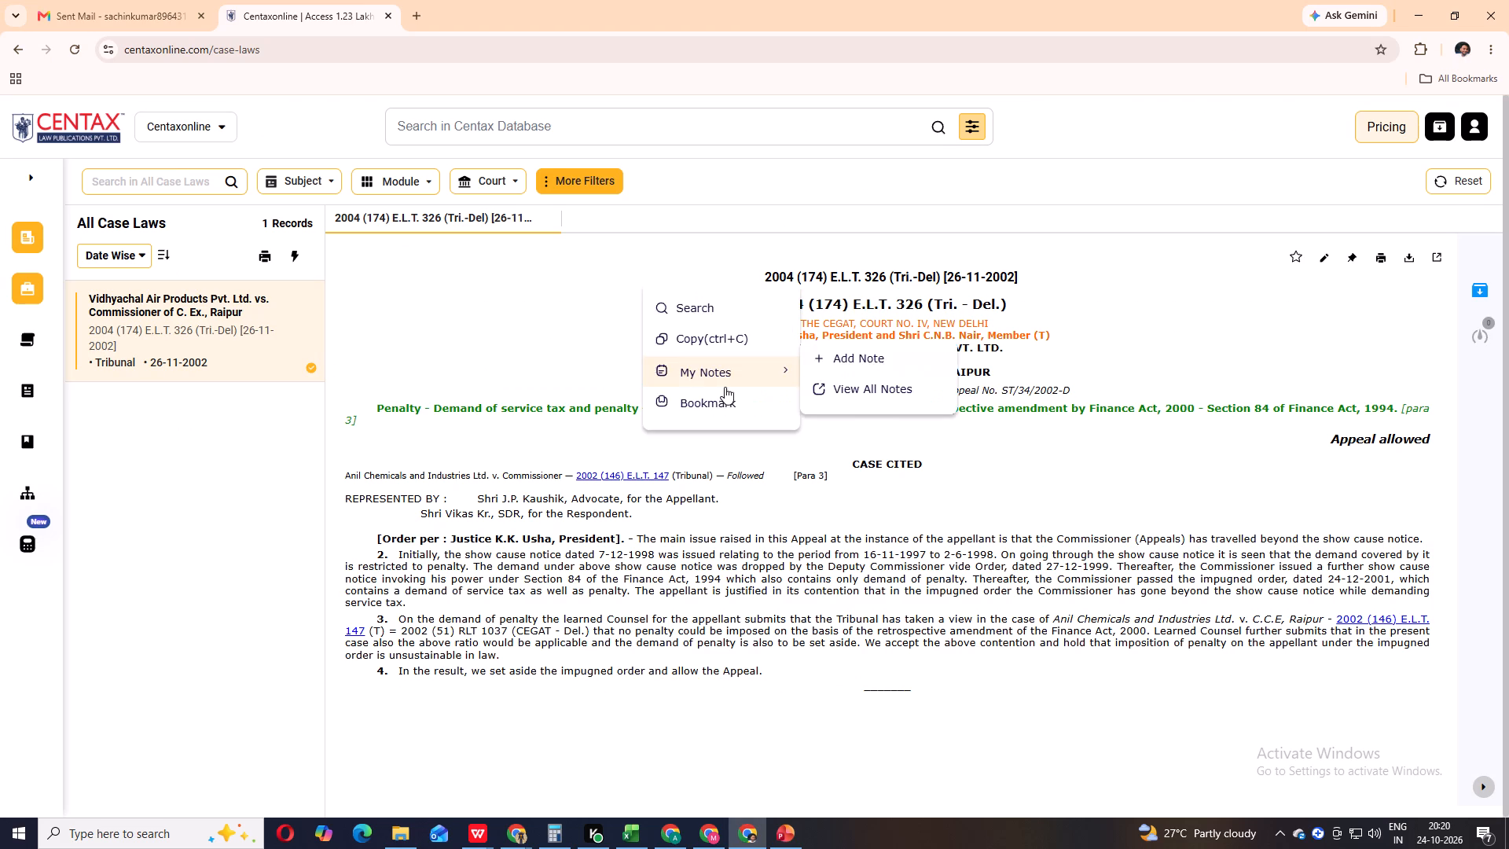
{"action": "left_click", "coordinate": [882, 392]}
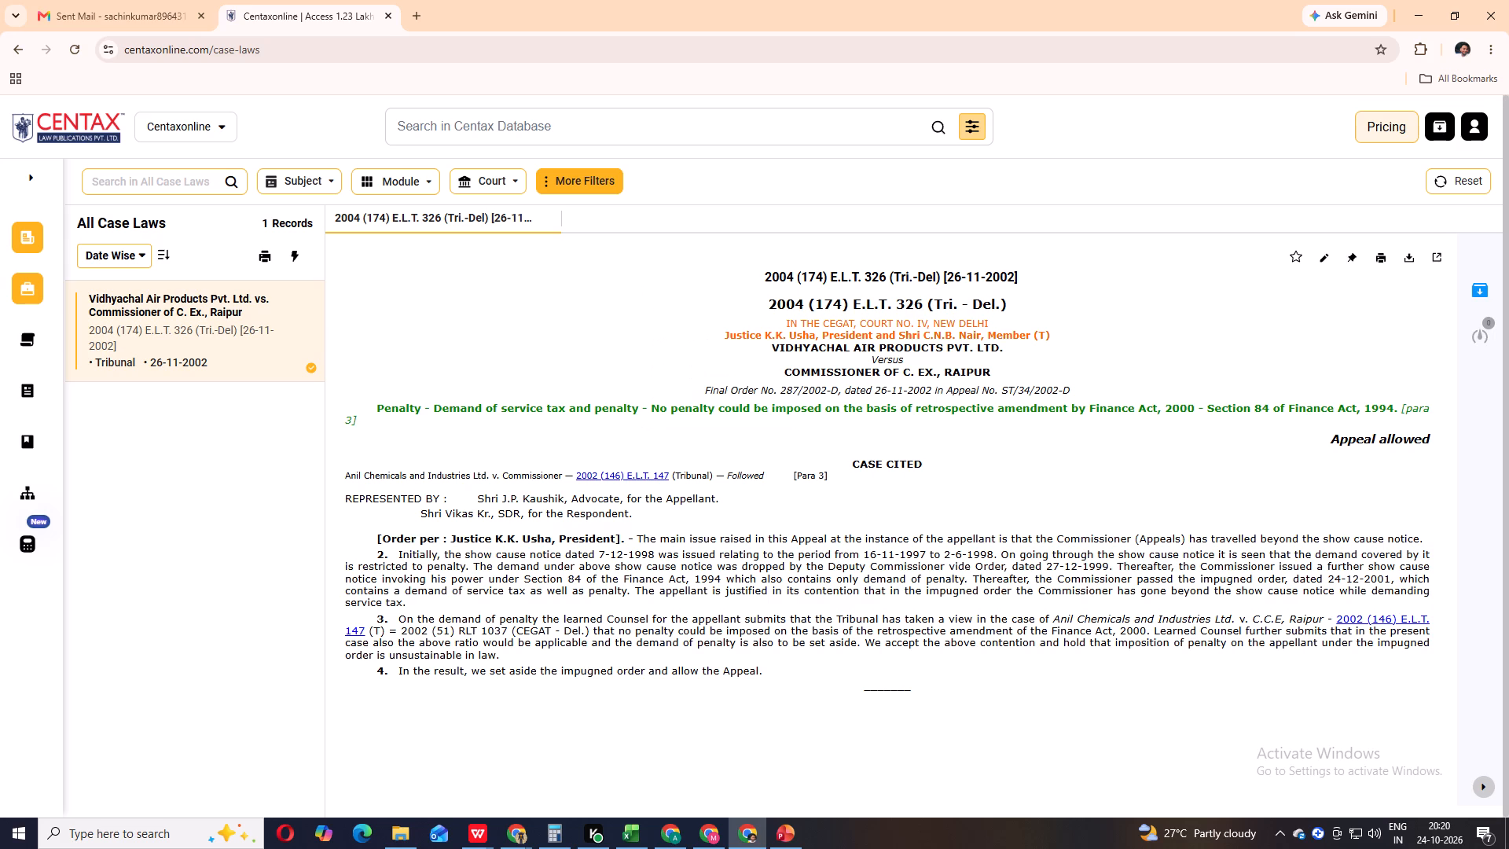
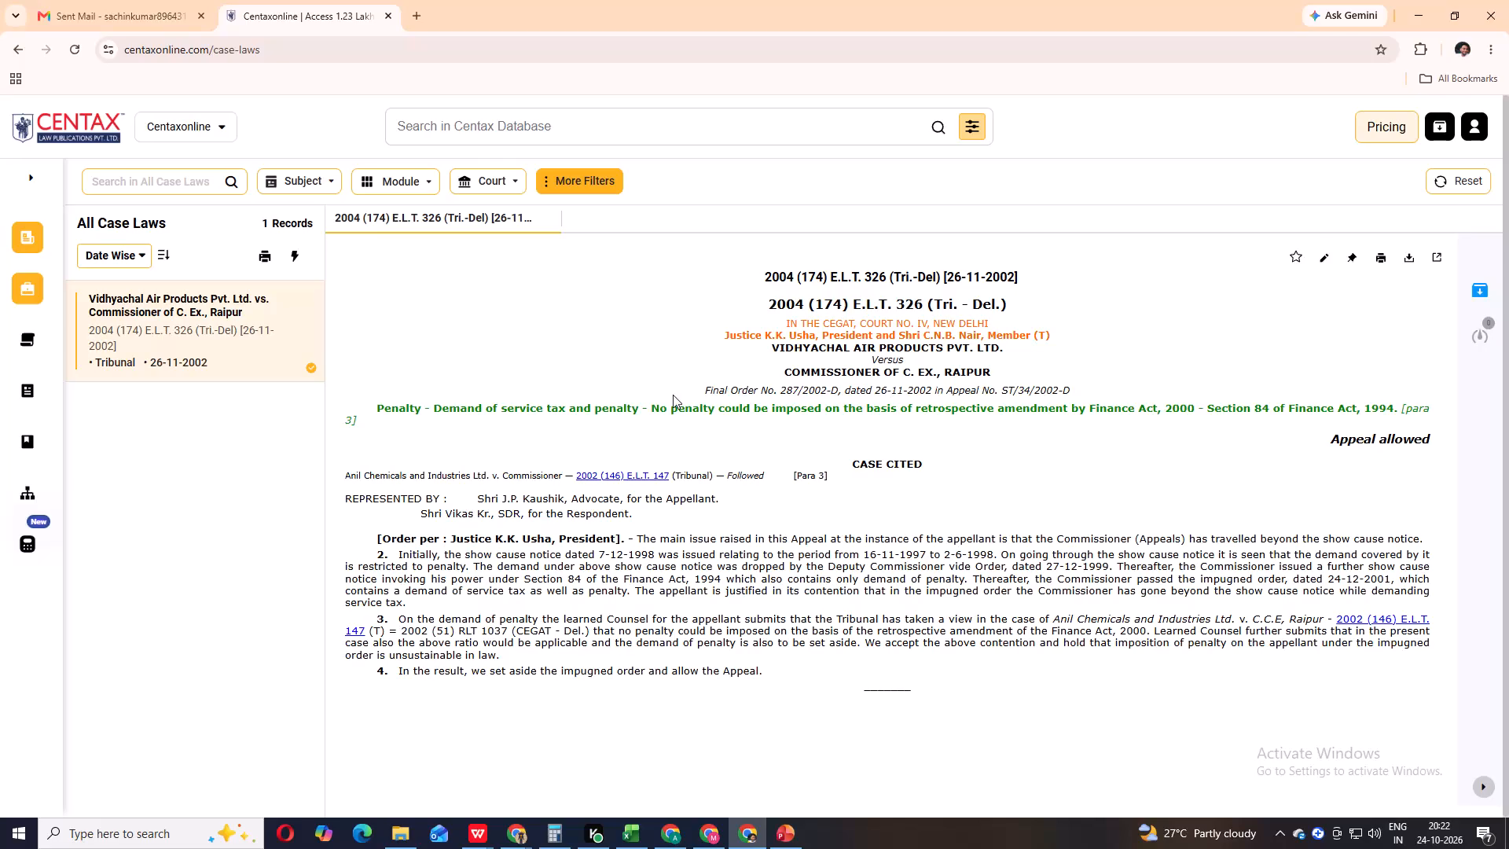
Copy the line with the final order number, date and appeal number from the Vidhyachal Air Products judgment.
{"action": "left_click", "coordinate": [710, 388]}
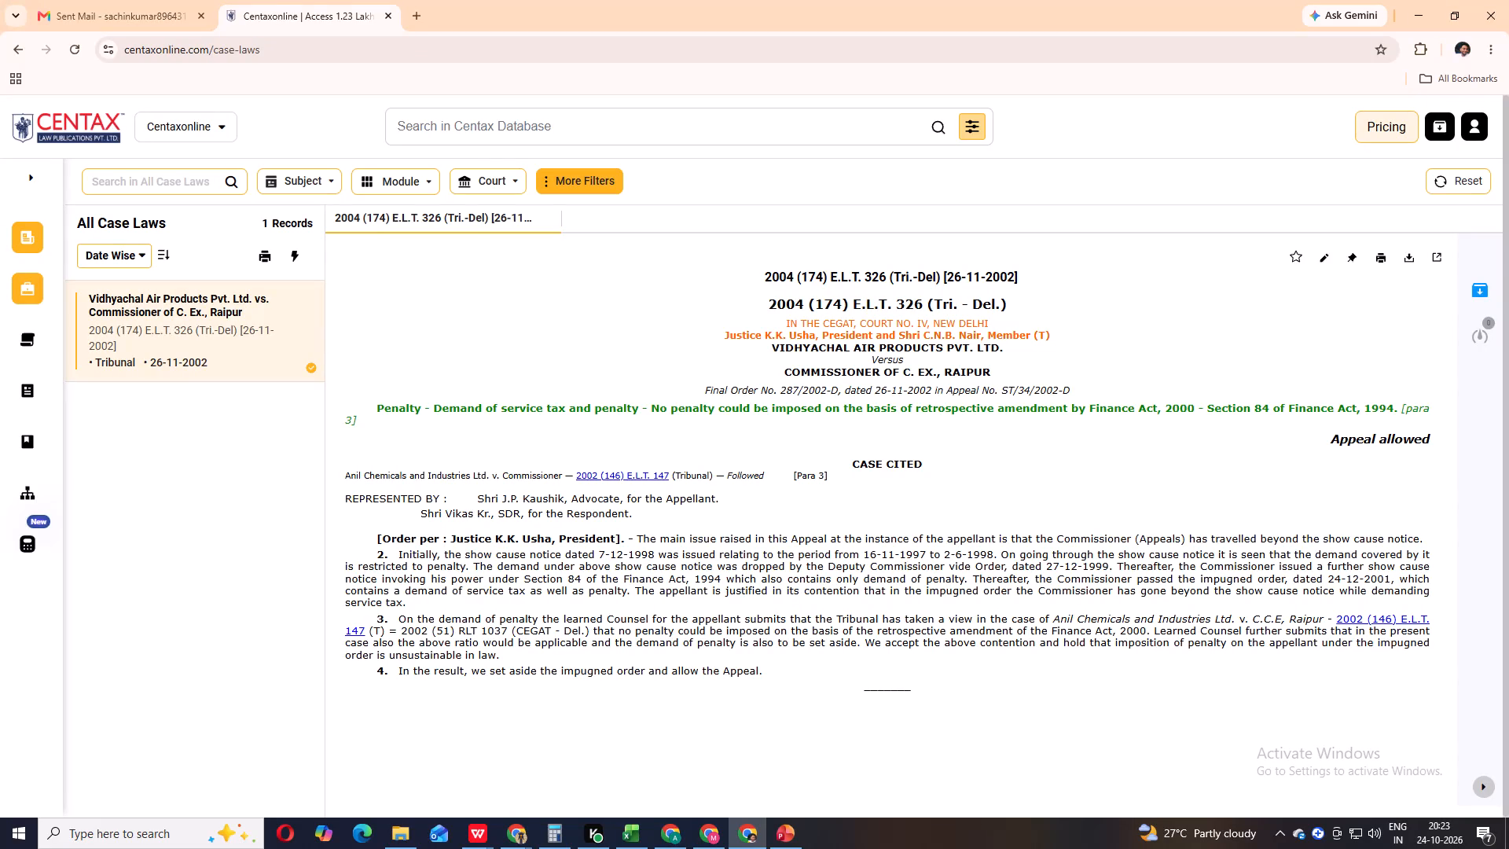
{"action": "left_click_drag", "start_coordinate": [698, 387], "coordinate": [1065, 387]}
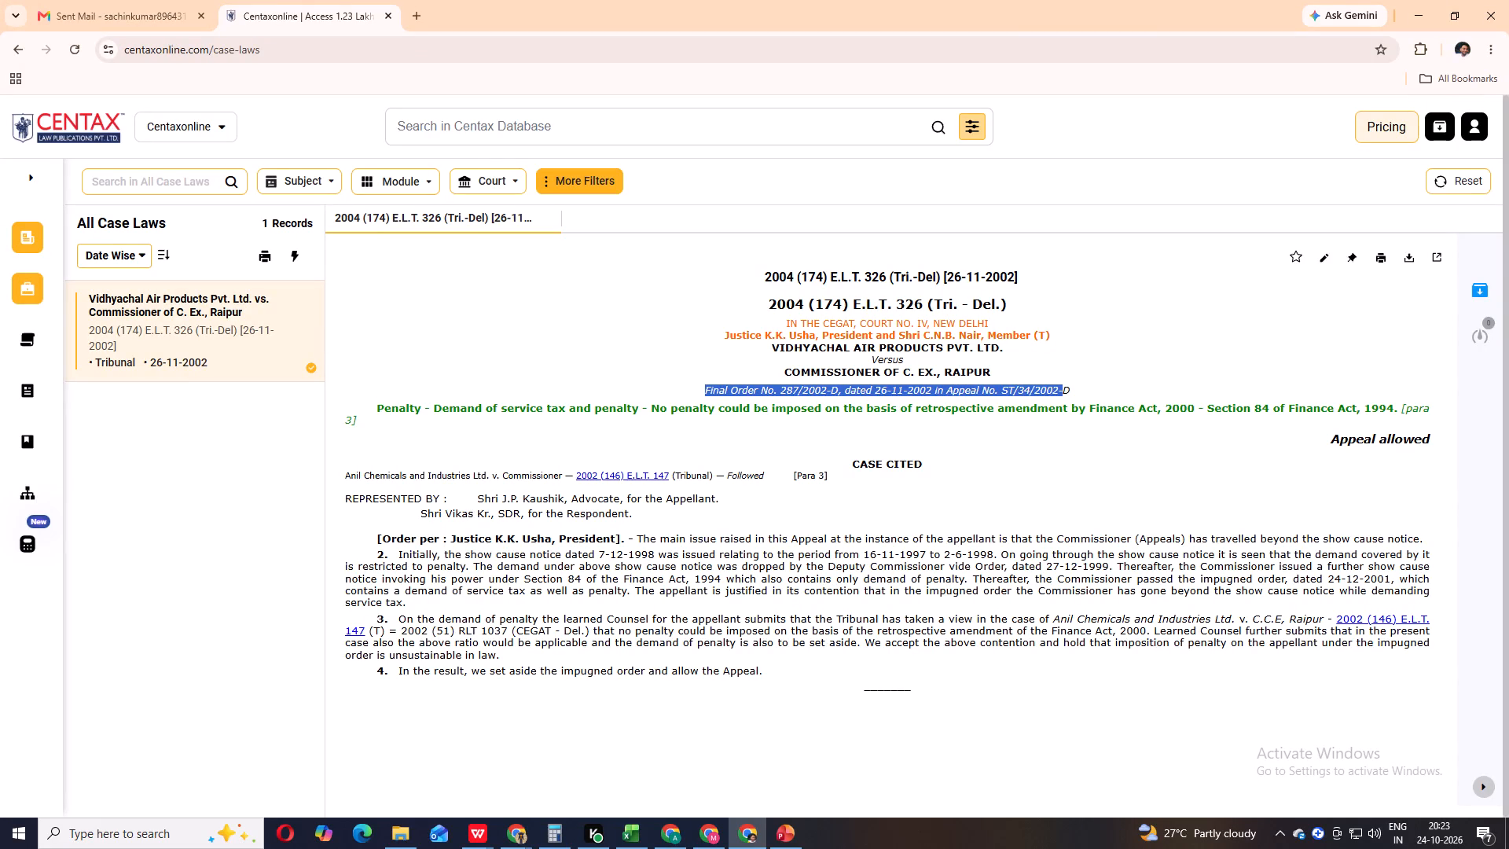
{"action": "left_click_drag", "start_coordinate": [1065, 387], "coordinate": [1078, 387]}
{"action": "left_click", "coordinate": [913, 344]}
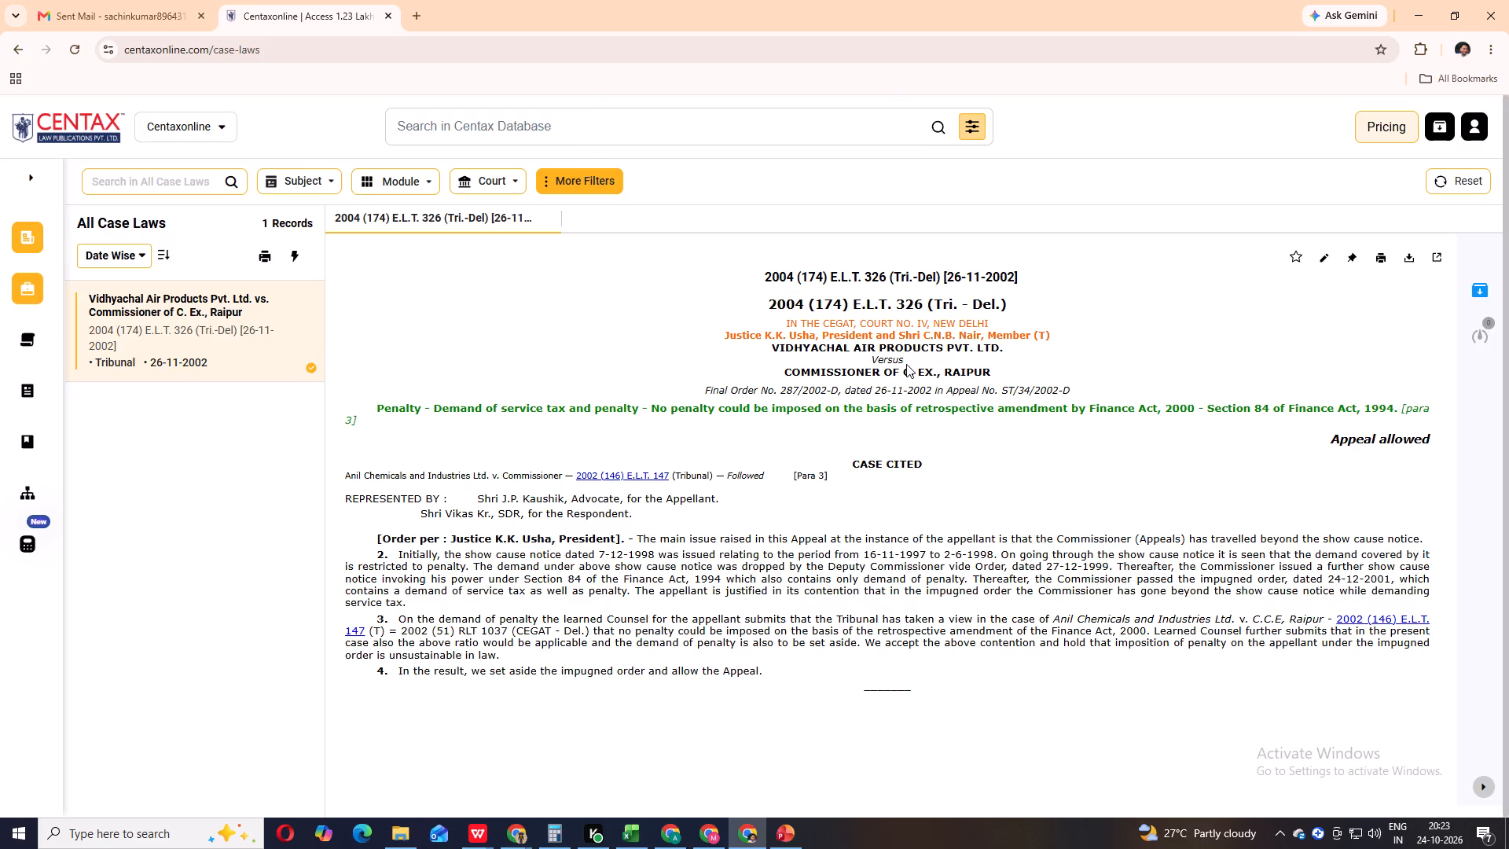
Switch to PowerPoint and insert "Delhi High Court | " before the citation in the slide 5 title.
{"action": "key", "text": "alt+Tab"}
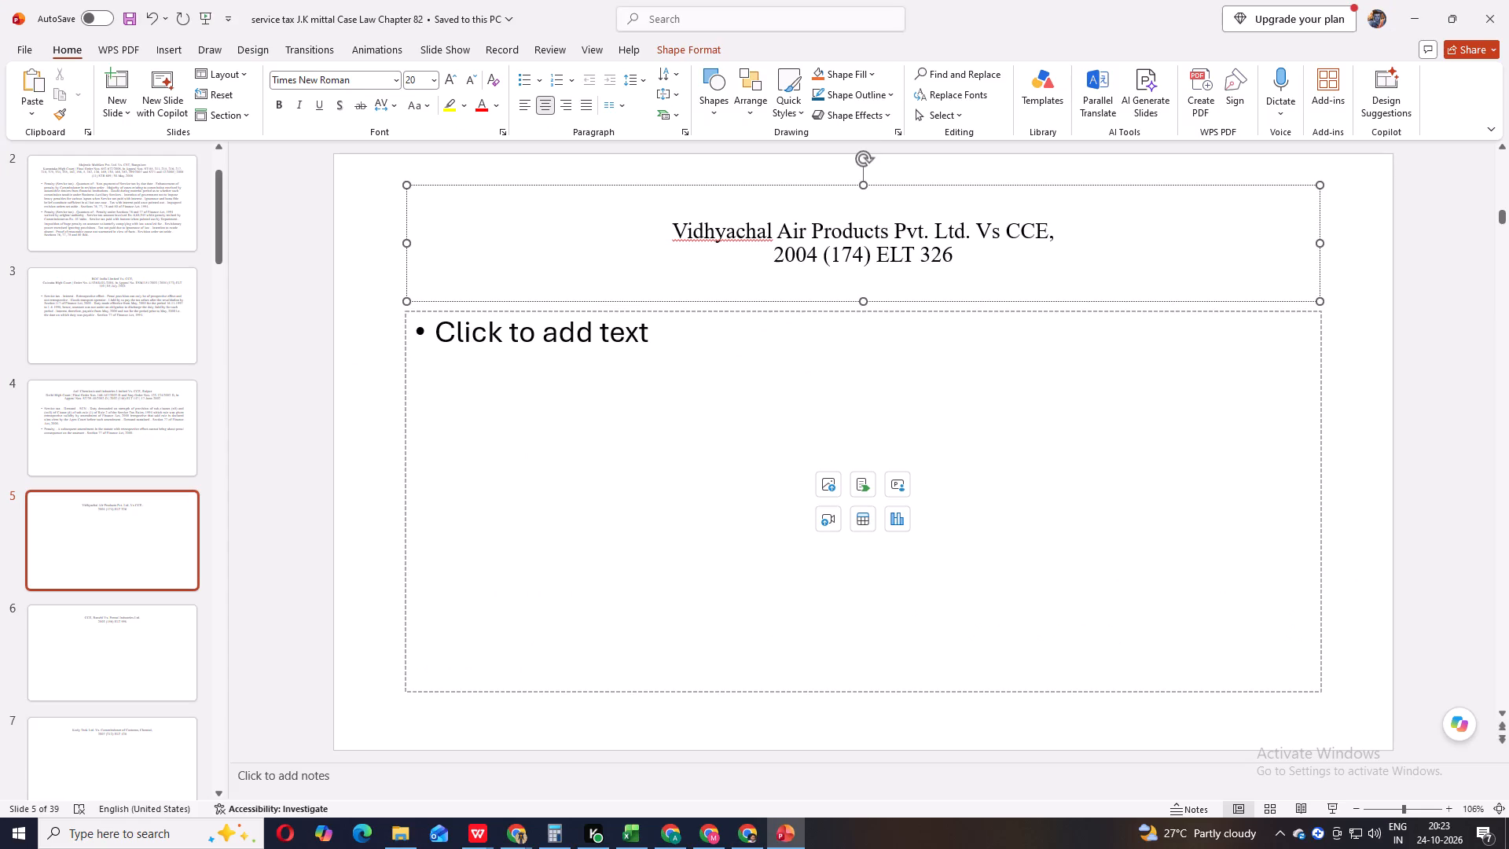
{"action": "key", "text": "alt+Tab"}
{"action": "key", "text": "alt+Tab"}
{"action": "type", "text": "Dellhgi"}
{"action": "key", "text": "space"}
{"action": "key", "text": "BackSpace"}
{"action": "key", "text": "BackSpace"}
{"action": "key", "text": "BackSpace"}
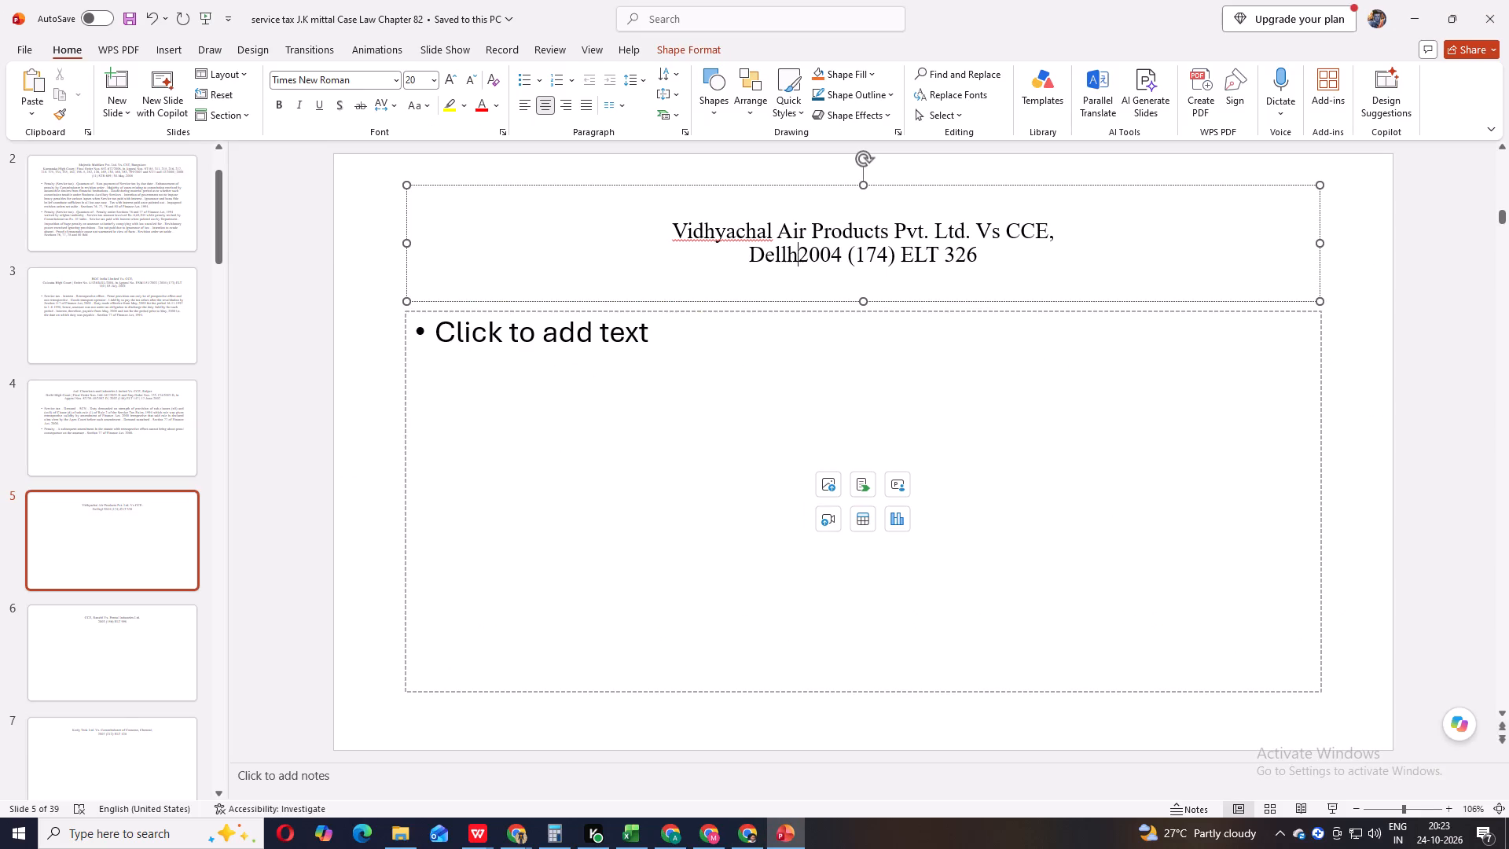
{"action": "key", "text": "BackSpace"}
{"action": "key", "text": "BackSpace"}
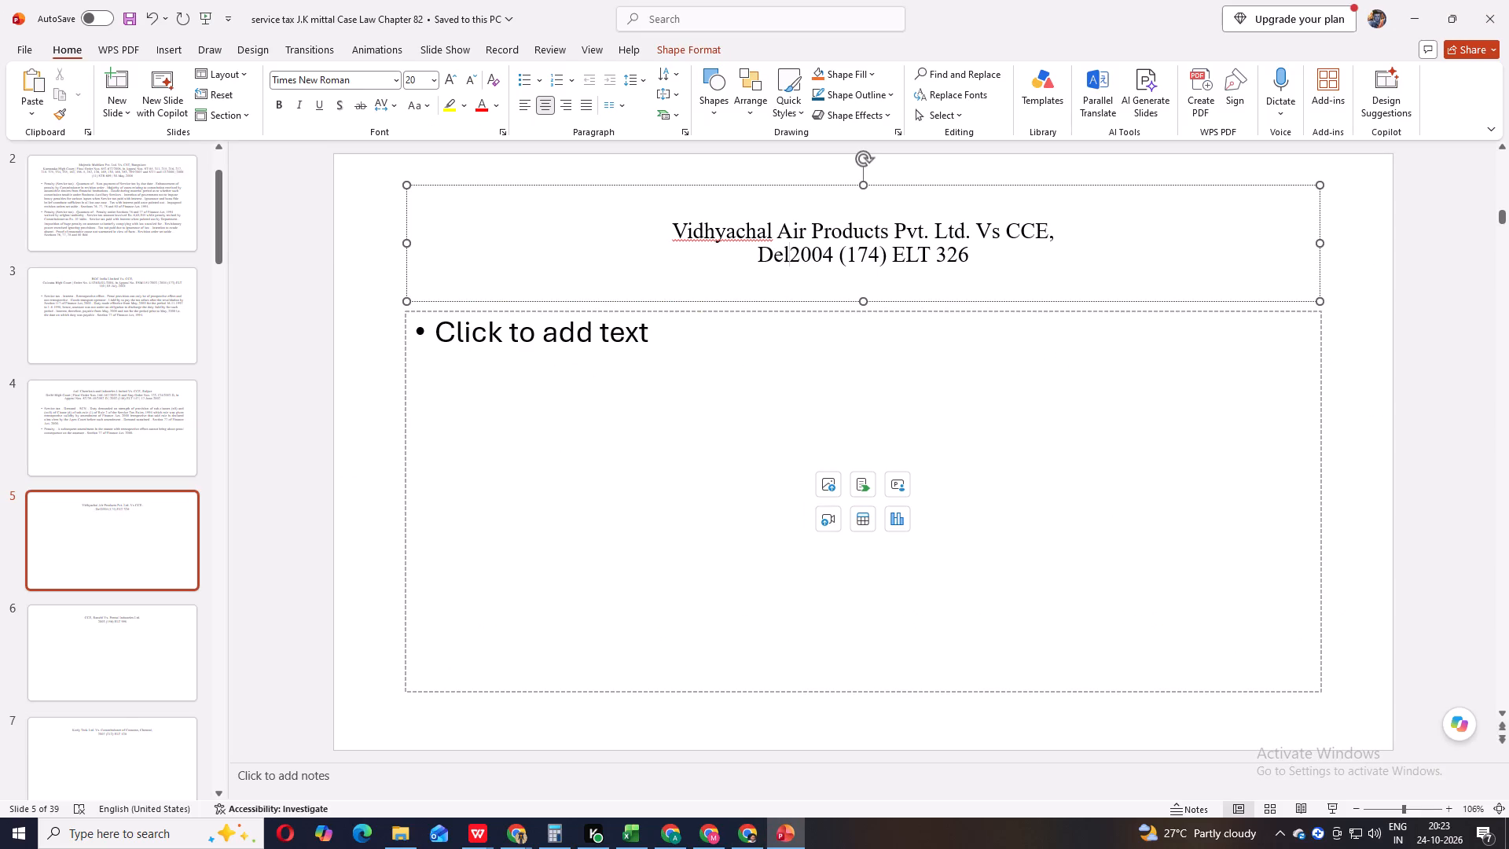
{"action": "type", "text": "hi High Court"}
{"action": "key", "text": "space"}
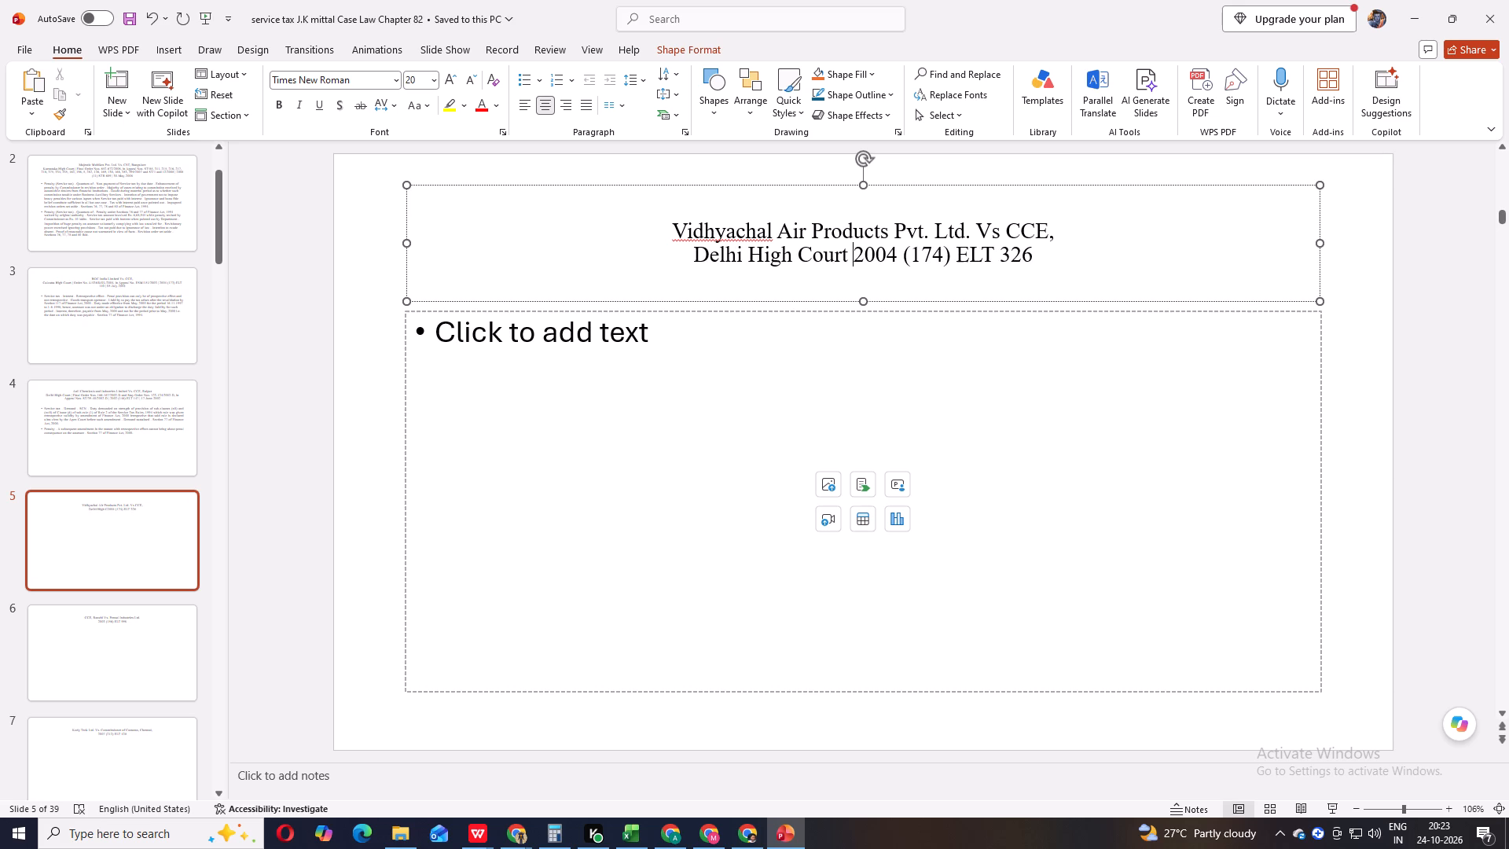
{"action": "type", "text": "|"}
{"action": "key", "text": "space"}
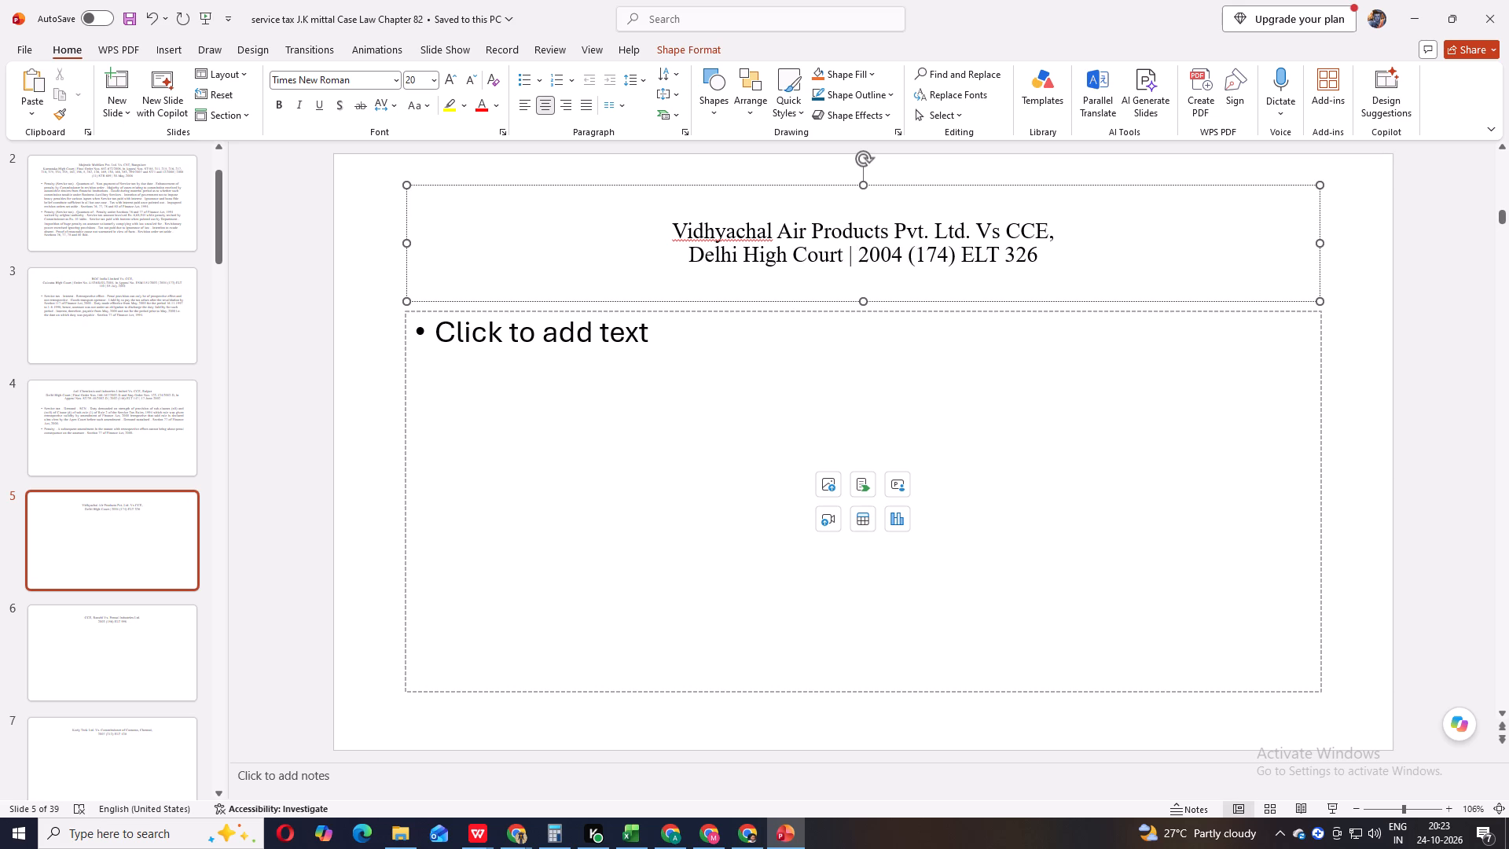
Paste the copied order line before the citation, remove "dated 26-11-2002" from it, and add "|" separators before and after the citation.
{"action": "key", "text": "ctrl+v"}
{"action": "key", "text": "space"}
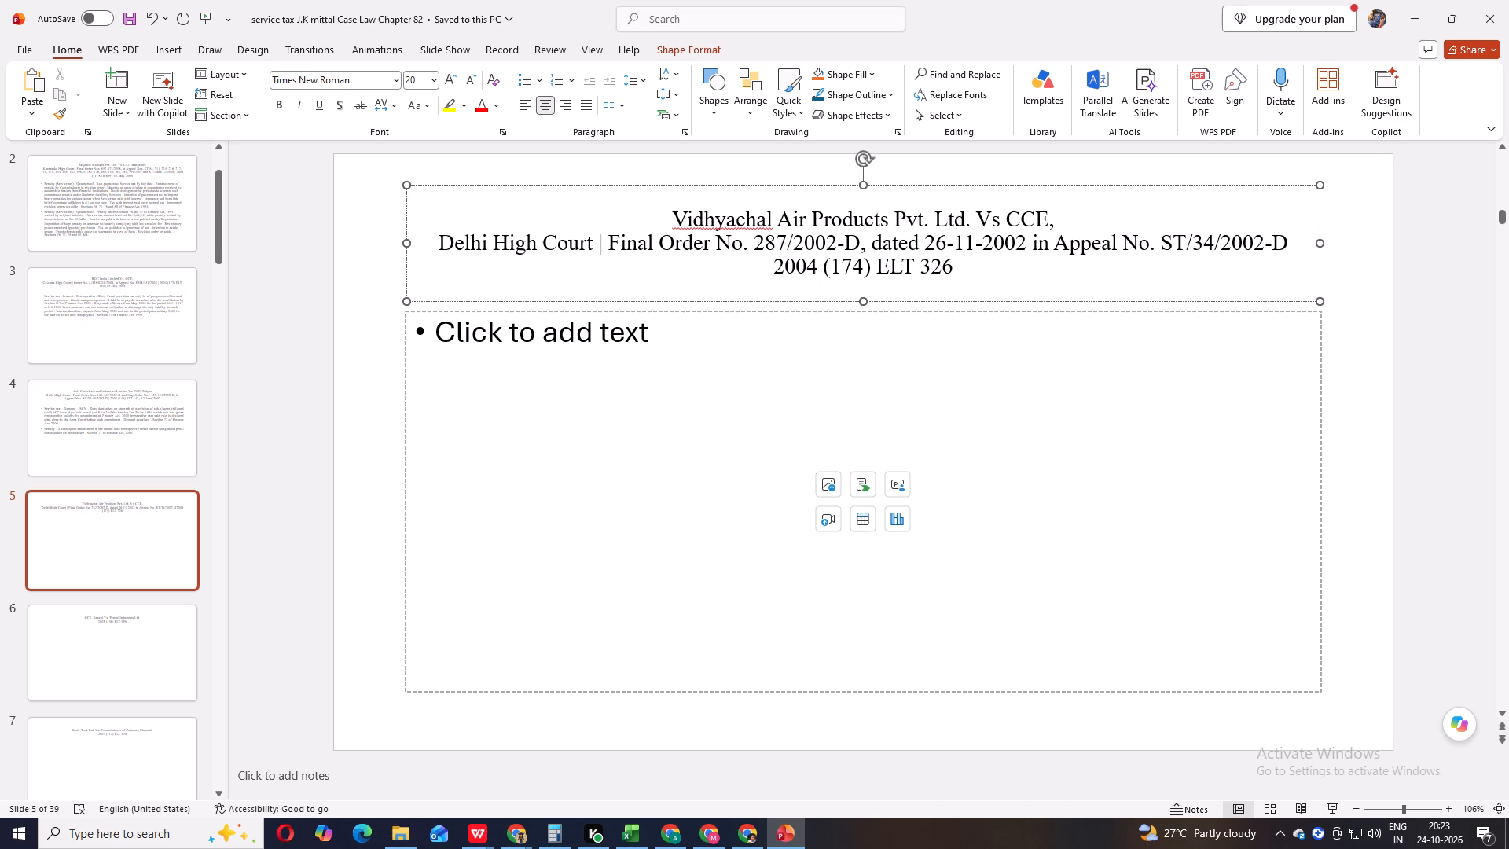
{"action": "left_click_drag", "start_coordinate": [872, 250], "coordinate": [961, 246]}
{"action": "key", "text": "BackSpace"}
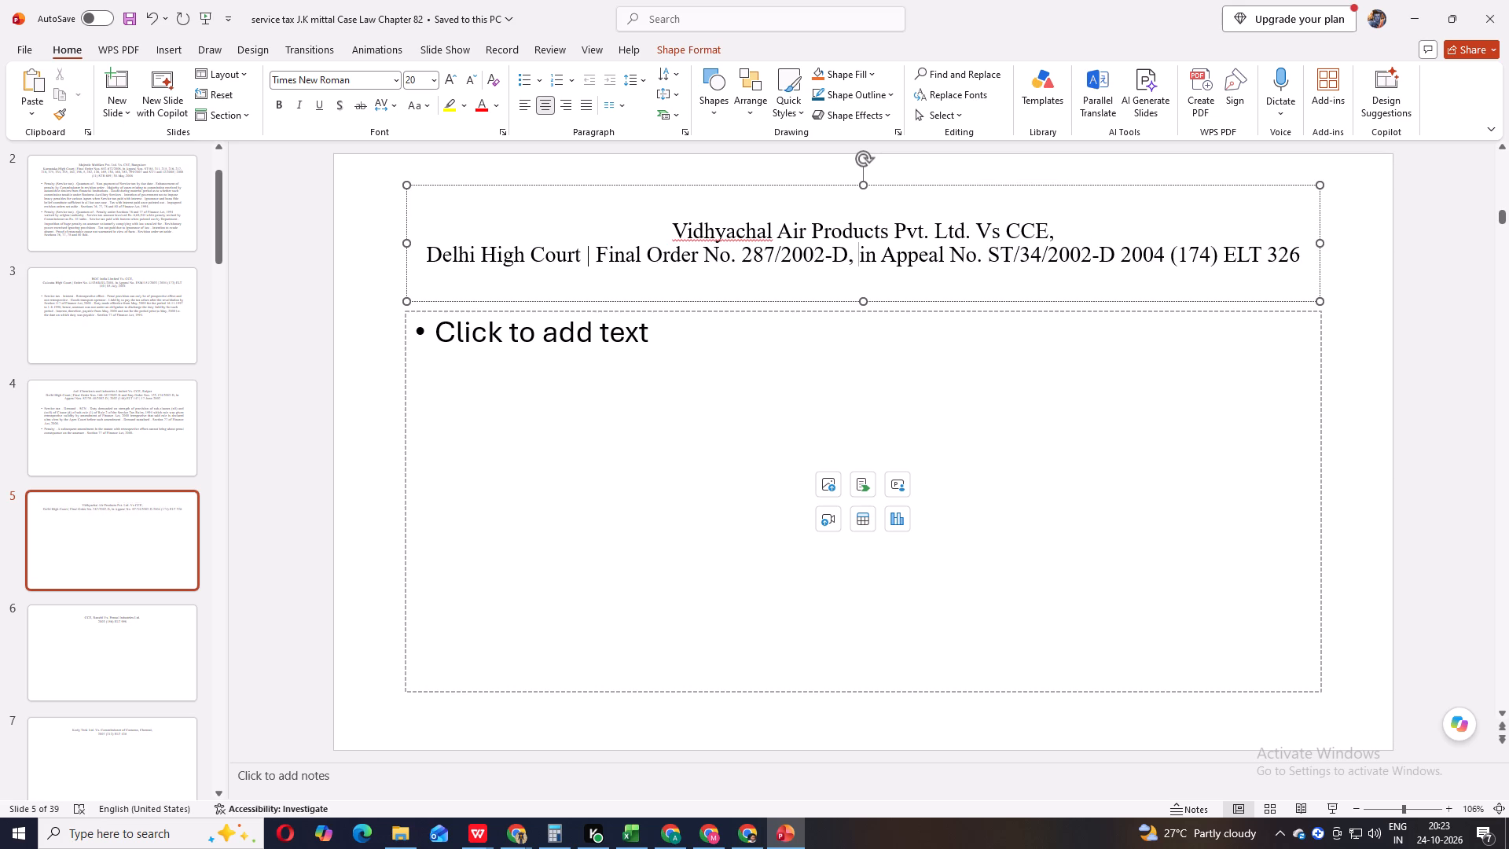
{"action": "left_click", "coordinate": [1122, 249]}
{"action": "type", "text": "|"}
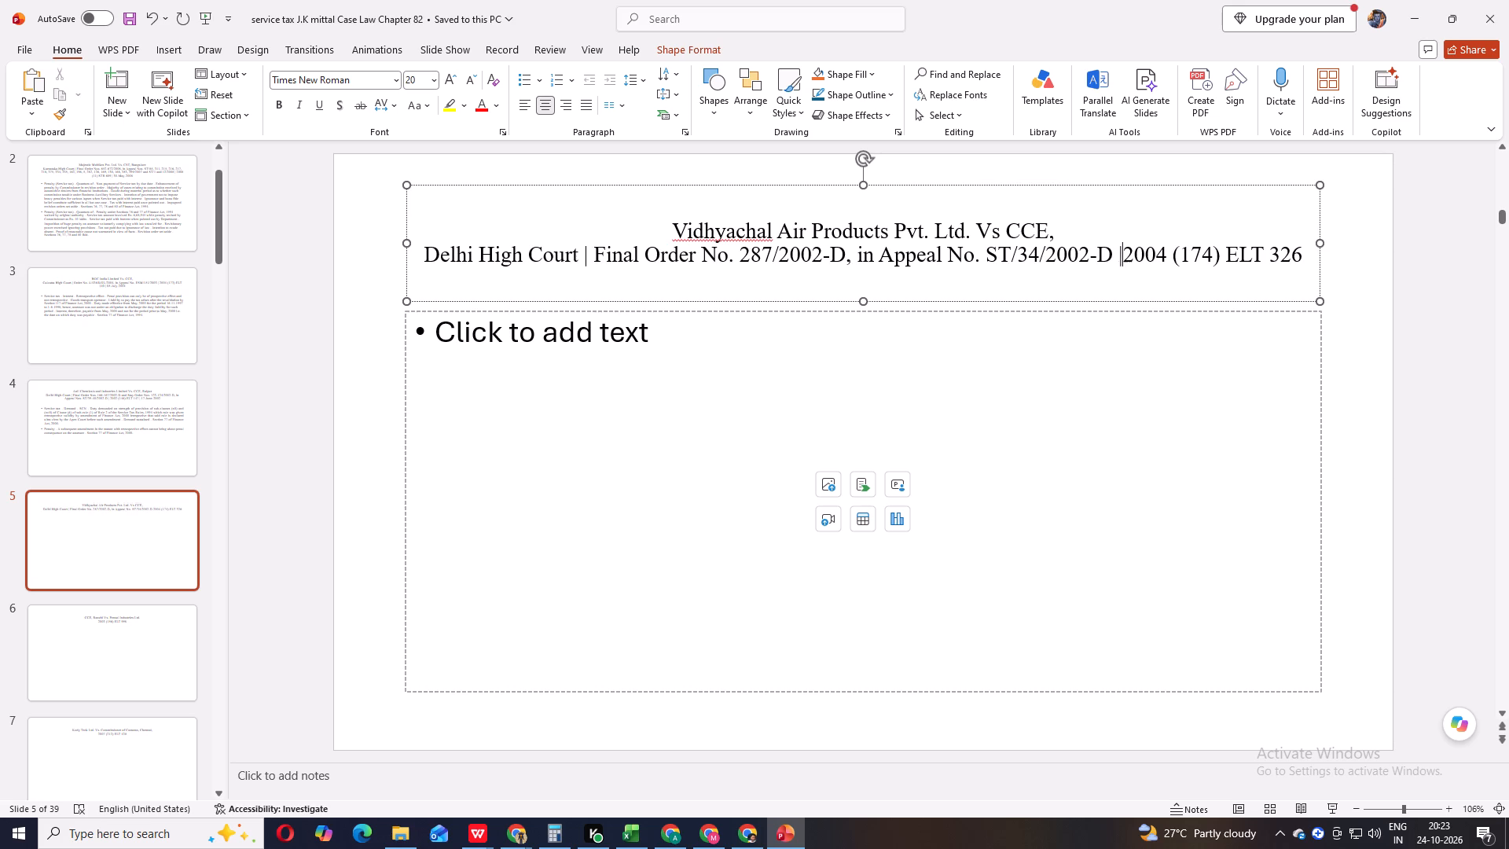
{"action": "key", "text": "space"}
{"action": "left_click", "coordinate": [1303, 258]}
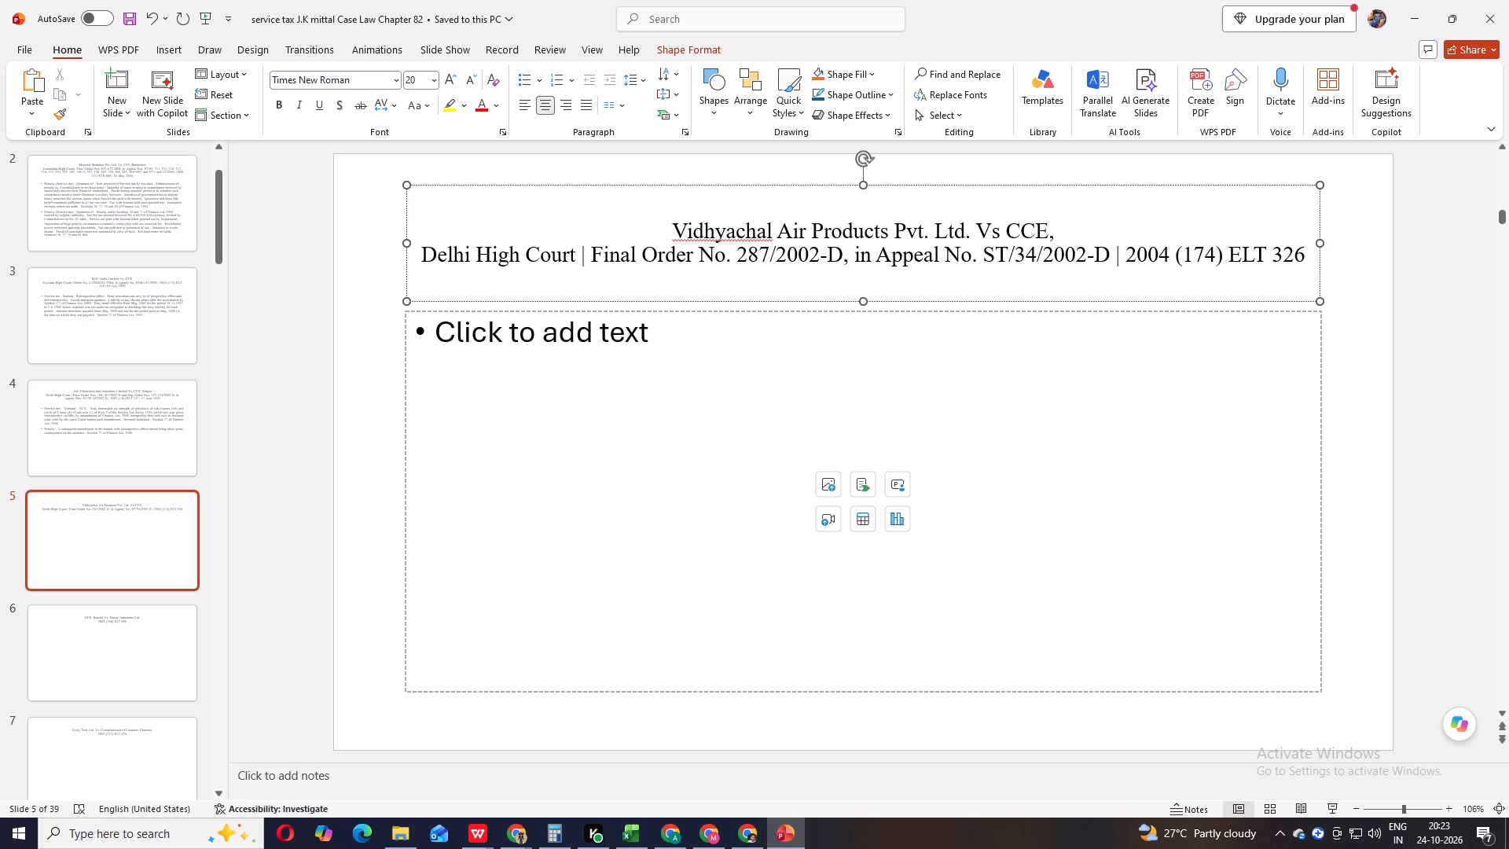
{"action": "key", "text": "space"}
{"action": "type", "text": "|"}
{"action": "key", "text": "space"}
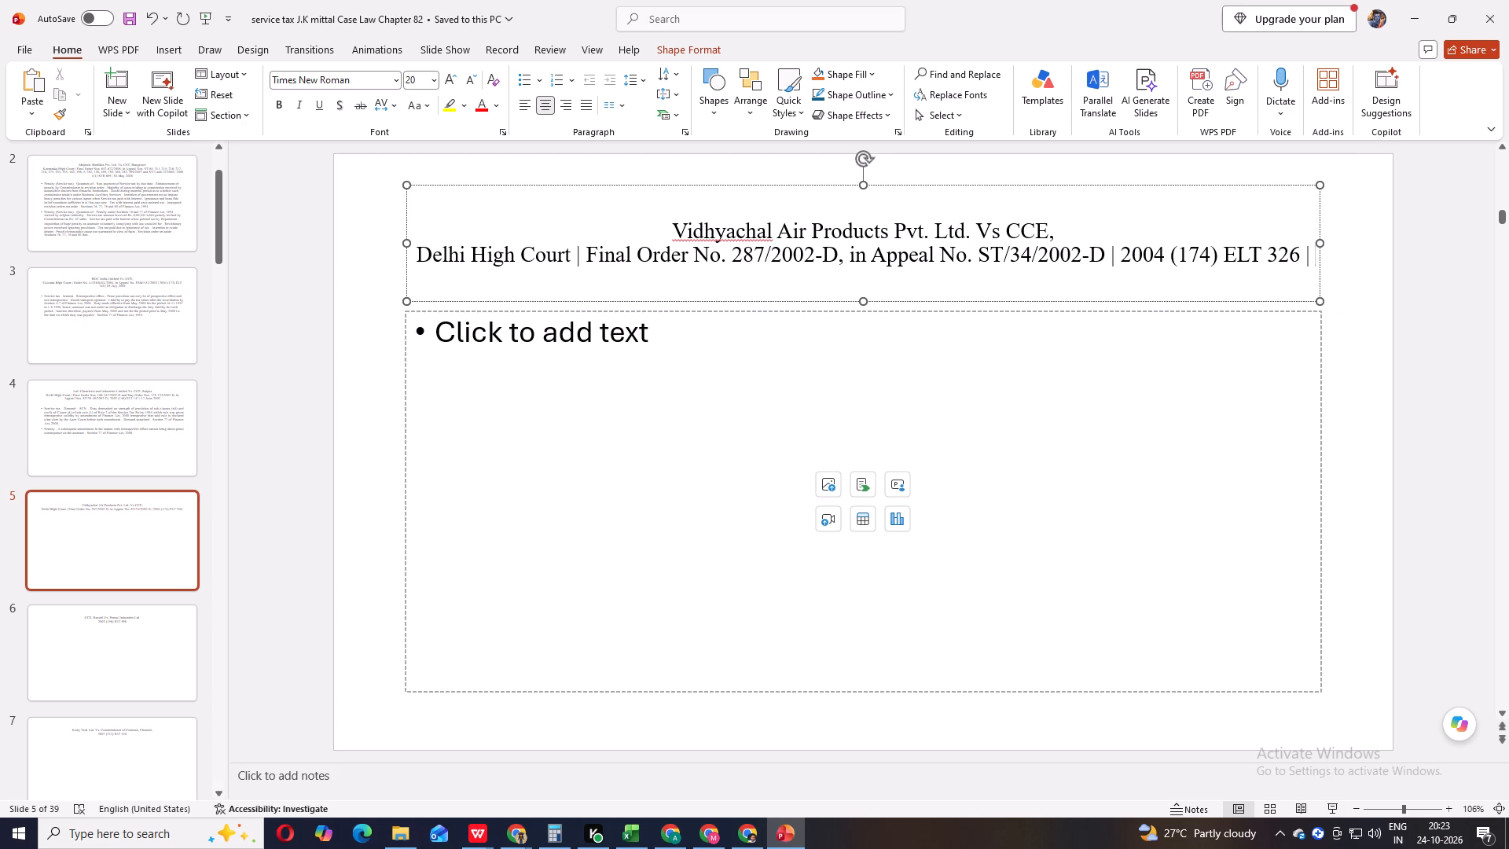
Switch to Centax and copy the green Penalty headnote, up to "Section 84 of Finance Act, 1994.".
{"action": "key", "text": "alt+Tab"}
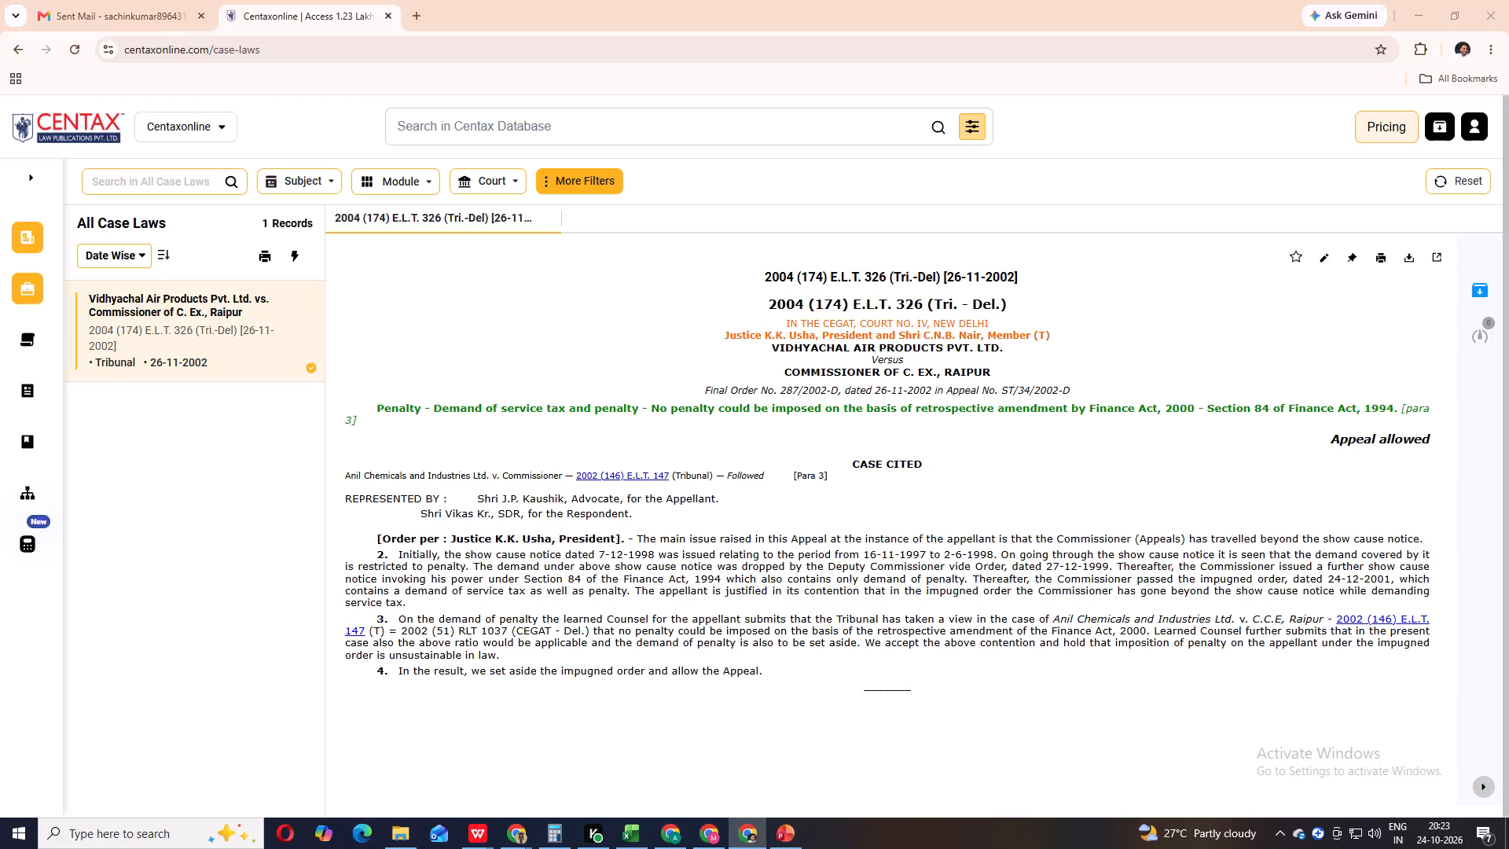
{"action": "left_click_drag", "start_coordinate": [368, 404], "coordinate": [1383, 406]}
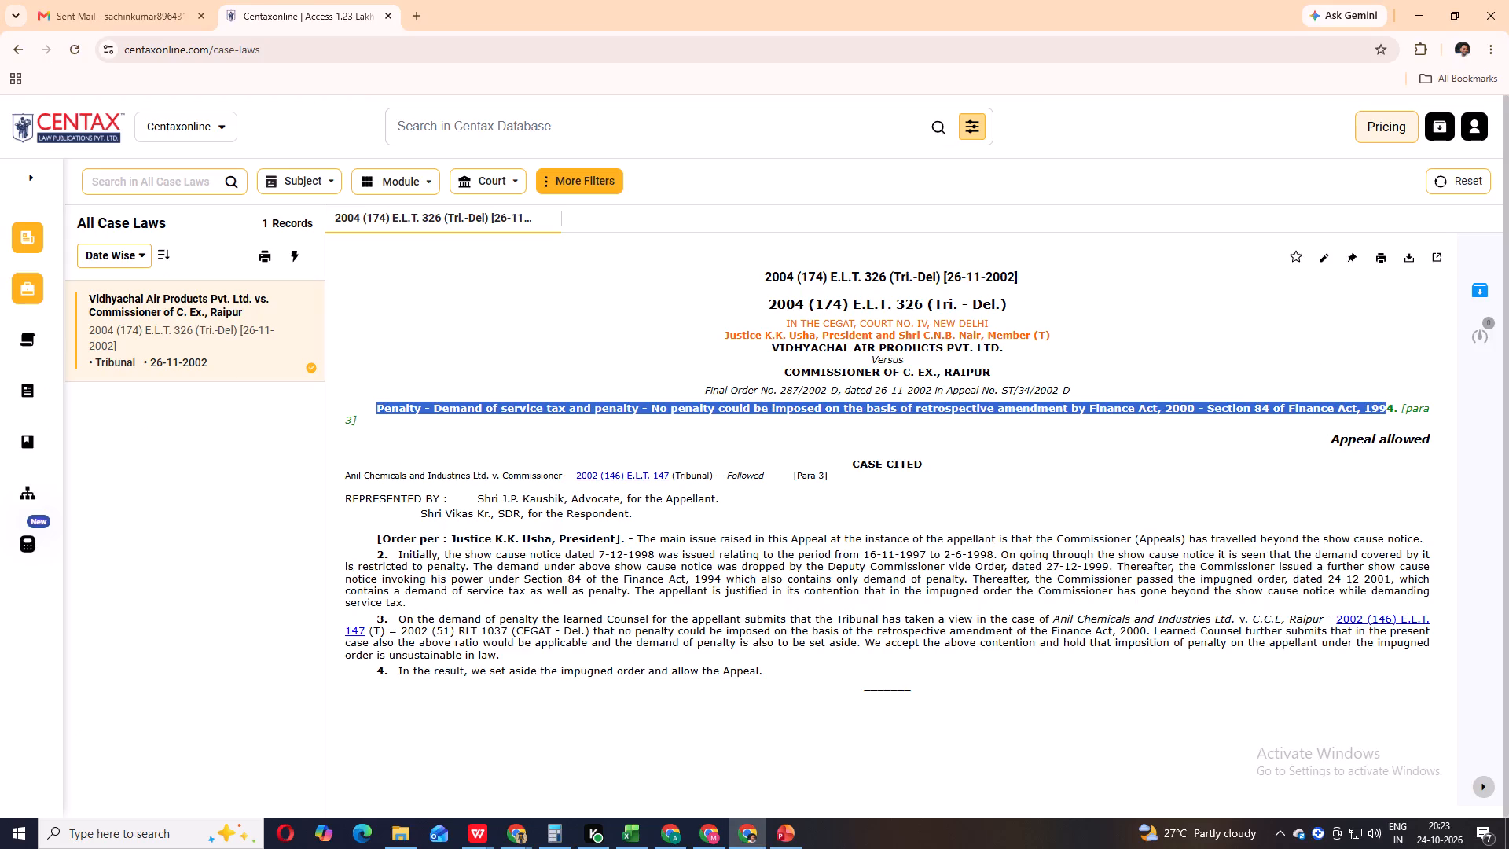
{"action": "left_click_drag", "start_coordinate": [1383, 406], "coordinate": [1397, 408]}
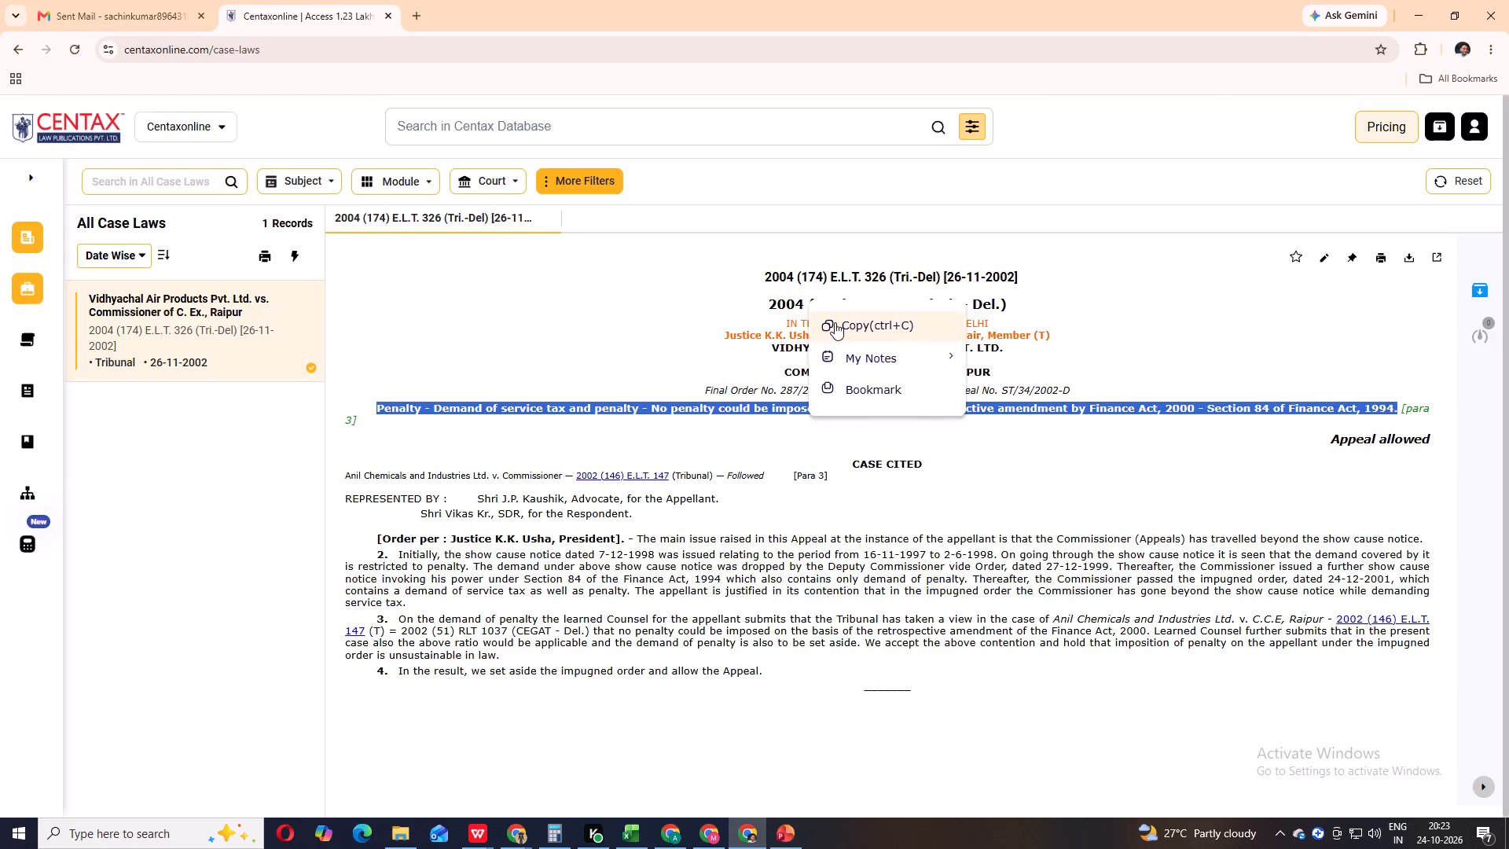
{"action": "left_click", "coordinate": [835, 322]}
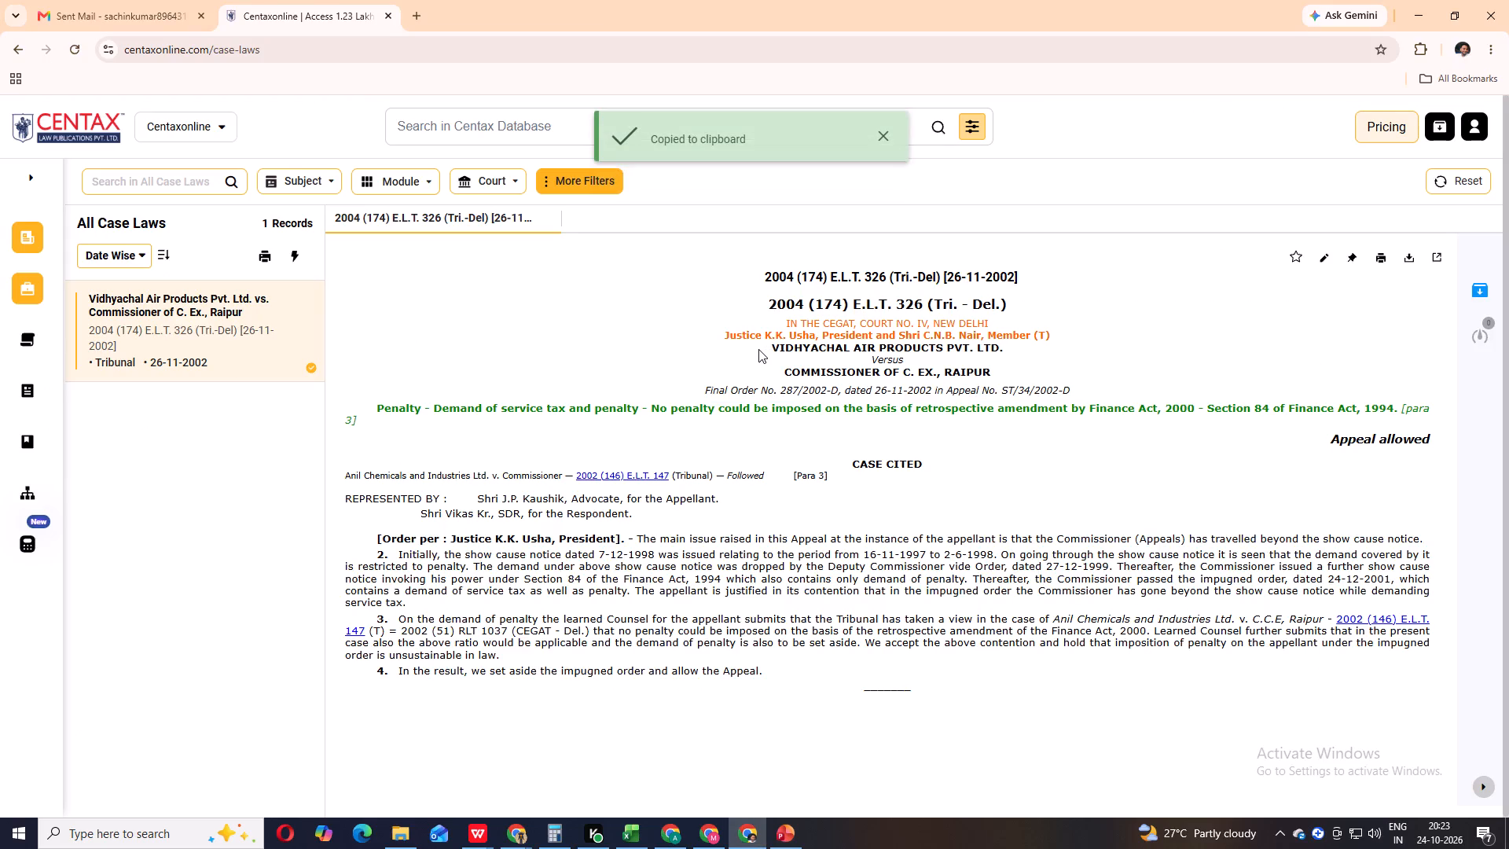
Return to PowerPoint and add the decision date 26-Nov-2002 at the end of the slide 5 title.
{"action": "key", "text": "alt+Tab"}
{"action": "type", "text": "26"}
{"action": "type", "text": "-Nov-"}
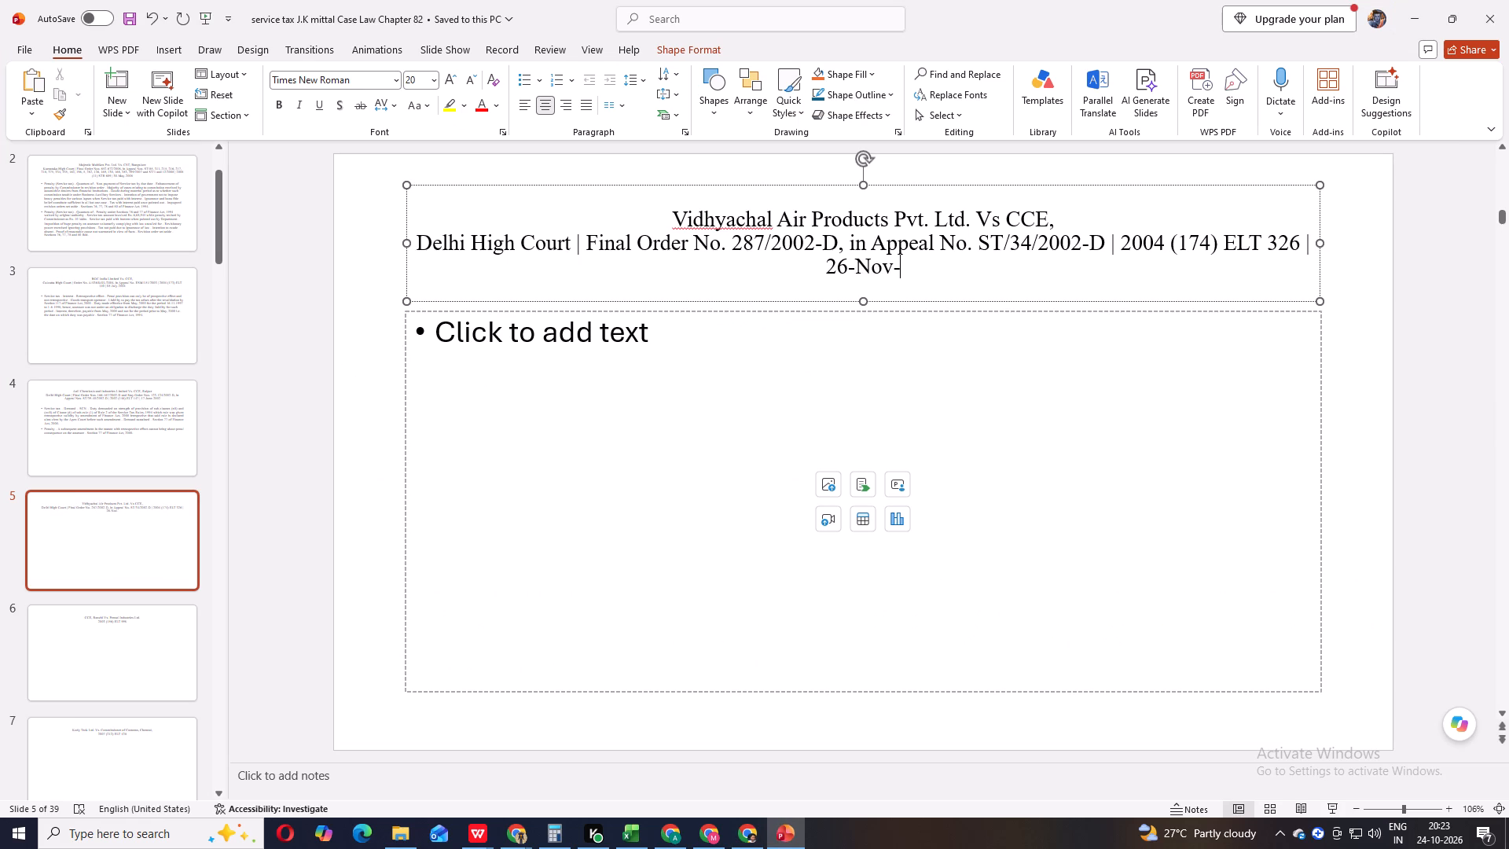
{"action": "type", "text": "2002"}
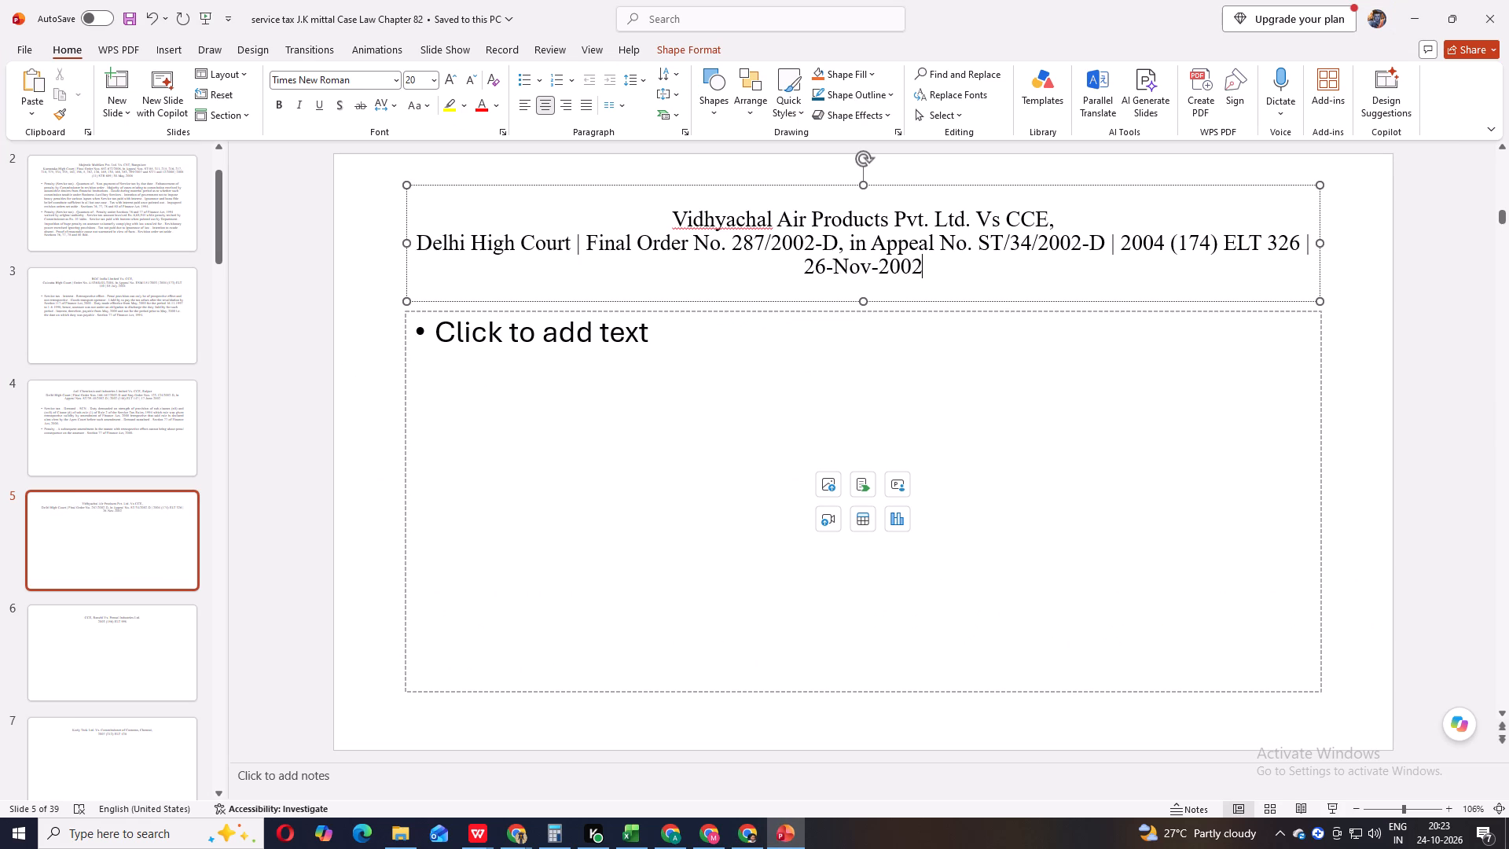
Format the empty body placeholder on slide 5 as Times New Roman, size 20, with justified alignment.
{"action": "left_click", "coordinate": [754, 351]}
{"action": "left_click", "coordinate": [399, 82]}
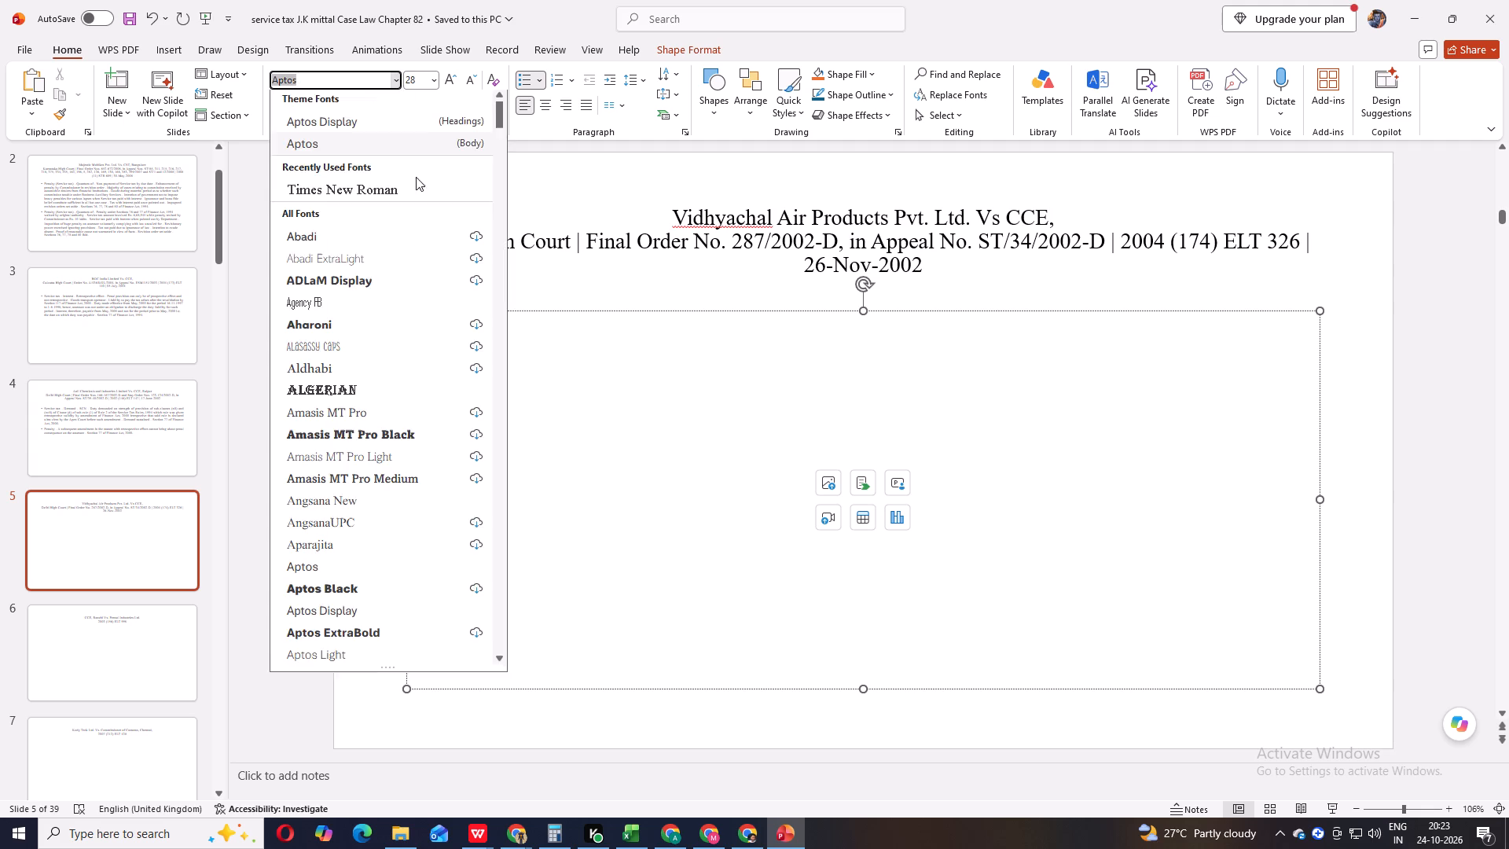
{"action": "left_click", "coordinate": [403, 201]}
{"action": "left_click", "coordinate": [431, 79]}
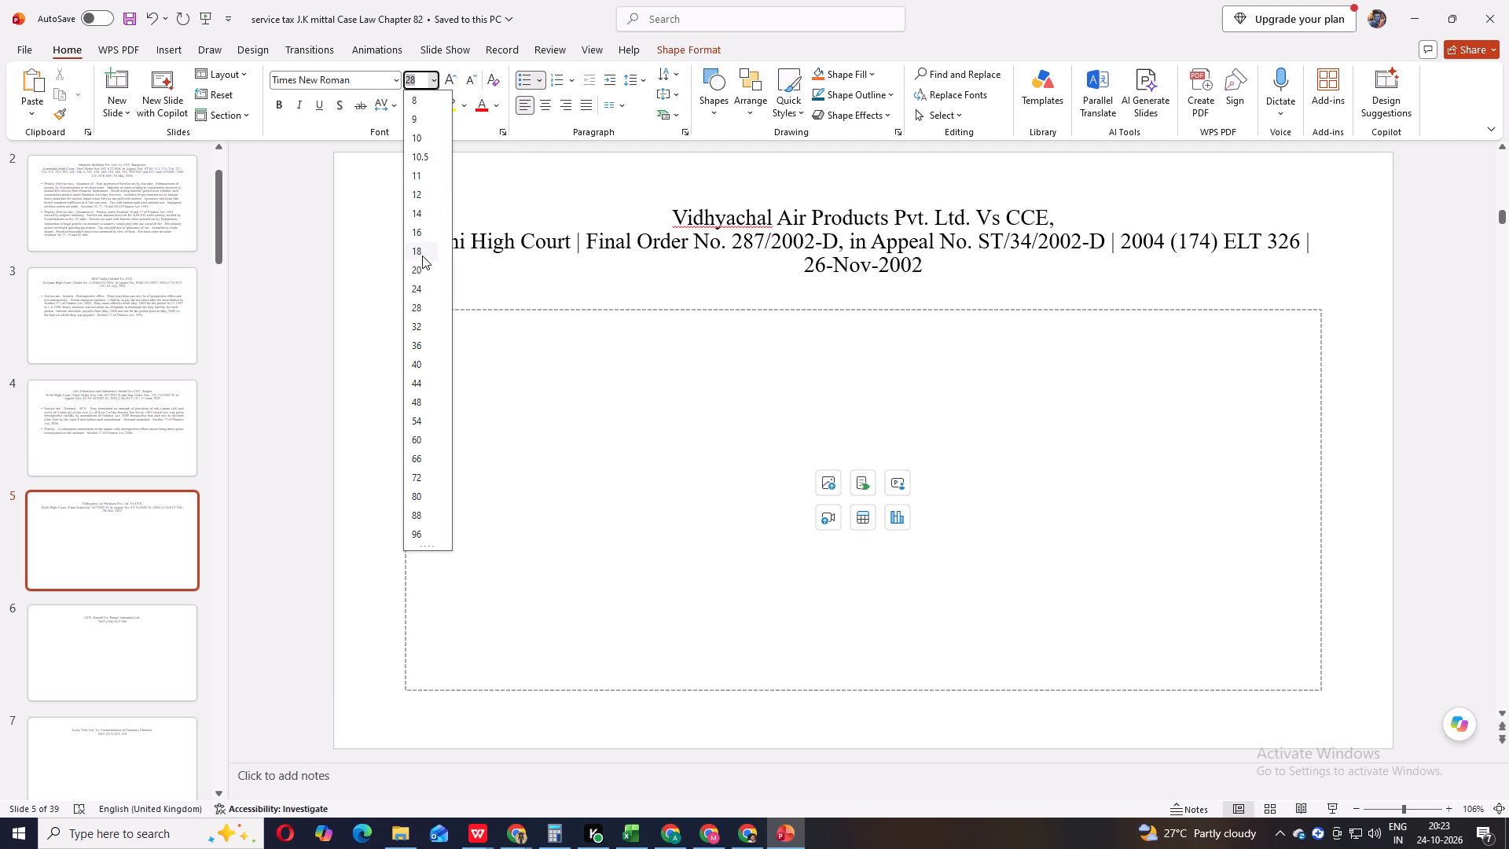
{"action": "left_click", "coordinate": [422, 264]}
{"action": "left_click", "coordinate": [585, 107]}
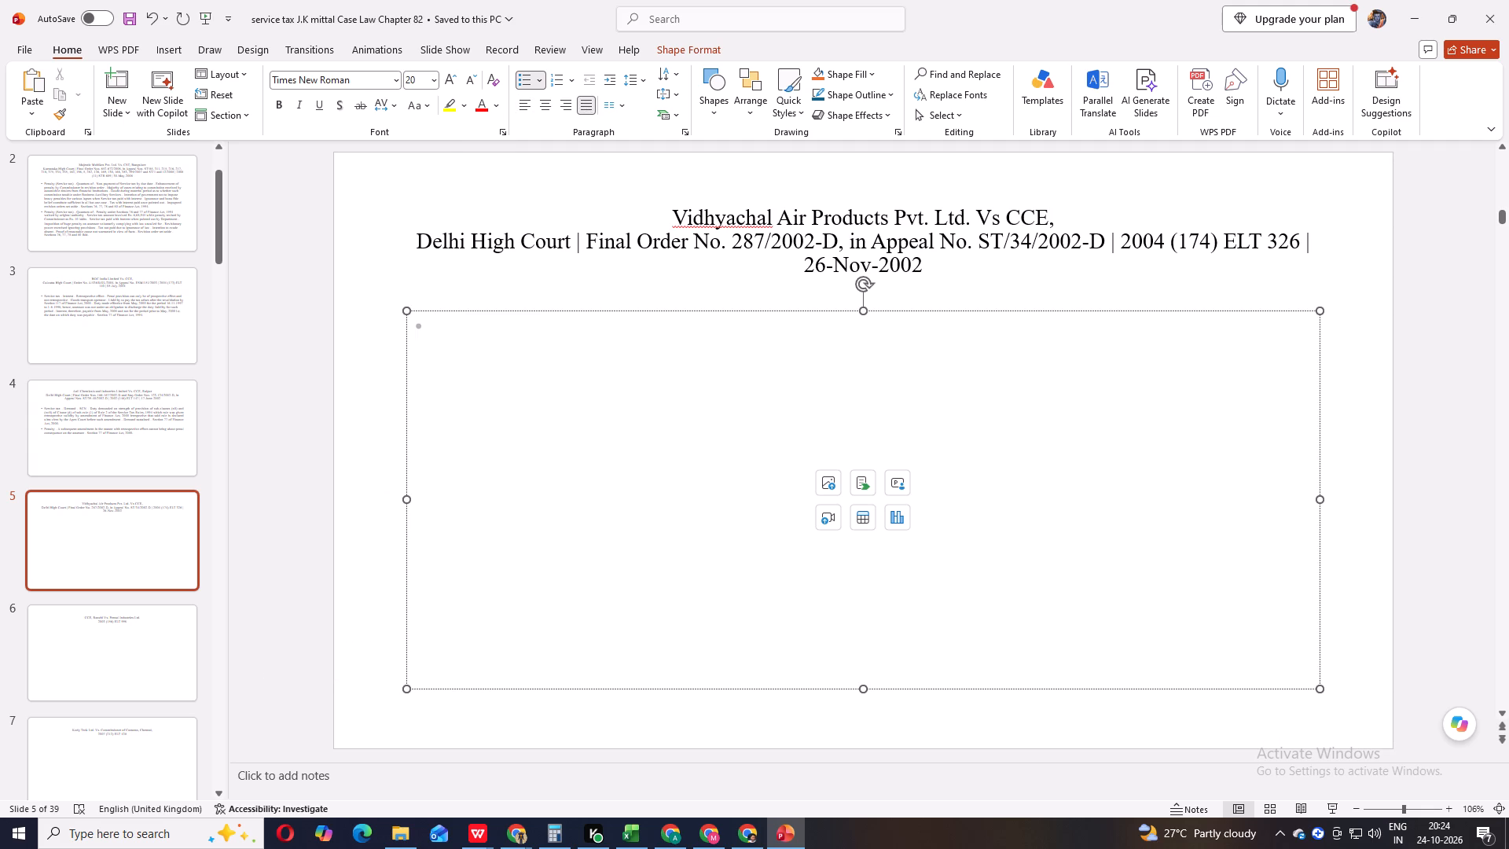
Paste the copied Penalty headnote into the slide 5 body and save the presentation.
{"action": "key", "text": "ctrl+v"}
{"action": "key", "text": "ctrl+s"}
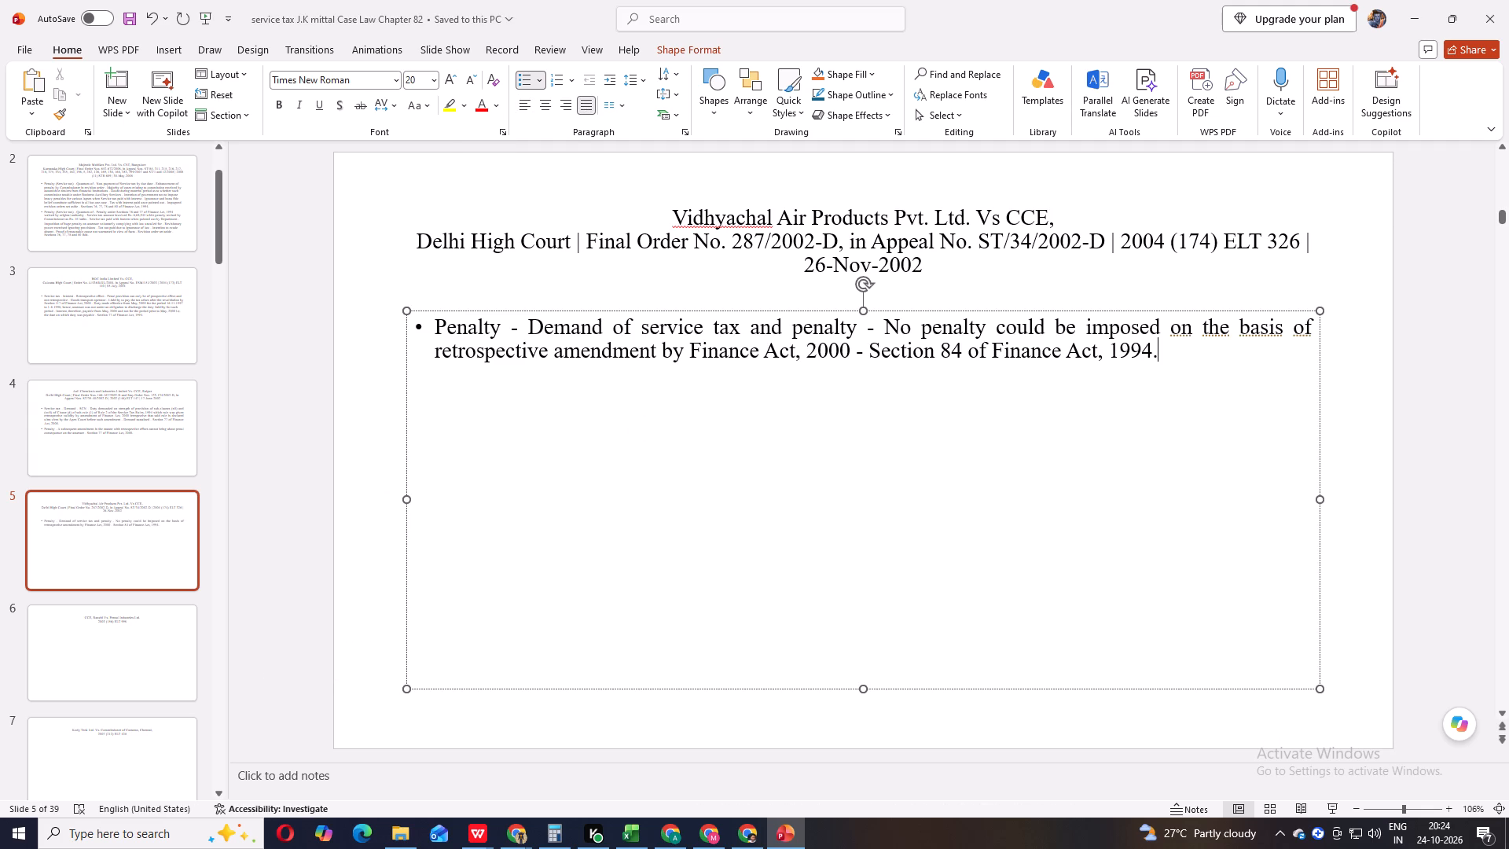
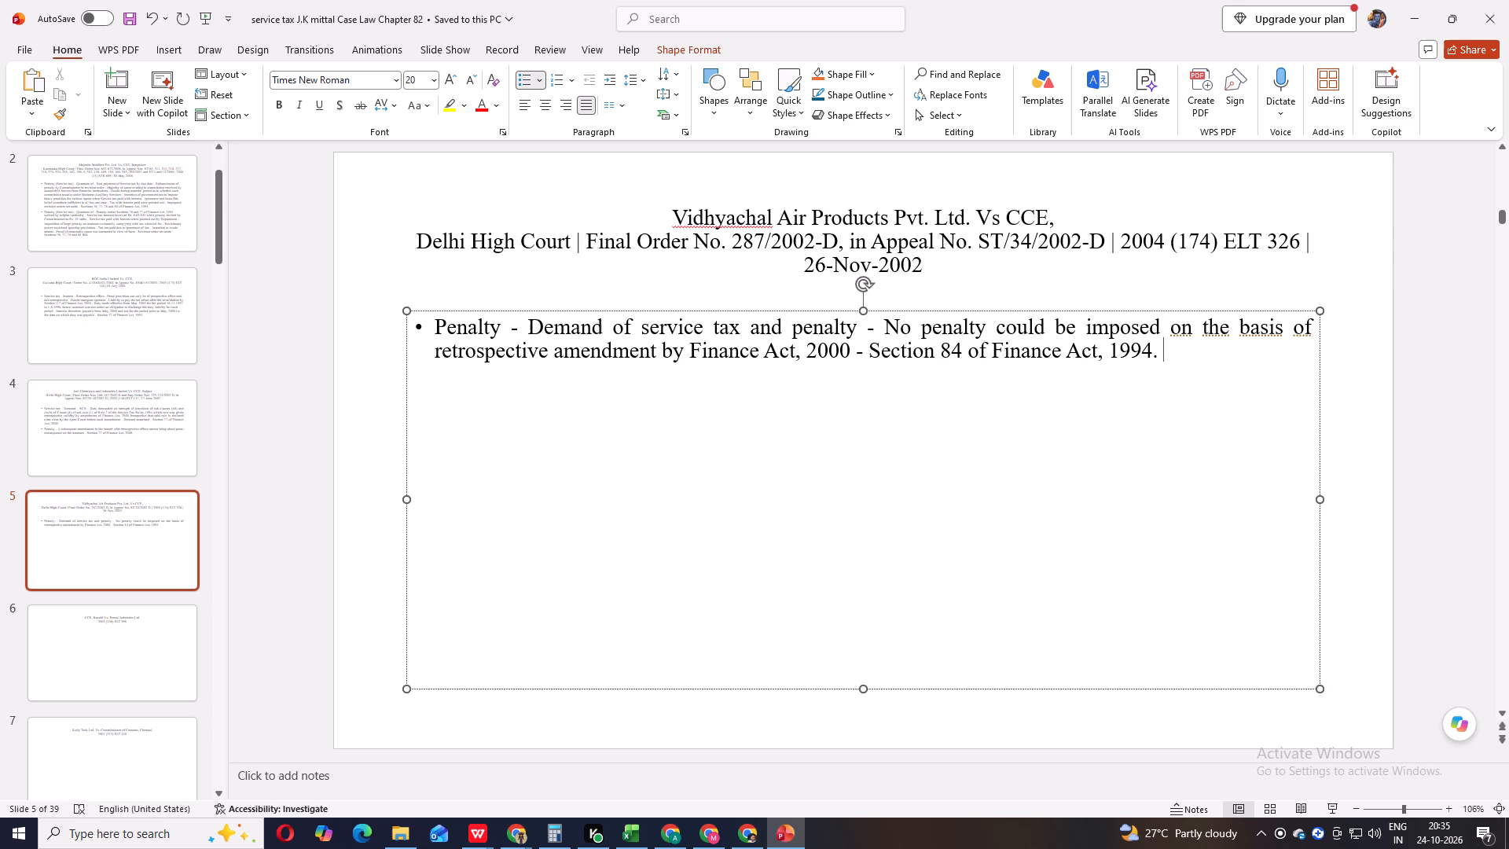
Save the Chapter 82 case-law presentation again with the Penalty headnote in place on slide 5.
{"action": "key", "text": "ctrl+s"}
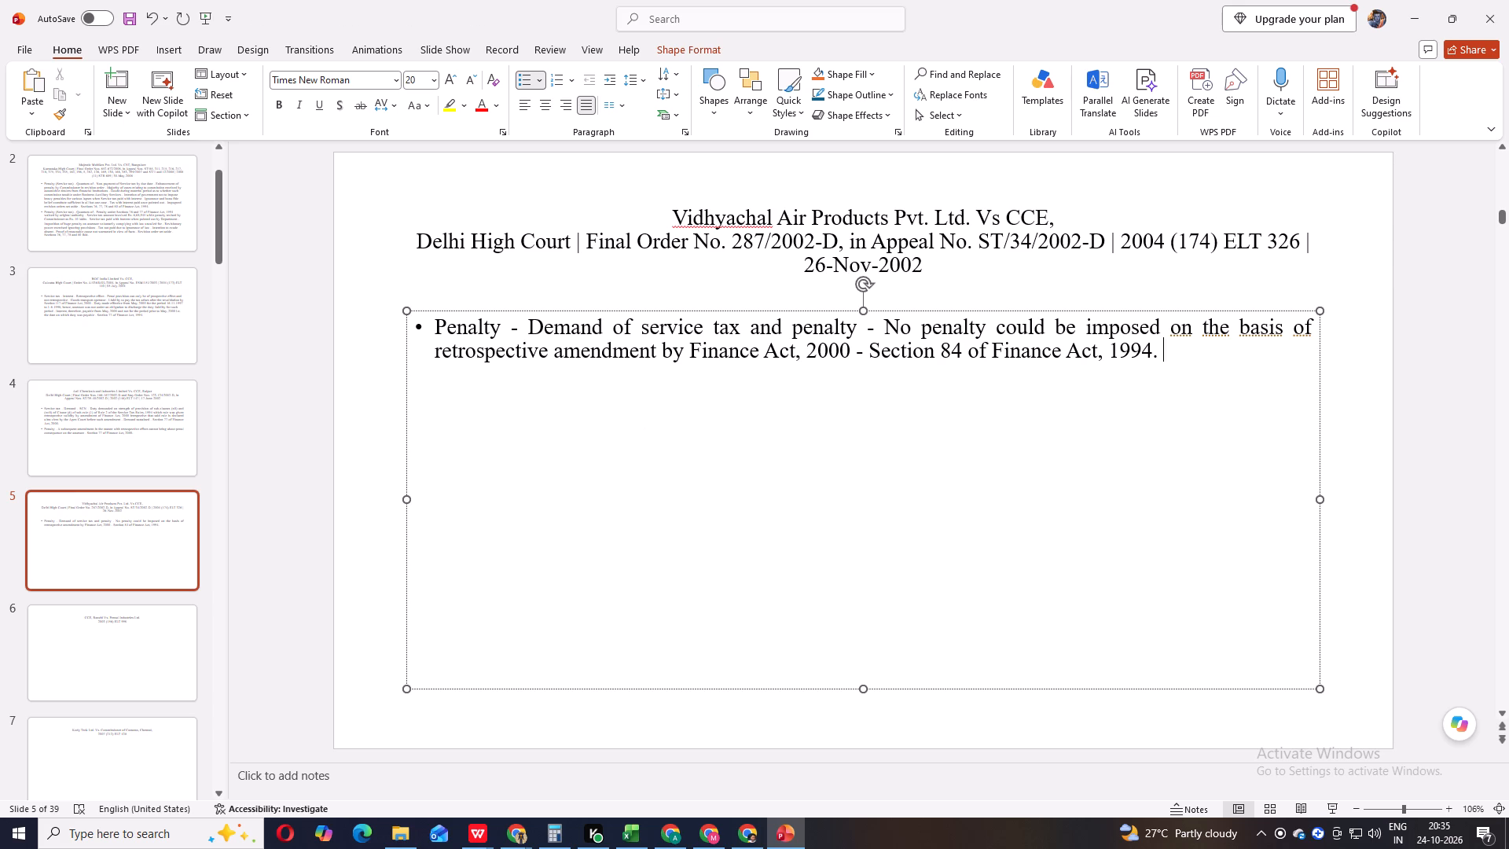